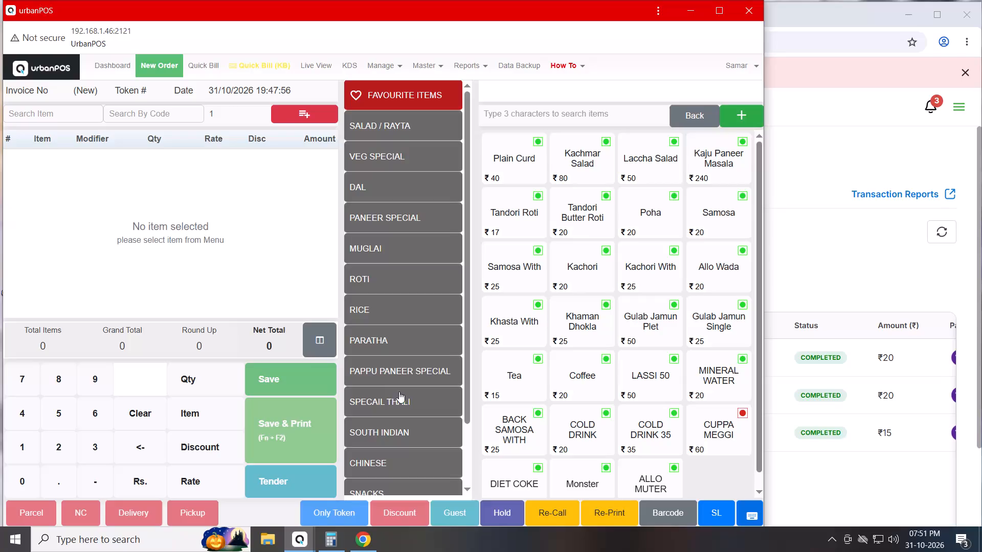
# Add Poha to the new order with a quantity of 10.
pyautogui.tripleClick(639, 210)
pyautogui.tripleClick(639, 210)
pyautogui.tripleClick(639, 210)
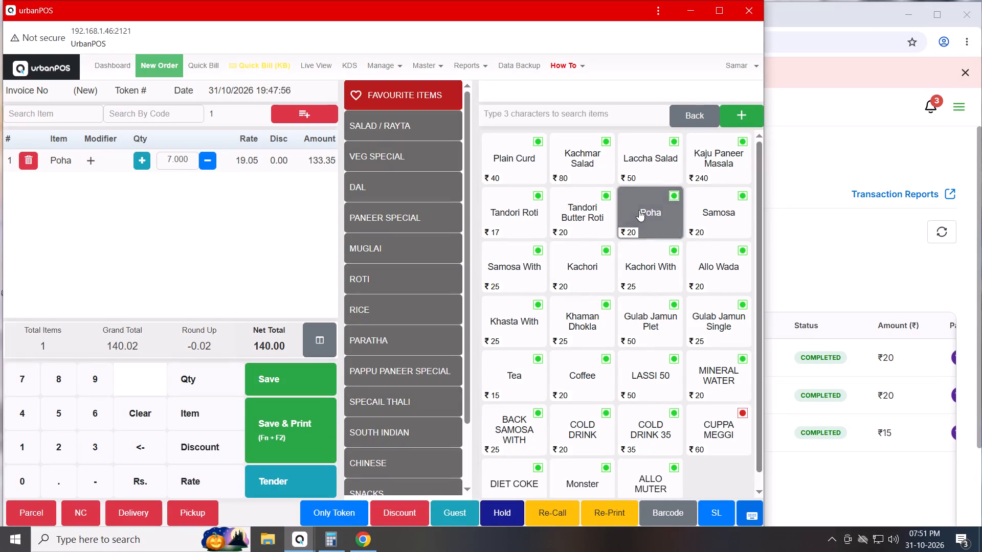
pyautogui.click(639, 210)
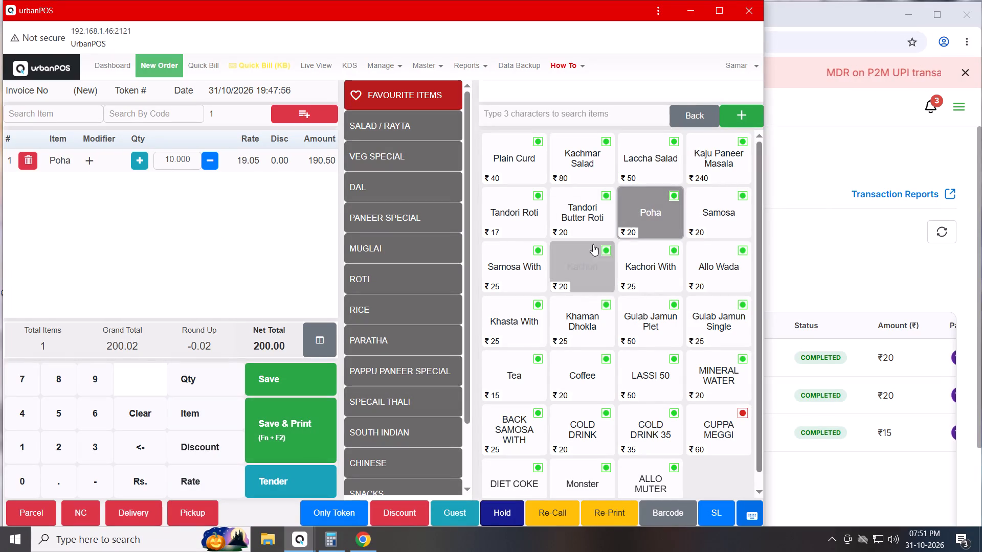
# Add Samosa to the order with a quantity of 10.
pyautogui.tripleClick(704, 213)
pyautogui.tripleClick(704, 213)
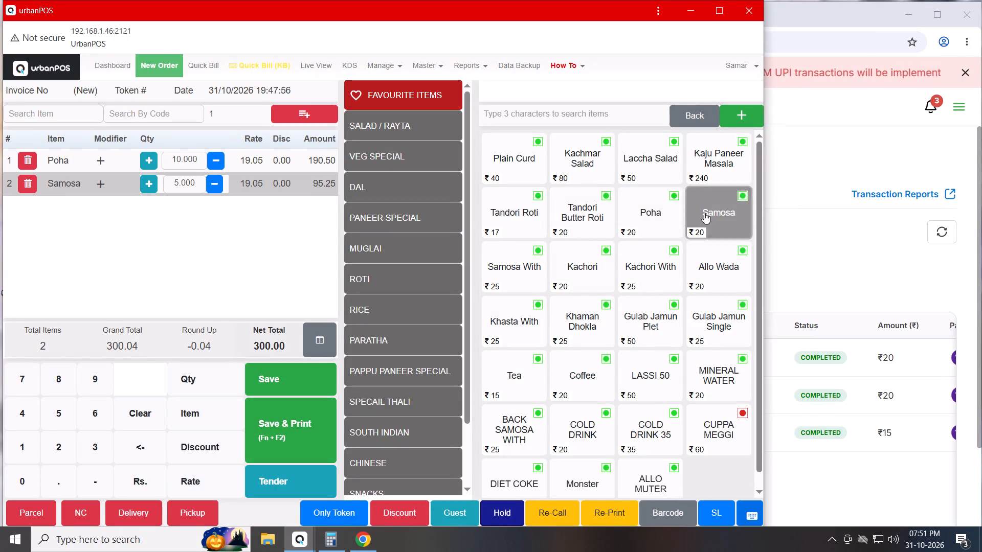
pyautogui.tripleClick(704, 213)
pyautogui.click(704, 213)
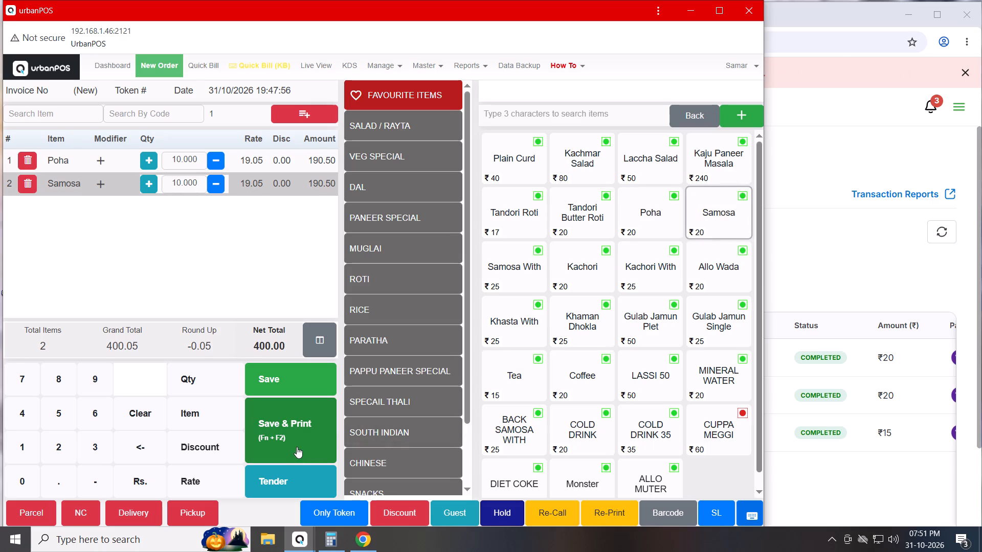
# Save and print the bill for the Poha and Samosa order.
pyautogui.click(297, 447)
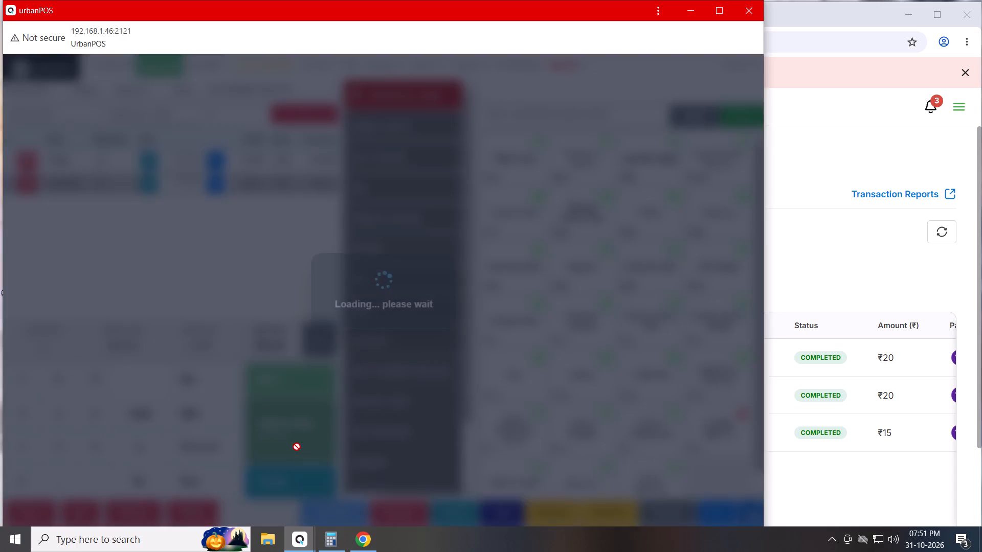
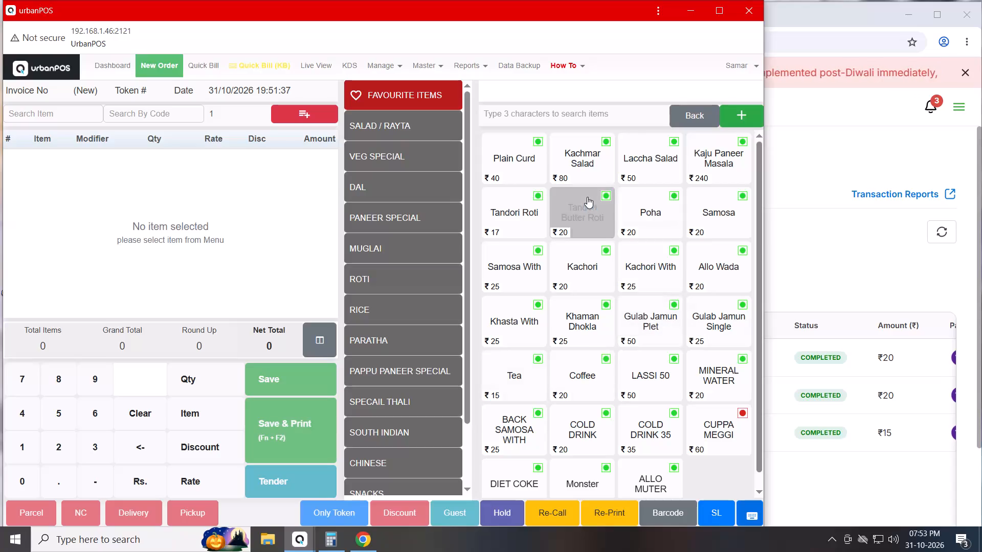
# Add Poha with a quantity of 2 to the new order, and save and print its bill.
pyautogui.doubleClick(654, 200)
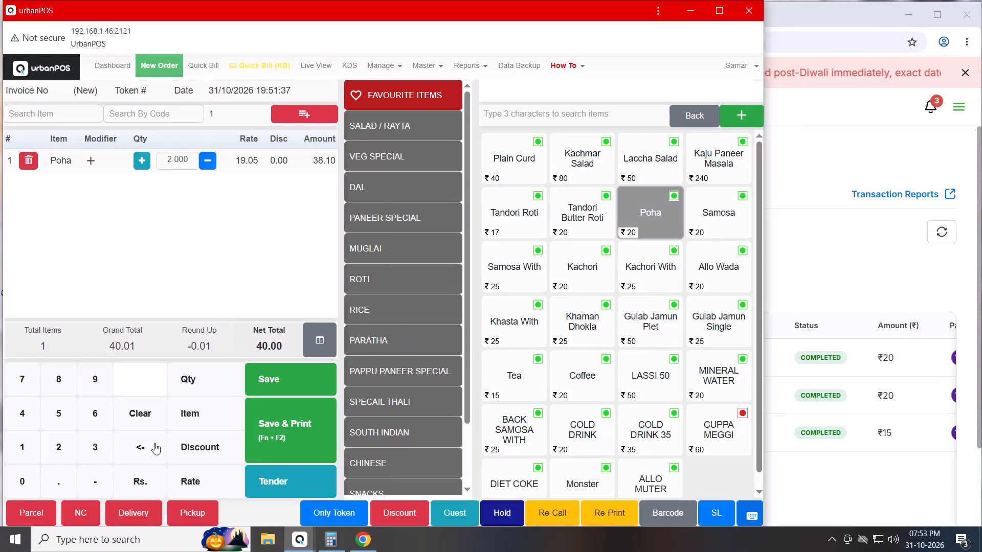
pyautogui.click(249, 439)
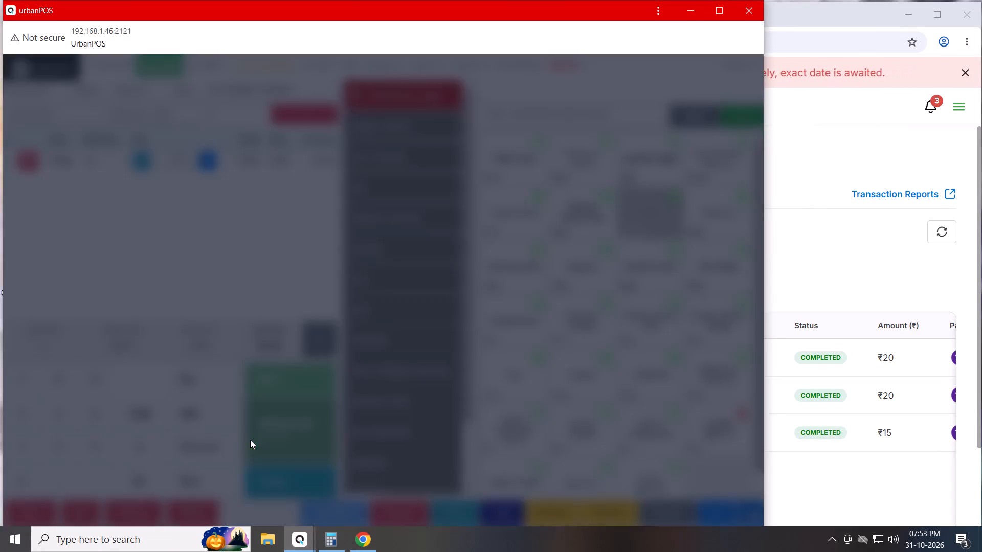
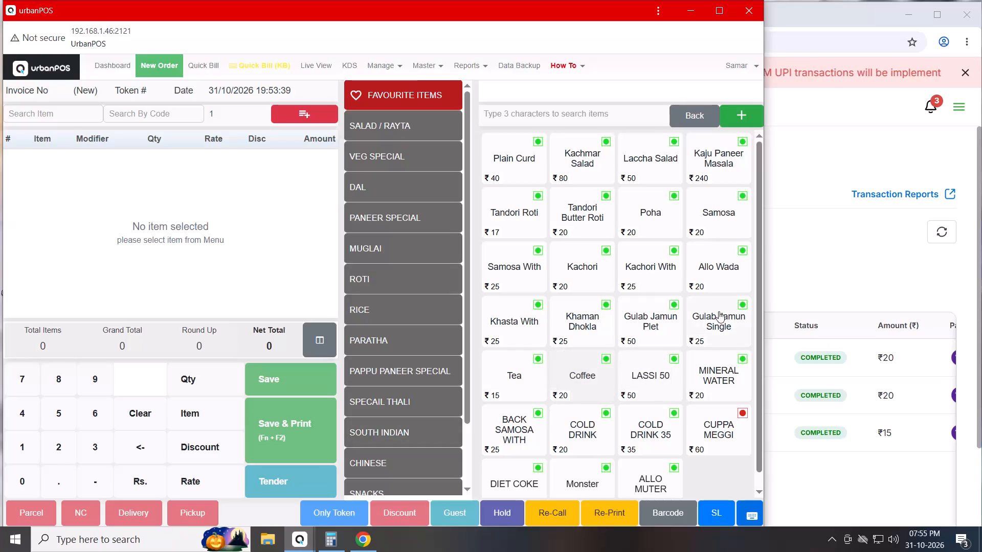
# Add Coffee with a quantity of 3 to the new order, and save and print its bill.
pyautogui.tripleClick(589, 372)
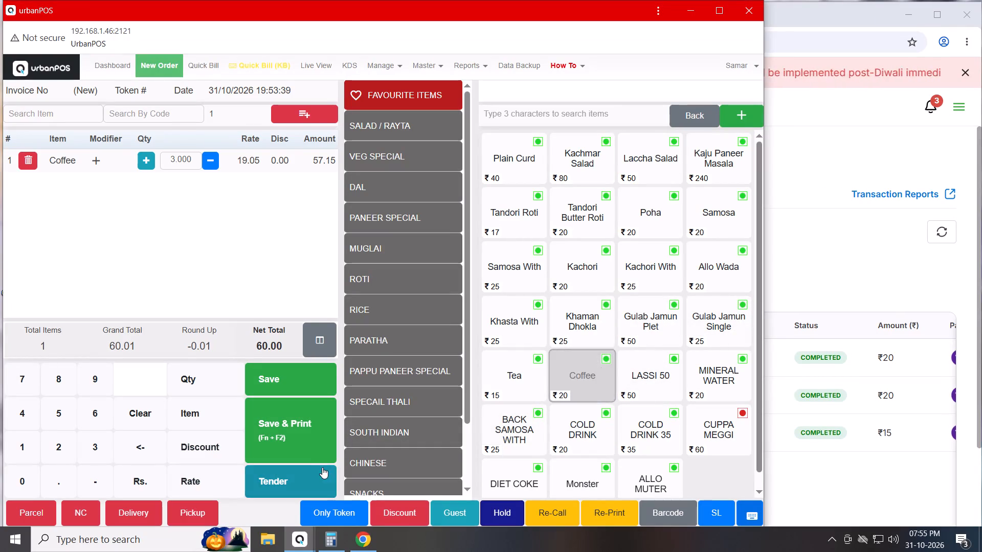
pyautogui.click(304, 439)
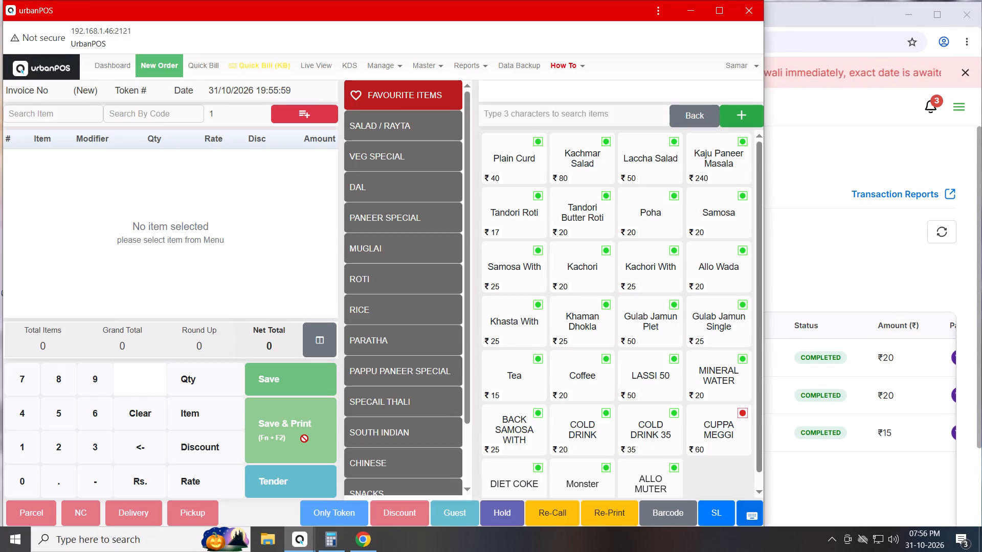
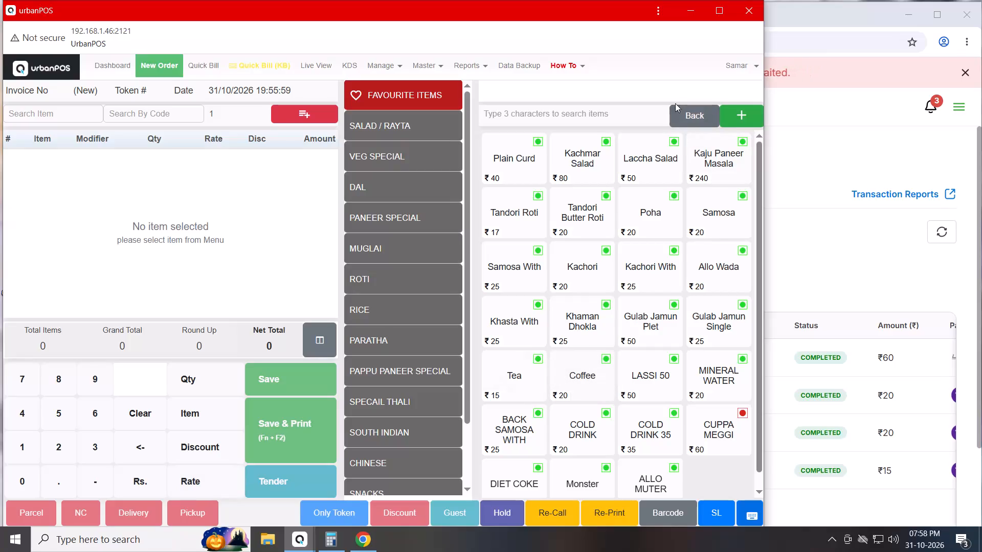
# Add Poha with a quantity of 4 to the new order.
pyautogui.tripleClick(634, 218)
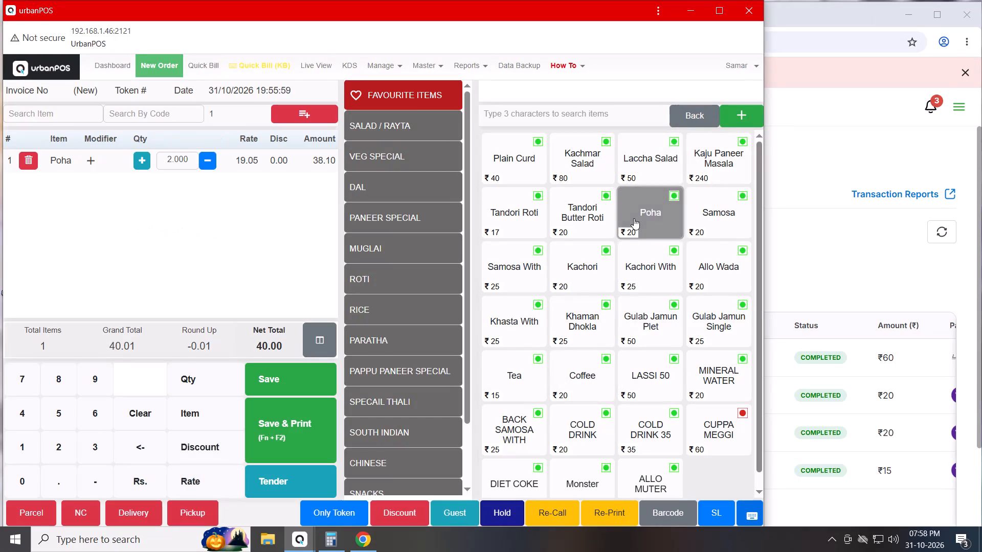
pyautogui.click(634, 218)
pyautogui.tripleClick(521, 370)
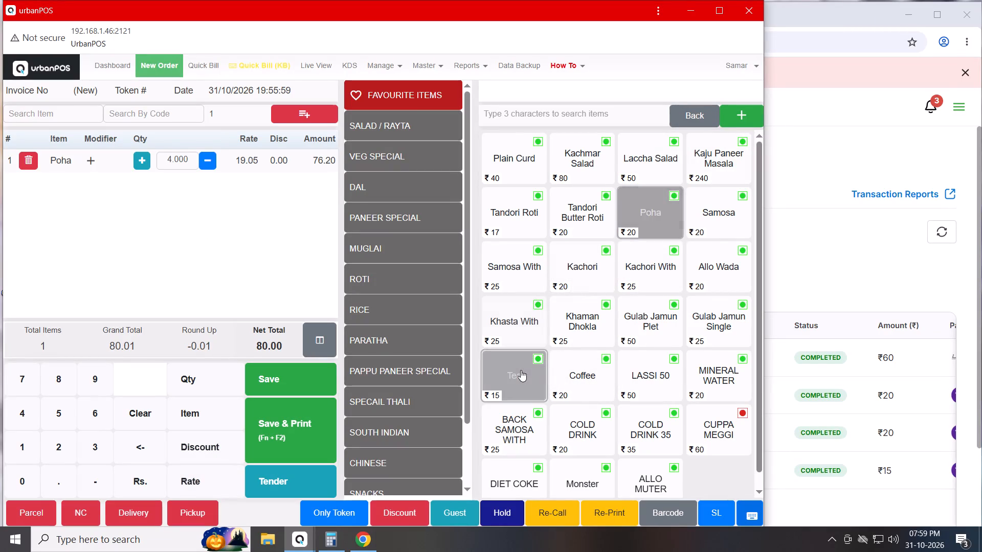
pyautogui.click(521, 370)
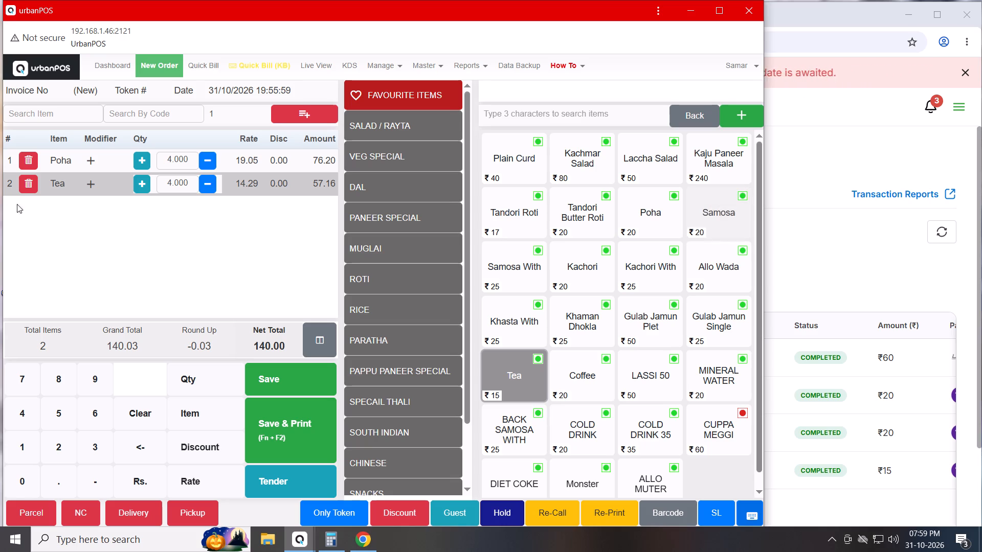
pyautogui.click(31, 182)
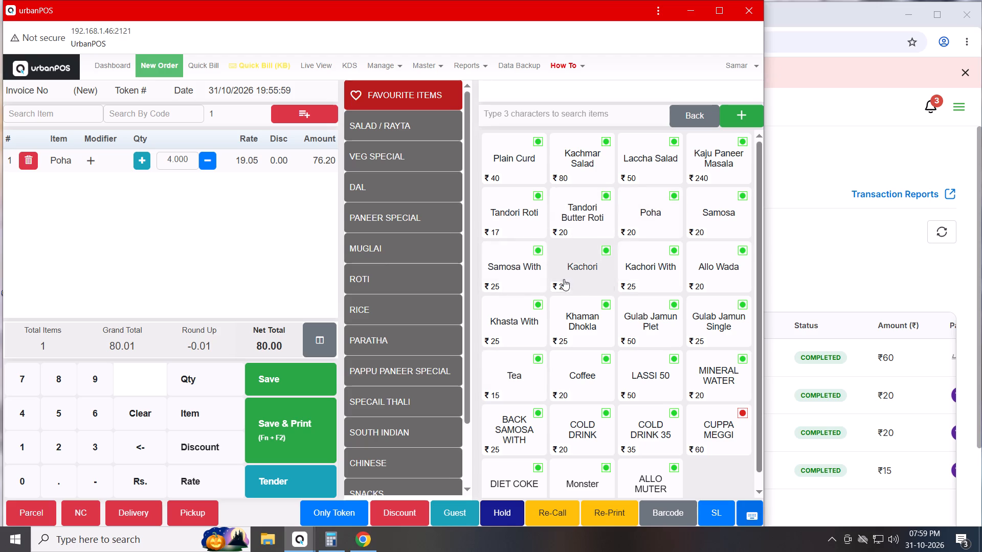
# Add 1 Kachori, 4 Tea, 1 Mineral Water and 2 Allo Wada to the Poha order, and save and print its bill.
pyautogui.click(572, 270)
pyautogui.tripleClick(526, 359)
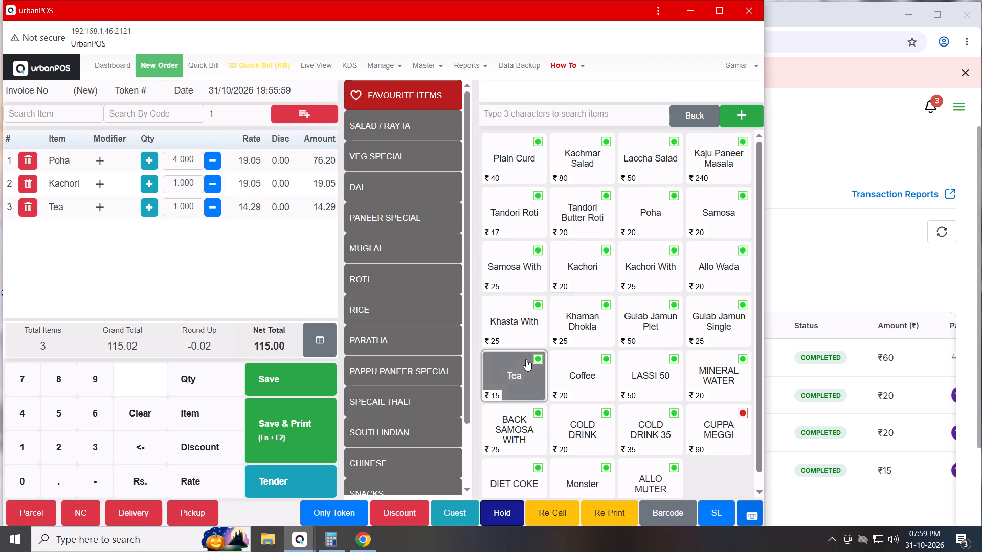
pyautogui.click(526, 359)
pyautogui.click(702, 365)
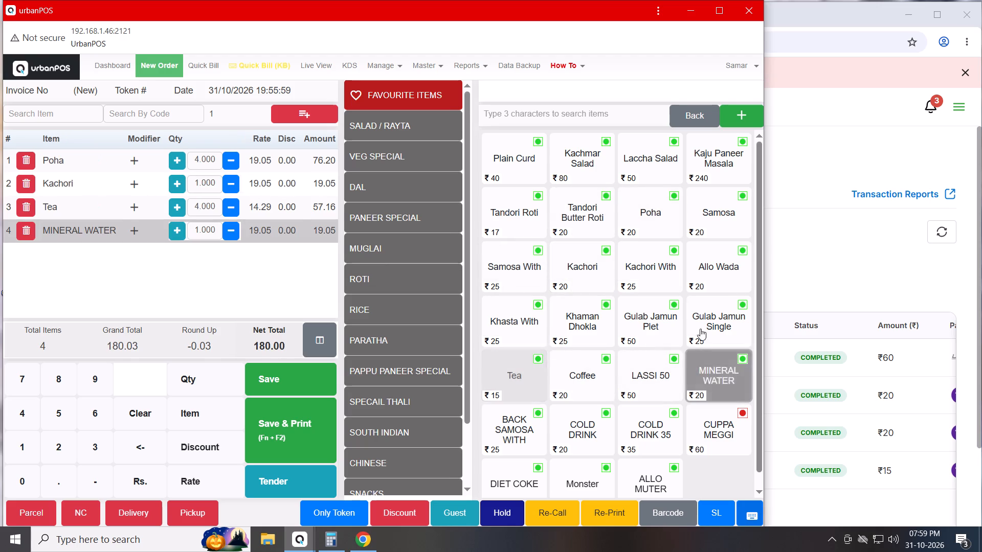
pyautogui.doubleClick(723, 279)
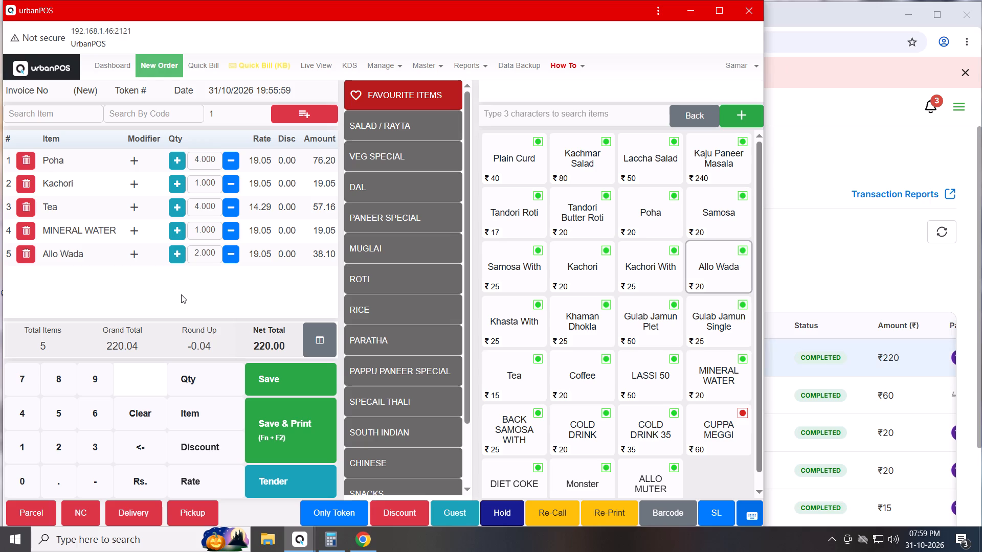
pyautogui.press('F2')
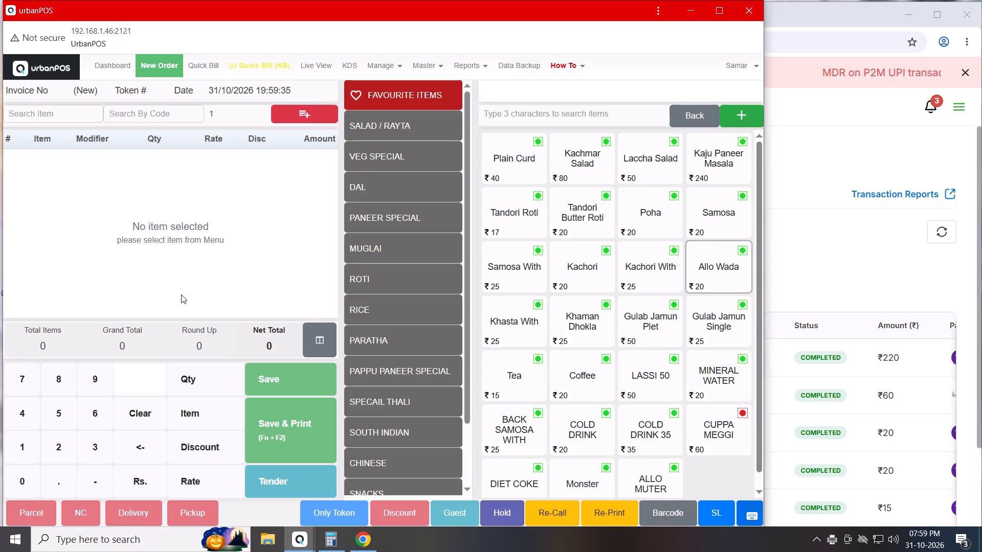
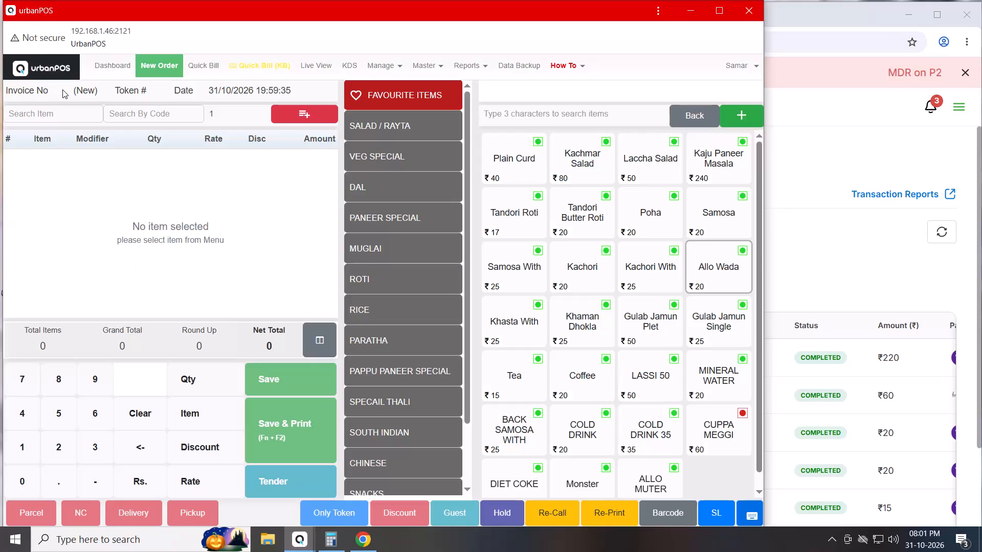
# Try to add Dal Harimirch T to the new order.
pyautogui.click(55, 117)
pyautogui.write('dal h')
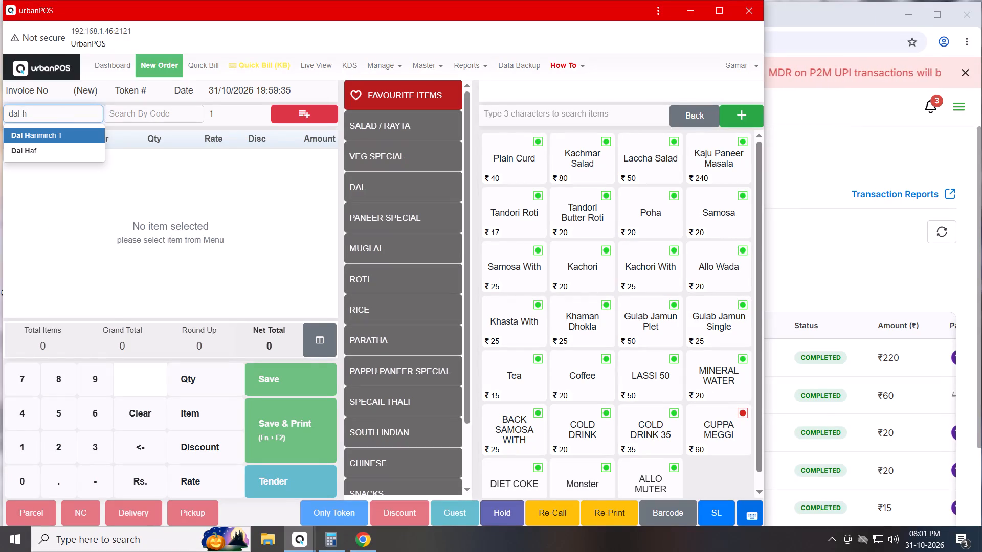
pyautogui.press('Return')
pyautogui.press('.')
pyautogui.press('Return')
# Add Tawa Roti Butter with a quantity of 6 to the order.
pyautogui.write('rpto')
pyautogui.press('BackSpace')
pyautogui.press('BackSpace')
pyautogui.press('BackSpace')
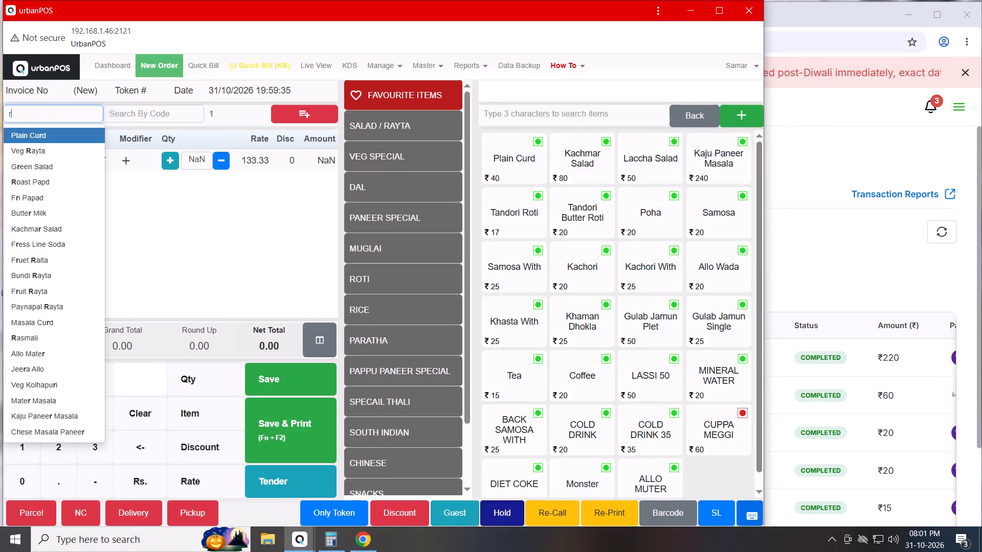
pyautogui.press('p')
pyautogui.press('BackSpace')
pyautogui.write('oti')
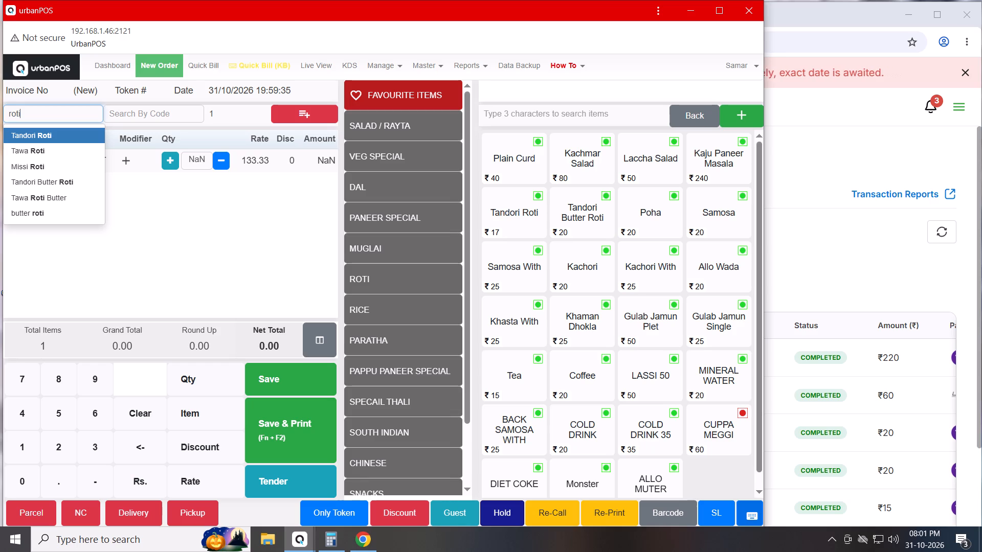
pyautogui.press('Up')
pyautogui.press('Up')
pyautogui.press('Return')
pyautogui.press('6')
pyautogui.press('Return')
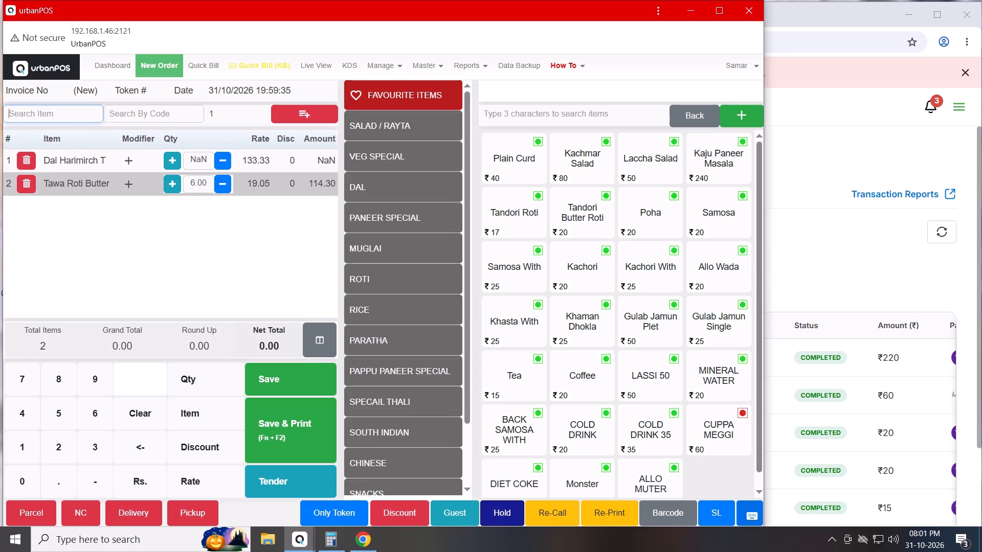
# Add 1 Mix Veg and 1 Mineral Water to the order.
pyautogui.write('mui')
pyautogui.press('BackSpace')
pyautogui.press('BackSpace')
pyautogui.write('ix')
pyautogui.press('space')
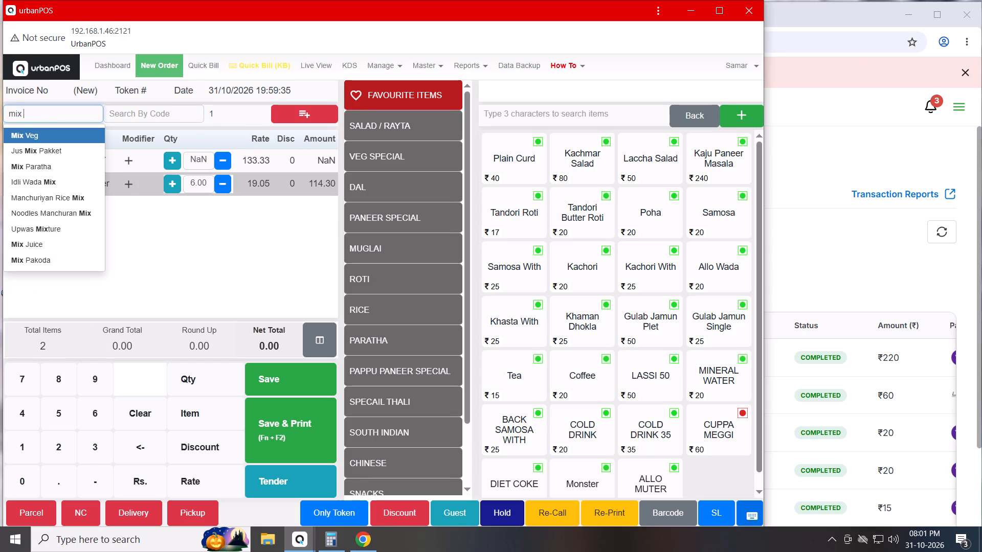
pyautogui.press('Return')
pyautogui.press('Return')
pyautogui.write('006')
pyautogui.press('Up')
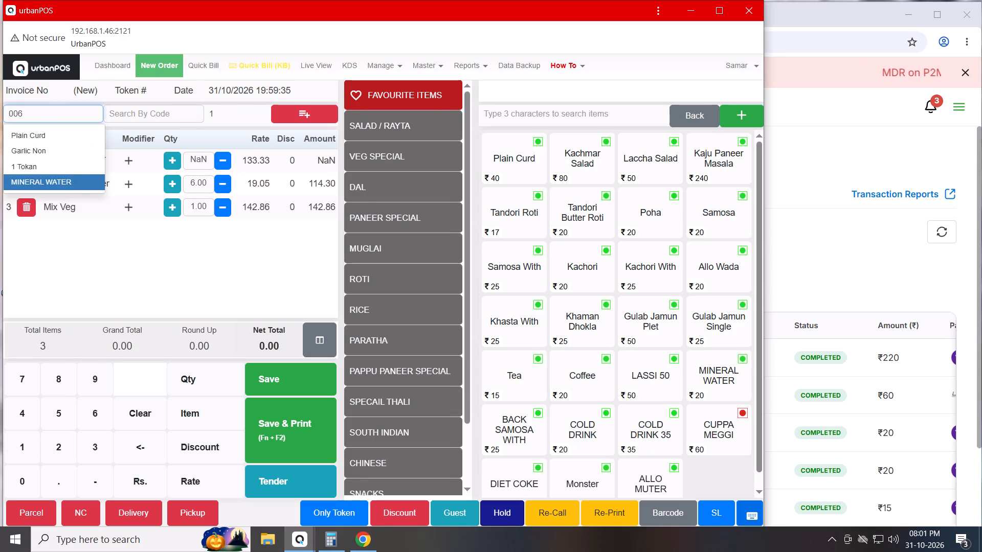
pyautogui.press('Return')
pyautogui.press('Return')
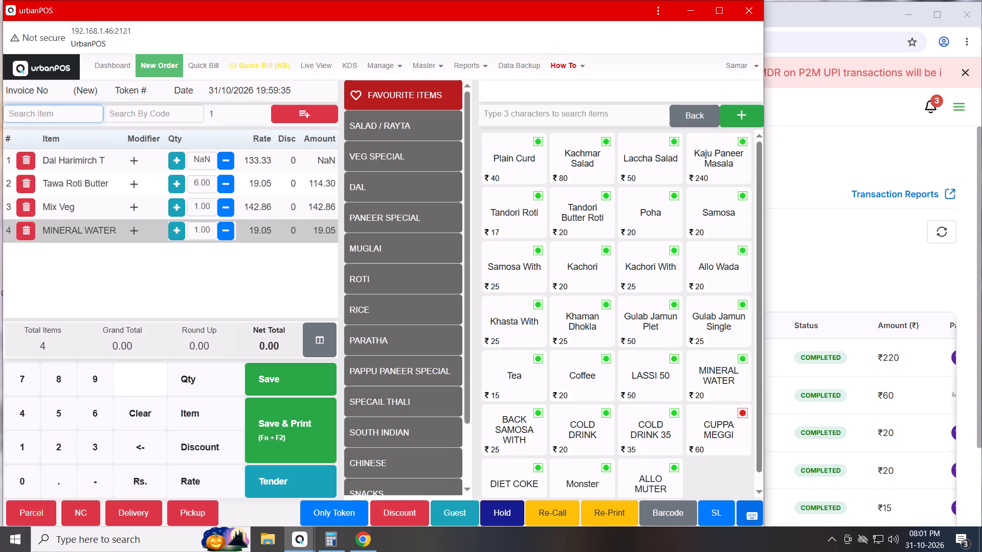
# Replace the faulty Dal Harimirch T line with a fresh Dal Harimirch T entry of quantity 1.
pyautogui.click(23, 162)
pyautogui.click(49, 118)
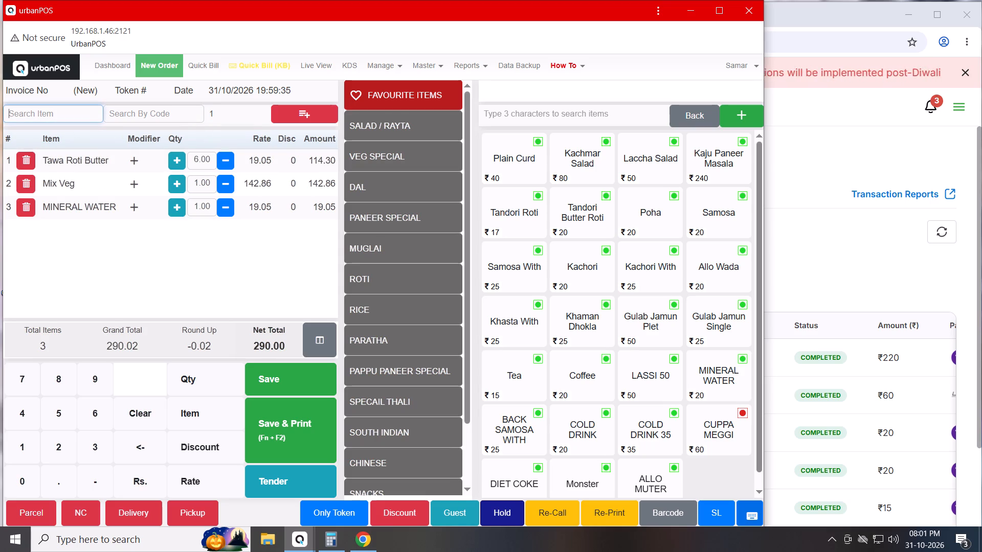
pyautogui.write('dal hj')
pyautogui.press('BackSpace')
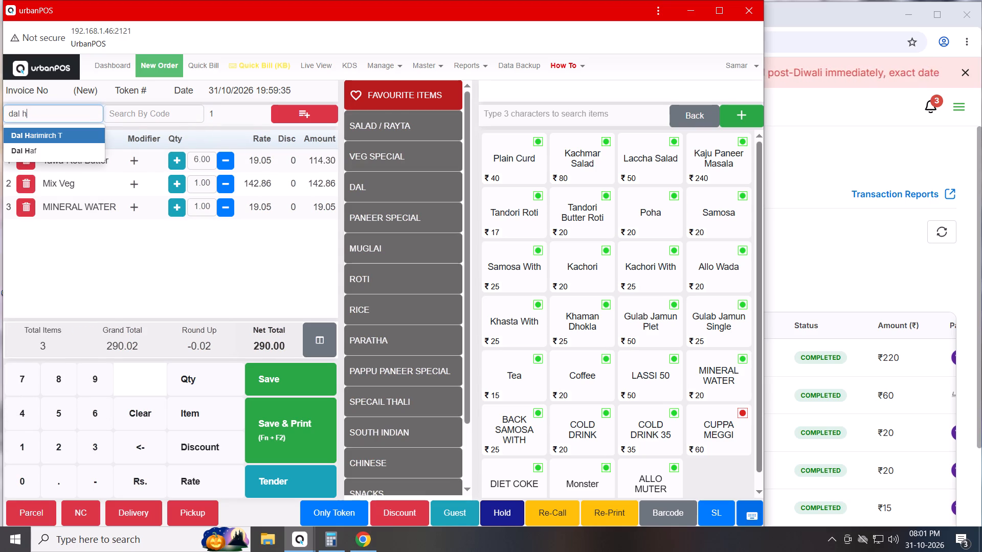
pyautogui.press('Return')
pyautogui.press('Return')
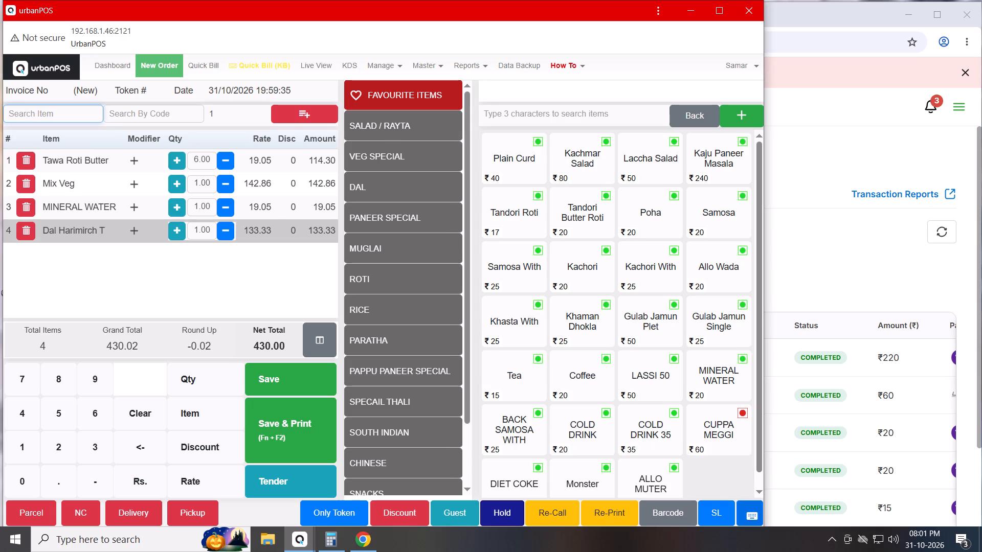
# Save and print the bill for the Tawa Roti Butter, Mix Veg, Mineral Water and Dal Harimirch T order.
pyautogui.press('F2')
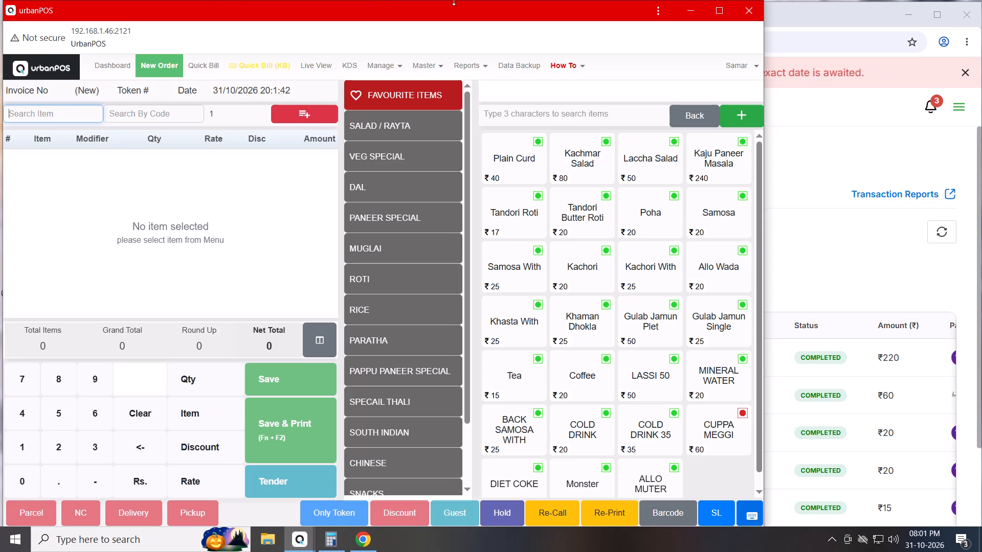
# Enter a new order of 1 Mineral Water, and save and print its bill.
pyautogui.click(717, 375)
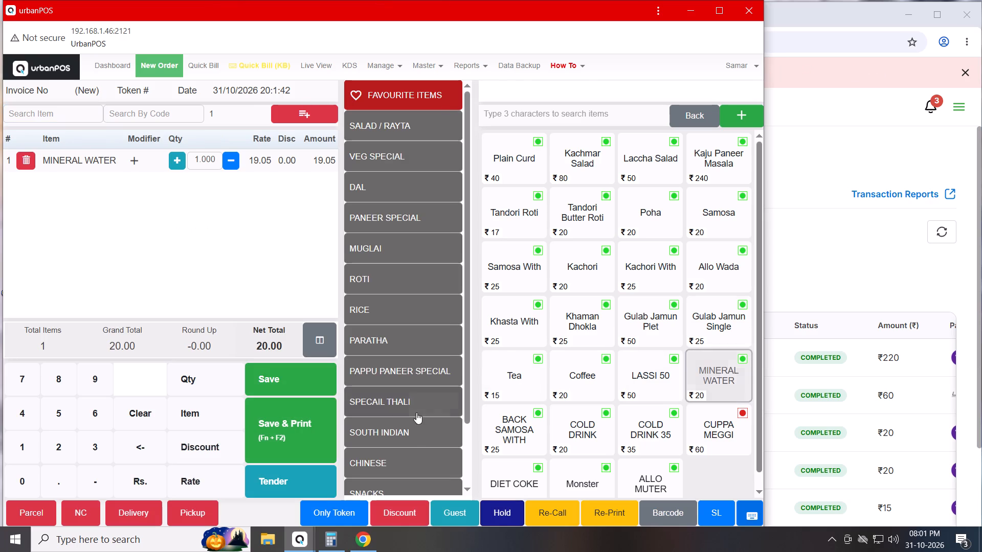
pyautogui.click(268, 426)
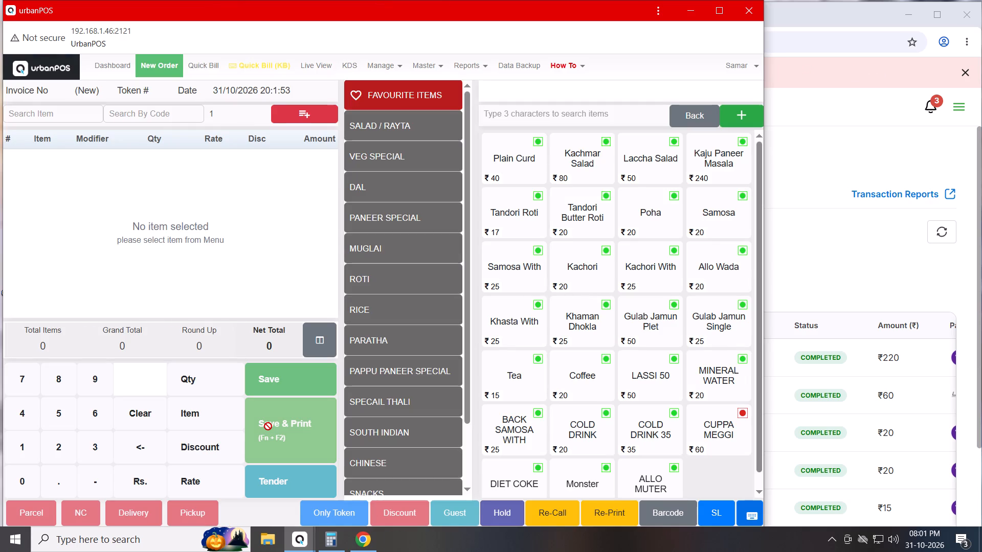
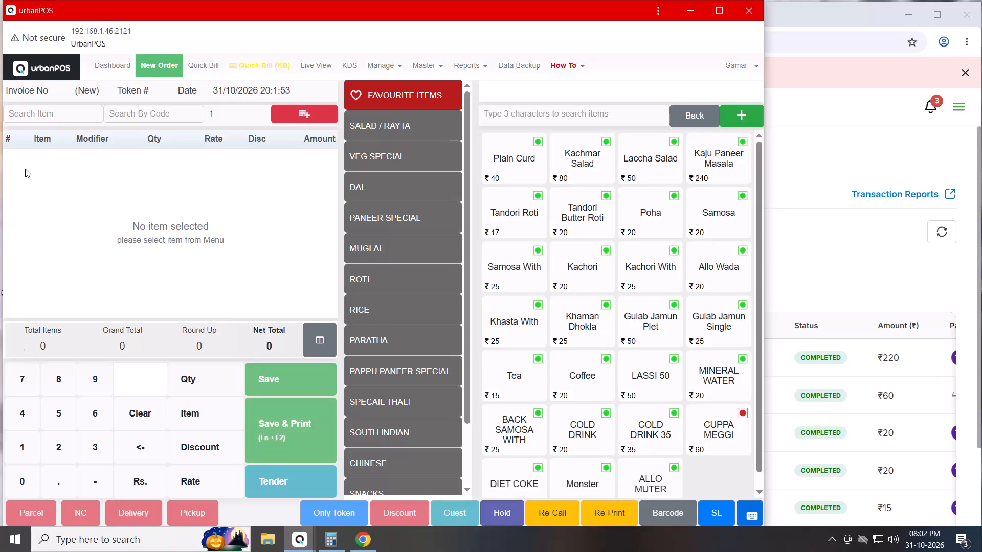
# Check the list of recent invoices available for re-printing, and close it.
pyautogui.click(53, 125)
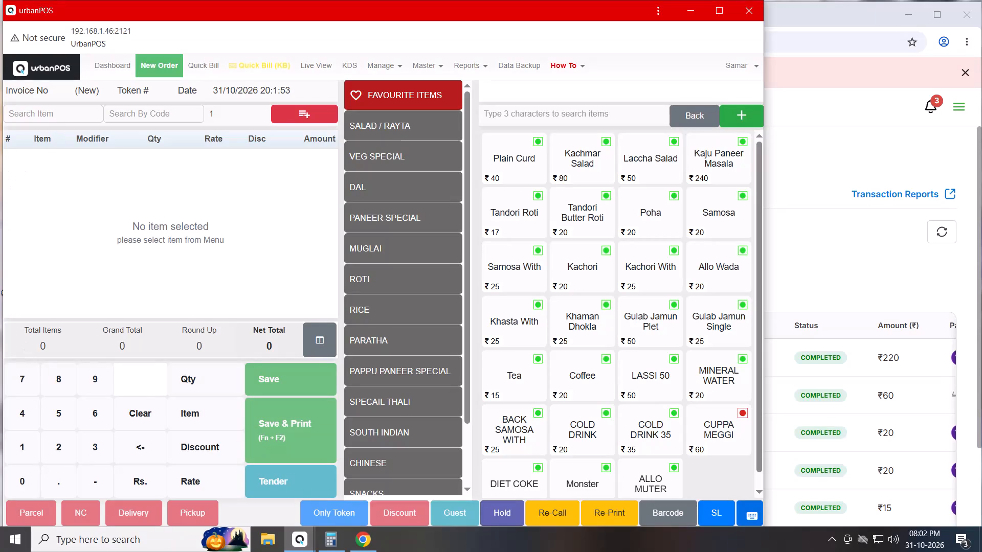
pyautogui.click(55, 121)
pyautogui.click(586, 511)
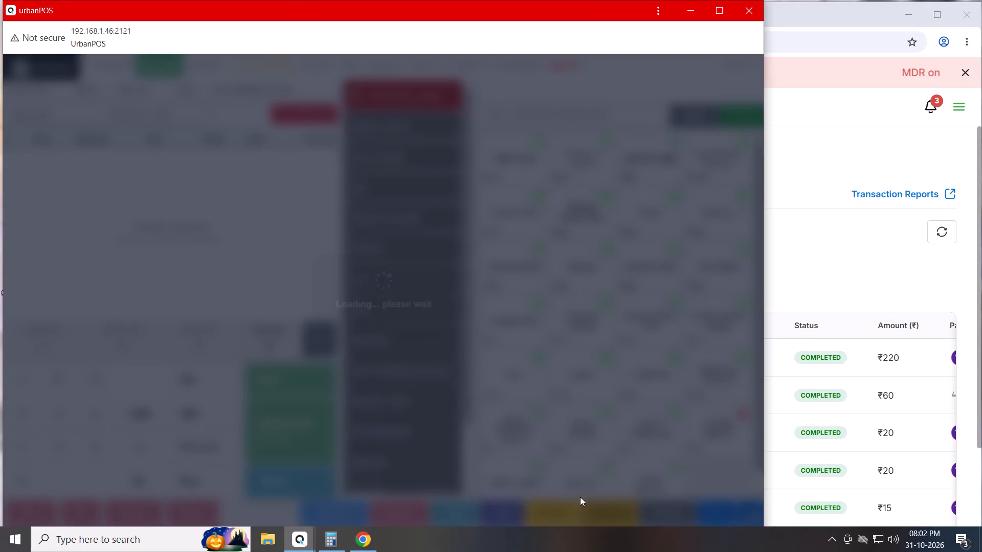
pyautogui.click(596, 113)
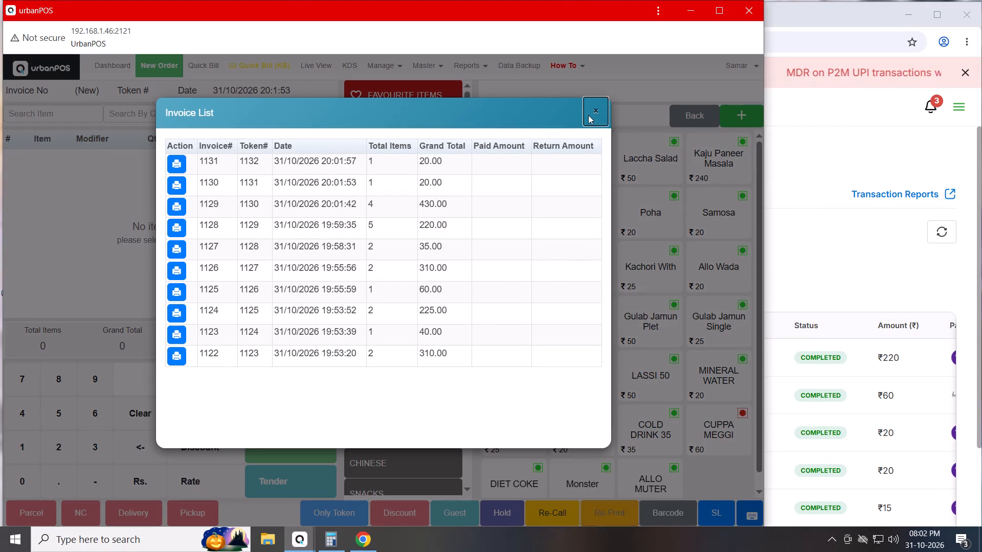
# Start a new order with 1 Sev Bhaji and 1 Dal Tadka.
pyautogui.click(38, 110)
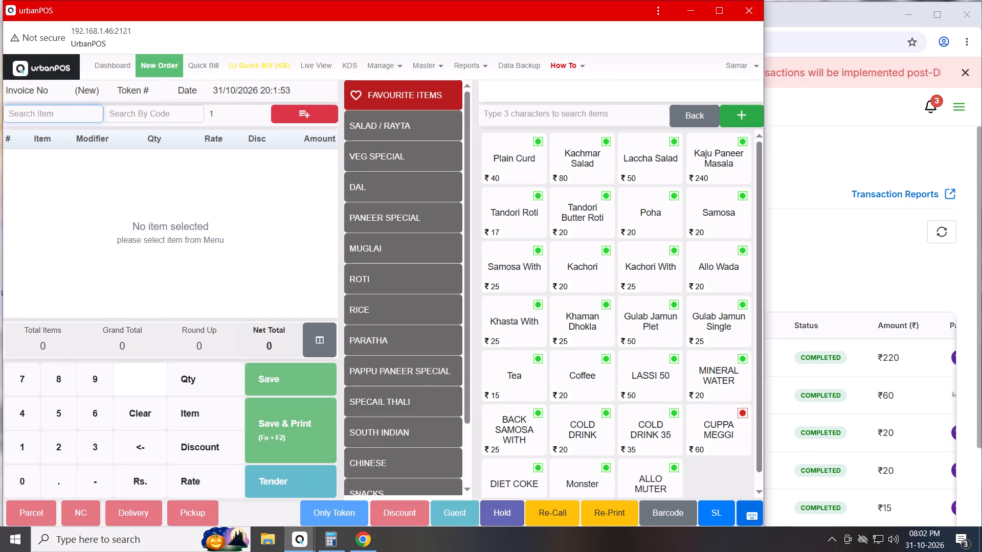
pyautogui.write('sev')
pyautogui.press('space')
pyautogui.press('Up')
pyautogui.press('Up')
pyautogui.press('Up')
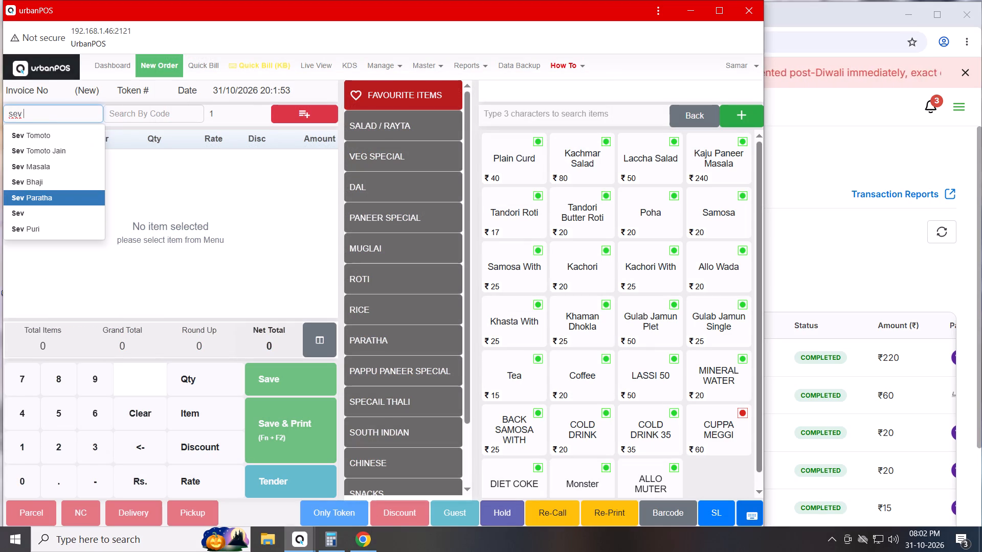
pyautogui.press('Up')
pyautogui.press('Return')
pyautogui.press('Return')
pyautogui.write('dal t')
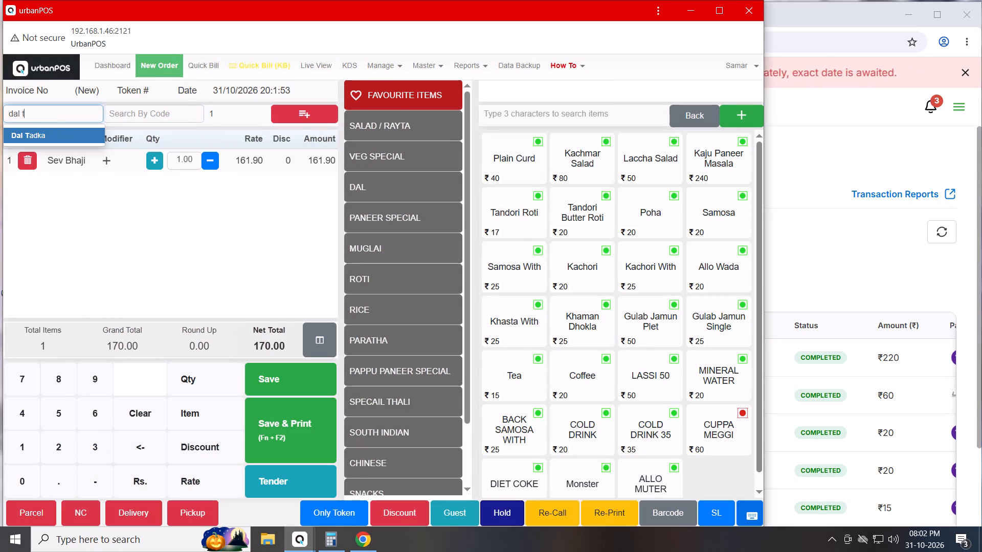
pyautogui.press('Return')
pyautogui.press('Return')
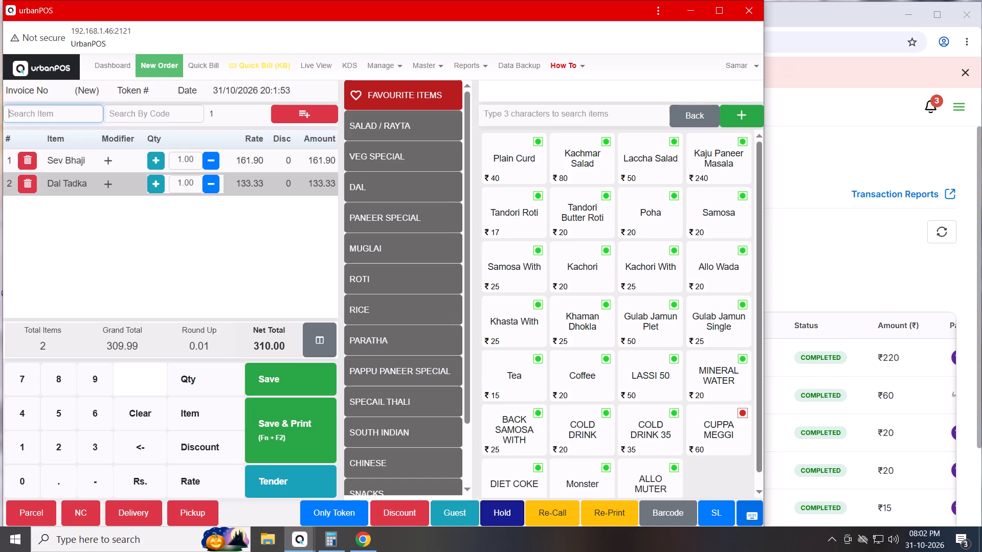
# Add Tandori Butter Roti to the order with a quantity of 6.
pyautogui.write('roti')
pyautogui.press('Up')
pyautogui.press('Up')
pyautogui.press('Up')
pyautogui.press('Return')
pyautogui.press('6')
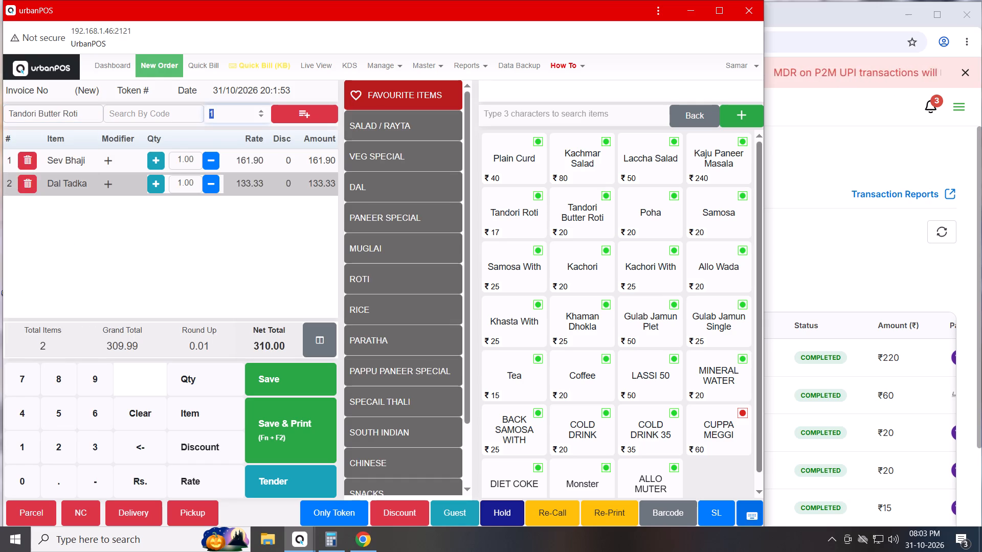
pyautogui.press('Return')
# Add 2 Roast Papd and 1 Jeera Rice to the order.
pyautogui.write('roast')
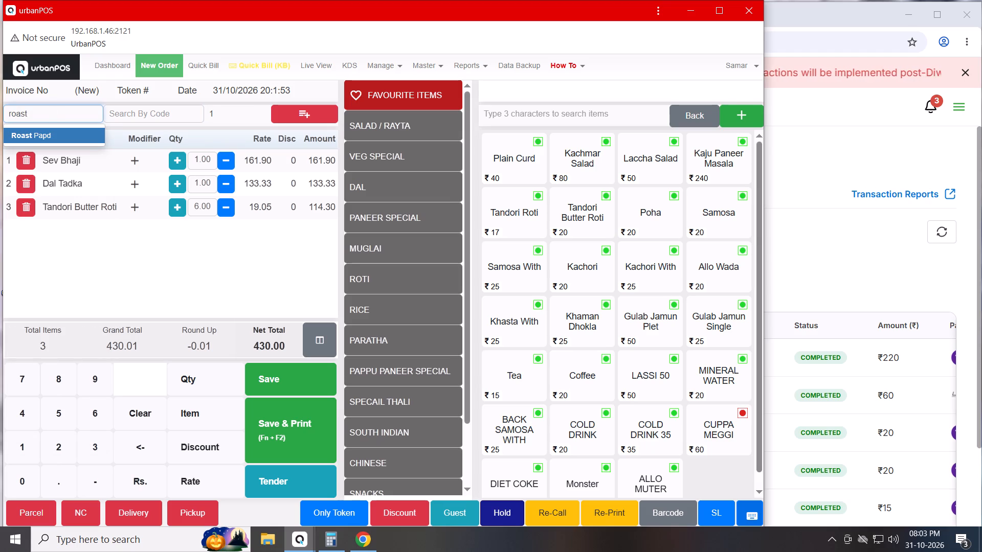
pyautogui.press('Return')
pyautogui.press('2')
pyautogui.press('Return')
pyautogui.write('jeera r')
pyautogui.press('Return')
pyautogui.press('Return')
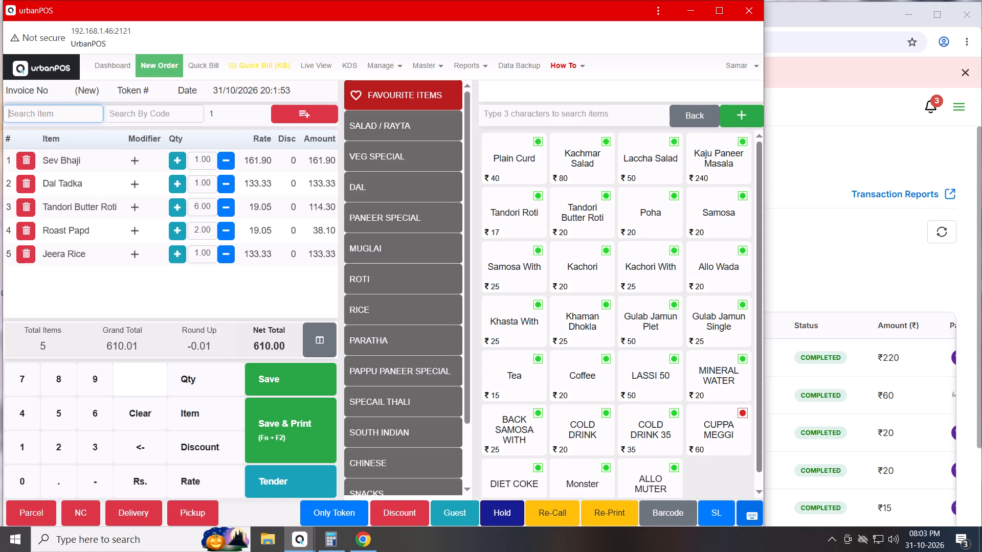
# Save and print the bill for the Sev Bhaji, Dal Tadka, Tandori Butter Roti, Roast Papd and Jeera Rice order.
pyautogui.press('F2')
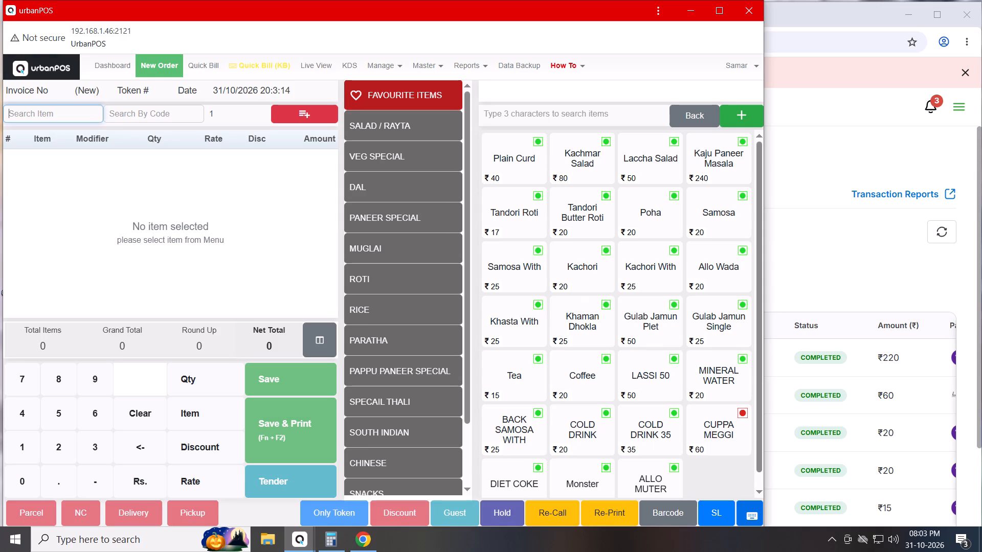
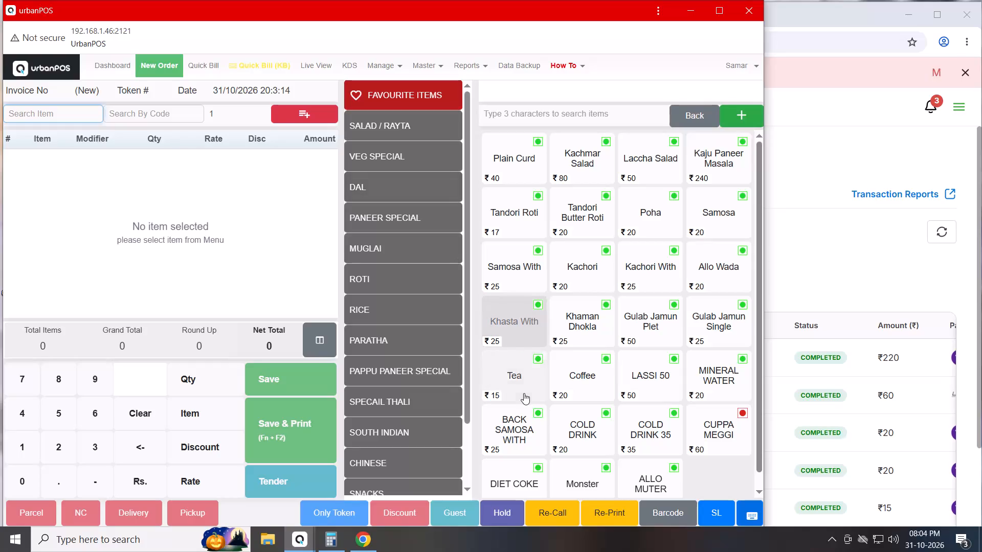
# Enter an order of Tea plus one Allo Wada, and save and print its bill.
pyautogui.tripleClick(524, 393)
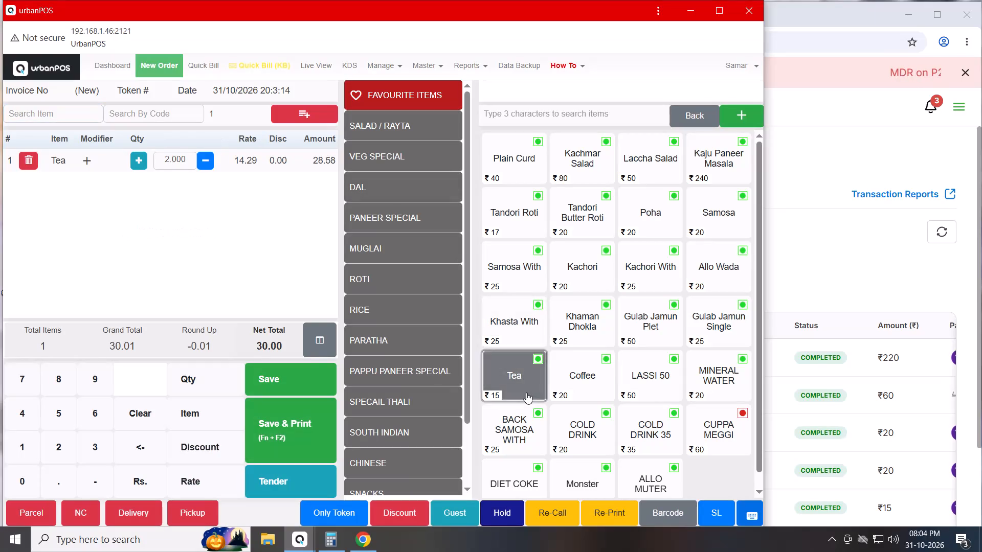
pyautogui.click(719, 255)
pyautogui.click(326, 422)
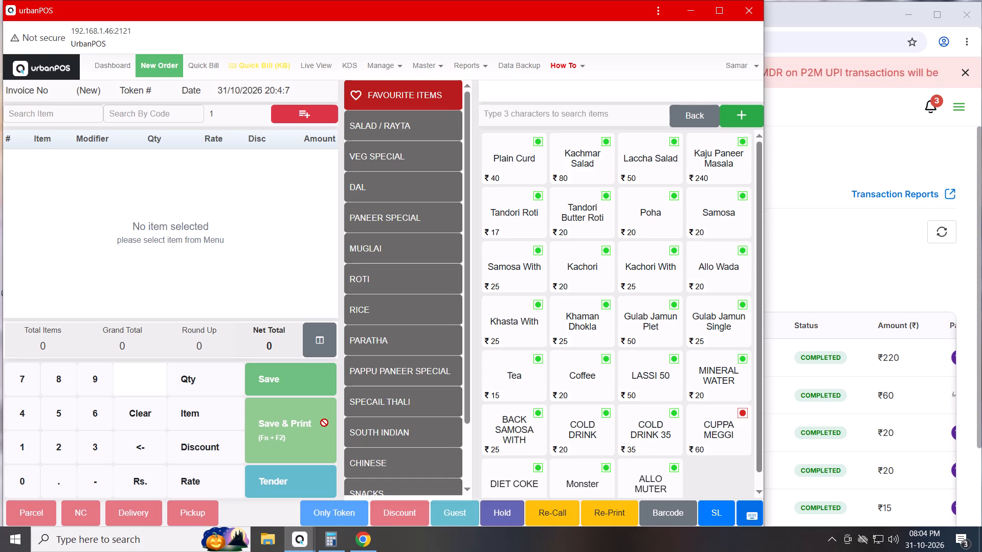
# Start a new order with Tea at a quantity of 4.
pyautogui.tripleClick(517, 372)
pyautogui.click(517, 372)
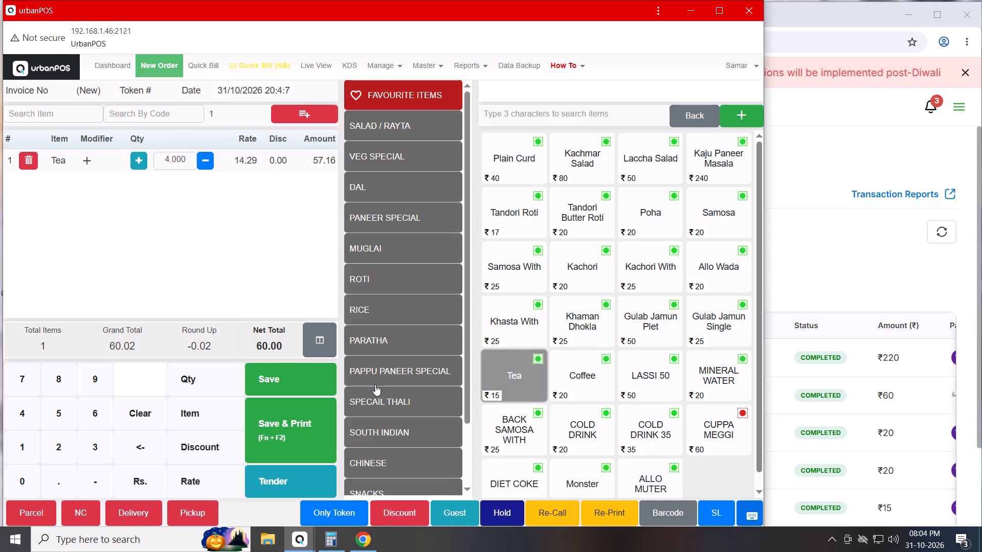
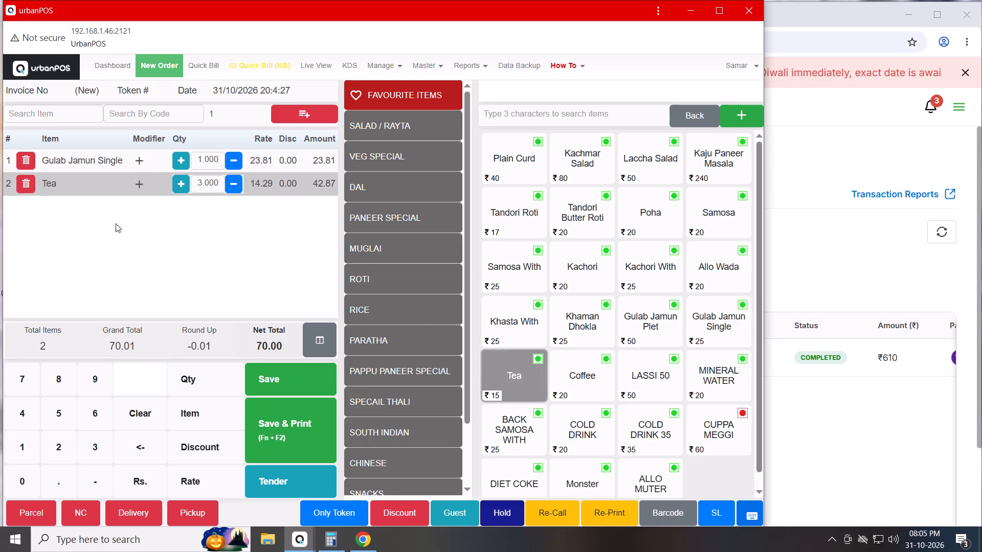
# Clear the current order by removing its Gulab Jamun Single and Tea lines.
pyautogui.click(32, 159)
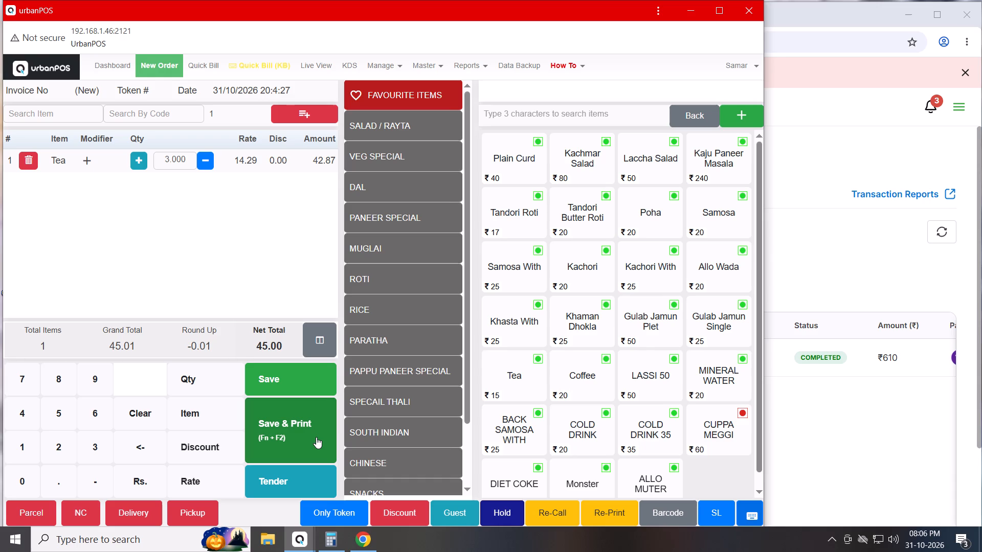
pyautogui.click(19, 153)
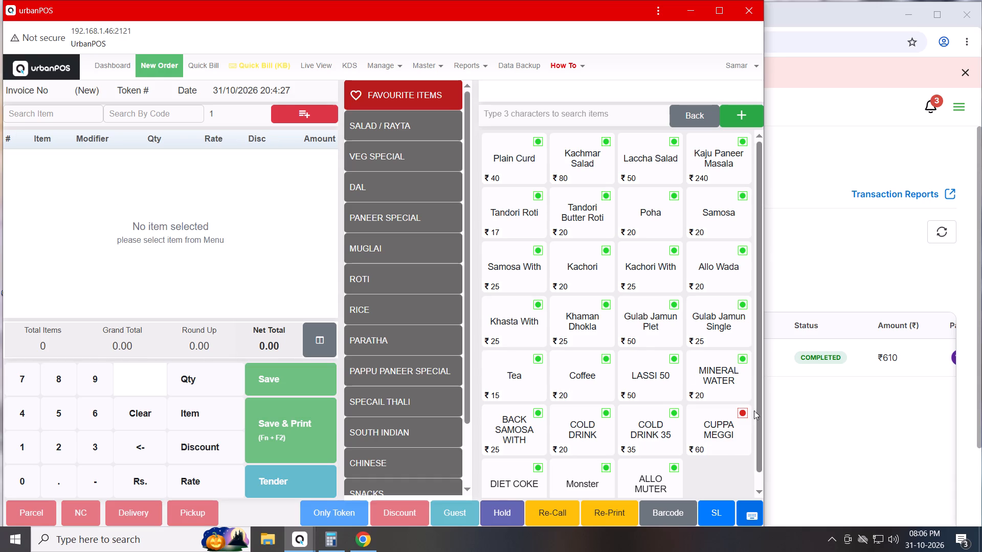
# Enter an order of Gulab Jamun Single at a quantity of 3, and save and print its bill.
pyautogui.click(650, 335)
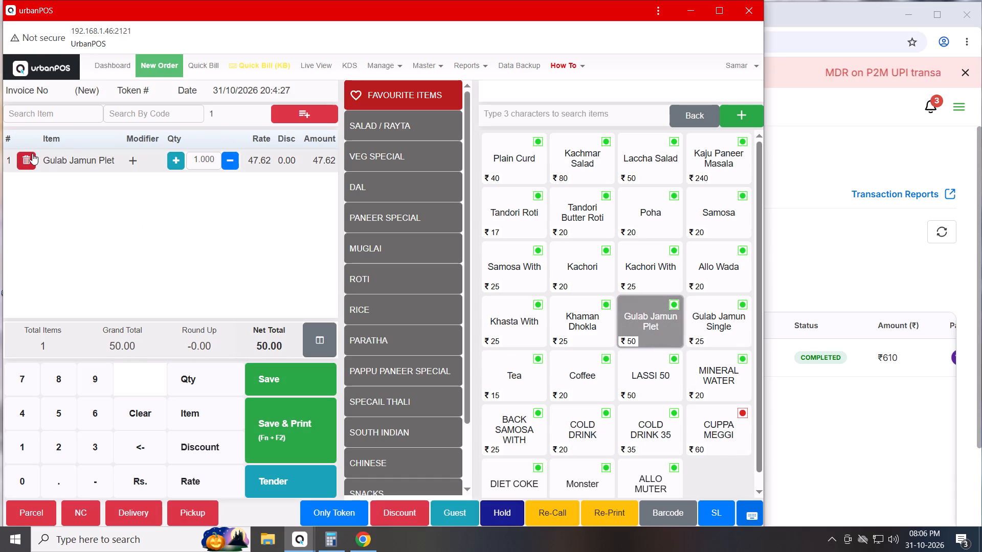
pyautogui.click(32, 153)
pyautogui.tripleClick(707, 311)
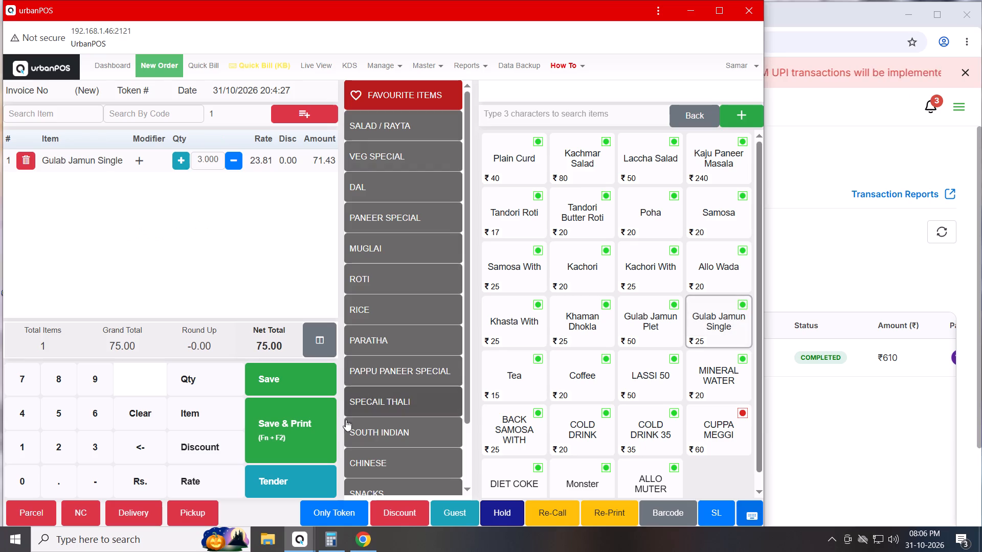
pyautogui.click(318, 426)
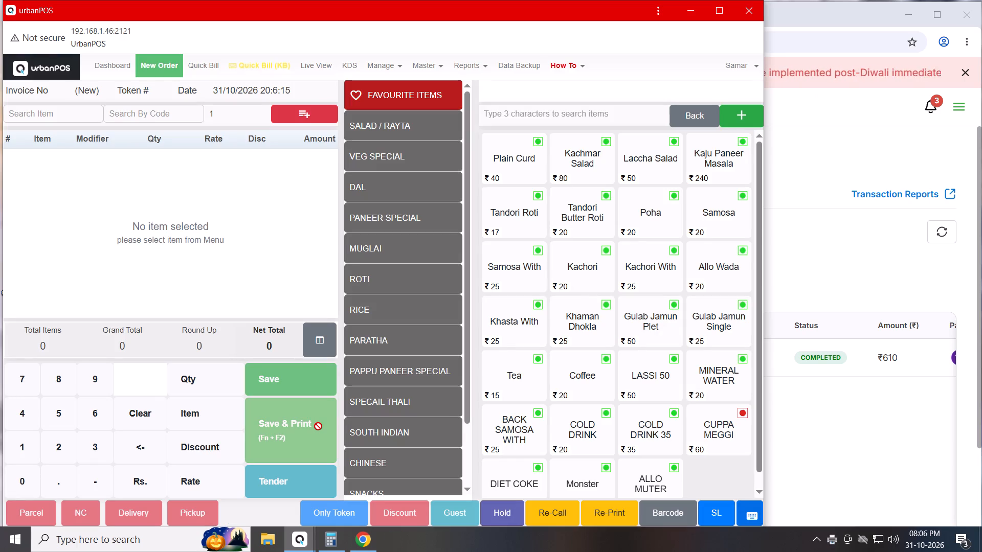
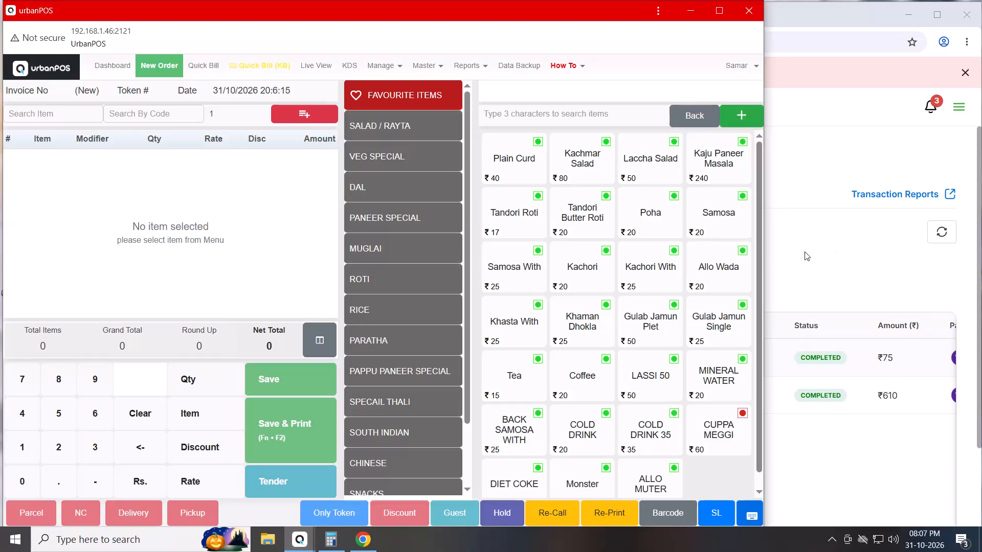
# Enter an order of one Allo Wada, and save and print its bill.
pyautogui.click(744, 264)
pyautogui.click(329, 418)
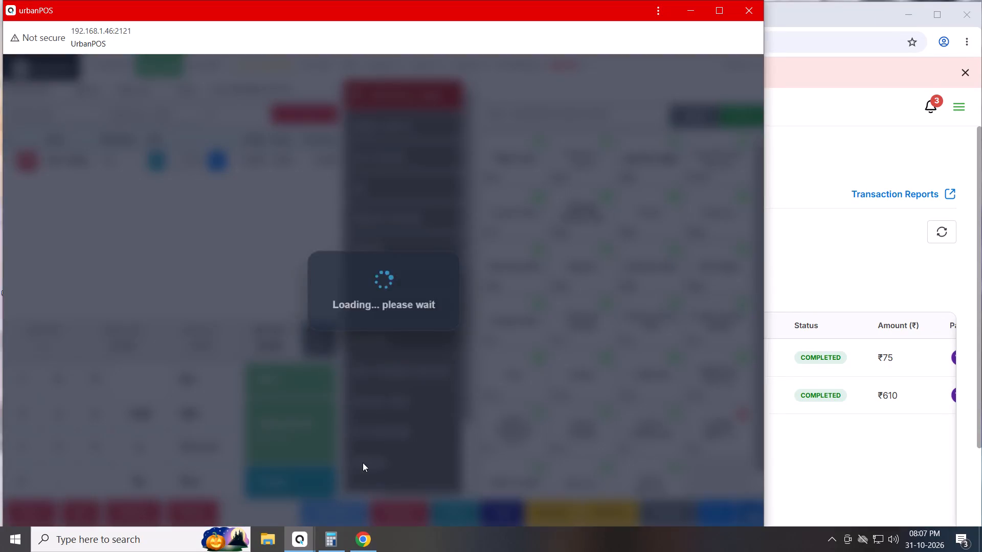
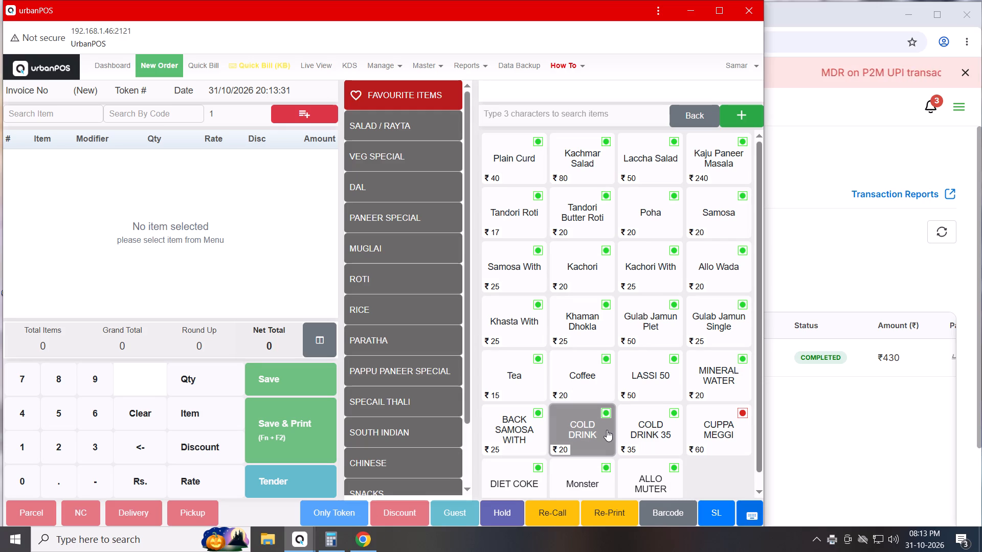
# Enter an order of four Poha and one Tea, and save and print its bill.
pyautogui.tripleClick(644, 229)
pyautogui.click(644, 229)
pyautogui.click(528, 361)
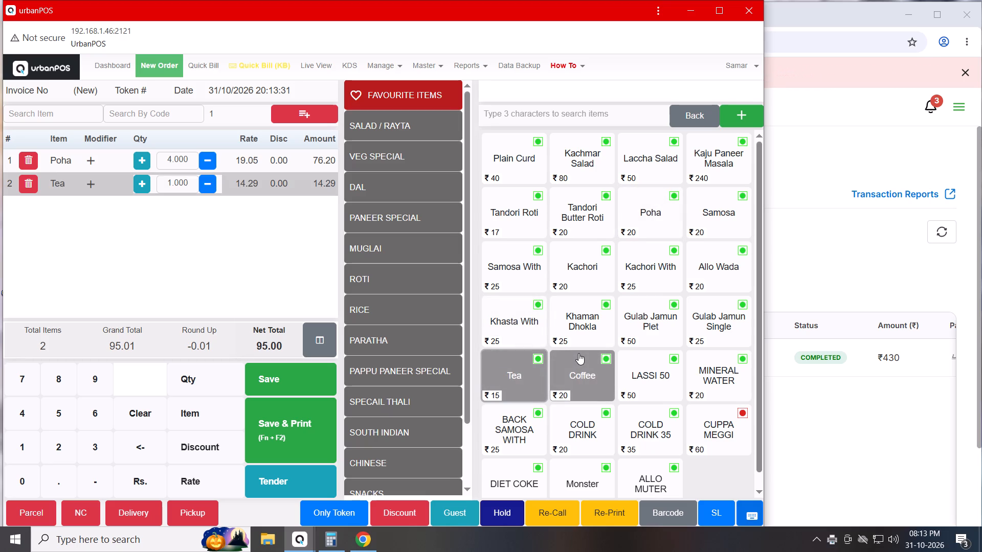
pyautogui.press('F2')
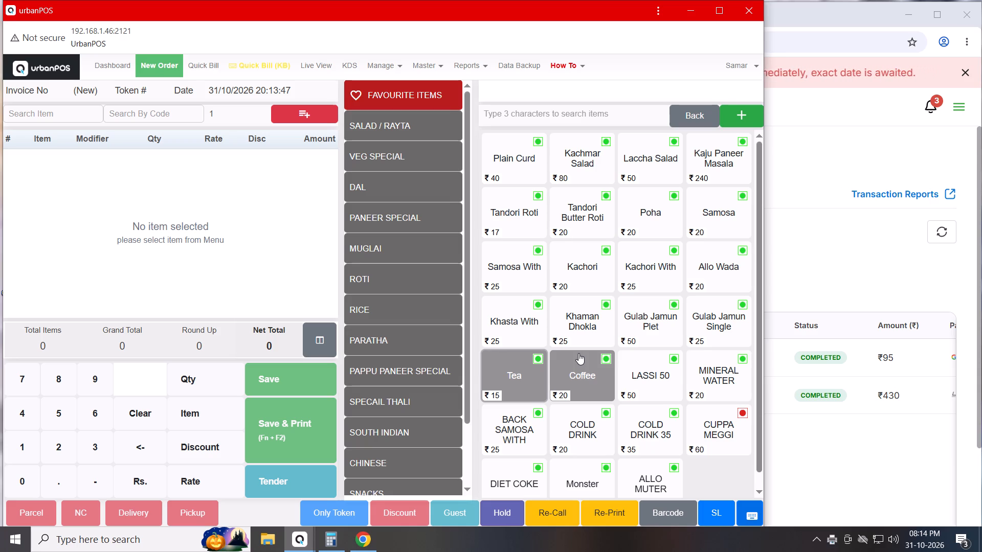
# Enter an order containing only Tea, and save and print its bill.
pyautogui.doubleClick(484, 369)
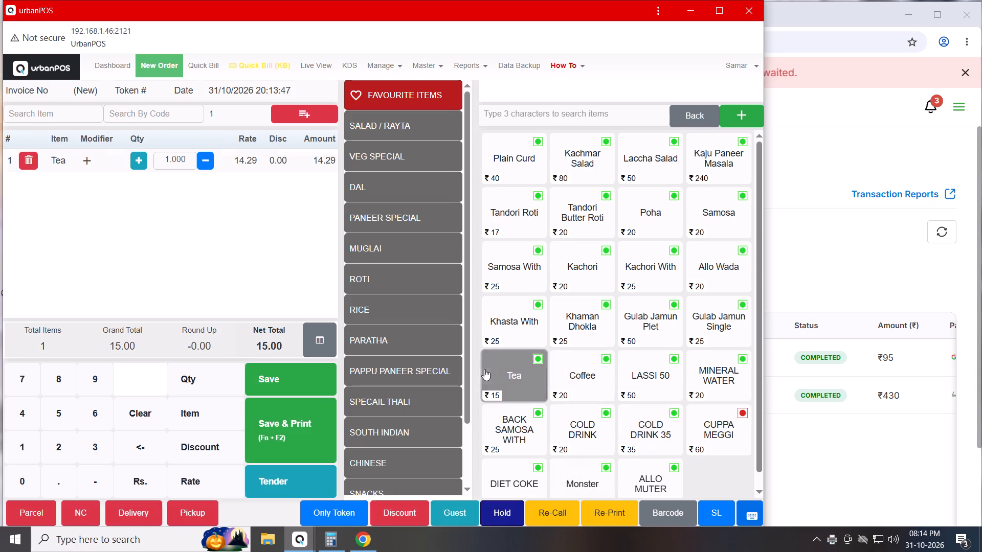
pyautogui.press('F2')
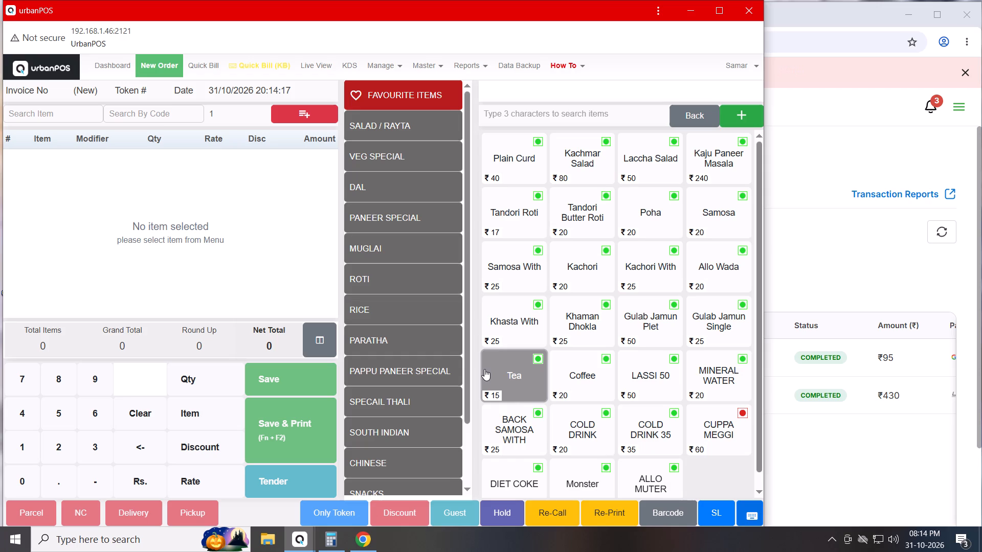
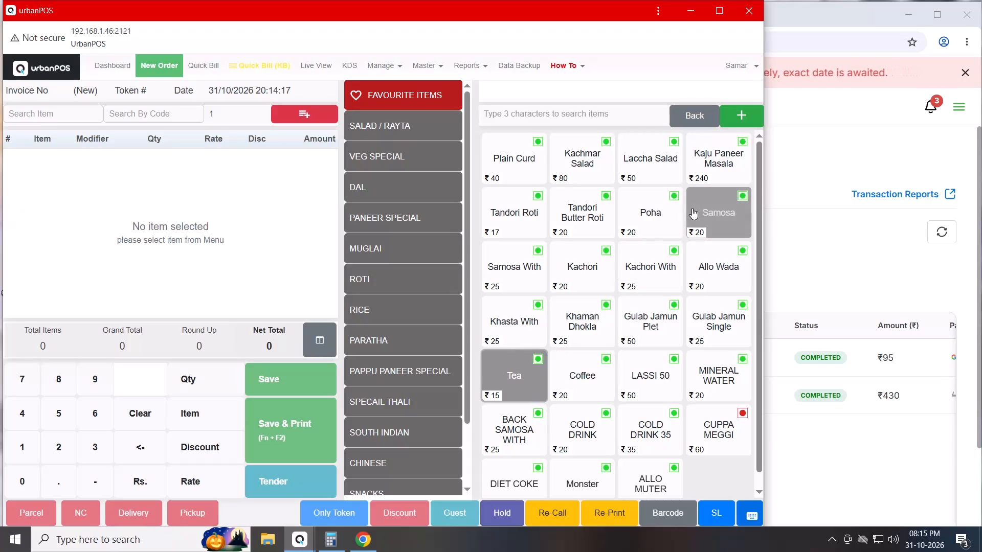
# Enter an order of two Poha and one Samosa, and save and print its bill.
pyautogui.click(653, 227)
pyautogui.rightClick(653, 227)
pyautogui.click(653, 227)
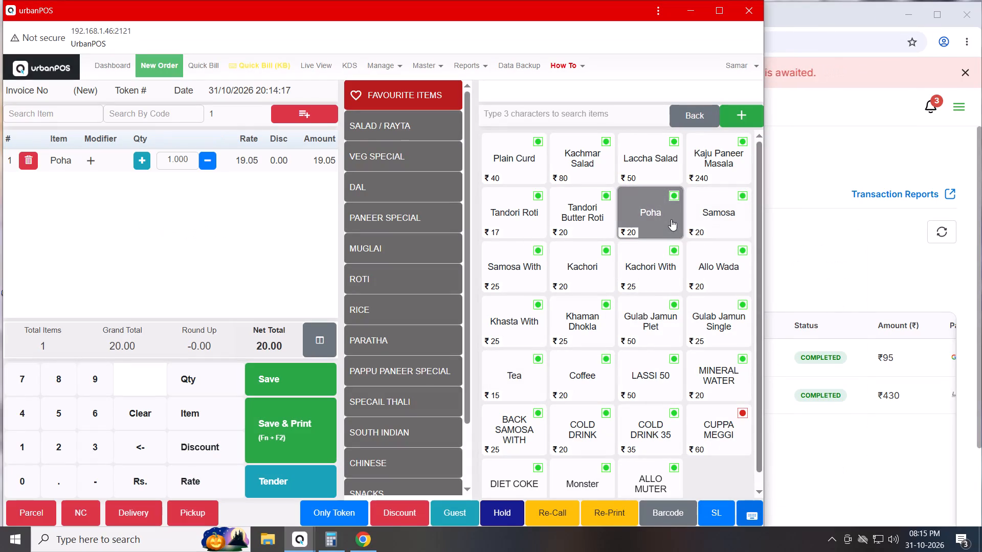
pyautogui.click(688, 216)
pyautogui.click(660, 222)
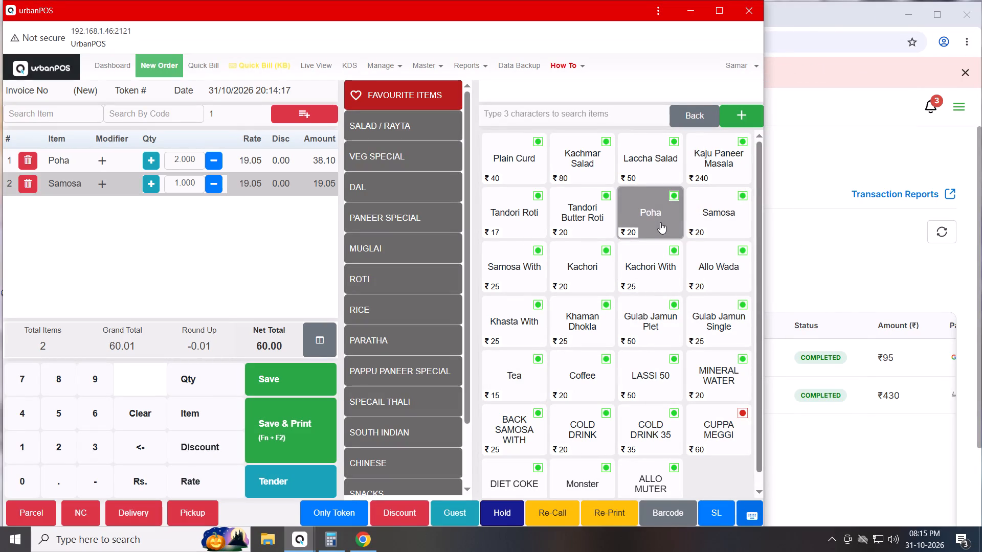
pyautogui.press('F2')
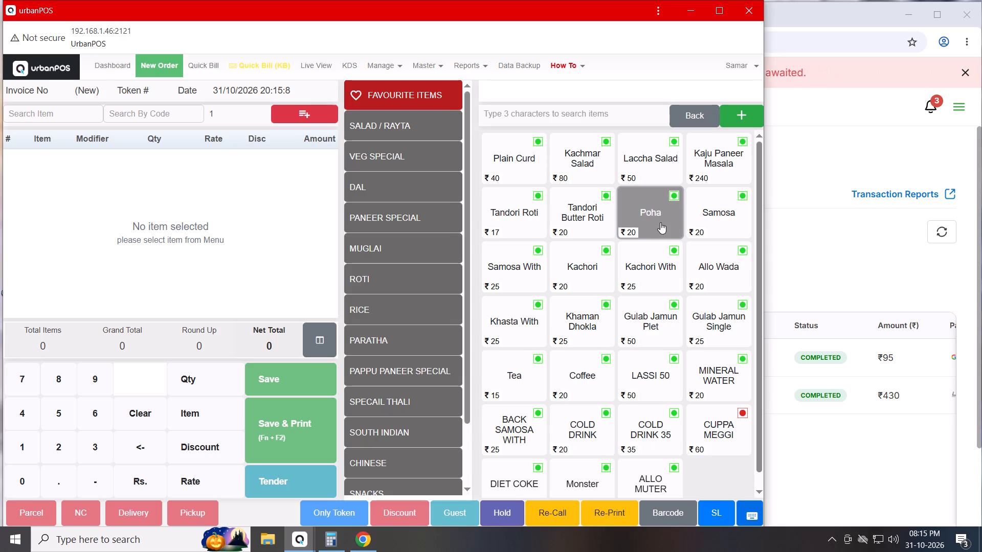
# Enter an order of one MINERAL WATER, and save and print its bill.
pyautogui.click(731, 359)
pyautogui.rightClick(731, 359)
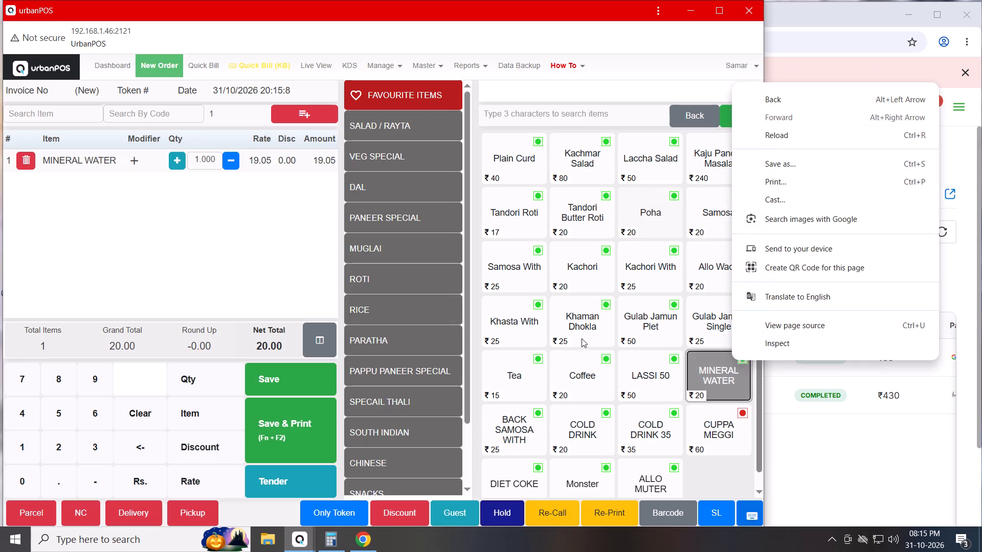
pyautogui.click(313, 421)
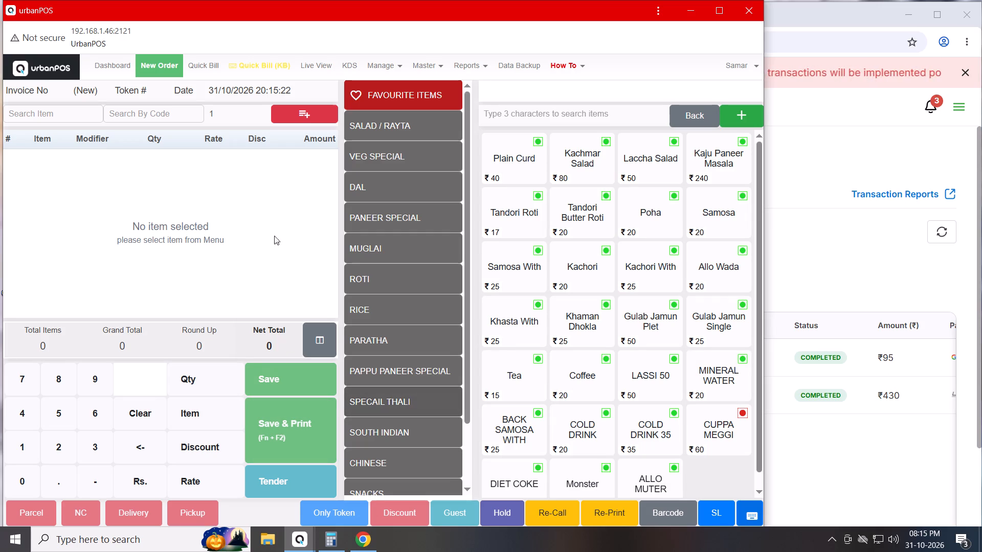
# Start a new order by searching for "ko" and adding one Dal Kolhapuri.
pyautogui.click(66, 114)
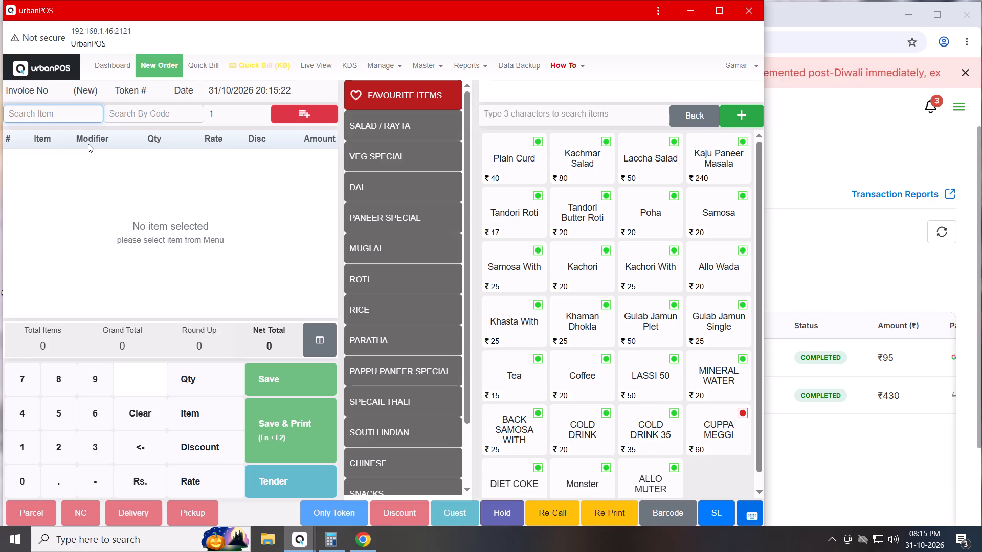
pyautogui.write('koh')
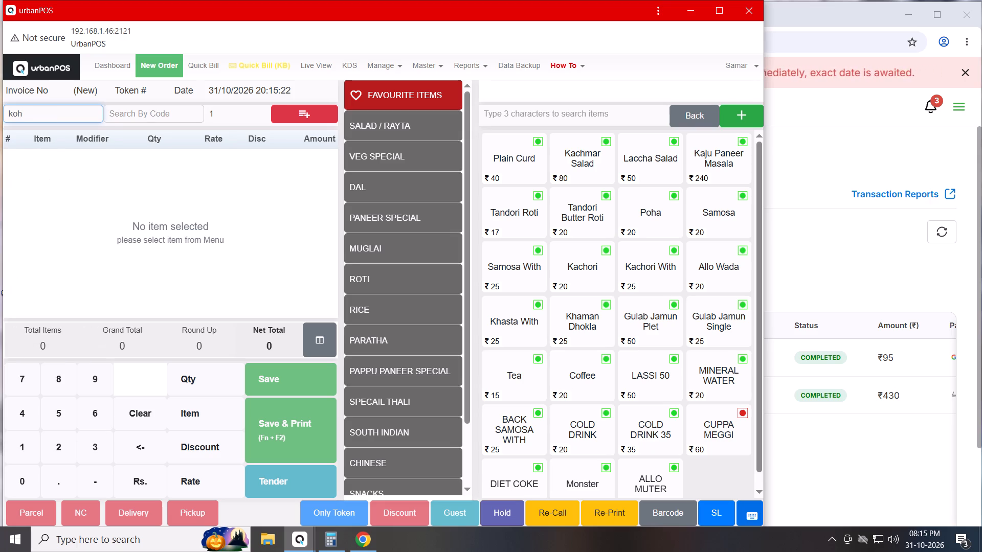
pyautogui.press('BackSpace')
pyautogui.press('Down')
pyautogui.press('Up')
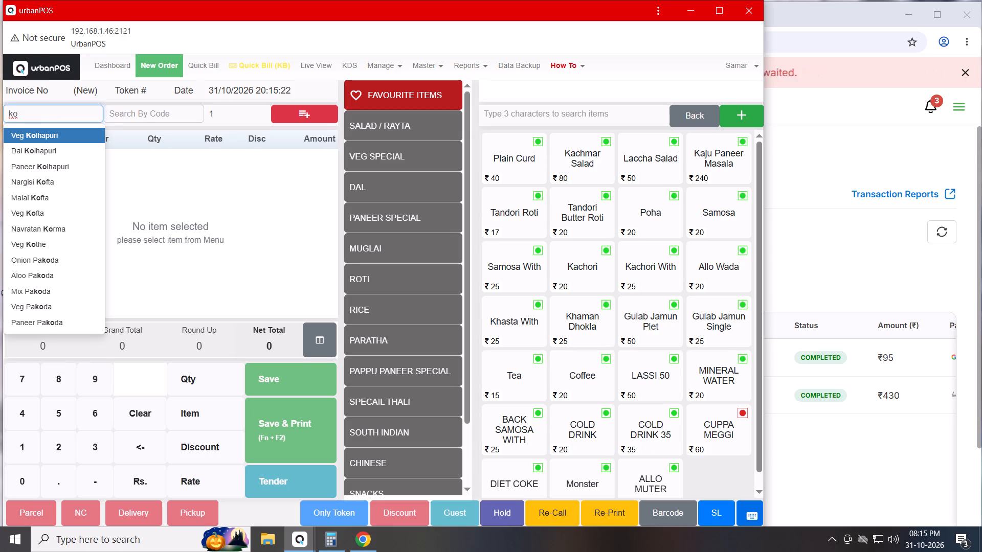
pyautogui.press('Down')
pyautogui.press('Right')
pyautogui.press('Return')
pyautogui.press('Return')
# Search for "paneer pa" and add one Paneer Panjabi to the order.
pyautogui.write('paneer o')
pyautogui.press('BackSpace')
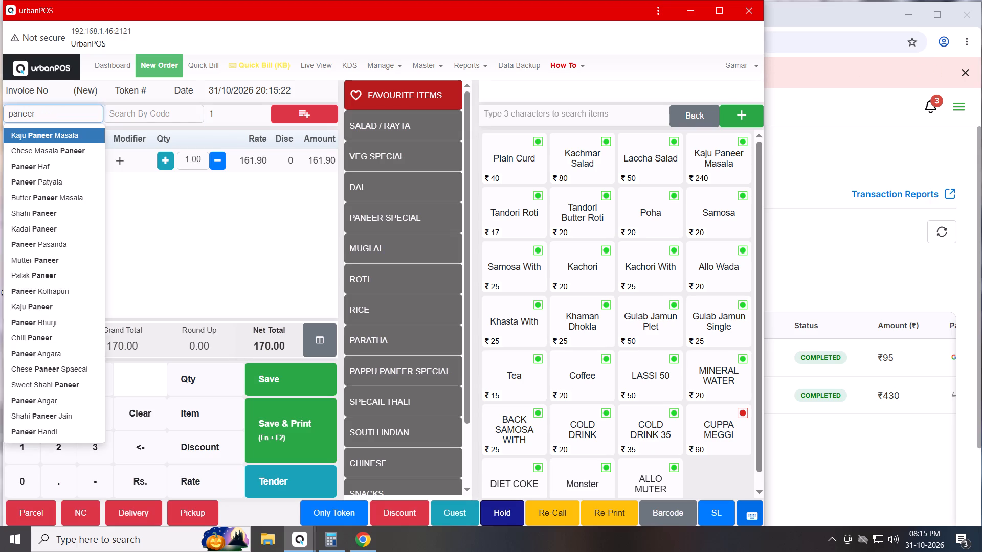
pyautogui.write('pa')
pyautogui.press('Down')
pyautogui.press('Down')
pyautogui.press('Down')
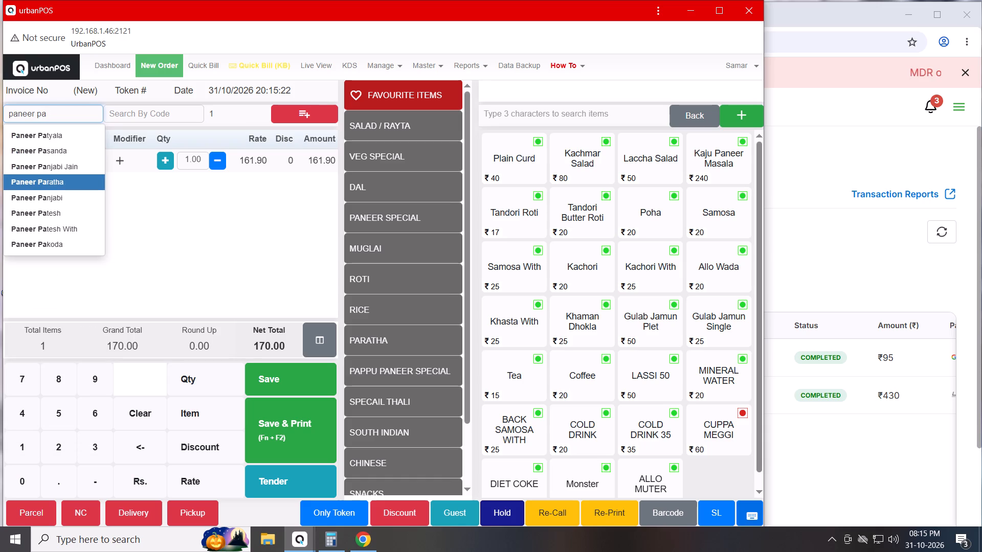
pyautogui.press('Down')
pyautogui.press('Return')
pyautogui.press('Return')
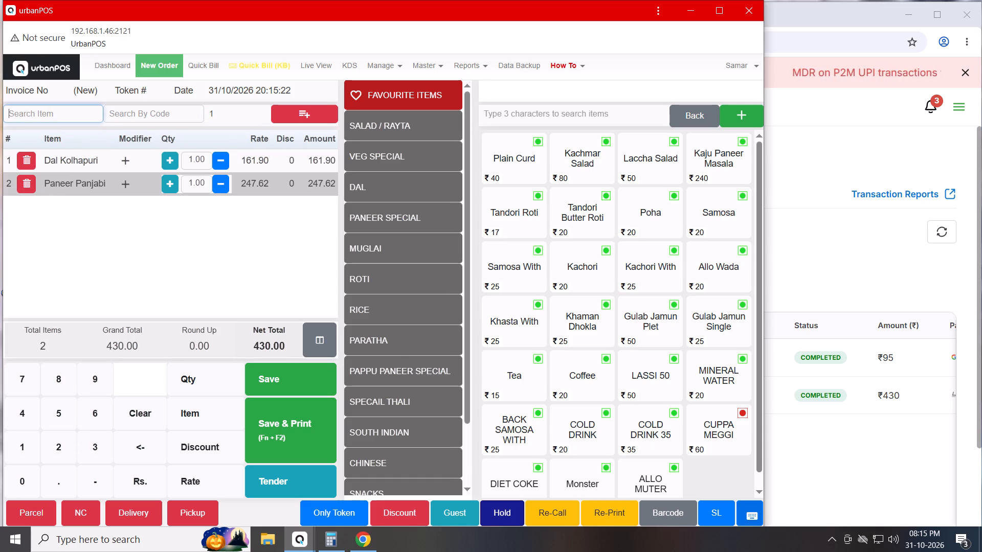
# Search for "masa" and add Masala Papad to the order with a quantity of 2.
pyautogui.write('mkasa')
pyautogui.press('BackSpace')
pyautogui.press('BackSpace')
pyautogui.press('BackSpace')
pyautogui.press('BackSpace')
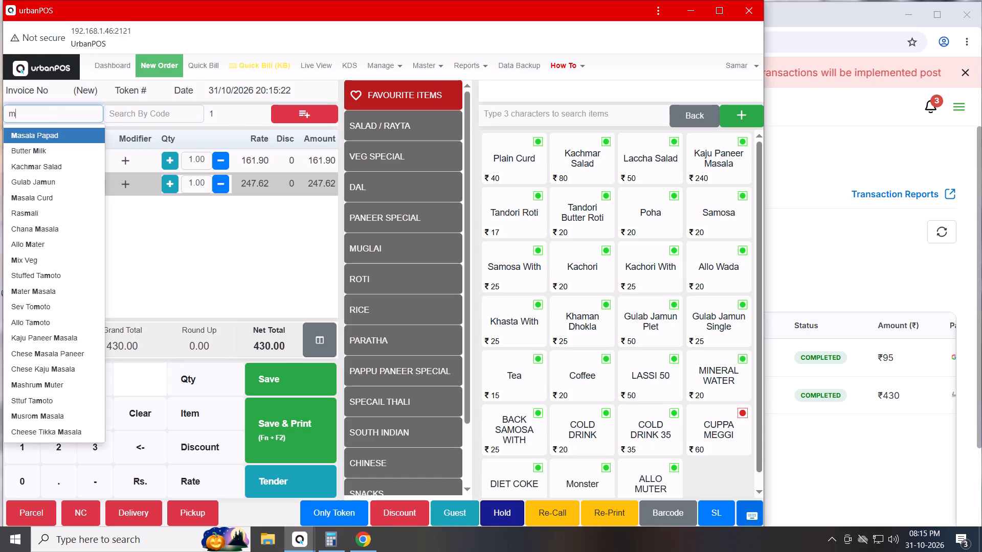
pyautogui.press('BackSpace')
pyautogui.write('maa')
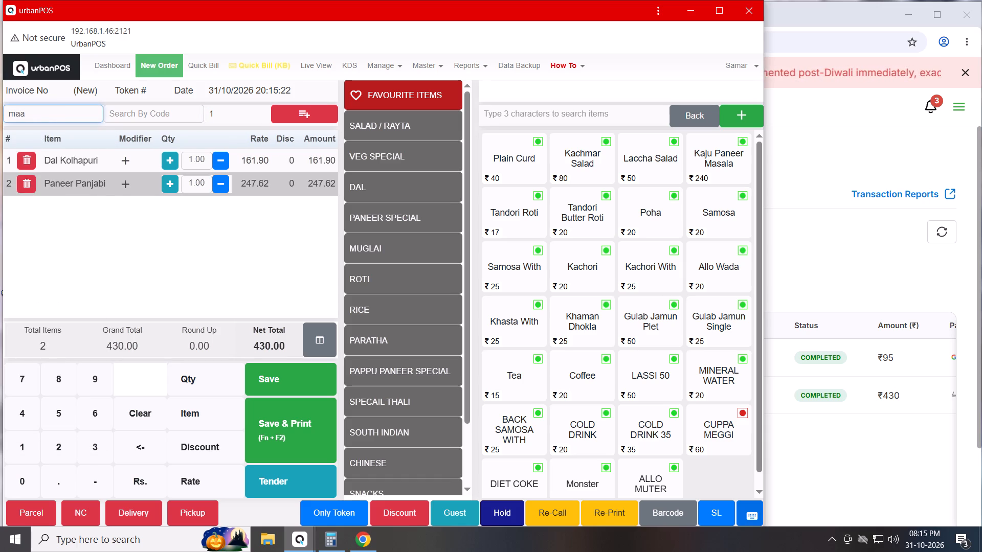
pyautogui.press('BackSpace')
pyautogui.write('sa')
pyautogui.press('Return')
pyautogui.press('2')
pyautogui.press('Return')
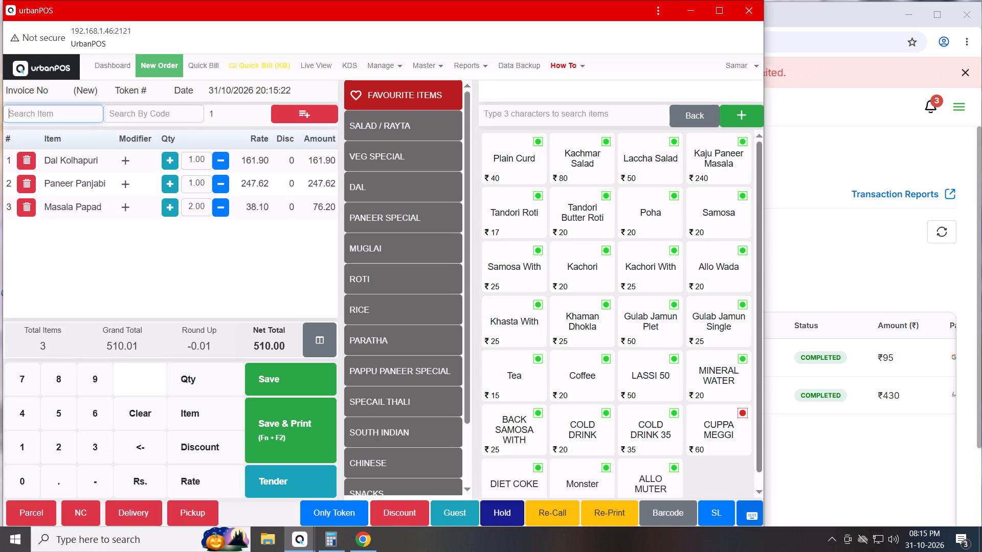
# Add Tandori Roti to the order using item code 0001, with a quantity of 6.
pyautogui.write('0001')
pyautogui.press('Return')
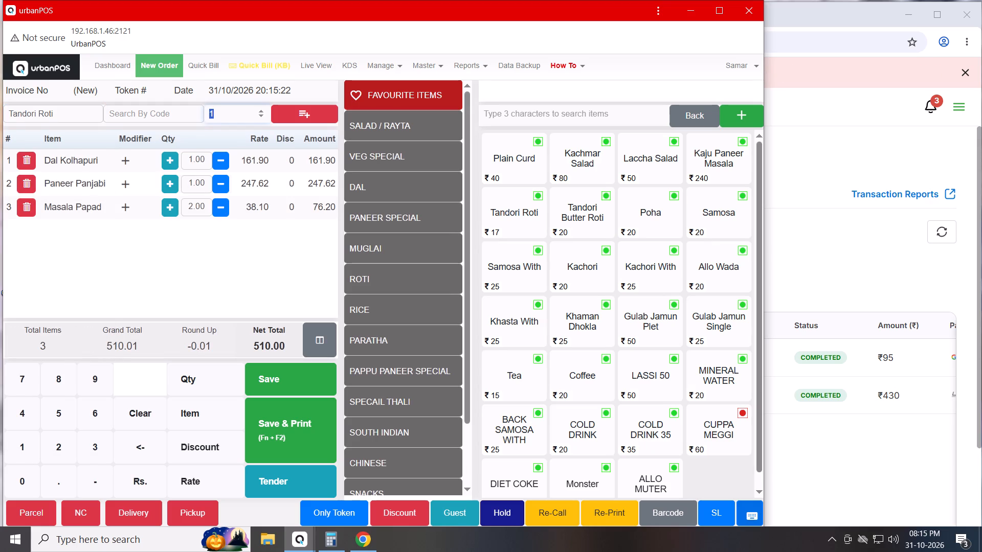
pyautogui.press('5')
pyautogui.press('BackSpace')
pyautogui.press('6')
pyautogui.press('Return')
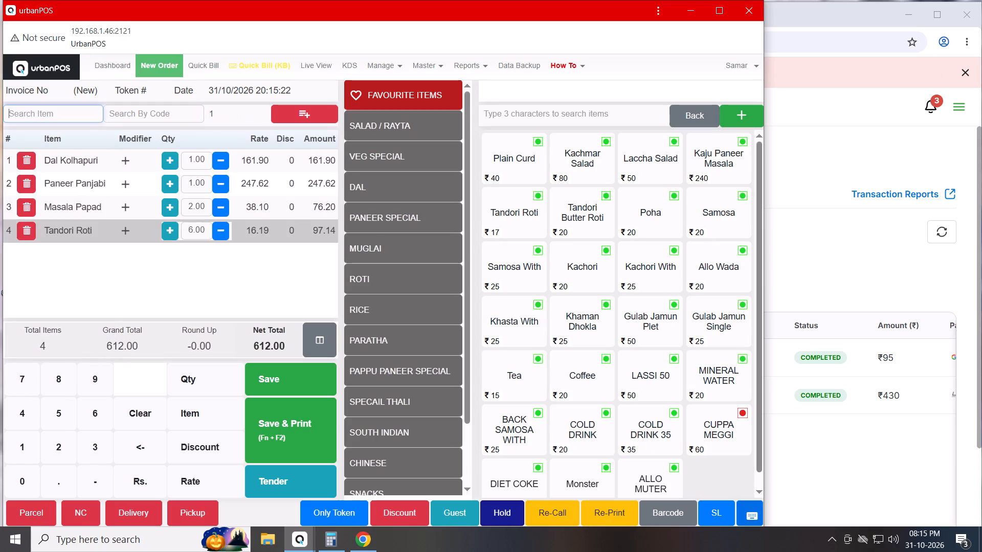
# Add one Jeera Rice to the order, and save and print the bill.
pyautogui.write('jeera r5')
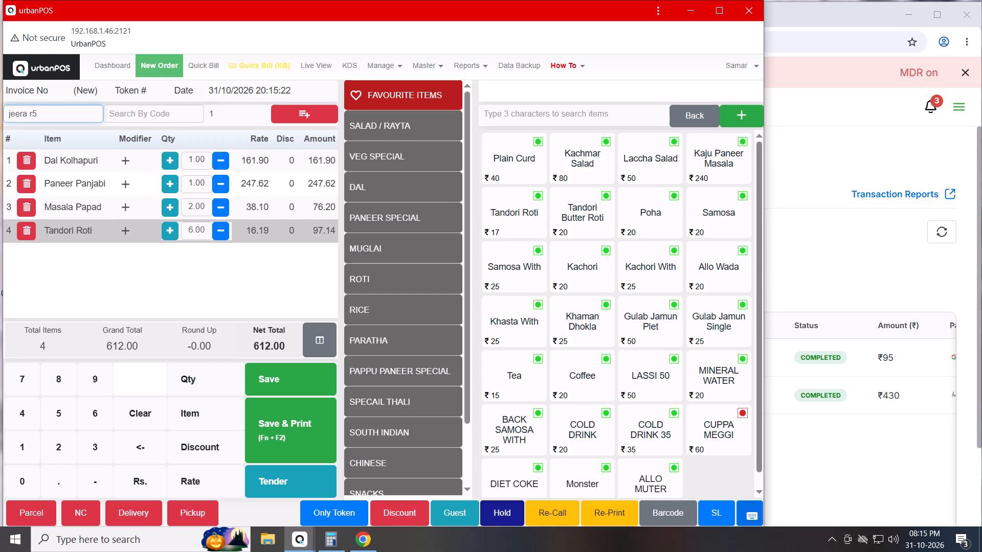
pyautogui.press('BackSpace')
pyautogui.press('Return')
pyautogui.press('Return')
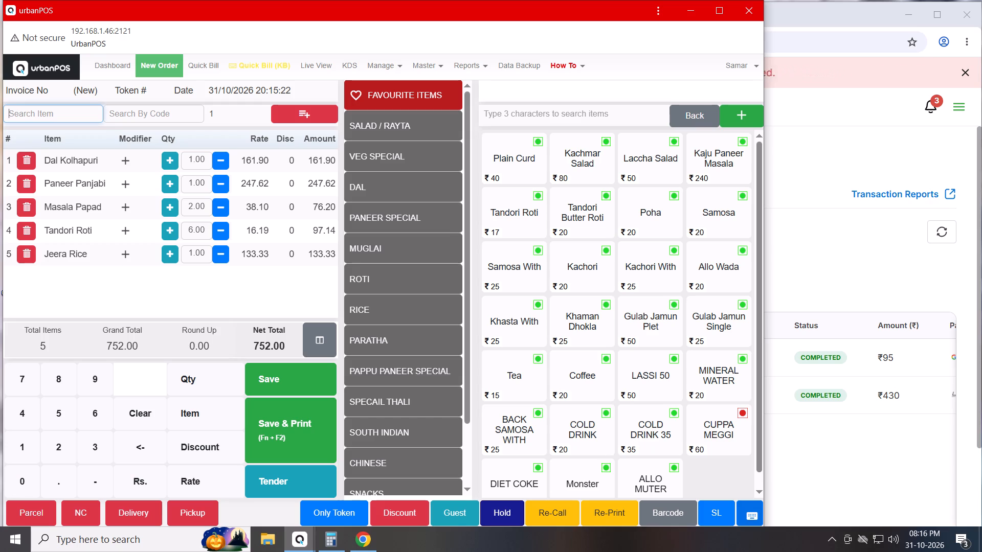
pyautogui.press('F2')
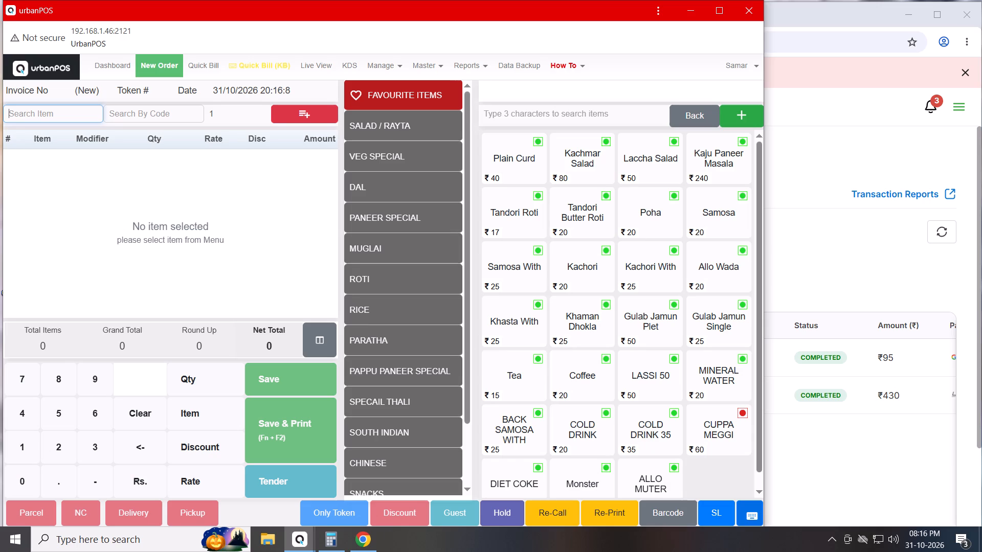
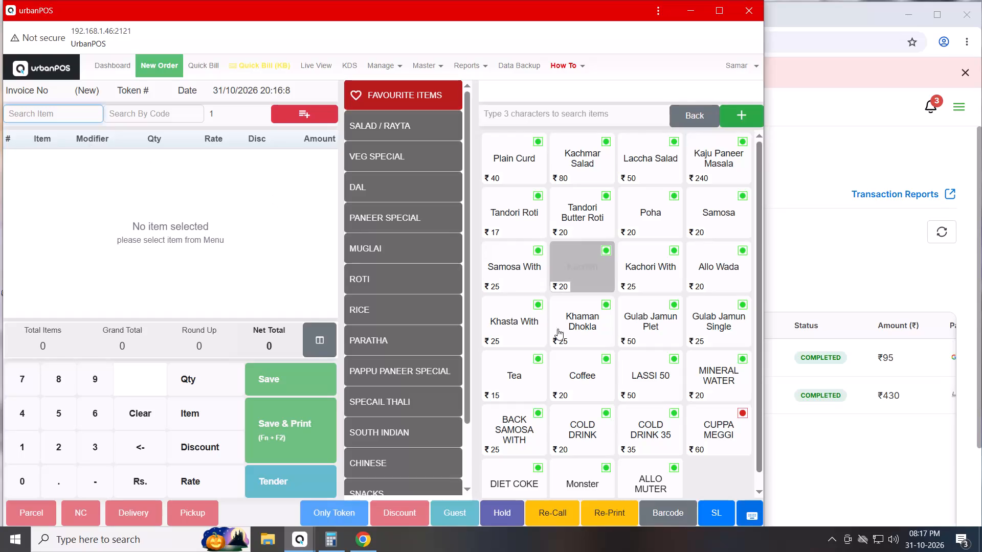
# Check the list of recent invoices available for reprinting, then return to the item search of the new order.
pyautogui.click(602, 514)
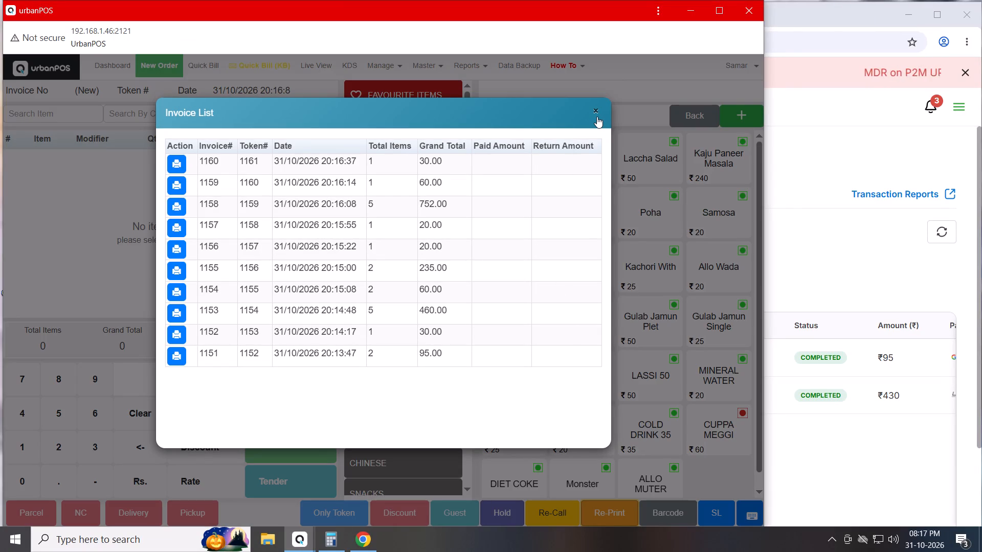
pyautogui.click(597, 117)
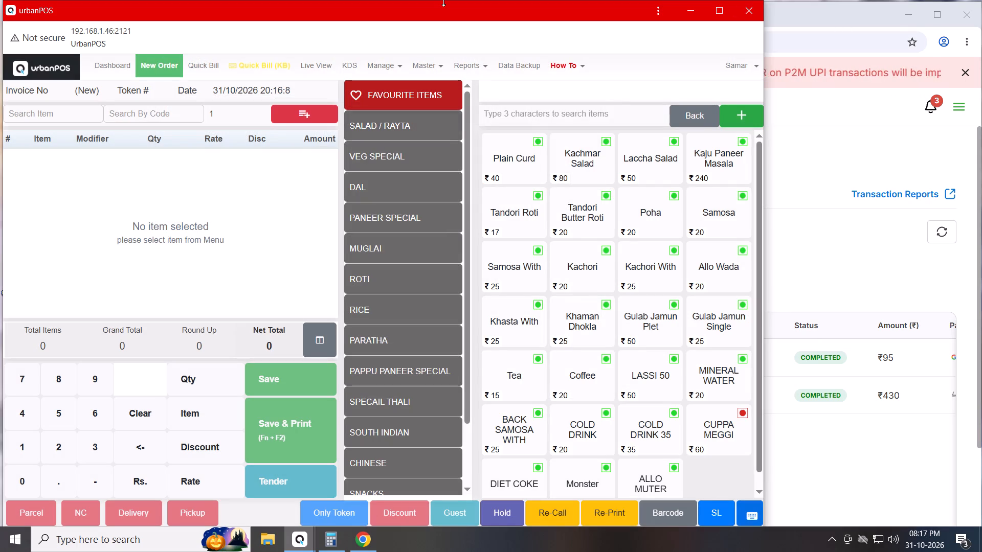
pyautogui.click(29, 122)
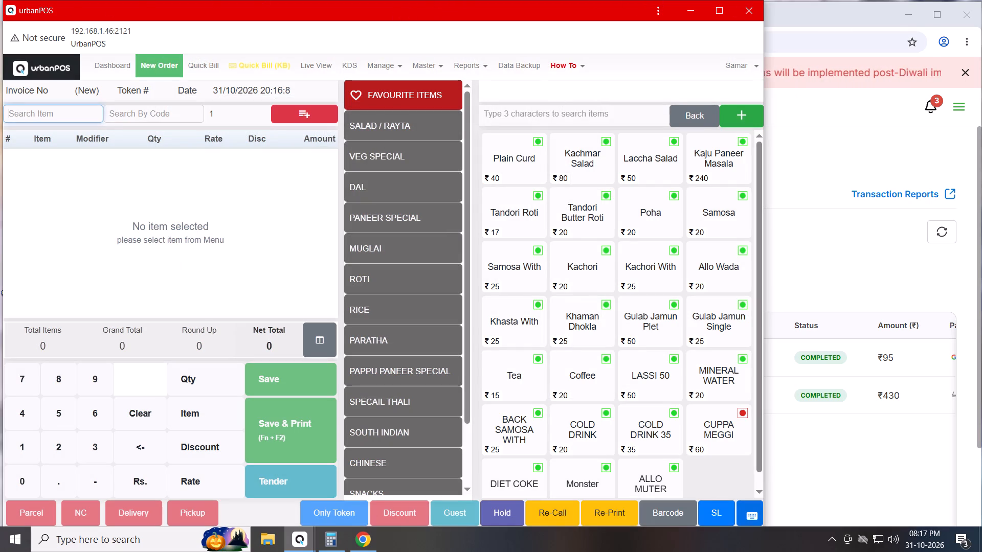
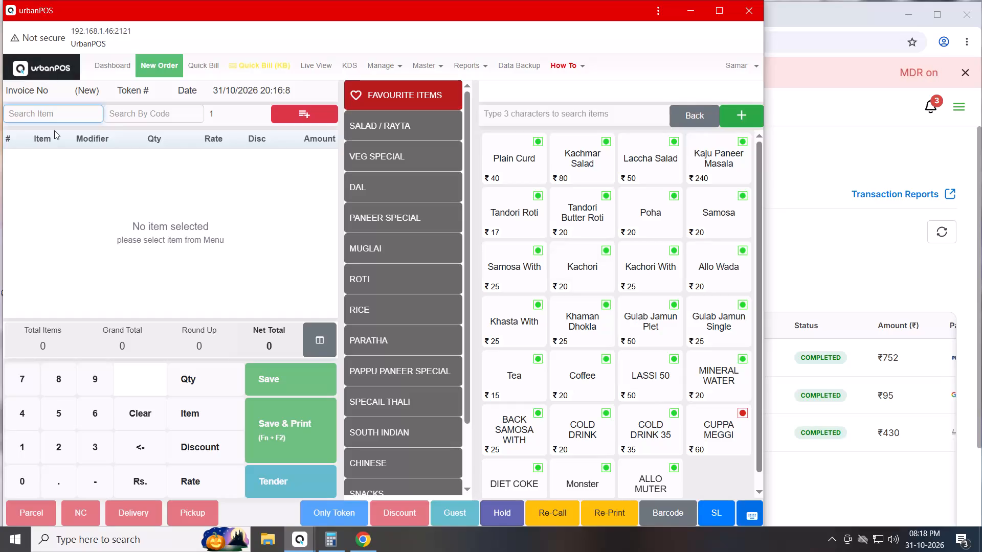
# Search the items for "all" and add one Jeera Allo to the new order.
pyautogui.press('a')
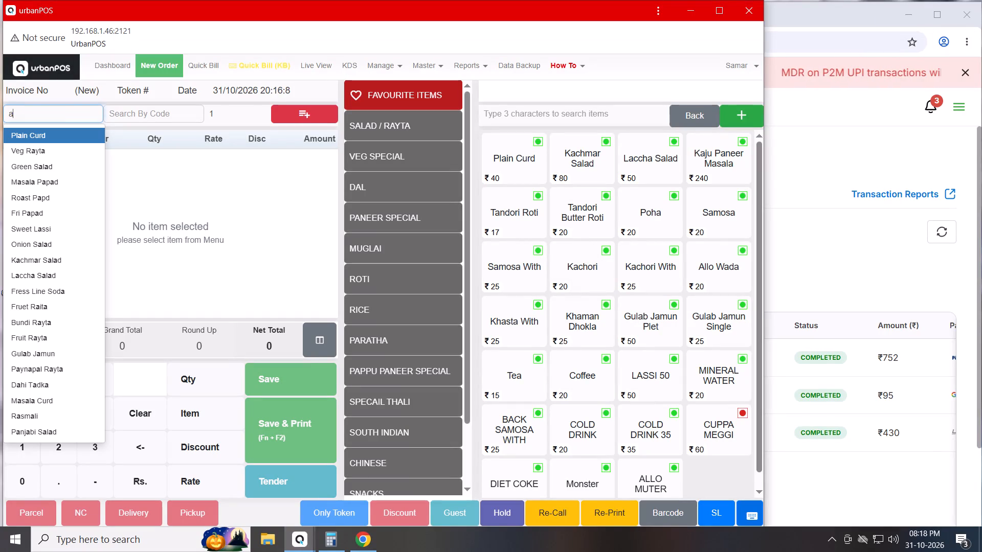
pyautogui.write('ll')
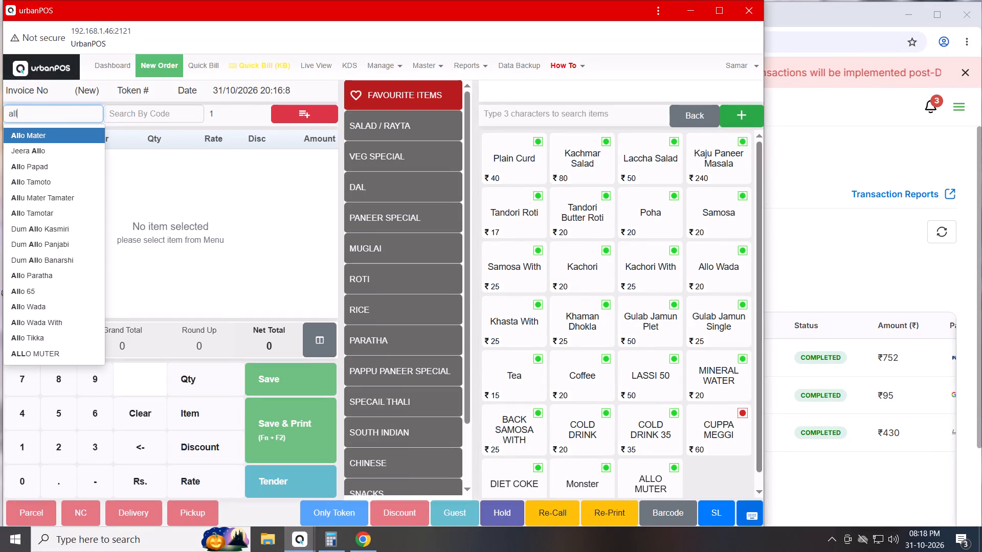
pyautogui.press('Down')
pyautogui.press('Return')
pyautogui.press('Return')
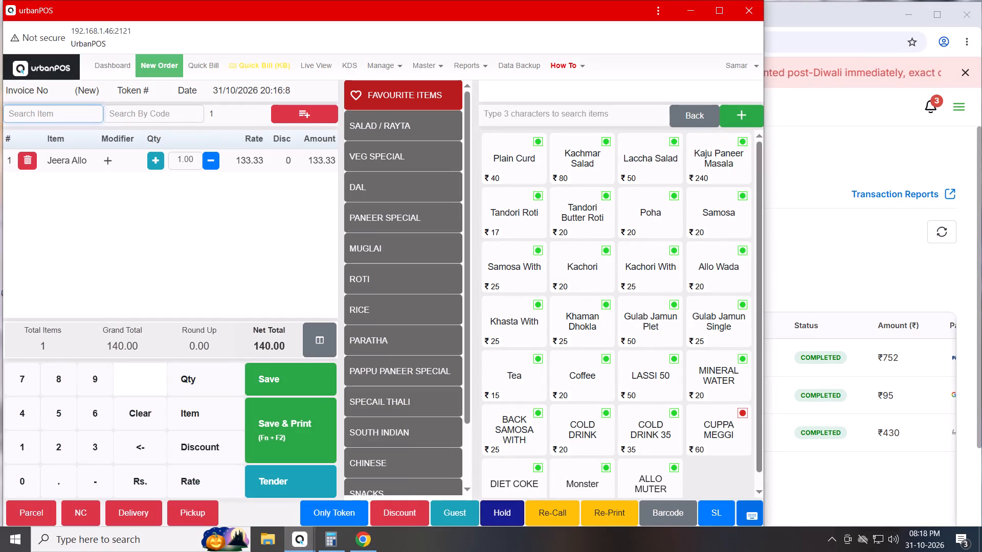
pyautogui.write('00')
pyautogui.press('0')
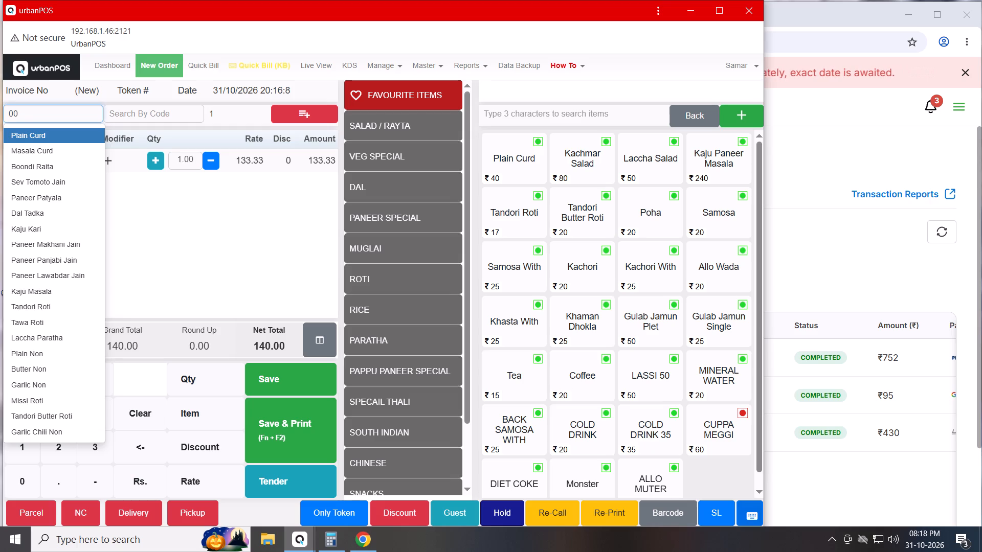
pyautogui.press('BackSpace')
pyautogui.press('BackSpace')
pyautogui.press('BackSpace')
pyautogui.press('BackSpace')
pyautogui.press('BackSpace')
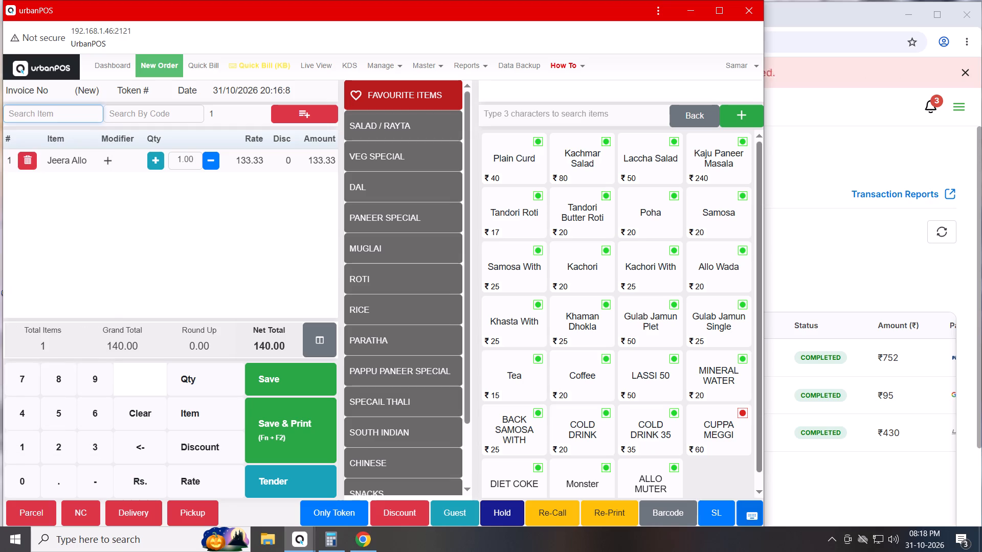
# Search the items for "roti" and add Tandori Butter Roti to the order with quantity 5.
pyautogui.write('roti')
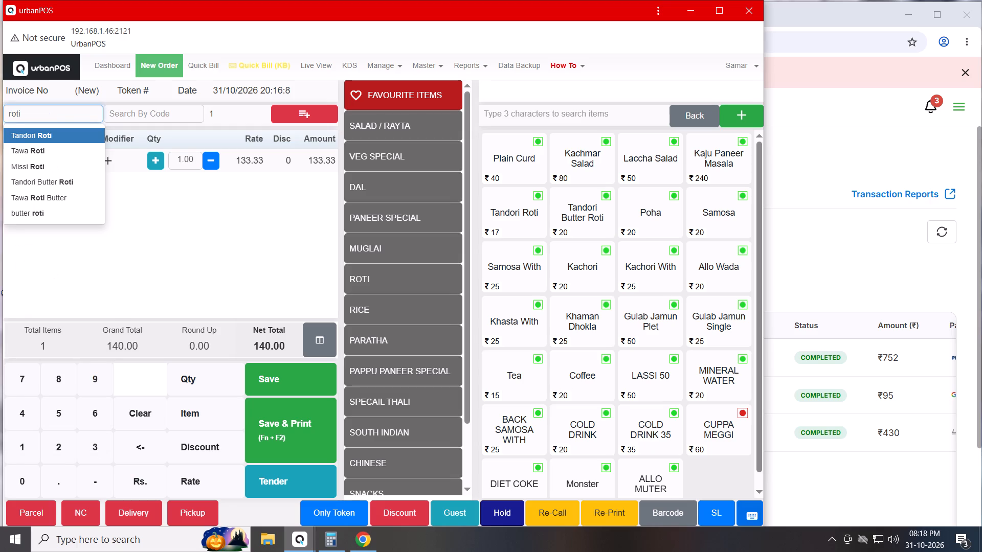
pyautogui.press('Up')
pyautogui.press('Up')
pyautogui.press('Up')
pyautogui.press('Return')
pyautogui.press('5')
pyautogui.press('Return')
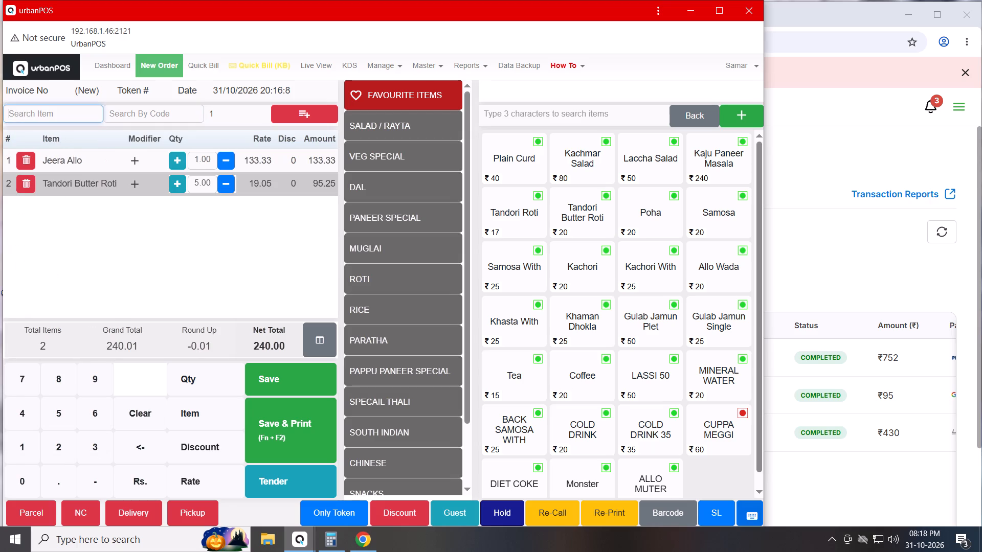
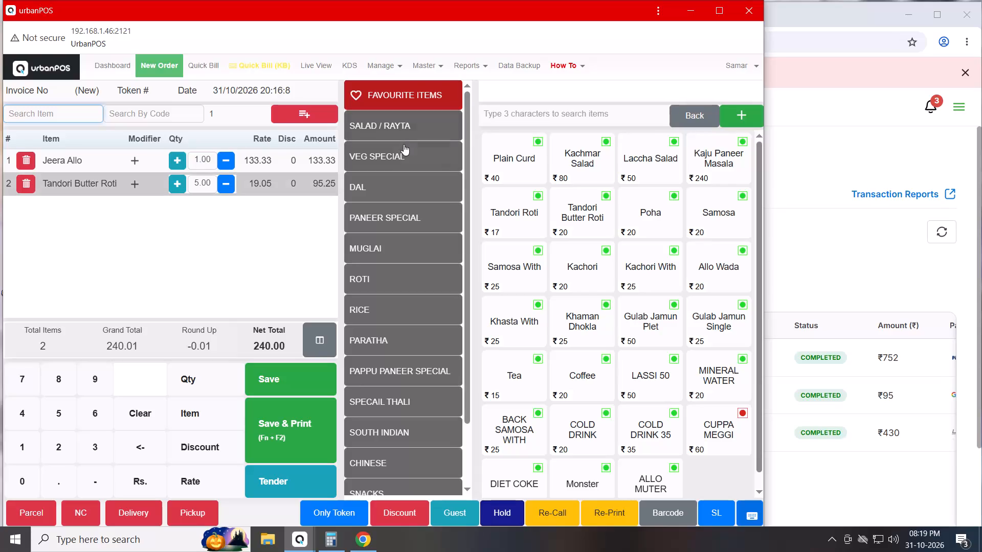
# Save and print the order with Jeera Allo and Tandori Butter Roti.
pyautogui.press('F2')
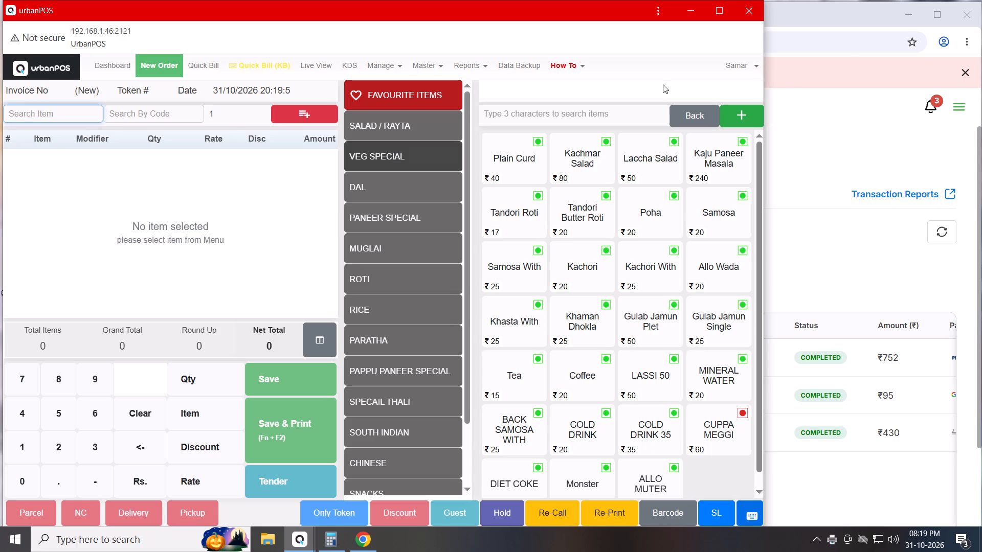
# Add two Poha and one Allo Wada from the favourite items to the new order.
pyautogui.doubleClick(665, 200)
pyautogui.click(706, 251)
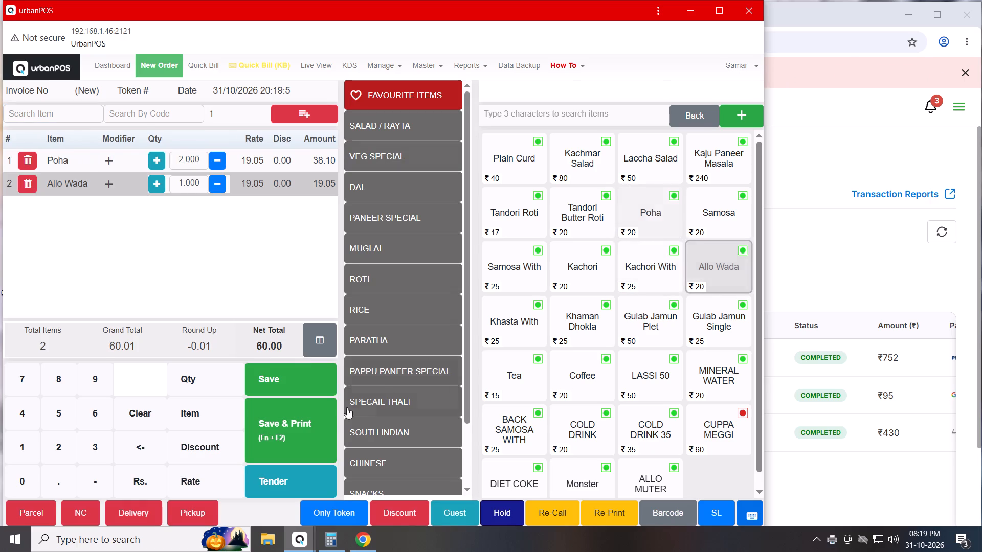
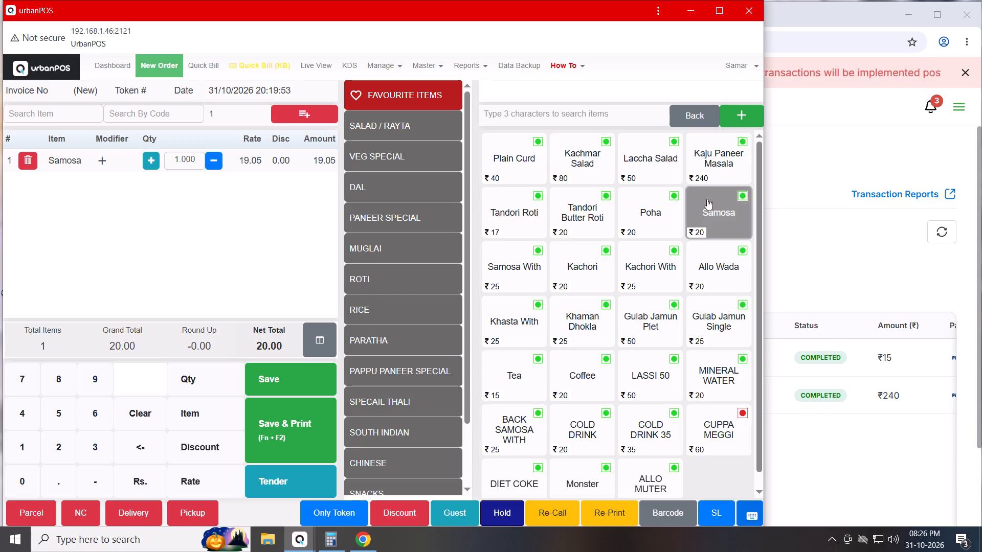
# Save and print the order with one Samosa.
pyautogui.press('F2')
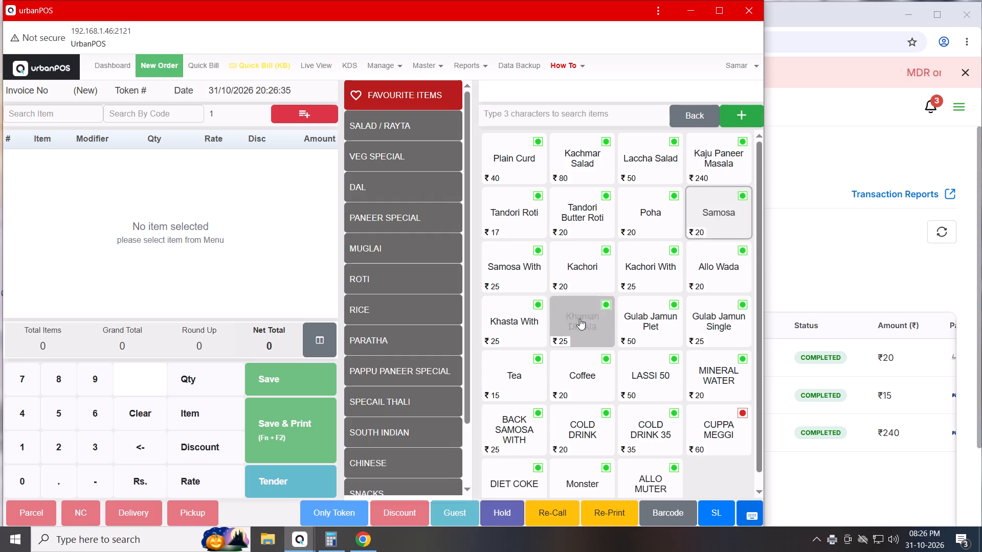
# Enter an order of two Tea, one Coffee and Poha from the favourite items, and save and print it.
pyautogui.click(534, 364)
pyautogui.click(534, 364)
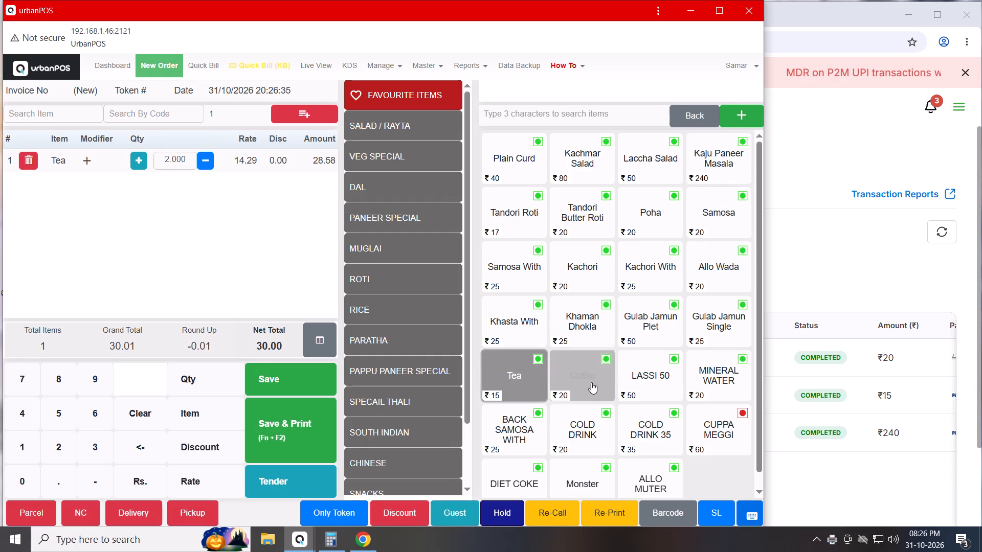
pyautogui.click(591, 382)
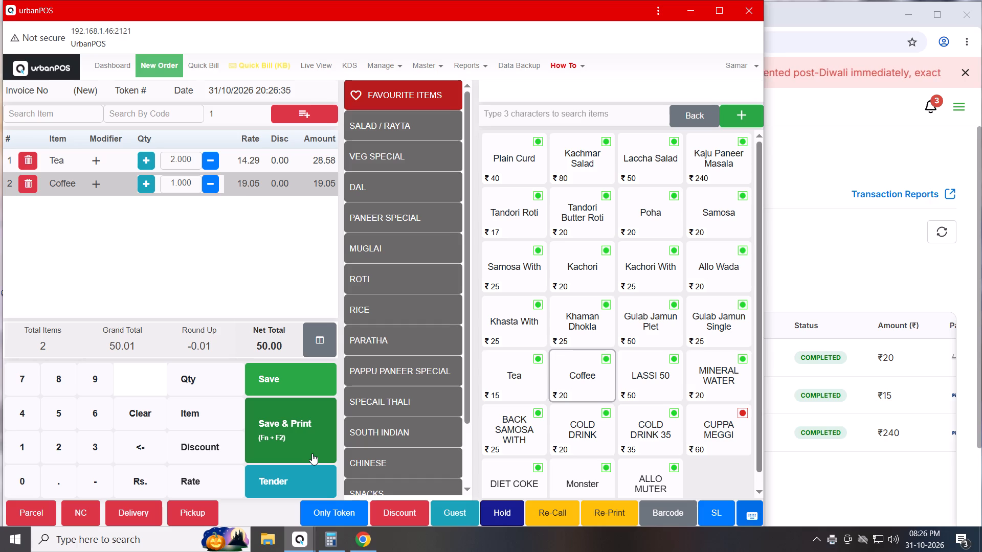
pyautogui.click(683, 212)
pyautogui.click(673, 216)
pyautogui.click(288, 434)
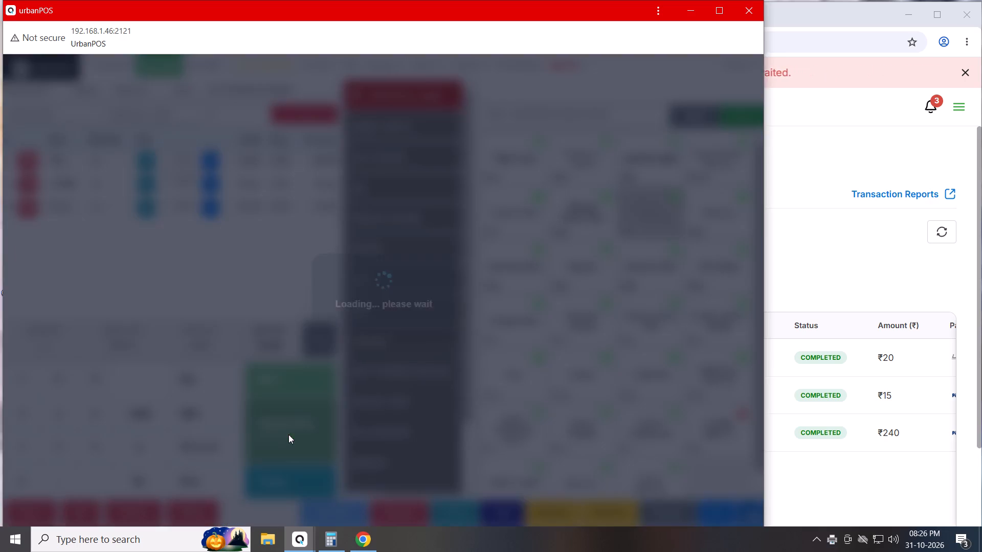
# Enter an order of one Coffee from the favourite items, and save and print it.
pyautogui.doubleClick(561, 366)
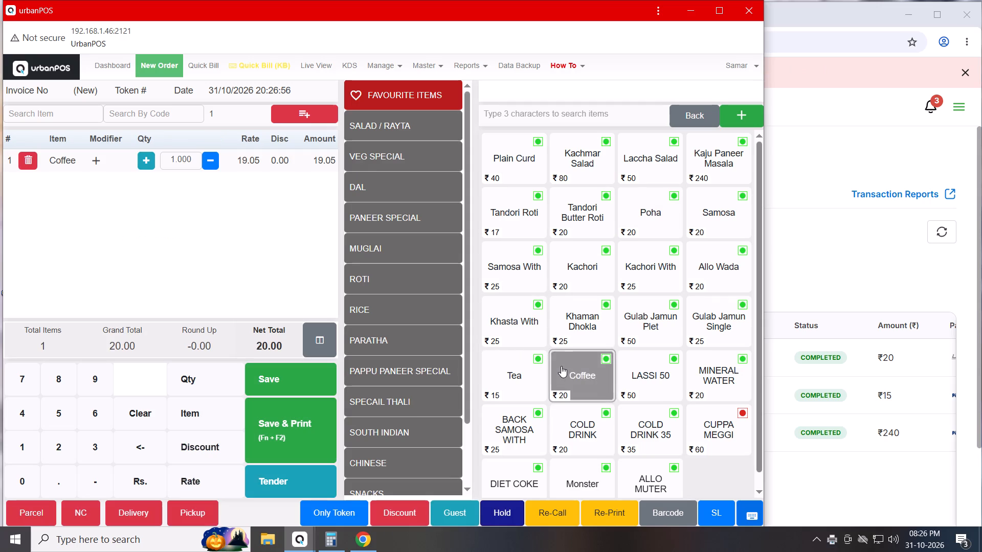
pyautogui.click(283, 441)
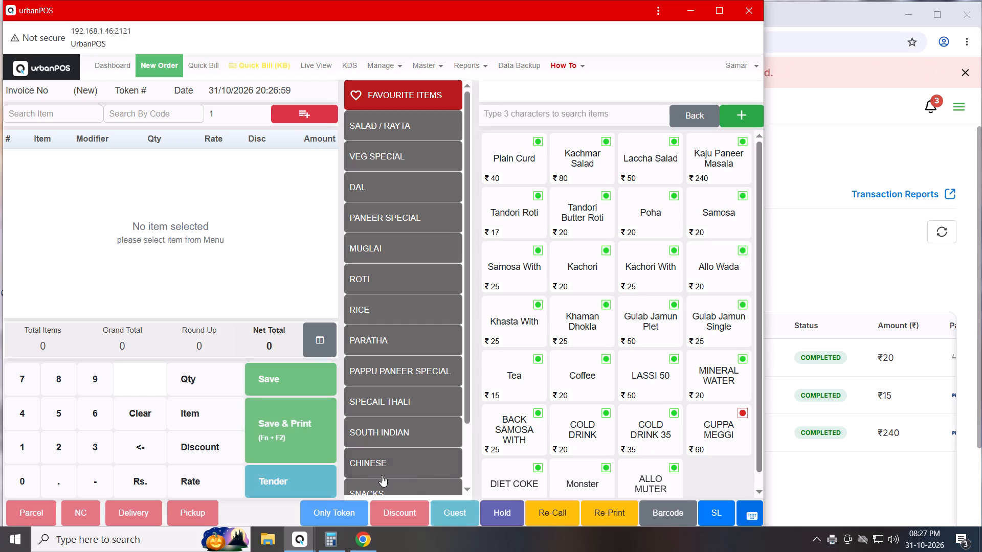
# Enter an order of Tea from the favourite items, and save and print it.
pyautogui.tripleClick(509, 384)
pyautogui.press('F2')
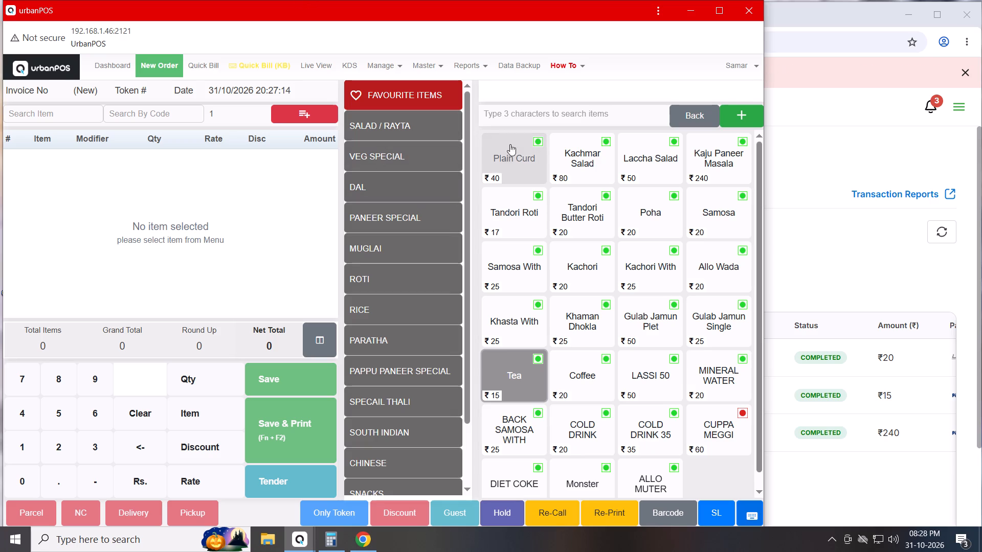
# Generate the Periodical Collection Report in summary form for user Samar for 31/10/2026 and examine the collected amounts.
pyautogui.click(471, 65)
pyautogui.click(465, 109)
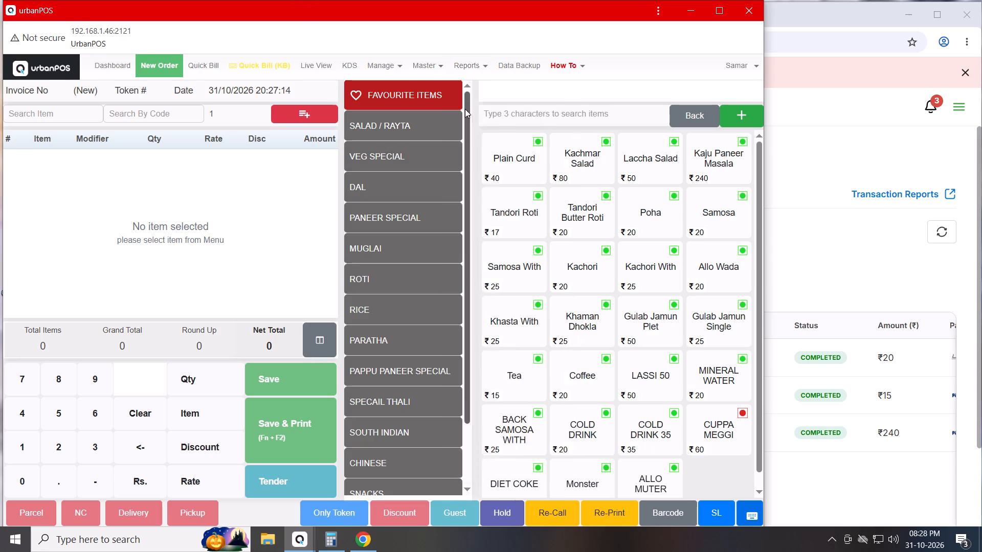
pyautogui.click(304, 145)
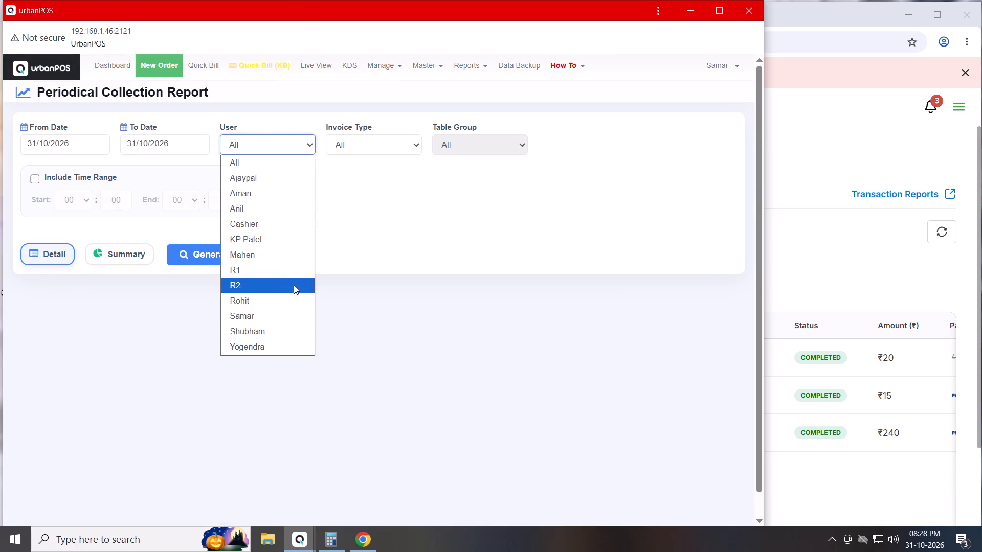
pyautogui.click(277, 309)
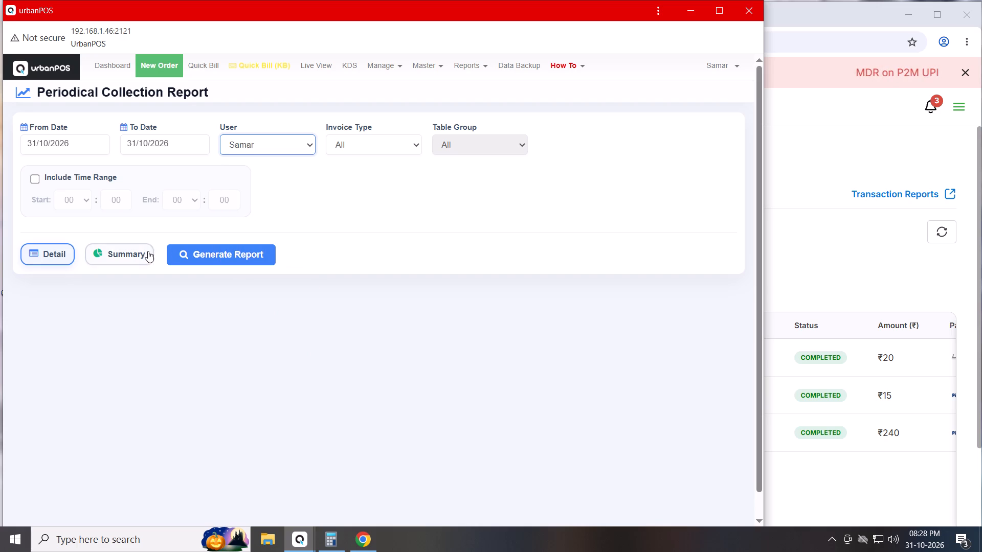
pyautogui.click(150, 255)
pyautogui.click(191, 256)
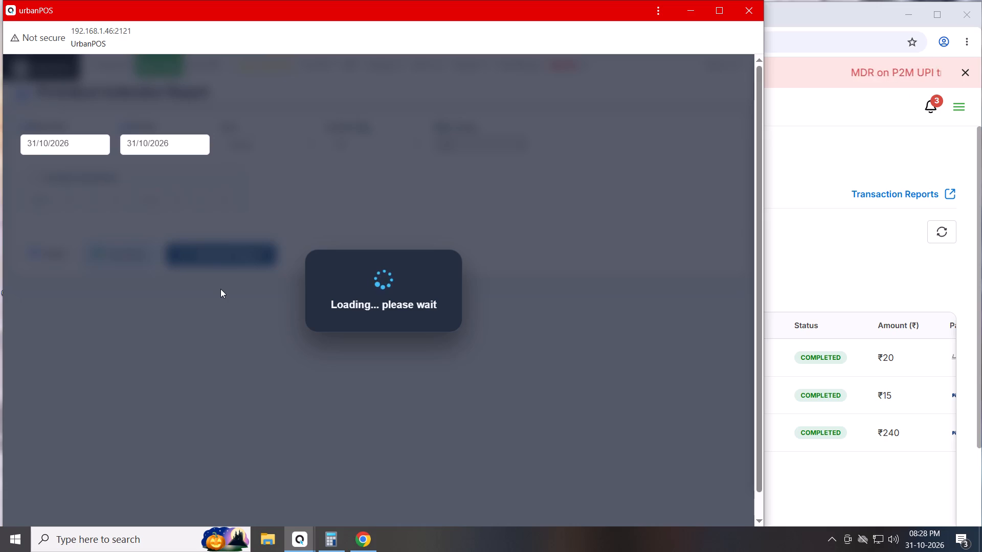
pyautogui.middleClick(218, 168)
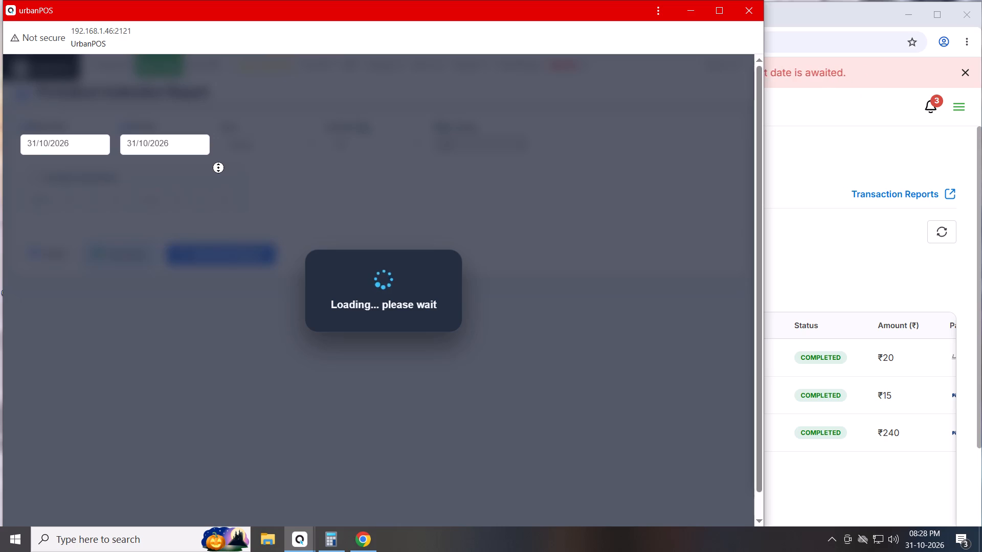
pyautogui.scroll(1, 218, 168)
pyautogui.middleClick(218, 168)
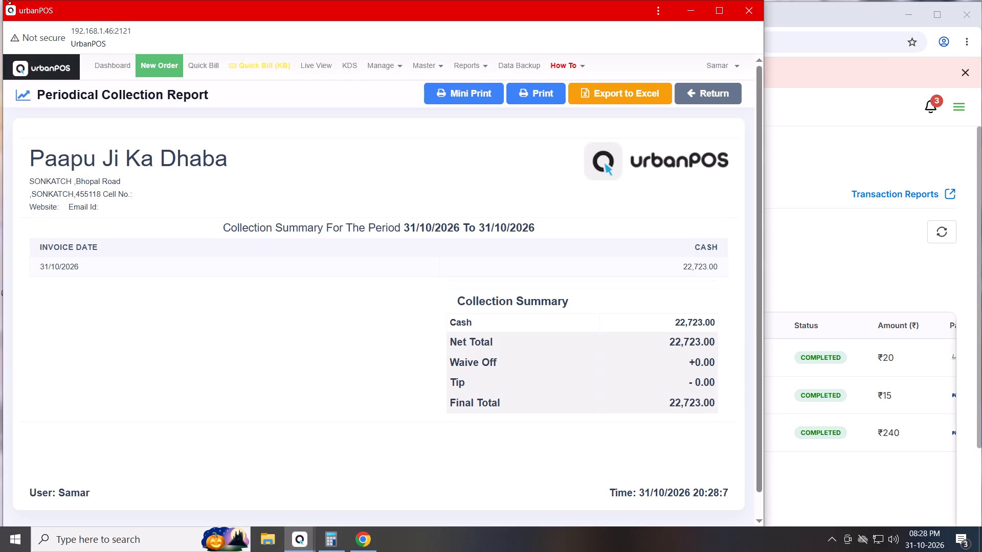
# Leave the report for Quick Bill, enter an order of Tea from the favourite items, and save and print it.
pyautogui.click(192, 79)
pyautogui.click(199, 60)
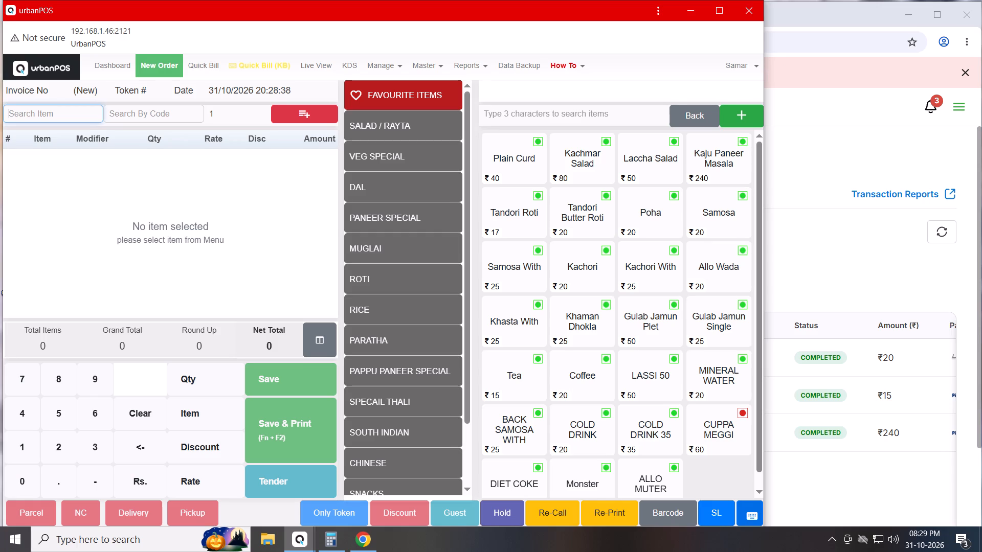
pyautogui.scroll(1, 94, 113)
pyautogui.tripleClick(506, 384)
pyautogui.press('F2')
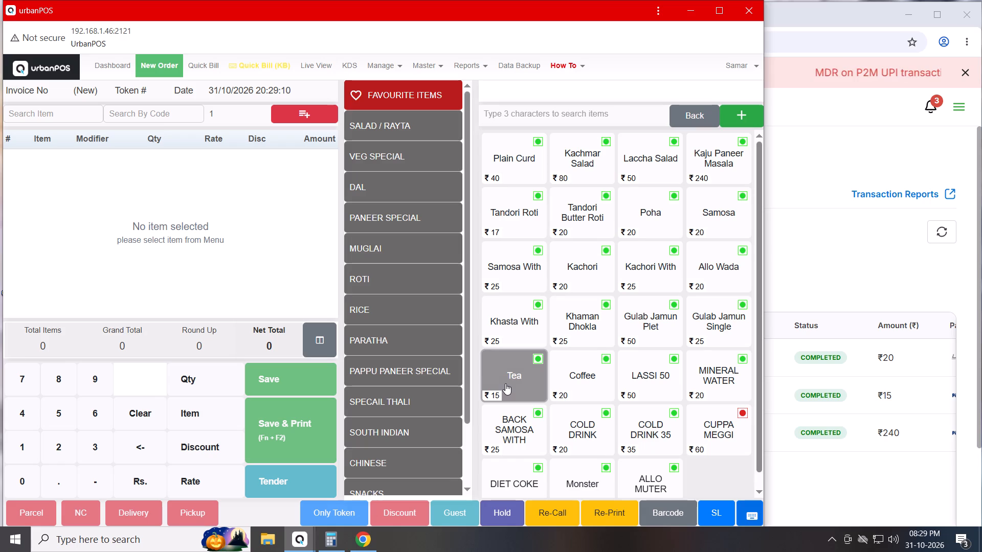
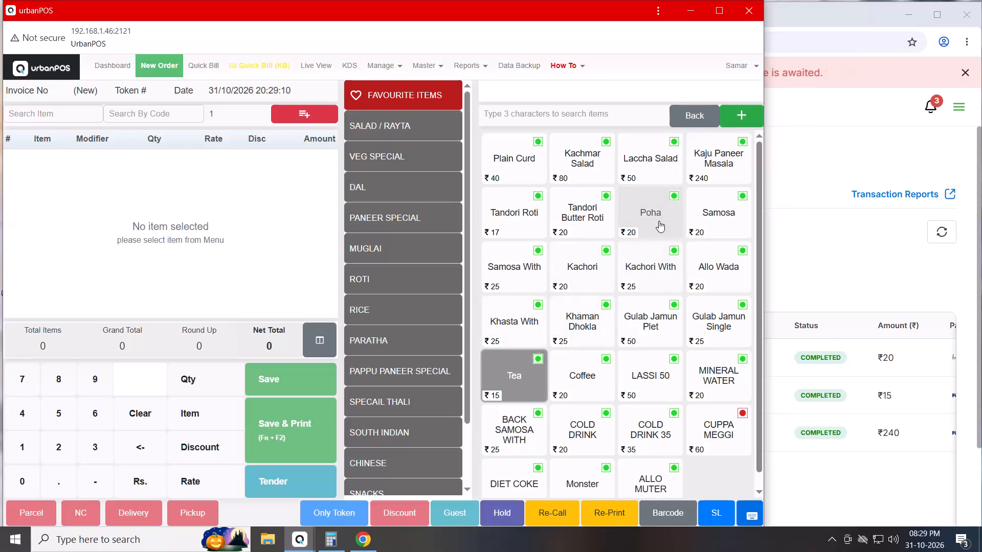
# Enter an order of one Poha and one Samosa from the favourite items, and save and print it.
pyautogui.click(659, 221)
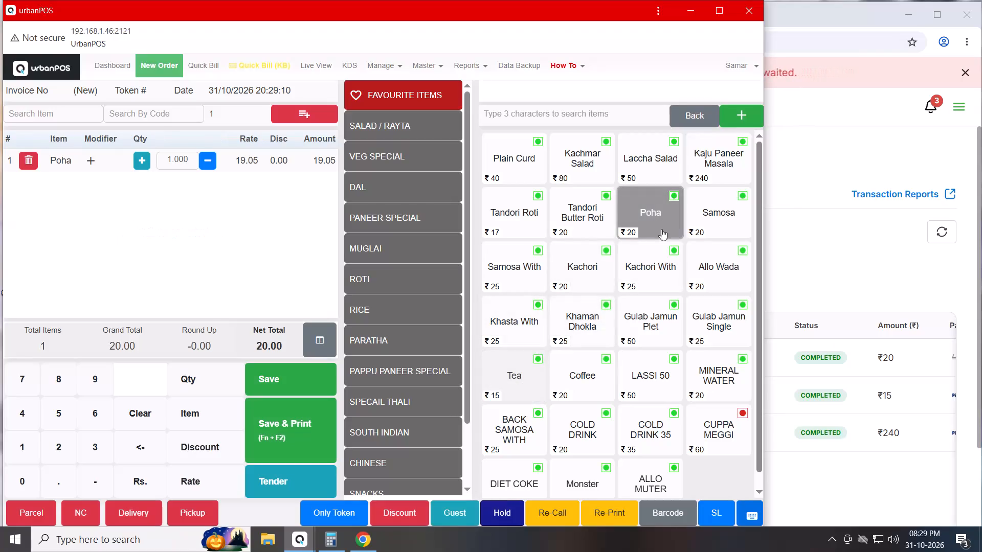
pyautogui.click(703, 232)
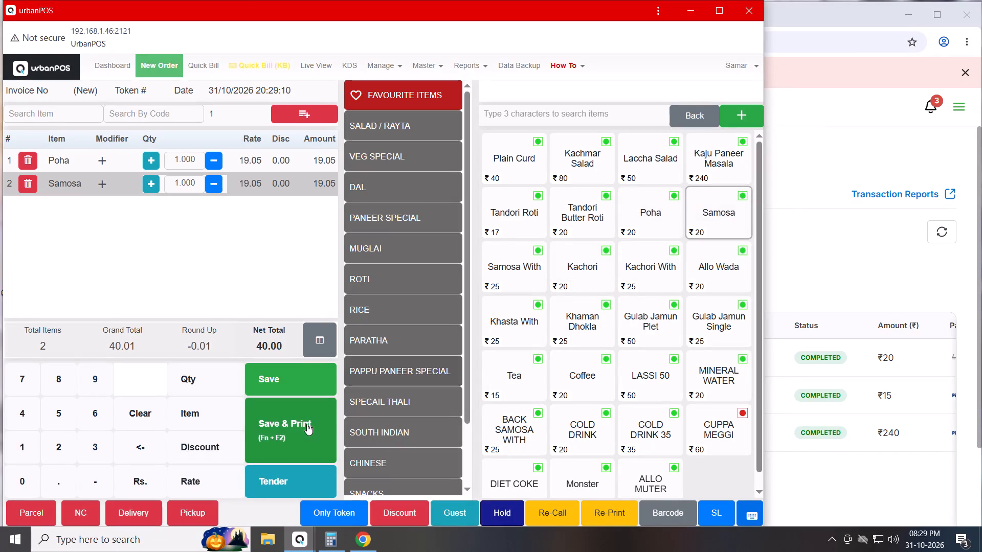
pyautogui.click(307, 424)
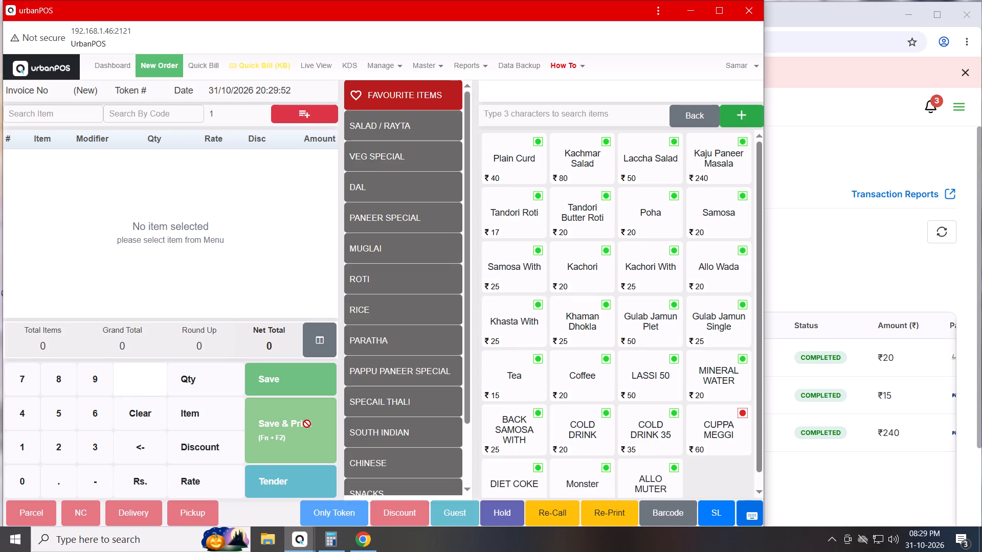
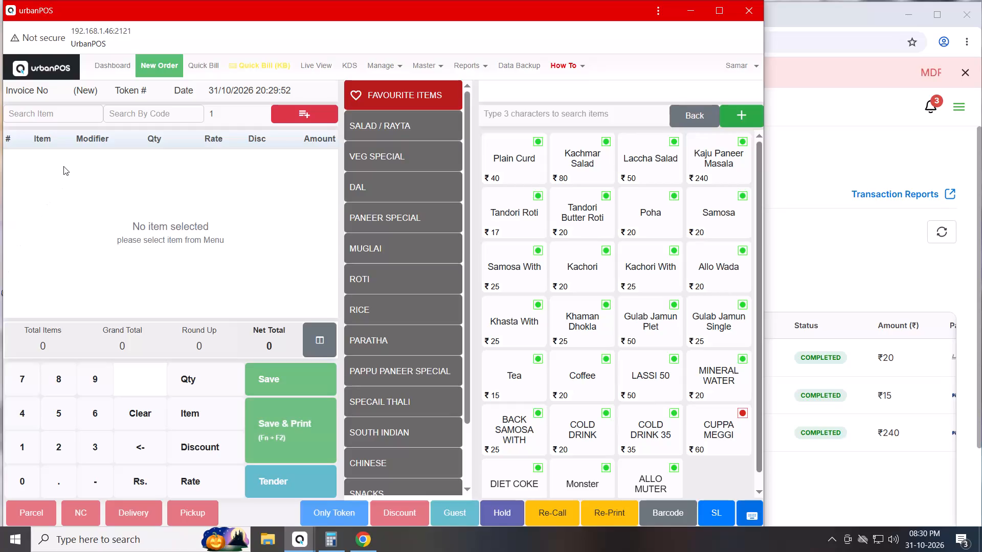
# Start an item-name search for the next order on the empty new bill.
pyautogui.click(57, 121)
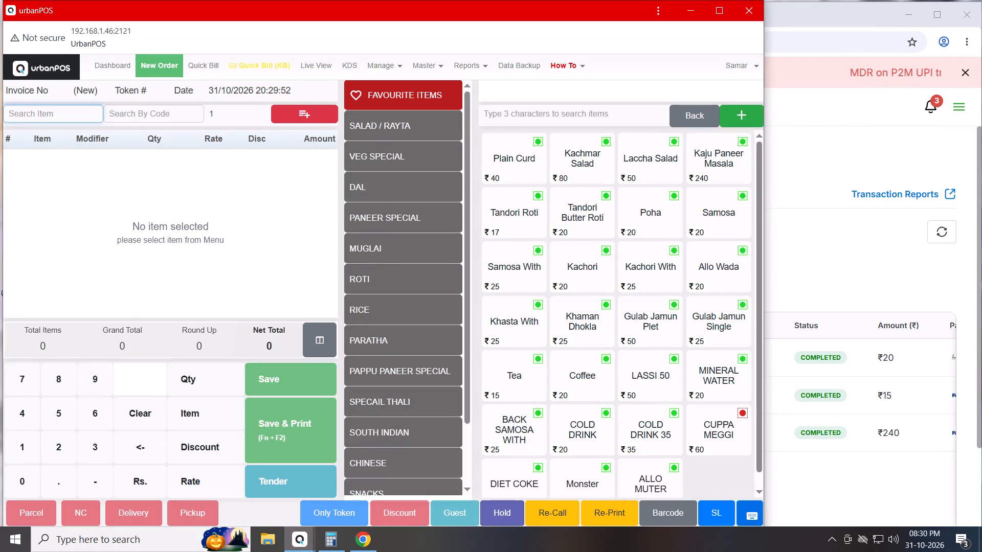
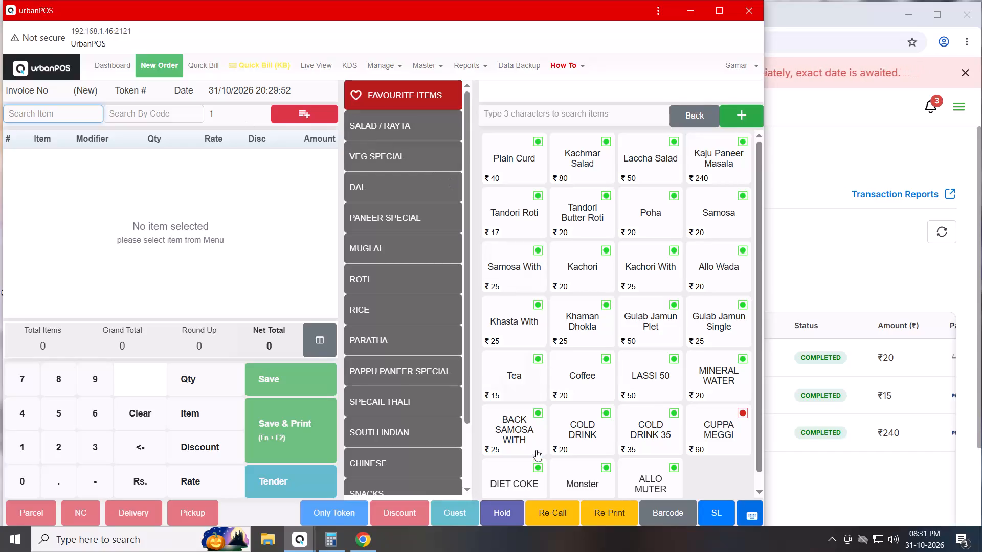
# Add three Tea items to the empty new bill, and save and print it.
pyautogui.tripleClick(515, 373)
pyautogui.click(316, 414)
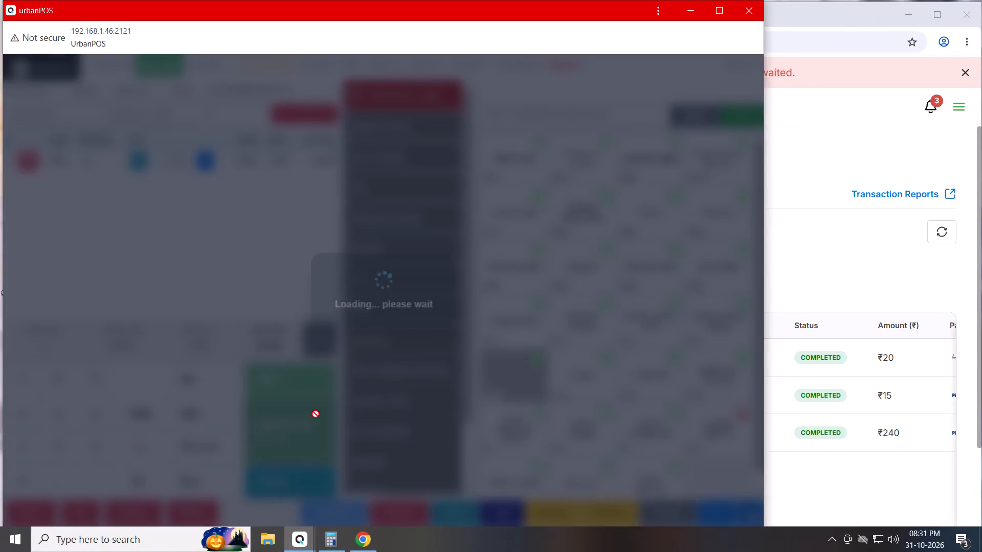
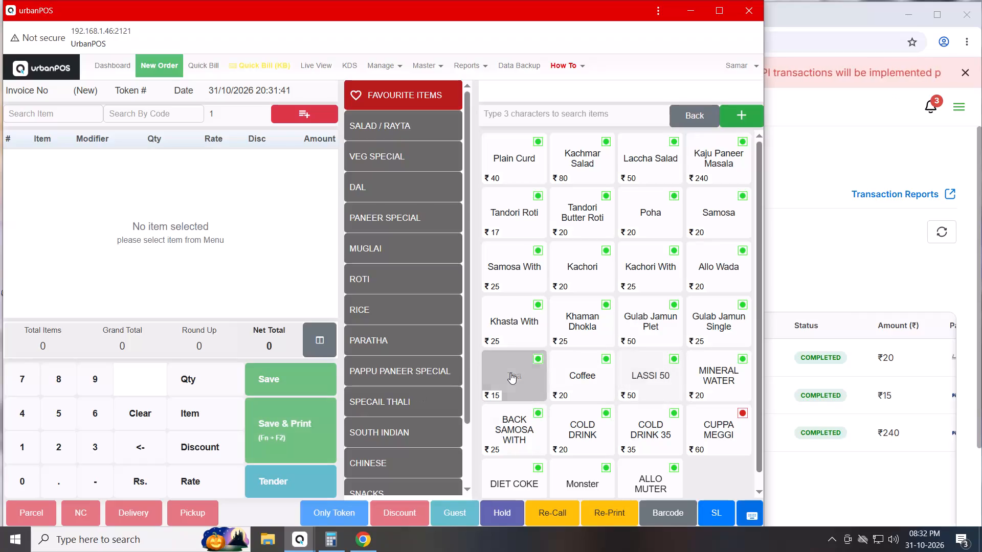
# Add one Tea to the empty new bill, and save and print it.
pyautogui.click(510, 373)
pyautogui.click(305, 425)
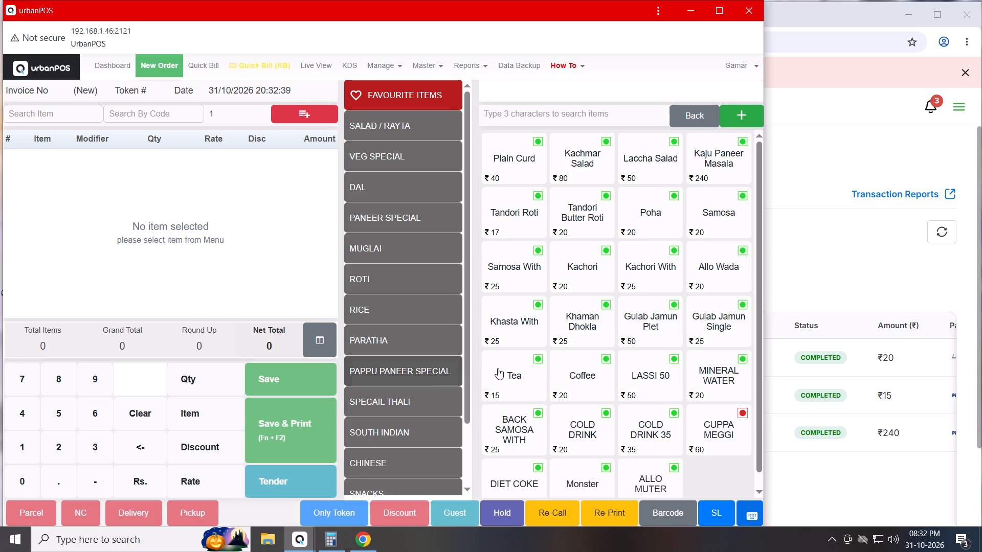
# Add two Tea items to the next empty bill, and save and print it.
pyautogui.doubleClick(512, 372)
pyautogui.click(305, 427)
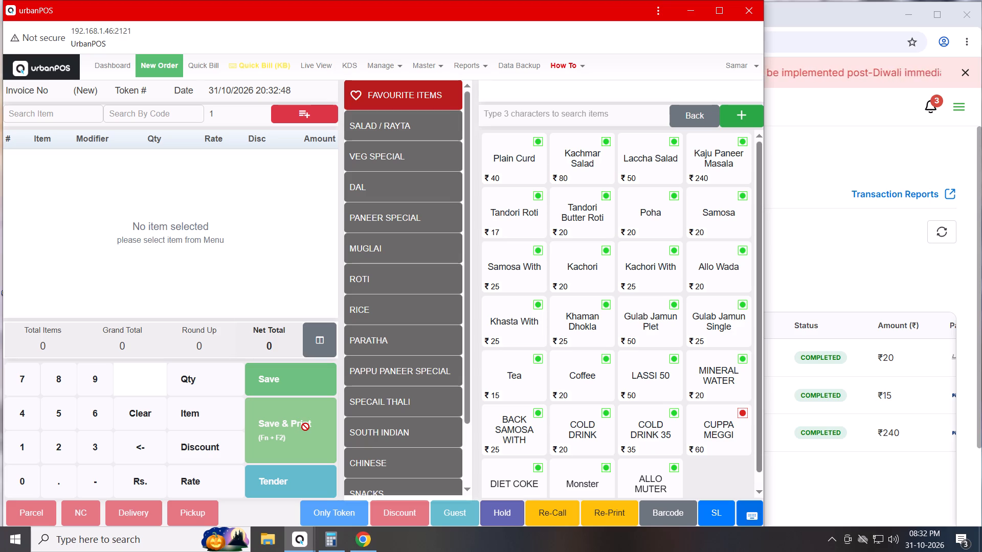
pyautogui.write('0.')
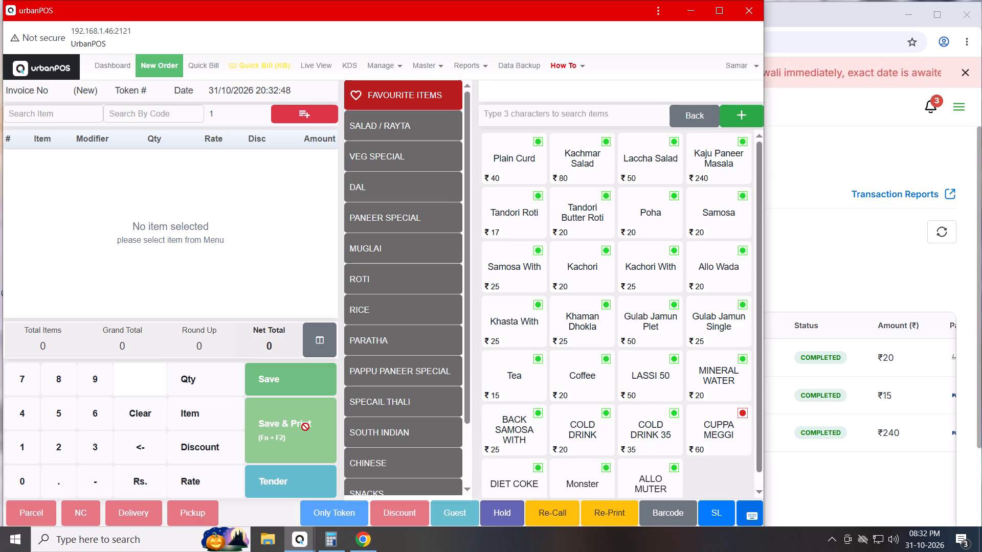
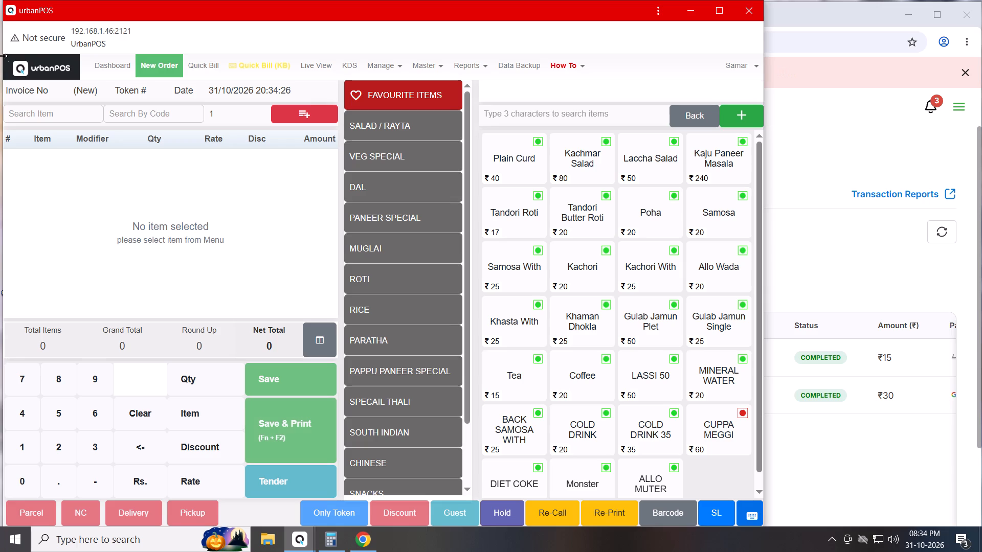
# Add one Pav Bhaji and one Veg Fried Rice to the empty new bill.
pyautogui.click(14, 112)
pyautogui.write('pav b')
pyautogui.press('Return')
pyautogui.press('Return')
pyautogui.write('veg f')
pyautogui.press('Return')
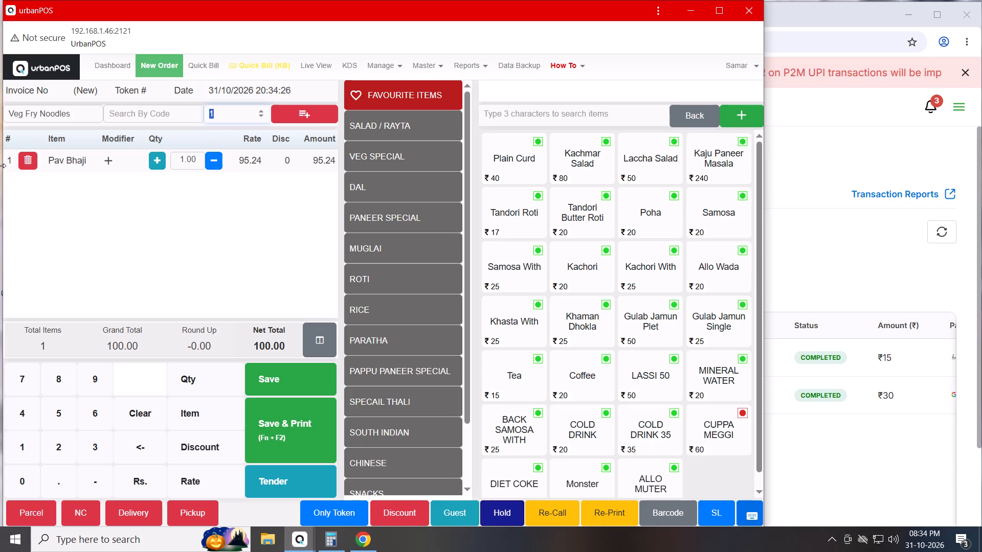
pyautogui.moveTo(87, 114); pyautogui.dragTo(34, 114)
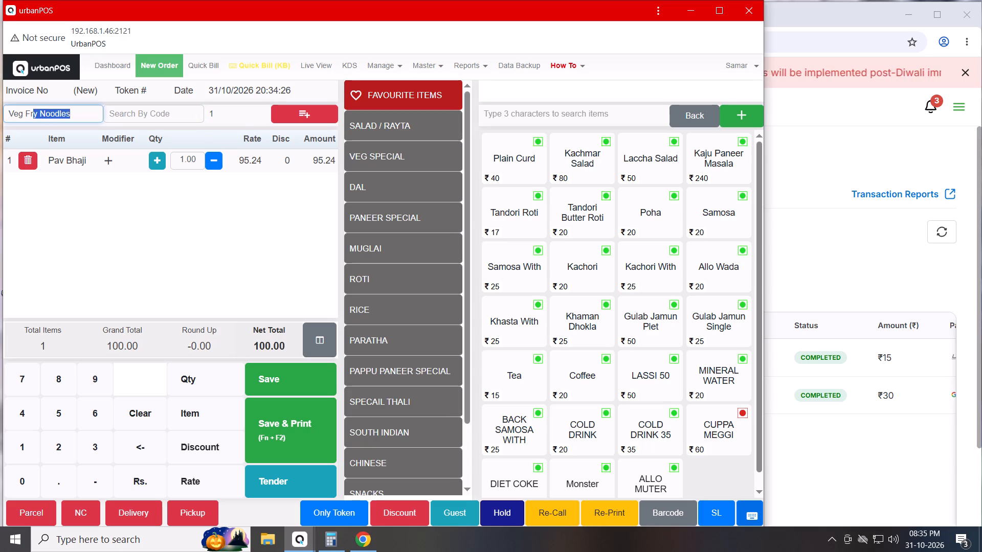
pyautogui.write('ie')
pyautogui.press('Return')
pyautogui.press('Return')
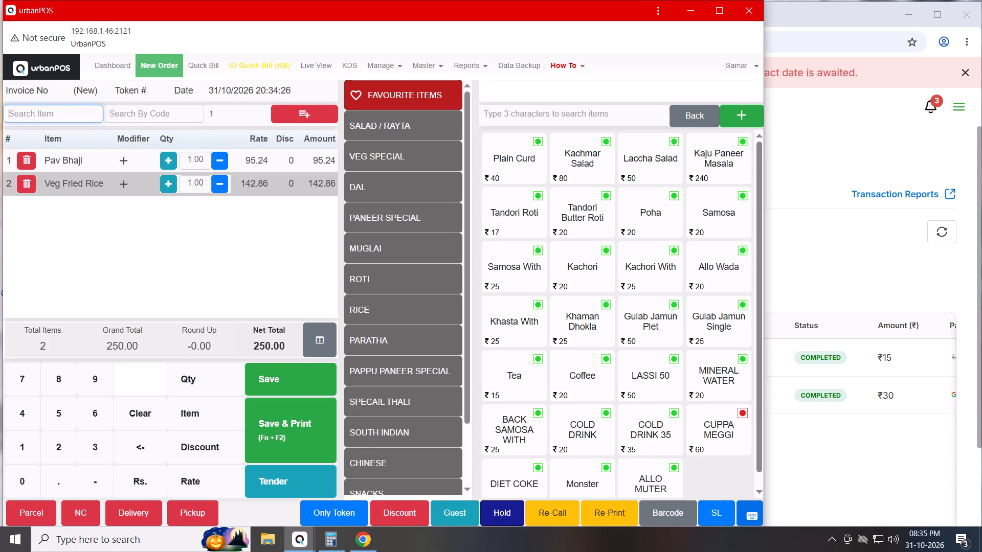
# Add two Tea and one of the first item matching "veg n" to the bill, and save and print it.
pyautogui.write('tea')
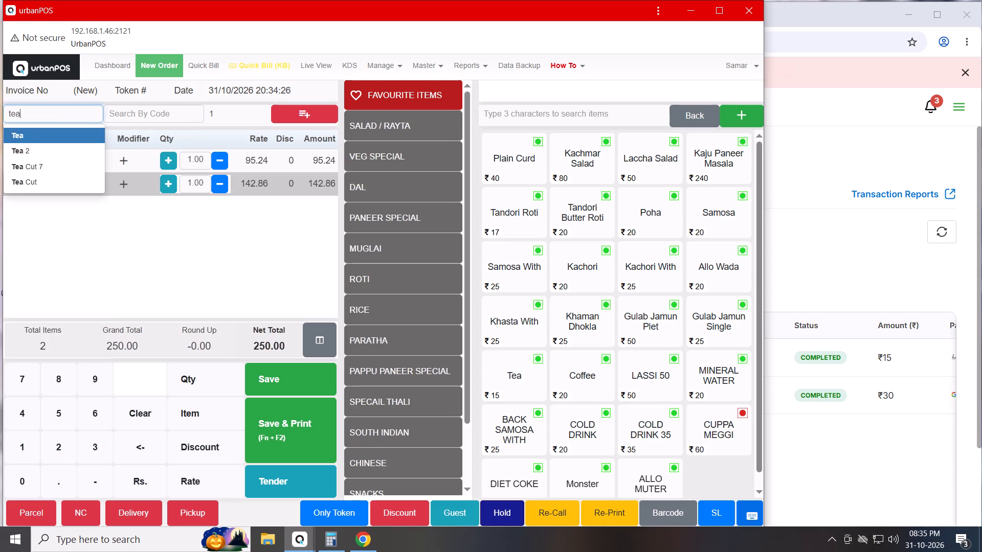
pyautogui.press('Return')
pyautogui.press('2')
pyautogui.press('Return')
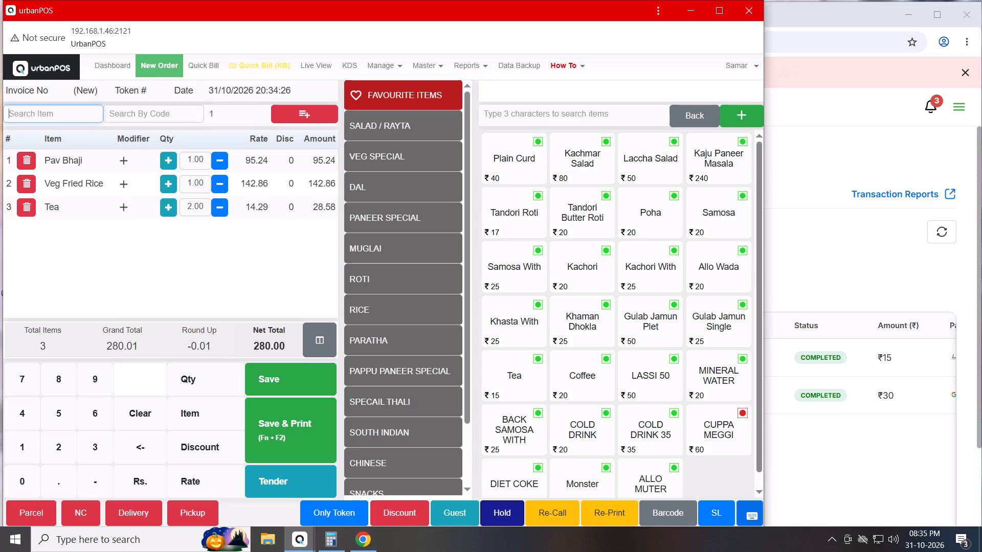
pyautogui.write('veg n')
pyautogui.press('Return')
pyautogui.press('Return')
pyautogui.press('F2')
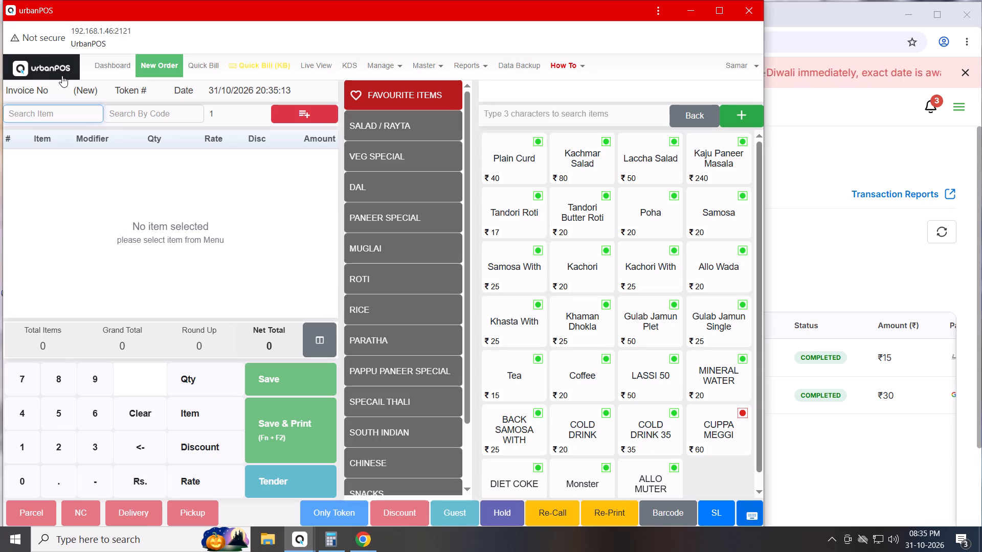
# Add one Veg Grild Sendwich to the next empty bill, and save and print it.
pyautogui.write('gri')
pyautogui.press('Return')
pyautogui.press('Return')
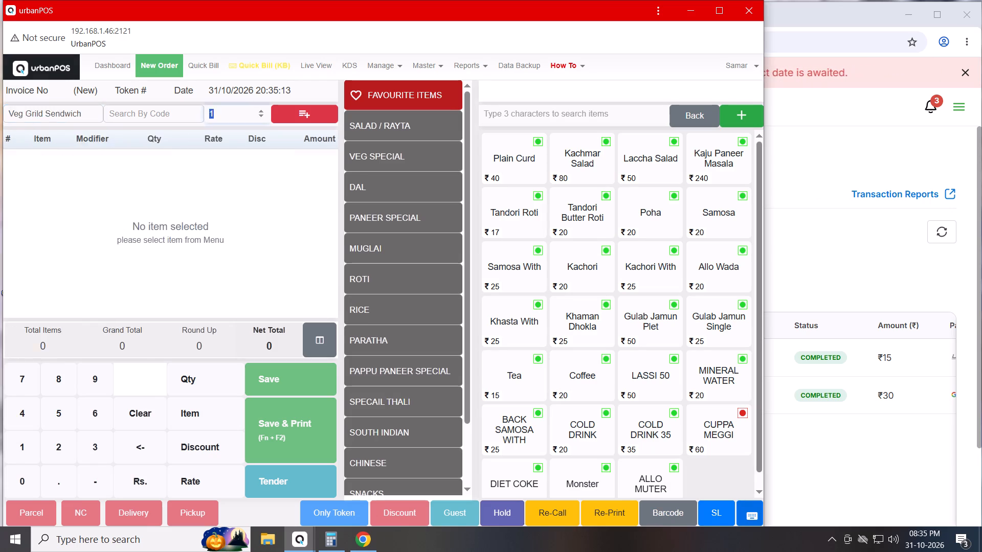
pyautogui.press('F2')
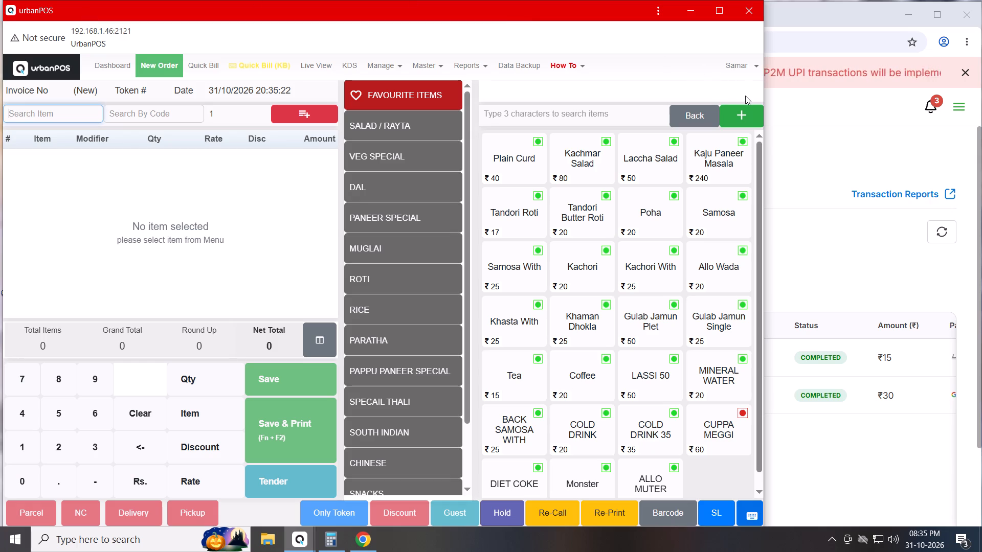
# Reprint a previously saved bill.
pyautogui.scroll(3, 745, 96)
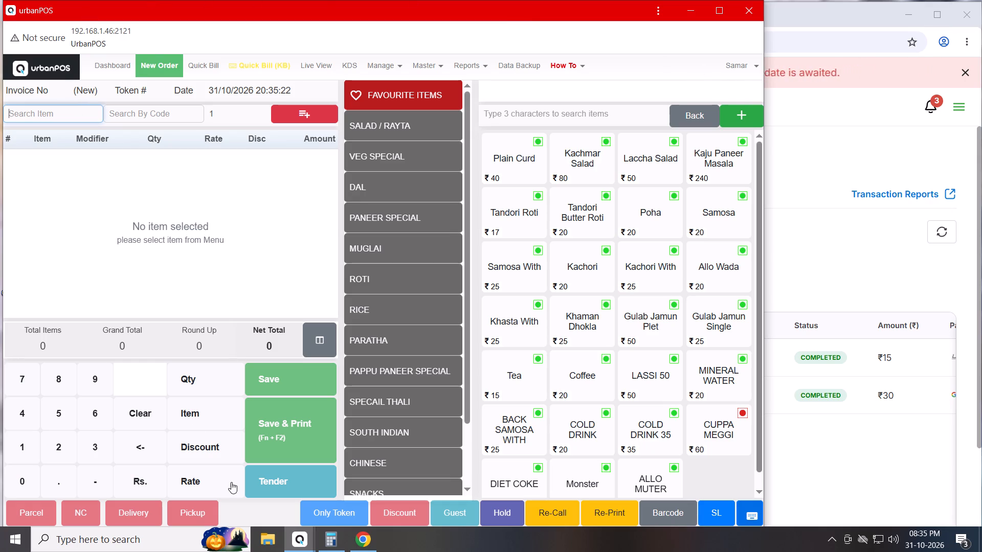
pyautogui.click(590, 521)
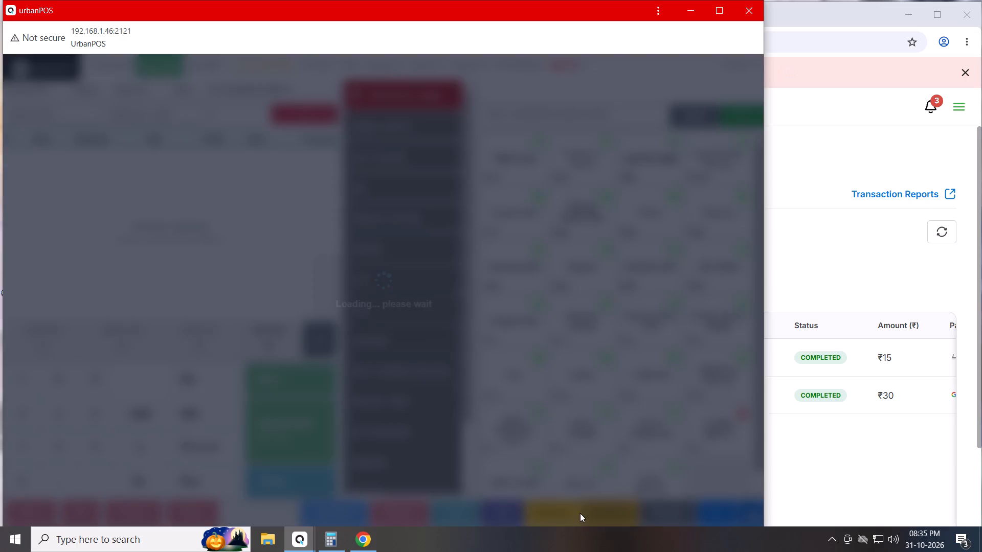
pyautogui.click(597, 110)
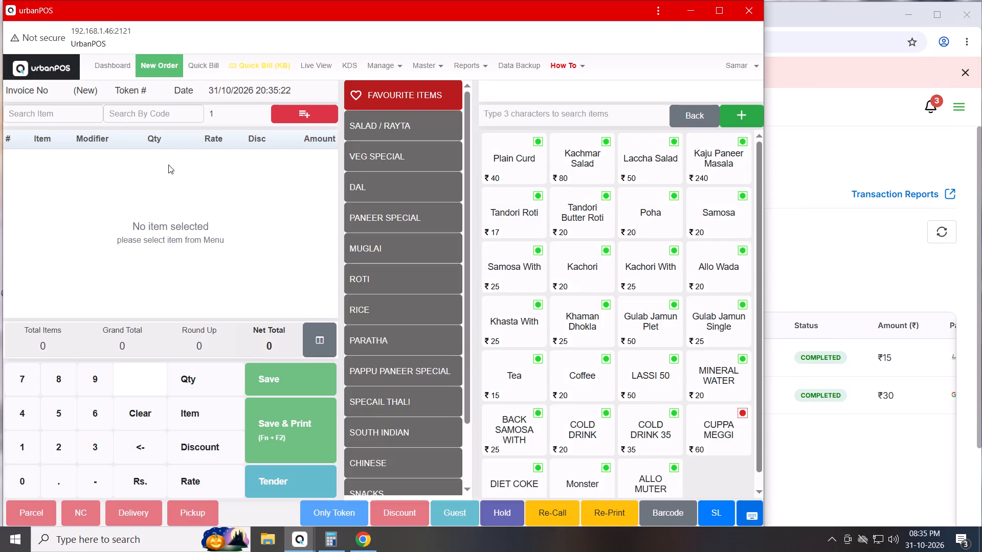
# Add one ₹20 Cold Drink and one Samosa to the empty new bill, and save and print it.
pyautogui.click(94, 122)
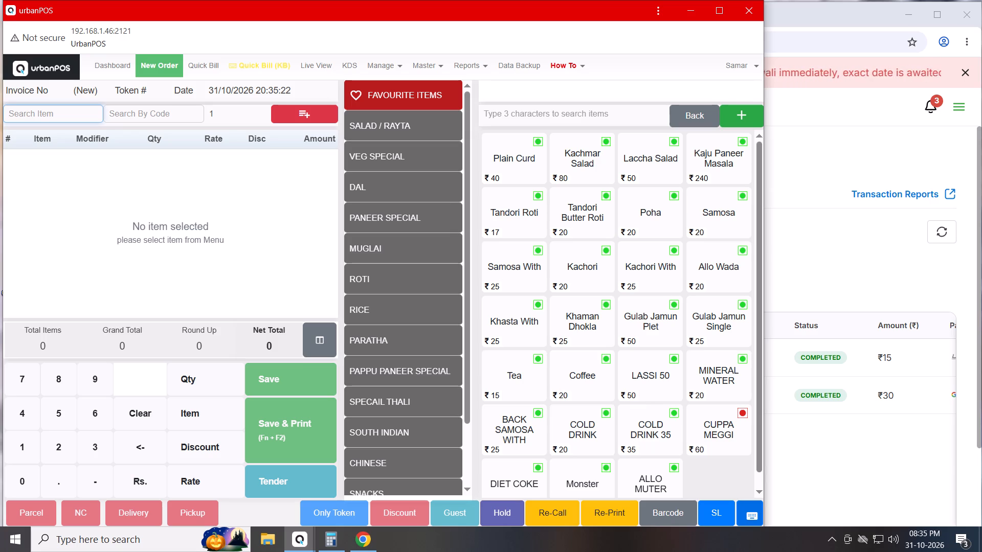
pyautogui.click(587, 434)
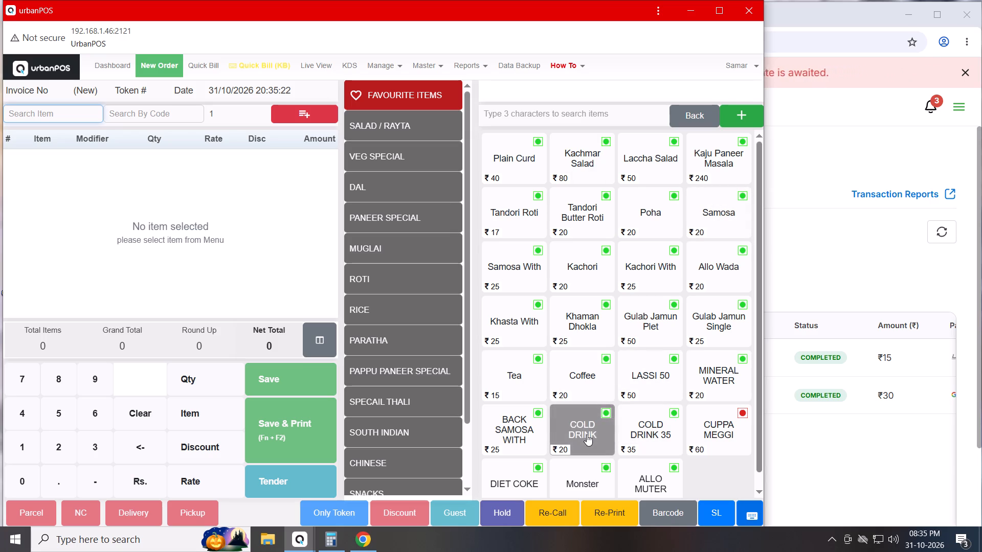
pyautogui.click(698, 218)
pyautogui.click(314, 438)
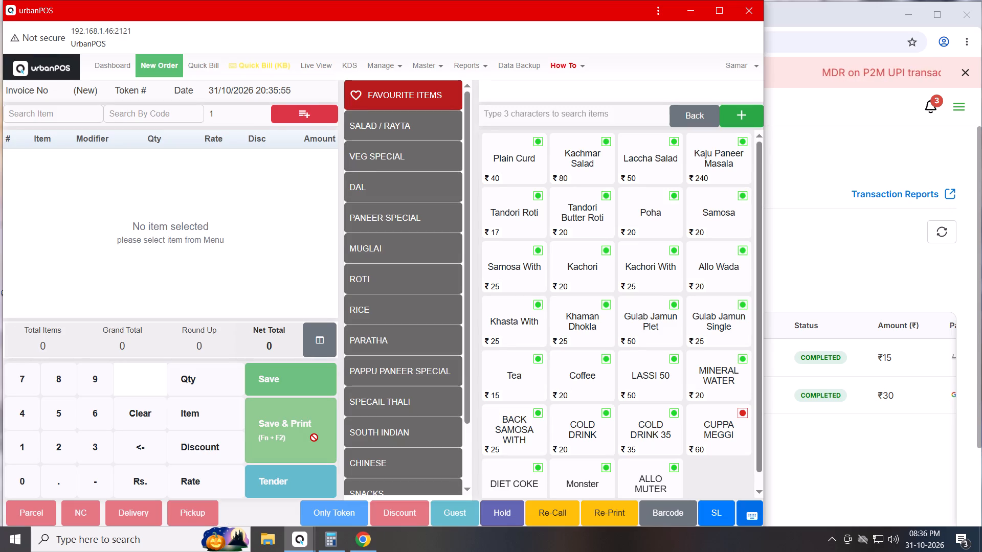
# Add one Butter Khichdi to the next empty bill, and save and print it.
pyautogui.scroll(1, 314, 438)
pyautogui.click(48, 119)
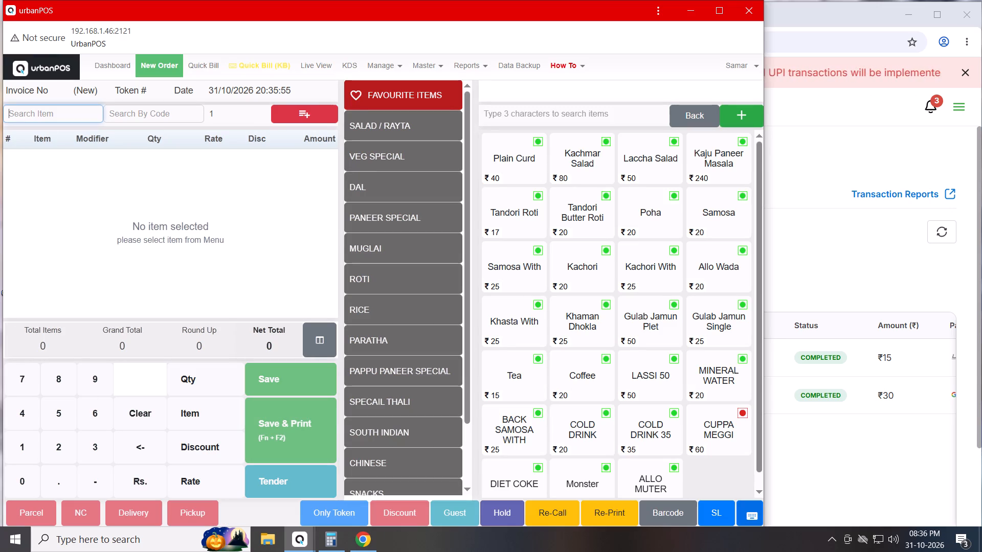
pyautogui.write('butter')
pyautogui.press('space')
pyautogui.press('k')
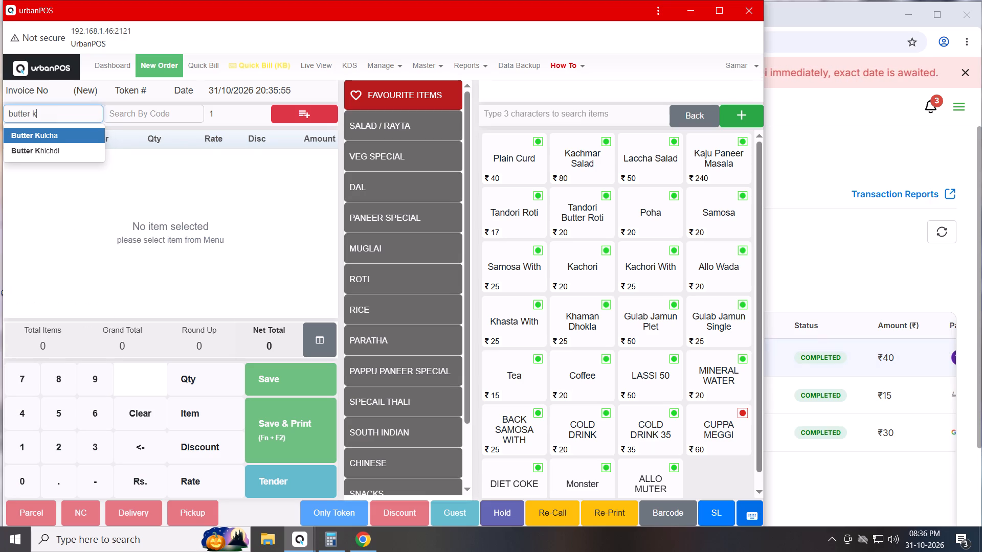
pyautogui.press('Down')
pyautogui.press('Return')
pyautogui.press('Return')
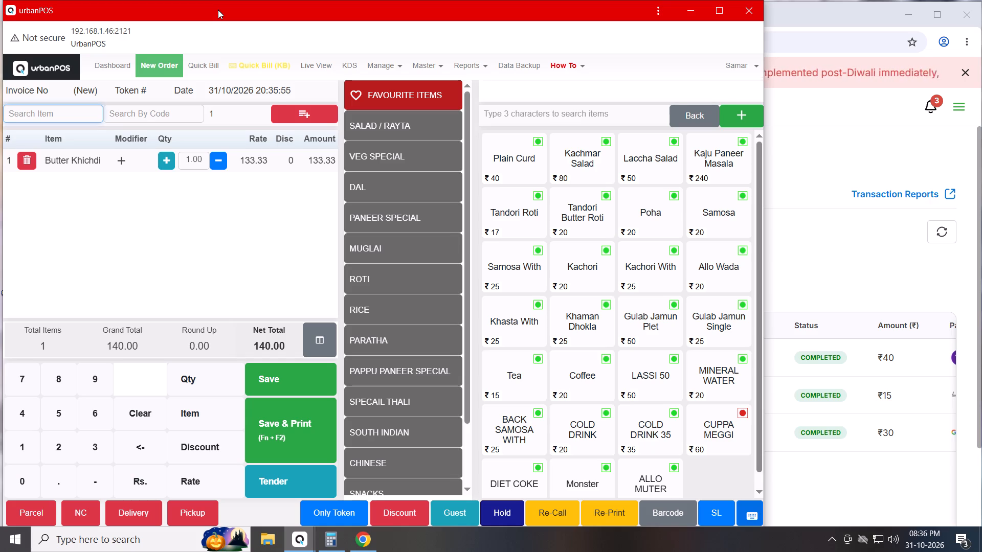
pyautogui.press('F2')
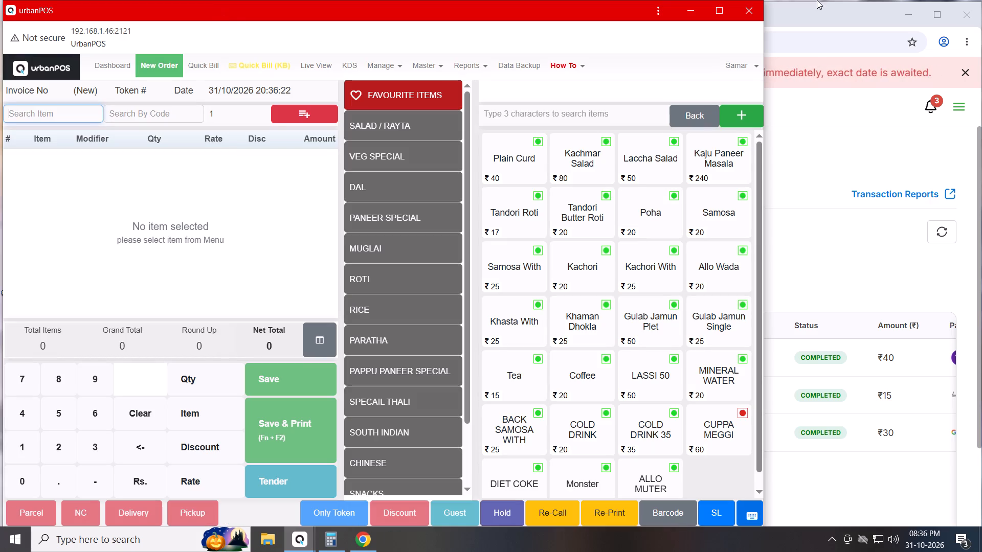
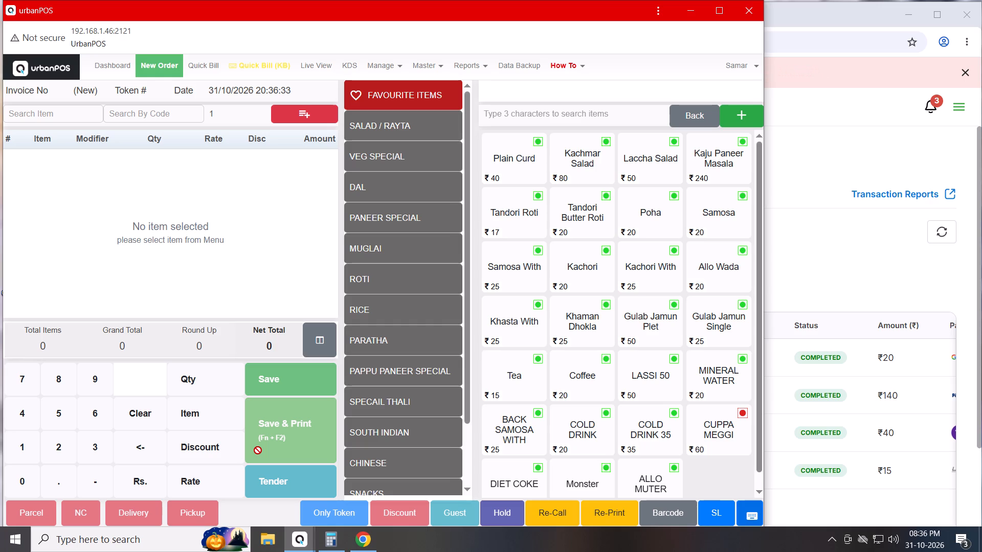
# Add five Tea and two 50;50 to the empty new bill, and save and print it.
pyautogui.tripleClick(510, 392)
pyautogui.doubleClick(510, 392)
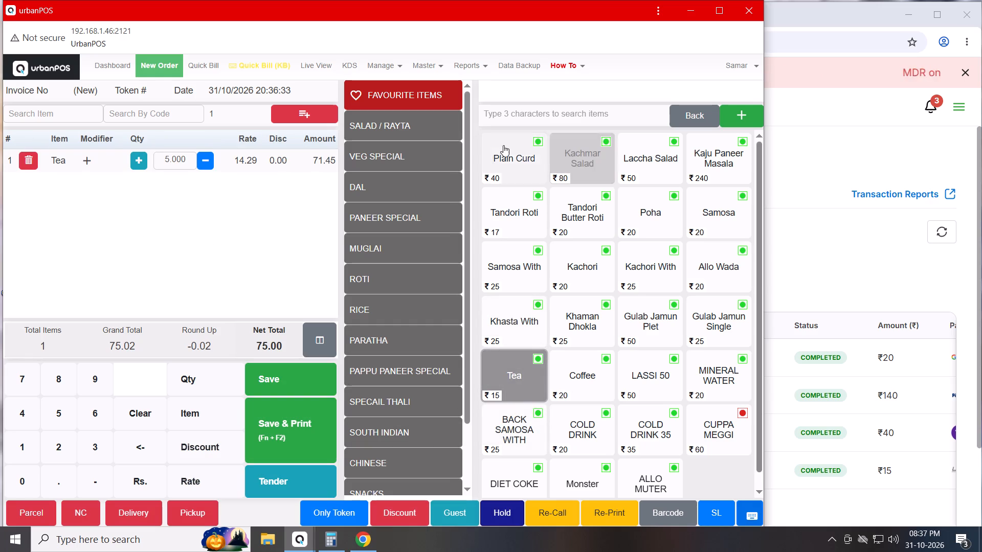
pyautogui.click(506, 118)
pyautogui.write('50')
pyautogui.doubleClick(653, 208)
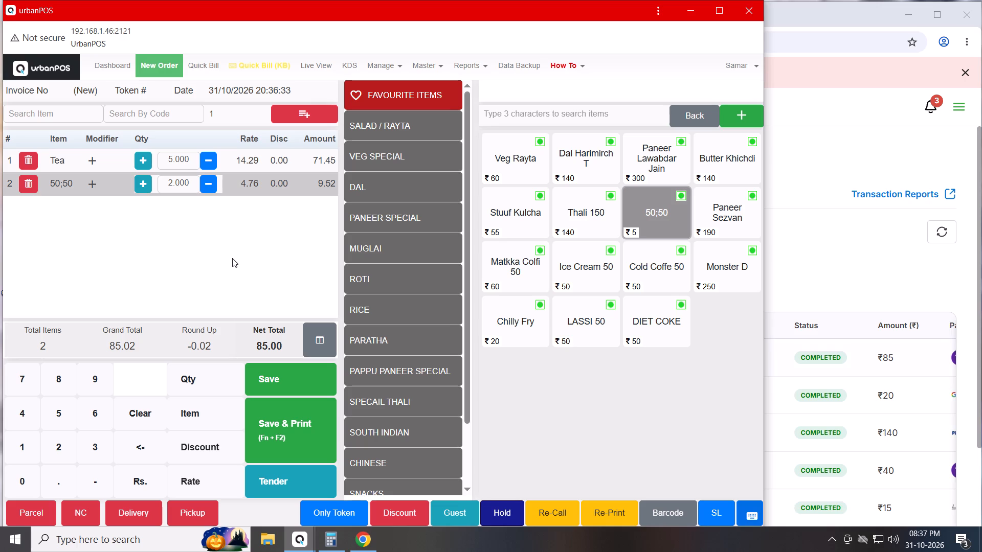
pyautogui.press('F2')
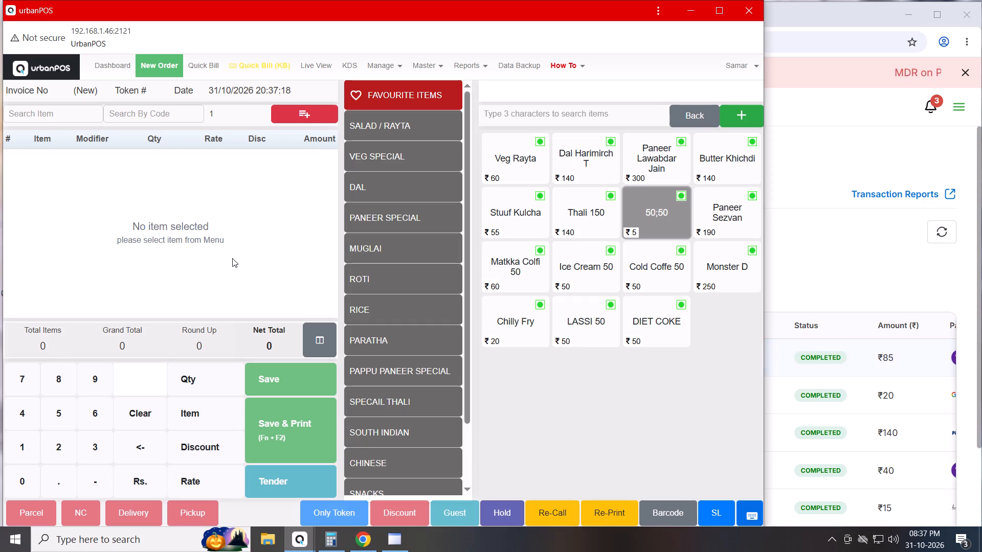
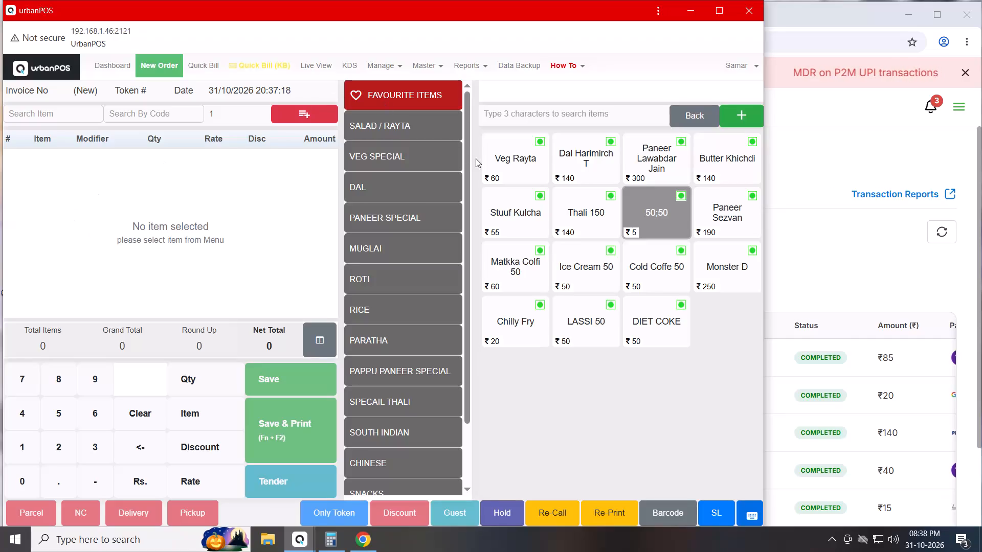
# Display the favourite items for the empty new bill.
pyautogui.click(421, 87)
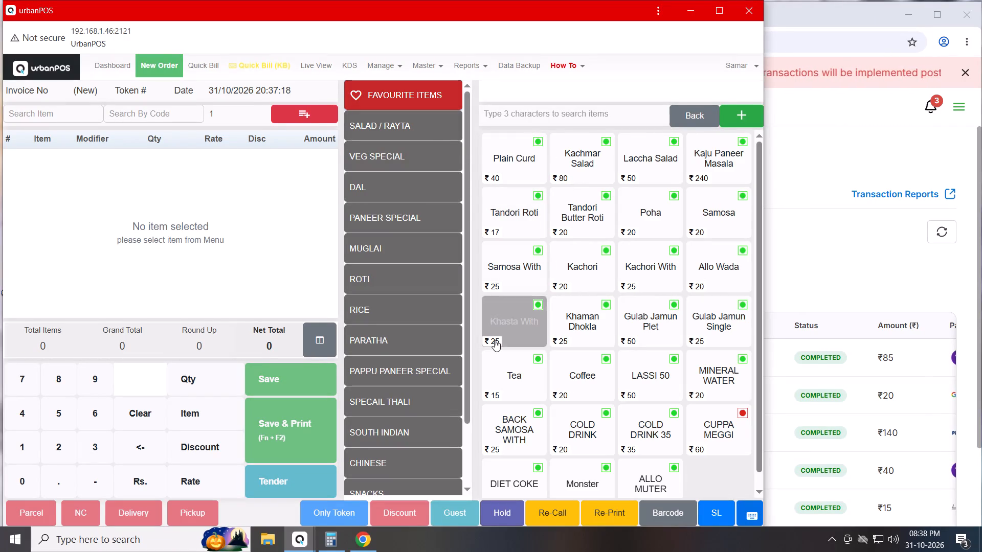
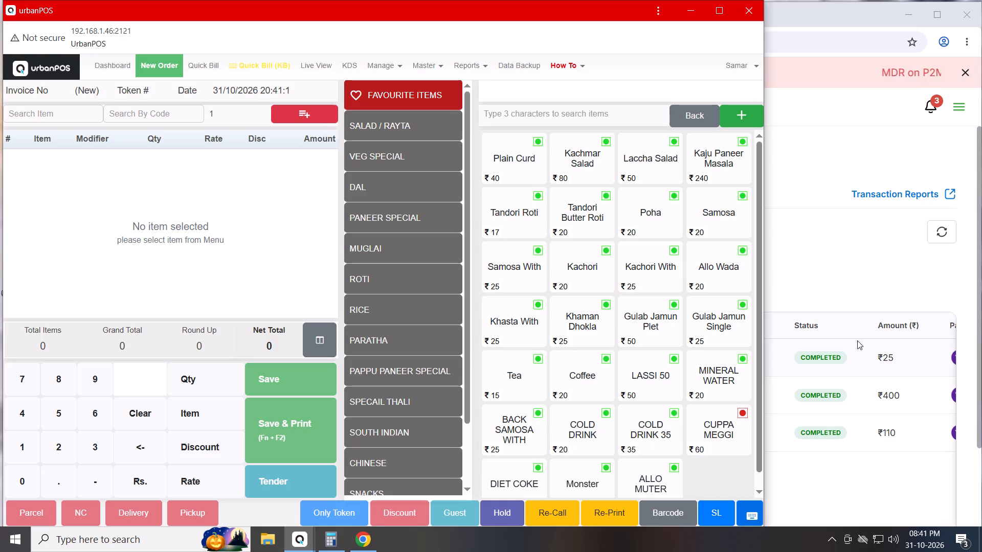
# Switch to Calculator and add up the amounts 20+35+30+30+20+20+55+250+45+15+15+20+65.
pyautogui.hotkey('alt', 'Tab')
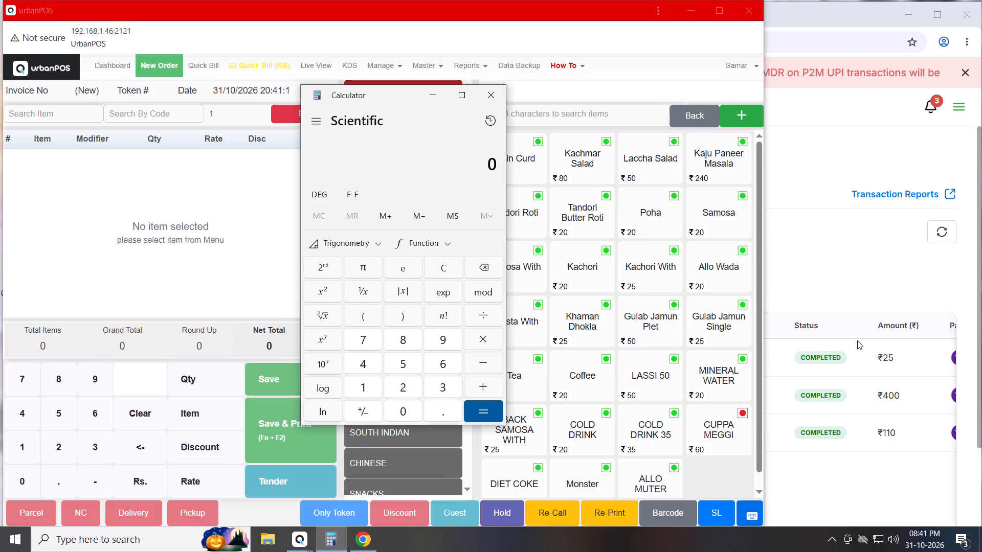
pyautogui.write('20+35+30+30+20+20+')
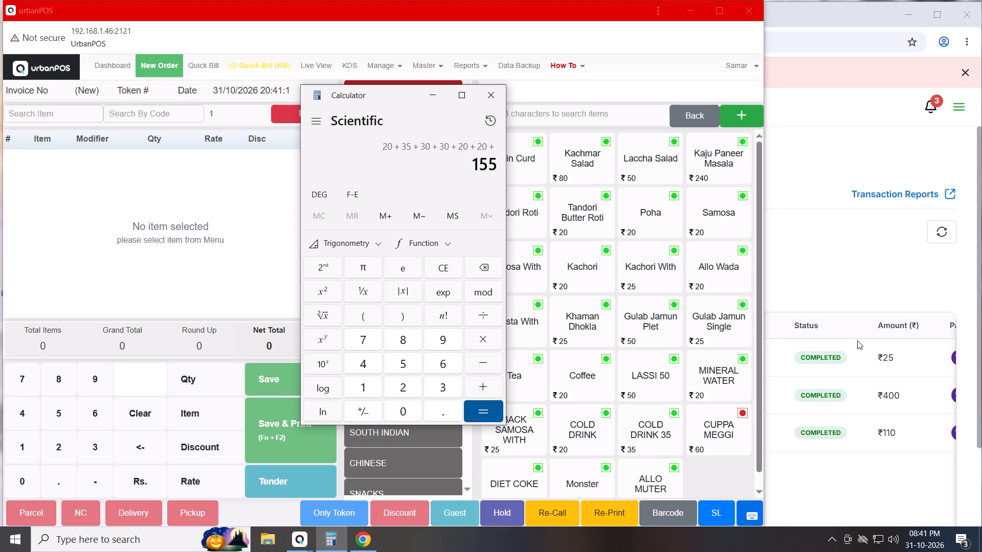
pyautogui.write('55+250+')
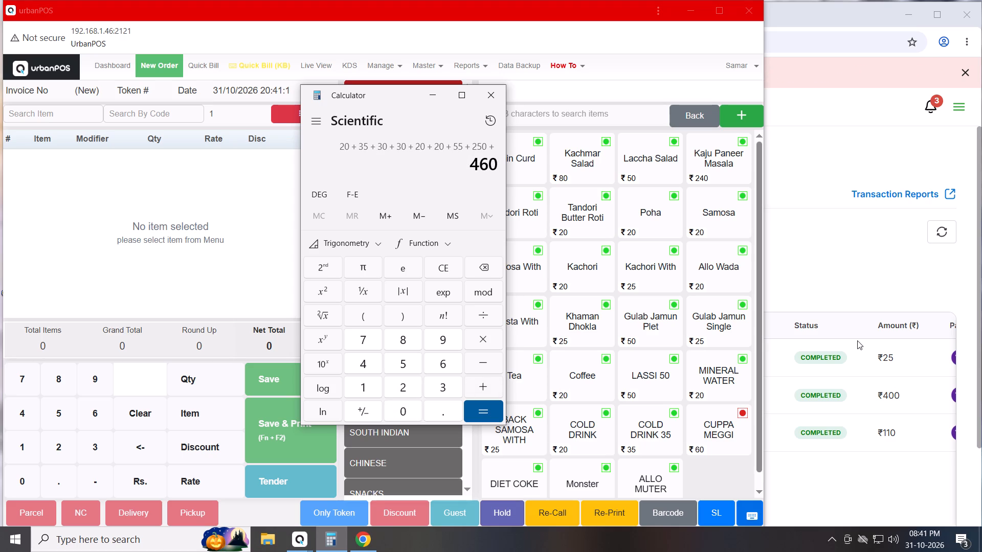
pyautogui.write('45+15+')
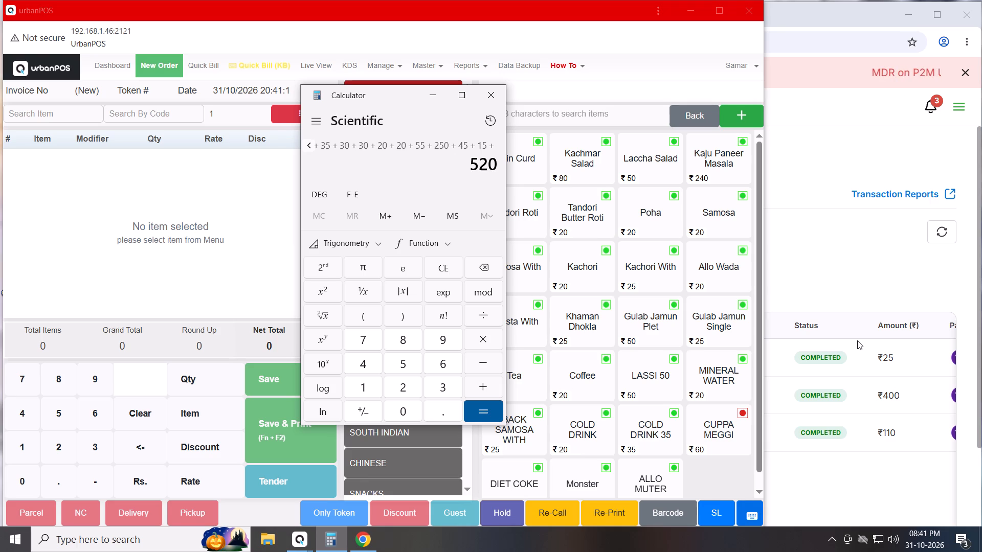
pyautogui.write('15+20+65+')
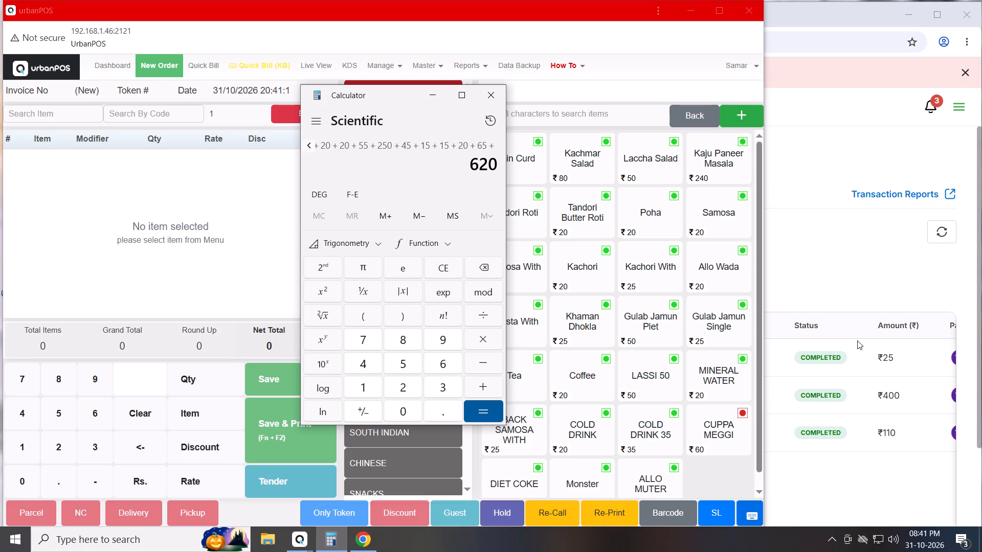
# Clear the running sum and add up the amounts 35+20+100+15+70+50+20+15+30+986+30+15.
pyautogui.press('Escape')
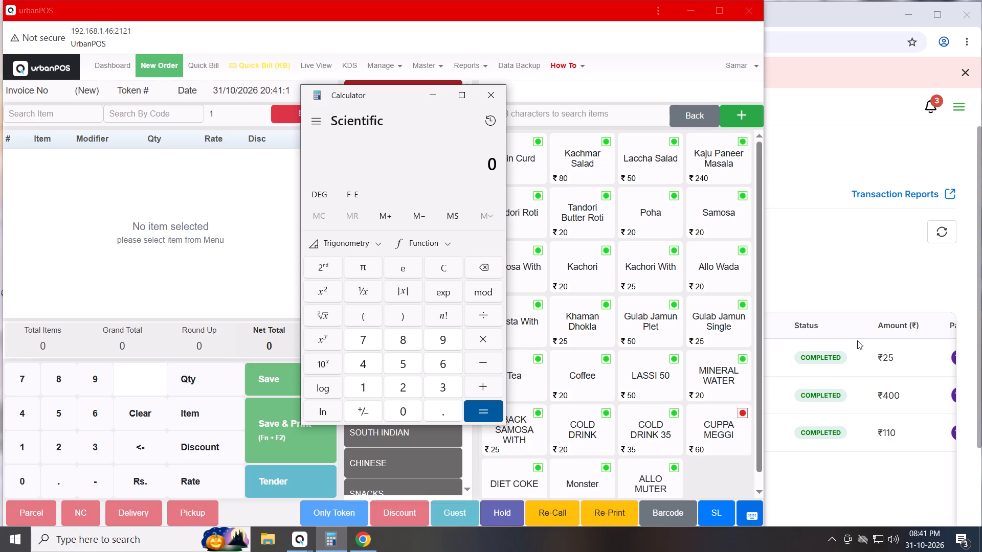
pyautogui.write('35+20+100+15+')
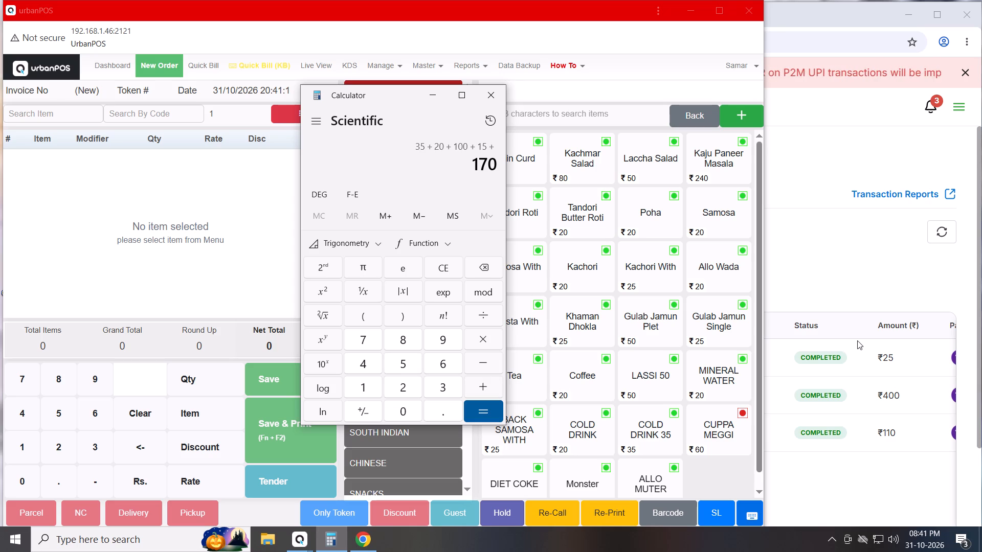
pyautogui.write('70+50+20+15+')
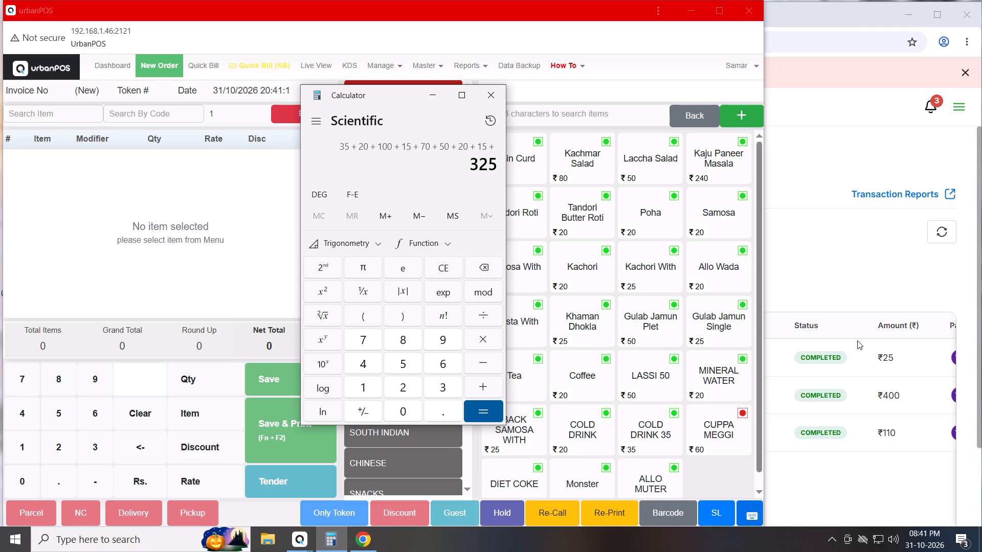
pyautogui.write('30+986+')
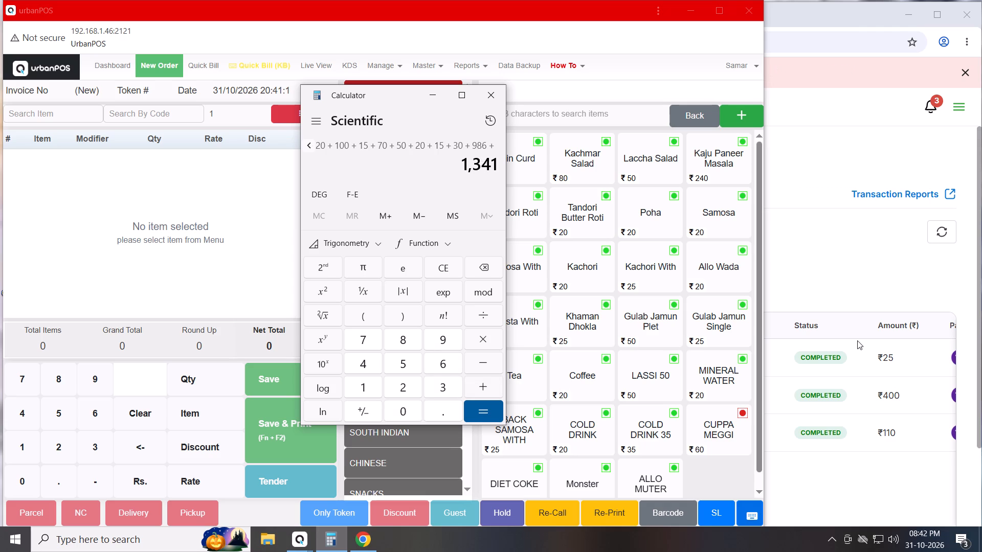
pyautogui.write('30+15+')
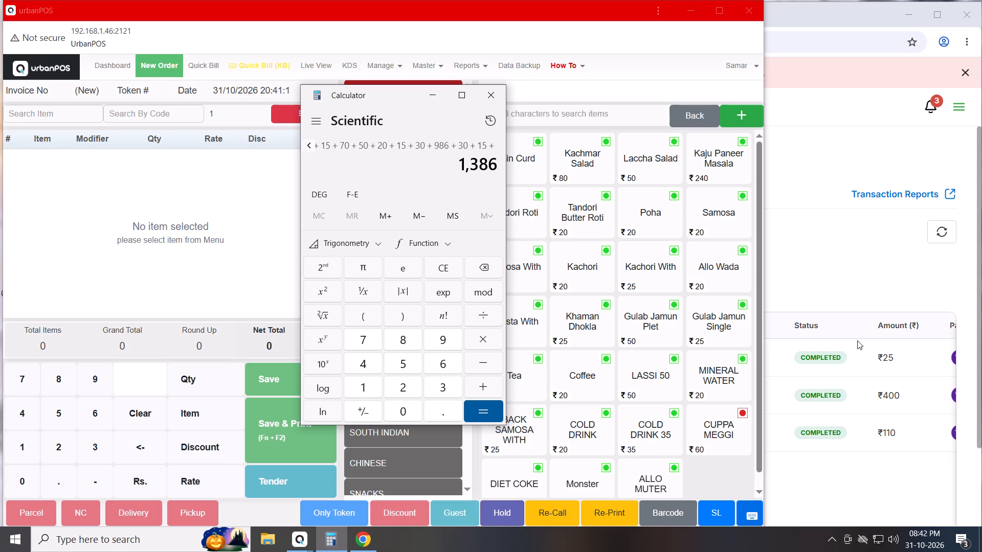
# Clear the calculation and add up the amounts 65+50+105+160.
pyautogui.press('Escape')
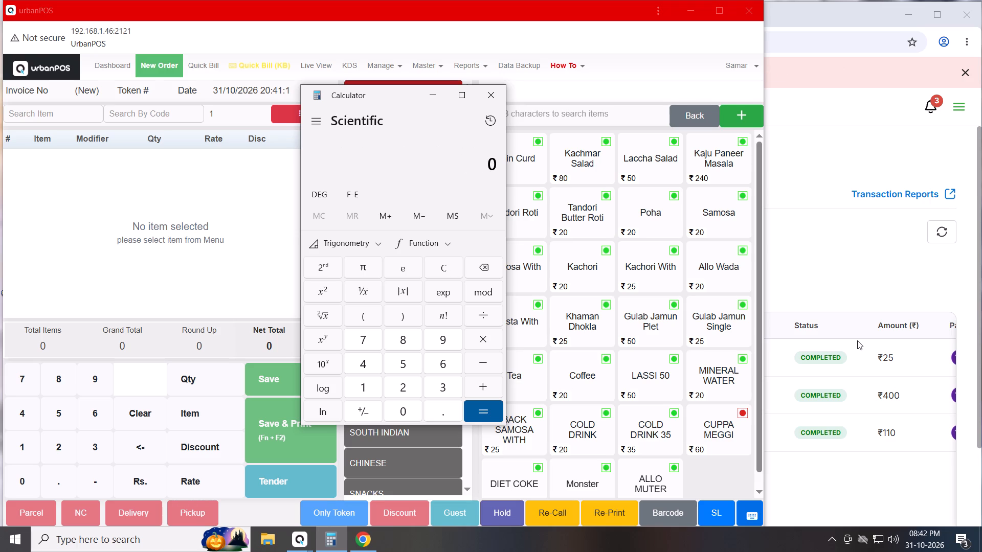
pyautogui.write('65+50+10')
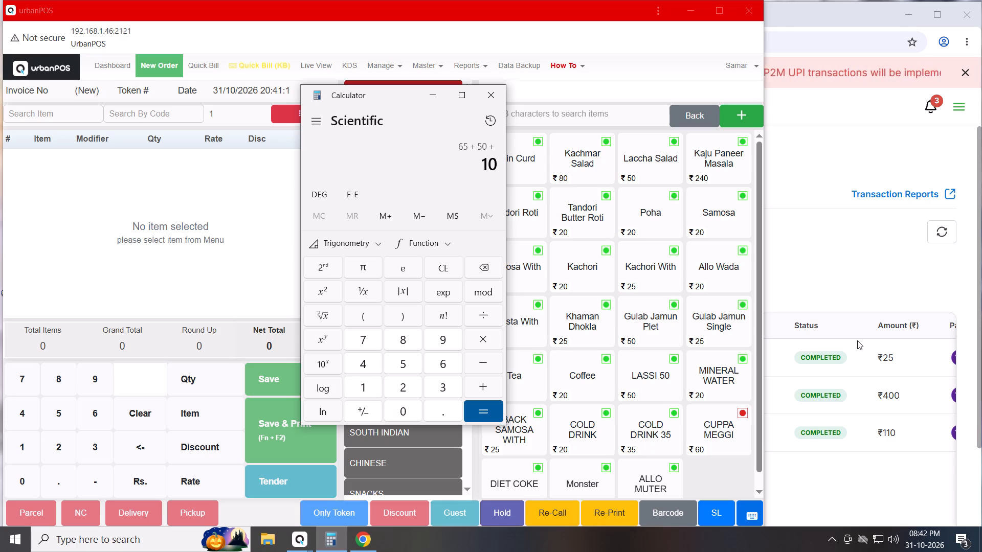
pyautogui.write('5+160+')
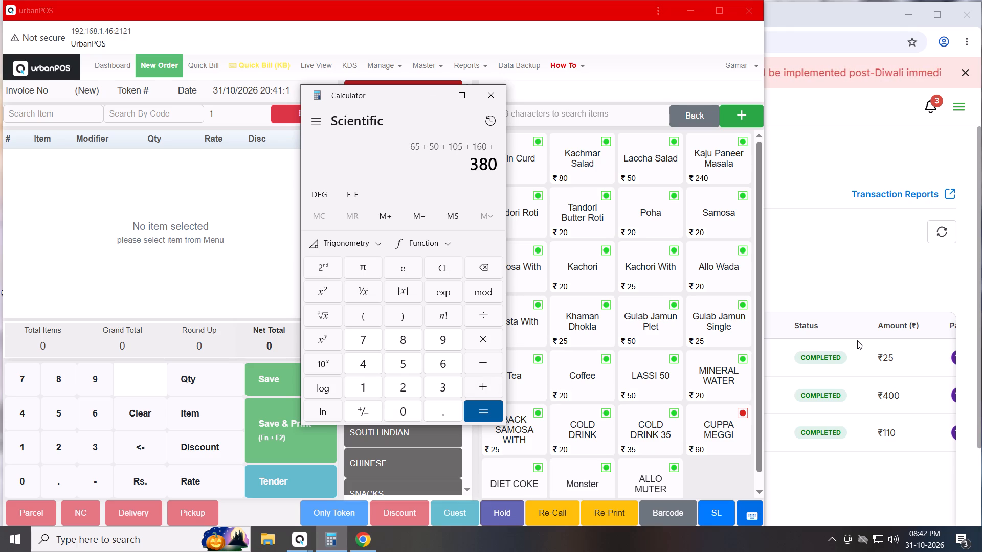
# Switch to urbanPOS and add one Indian Thali and one Dal Haf to the new bill.
pyautogui.click(60, 110)
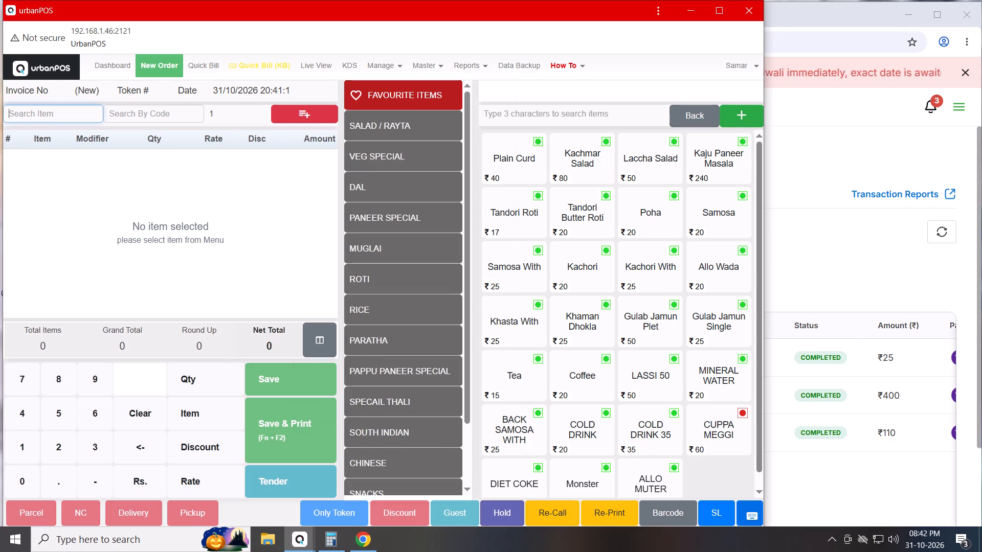
pyautogui.write('india')
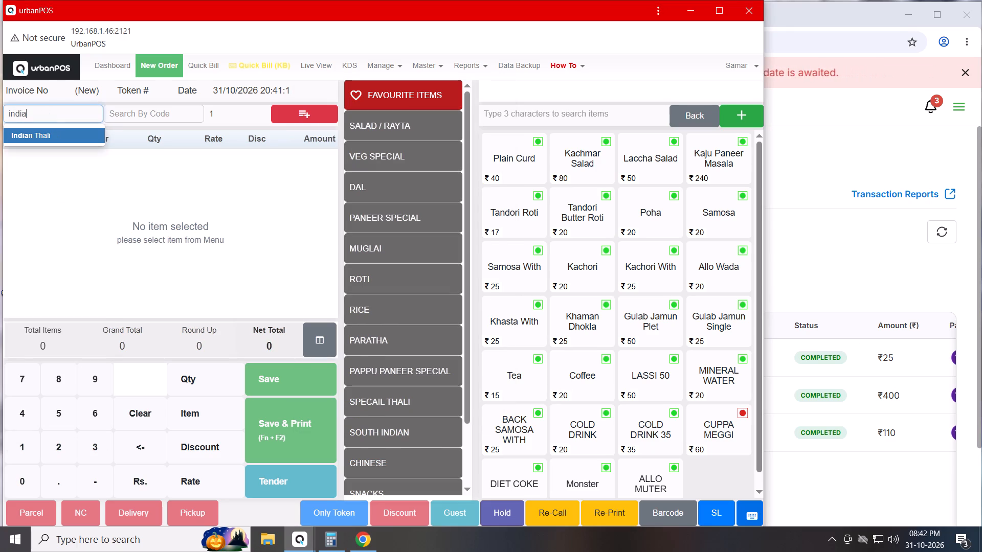
pyautogui.press('Return')
pyautogui.press('Return')
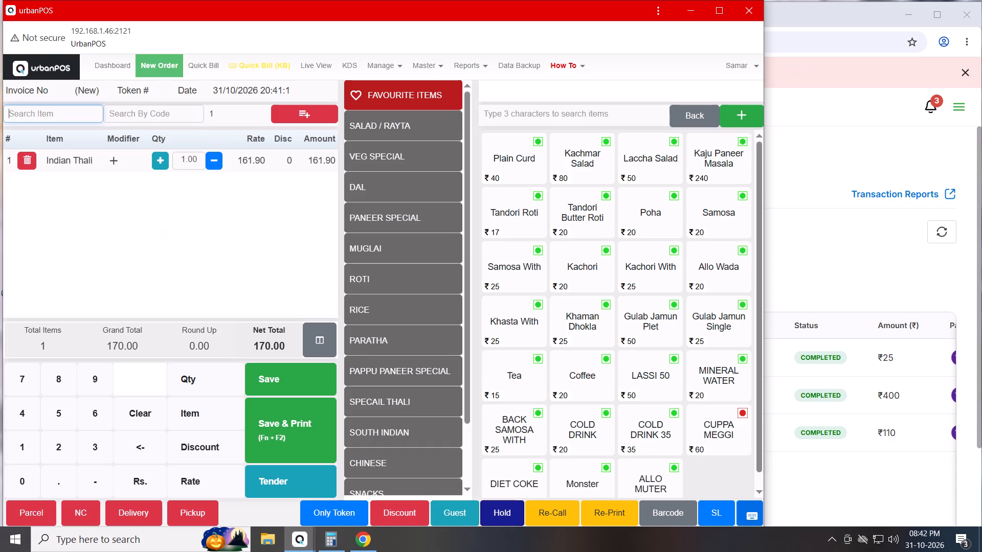
pyautogui.write('da')
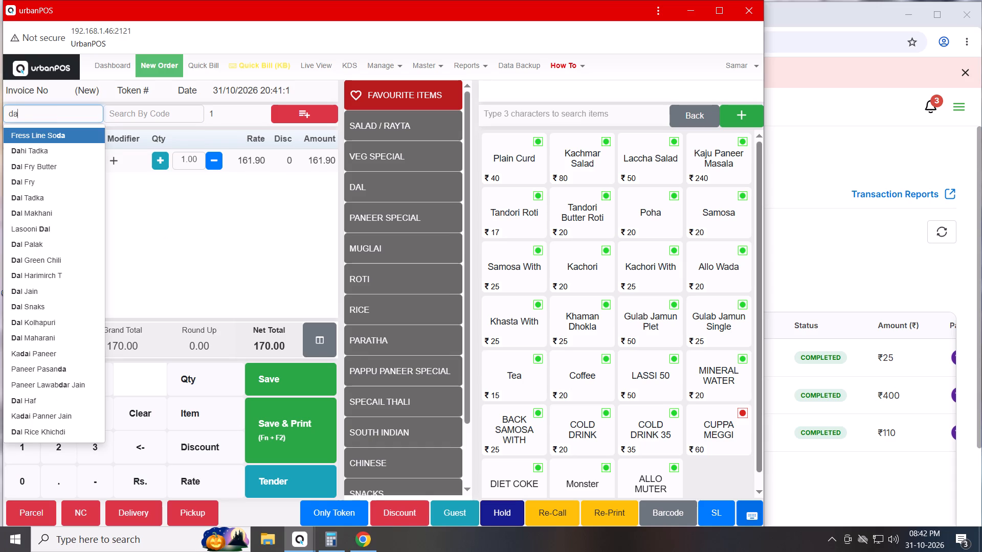
pyautogui.write('l h')
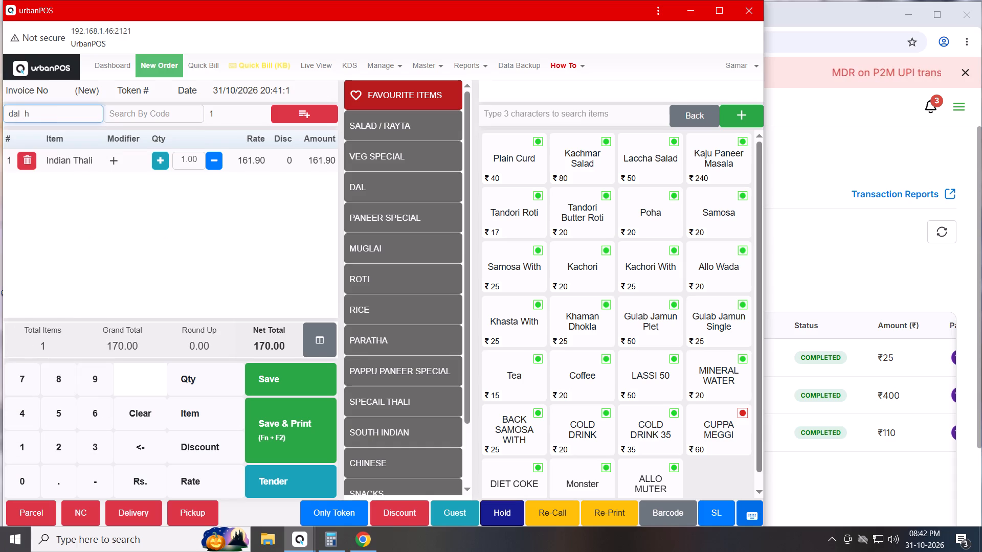
pyautogui.press('BackSpace')
pyautogui.press('BackSpace')
pyautogui.press('h')
pyautogui.press('Down')
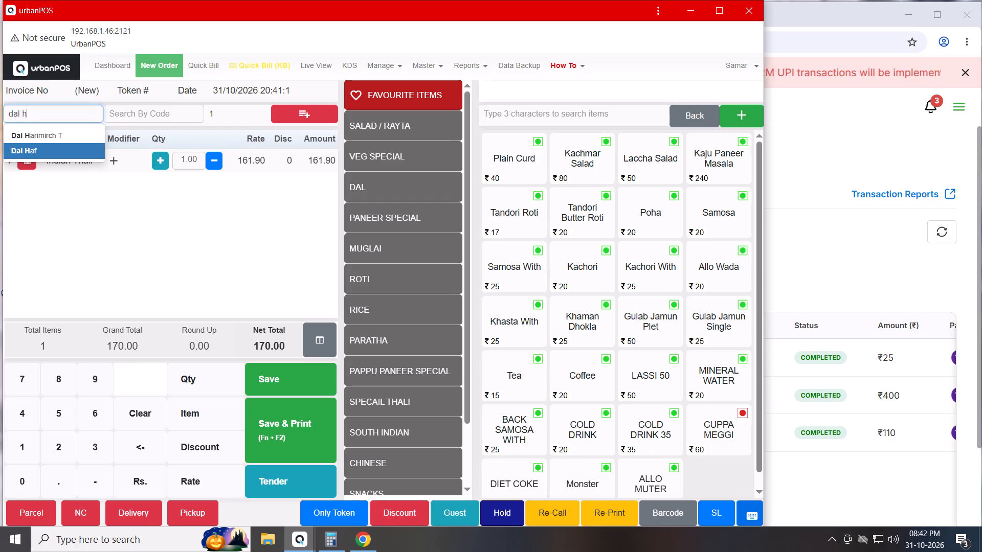
pyautogui.press('Return')
pyautogui.press('Return')
# Add two Tandori Butter Roti to the bill, completing the order with Save & Print.
pyautogui.write('roti')
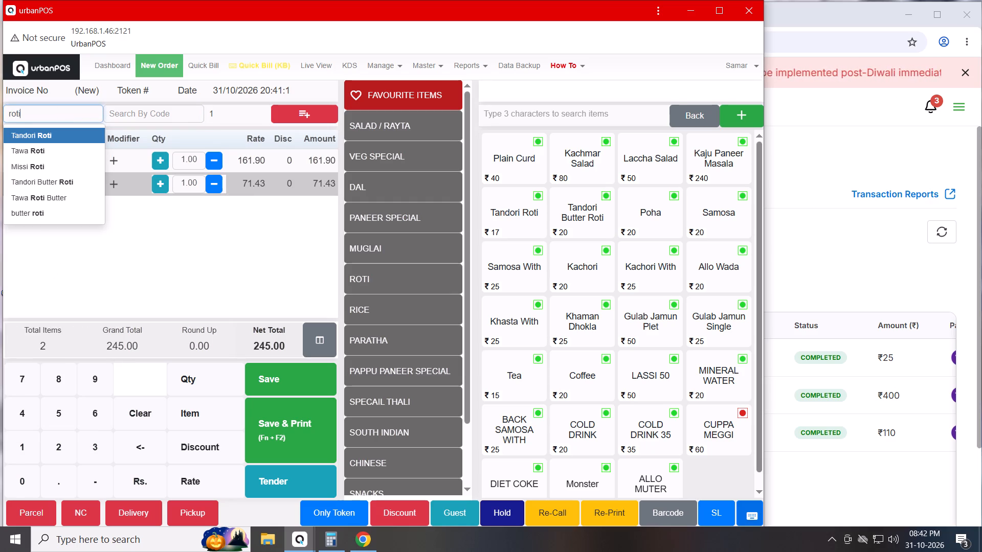
pyautogui.press('Up')
pyautogui.press('Up')
pyautogui.press('Up')
pyautogui.press('Return')
pyautogui.press('2')
pyautogui.press('Return')
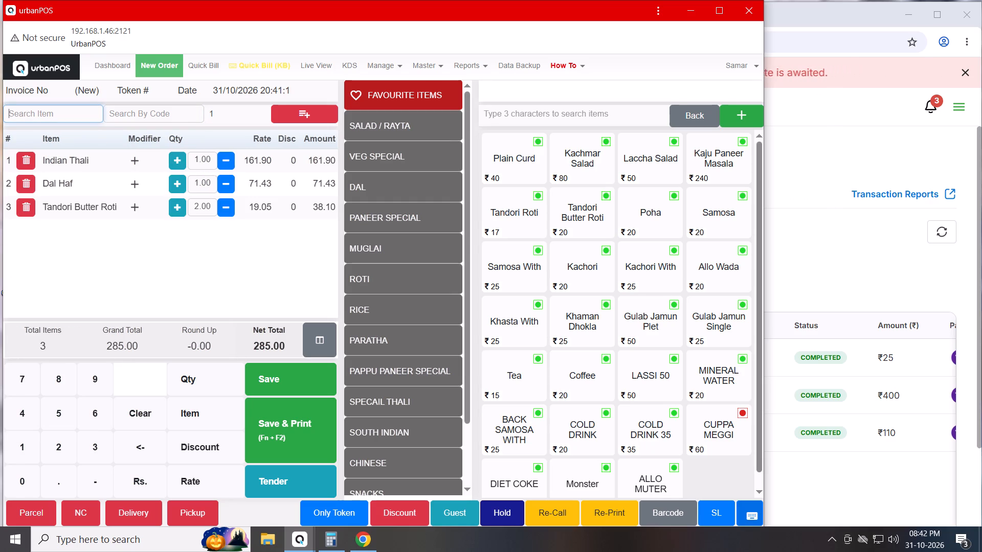
pyautogui.press('F2')
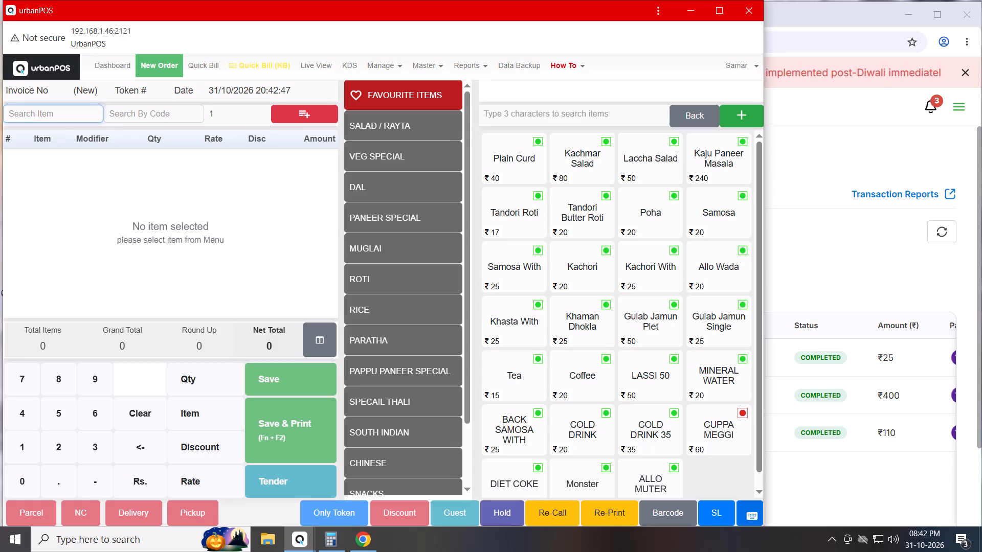
# Bill one Tea as a new order with Save & Print.
pyautogui.click(519, 382)
pyautogui.click(310, 457)
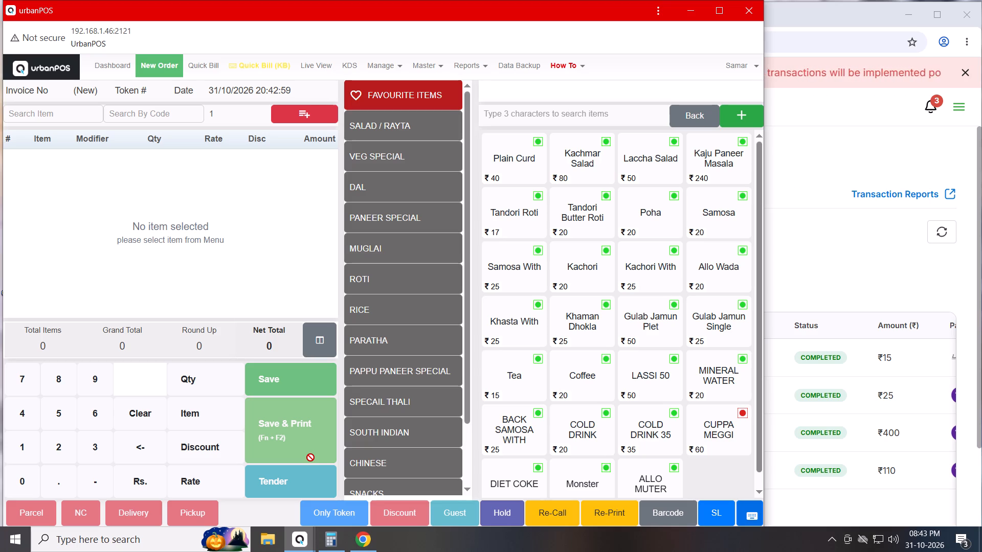
# Switch to Calculator and extend the running sum with 75+60+20+20+130+90+35+35+40.
pyautogui.hotkey('alt', 'Tab')
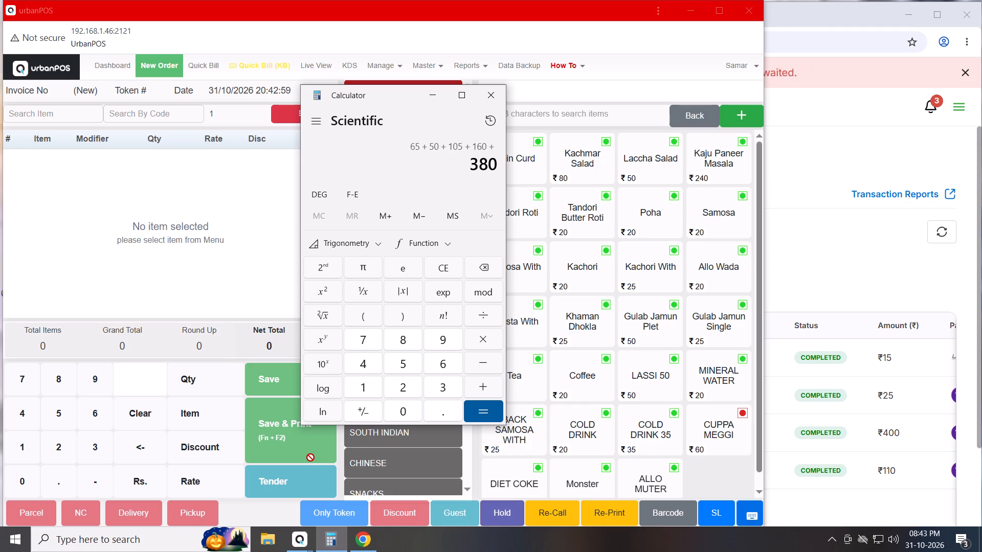
pyautogui.write('75+60+20+20+')
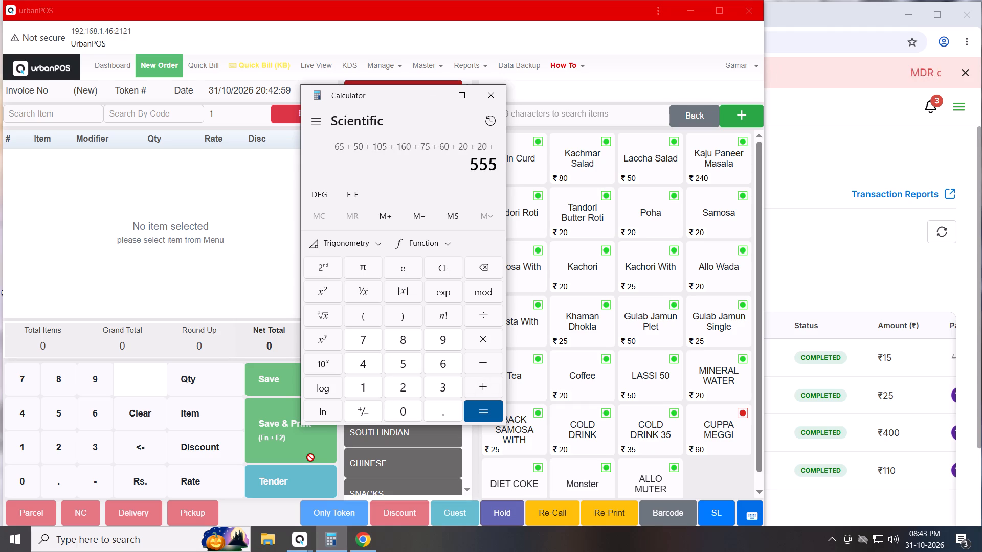
pyautogui.write('130+90+35+35+')
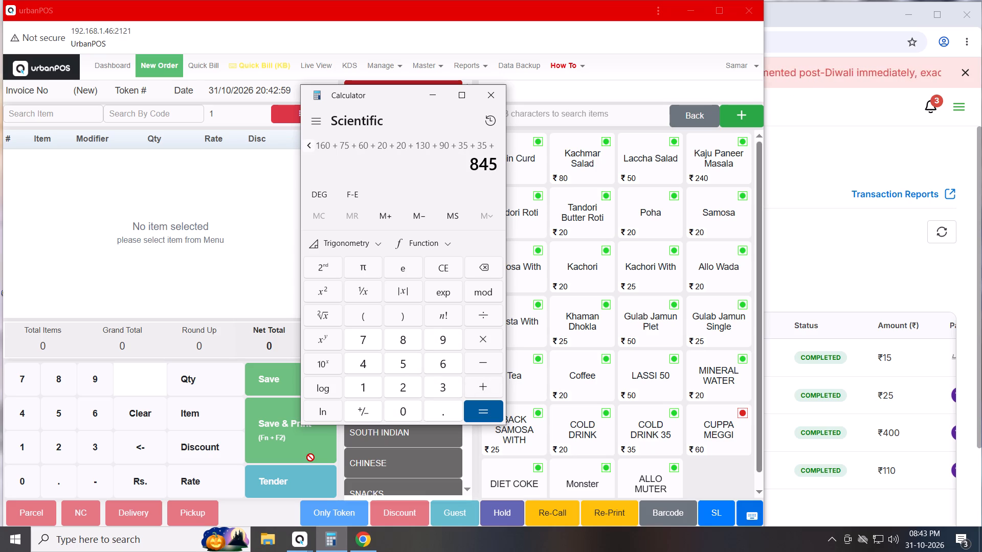
pyautogui.write('40+')
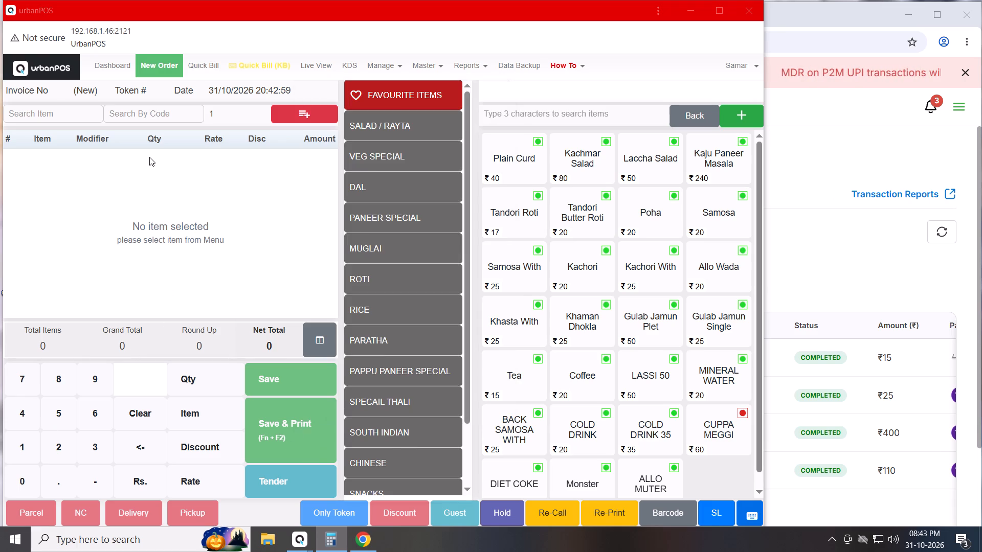
# Switch to urbanPOS and bill one Poha and one Tea with Save & Print.
pyautogui.click(149, 157)
pyautogui.click(637, 218)
pyautogui.click(494, 373)
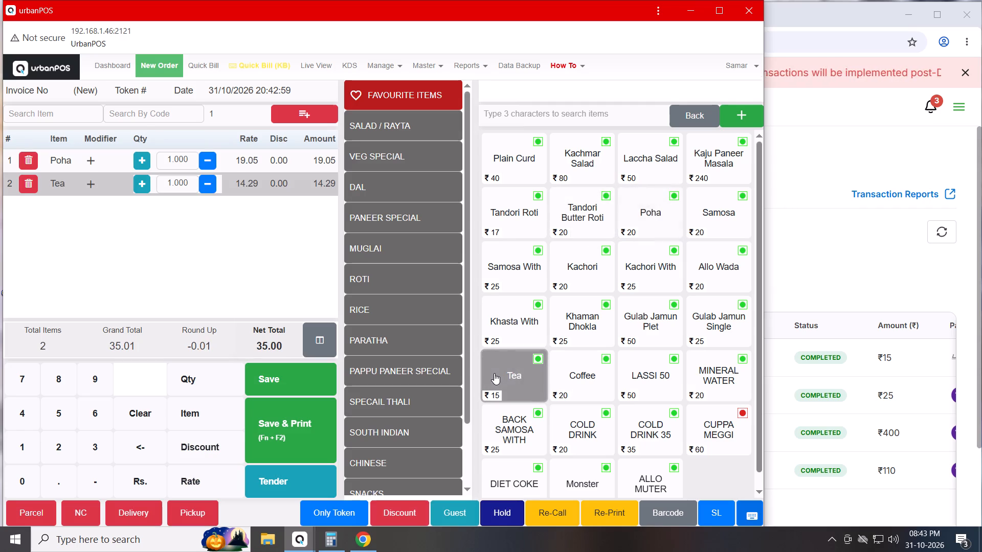
pyautogui.press('F2')
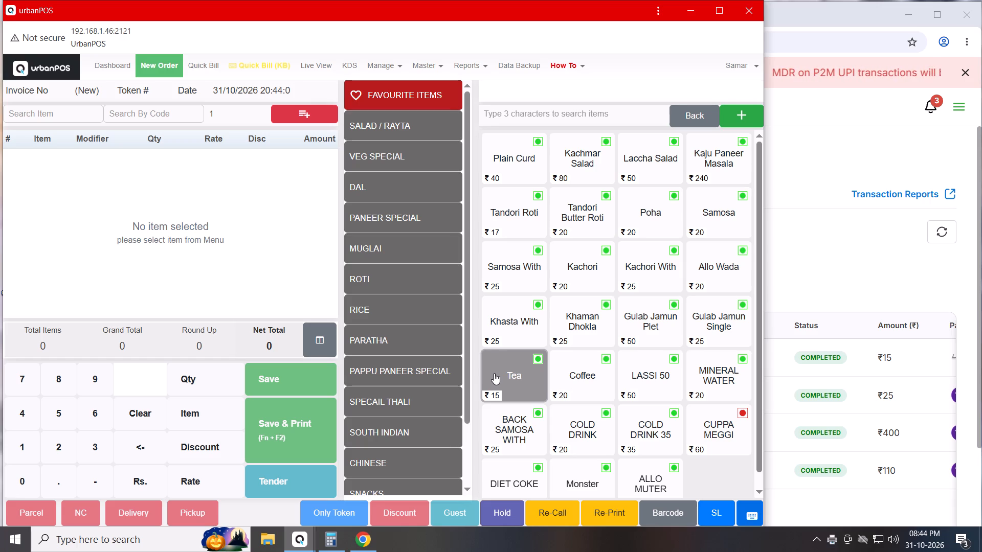
# Reprint the latest saved bill.
pyautogui.click(623, 513)
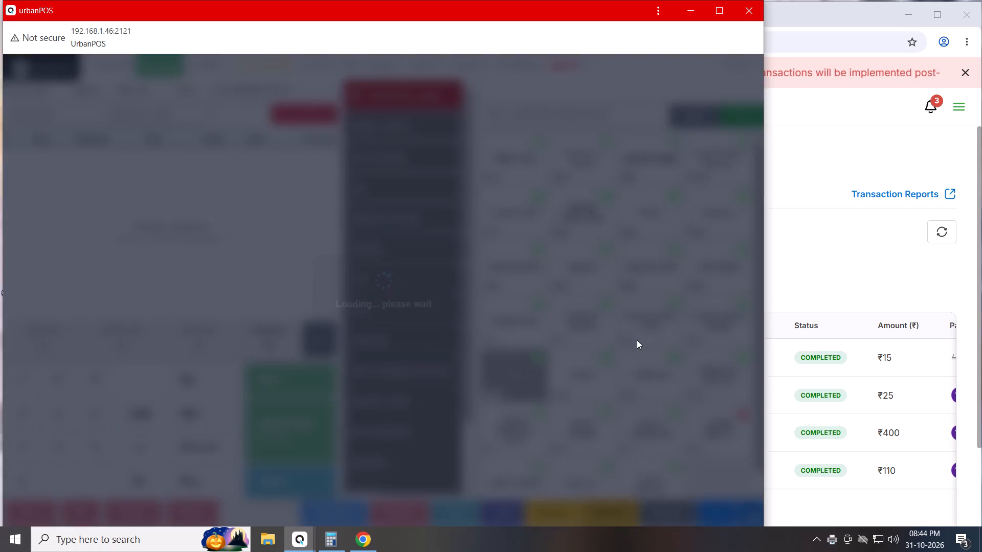
pyautogui.click(601, 112)
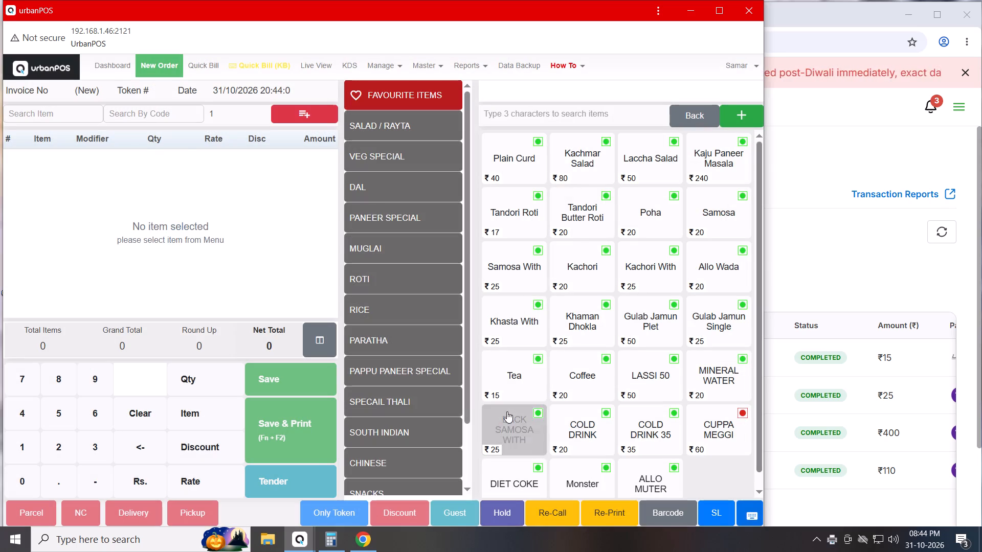
# Bill one Tea as a new order with Save & Print.
pyautogui.click(509, 385)
pyautogui.press('F2')
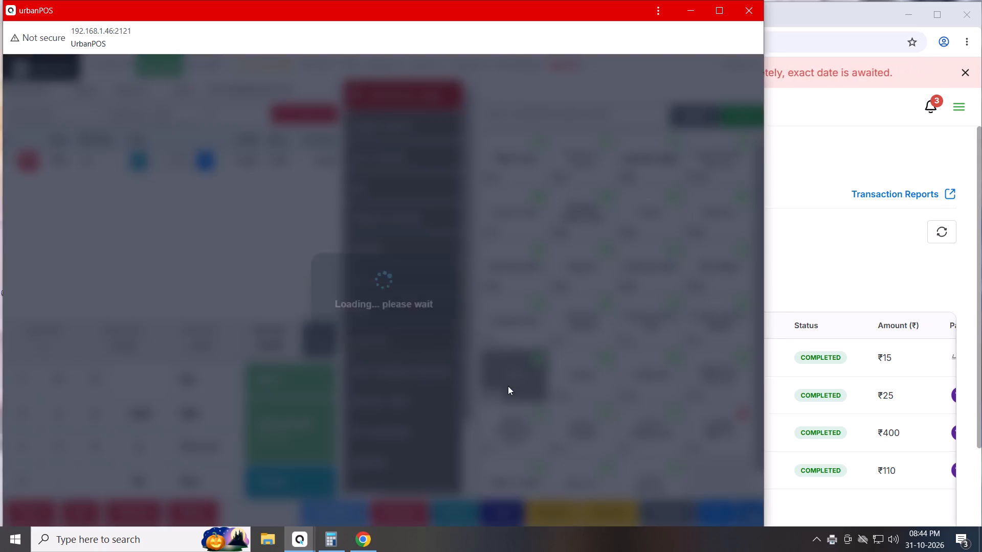
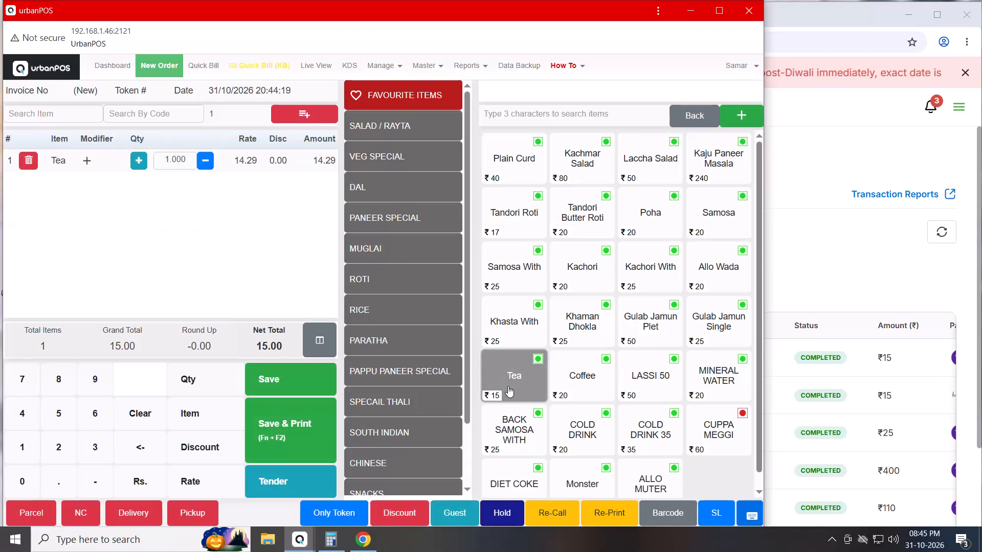
# Save and print the bill for one Tea.
pyautogui.press('F2')
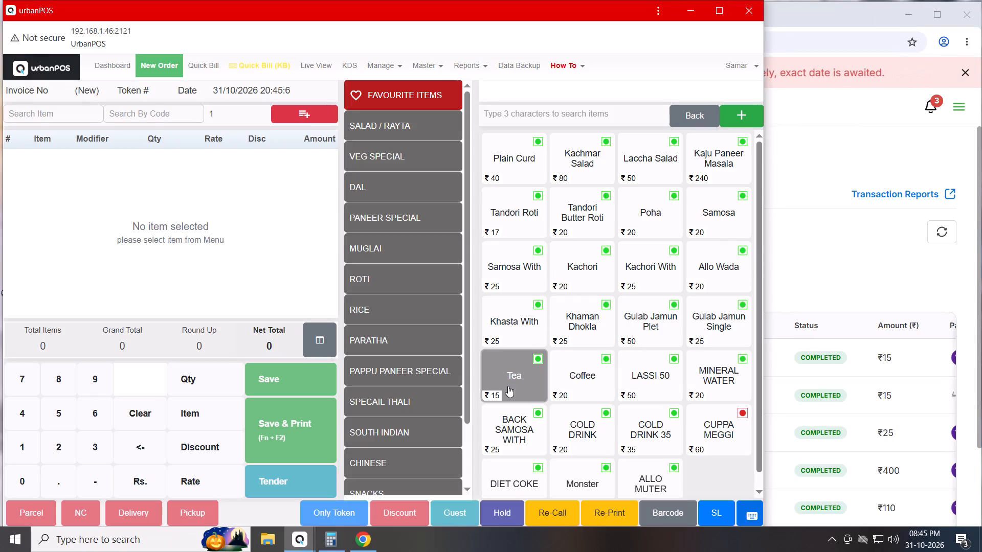
# Start a new order with one Butter Paneer Masala.
pyautogui.click(81, 110)
pyautogui.write('butter')
pyautogui.press('space')
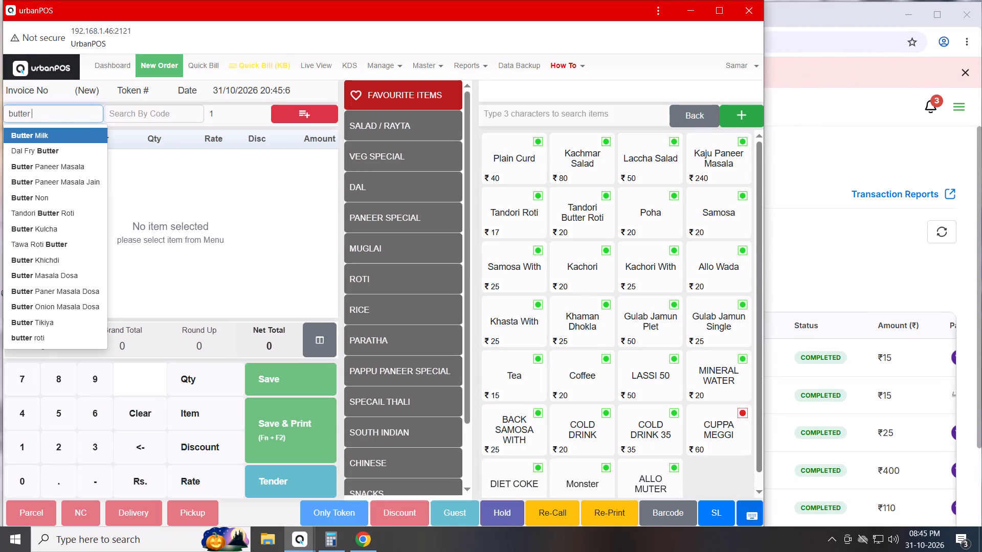
pyautogui.press('Down')
pyautogui.press('Down')
pyautogui.press('Down')
pyautogui.press('Up')
pyautogui.press('Return')
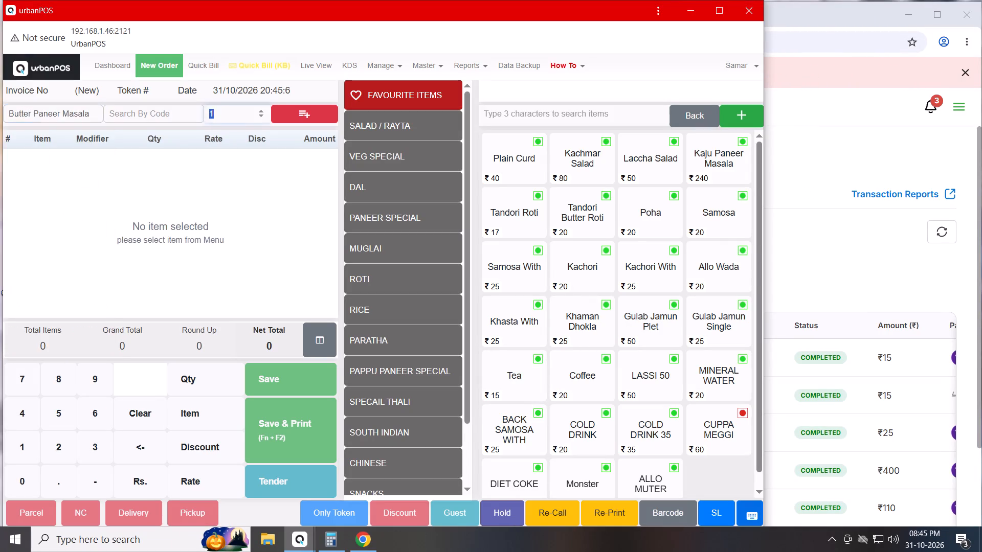
pyautogui.press('Return')
# Add six Tandori Roti to the order, found by item code 001.
pyautogui.write('0036')
pyautogui.press('BackSpace')
pyautogui.press('BackSpace')
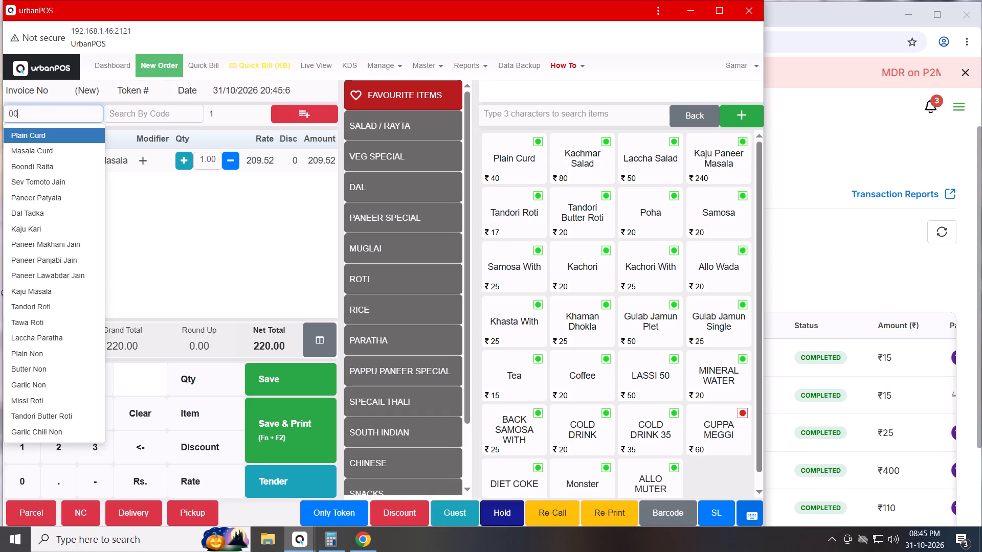
pyautogui.write('01')
pyautogui.press('Return')
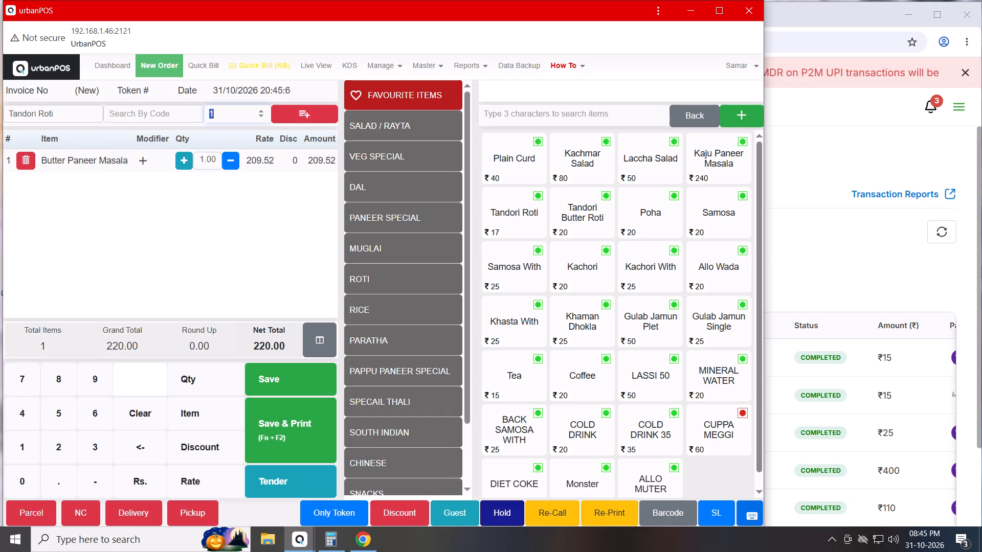
pyautogui.press('6')
pyautogui.press('Return')
# Add one MINERAL WATER to the order, found by item code 006, and complete the bill with Save & Print.
pyautogui.write('006')
pyautogui.press('Up')
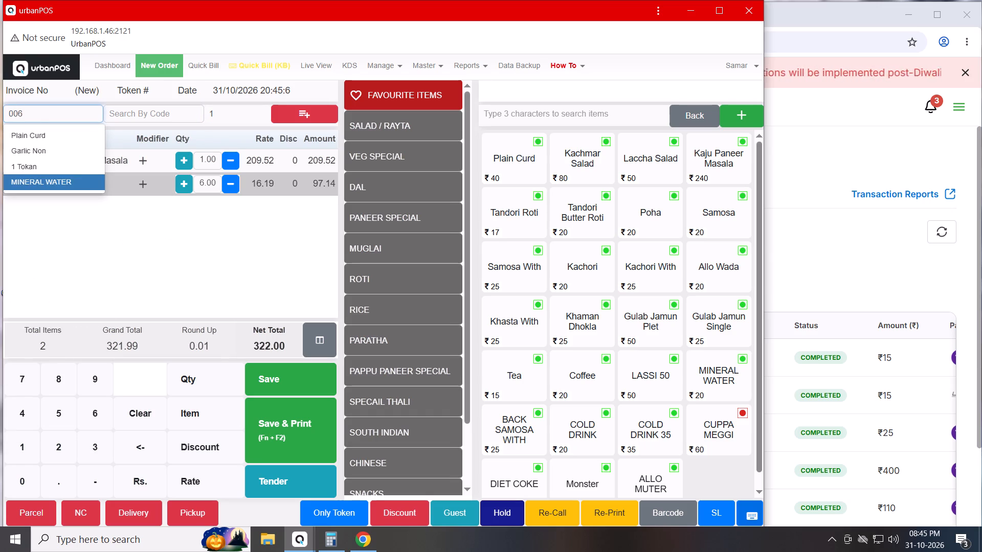
pyautogui.press('Return')
pyautogui.press('Return')
pyautogui.press('F2')
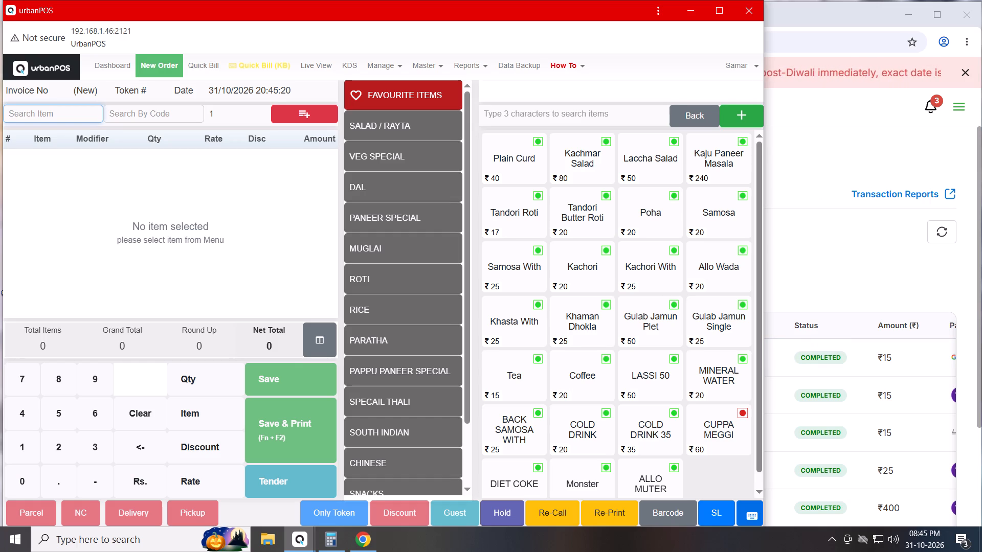
# Switch to Calculator, clear the old sum and add 45+70+40+15+30+20+30+230+190+150+35+45+20.
pyautogui.hotkey('alt', 'Tab')
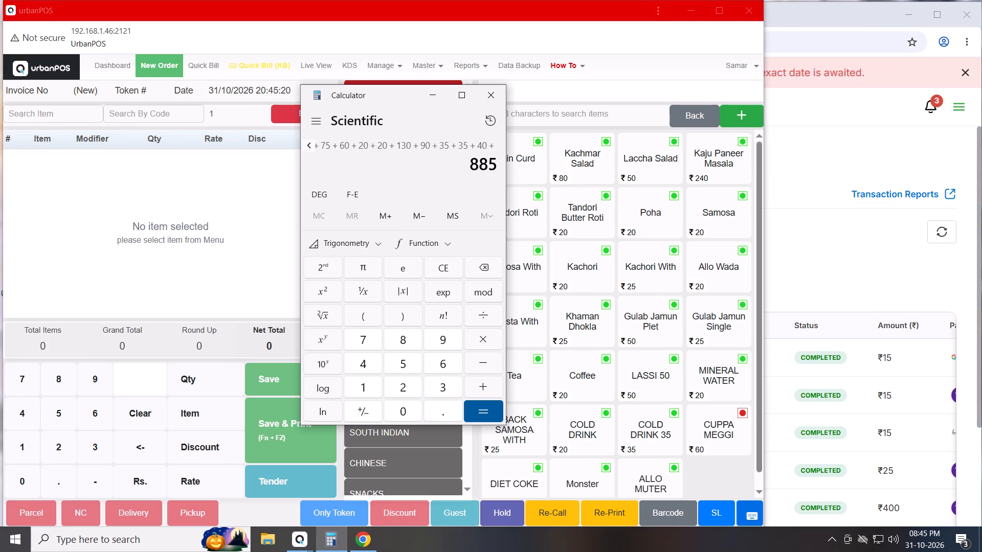
pyautogui.press('Escape')
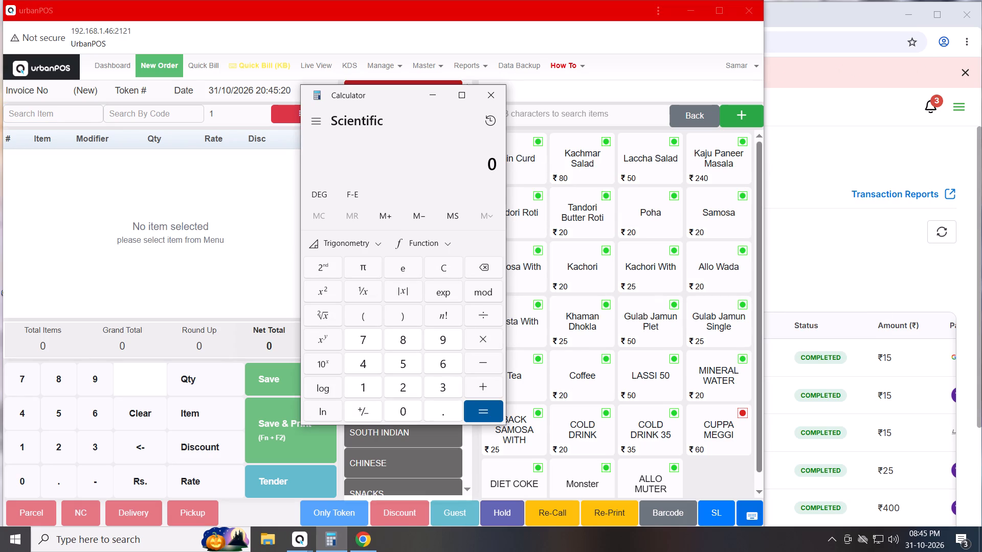
pyautogui.write('45+70+40+15+')
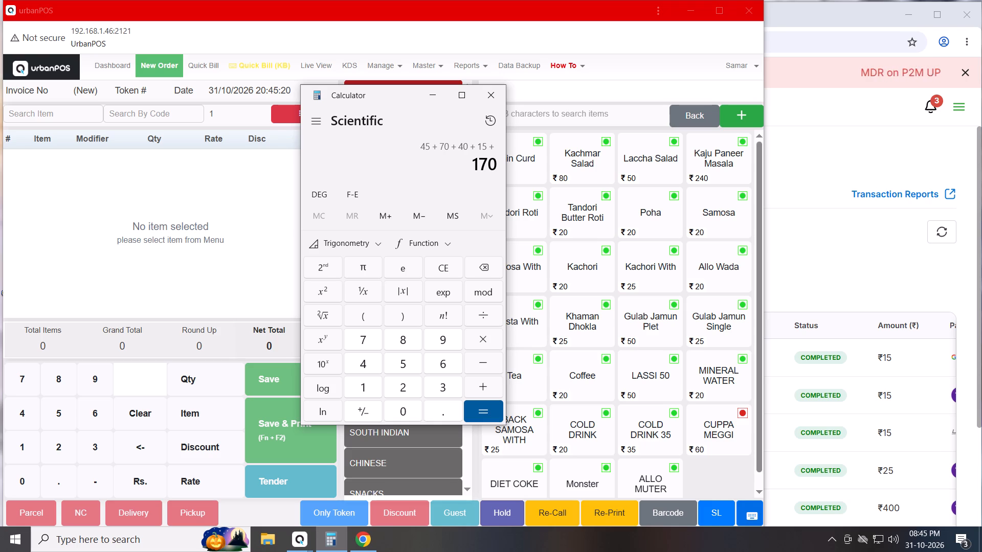
pyautogui.write('30+20+30+230+')
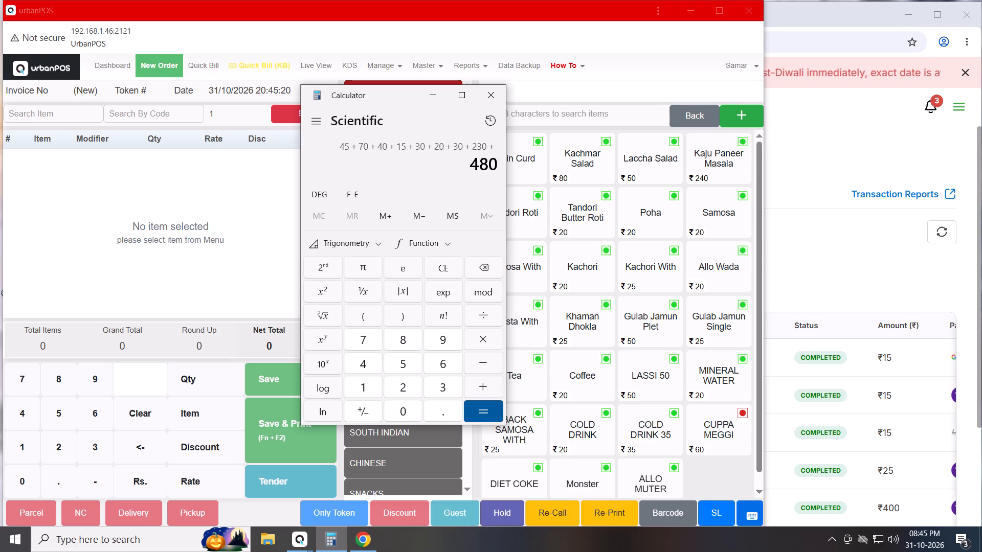
pyautogui.write('190+150+35+45+')
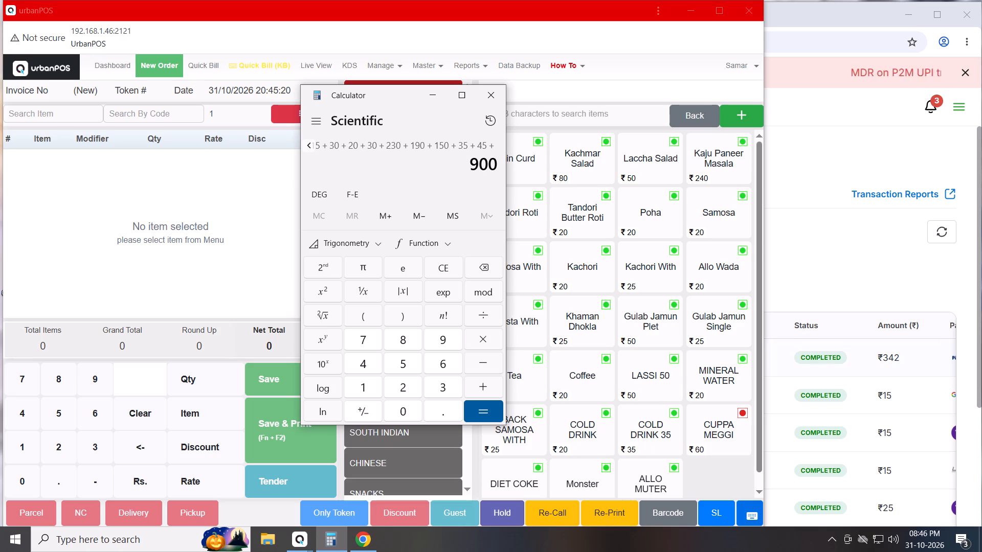
pyautogui.write('20+')
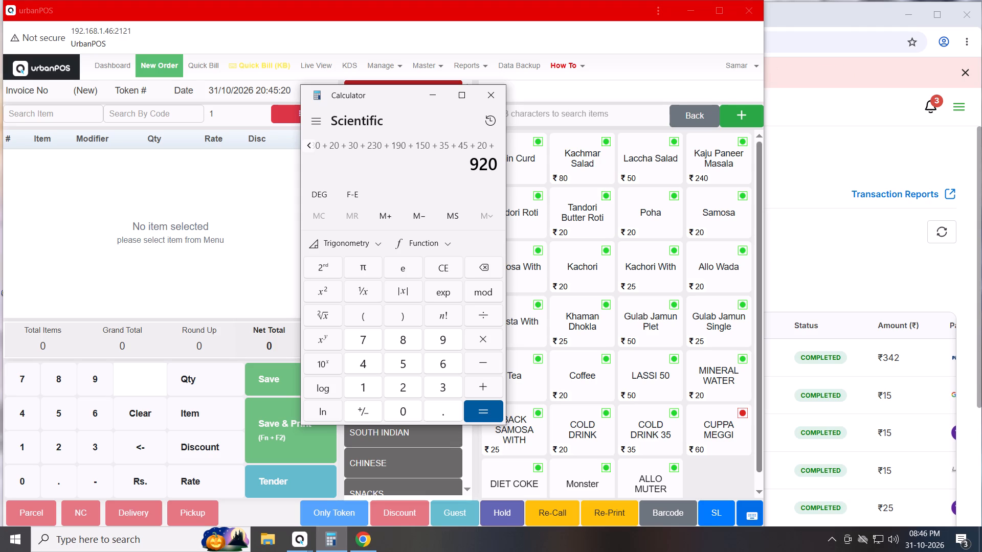
# Clear the calculator and add 15+15+90+40+60+50+35+80+15+40+35+35+60.
pyautogui.press('Escape')
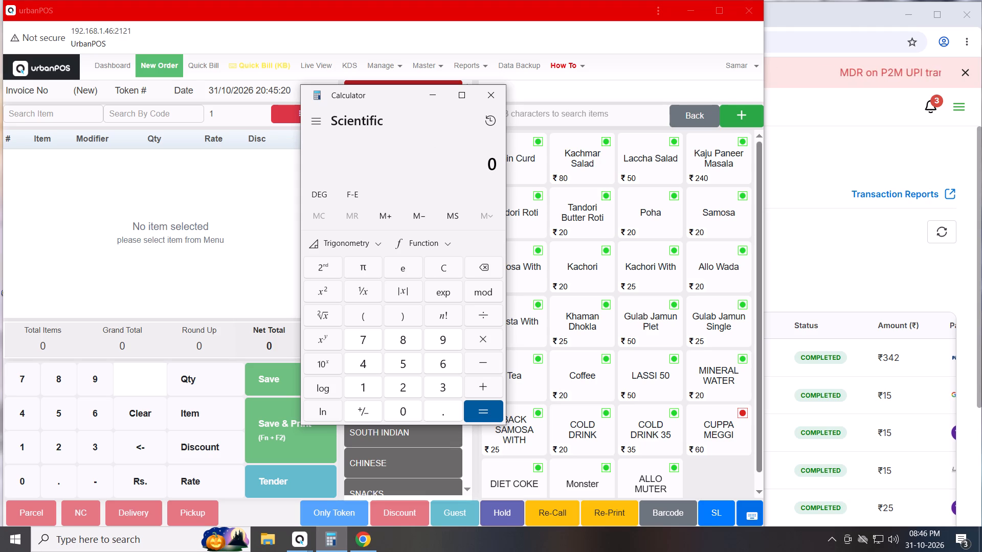
pyautogui.write('15+15+9')
pyautogui.write('0+40+')
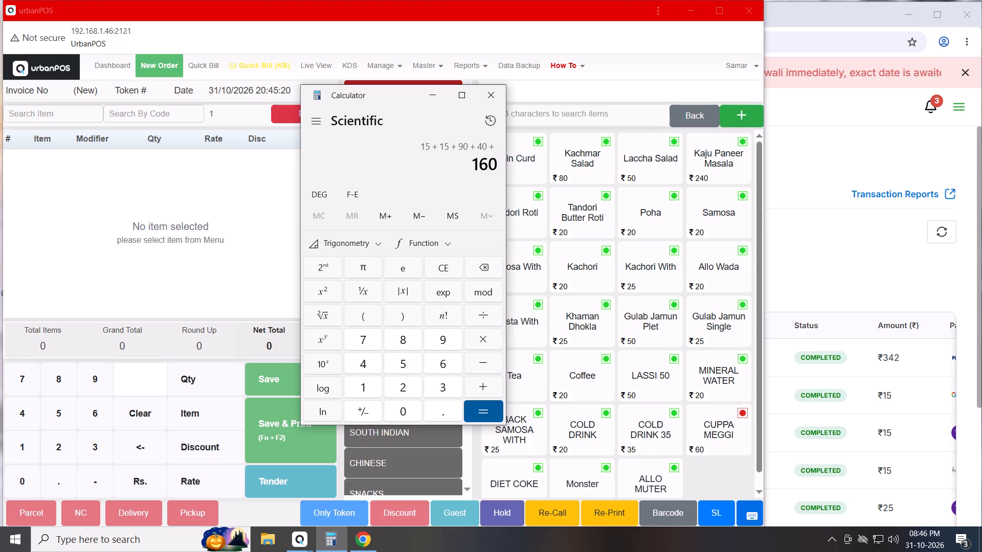
pyautogui.write('60+50+35+80+')
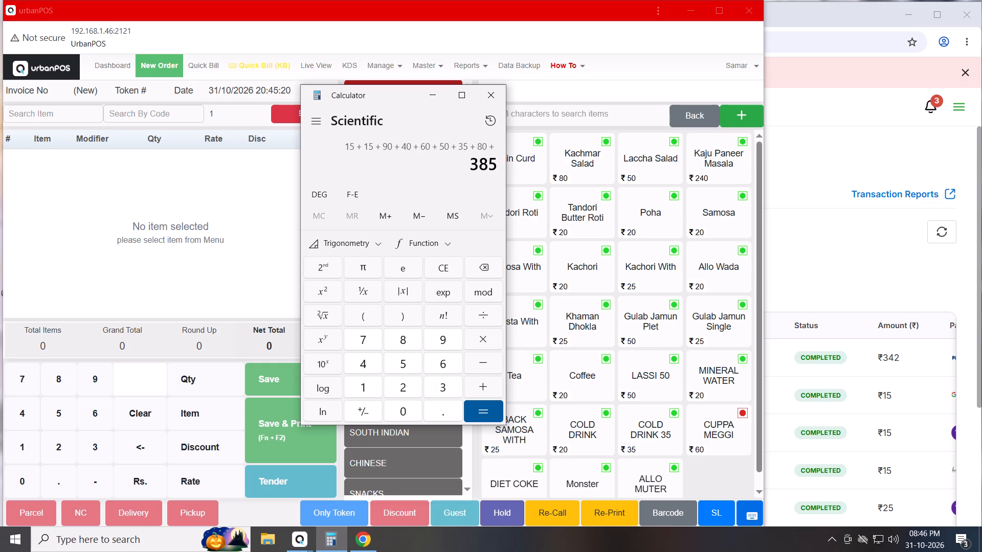
pyautogui.write('15+40+35+35+60+')
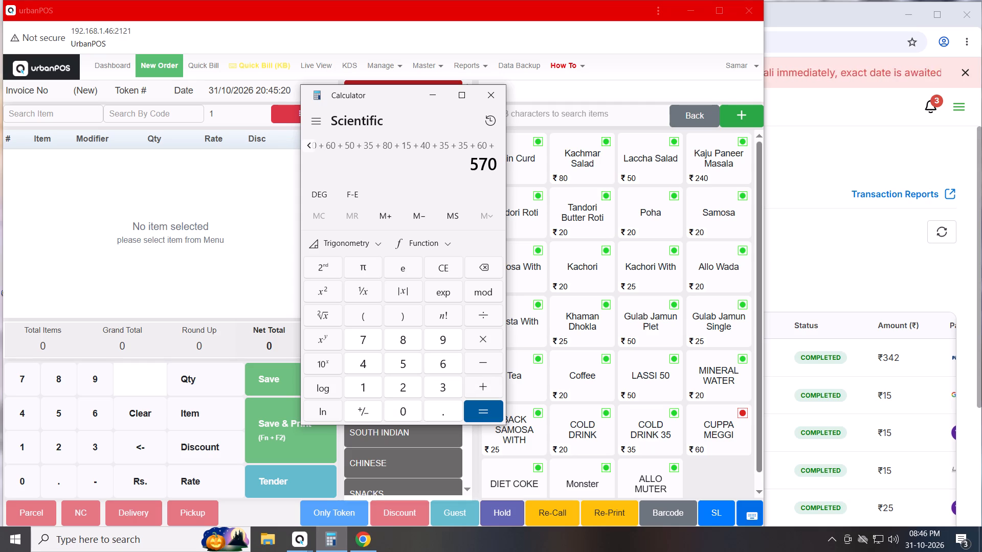
# Clear the calculator and add 20+30+50+140+60+25+220+160+40+20+250+30+20.
pyautogui.press('Escape')
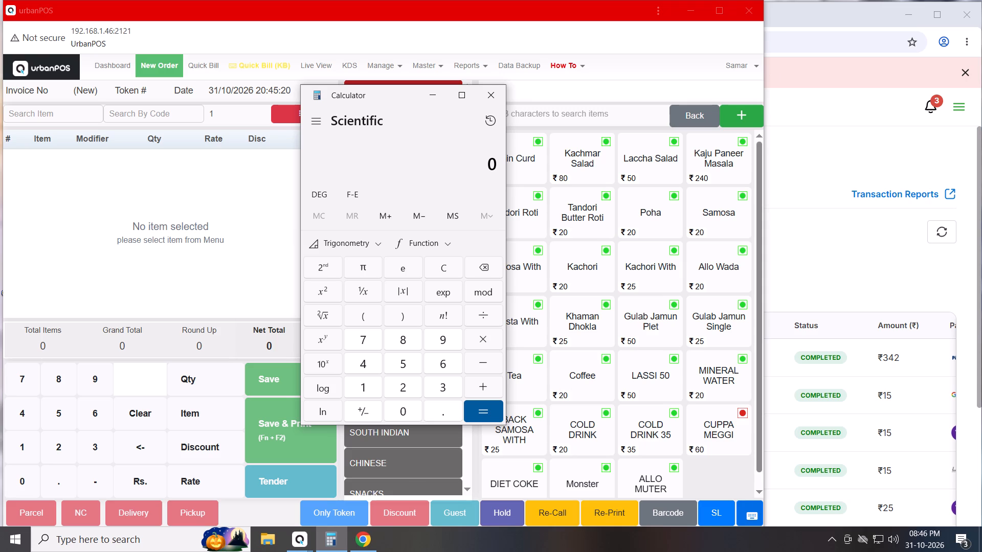
pyautogui.write('20+30+50+140+')
pyautogui.write('60+25+')
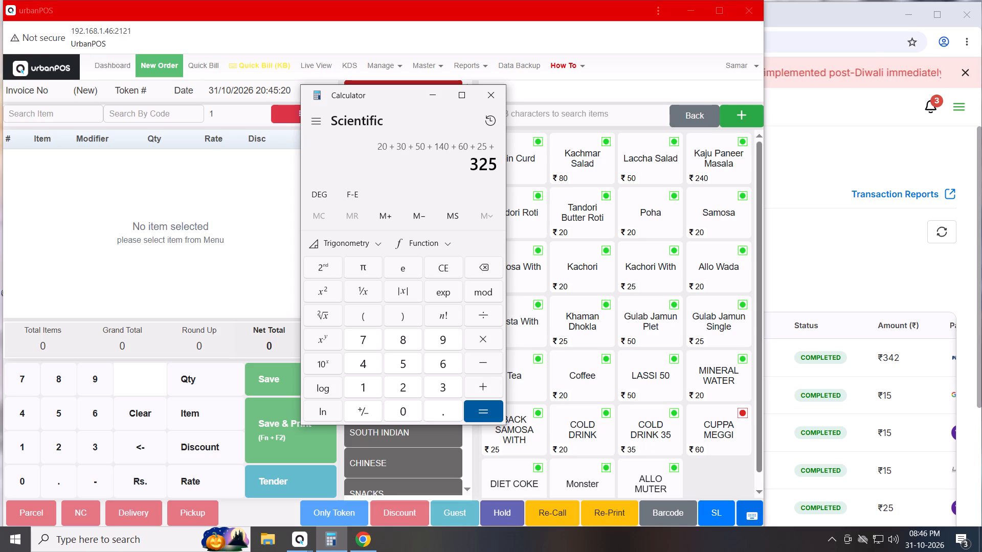
pyautogui.write('220+160+40+20+')
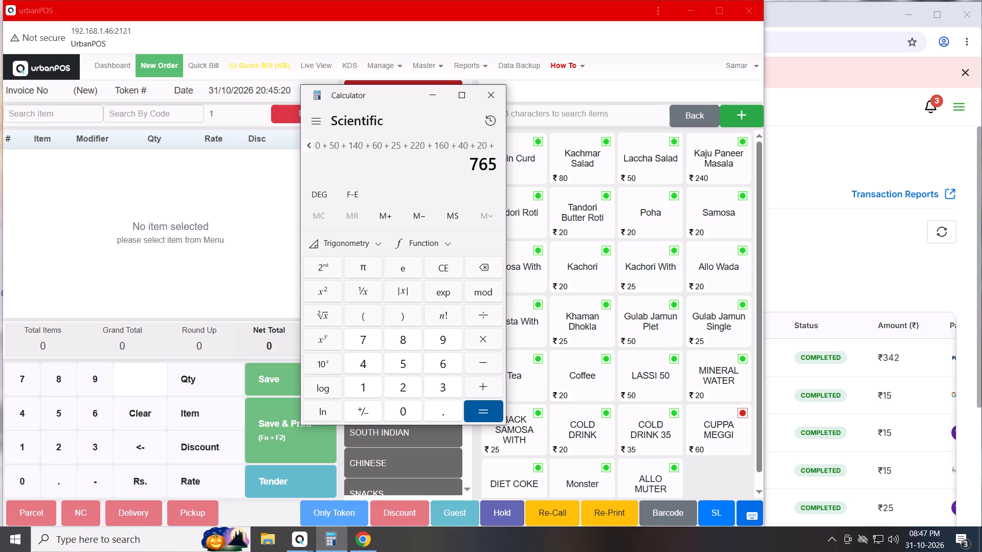
pyautogui.write('250+30+20+')
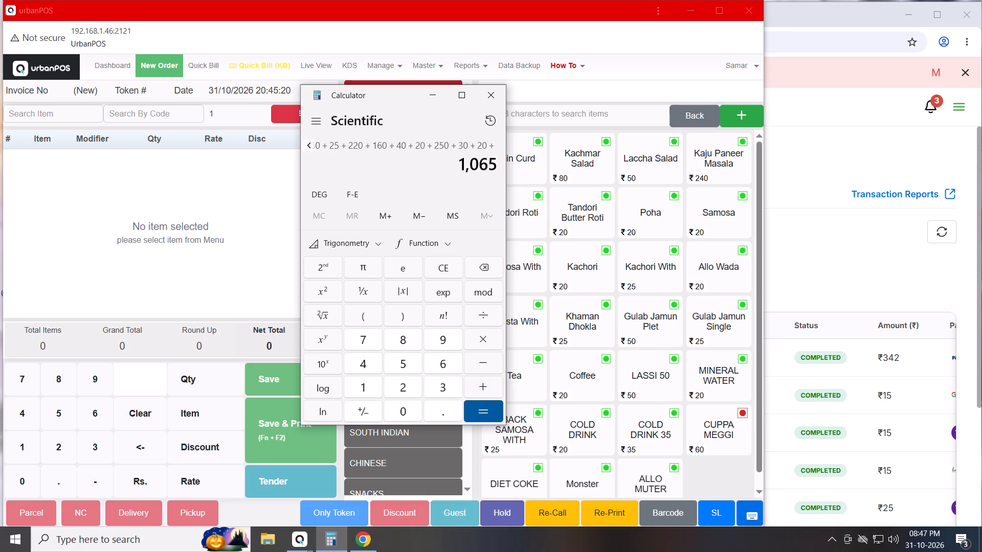
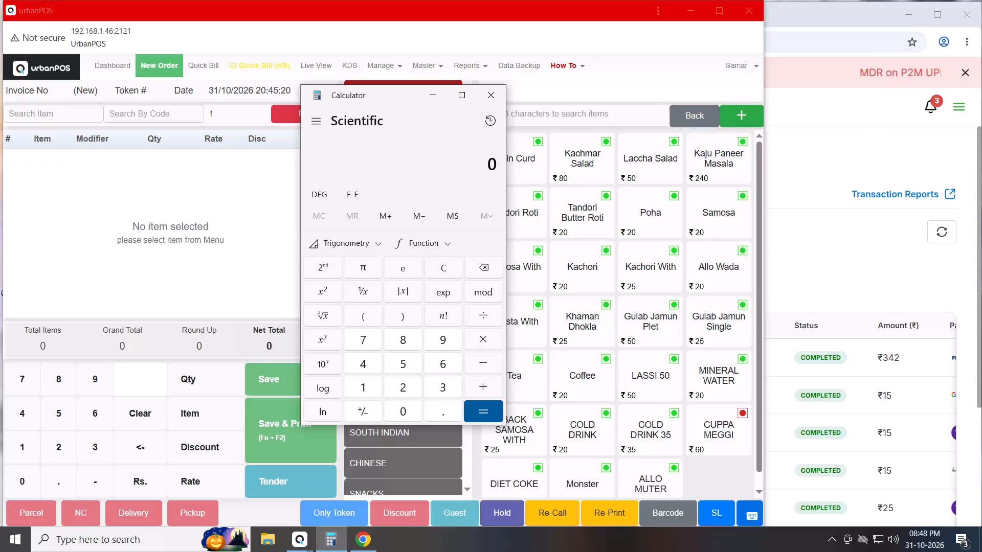
# Add 115+20+20+60+20+250+15+20+20+60+220+610+75 in the calculator.
pyautogui.write('115+20+20+60+')
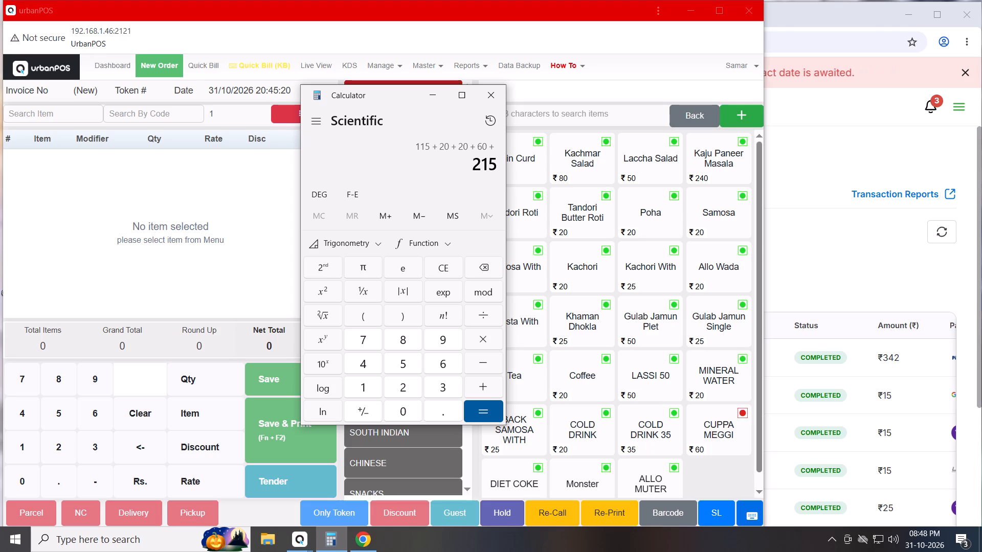
pyautogui.write('20+25')
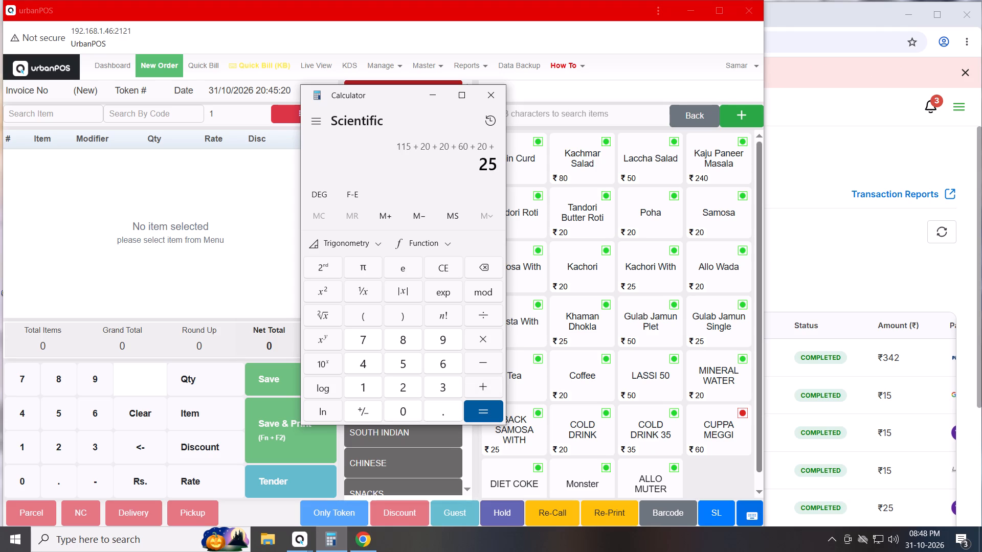
pyautogui.write('0+15+20+20+')
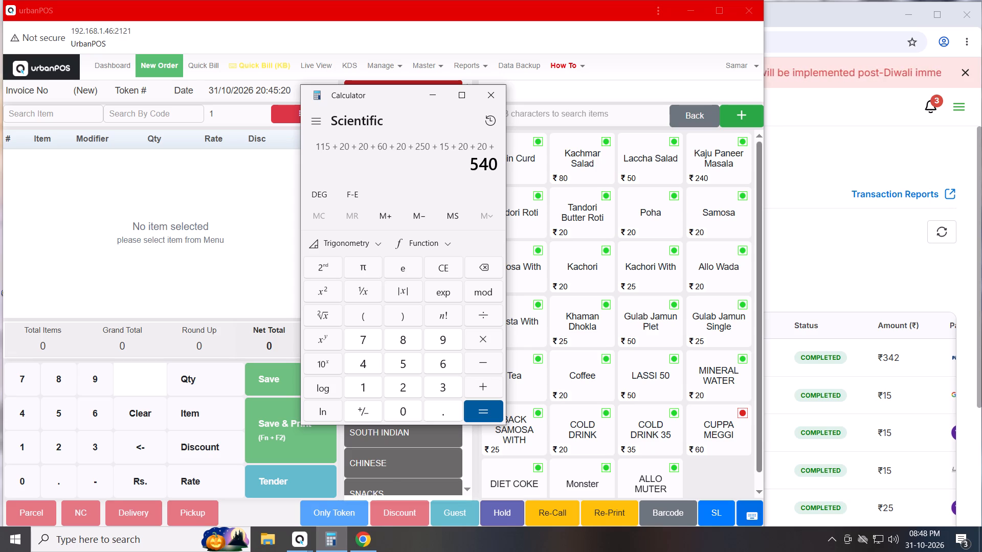
pyautogui.write('60+220+')
pyautogui.write('610+75+')
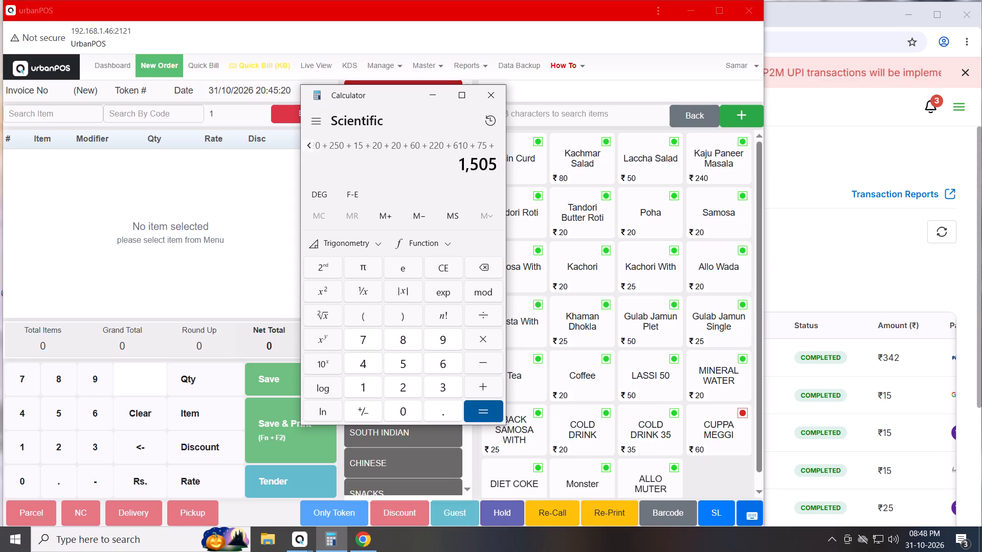
# Clear the calculator and add 430+95+752+240+15+20+30+15+40+140+20+85+110.
pyautogui.press('Escape')
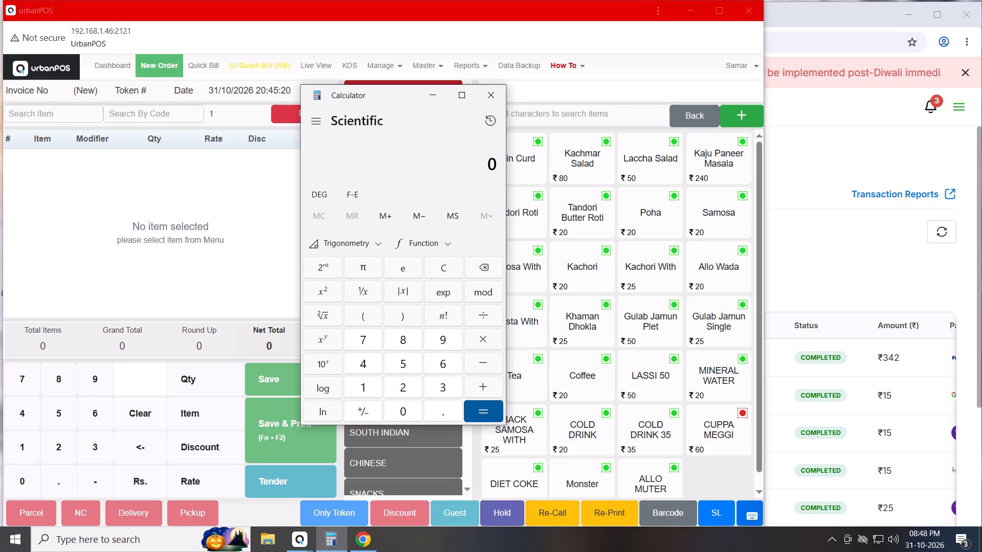
pyautogui.write('430+95+752+240+')
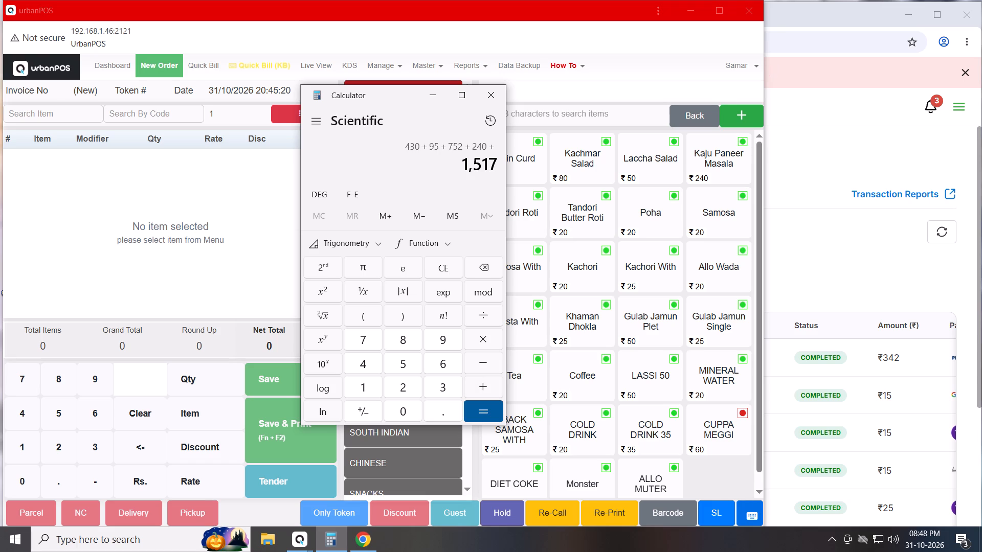
pyautogui.write('15+20+30+15+')
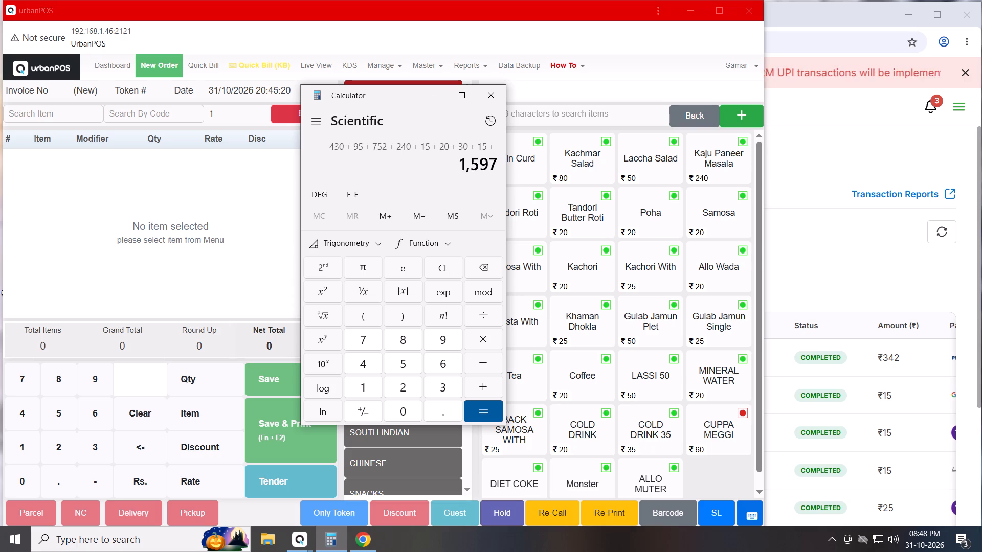
pyautogui.write('40+140+20+85+110+')
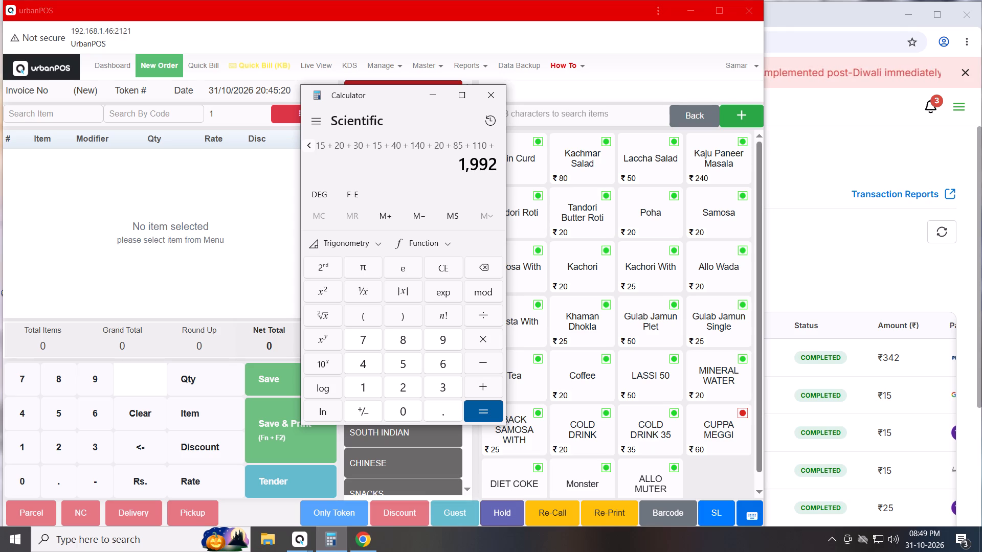
# Switch to urbanPOS, add one Tea to the new order, and complete the bill with Save & Print.
pyautogui.click(531, 377)
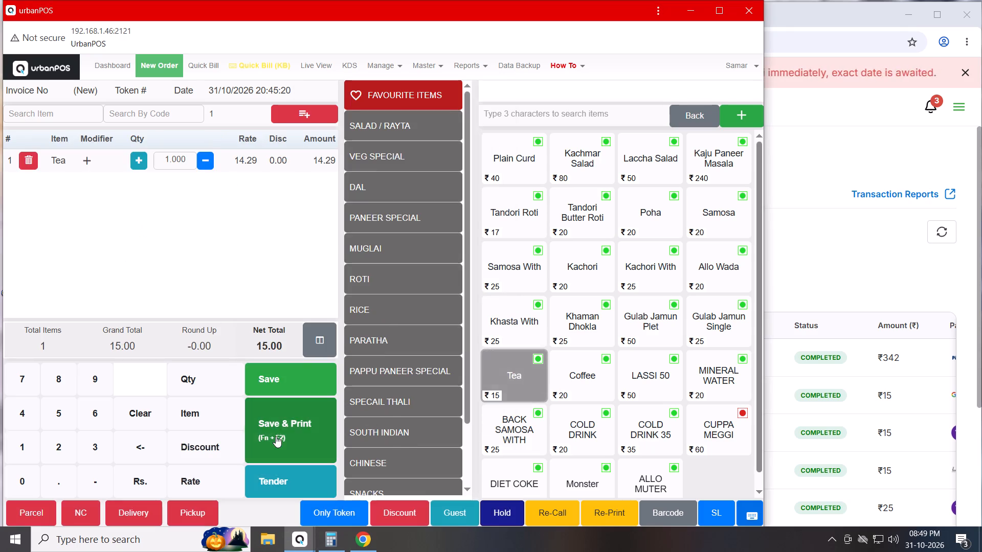
pyautogui.click(276, 436)
# Add one MINERAL WATER to a new order and complete the bill with Save & Print.
pyautogui.click(694, 373)
pyautogui.click(294, 445)
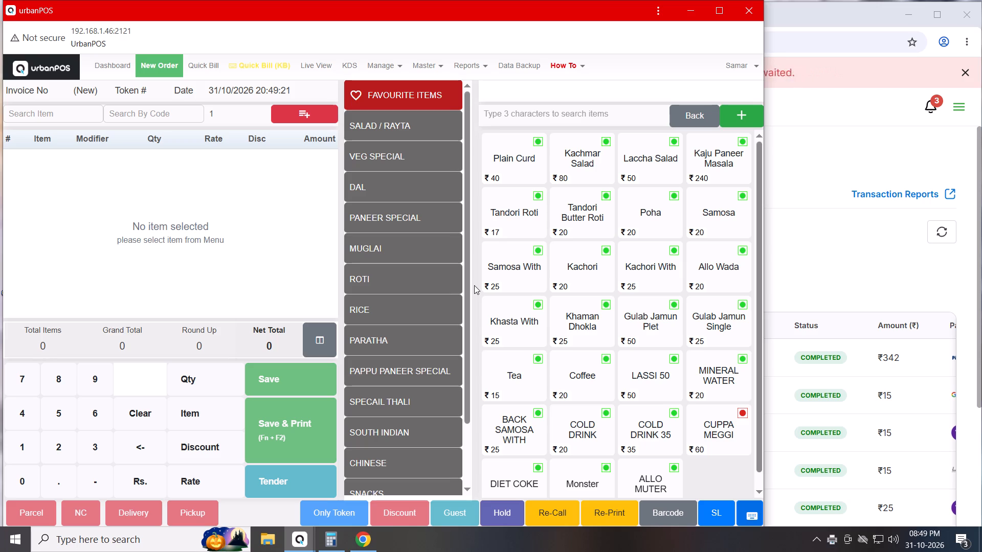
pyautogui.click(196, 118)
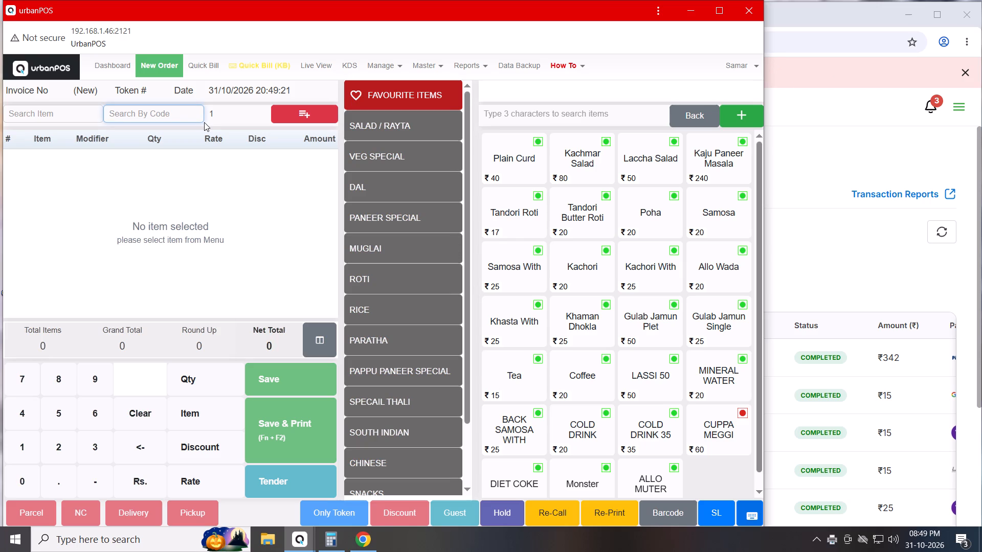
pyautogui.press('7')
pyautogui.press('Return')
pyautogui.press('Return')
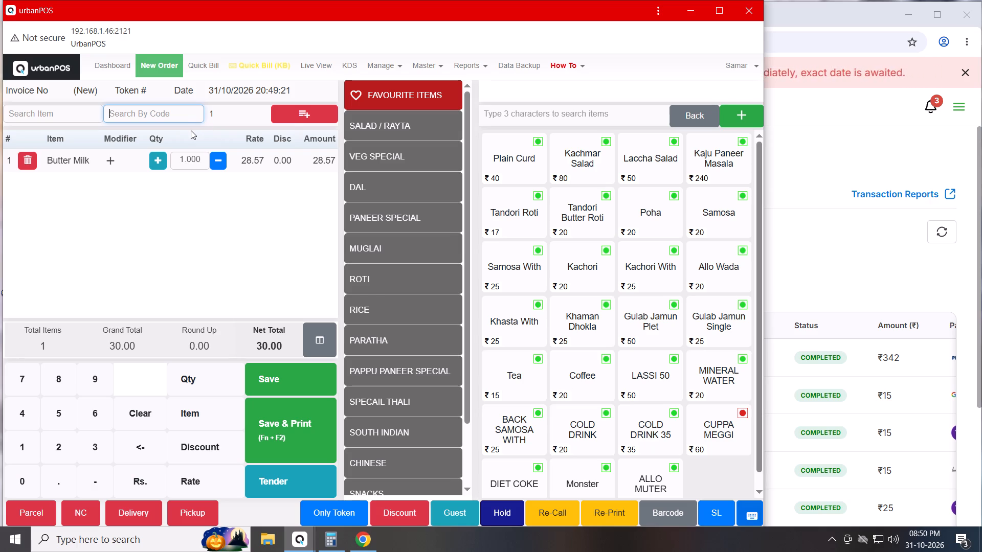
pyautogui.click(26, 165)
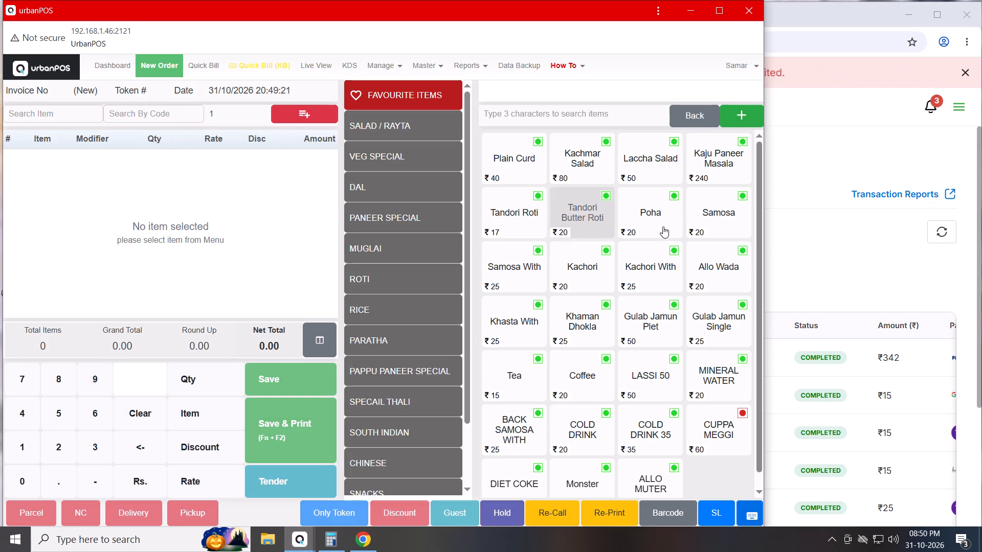
# Add two Samosa to the order and complete the bill with Save & Print.
pyautogui.doubleClick(709, 228)
pyautogui.click(310, 428)
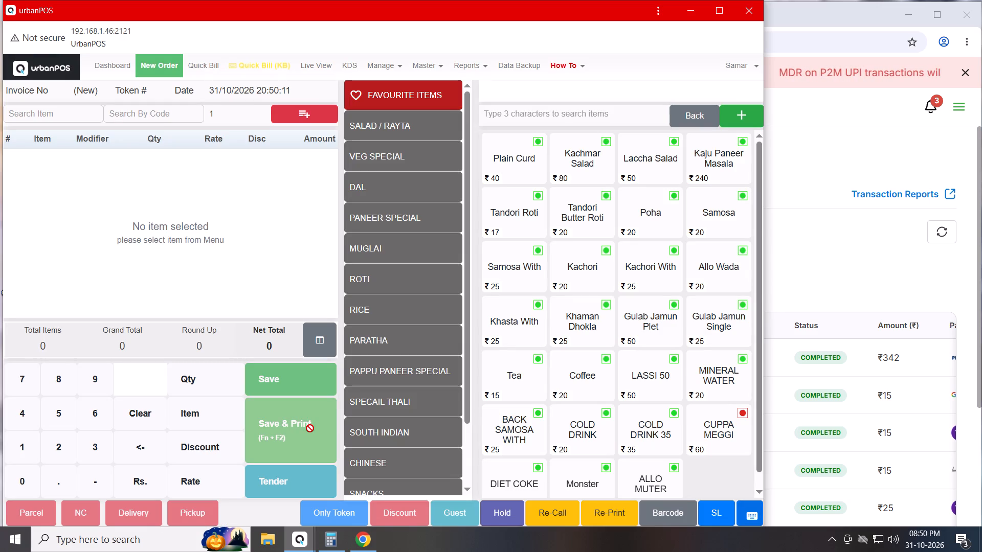
# Add one Allo Wada to a new order and complete the bill with Save & Print.
pyautogui.scroll(1, 426, 468)
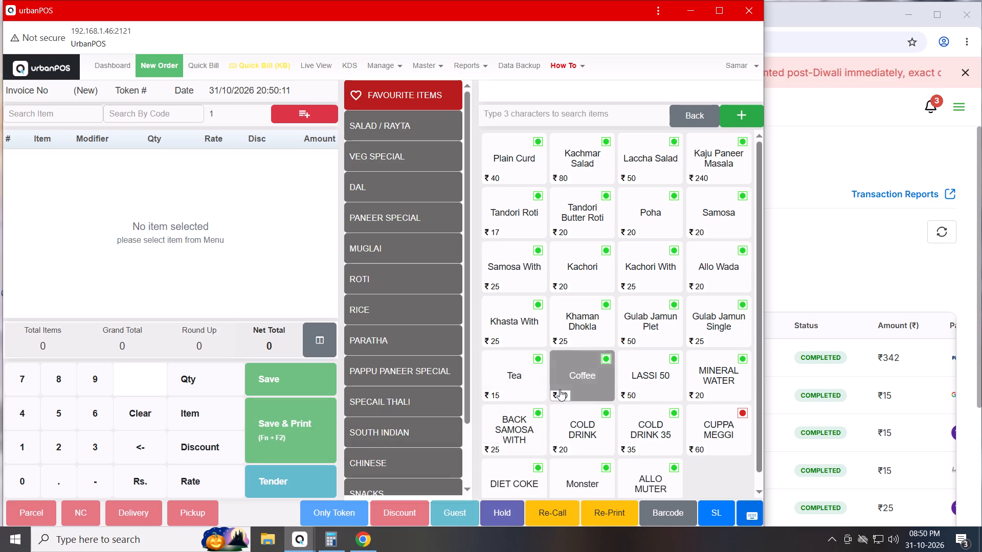
pyautogui.click(723, 255)
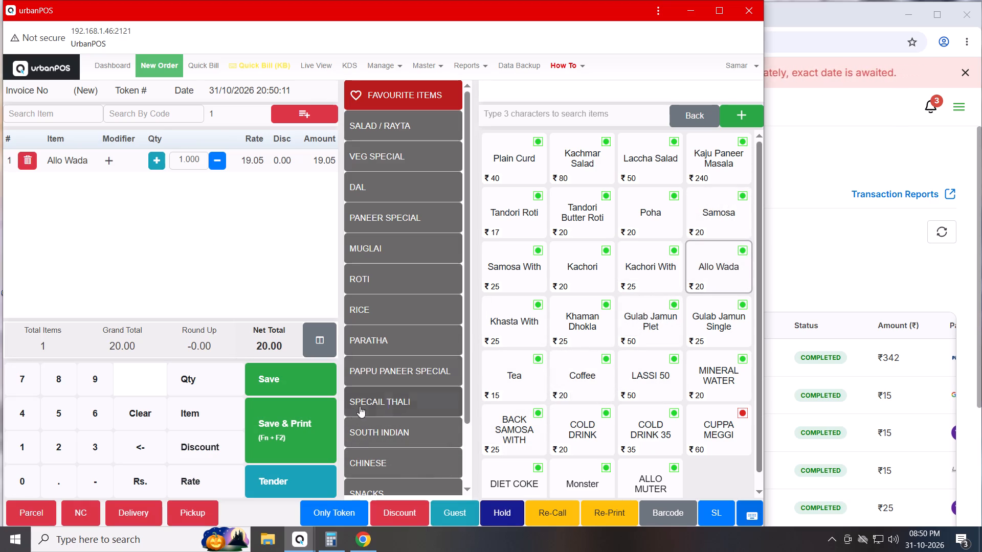
pyautogui.click(329, 416)
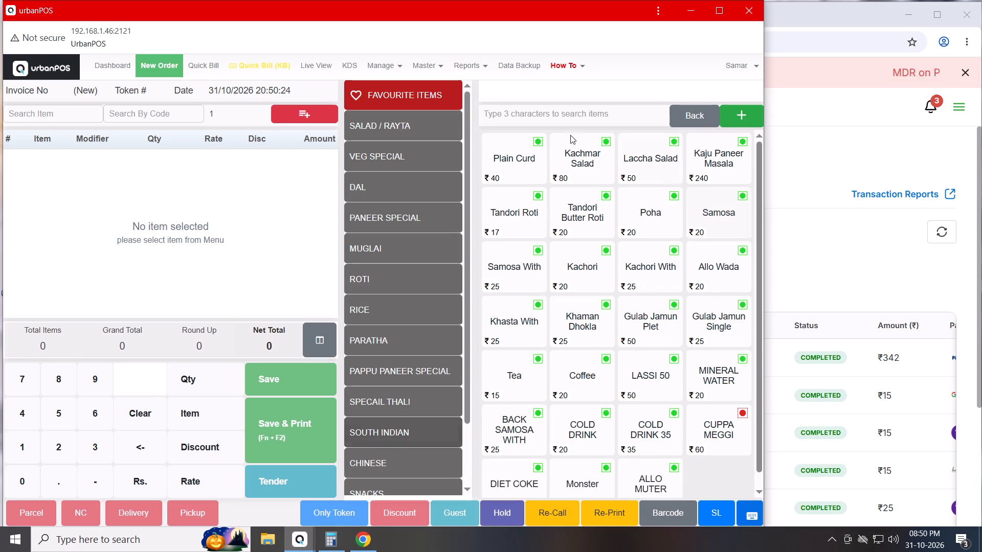
# Add the item with code 1131 to a new order and complete the bill with Save & Print.
pyautogui.click(17, 108)
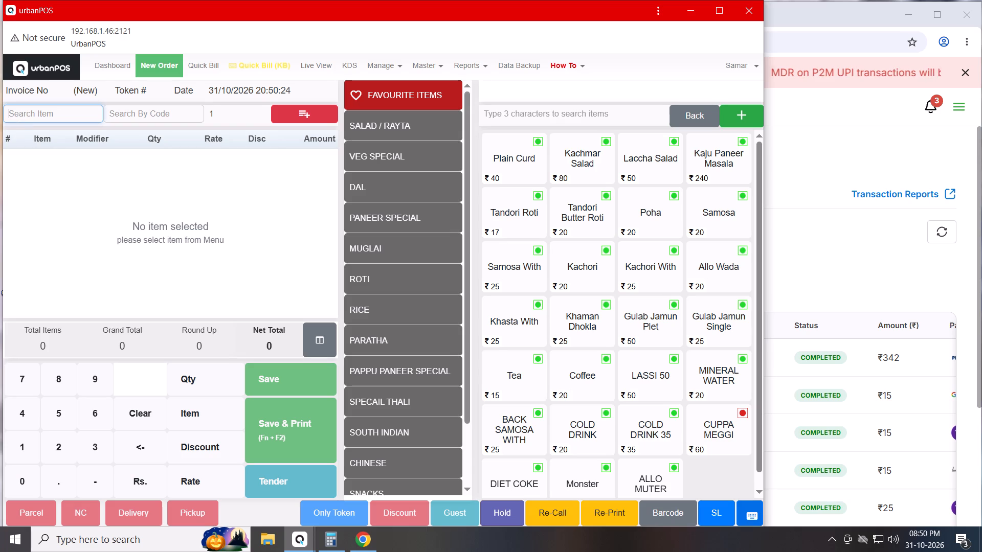
pyautogui.click(127, 112)
pyautogui.write('1131')
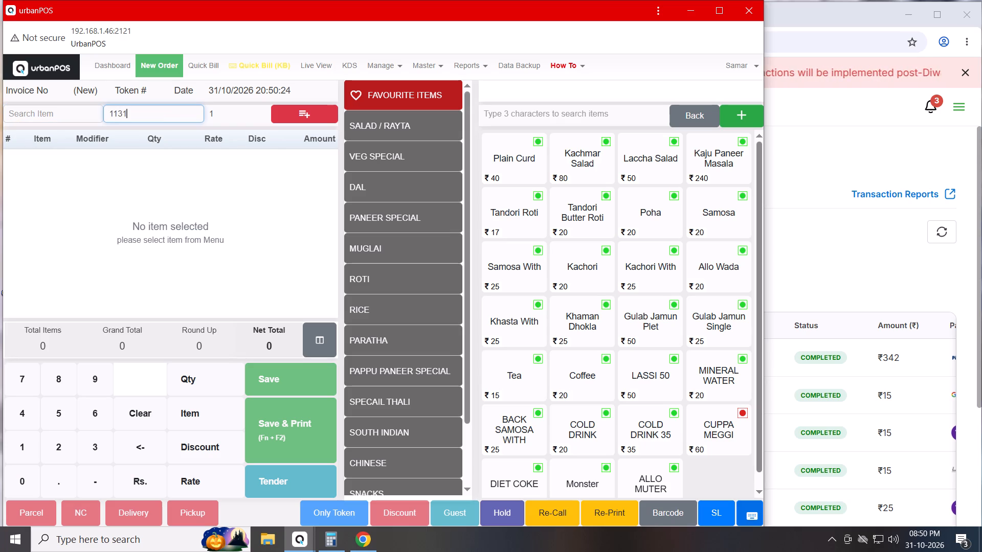
pyautogui.press('Return')
pyautogui.press('Return')
pyautogui.press('F2')
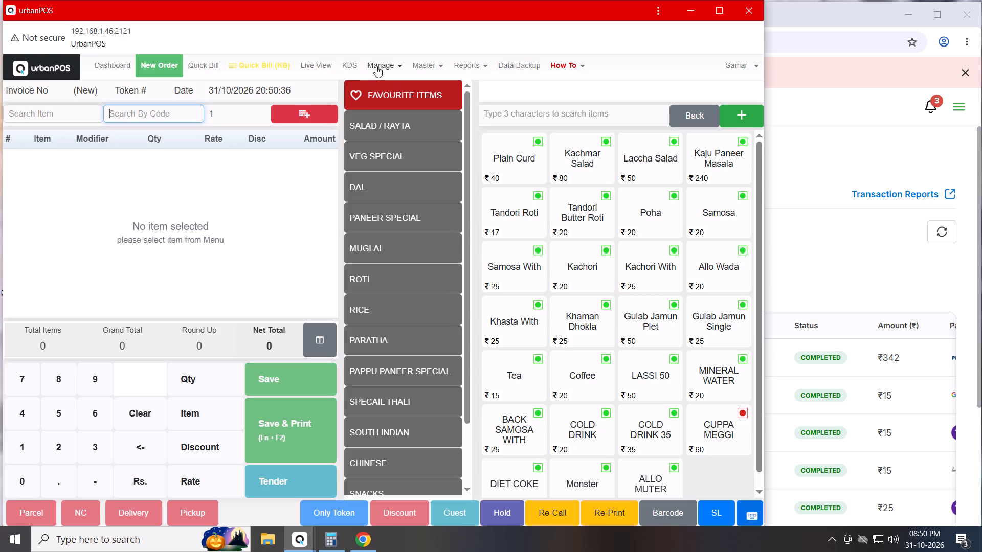
# Add one MINERAL WATER and one Soda, found by item name, to a new order and complete the bill with Save & Print.
pyautogui.click(705, 372)
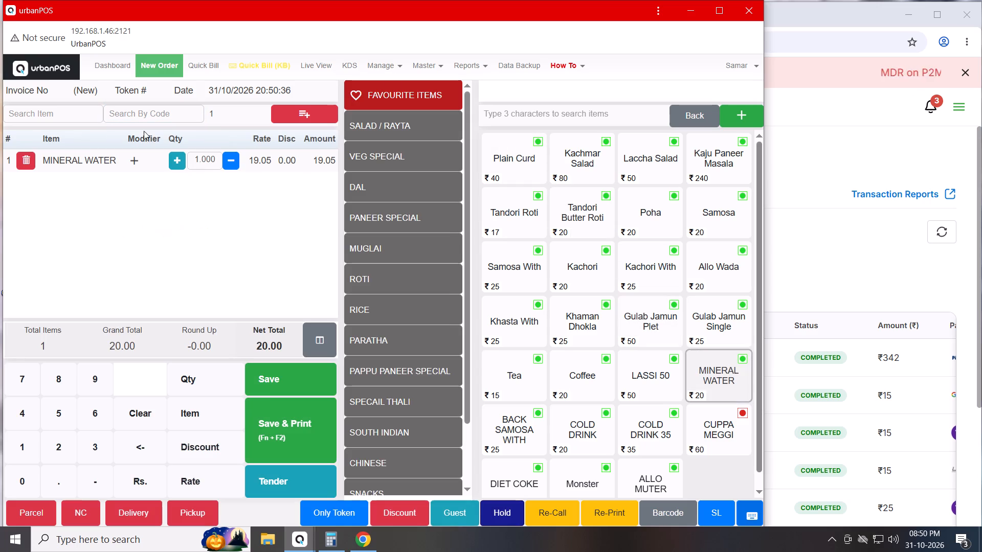
pyautogui.click(96, 114)
pyautogui.write('soda')
pyautogui.press('Down')
pyautogui.press('Return')
pyautogui.press('Return')
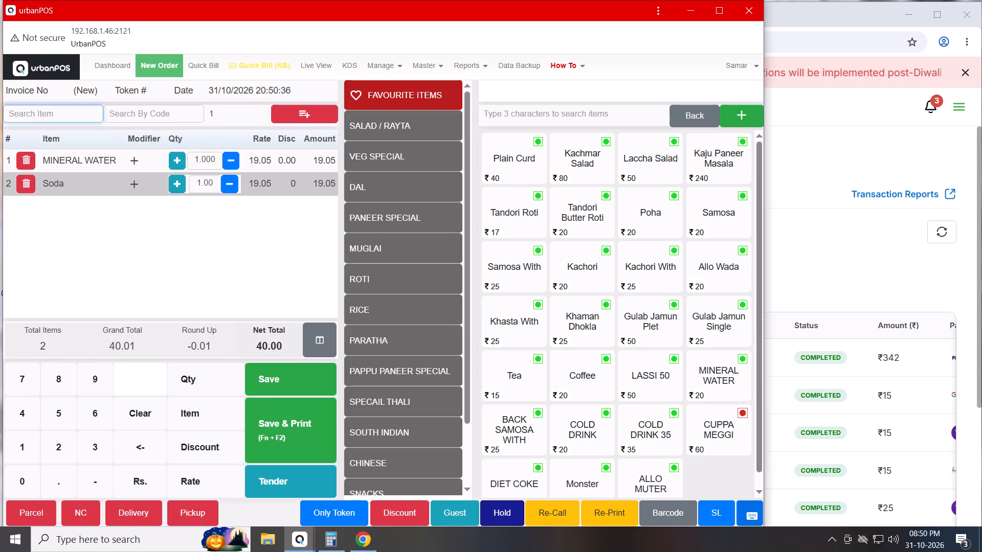
pyautogui.press('F2')
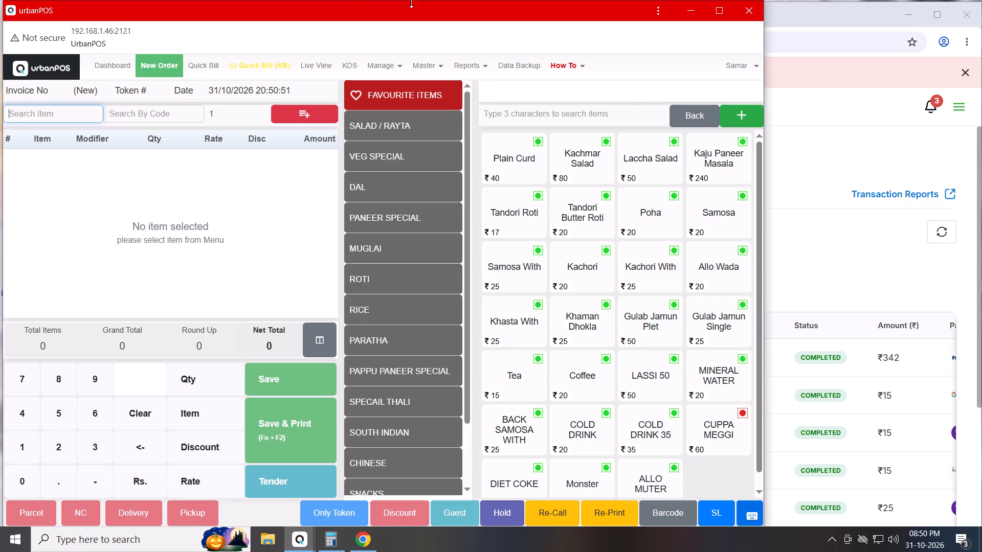
# Add several Samosa to a new order and complete the bill with Save & Print.
pyautogui.click(58, 113)
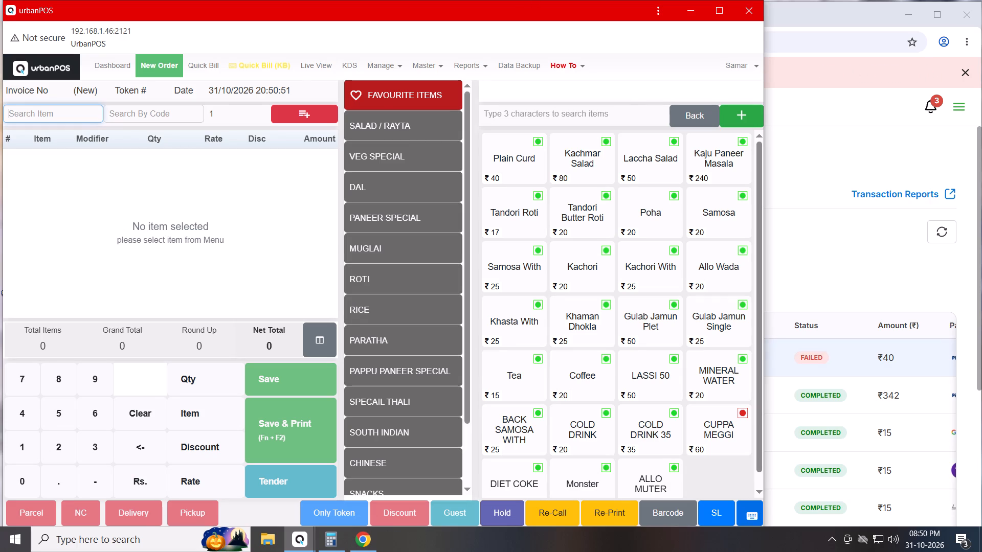
pyautogui.tripleClick(732, 231)
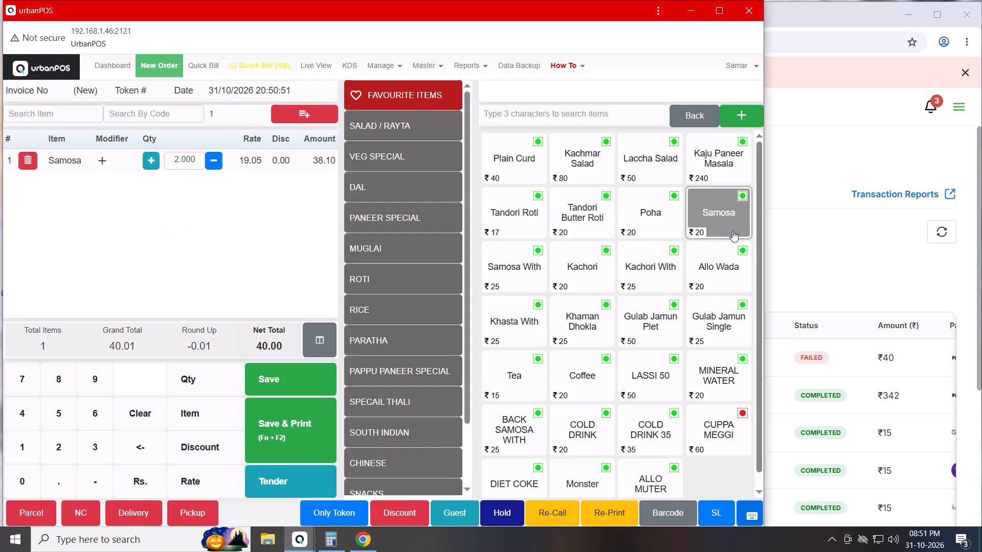
pyautogui.click(732, 231)
pyautogui.click(299, 438)
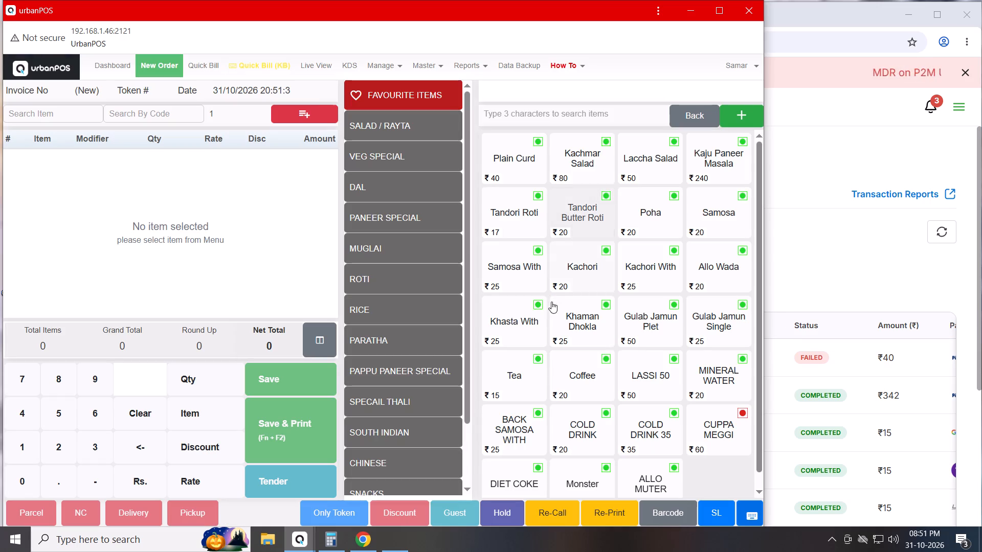
# Add one Tea and one Butter Milk, found by item code 7, to a new order and complete the bill with Save & Print.
pyautogui.click(498, 362)
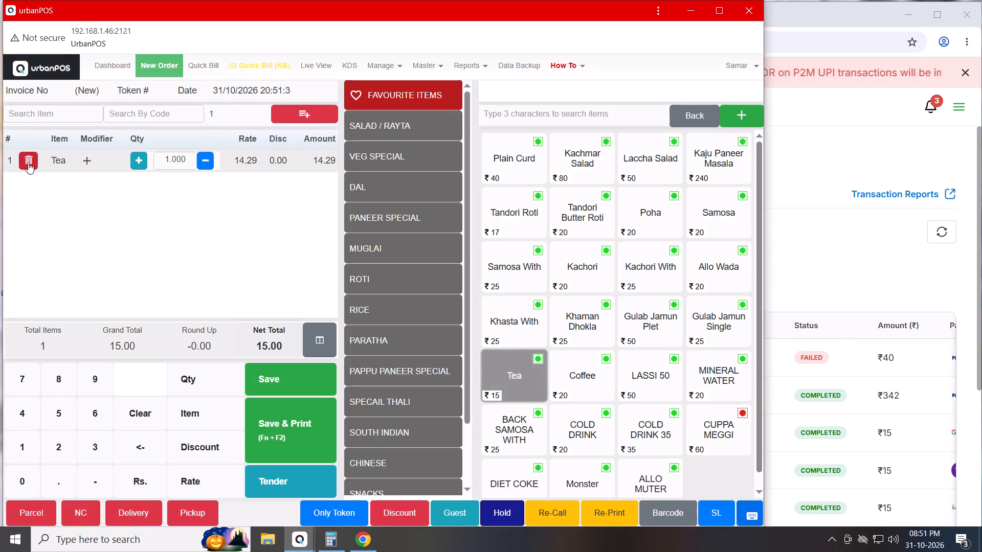
pyautogui.click(28, 163)
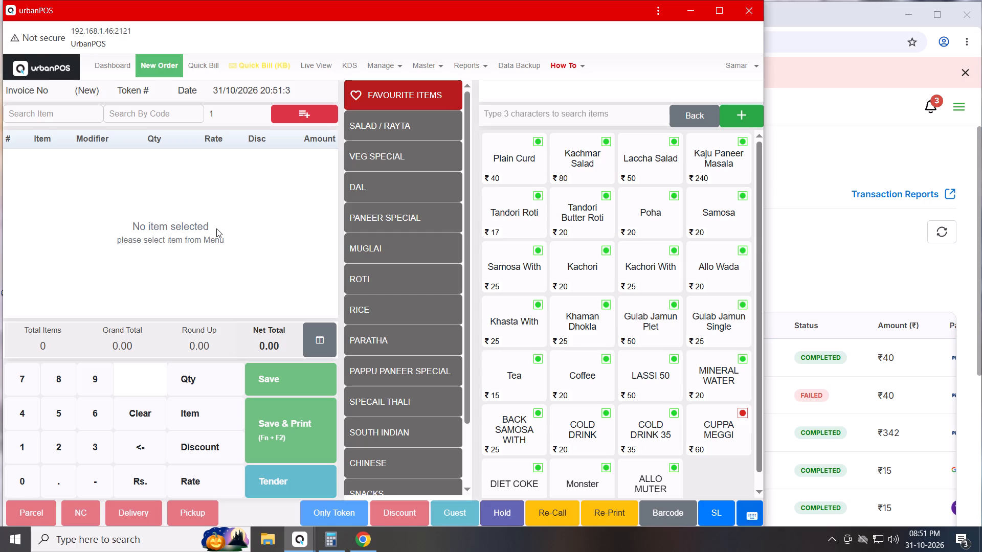
pyautogui.click(537, 377)
pyautogui.click(141, 119)
pyautogui.press('7')
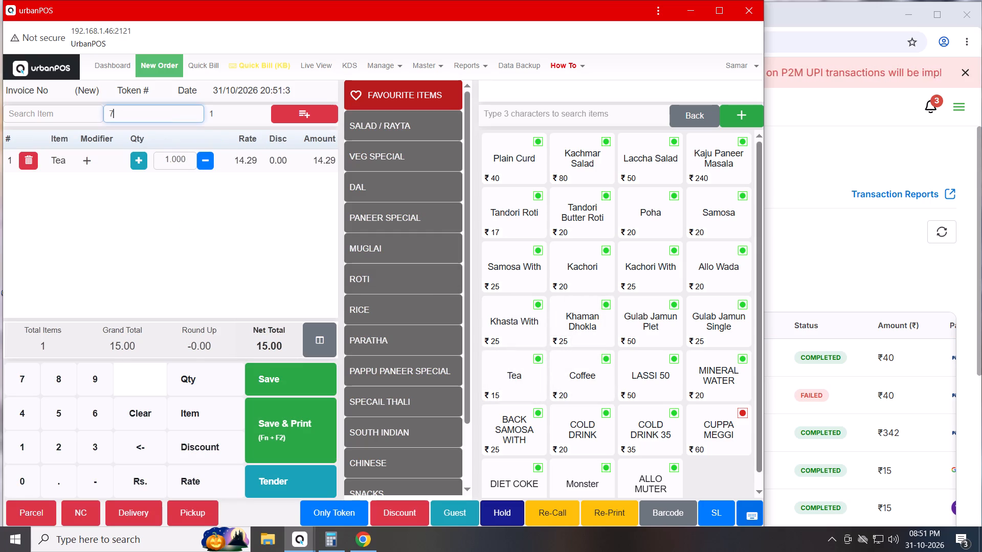
pyautogui.press('Return')
pyautogui.press('Return')
pyautogui.press('F2')
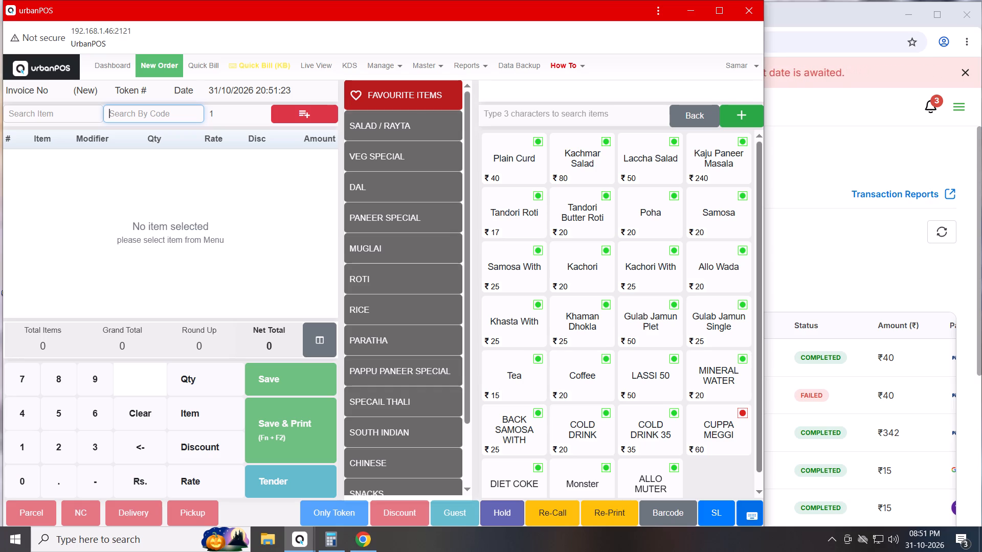
# Add one Samosa to a new order and complete the bill with Save & Print.
pyautogui.click(717, 235)
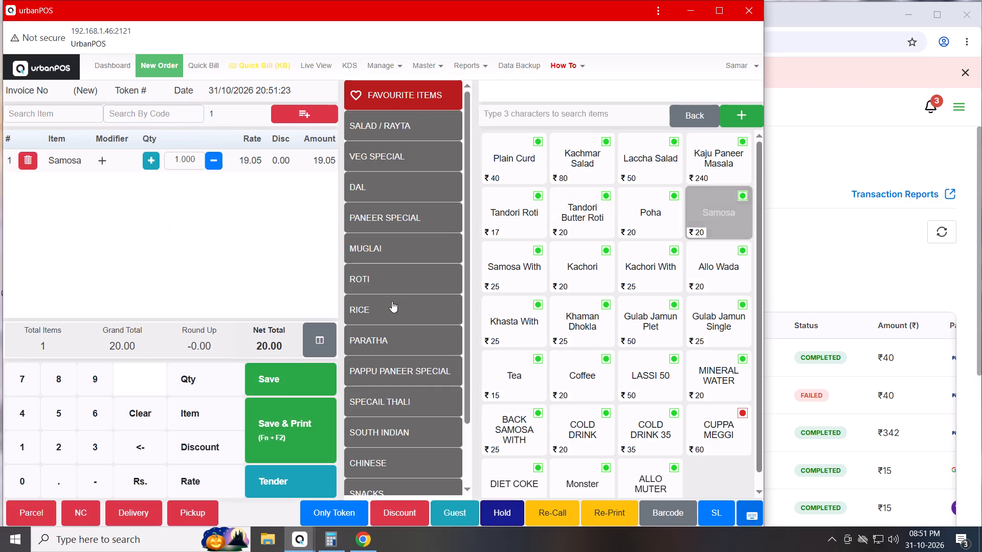
pyautogui.click(284, 406)
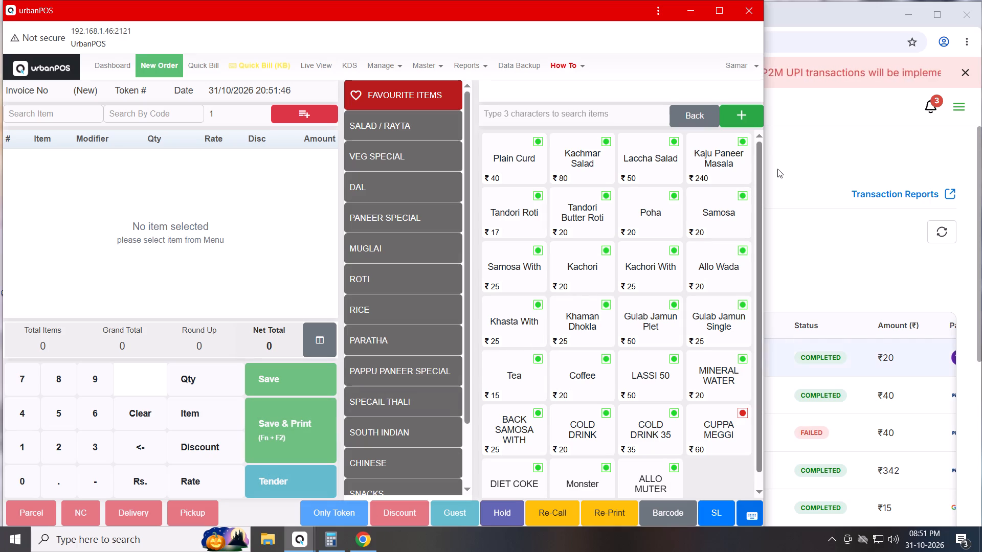
# Add one Poha to a new order and complete the bill with Save & Print.
pyautogui.click(648, 213)
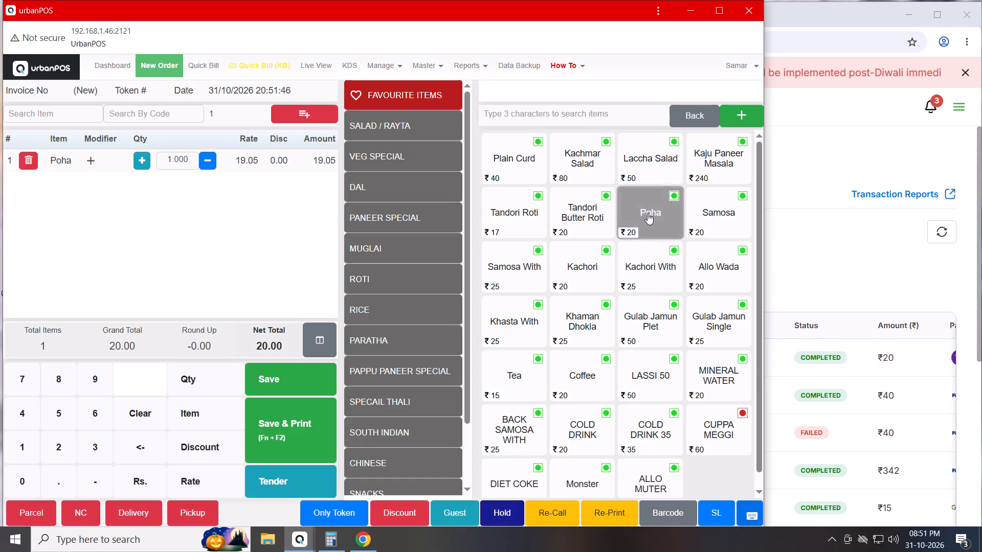
pyautogui.press('F2')
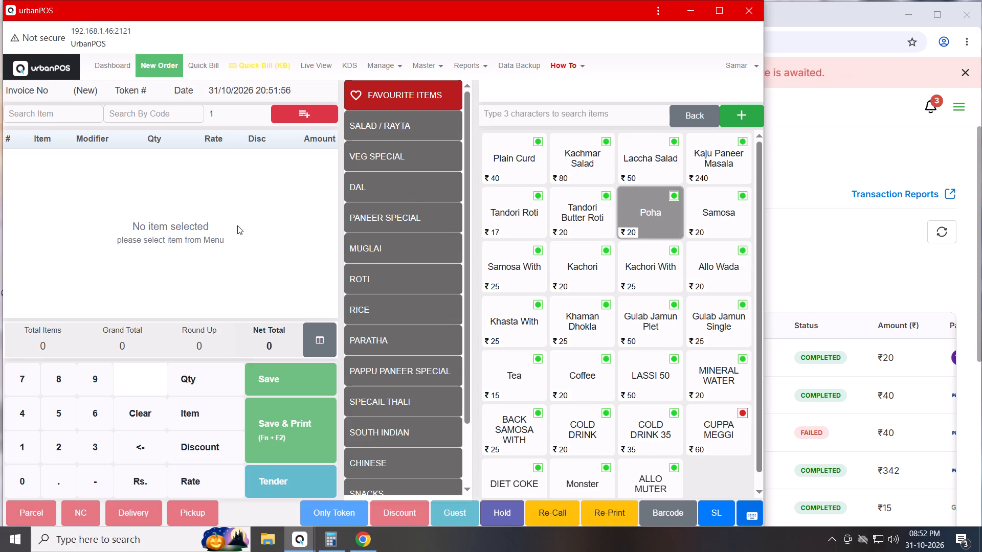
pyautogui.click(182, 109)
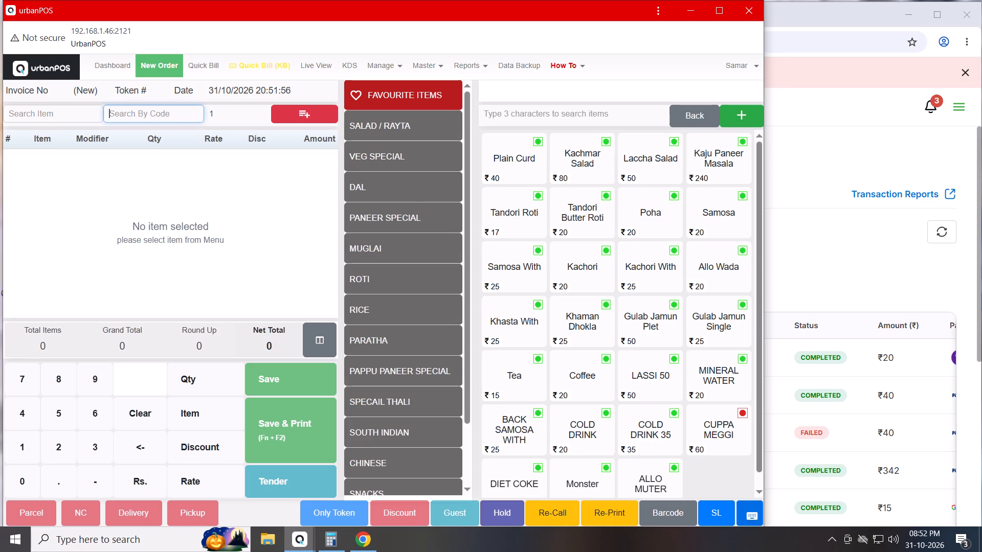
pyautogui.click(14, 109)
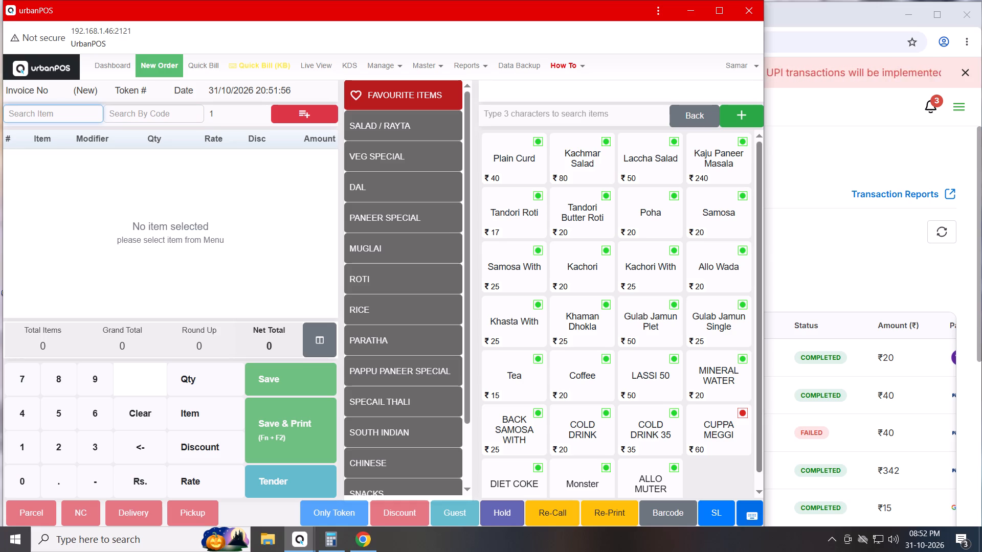
# Switch to the calculator, clear it and total 70, 340, 380, 350, 200, 150, 1350, 550, 500, 500, 340, 550 and 350.
pyautogui.hotkey('alt', 'Tab')
pyautogui.press('Escape')
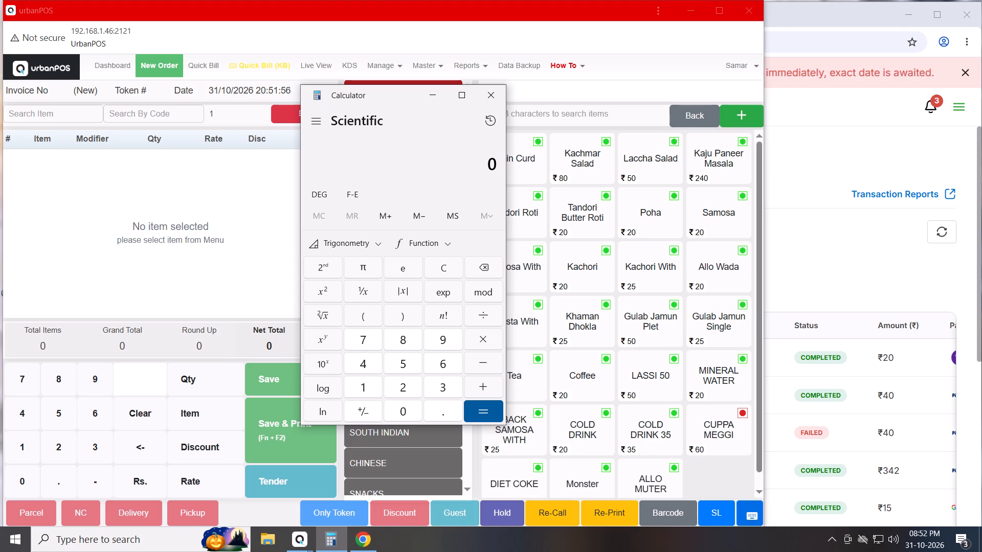
pyautogui.write('70+340+380+350+')
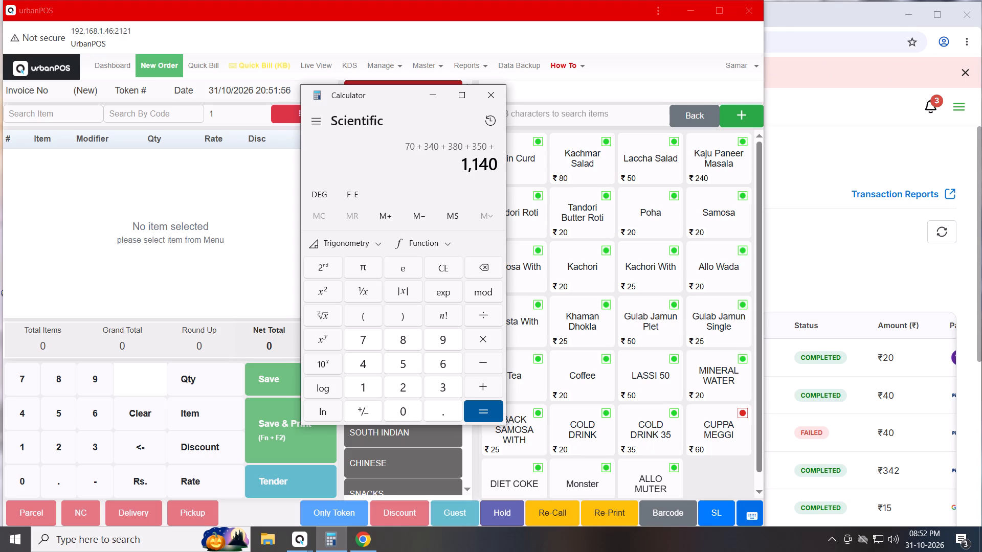
pyautogui.write('200+150+1350+')
pyautogui.write('550+500+500+340+')
pyautogui.write('550+350+')
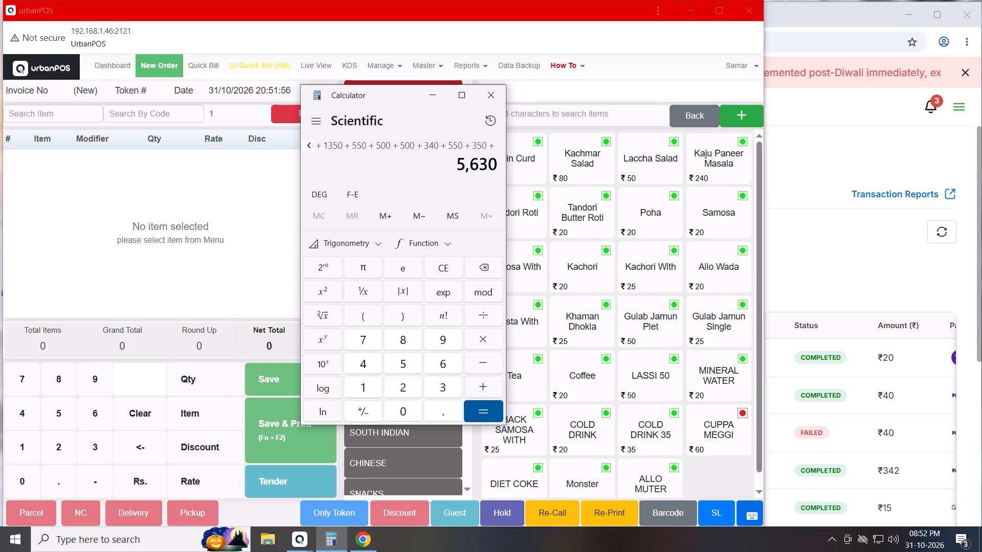
# Back in urbanPOS, add one Mineral Water to a new order and complete the bill with Save & Print.
pyautogui.click(729, 367)
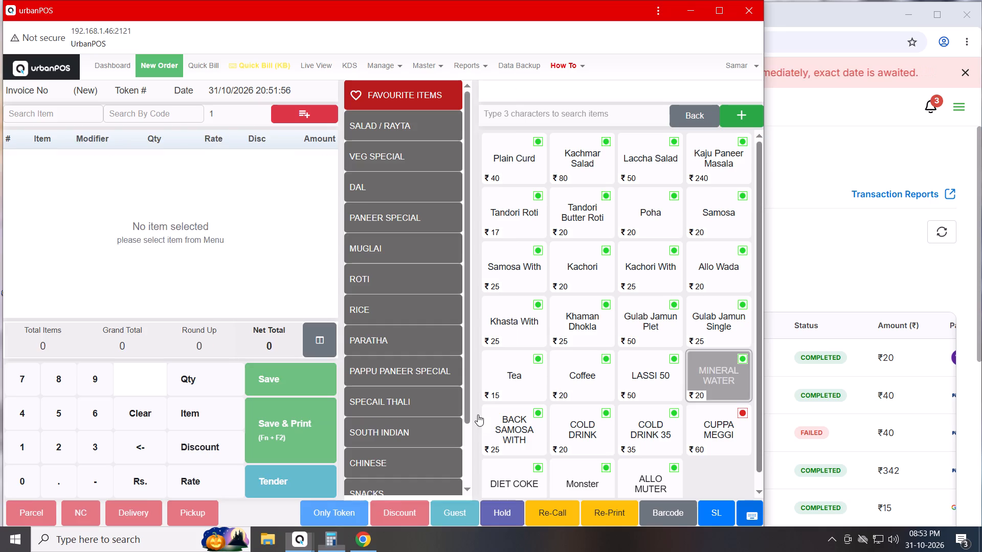
pyautogui.click(286, 433)
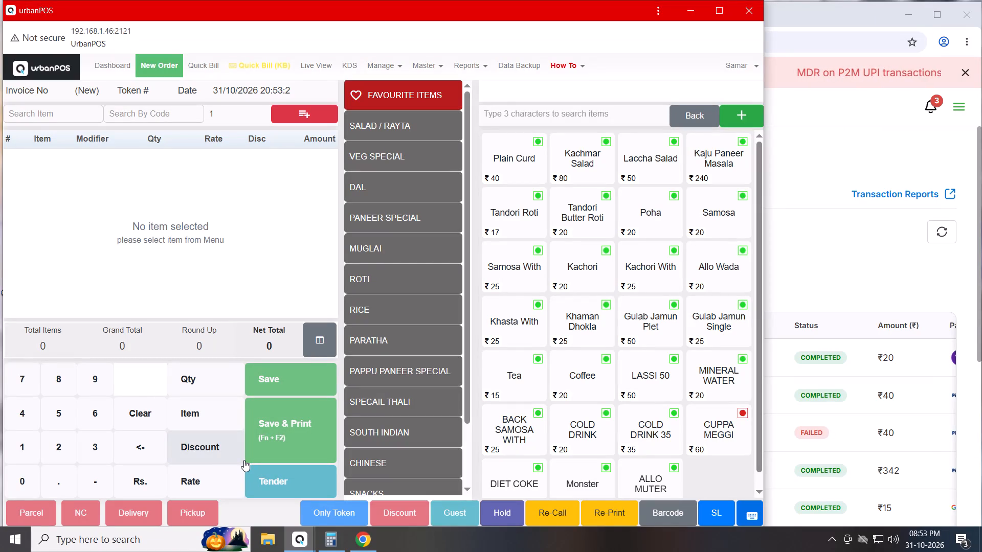
# In the calculator, total 350, 500, 350, 350, 700, 350, 550, 350, 300, 350, 380, 400 and 320, and clear it.
pyautogui.hotkey('alt', 'Tab')
pyautogui.press('Escape')
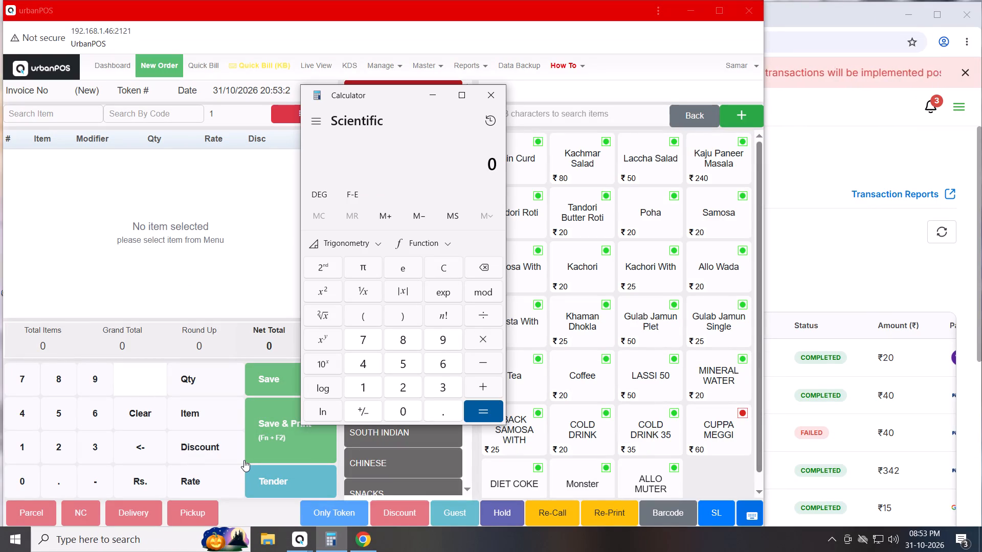
pyautogui.write('350+500+350+350+')
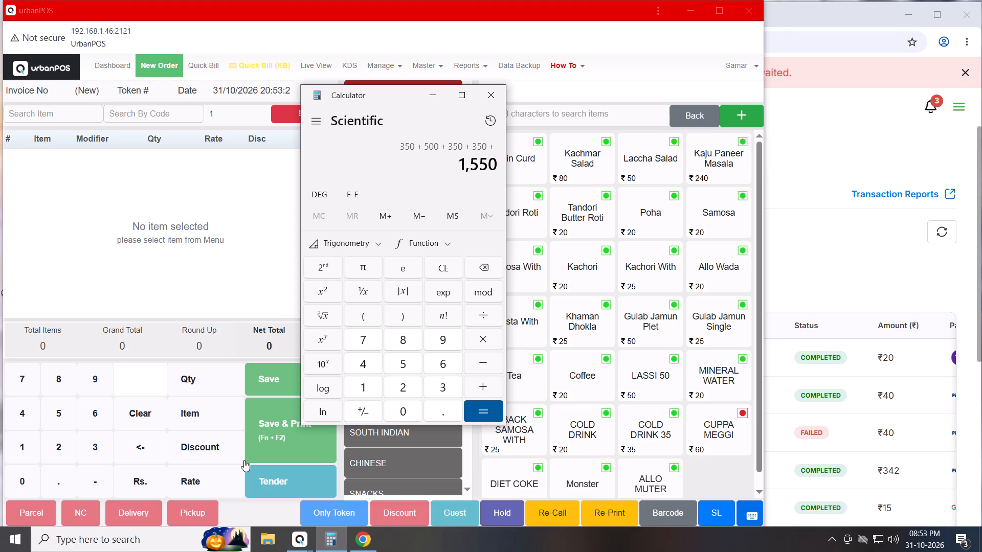
pyautogui.write('700+350+')
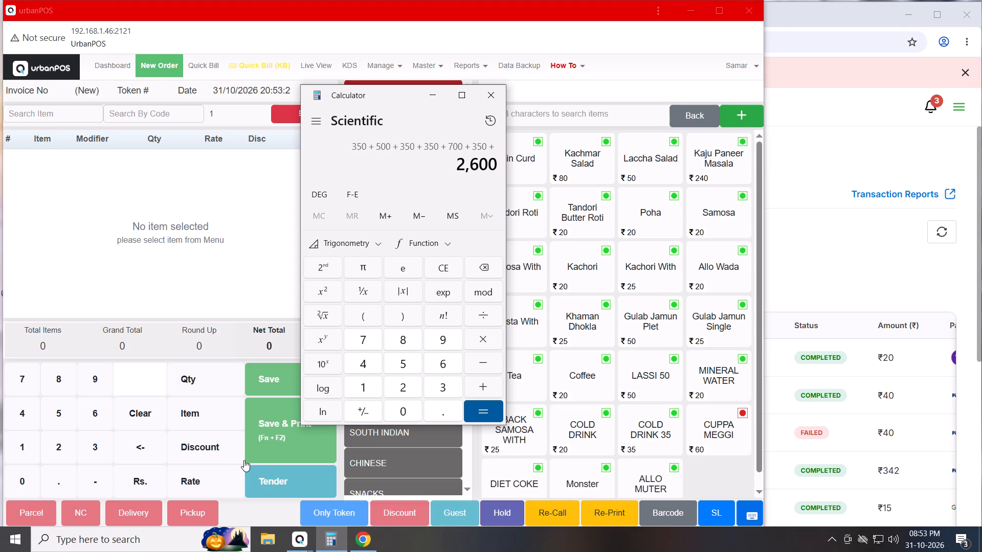
pyautogui.write('550+350+300+350+')
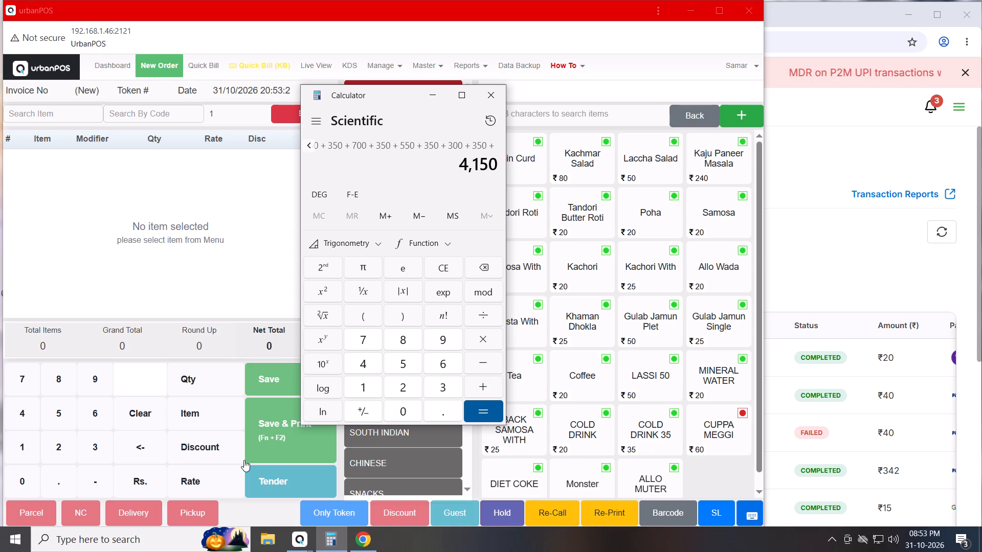
pyautogui.write('380+400+')
pyautogui.write('320+')
pyautogui.press('Escape')
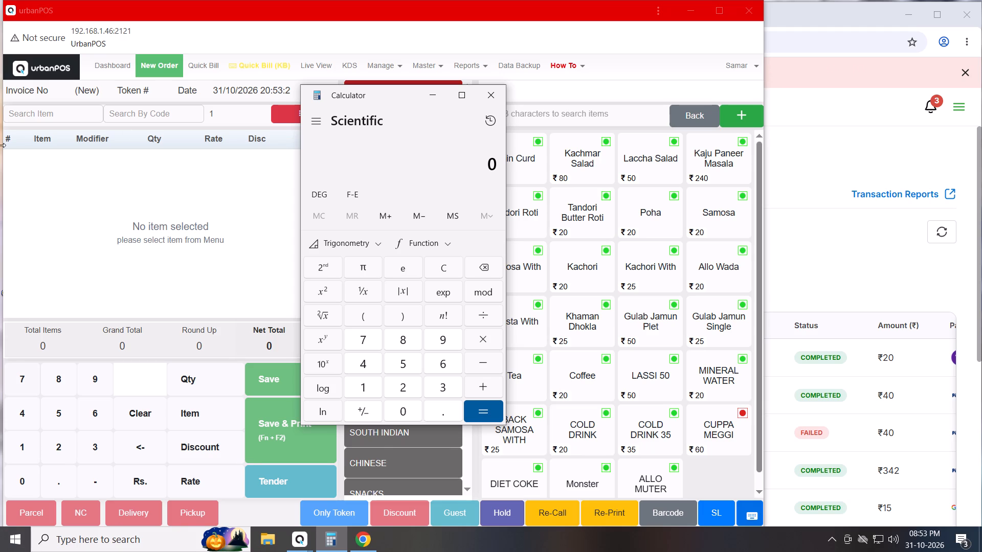
# Back in urbanPOS, add two Coldrink N25, found by searching n25, to a new order and complete the bill with Save & Print.
pyautogui.click(3, 91)
pyautogui.click(13, 109)
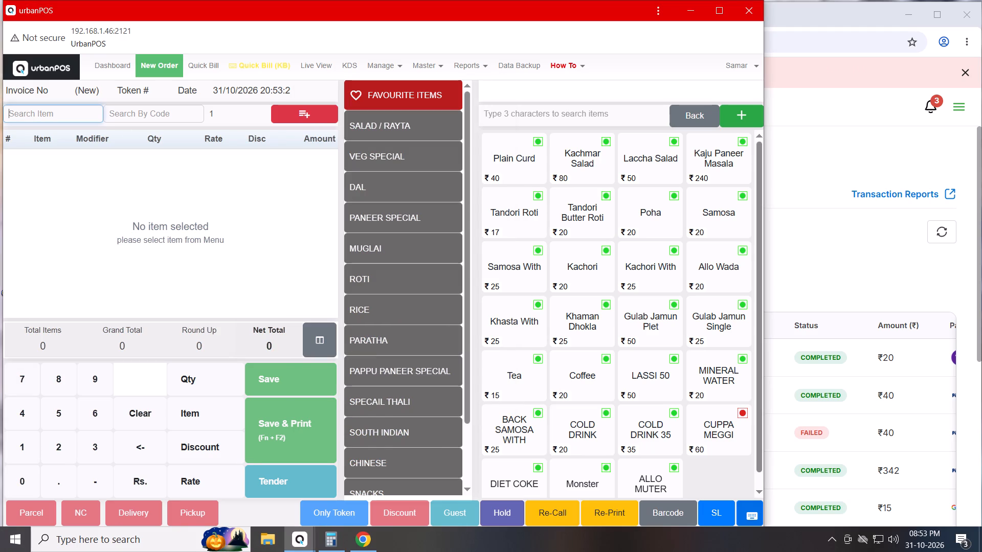
pyautogui.write('n25')
pyautogui.press('Return')
pyautogui.press('2')
pyautogui.press('Return')
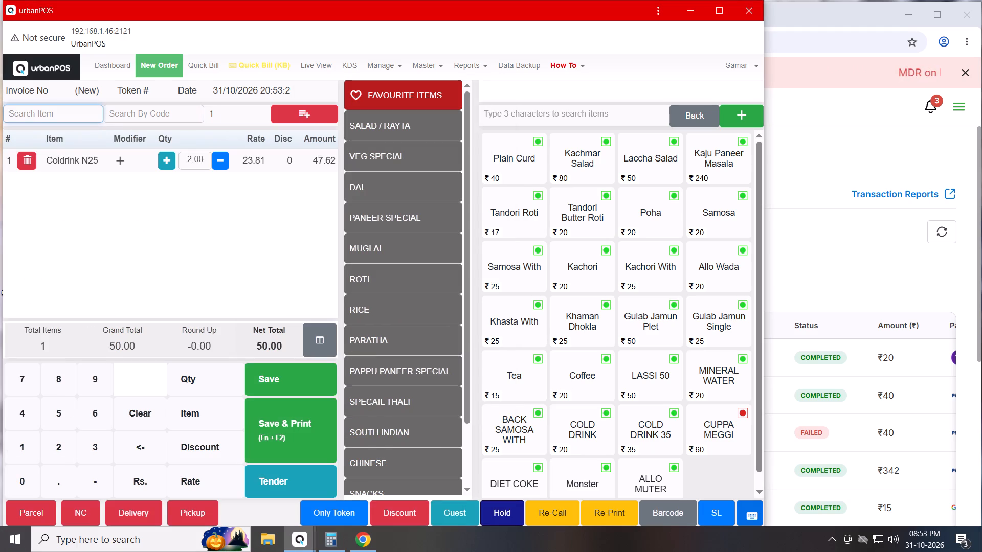
pyautogui.press('F2')
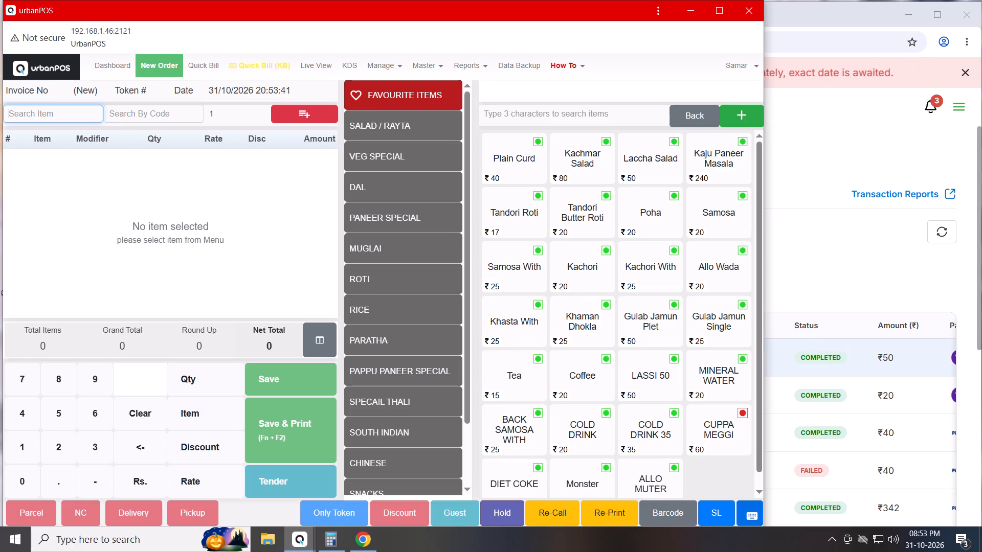
# Switch to the calculator.
pyautogui.hotkey('alt', 'Tab')
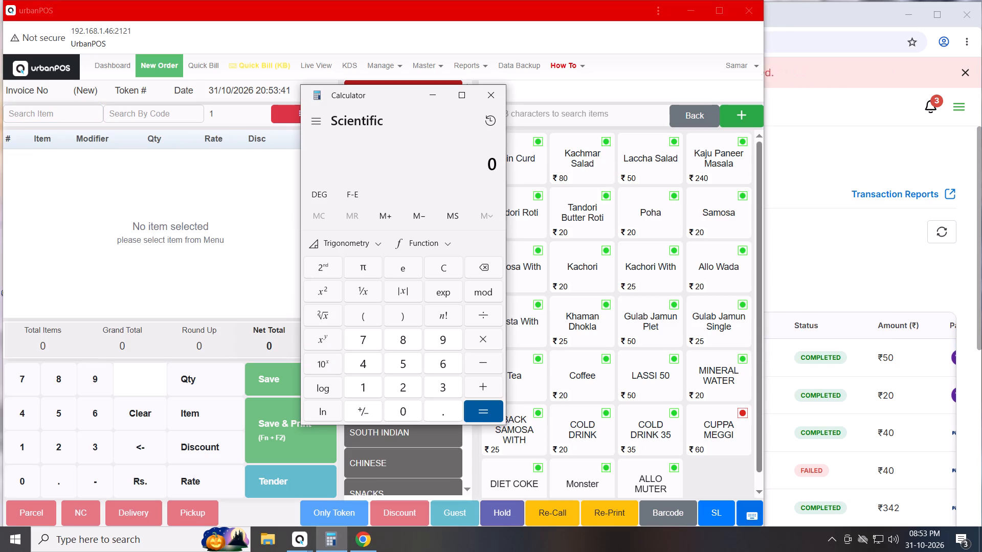
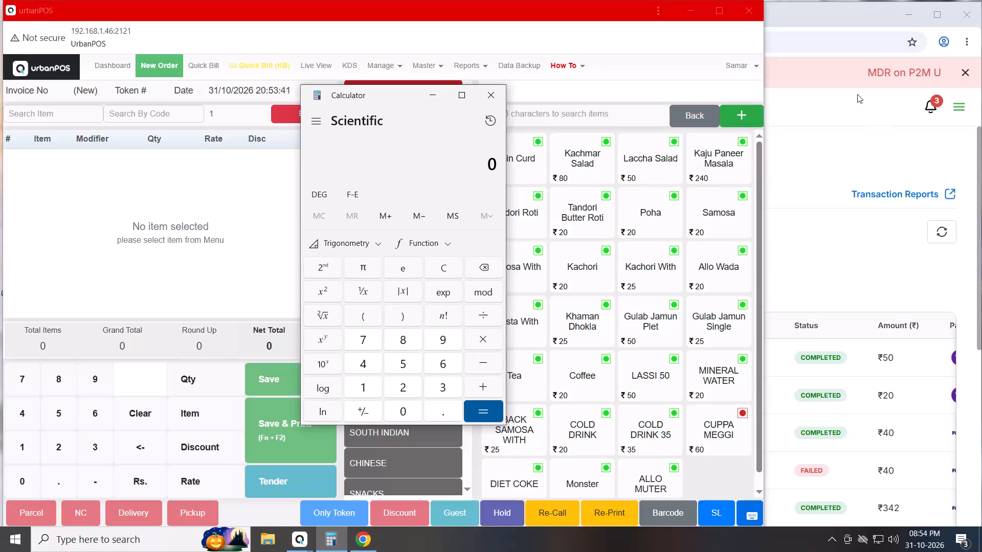
# Back in urbanPOS, add Allo Wada to a new order and complete the bill with Save & Print.
pyautogui.doubleClick(721, 260)
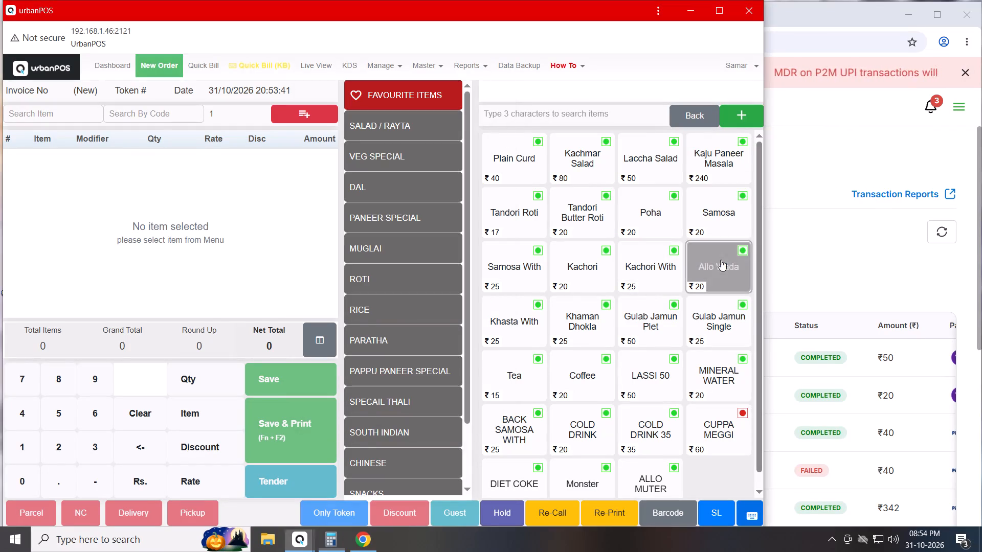
pyautogui.click(316, 429)
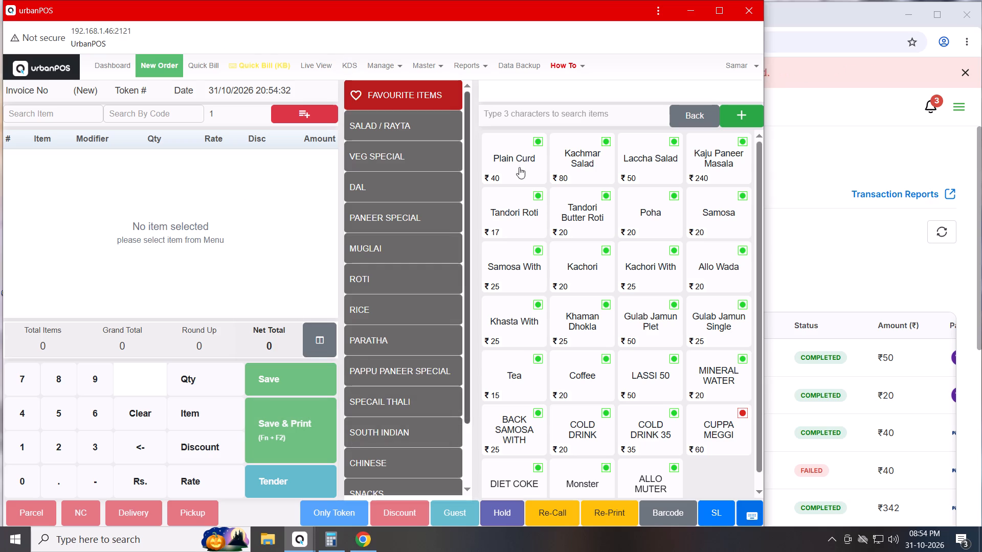
# Add one Tea to a new order and complete the bill with Save & Print.
pyautogui.click(519, 361)
pyautogui.click(315, 419)
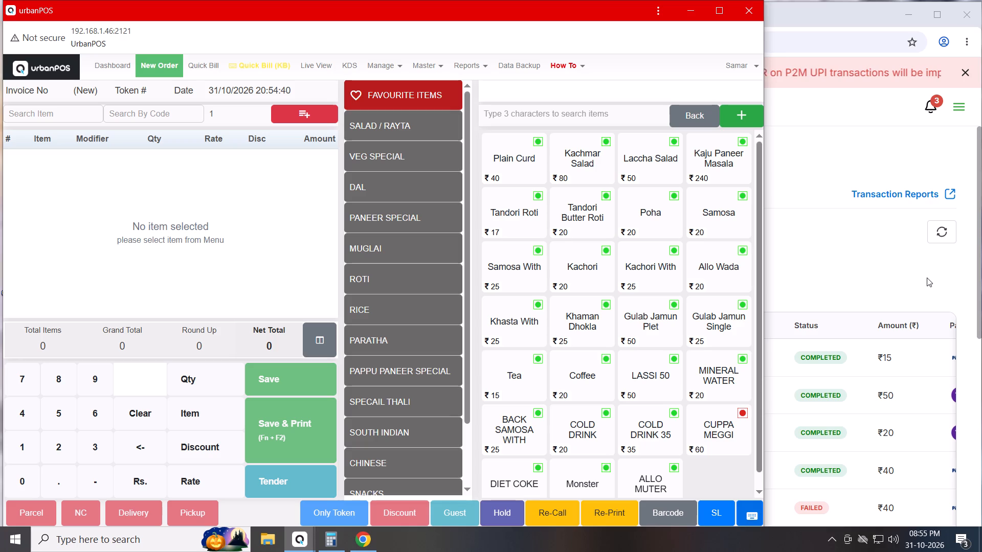
# Add one of the item with code 7 to a new order and complete the bill with Save & Print.
pyautogui.click(125, 120)
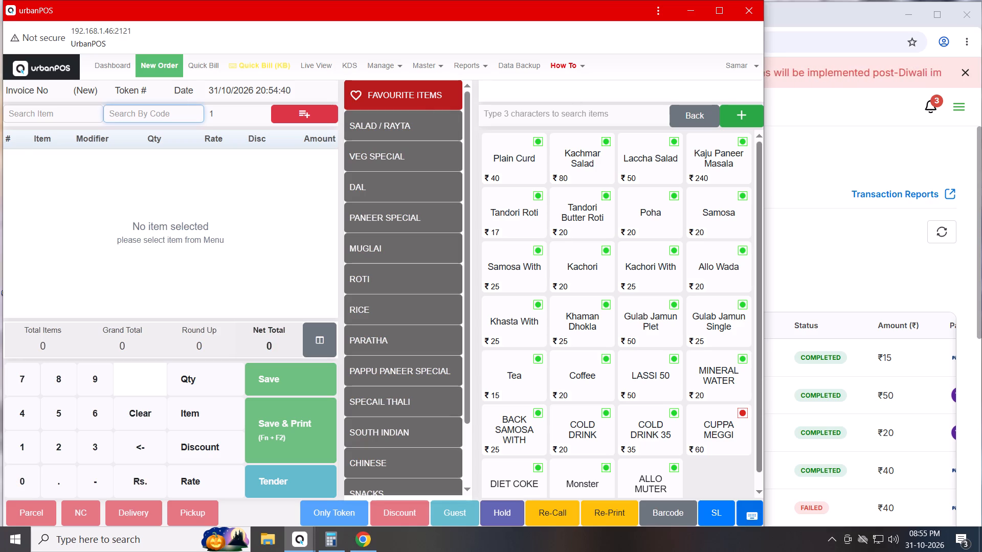
pyautogui.press('7')
pyautogui.press('Return')
pyautogui.press('Return')
pyautogui.press('F2')
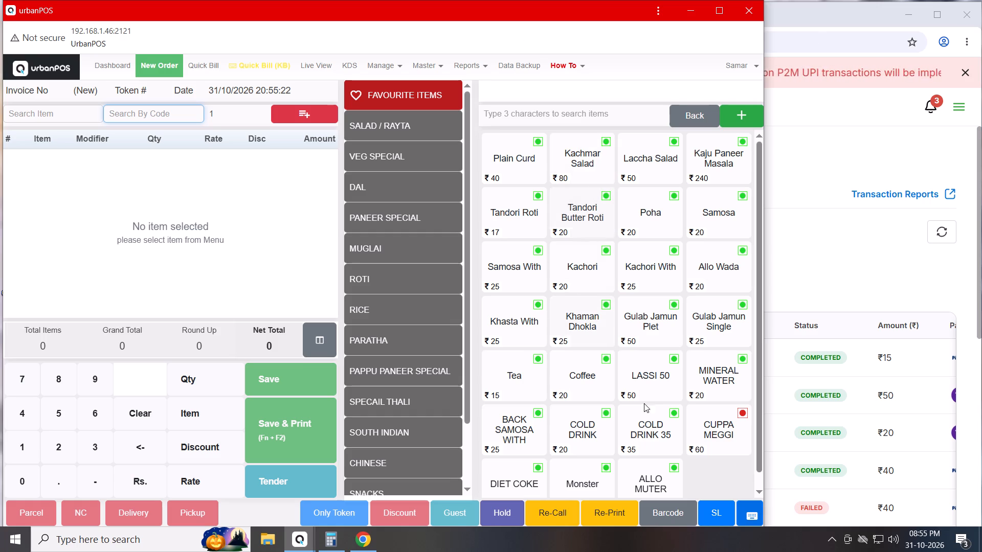
# Add one Cold Drink 35 to a new order and complete the bill with Save & Print.
pyautogui.click(651, 421)
pyautogui.click(322, 436)
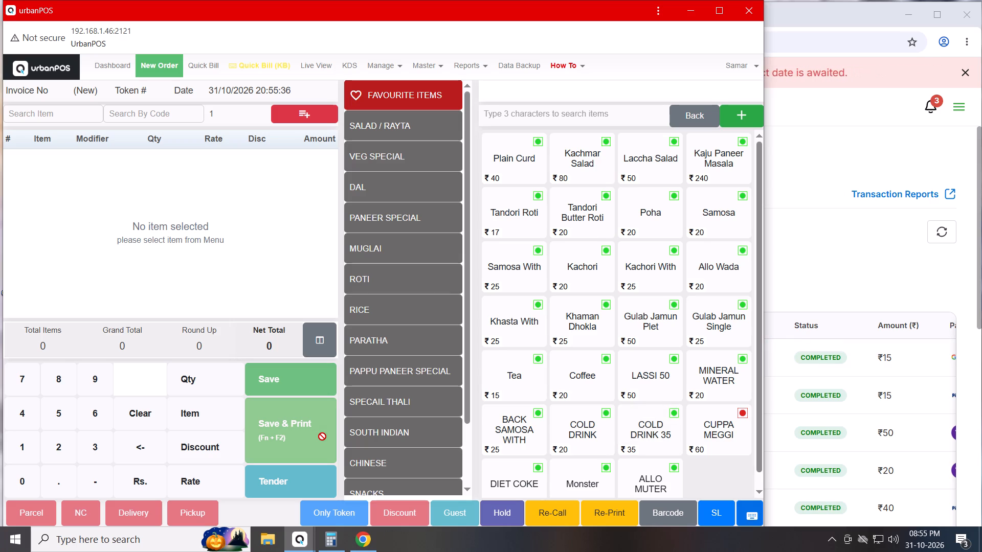
# Add one Tea to another new order and complete the bill with Save & Print.
pyautogui.click(511, 392)
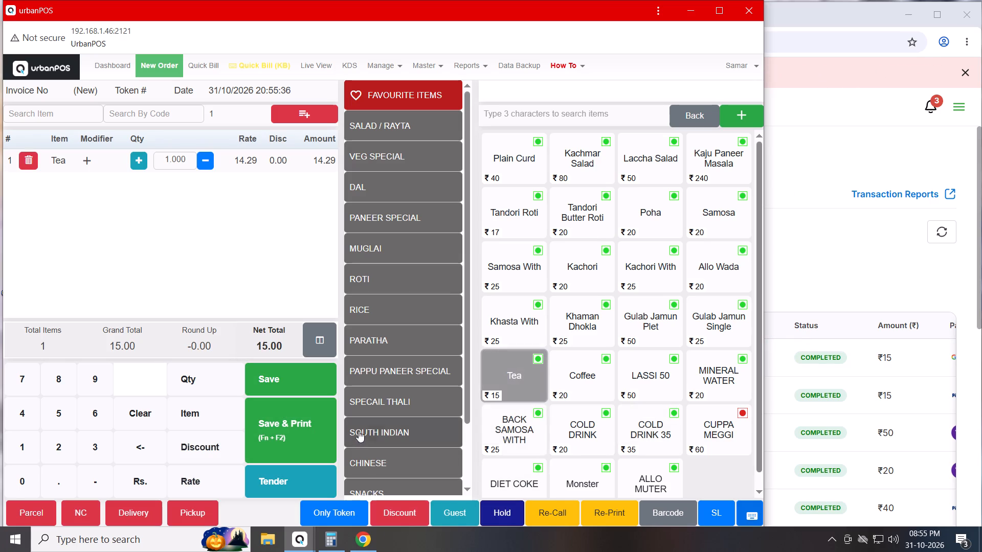
pyautogui.click(327, 433)
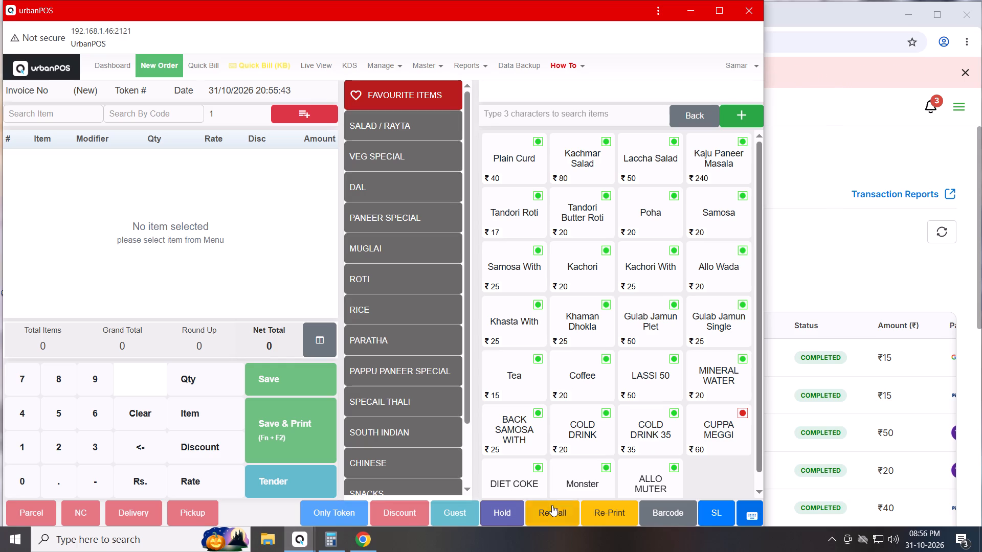
# Add one Mineral Water to a new order and complete the bill with Save & Print.
pyautogui.click(731, 381)
pyautogui.click(321, 432)
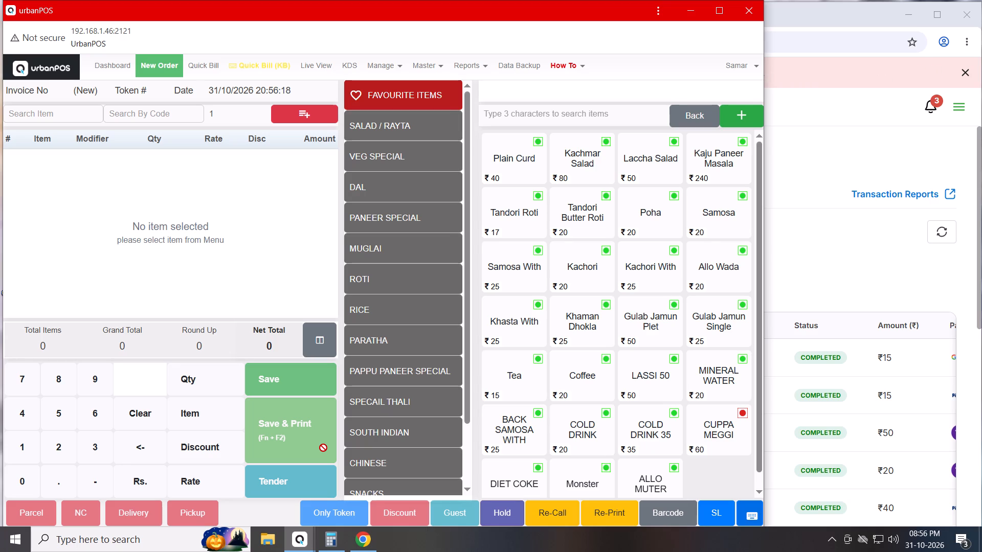
# In the calculator, add up 350, 500, 350, 350, 700 and 350.
pyautogui.hotkey('alt', 'Tab')
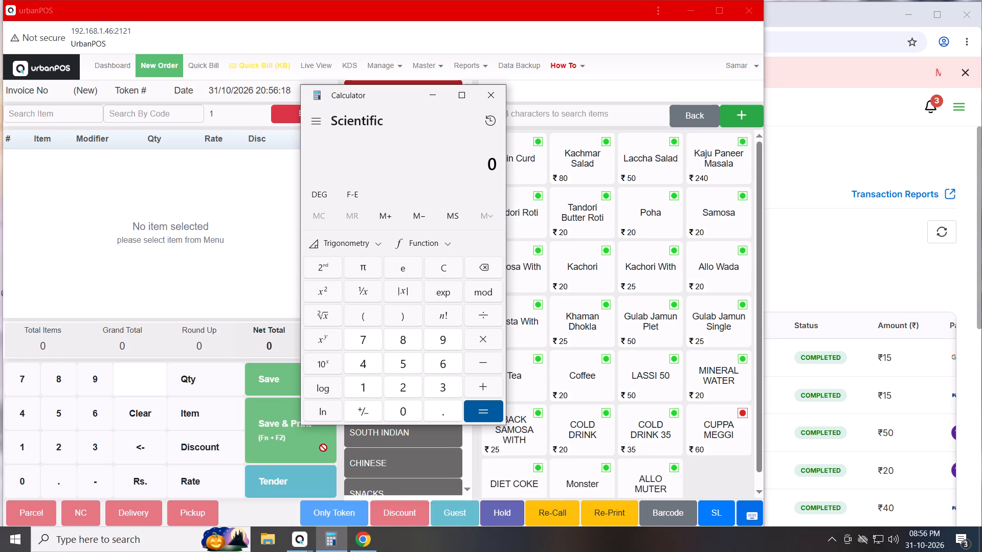
pyautogui.write('350+500+')
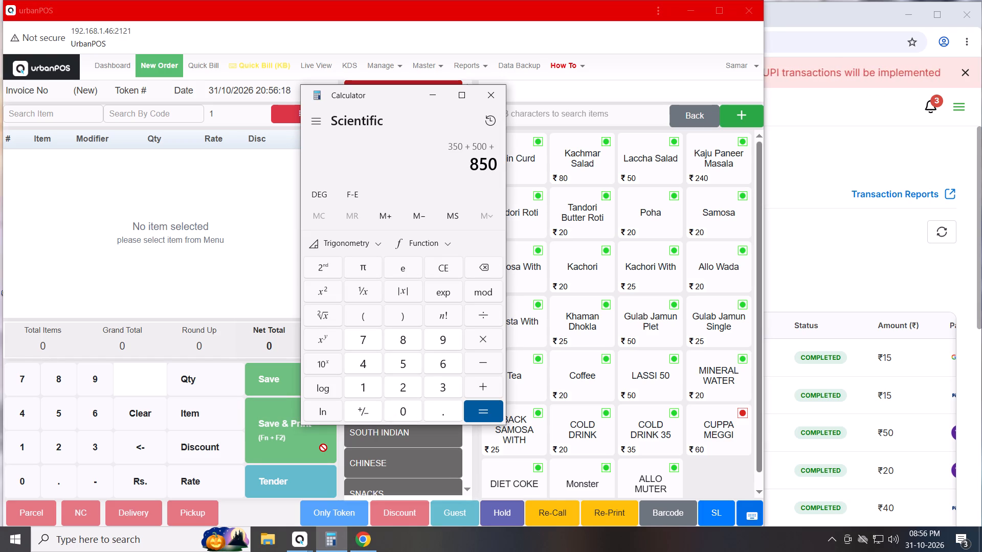
pyautogui.write('350+350')
pyautogui.write('+700+350+')
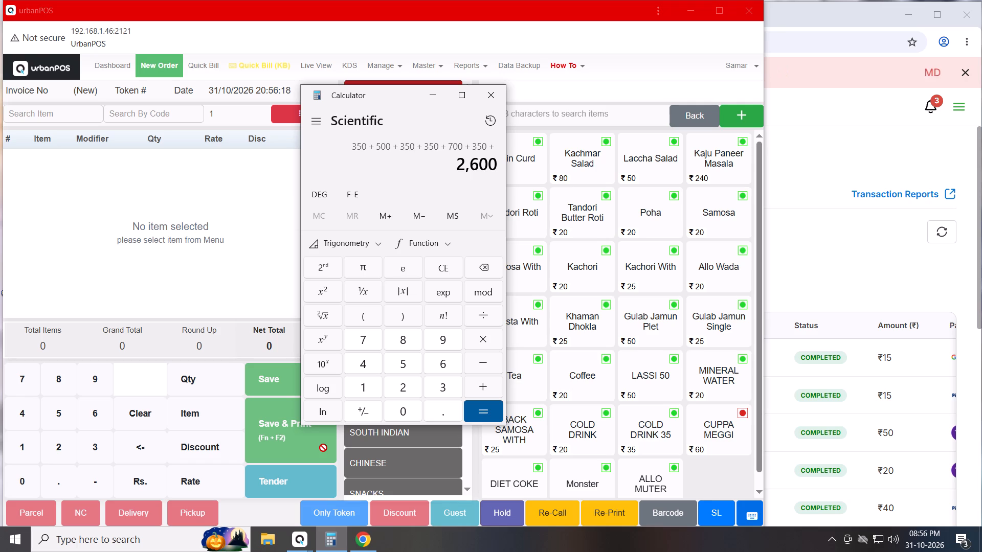
# Back in urbanPOS, add one Veg Grild Sandwich, found by searching gril, to a new order and complete the bill with Save & Print.
pyautogui.click(59, 114)
pyautogui.write('gril')
pyautogui.press('Return')
pyautogui.press('Return')
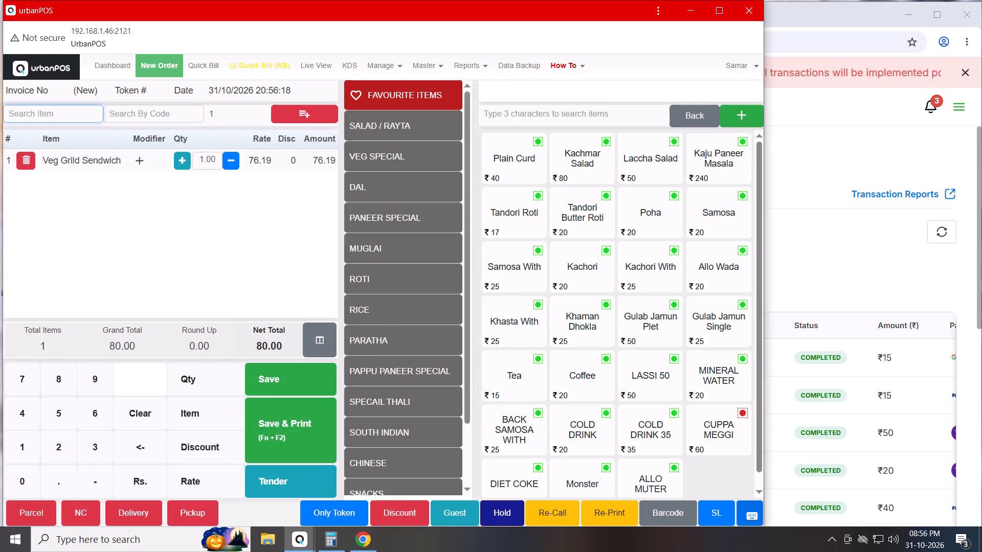
pyautogui.press('F2')
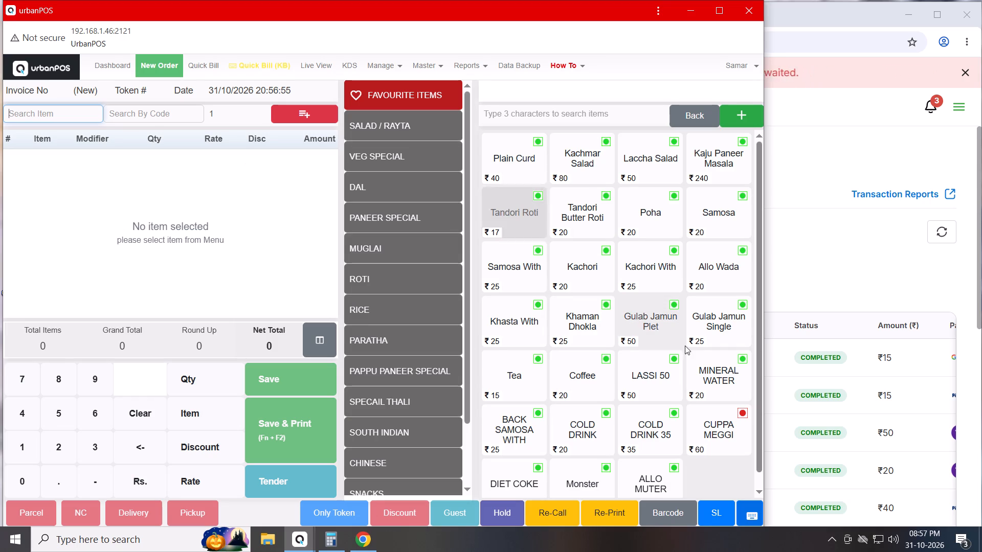
# Add one Mineral Water to a new order and complete the bill with Save & Print.
pyautogui.click(725, 378)
pyautogui.click(313, 436)
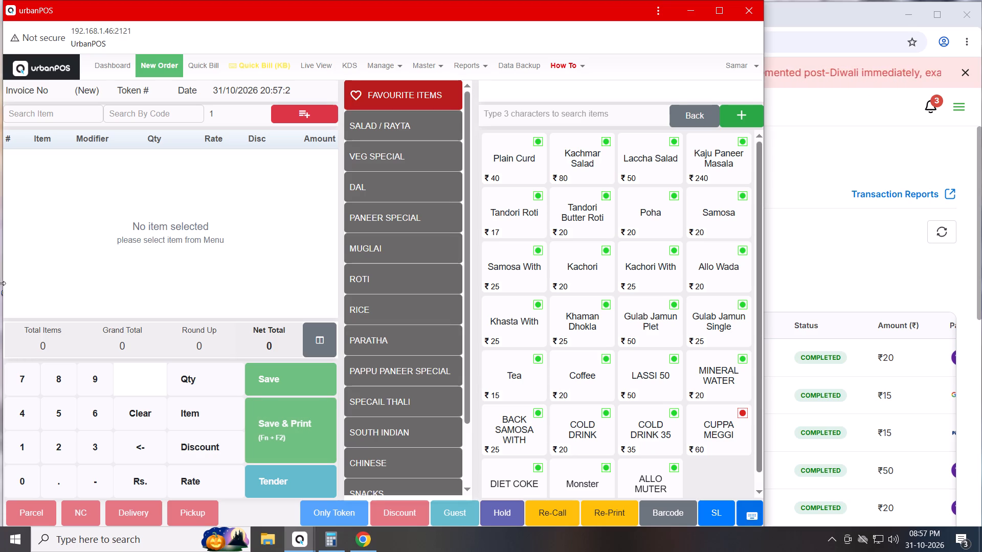
# Add two Allo Paratha, found by searching allo par, to a new order and complete the bill with Save & Print.
pyautogui.click(85, 110)
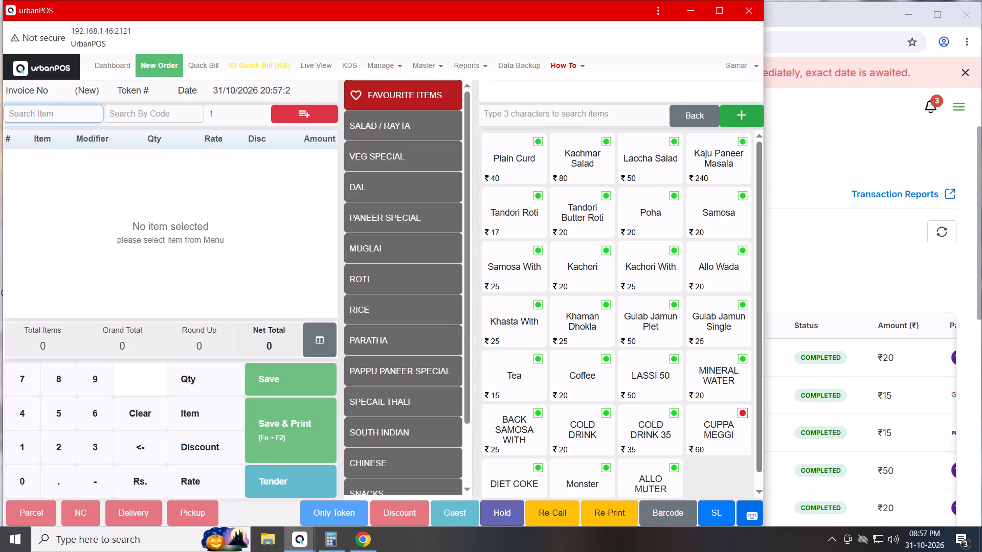
pyautogui.write('a;;')
pyautogui.press('BackSpace')
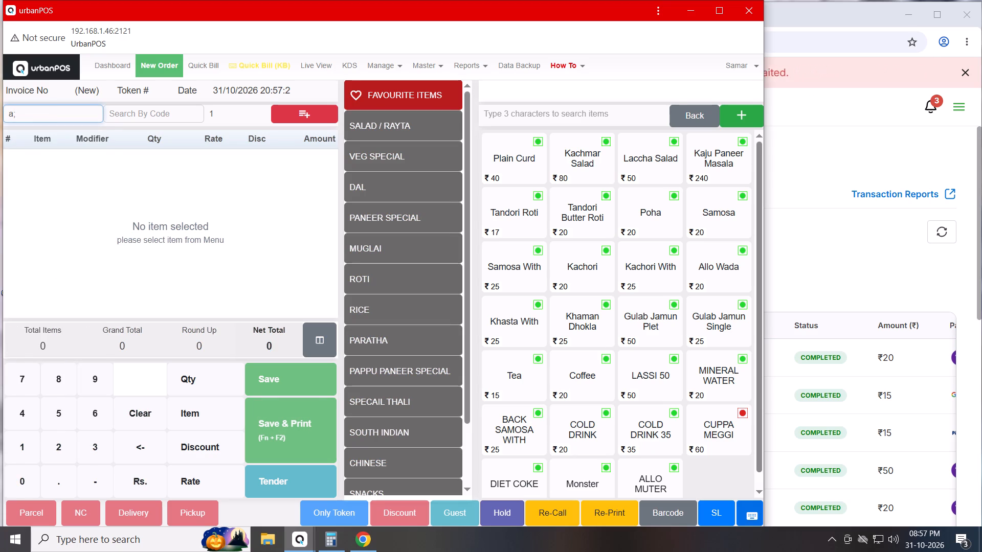
pyautogui.press('BackSpace')
pyautogui.write('llo')
pyautogui.press('space')
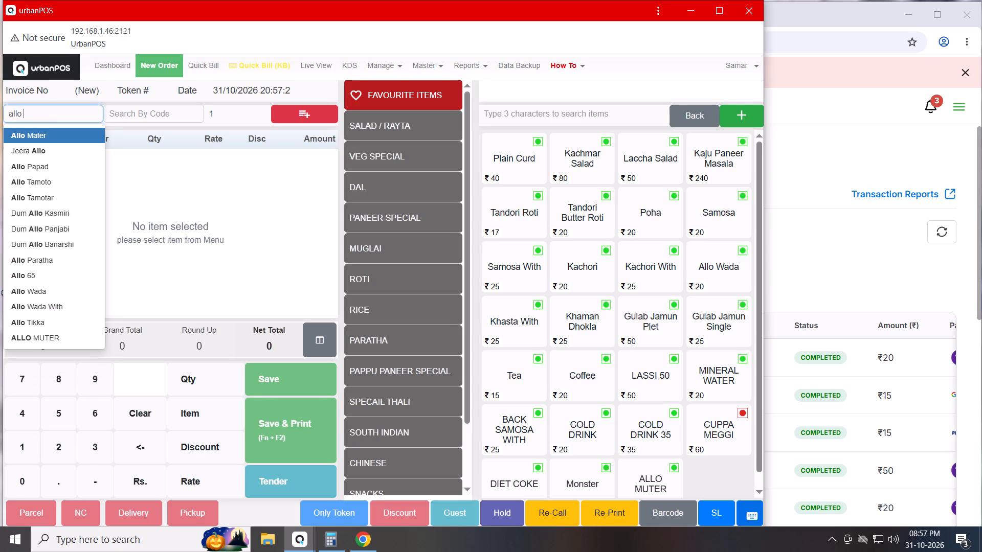
pyautogui.write('[a')
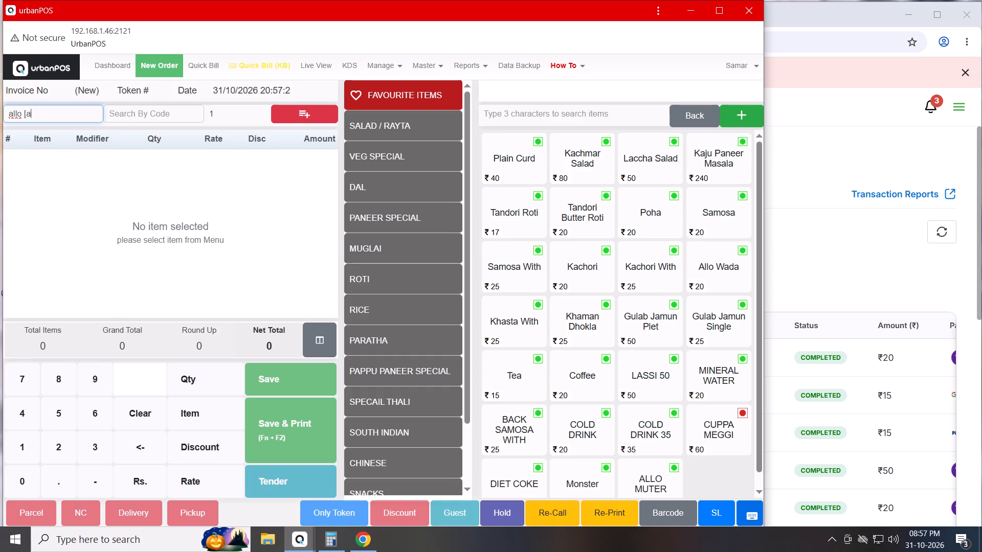
pyautogui.press('BackSpace')
pyautogui.press('BackSpace')
pyautogui.write('par')
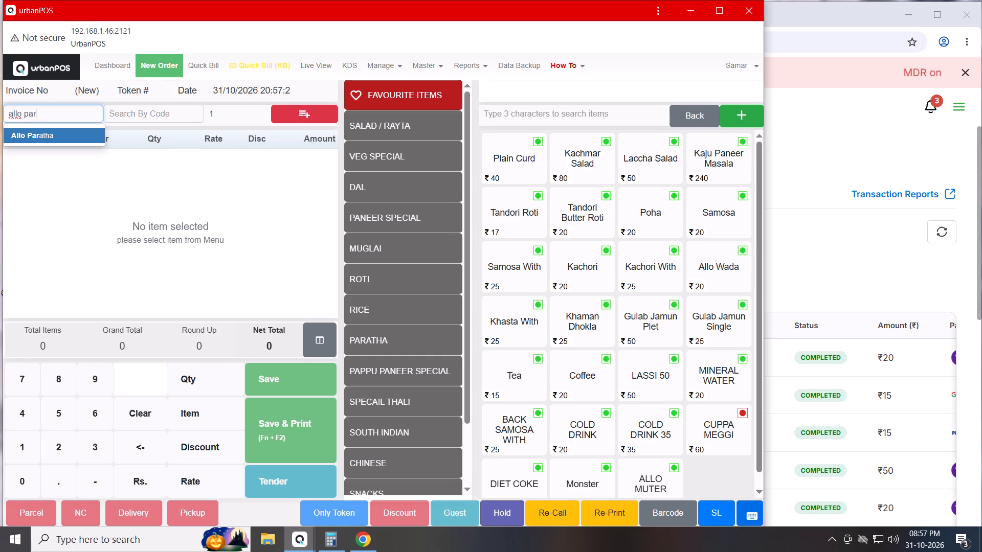
pyautogui.press('Return')
pyautogui.press('2')
pyautogui.press('Return')
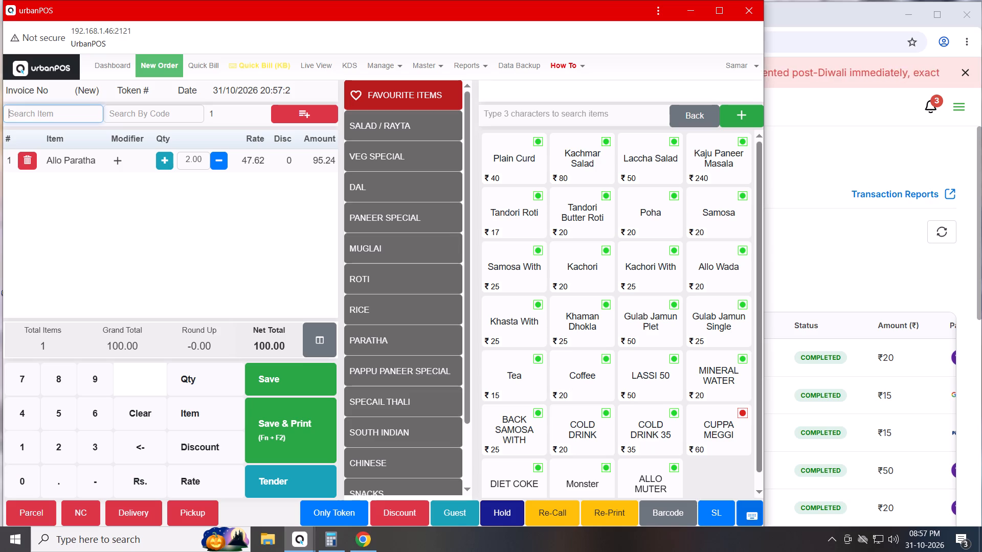
pyautogui.press('F2')
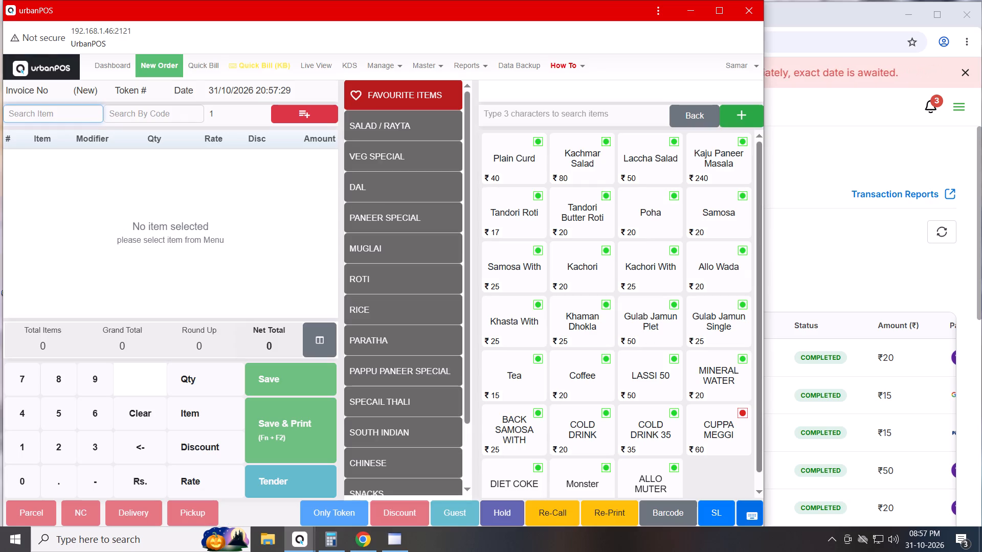
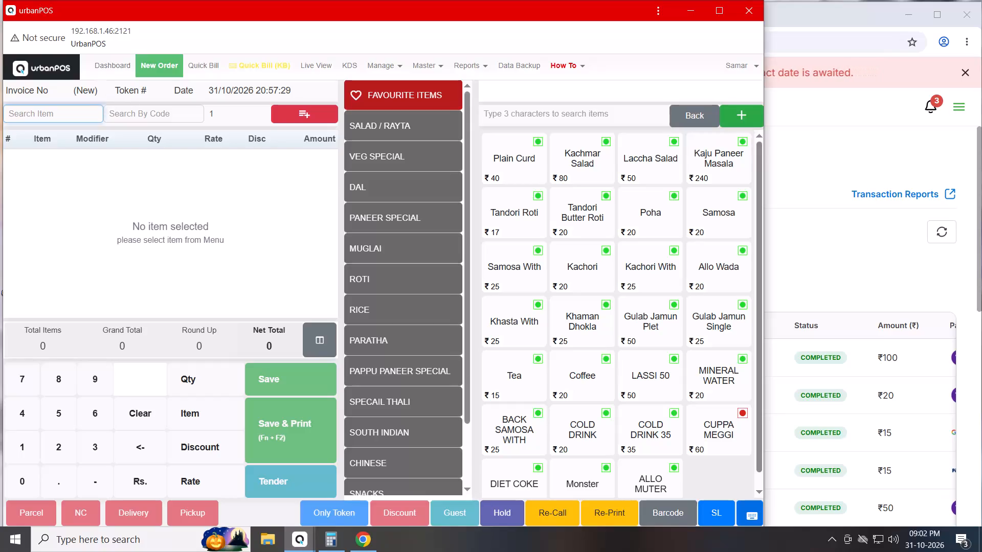
# Add one item with code 76 to a new order and complete the bill with Save & Print.
pyautogui.click(118, 108)
pyautogui.write('76')
pyautogui.press('Return')
pyautogui.press('Return')
pyautogui.press('F2')
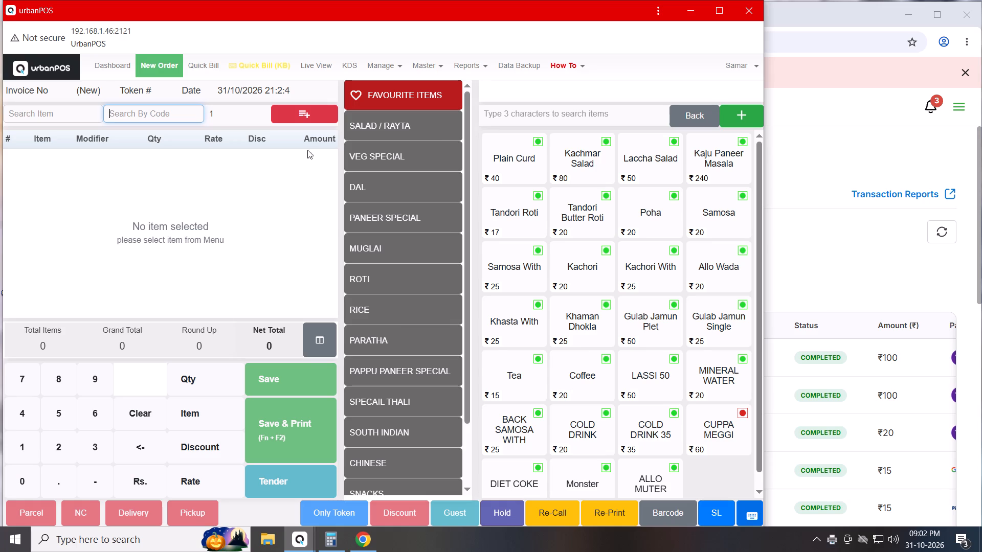
# Add one Tea to a new order and complete the bill with Save & Print.
pyautogui.click(492, 392)
pyautogui.press('F2')
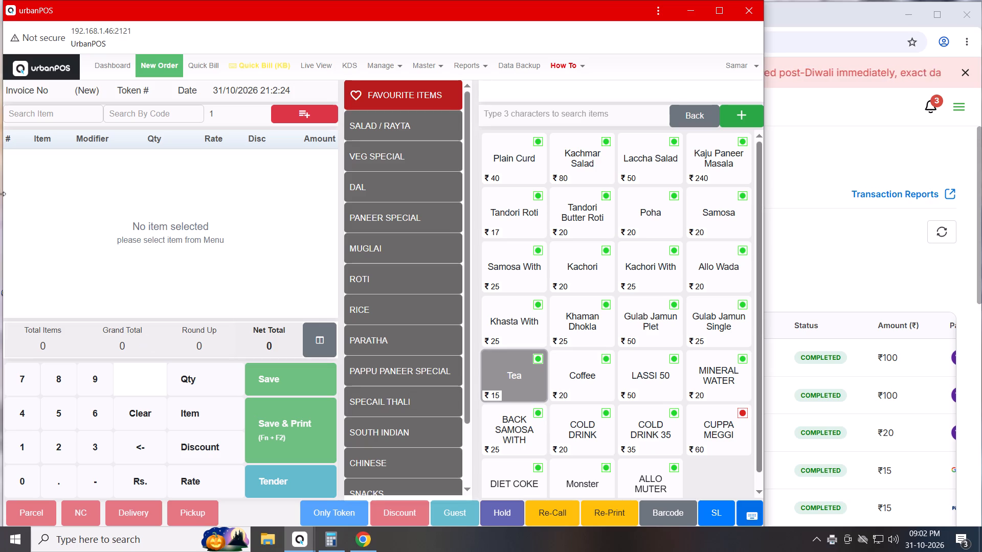
# Add one Painaple, using item code 1131, to a new order and complete the bill with Save & Print.
pyautogui.click(111, 121)
pyautogui.write('1131')
pyautogui.press('Return')
pyautogui.press('Return')
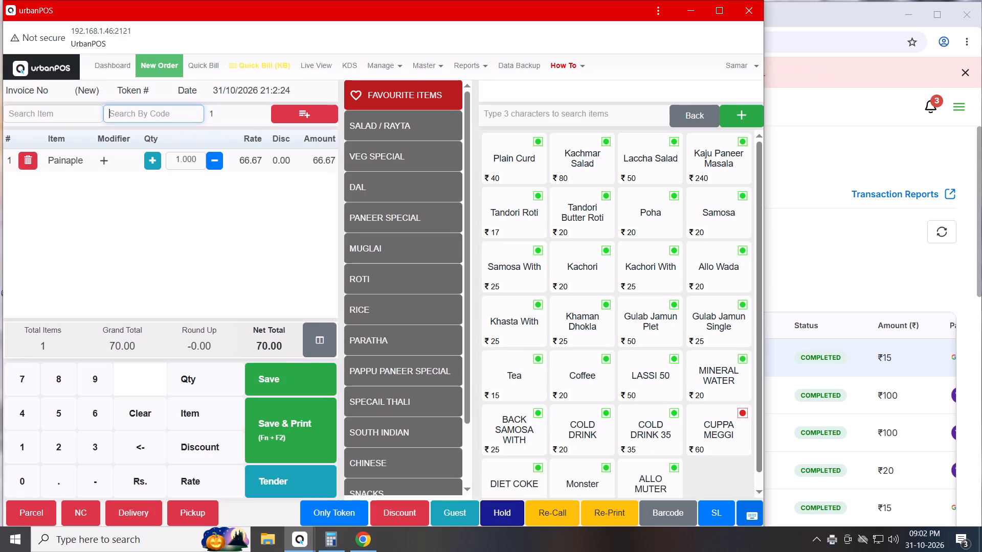
pyautogui.press('F2')
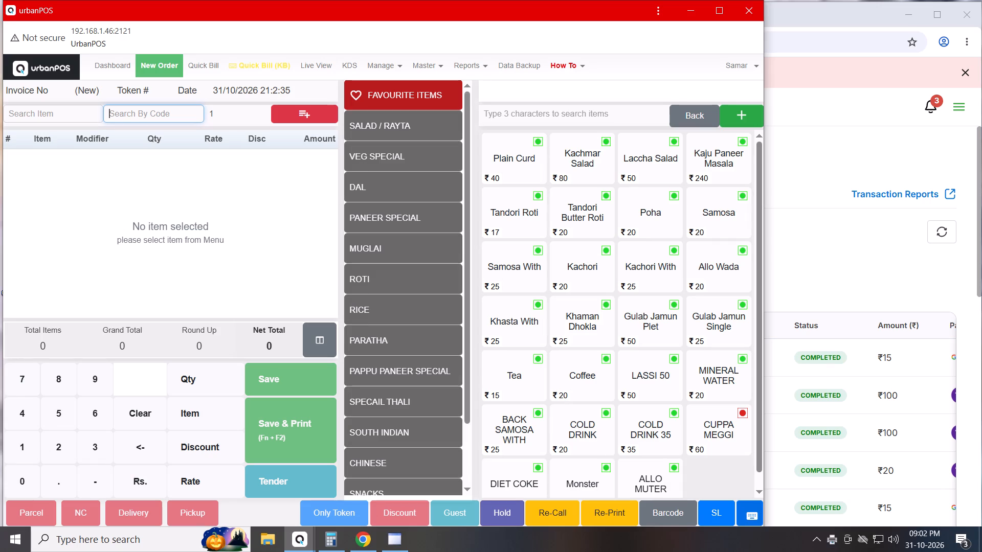
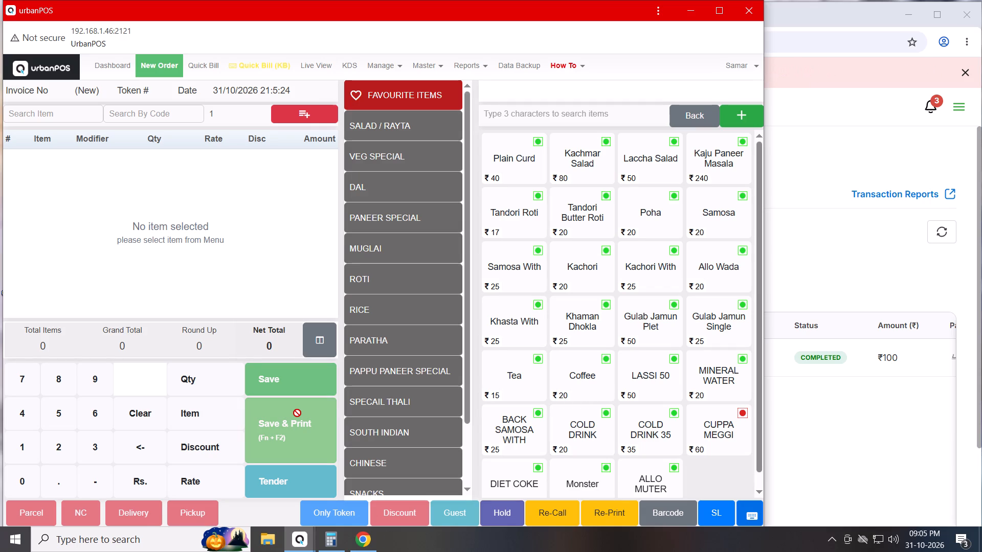
# Add one BACK SAMOSA WITH to a new order and complete the bill with Save & Print.
pyautogui.doubleClick(505, 416)
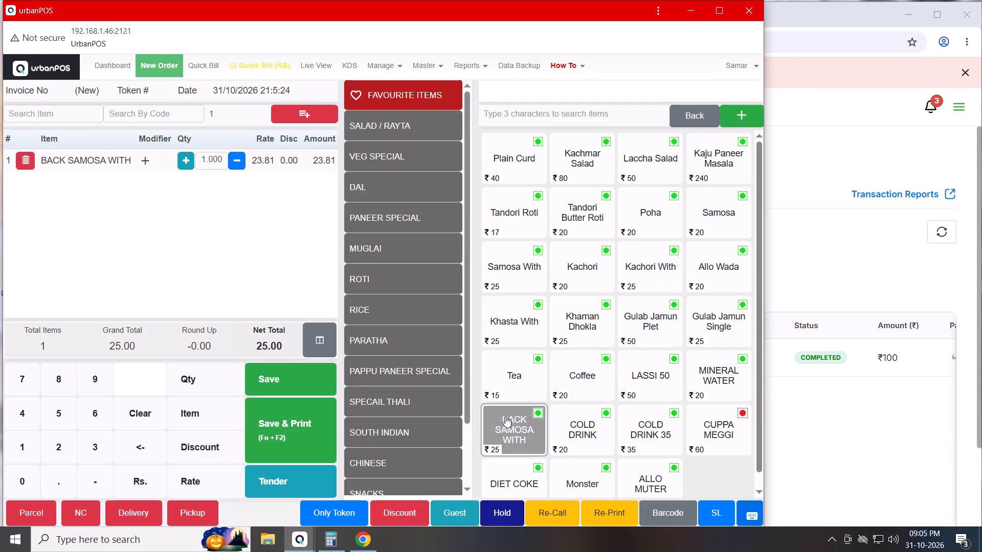
pyautogui.click(300, 422)
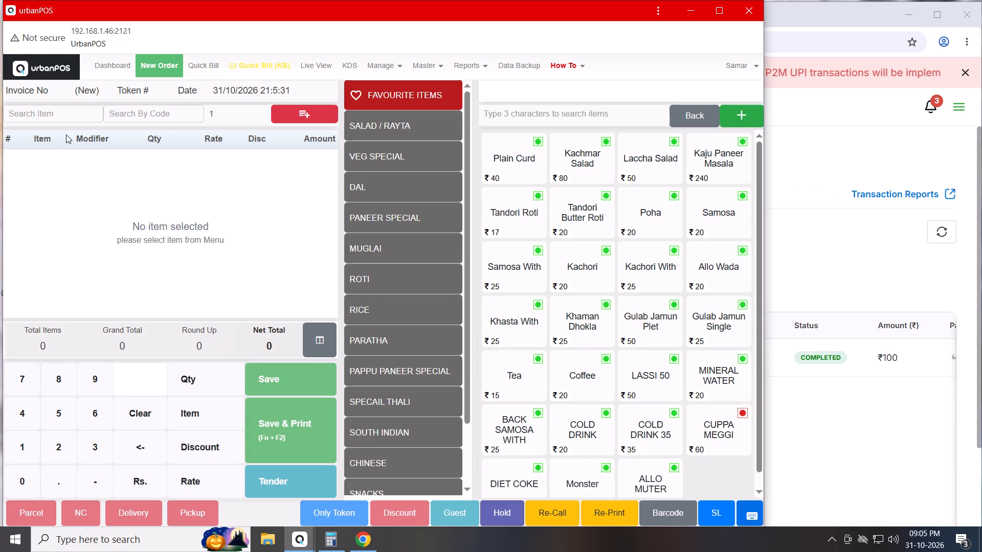
# Find the dosa items and add Butter Masala Dosa with quantity 2 to a new order.
pyautogui.click(63, 118)
pyautogui.write('dosa')
pyautogui.press('Right')
pyautogui.press('Right')
pyautogui.press('Right')
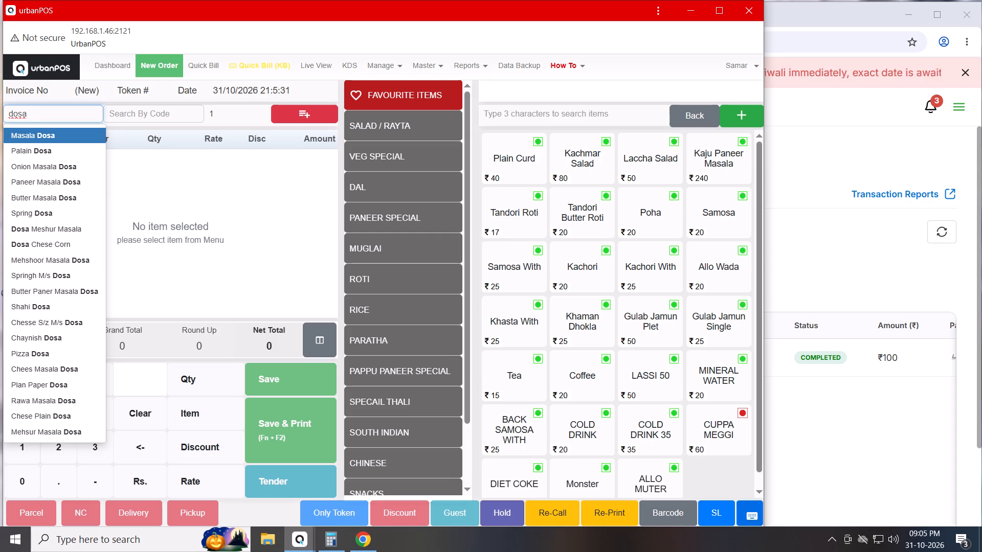
pyautogui.press('Down')
pyautogui.press('Down')
pyautogui.press('Down')
pyautogui.press('Down')
pyautogui.press('Return')
pyautogui.press('2')
pyautogui.press('Return')
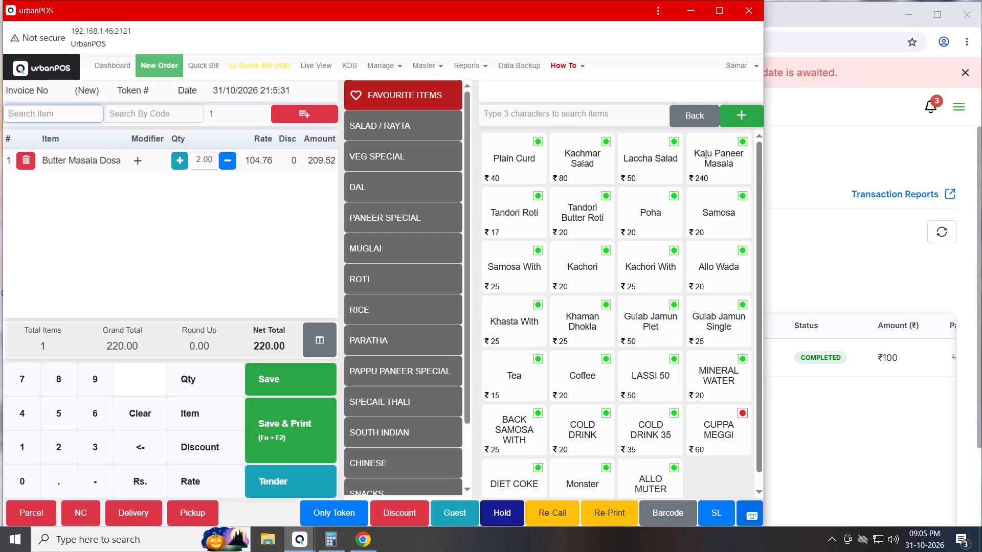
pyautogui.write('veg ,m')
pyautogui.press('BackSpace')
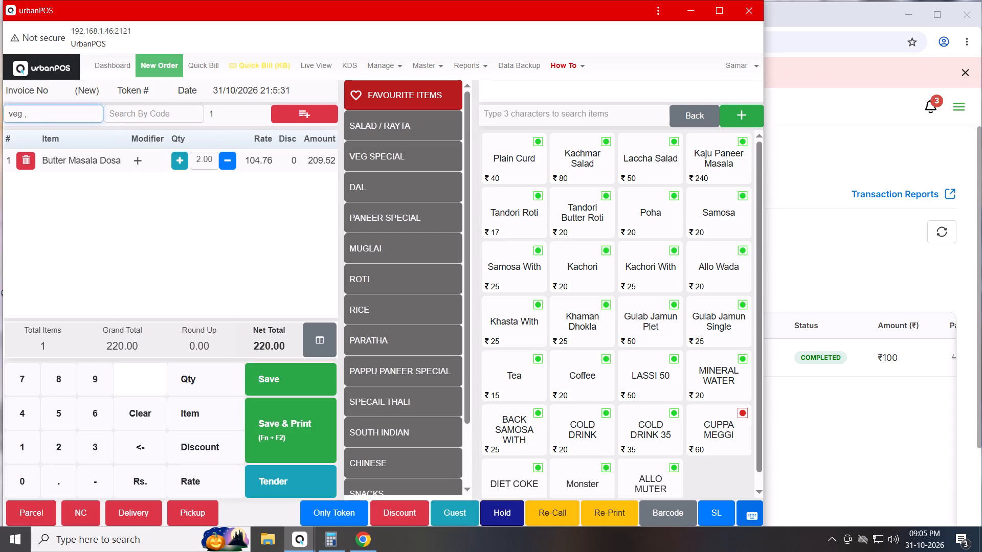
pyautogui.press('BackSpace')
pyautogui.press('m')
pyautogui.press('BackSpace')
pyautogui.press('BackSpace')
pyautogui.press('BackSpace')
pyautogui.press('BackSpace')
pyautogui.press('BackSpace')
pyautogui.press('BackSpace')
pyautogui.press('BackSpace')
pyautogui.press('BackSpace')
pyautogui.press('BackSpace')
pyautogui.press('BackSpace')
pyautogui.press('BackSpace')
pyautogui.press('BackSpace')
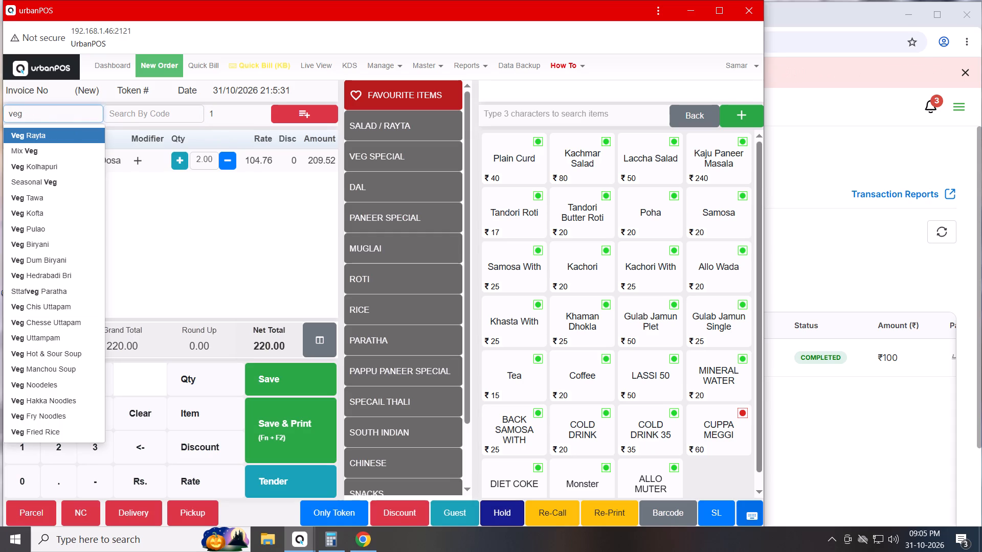
# Search for "manc" and add one Manchuriyan Rice Mix to the order.
pyautogui.write('manc')
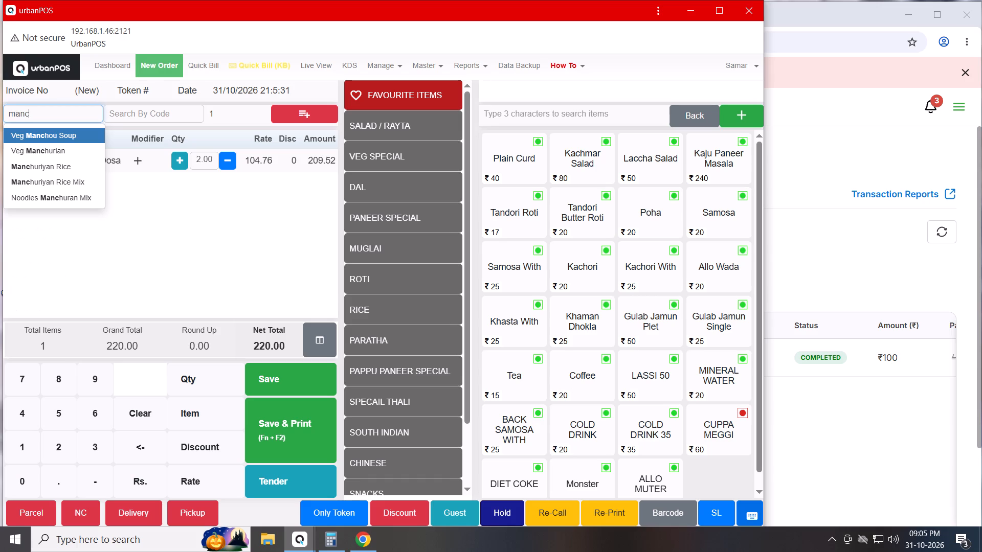
pyautogui.press('Down')
pyautogui.press('Down')
pyautogui.press('Down')
pyautogui.press('Return')
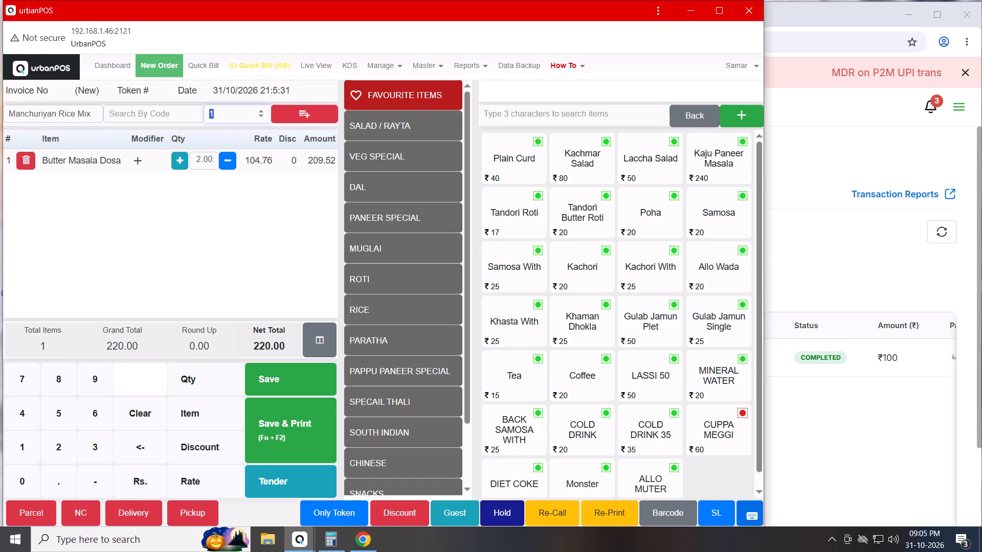
pyautogui.press('Return')
# Add one MINERAL WATER to the order by searching for 006.
pyautogui.write('006')
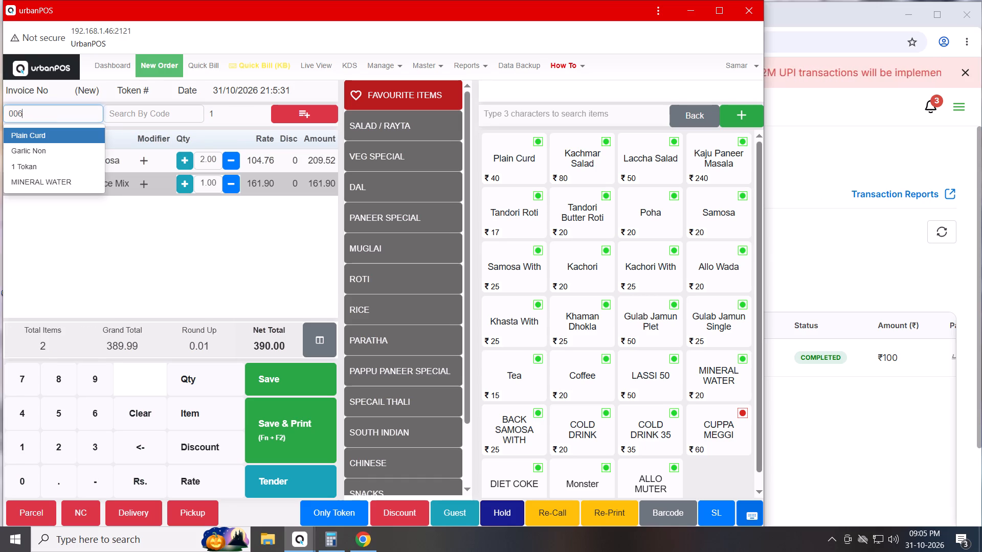
pyautogui.press('Up')
pyautogui.press('Return')
pyautogui.press('Return')
# Add one Tea to the order and complete the bill with Save & Print.
pyautogui.write('tea')
pyautogui.press('Return')
pyautogui.press('Return')
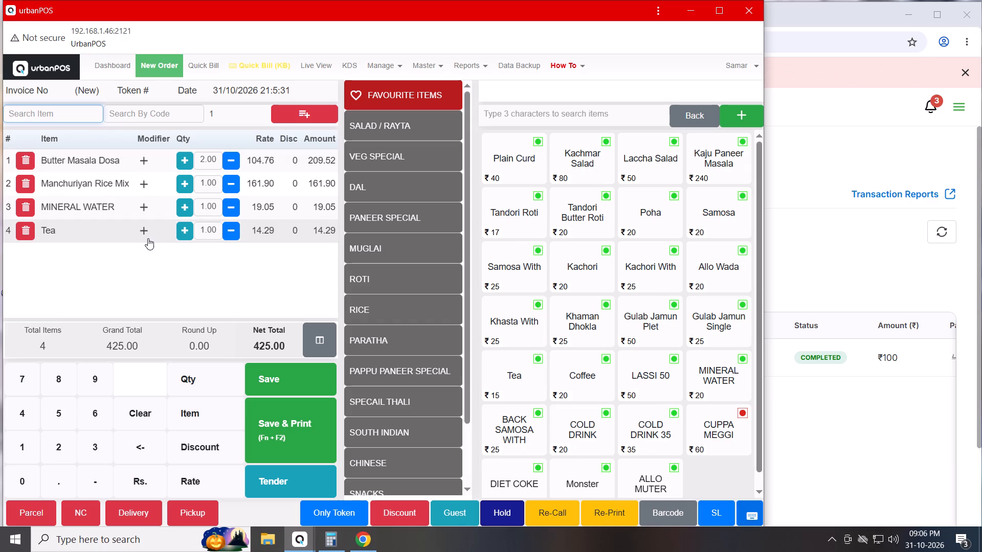
pyautogui.press('F2')
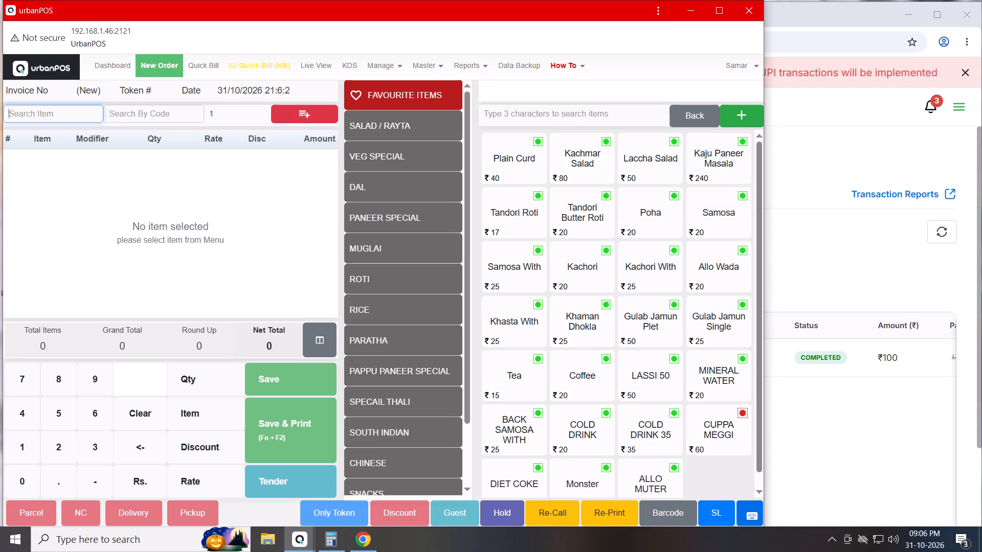
# Search for "mutter", add one Mutter Paneer to a new order and complete the bill with Save & Print.
pyautogui.write('miut')
pyautogui.press('BackSpace')
pyautogui.press('BackSpace')
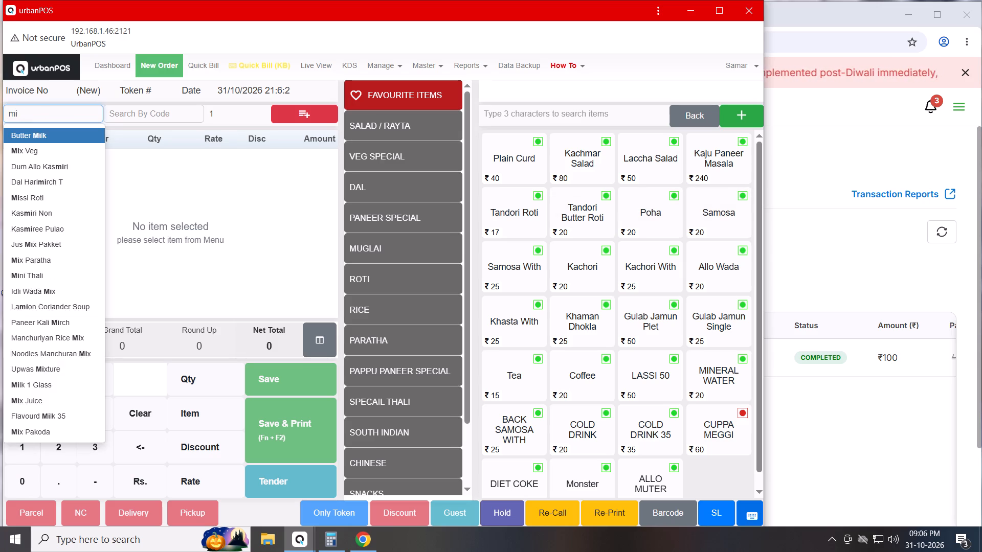
pyautogui.press('BackSpace')
pyautogui.write('utter')
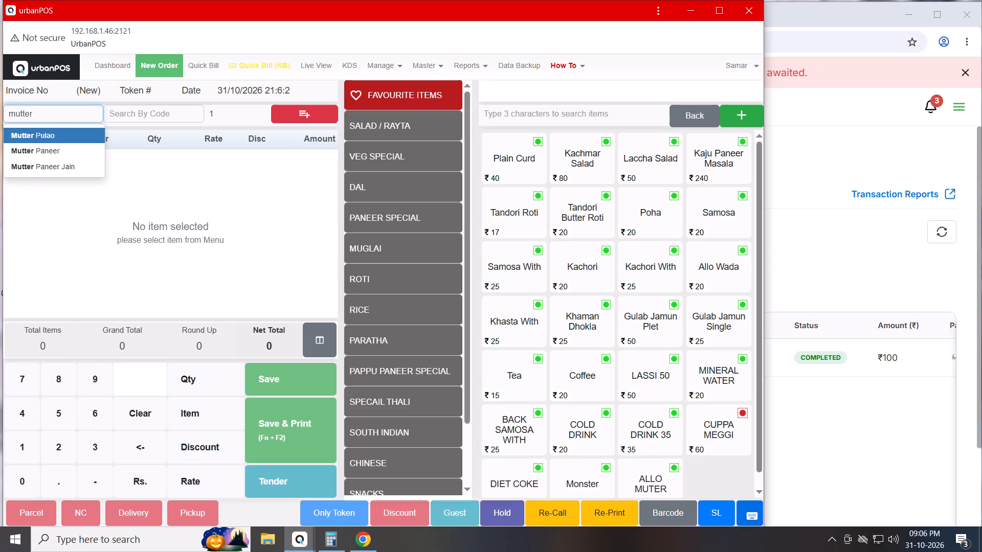
pyautogui.press('Down')
pyautogui.press('Return')
pyautogui.press('Return')
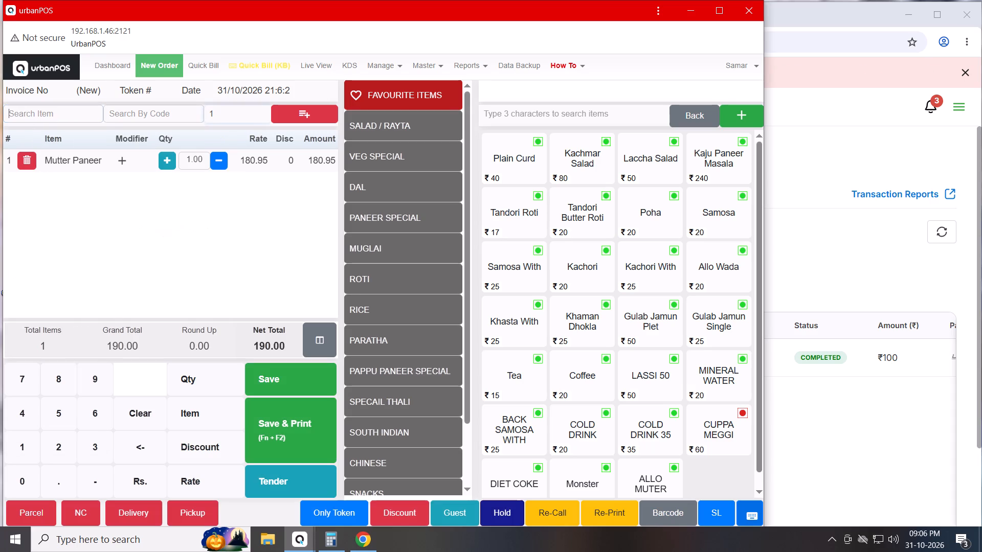
pyautogui.press('F2')
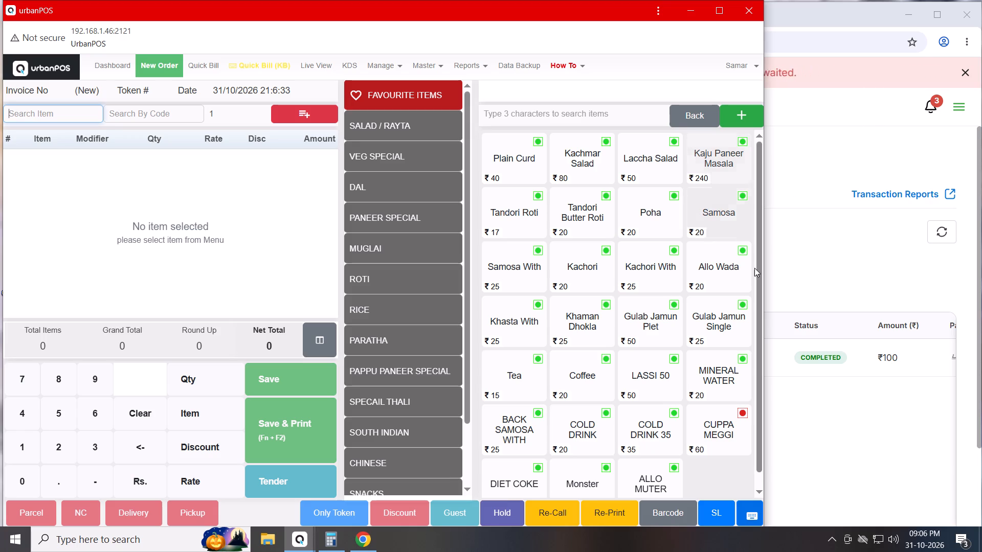
# Add one MINERAL WATER to a new order and complete the bill with Save & Print.
pyautogui.click(711, 380)
pyautogui.click(324, 413)
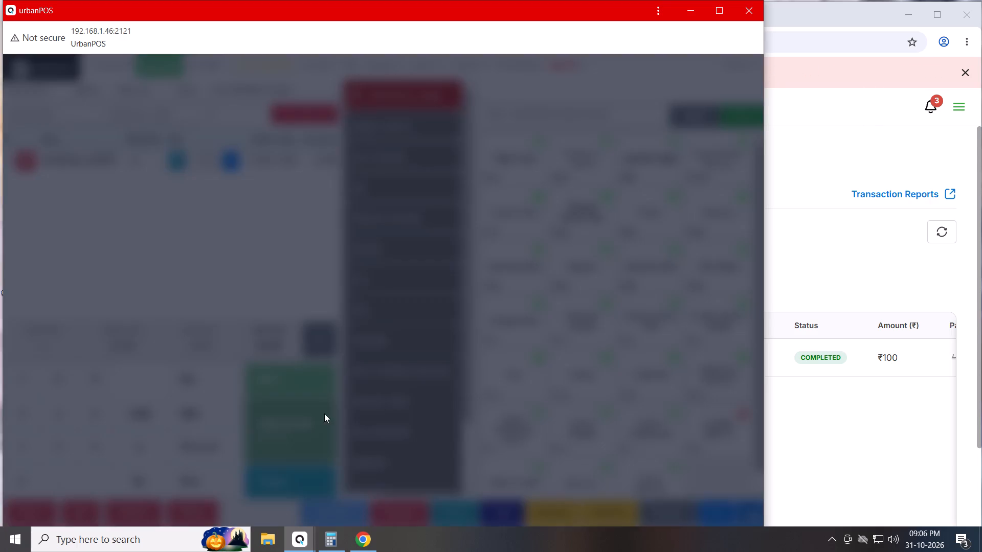
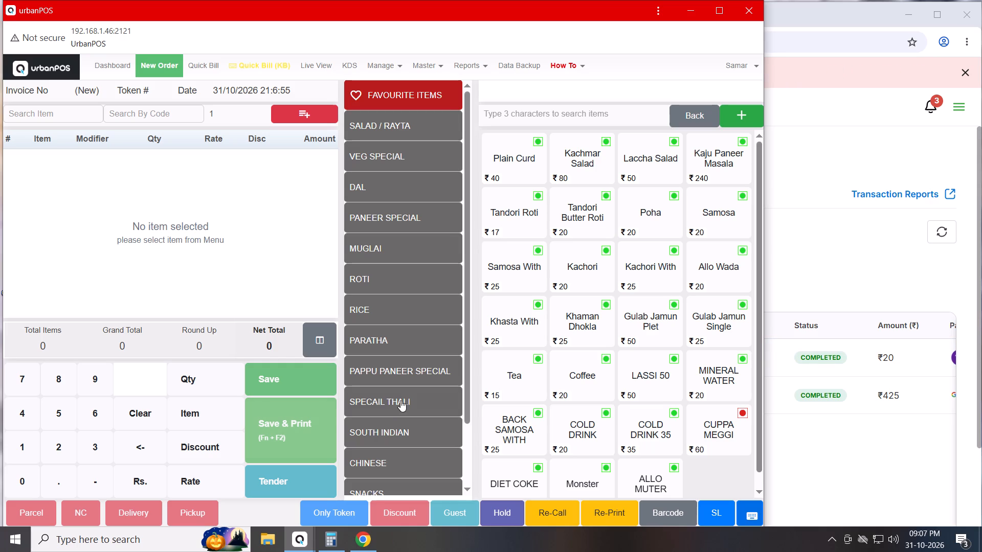
# Search for "dosa", add one Paneer Masala Dosa to a new order and complete the bill with Save & Print.
pyautogui.click(31, 119)
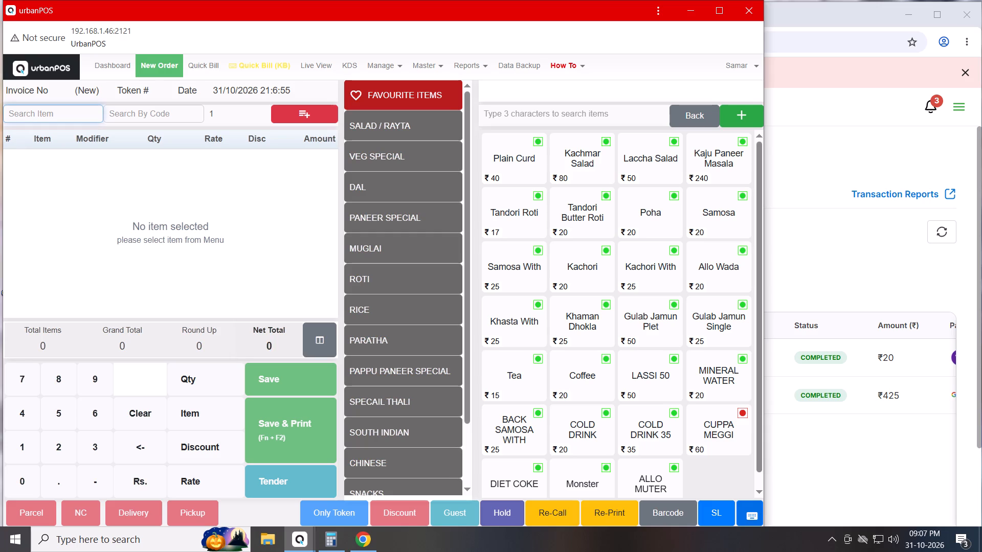
pyautogui.write('dosa')
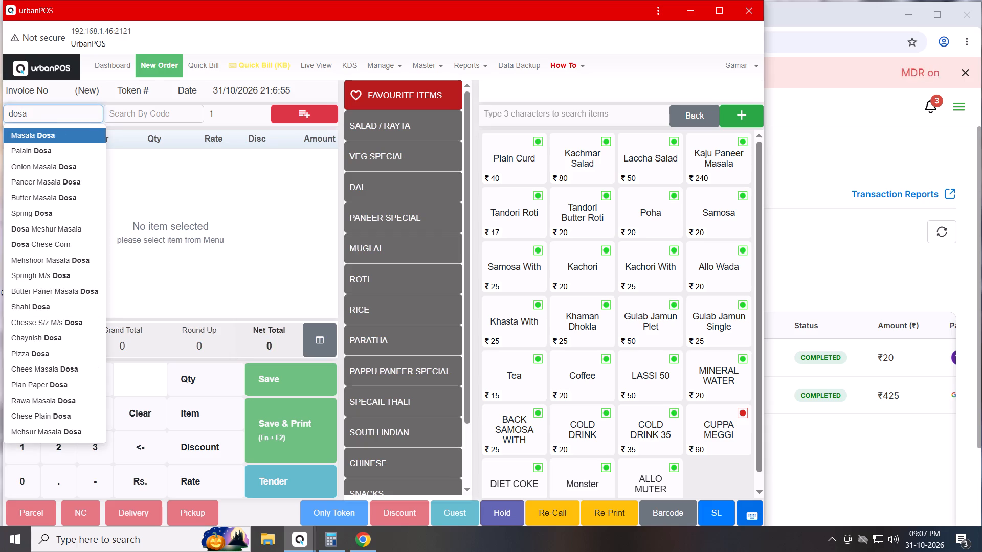
pyautogui.press('Down')
pyautogui.press('Down')
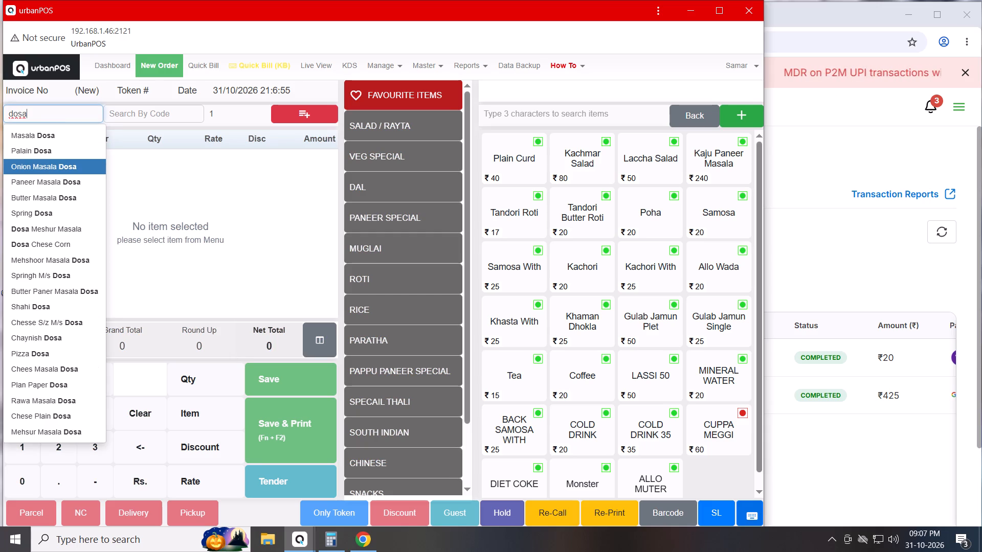
pyautogui.press('Down')
pyautogui.press('Return')
pyautogui.press('Return')
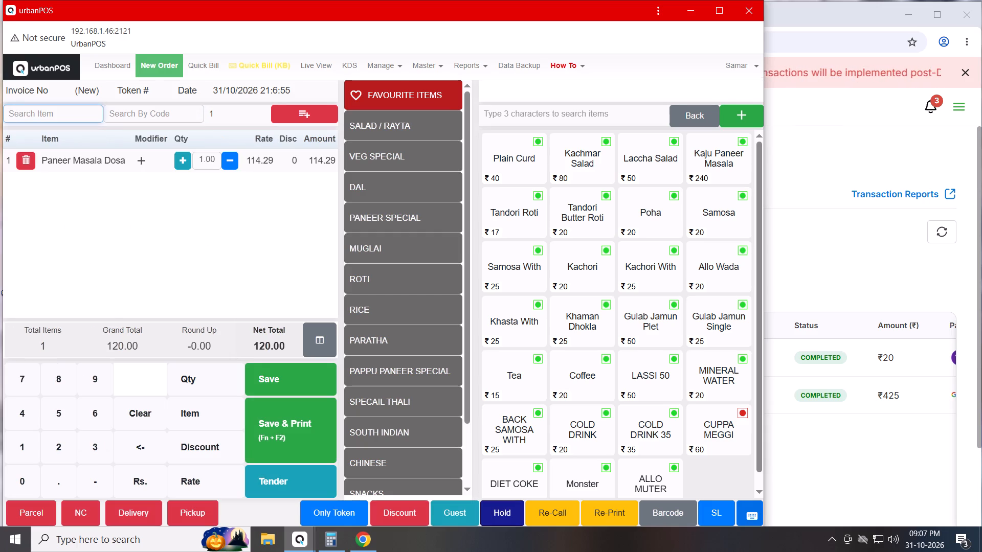
pyautogui.press('F2')
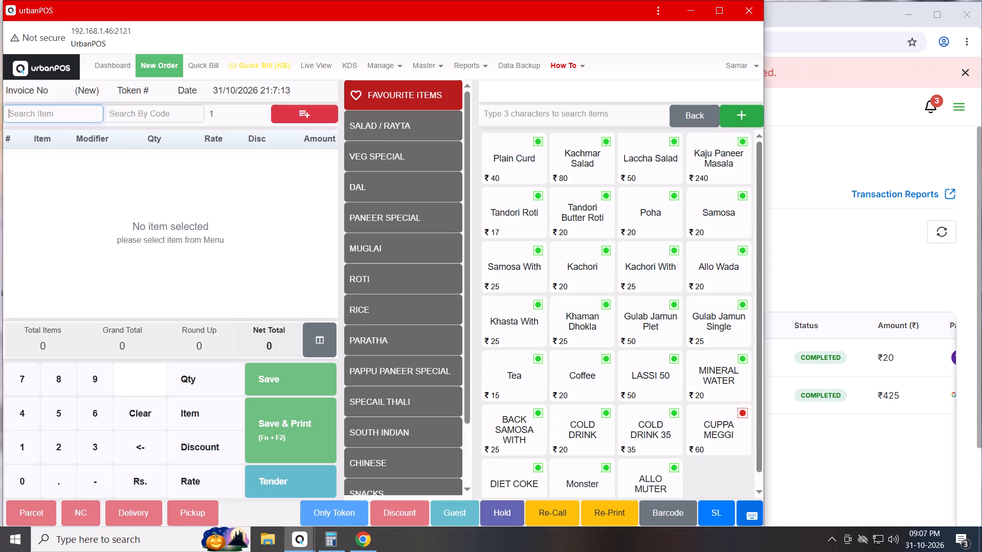
# Add one BACK SAMOSA WITH to a new order and complete the bill with Save & Print.
pyautogui.click(526, 438)
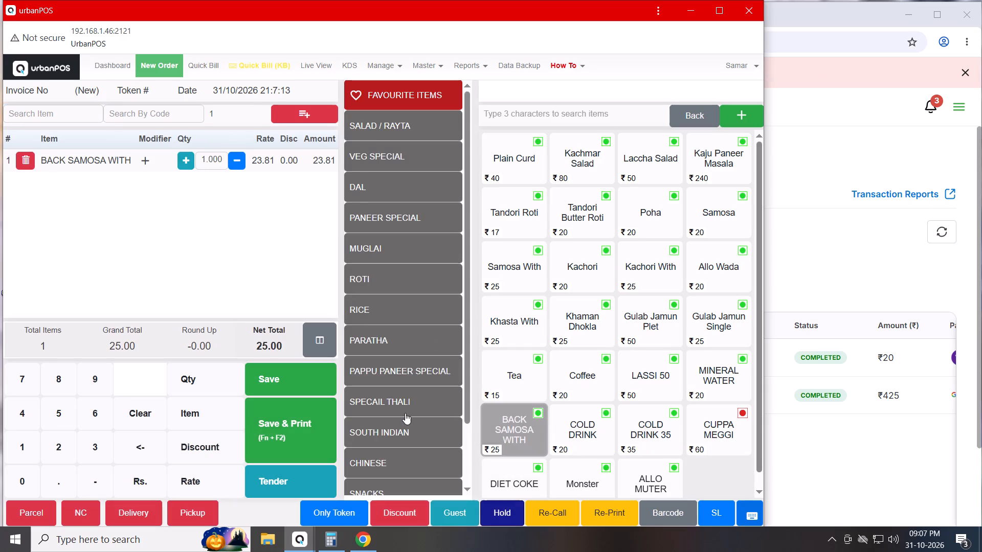
pyautogui.click(315, 423)
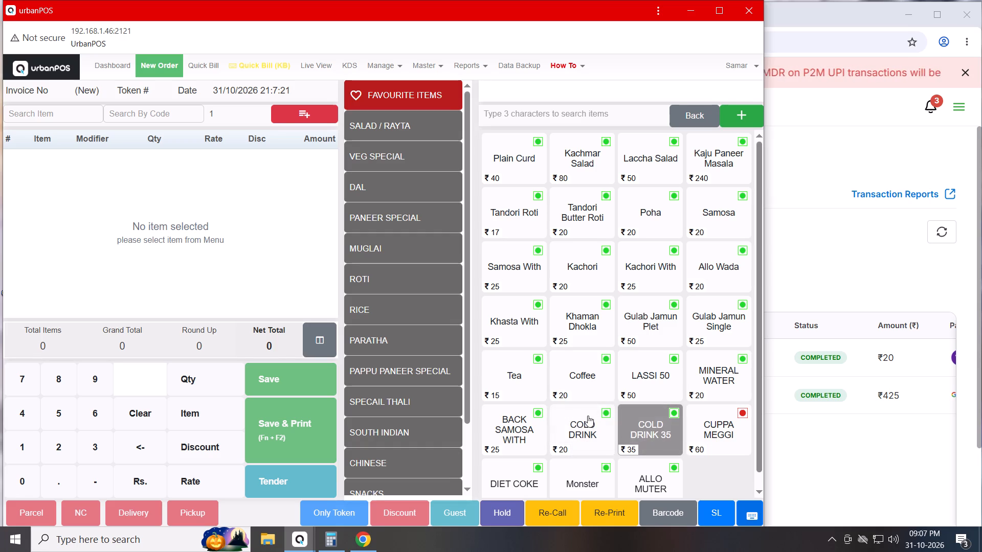
# Search for "can", add one Can to a new order and complete the bill with Save & Print.
pyautogui.click(10, 114)
pyautogui.write('can')
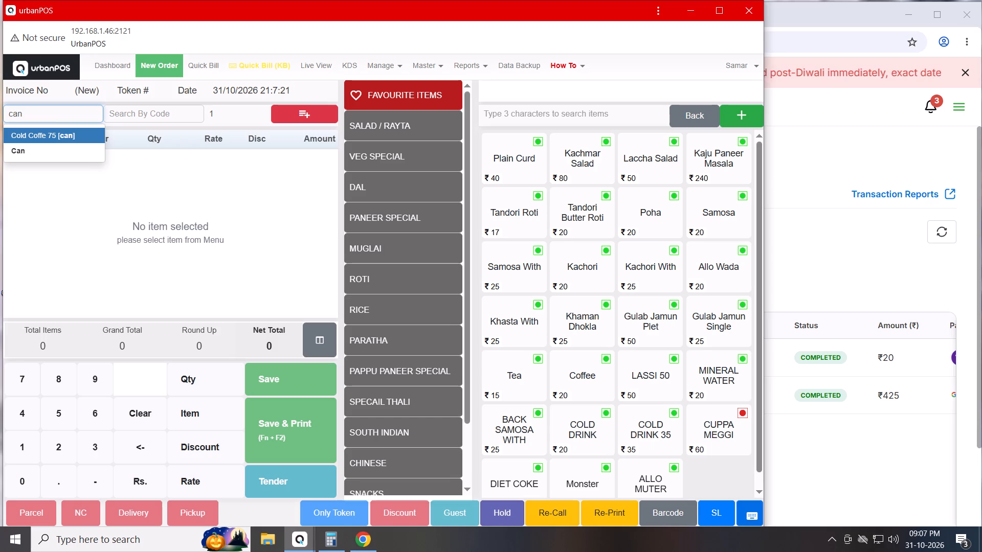
pyautogui.press('Down')
pyautogui.press('Return')
pyautogui.press('Return')
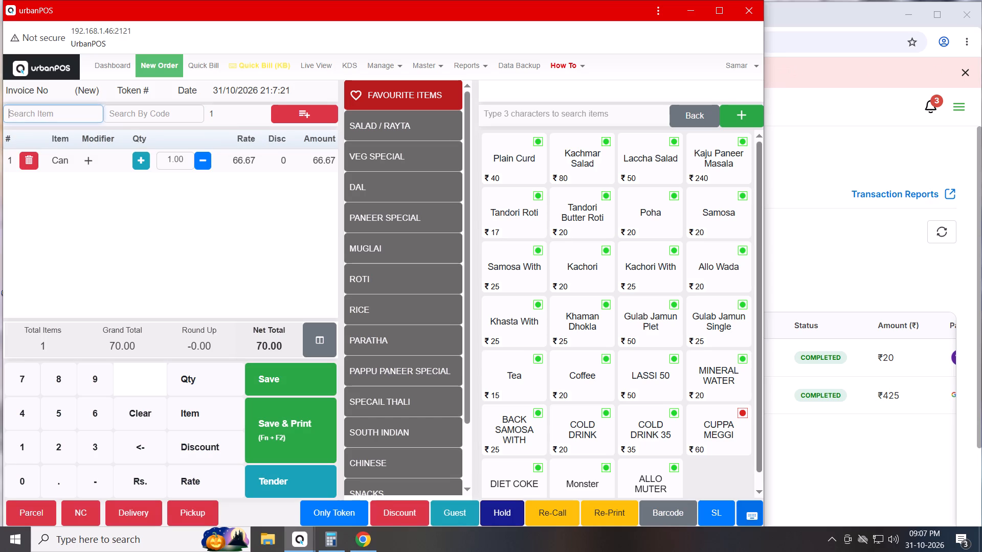
pyautogui.press('F2')
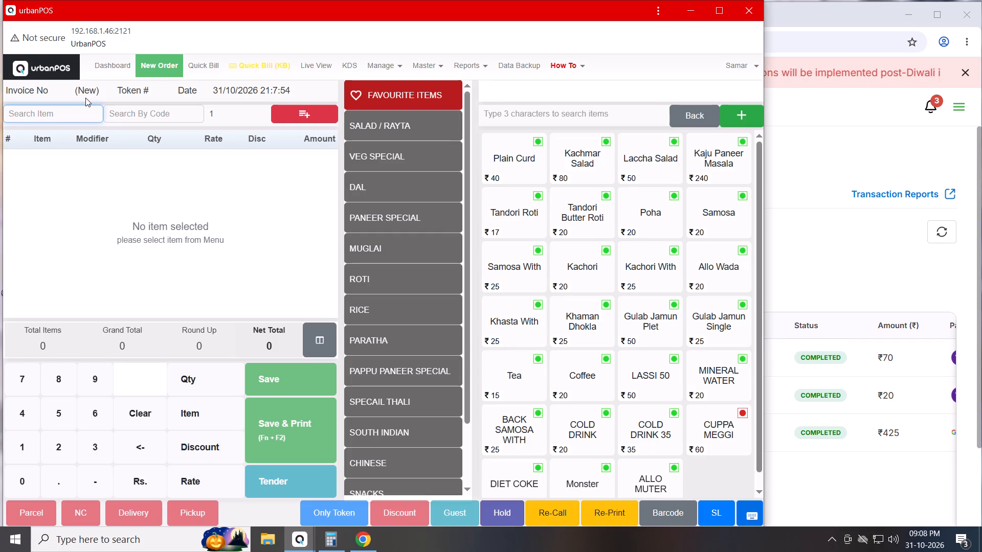
# Search for "mutter" and add one Mutter Paneer to a new order.
pyautogui.write('mitt')
pyautogui.press('BackSpace')
pyautogui.press('BackSpace')
pyautogui.press('BackSpace')
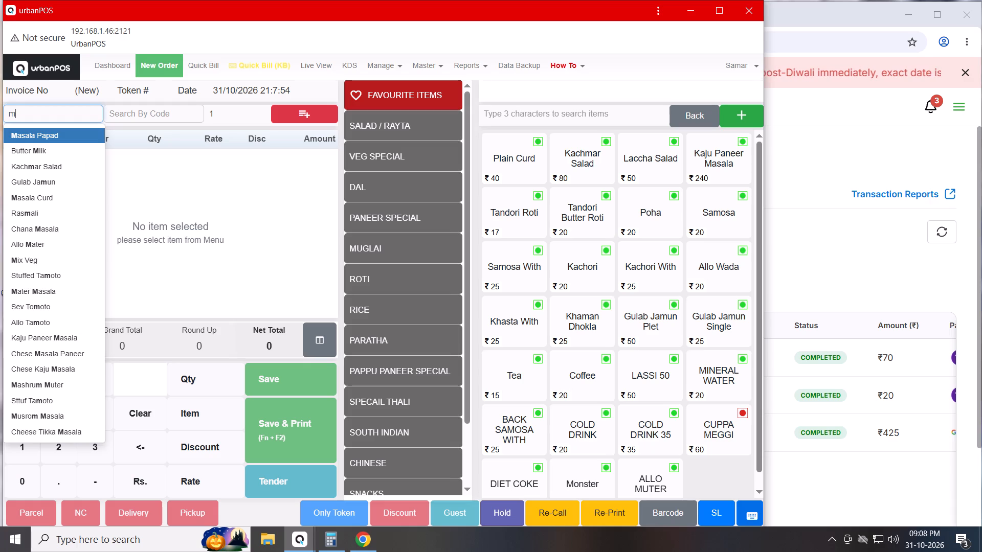
pyautogui.press('BackSpace')
pyautogui.write('mutter')
pyautogui.press('space')
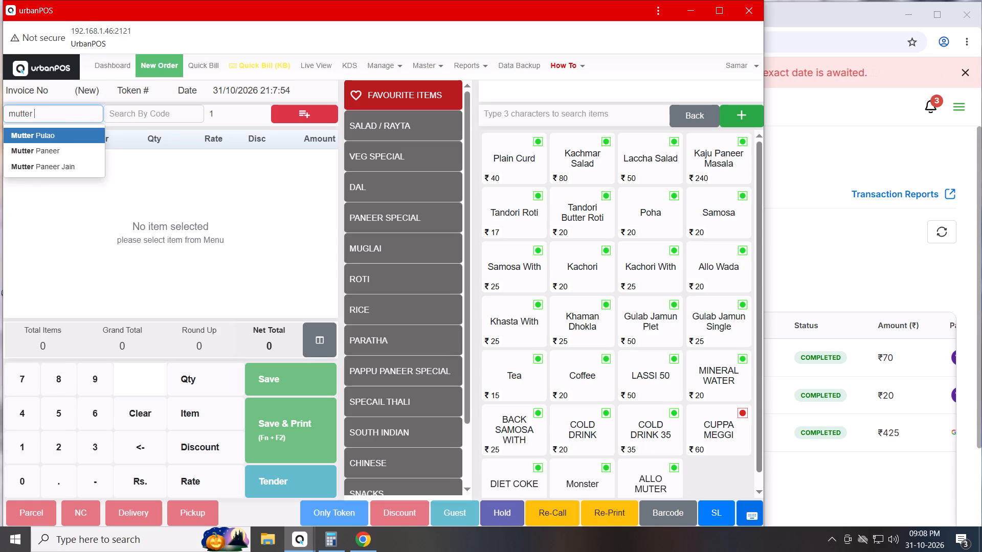
pyautogui.press('Down')
pyautogui.press('Return')
pyautogui.press('Return')
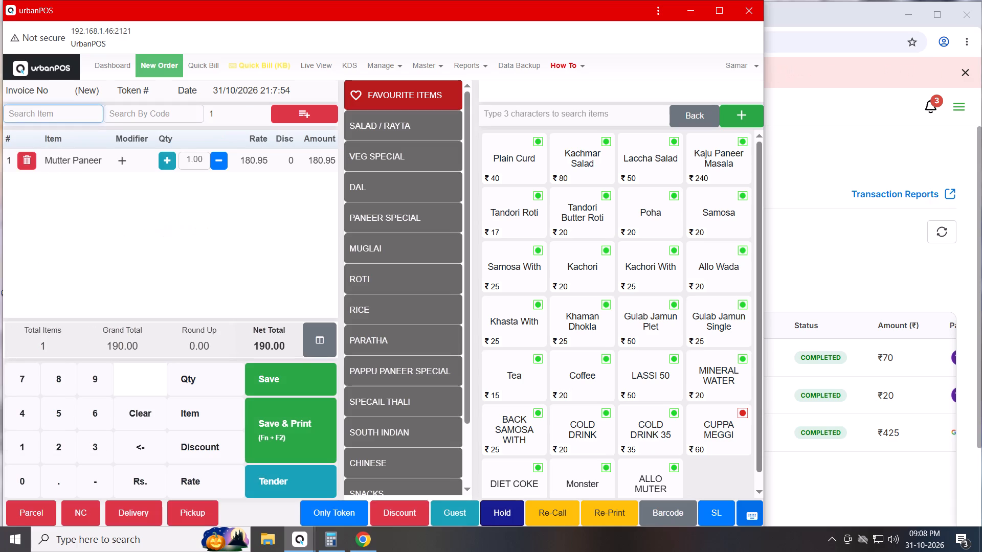
# Search for "plet", add two Gulab Jamun Plet to the order and complete the bill with Save & Print.
pyautogui.write('plet')
pyautogui.press('Return')
pyautogui.press('2')
pyautogui.press('Return')
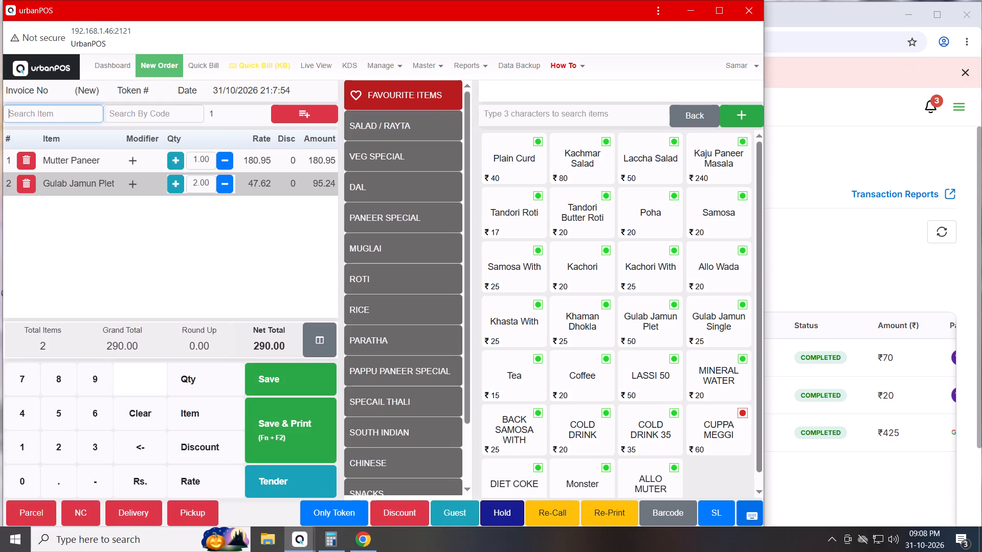
pyautogui.press('F2')
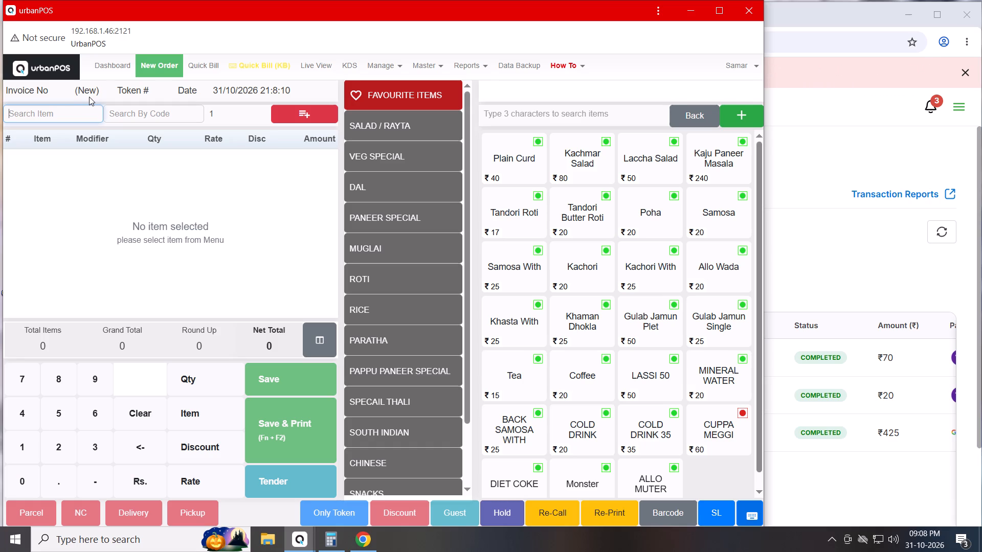
# Use Re-Print to print a saved bill again.
pyautogui.click(593, 512)
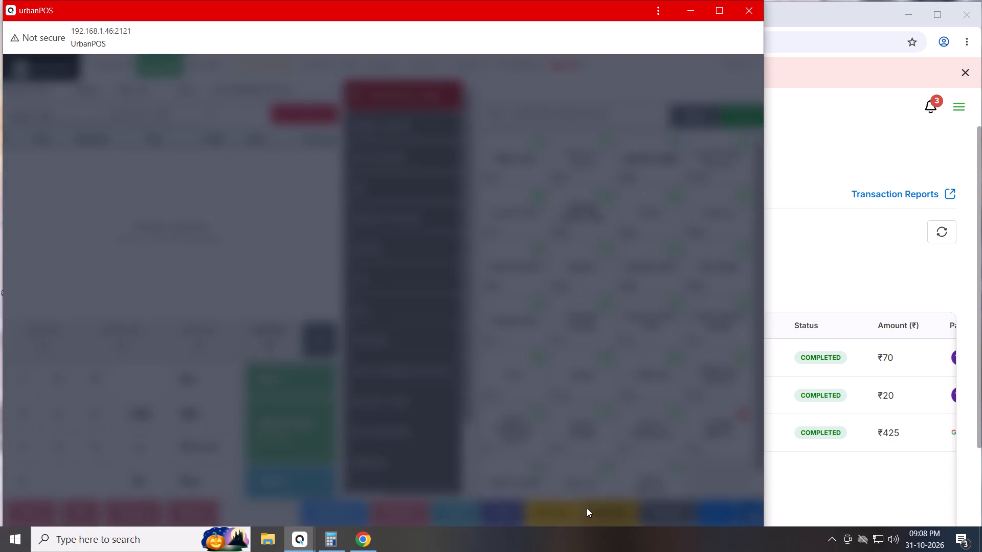
pyautogui.click(607, 116)
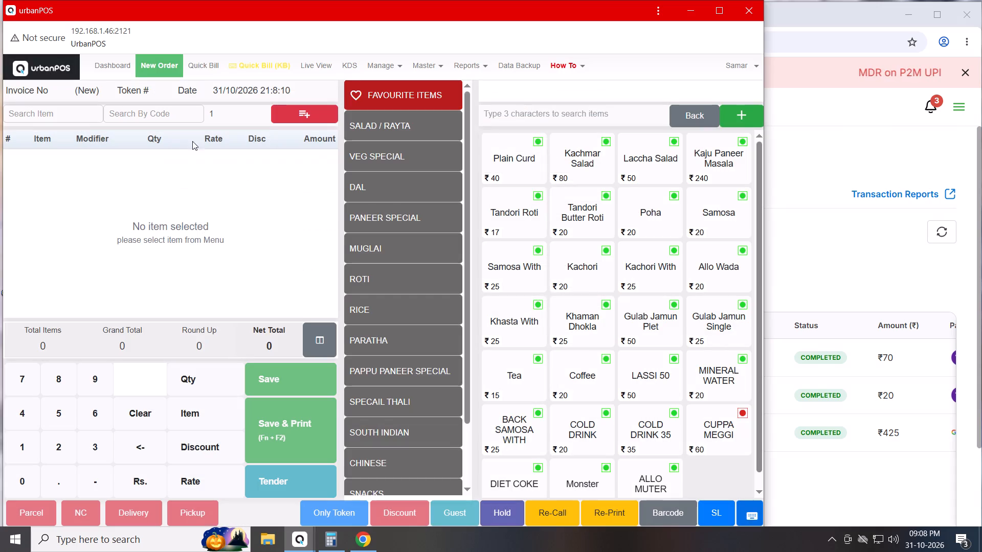
# Add one Dal Fry and one Veg Pulao to a new order by searching for "dal f" and "veg p".
pyautogui.click(9, 108)
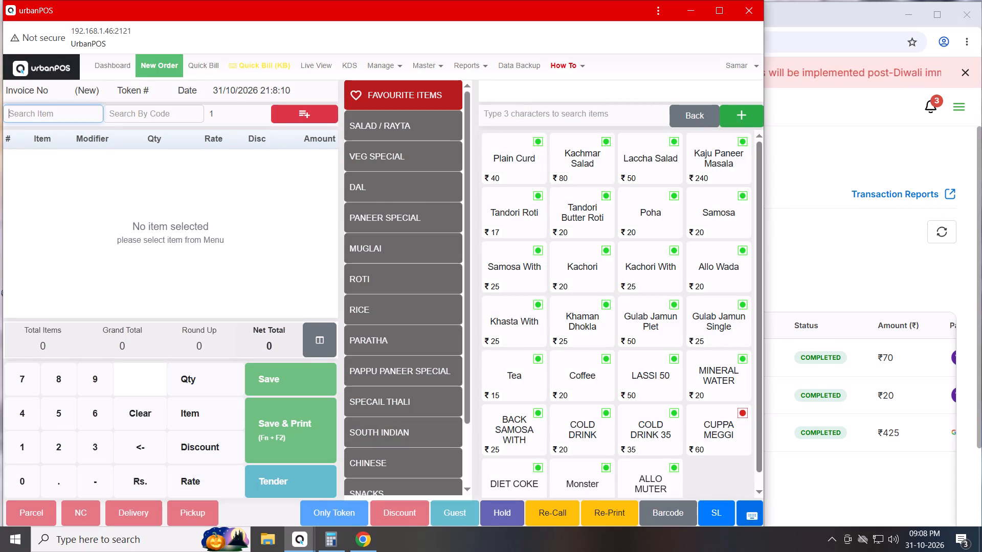
pyautogui.write('dal f')
pyautogui.press('Left')
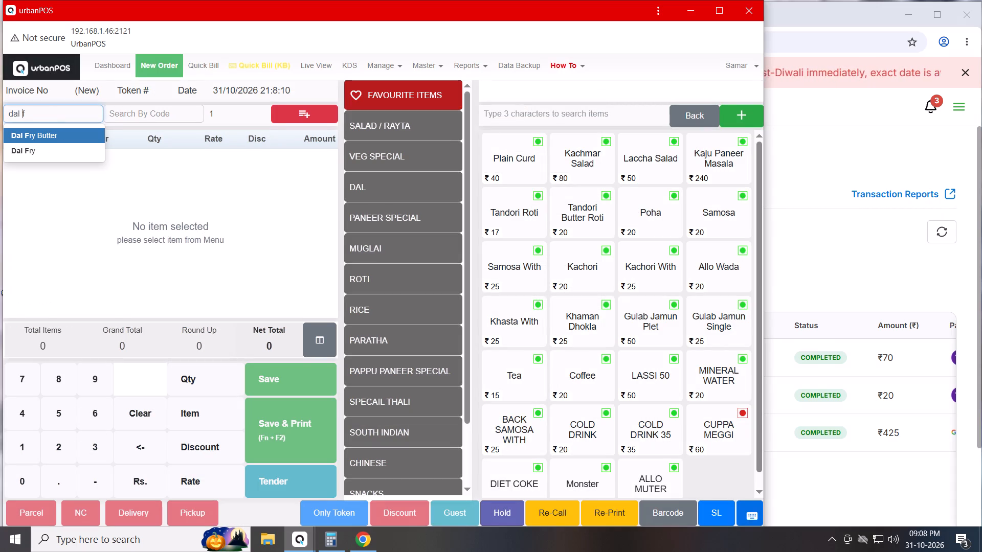
pyautogui.press('Down')
pyautogui.press('Return')
pyautogui.press('Return')
pyautogui.write('veg p')
pyautogui.press('Return')
pyautogui.press('Return')
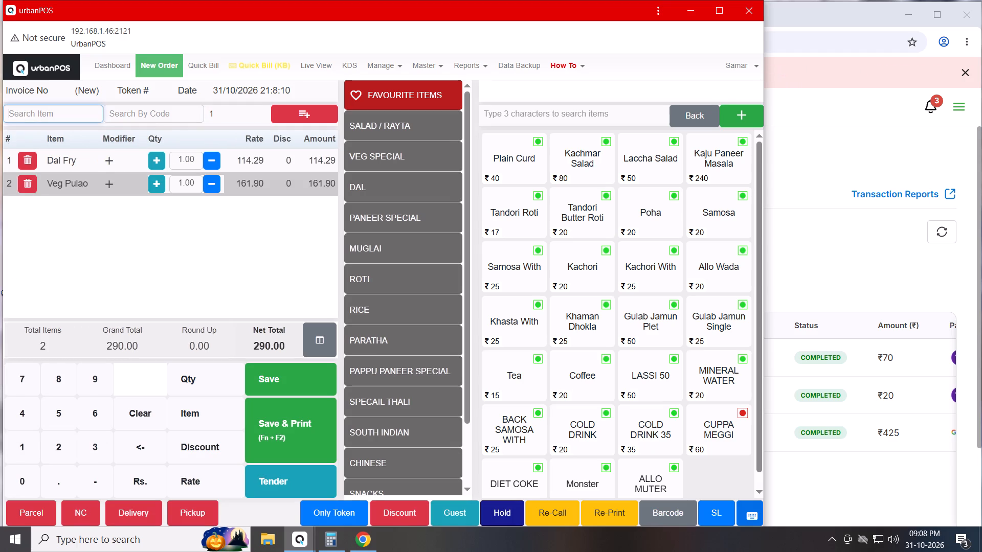
# Add five Tandori Roti by searching for 0001 and one Green Salad by searching for "gree" to the order.
pyautogui.write('0001')
pyautogui.press('Return')
pyautogui.press('5')
pyautogui.press('Return')
pyautogui.write('gree')
pyautogui.press('Return')
pyautogui.press('Return')
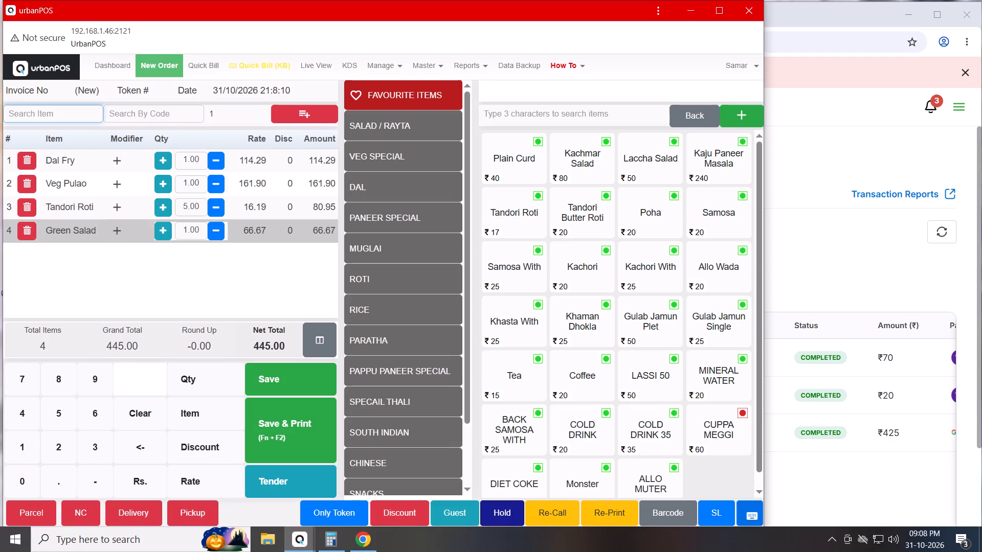
# Add one MINERAL WATER via 006 and two Plain Curd via "curd", and complete the bill with Save & Print.
pyautogui.write('006')
pyautogui.press('Up')
pyautogui.press('Return')
pyautogui.press('Return')
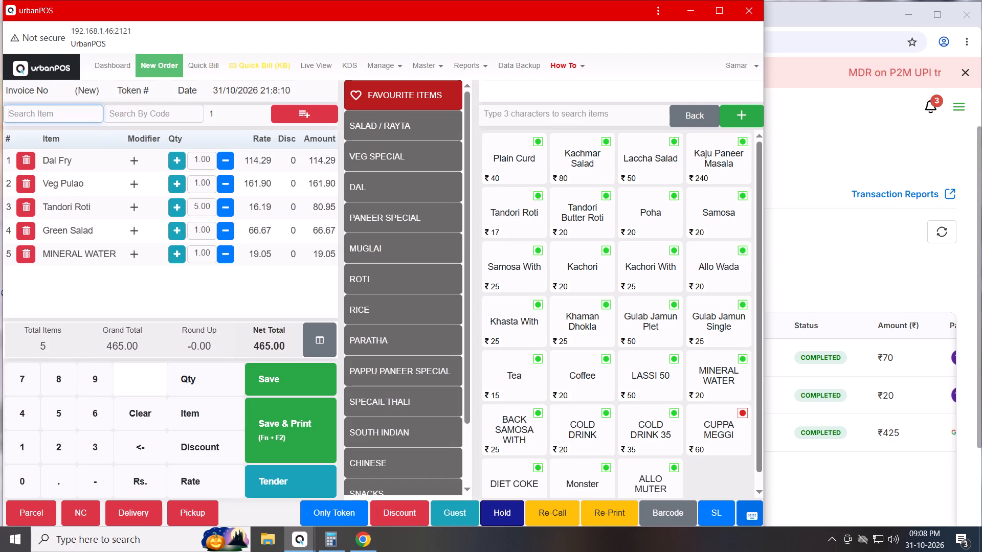
pyautogui.write('curd')
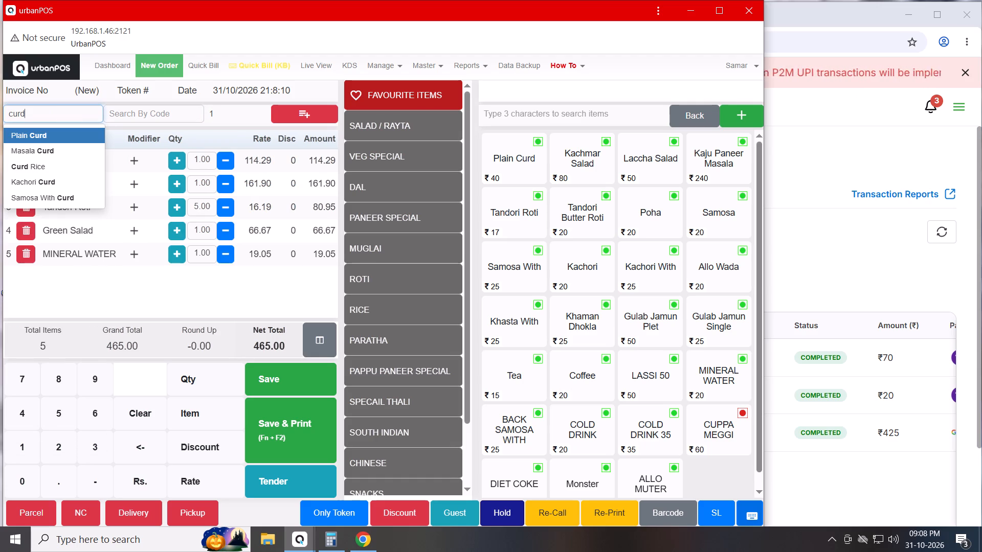
pyautogui.press('Return')
pyautogui.press('2')
pyautogui.press('Return')
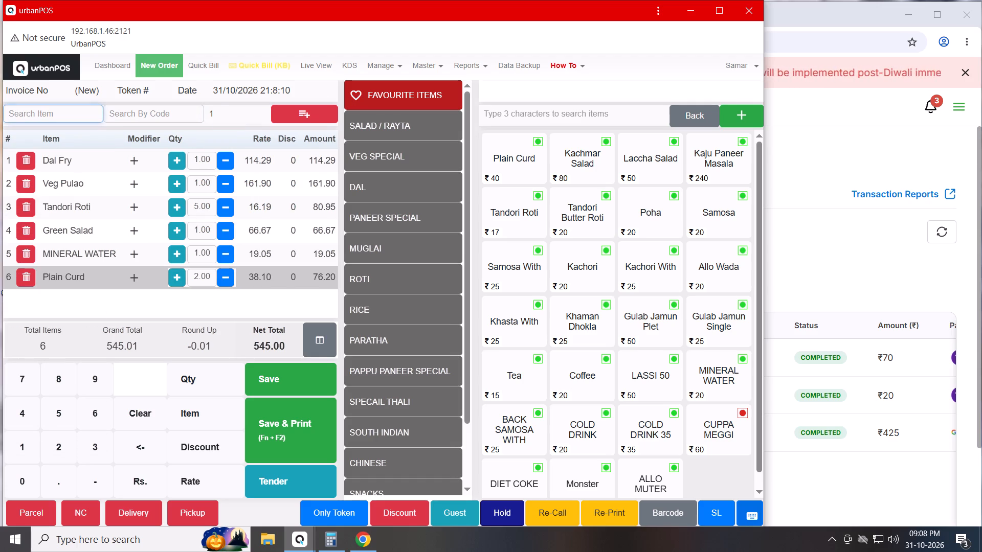
pyautogui.press('F2')
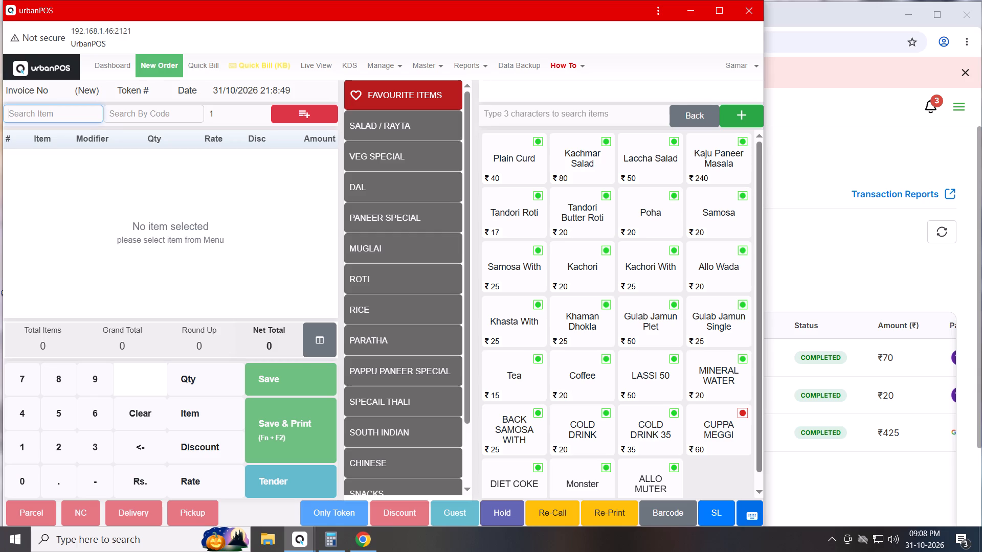
# Enter a new order of two Samosa, one Poha and two Tea, and complete the bill with Save & Print.
pyautogui.doubleClick(725, 238)
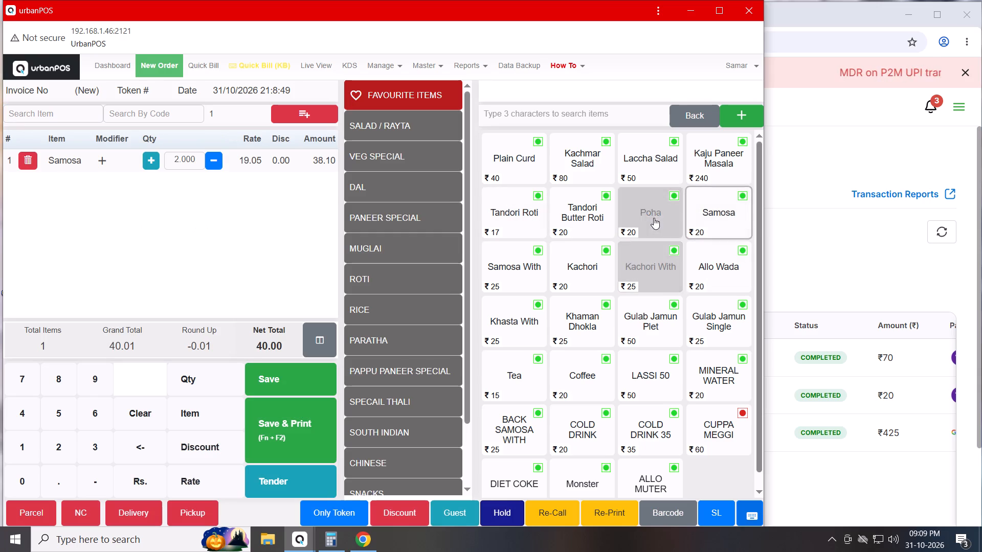
pyautogui.doubleClick(654, 218)
pyautogui.doubleClick(513, 372)
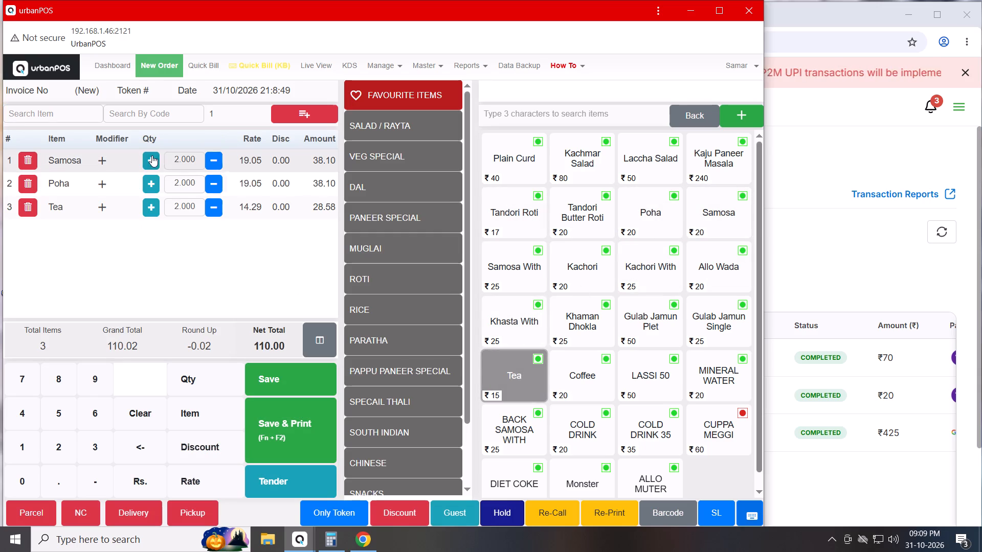
pyautogui.click(214, 185)
pyautogui.press('F2')
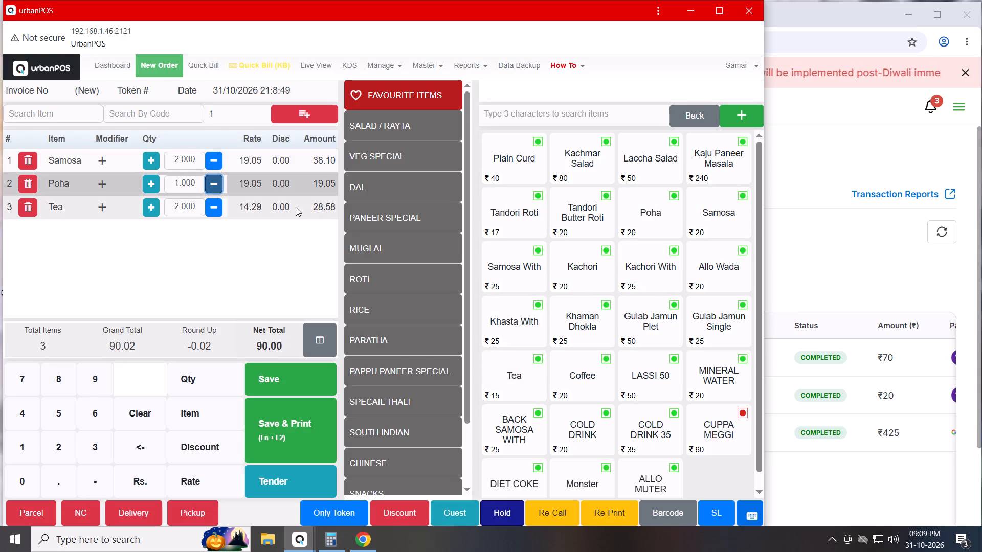
# Add one MINERAL WATER to a new order and complete the bill with Save & Print.
pyautogui.click(726, 360)
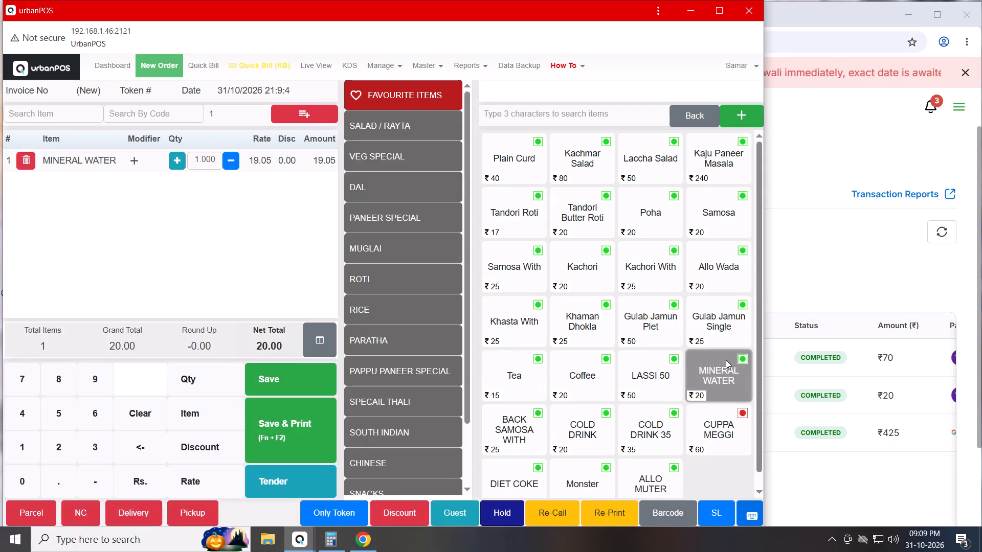
pyautogui.press('F2')
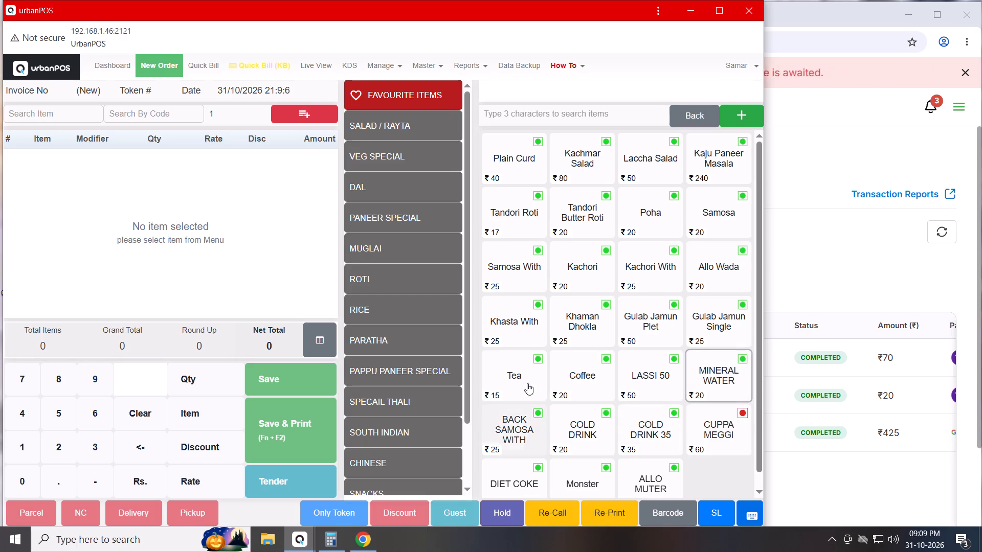
# Add one Tea to a new order and complete the bill with Save & Print.
pyautogui.click(517, 362)
pyautogui.click(264, 435)
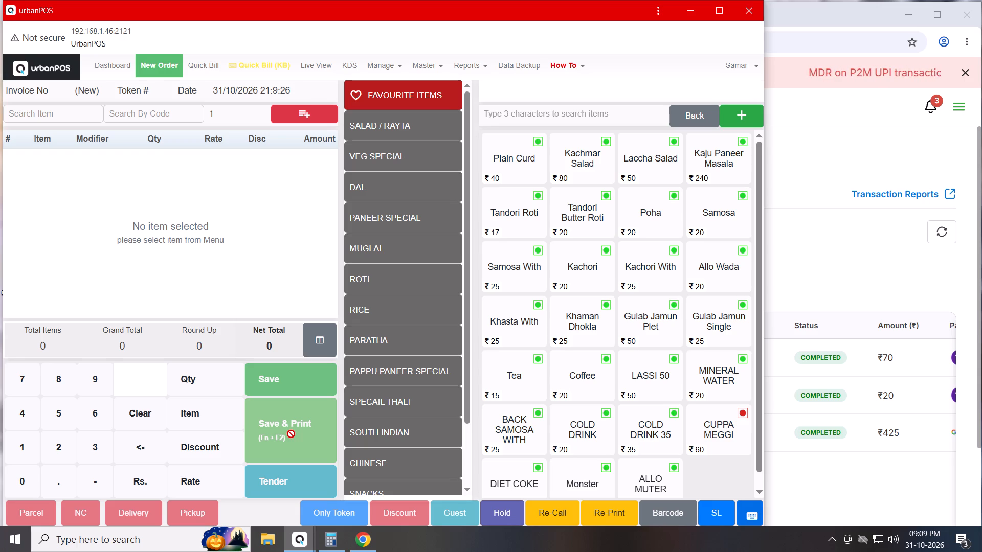
# Add one MINERAL WATER to a new order and complete the bill with Save & Print.
pyautogui.click(699, 373)
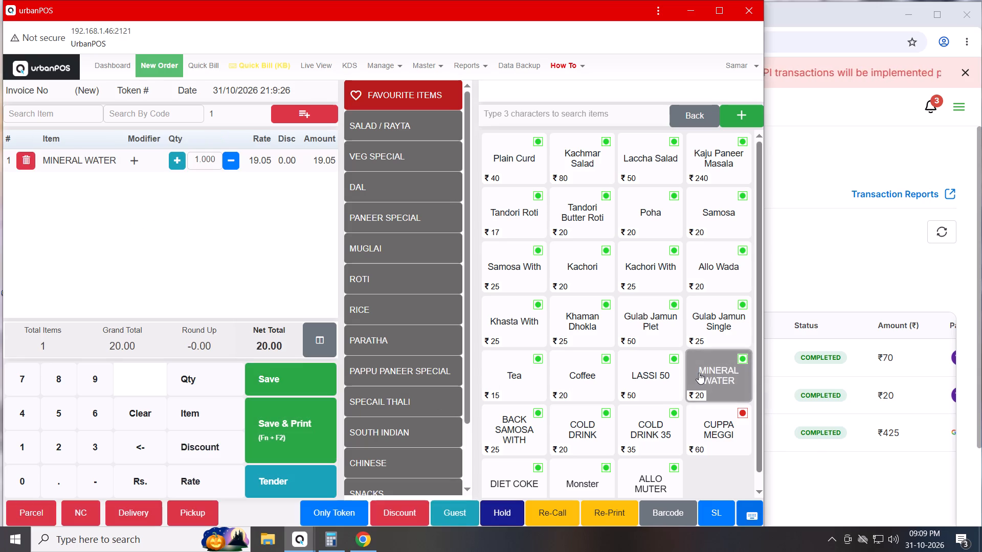
pyautogui.press('F2')
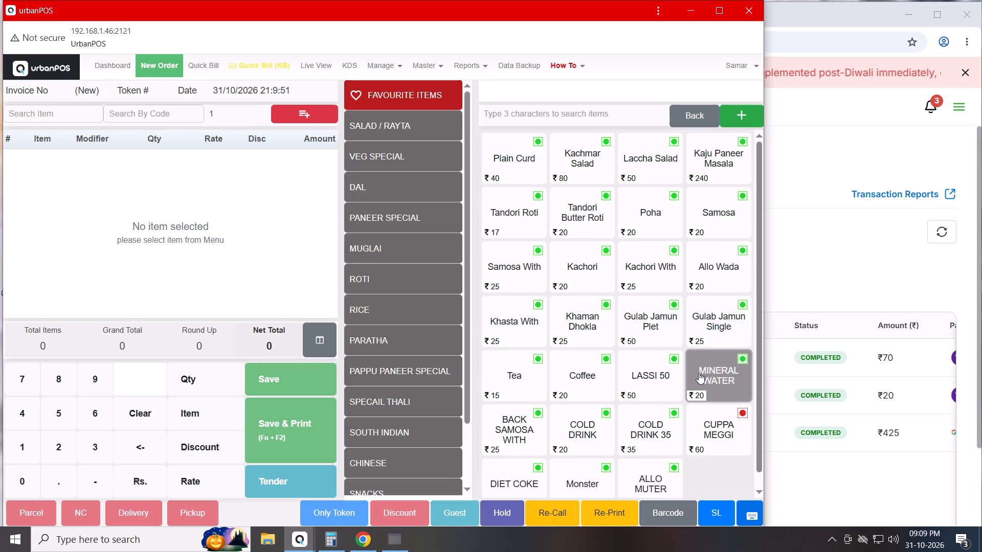
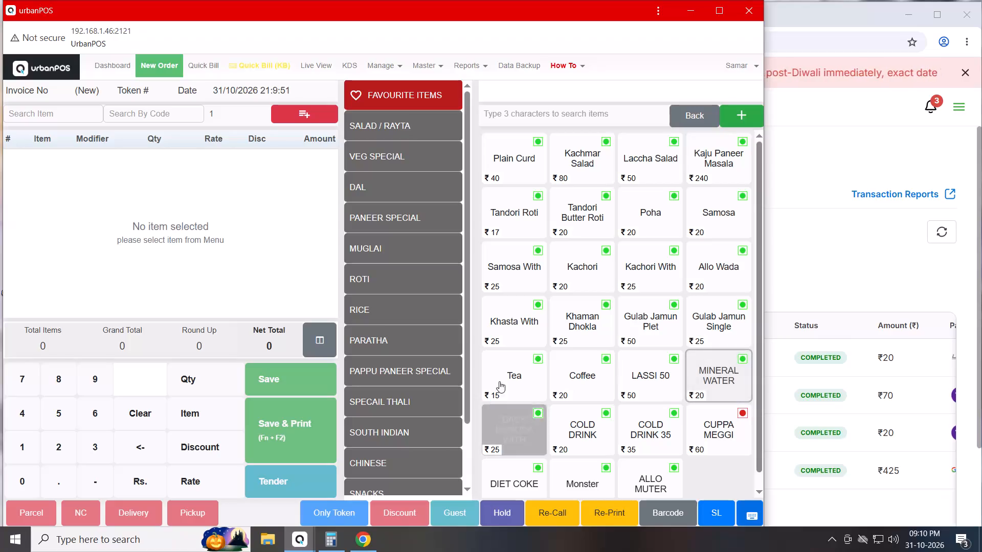
# Add three Tea to a new order and complete the bill with Save & Print.
pyautogui.tripleClick(517, 360)
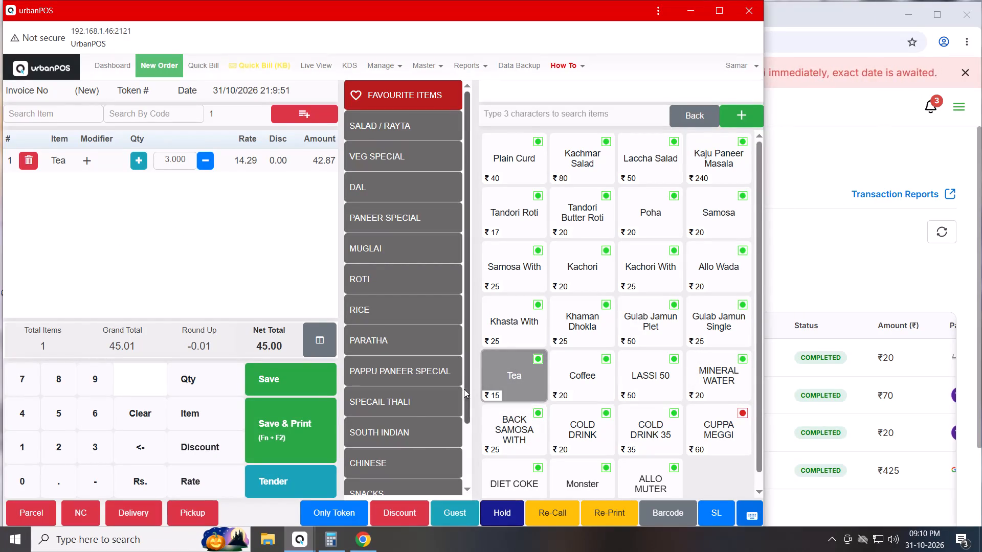
pyautogui.click(276, 415)
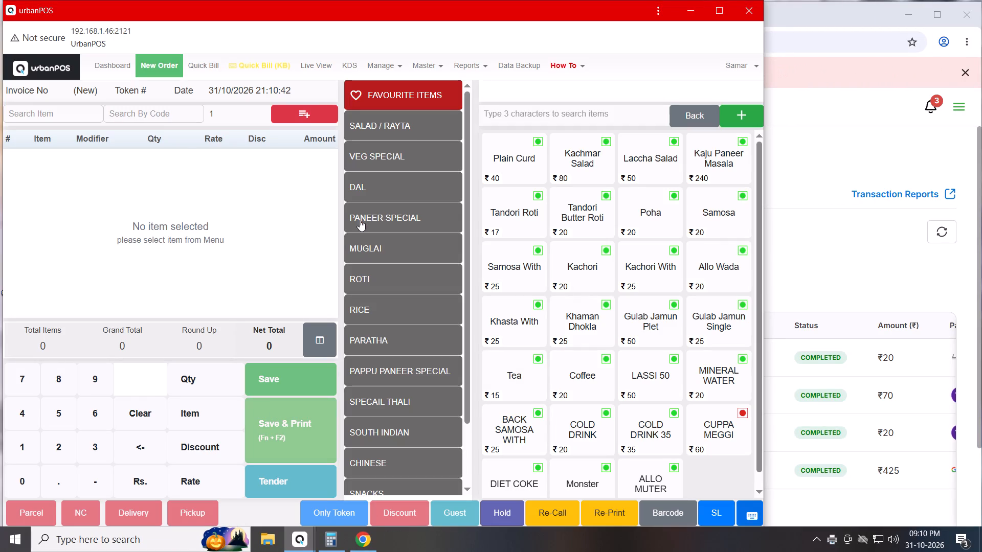
# Enter a new order of one Kaju Kari, one Jeera Ric Haf and eight Tandori Butter Roti, and complete the bill with Save & Print.
pyautogui.click(98, 119)
pyautogui.write('kaju k')
pyautogui.press('Return')
pyautogui.press('Return')
pyautogui.write('haf')
pyautogui.press('Down')
pyautogui.press('Down')
pyautogui.press('Return')
pyautogui.press('Return')
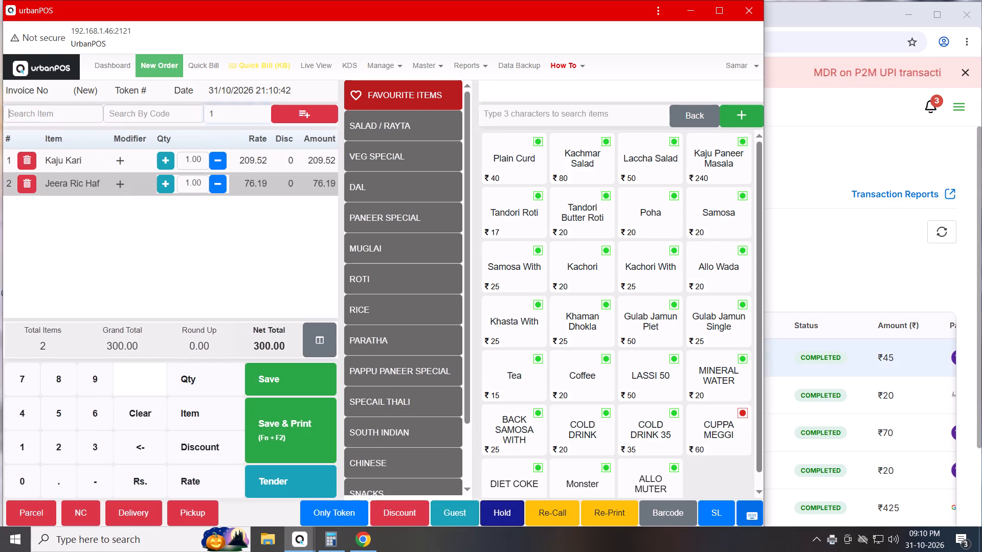
pyautogui.write('roti')
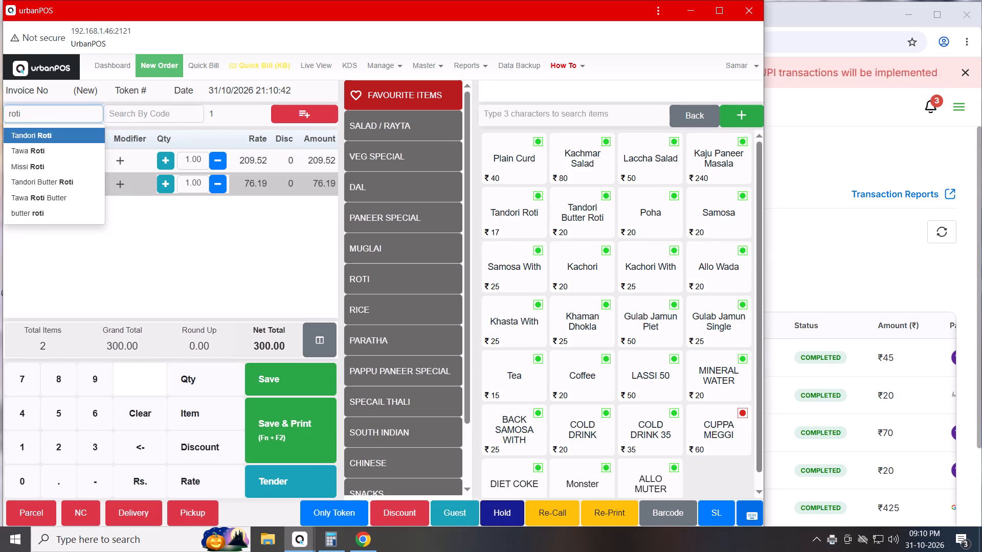
pyautogui.press('Up')
pyautogui.press('Up')
pyautogui.press('Up')
pyautogui.press('Return')
pyautogui.press('8')
pyautogui.press('Return')
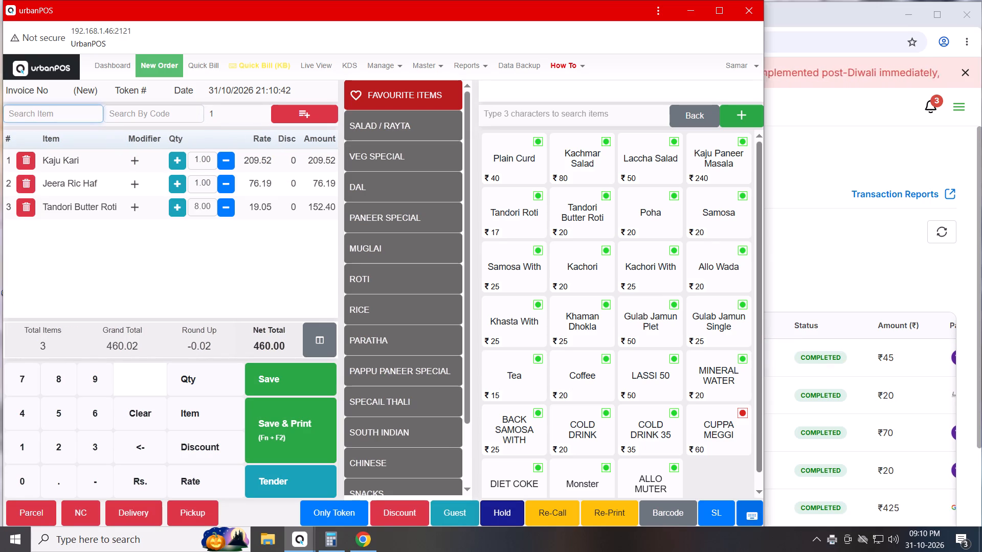
pyautogui.press('F2')
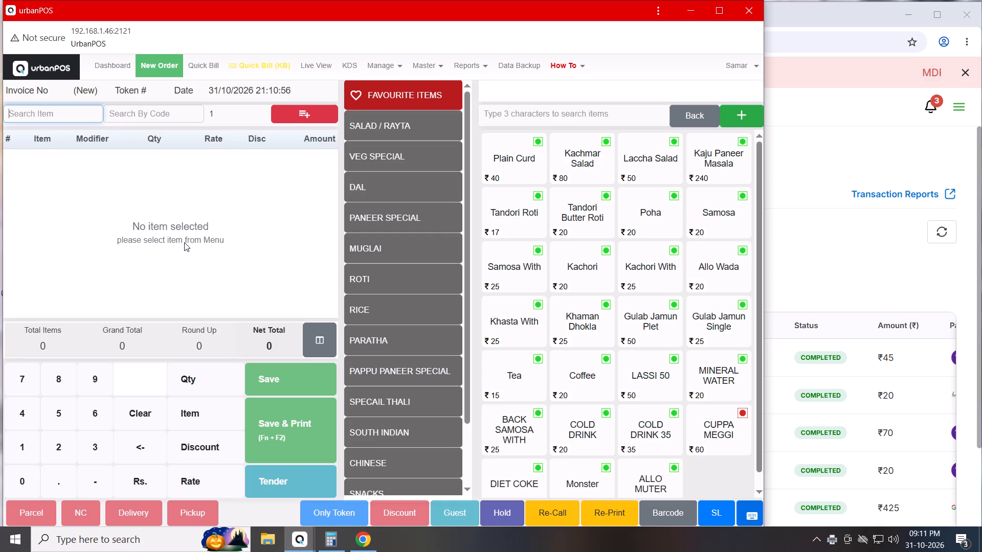
# Add one Kachori to a new order and complete the bill with Save & Print.
pyautogui.scroll(2, 184, 242)
pyautogui.click(577, 261)
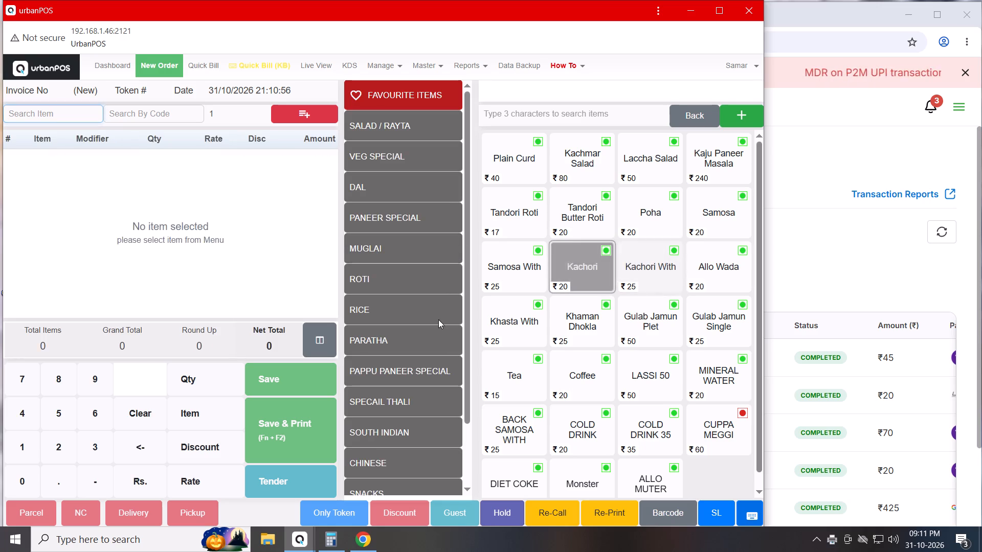
pyautogui.click(313, 413)
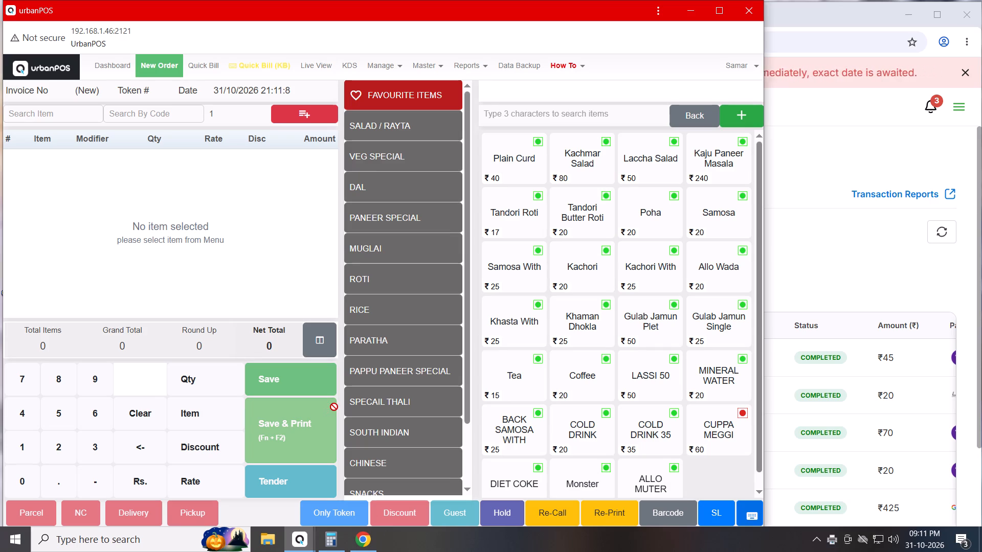
# View the list of recent bills available for reprinting, and close it without reprinting any.
pyautogui.click(622, 504)
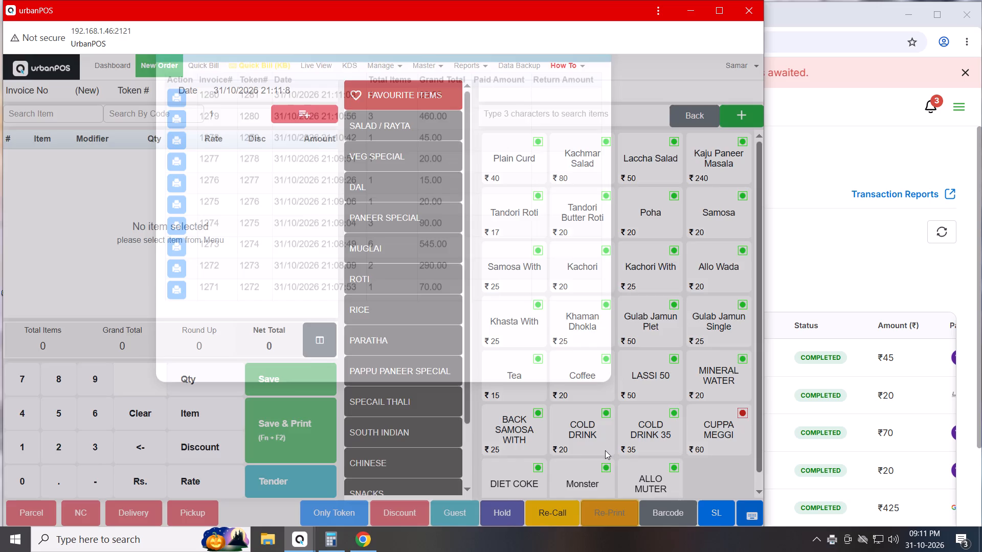
pyautogui.click(605, 104)
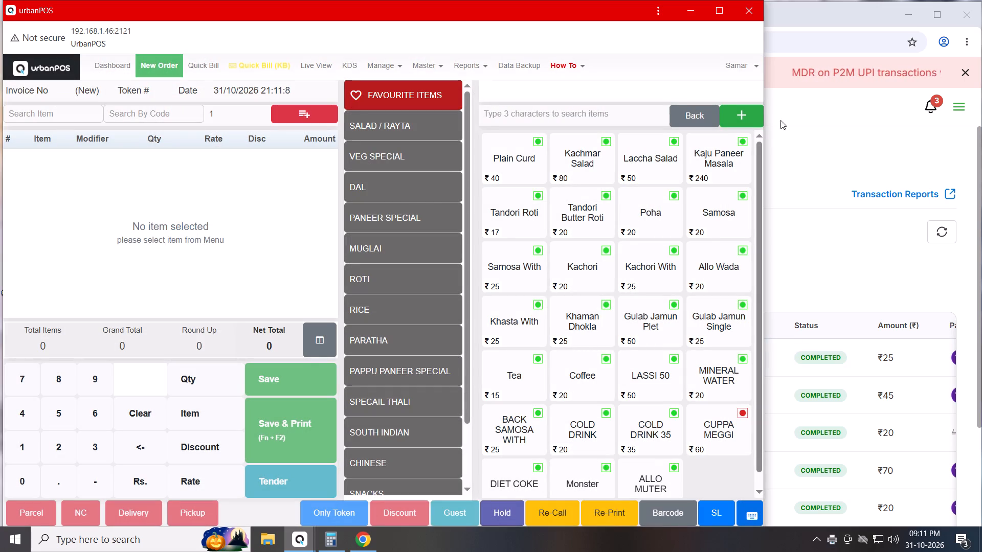
# Add one BACK SAMOSA WITH to a new order and complete the bill with Save & Print.
pyautogui.click(538, 407)
pyautogui.press('F2')
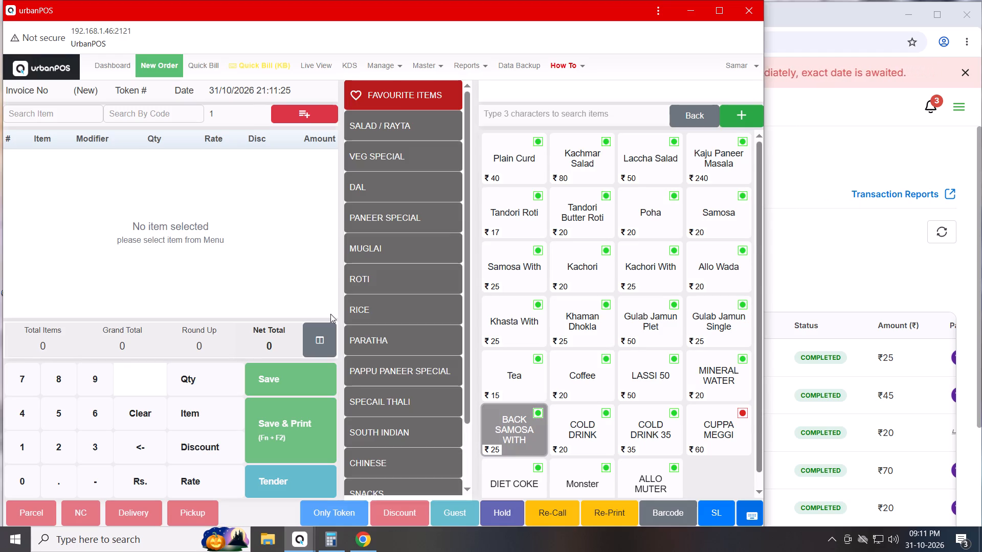
# Add one Idli Sambhar to a new order and complete the bill with Save & Print.
pyautogui.click(85, 123)
pyautogui.click(85, 119)
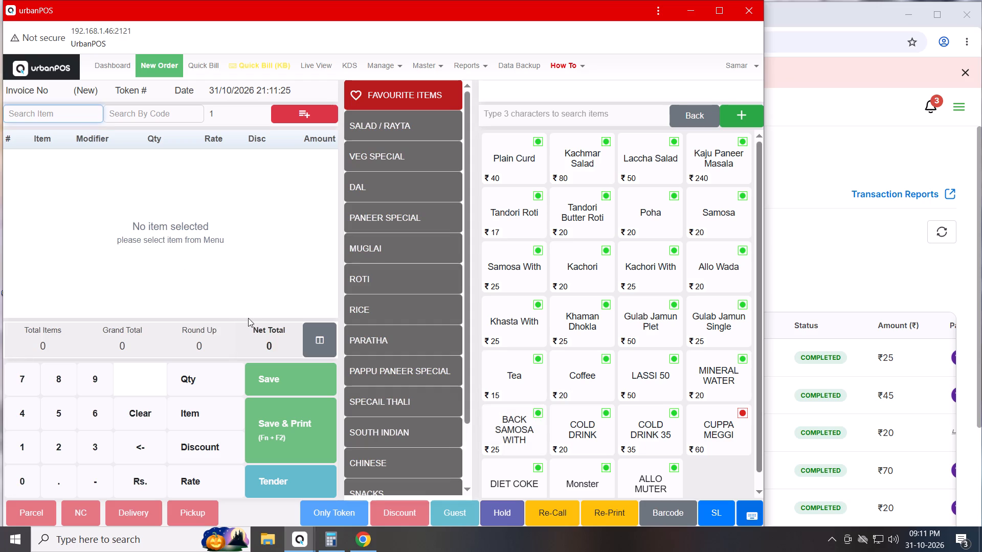
pyautogui.press('i')
pyautogui.press('d')
pyautogui.press('l')
pyautogui.press('i')
pyautogui.press('Return')
pyautogui.press('Return')
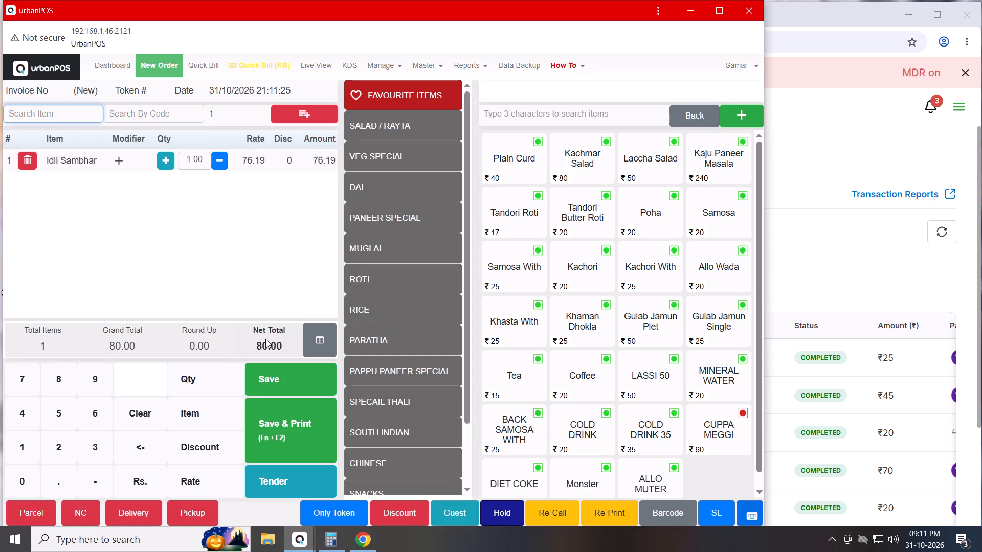
pyautogui.press('F2')
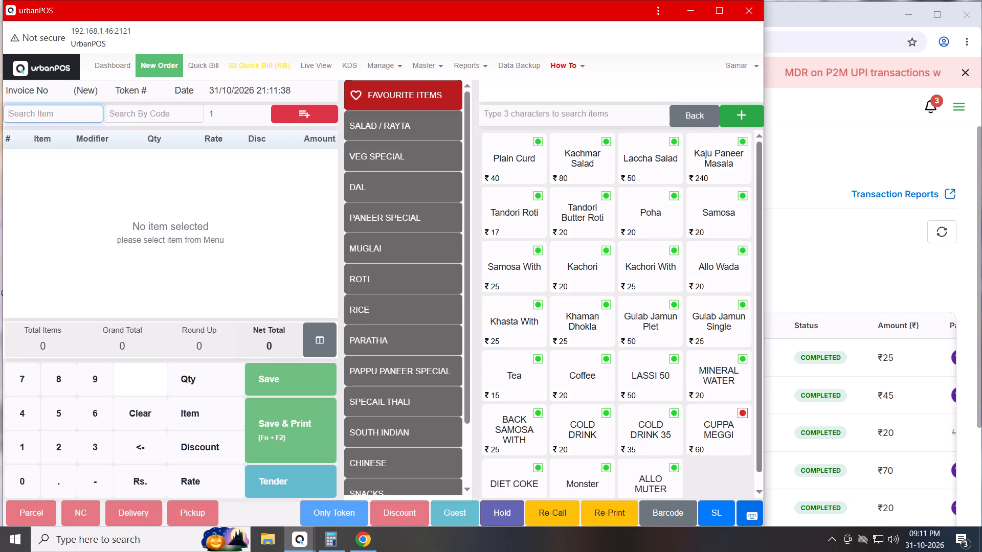
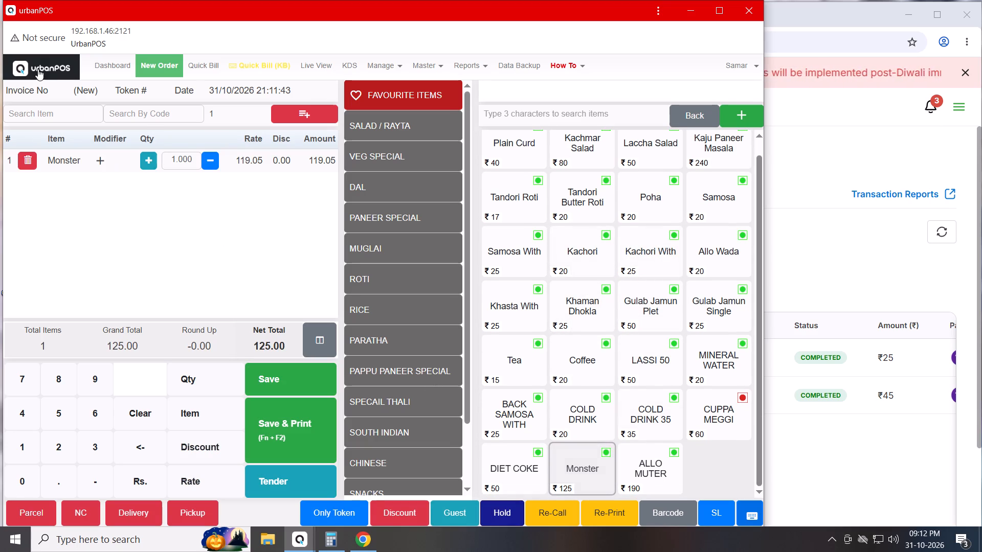
# Replace the Monster in the current order with DIET COKE and complete the bill with Save & Print.
pyautogui.click(25, 152)
pyautogui.doubleClick(506, 443)
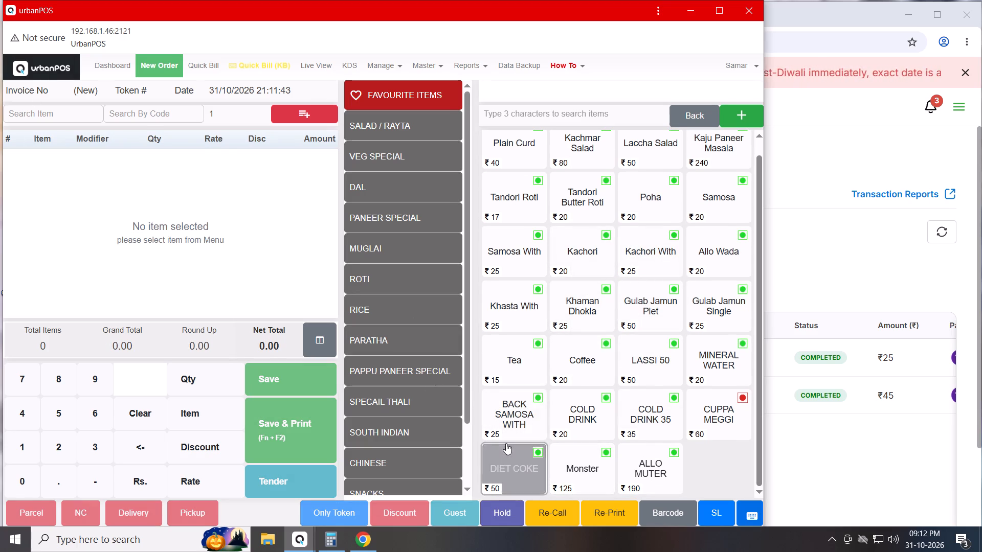
pyautogui.click(296, 426)
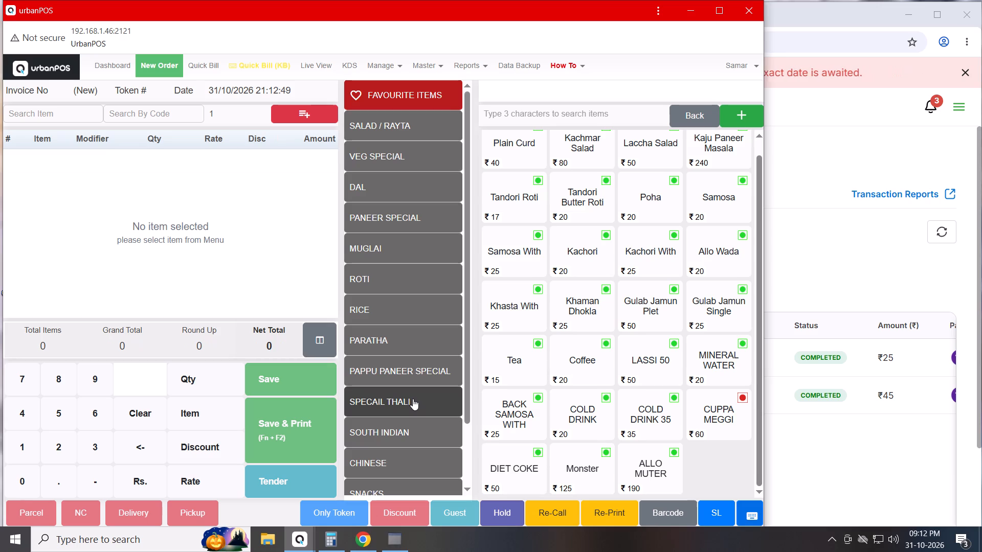
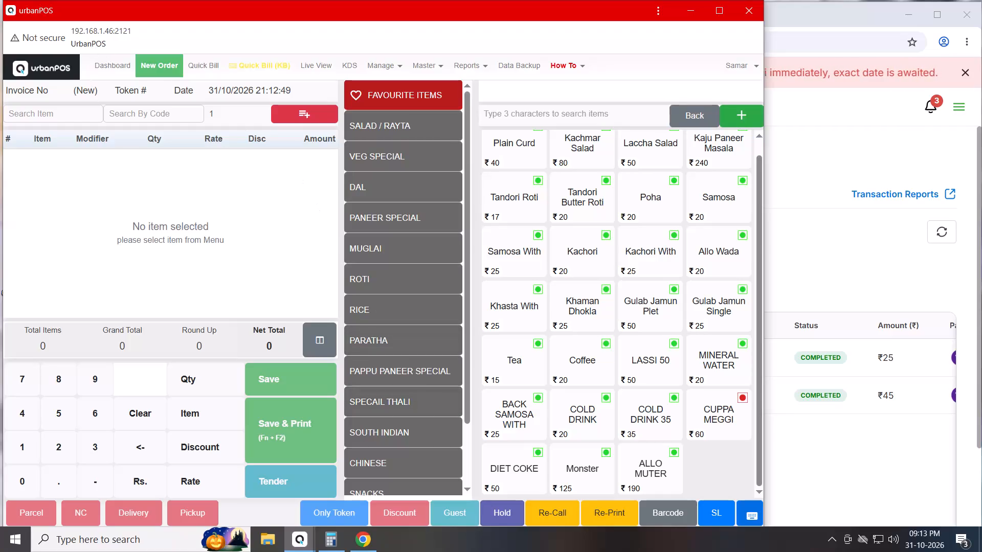
# Add one unit of the item with code 5050 to a new order and complete the bill with Save & Print.
pyautogui.click(126, 111)
pyautogui.write('5050')
pyautogui.press('Return')
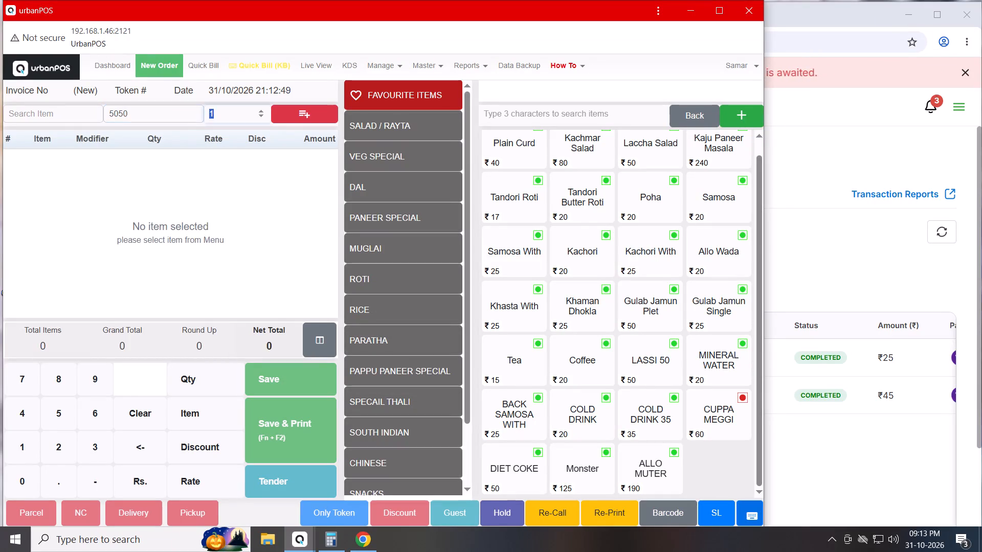
pyautogui.press('Return')
pyautogui.press('F2')
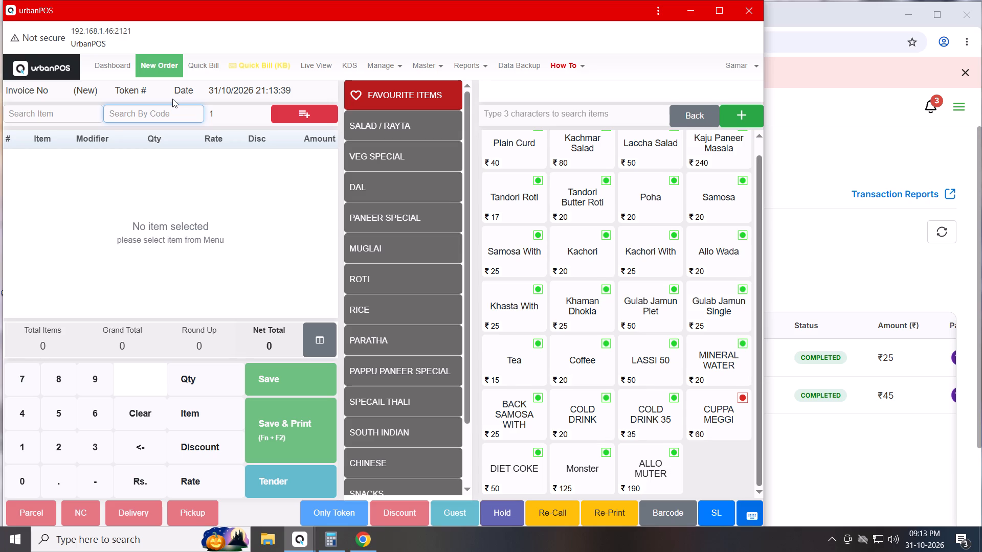
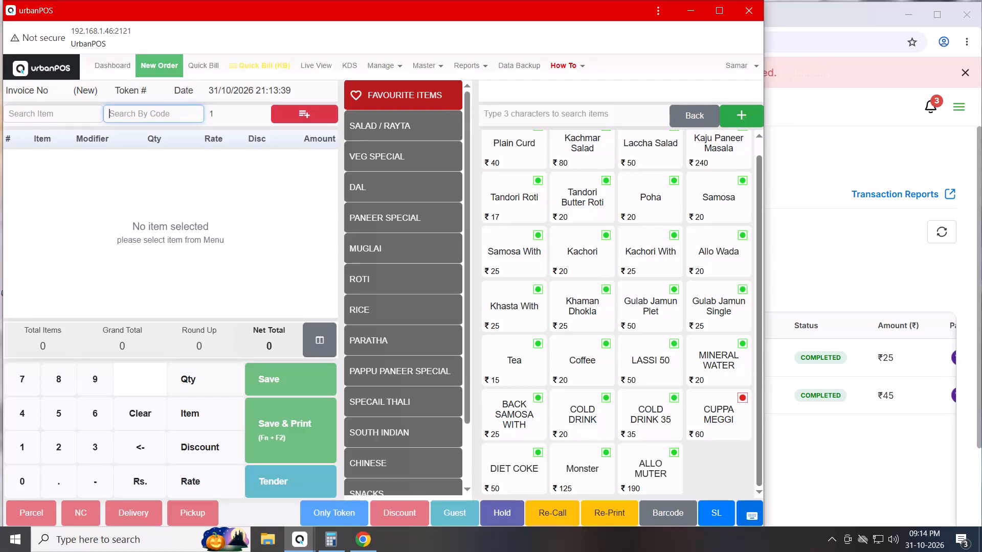
# Enter an order of one Masala Dosa (code 76), one Tea (code 1) and one Samosa (code 03), and complete it with Save & Print.
pyautogui.write('76')
pyautogui.press('Return')
pyautogui.press('Return')
pyautogui.press('1')
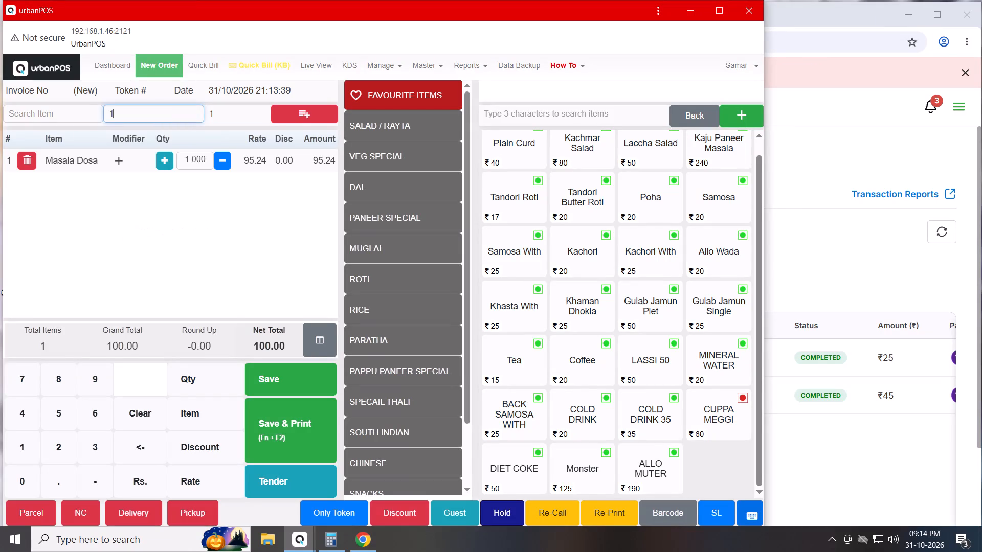
pyautogui.press('Return')
pyautogui.press('Return')
pyautogui.write('03')
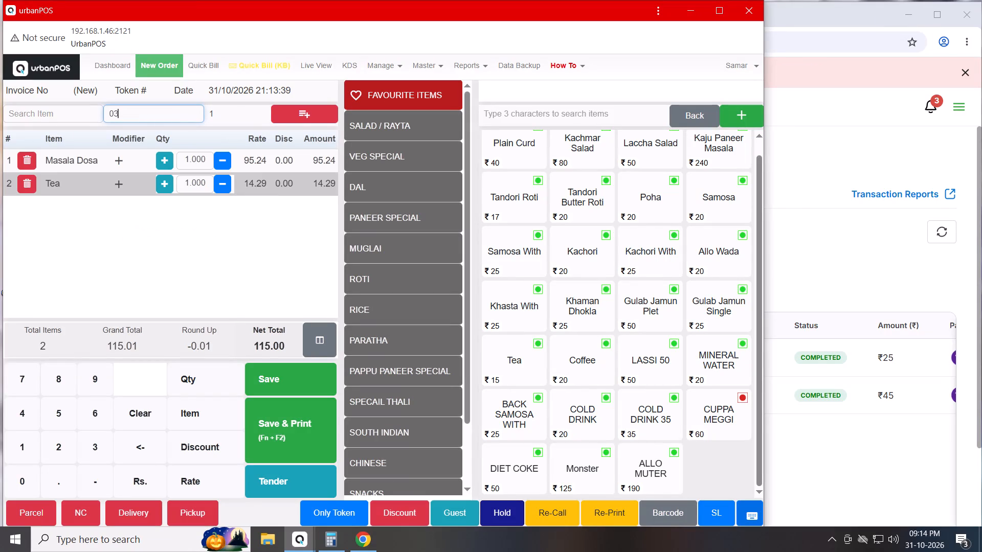
pyautogui.press('Return')
pyautogui.press('Return')
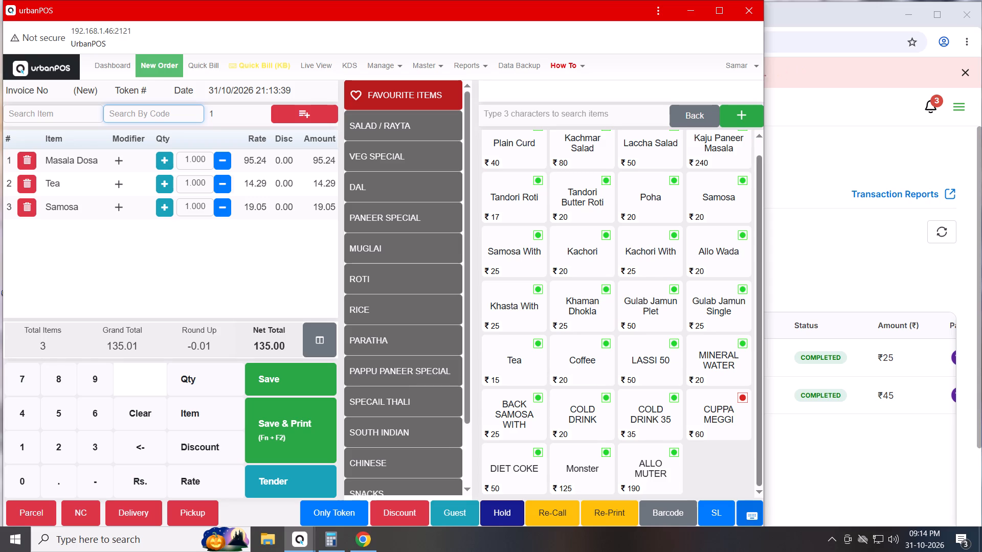
pyautogui.press('F2')
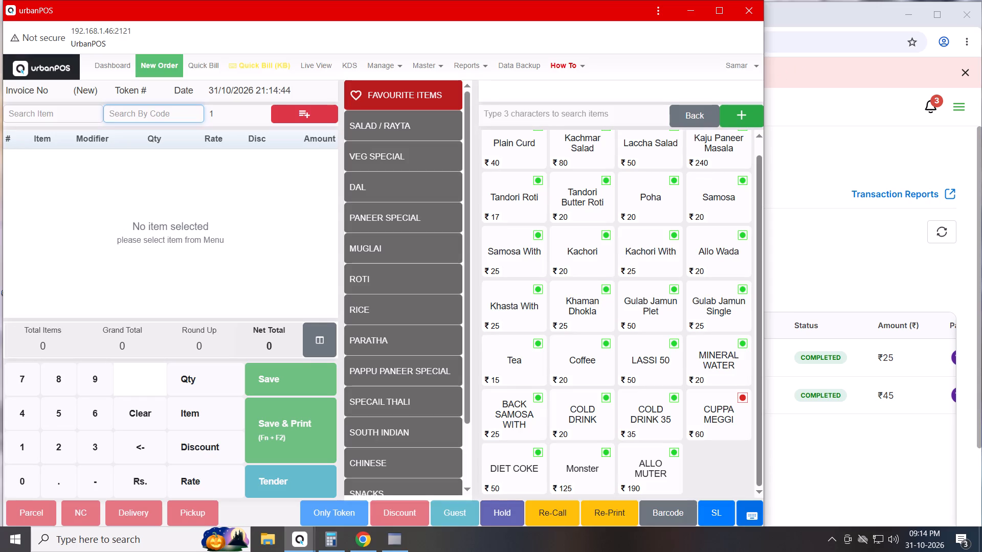
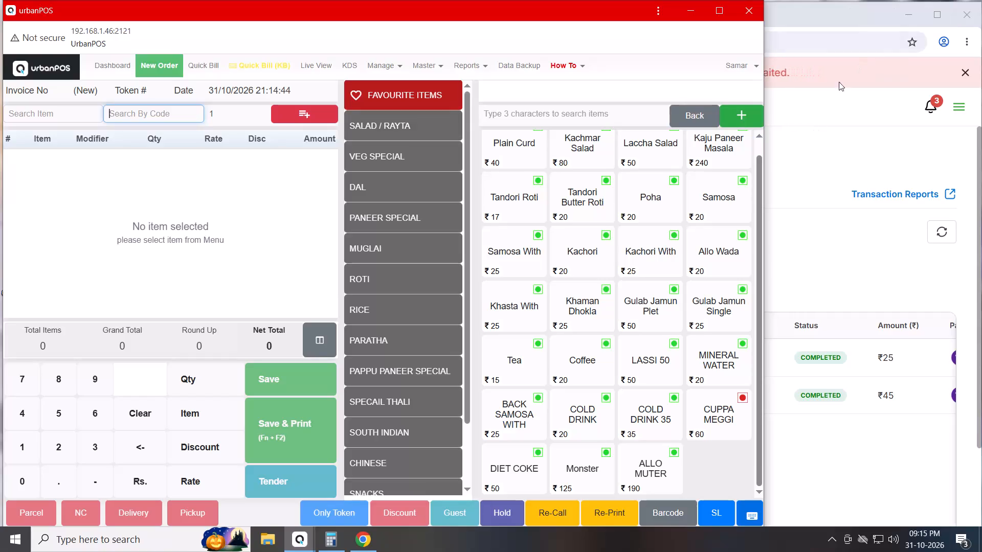
# Enter an order of Poha and one Tea from the favourite items, and complete it with Save & Print.
pyautogui.doubleClick(630, 198)
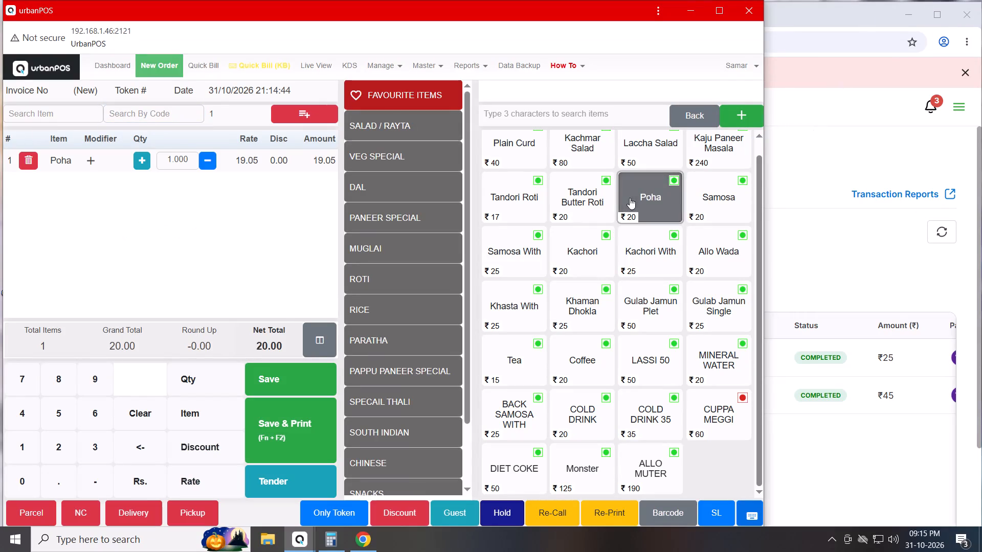
pyautogui.click(521, 347)
pyautogui.click(315, 430)
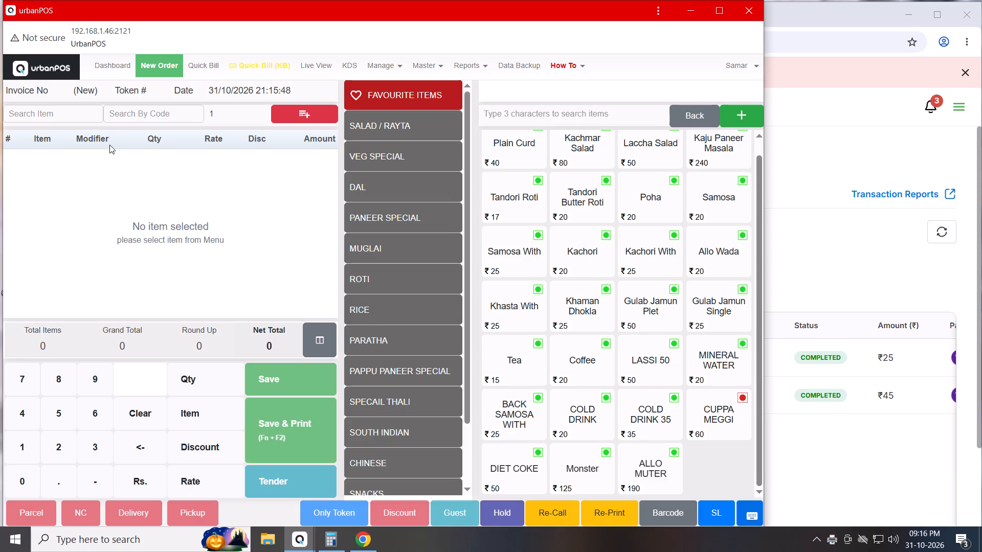
# Enter an order of one Masala Dosa (code 76) and complete it with Save & Print.
pyautogui.click(140, 111)
pyautogui.write('76')
pyautogui.press('Return')
pyautogui.press('Return')
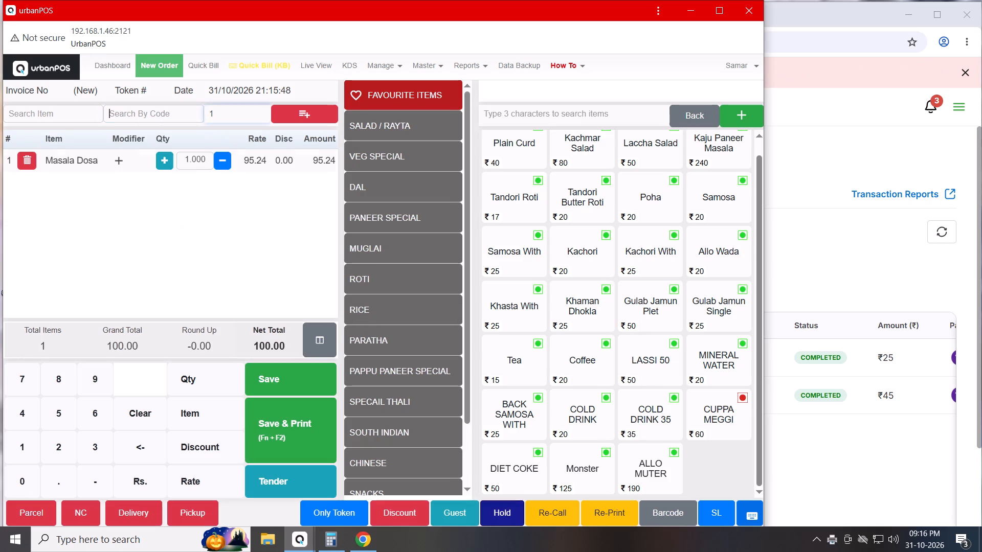
pyautogui.press('F2')
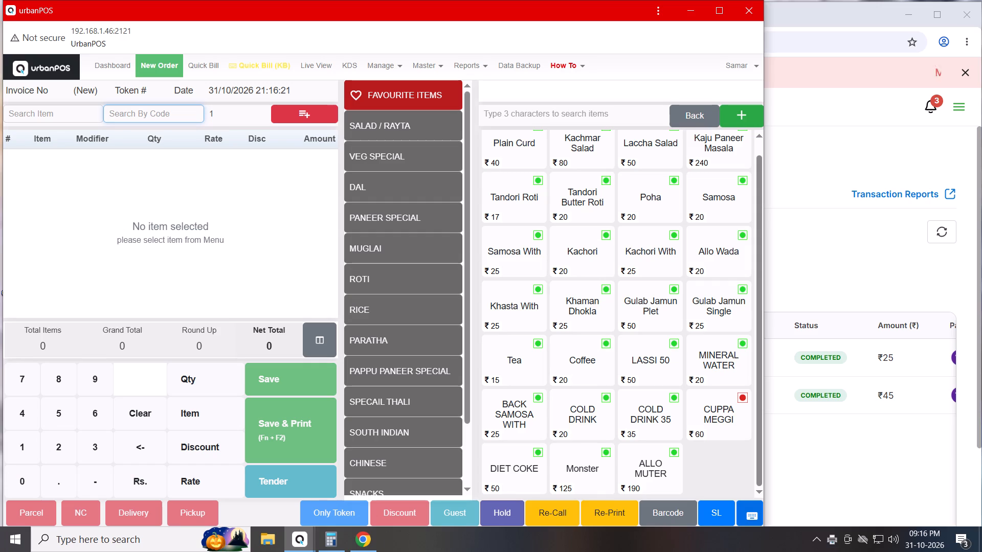
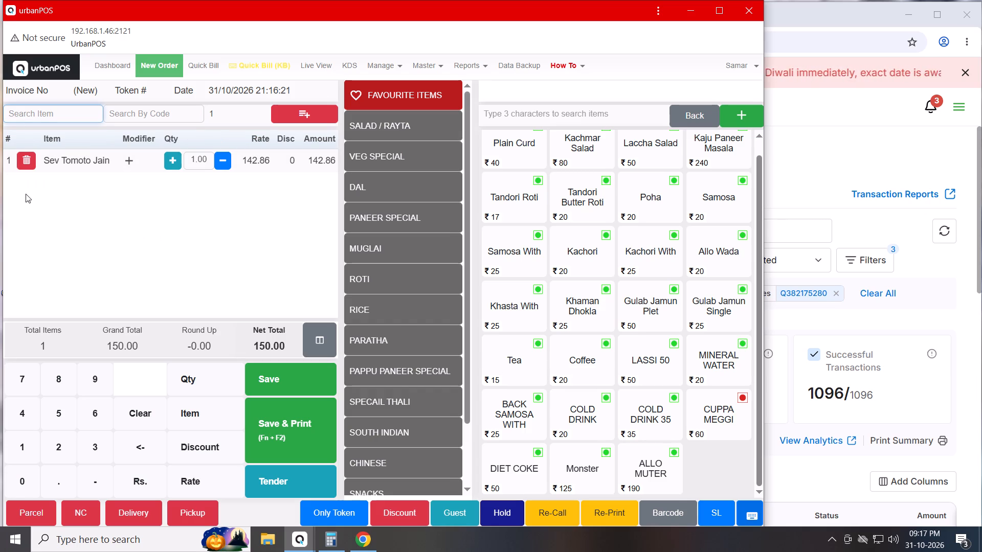
# Replace the Sev Tomoto Jain in the current order with one Sev Tomoto.
pyautogui.click(31, 173)
pyautogui.click(33, 160)
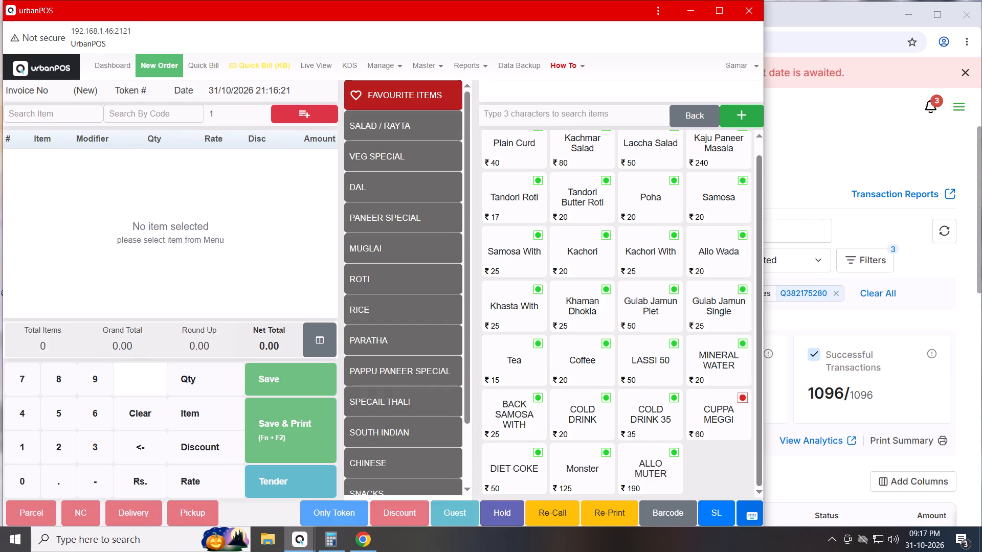
pyautogui.click(85, 121)
pyautogui.write('sev')
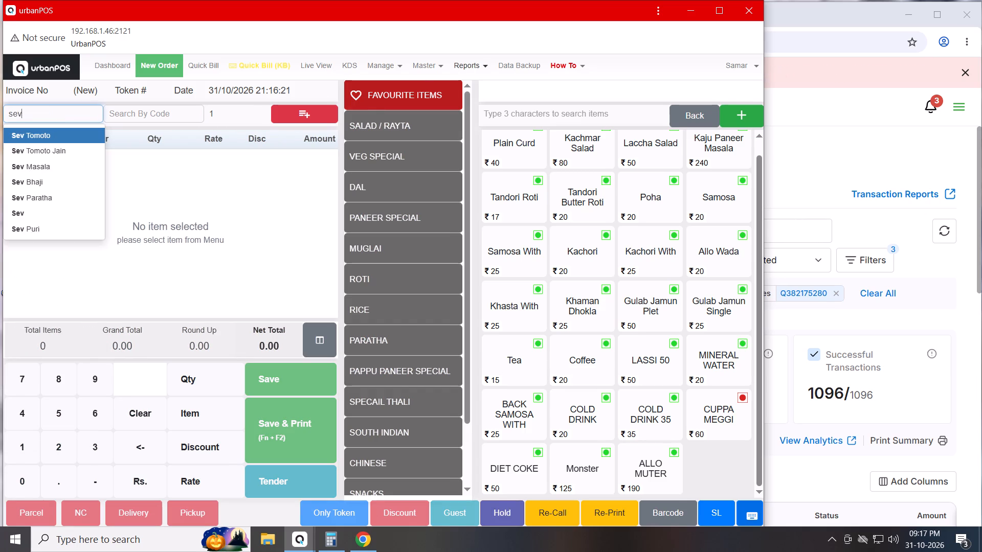
pyautogui.press('Return')
pyautogui.press('Return')
# Add five Tawa Roti, one Haf Rice and one Mineral Water to the order.
pyautogui.write('000')
pyautogui.press('Down')
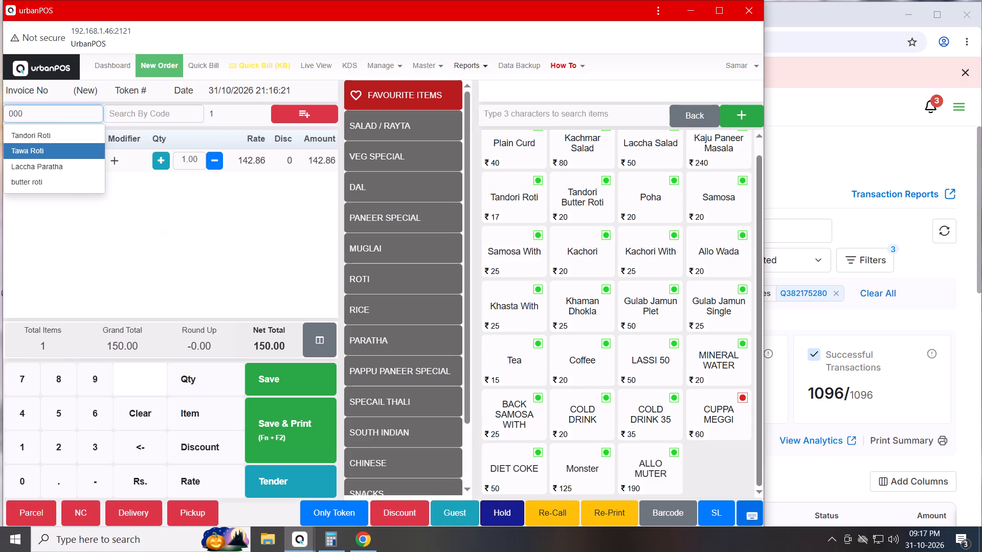
pyautogui.press('Return')
pyautogui.press('5')
pyautogui.press('Return')
pyautogui.write('haf')
pyautogui.press('Down')
pyautogui.press('Down')
pyautogui.press('Down')
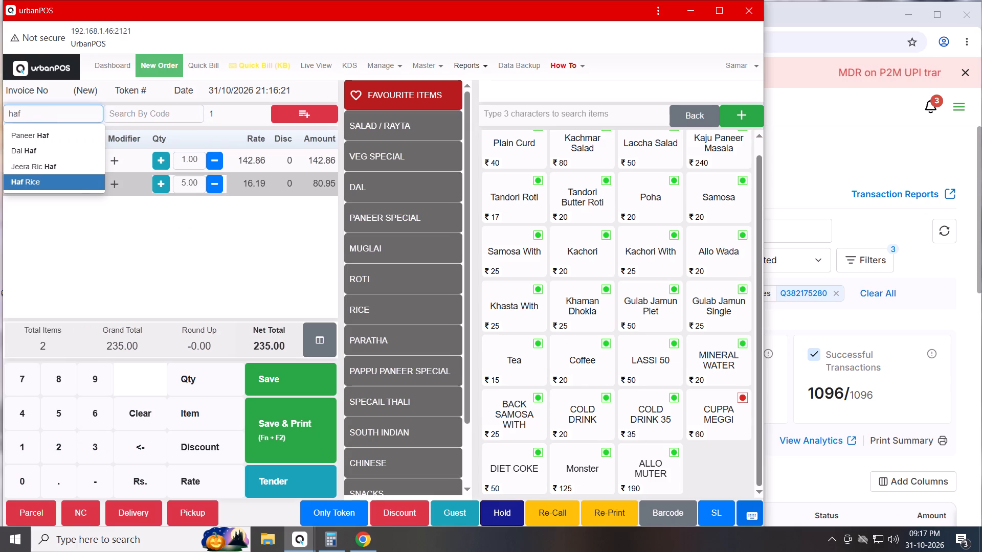
pyautogui.press('Return')
pyautogui.press('Return')
pyautogui.write('006')
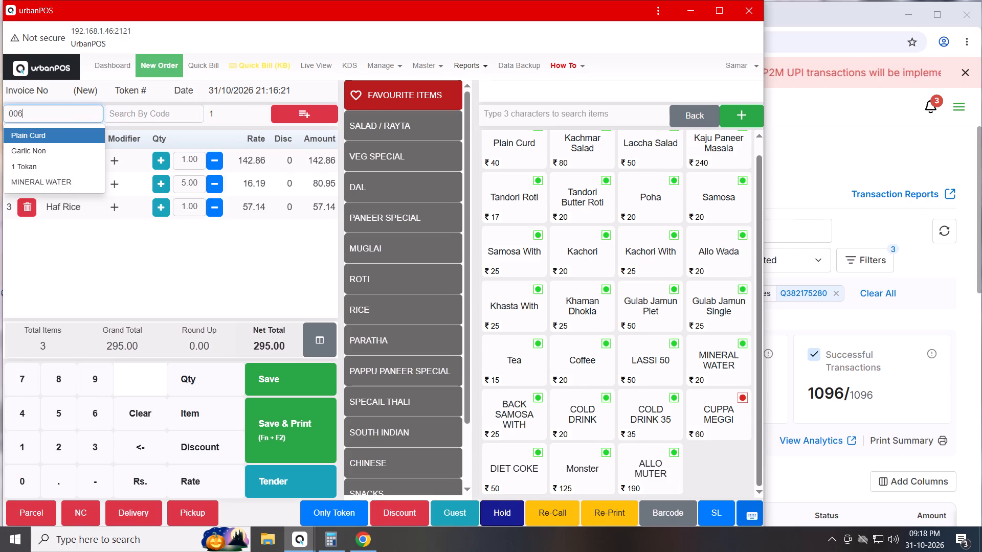
pyautogui.press('Up')
pyautogui.press('Return')
pyautogui.press('Return')
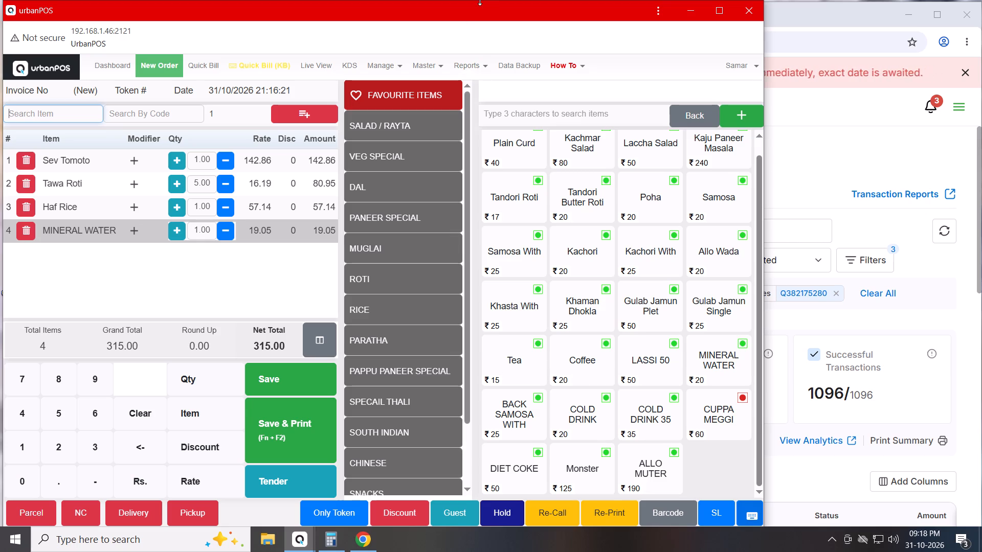
# Add one Tea to the order and complete it with Save & Print.
pyautogui.write('tea')
pyautogui.press('Return')
pyautogui.press('Return')
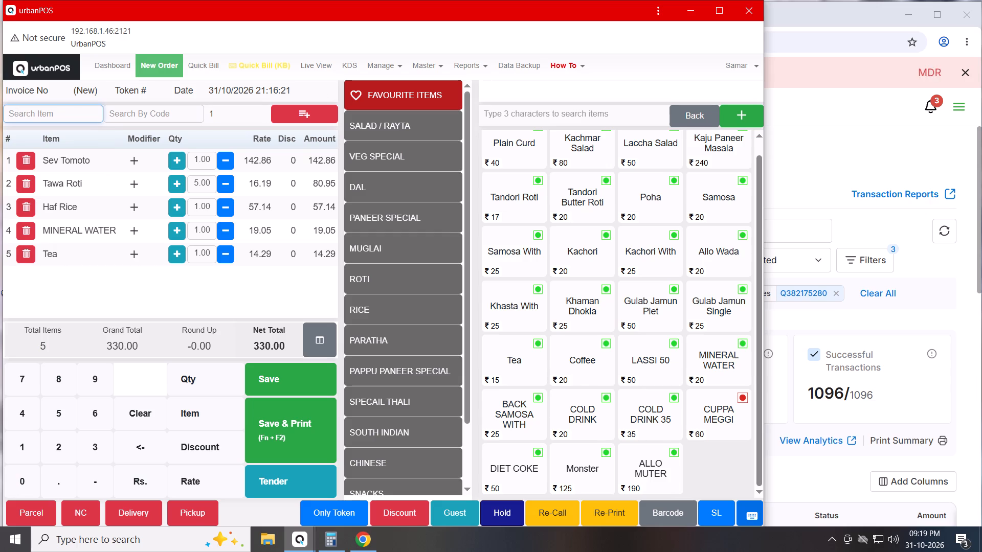
pyautogui.press('F2')
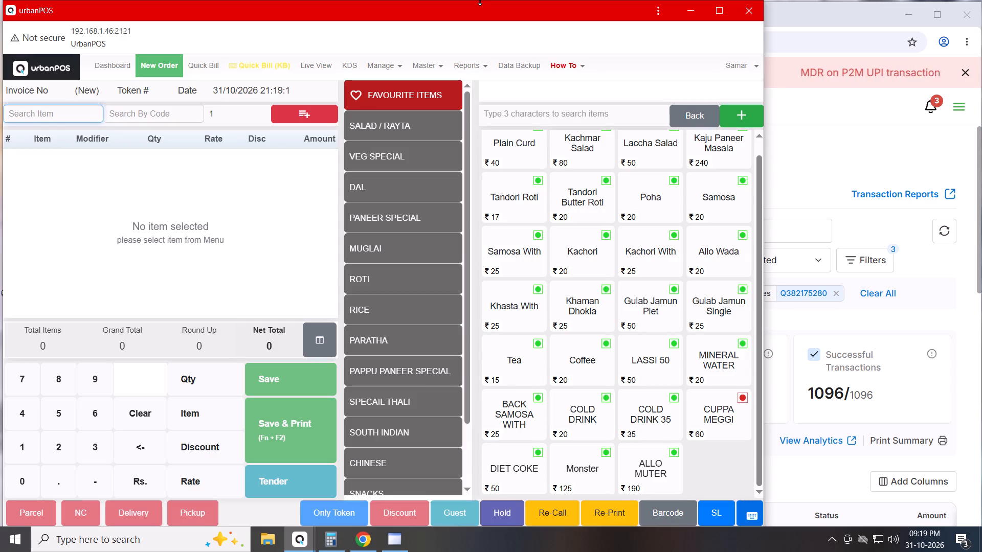
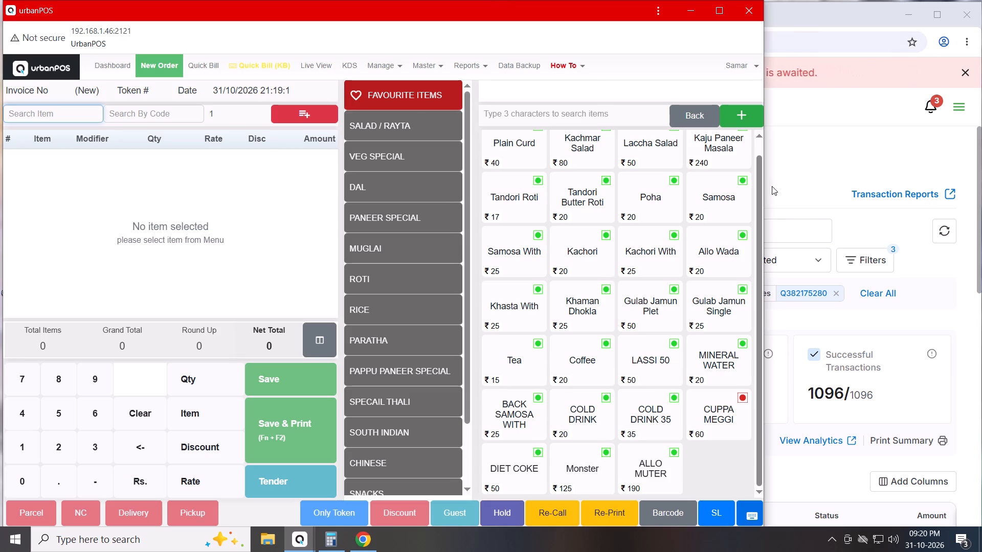
# Enter an order for one Allo Wada and complete it with Save & Print.
pyautogui.click(733, 251)
pyautogui.press('F2')
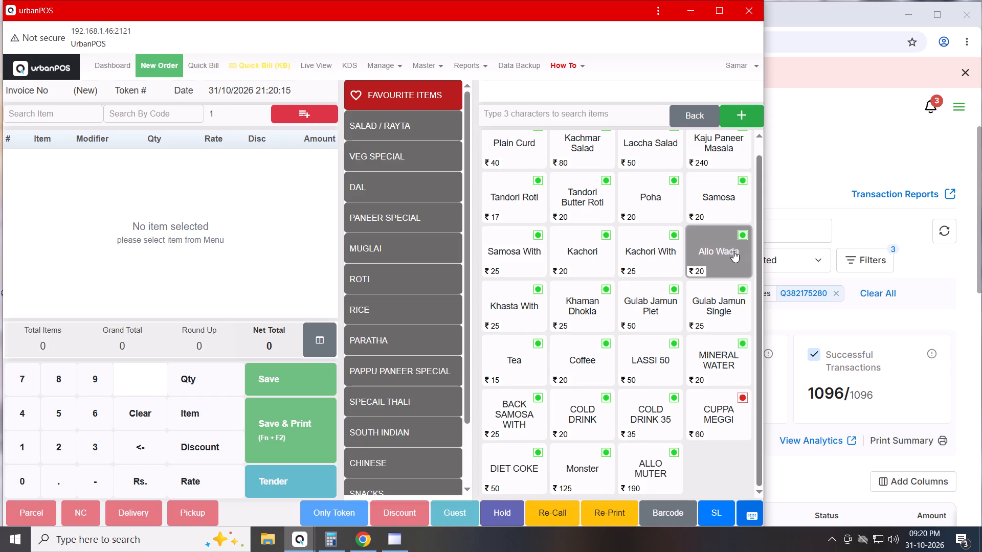
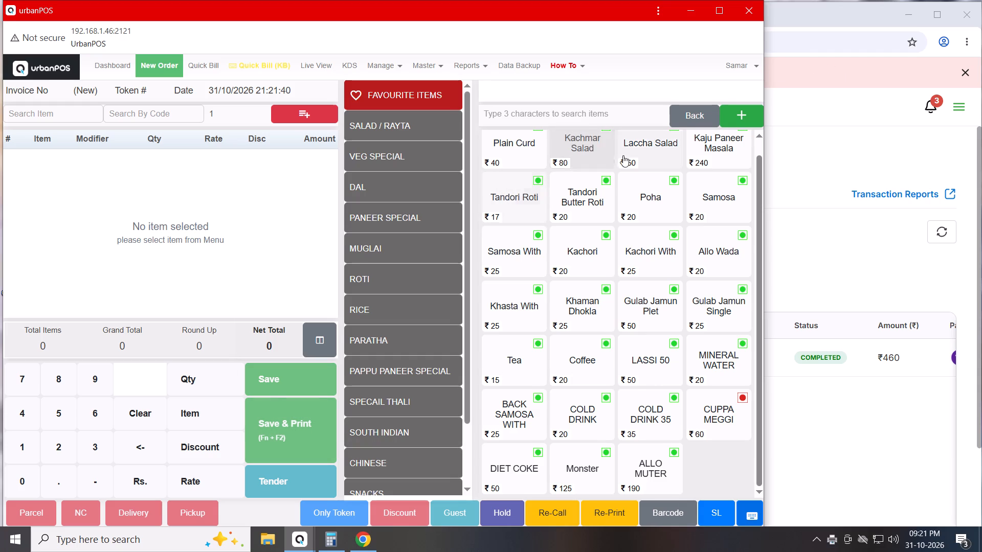
# Enter an order for one Poha and complete it with Save & Print.
pyautogui.click(636, 186)
pyautogui.click(275, 423)
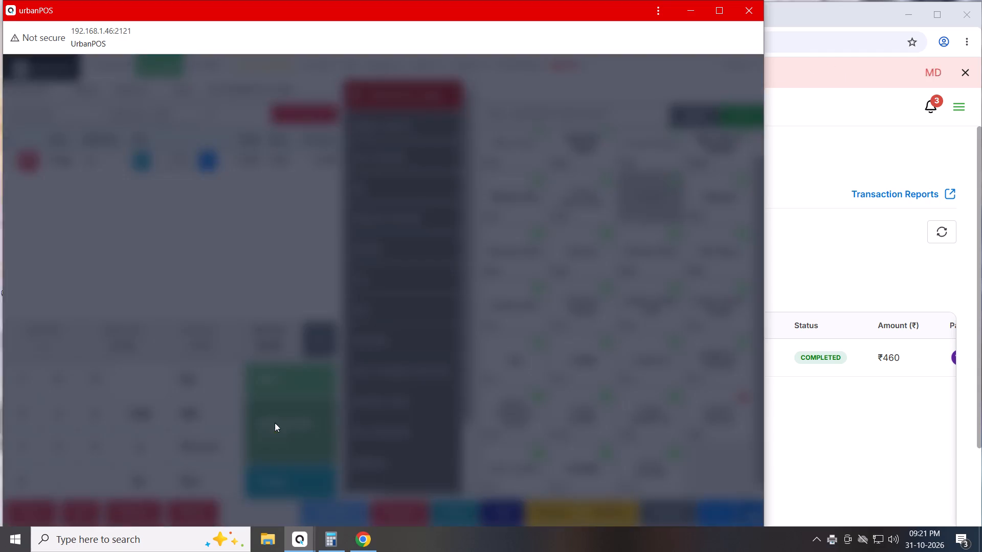
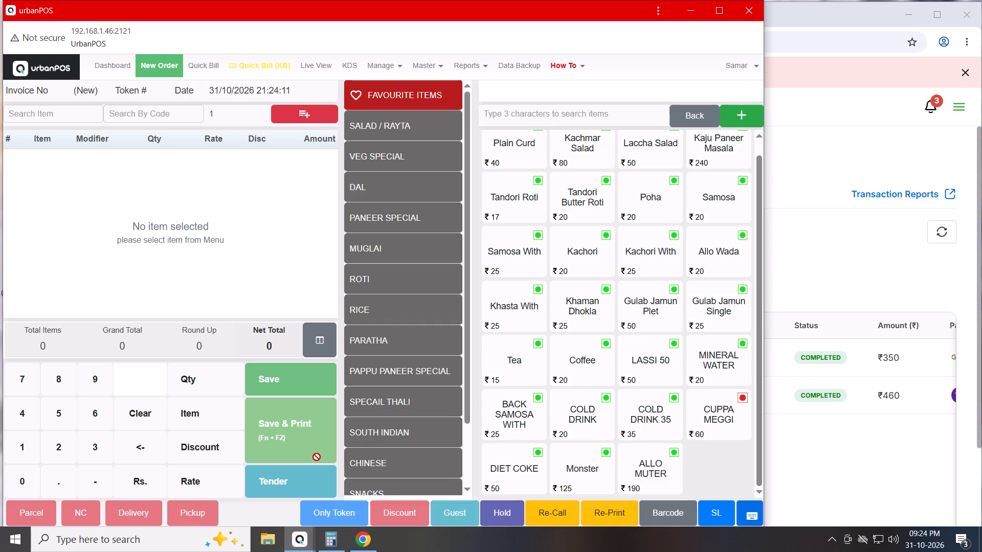
# Enter another order for one Poha and complete it with Save & Print.
pyautogui.click(651, 193)
pyautogui.click(318, 425)
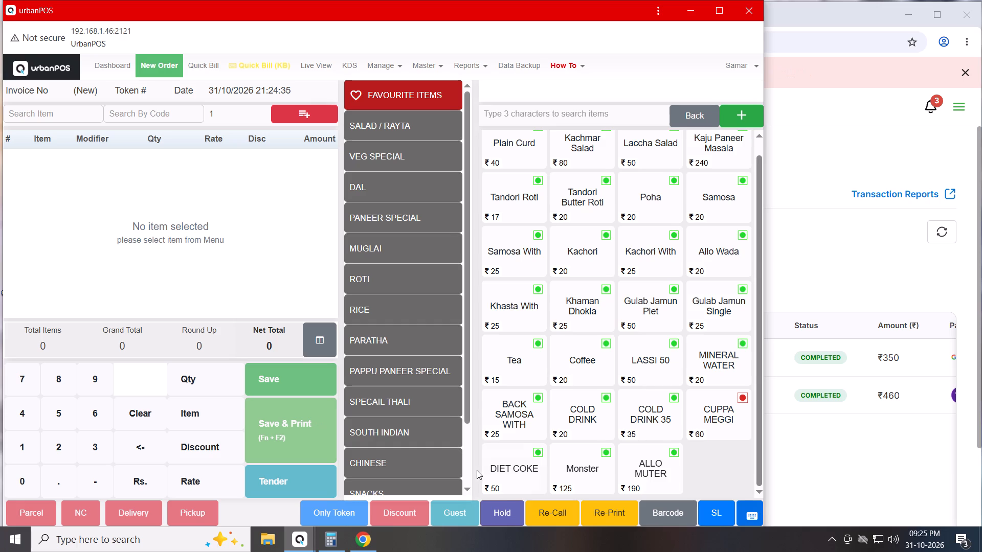
# Start a new order by adding one Tea.
pyautogui.click(485, 375)
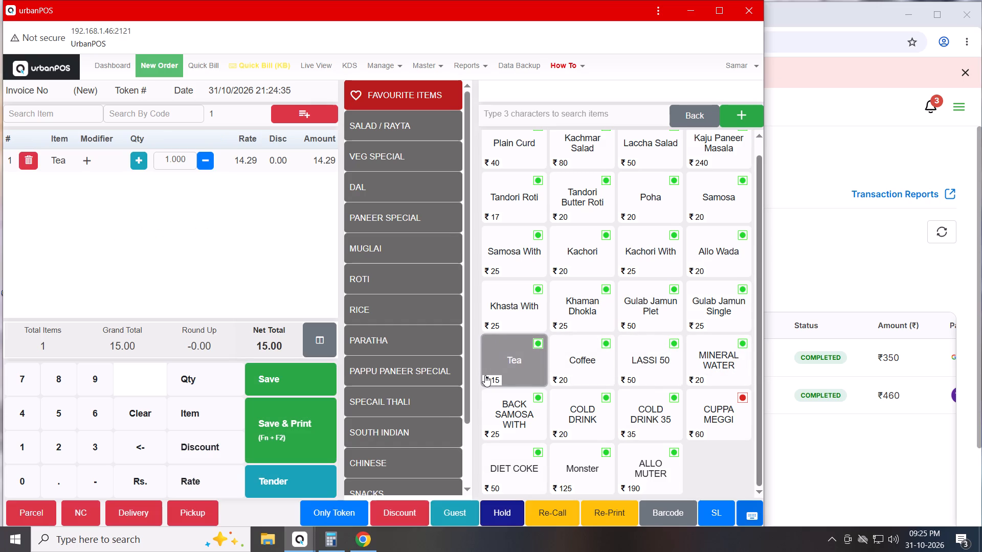
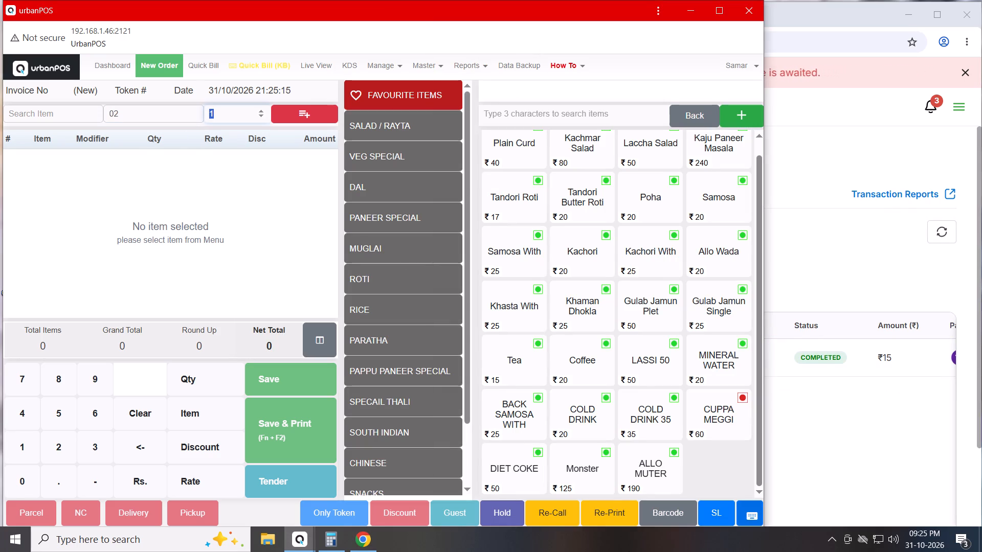
# Add Poha under code 02 with quantity 2 and complete the order with Save & Print.
pyautogui.press('2')
pyautogui.press('Return')
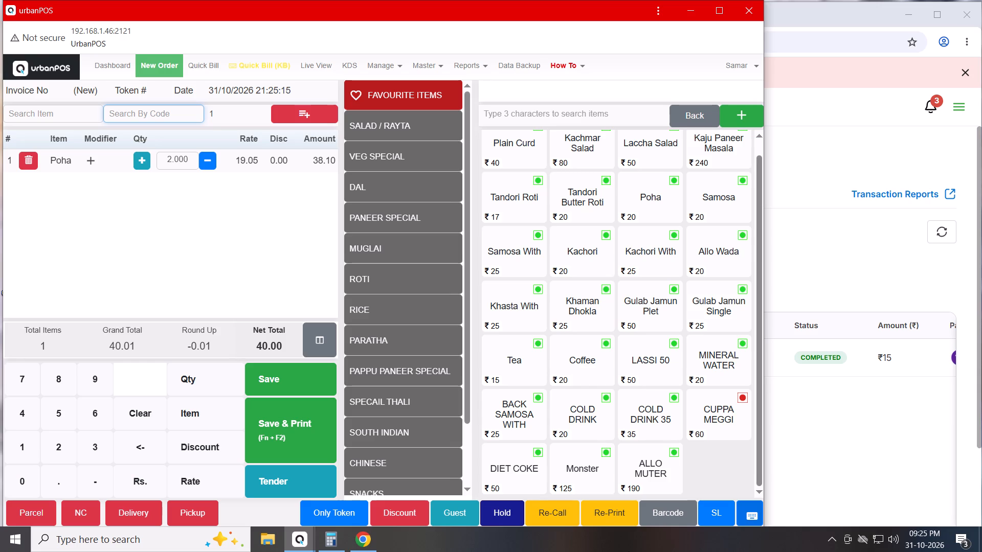
pyautogui.press('F2')
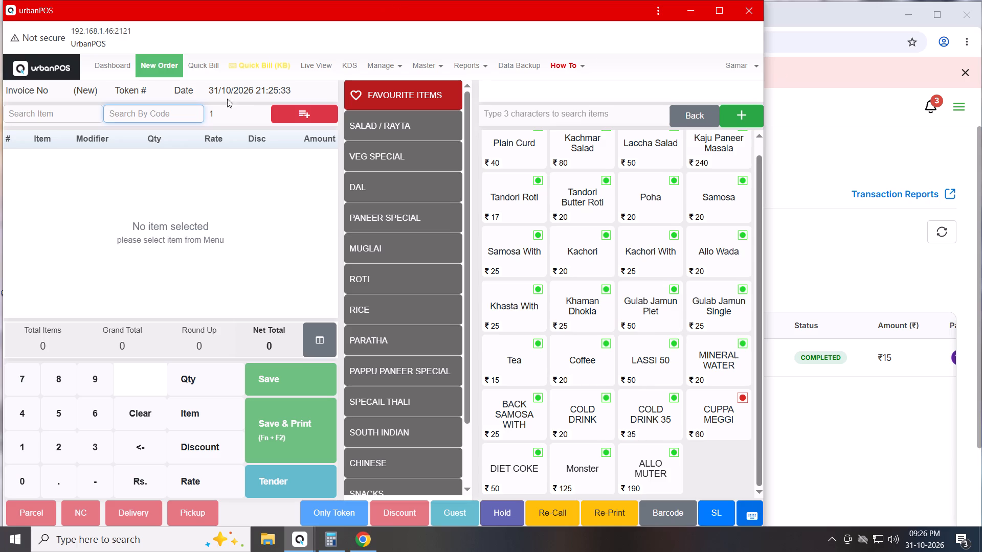
# Find Veg Fried Rice by name, add one to a new order and complete it with Save & Print.
pyautogui.click(12, 112)
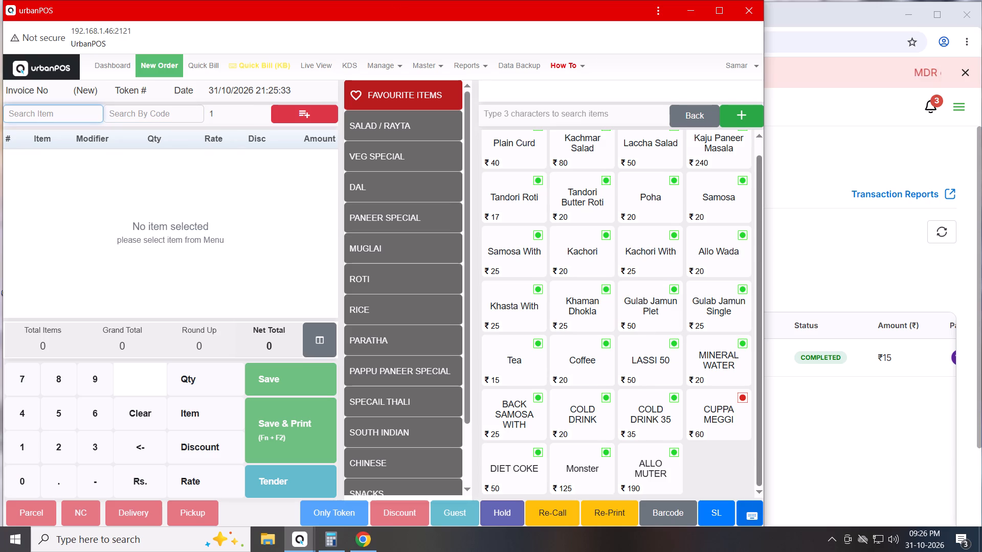
pyautogui.write('veg')
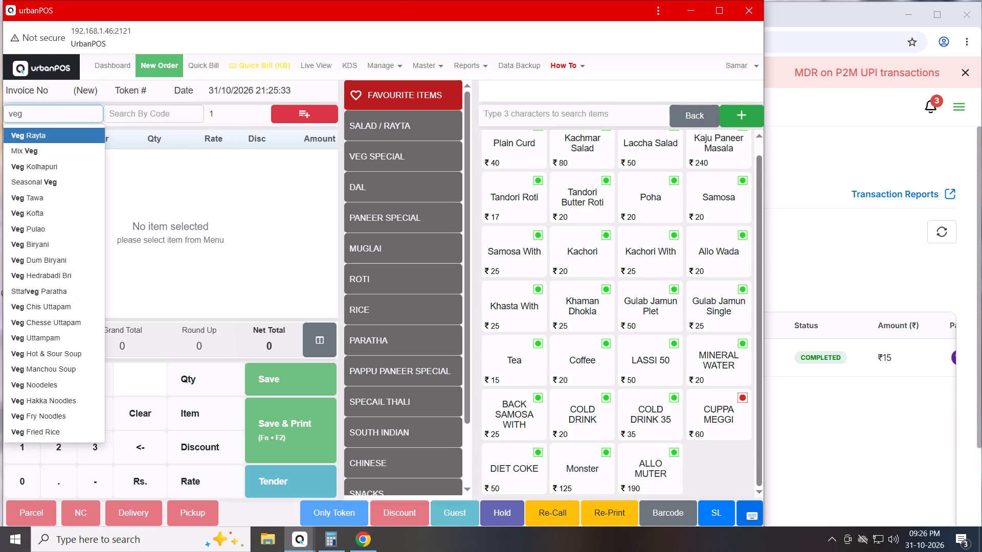
pyautogui.press('space')
pyautogui.write('f')
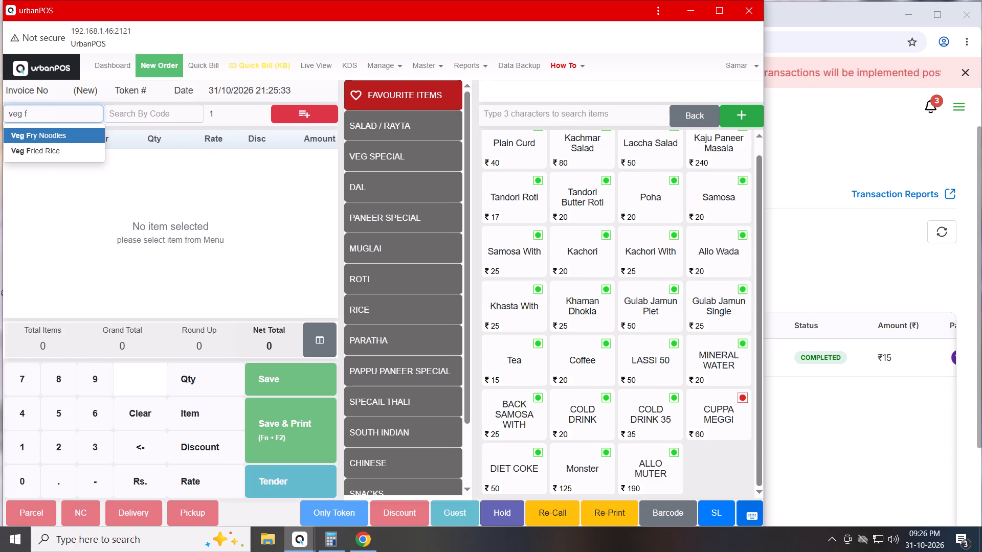
pyautogui.press('Down')
pyautogui.press('Return')
pyautogui.press('Return')
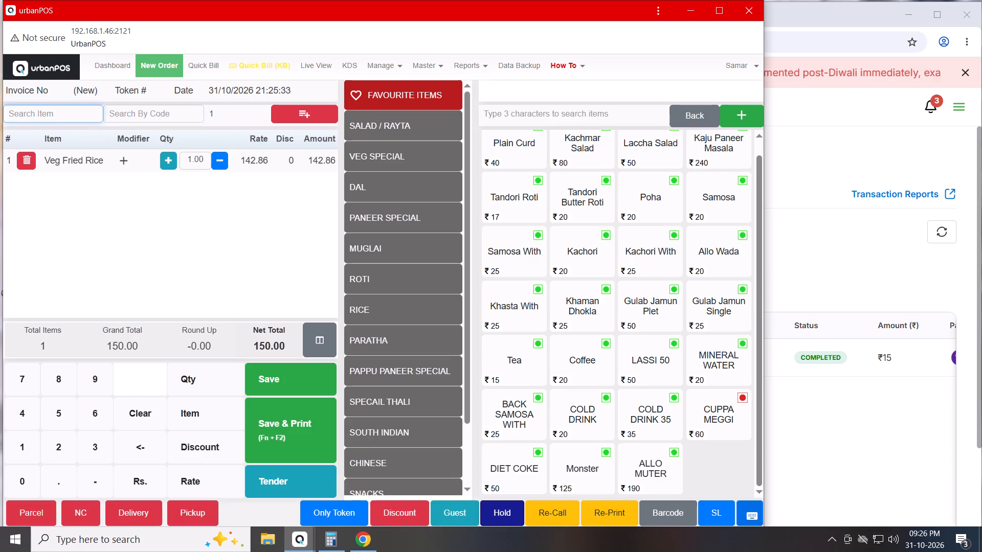
pyautogui.press('F2')
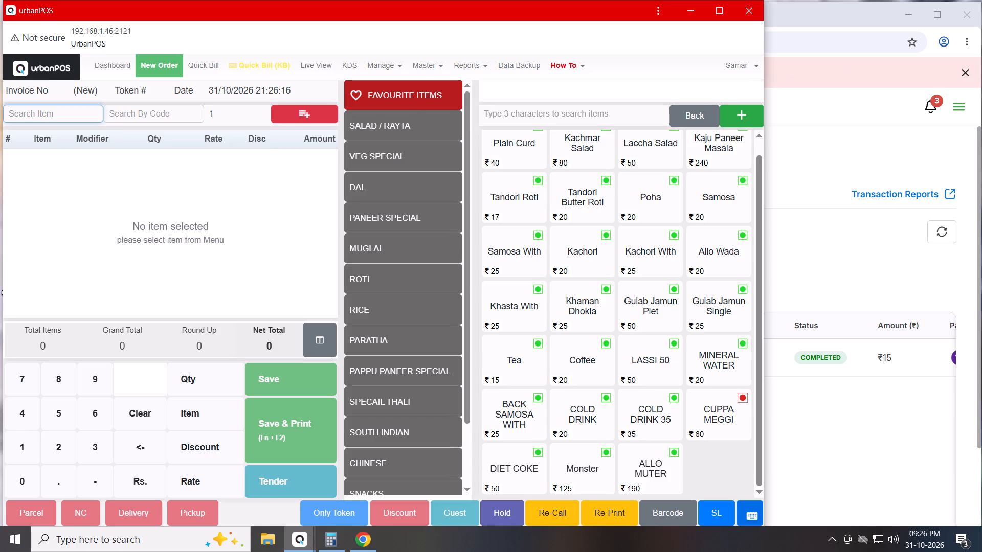
# Enter a new order for one Masala Dosa using item code 76 and complete it with Save & Print.
pyautogui.click(150, 134)
pyautogui.click(136, 108)
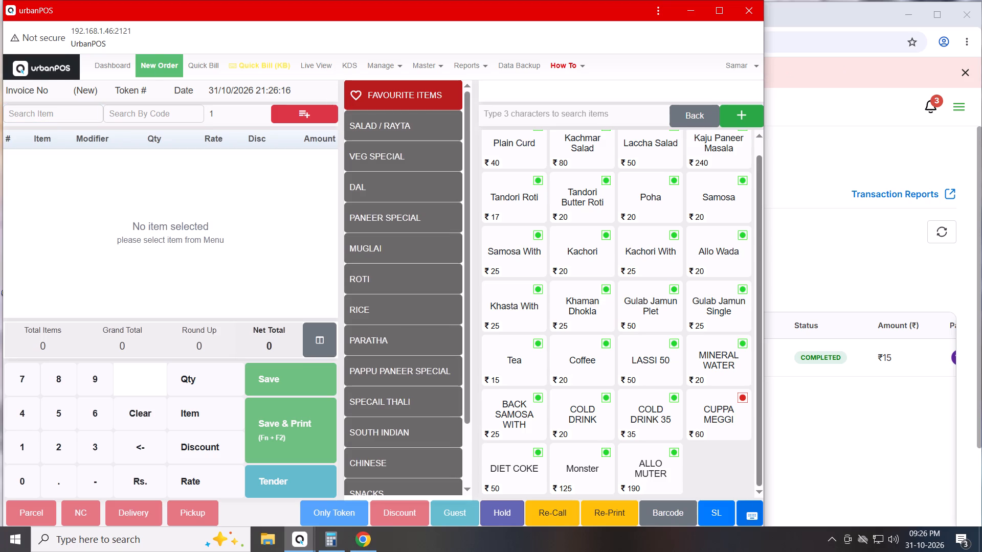
pyautogui.write('76')
pyautogui.press('Return')
pyautogui.press('Return')
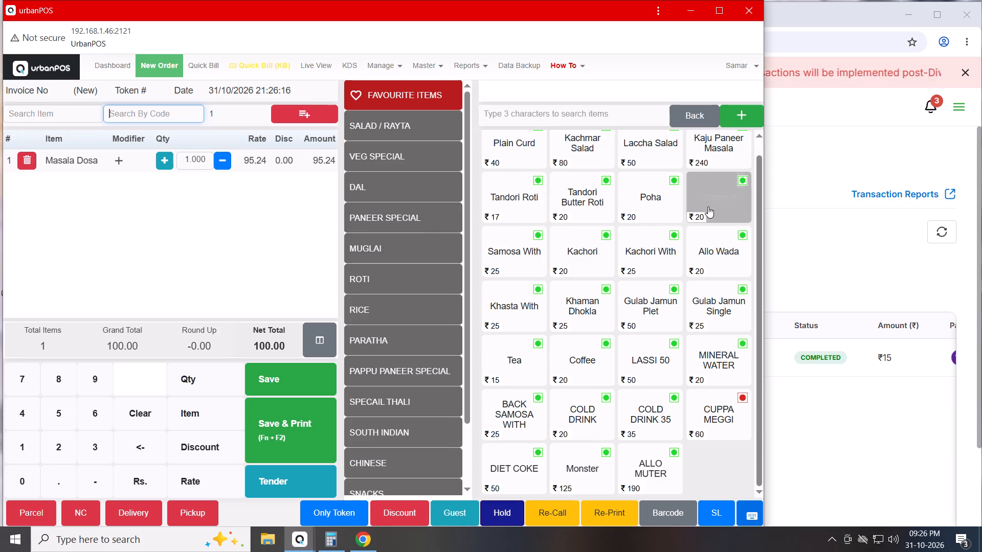
pyautogui.press('F2')
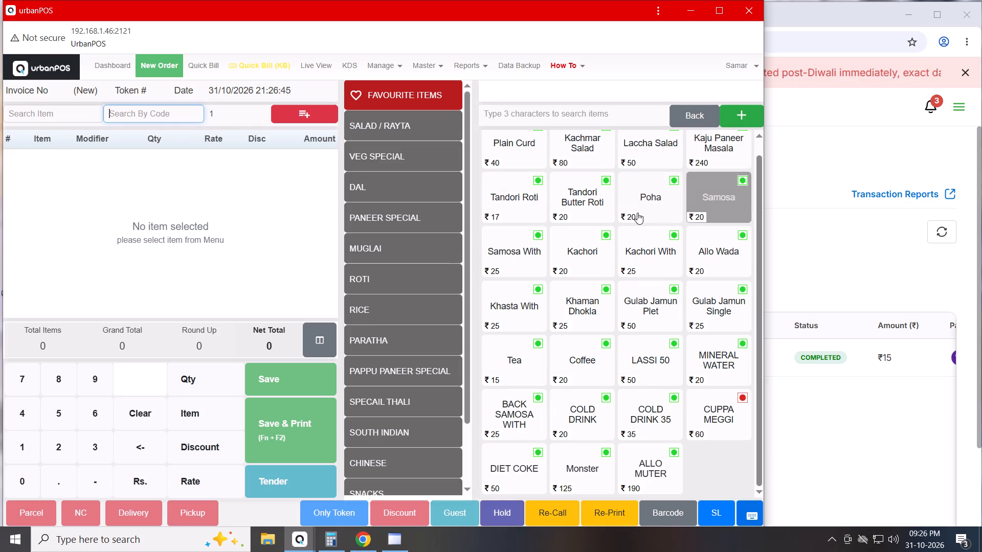
# Enter a new order containing only two Samosa and complete it with Save & Print.
pyautogui.click(634, 213)
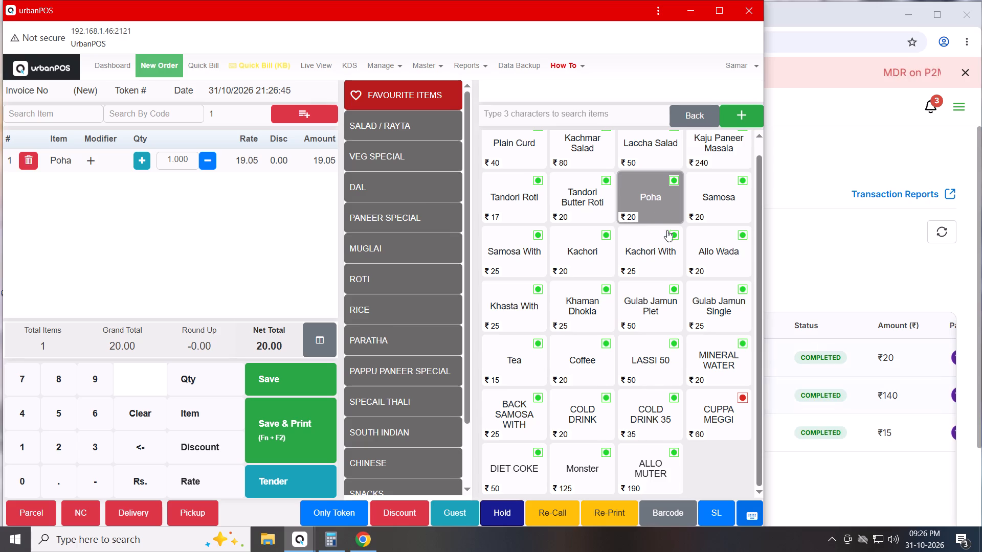
pyautogui.click(31, 166)
pyautogui.doubleClick(719, 196)
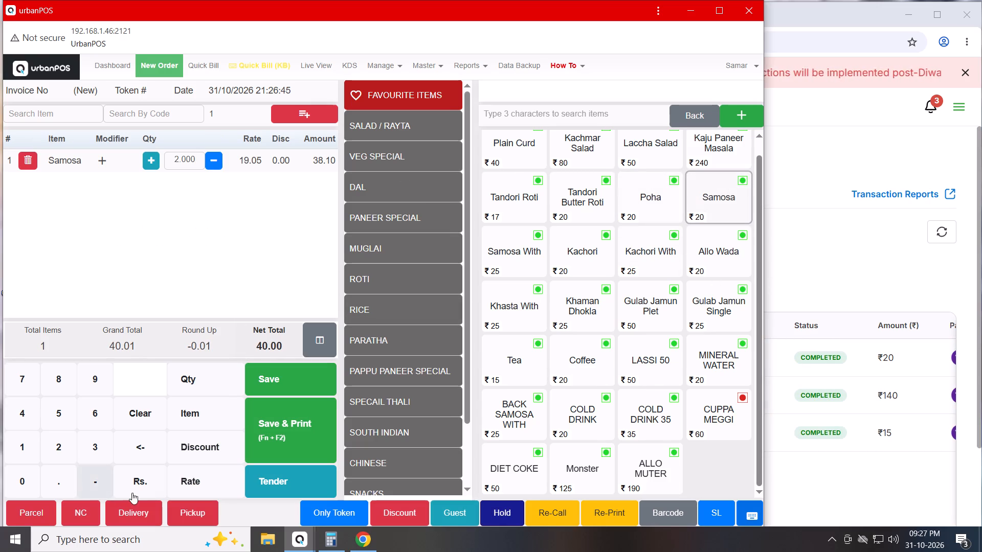
pyautogui.click(260, 424)
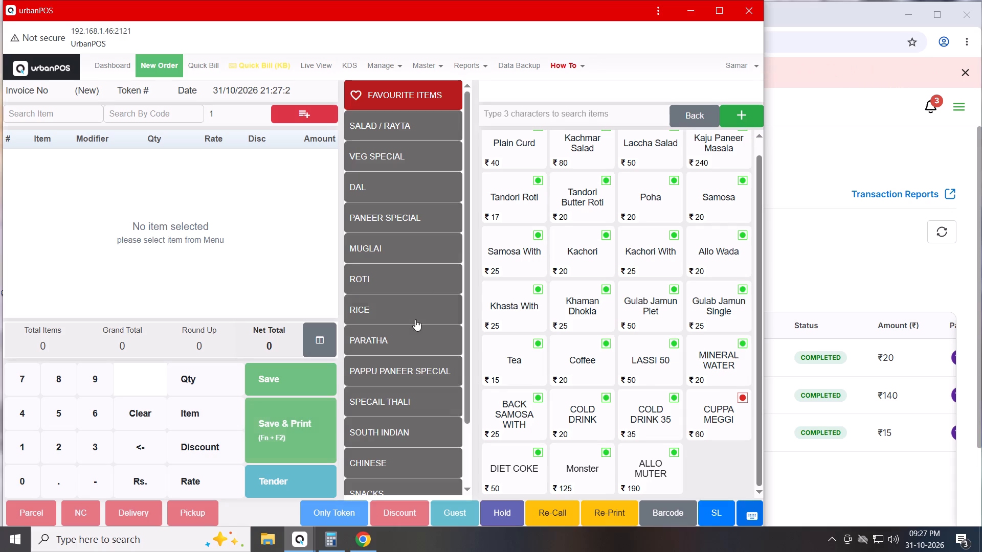
# Enter a new order for one Poha and complete it with Save & Print.
pyautogui.click(629, 201)
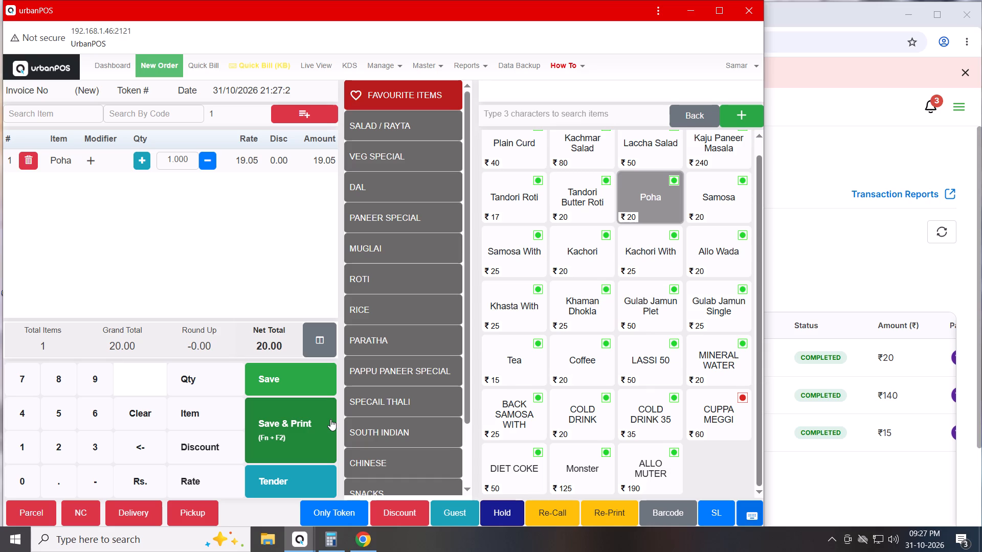
pyautogui.click(316, 427)
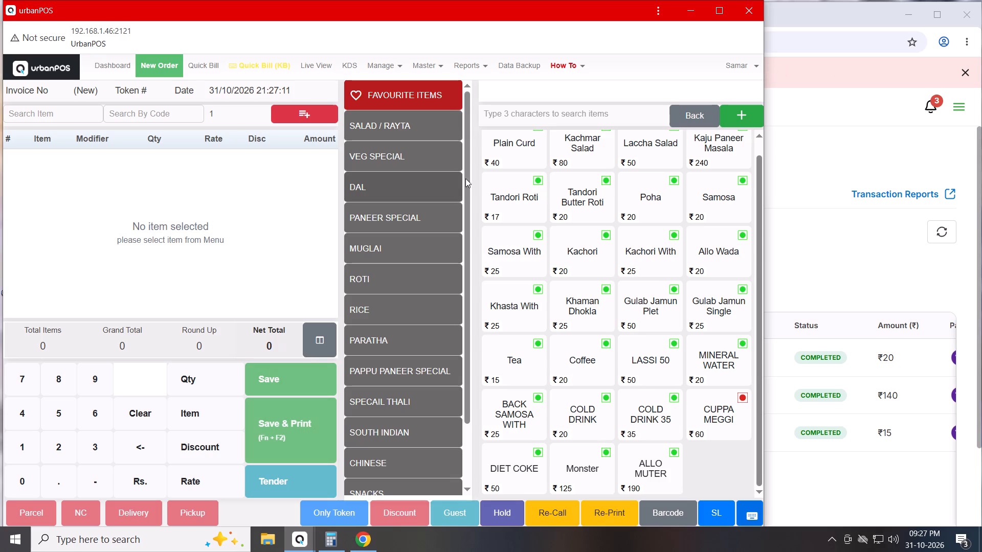
# Search the menu items for 50, add two 50;50 to a new order and complete it with Save & Print.
pyautogui.click(520, 118)
pyautogui.write('50')
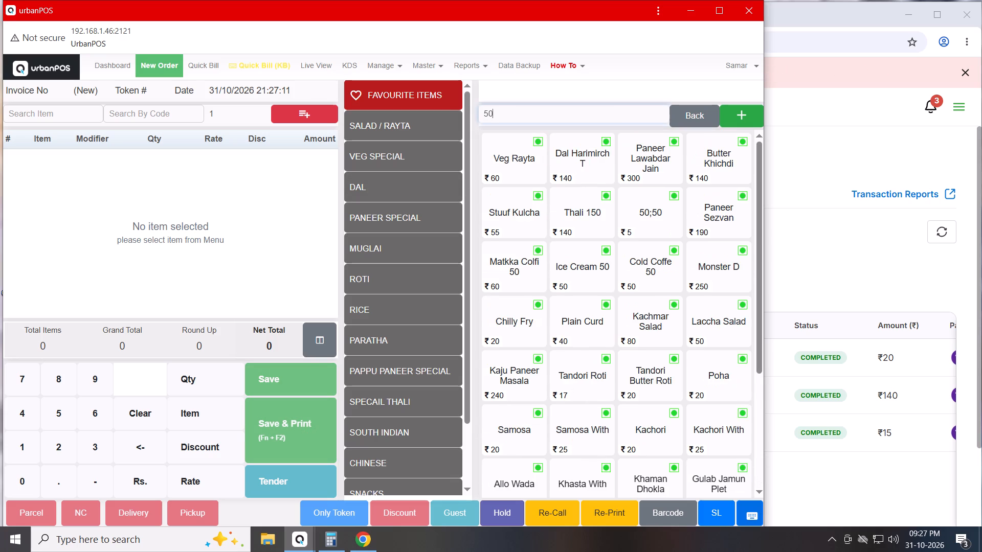
pyautogui.click(660, 203)
pyautogui.click(656, 203)
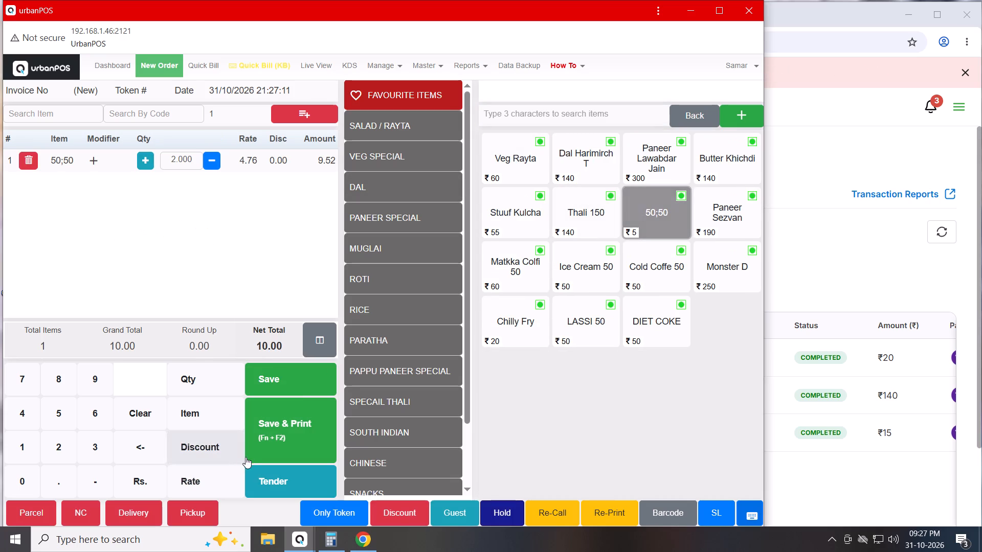
pyautogui.click(291, 420)
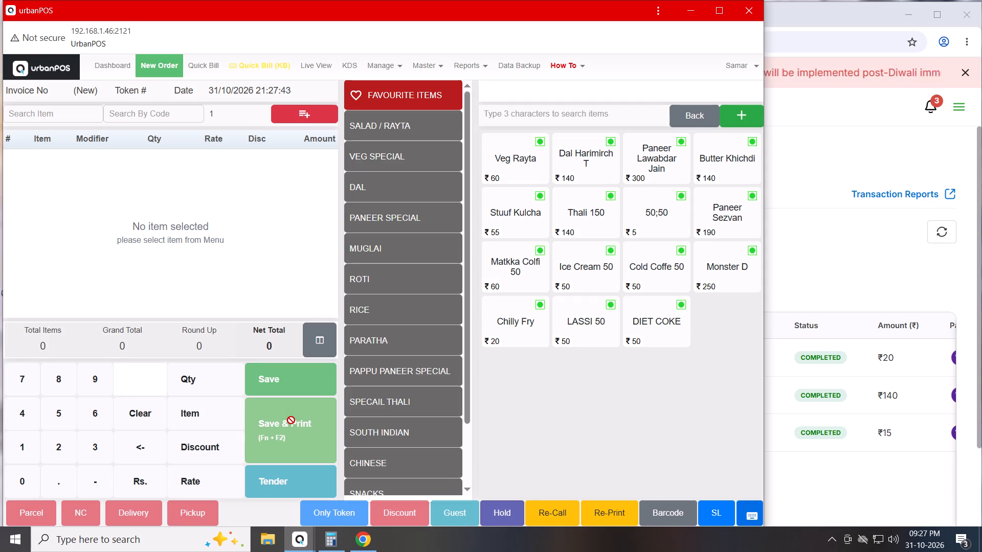
# Find Red Bull by name, add one to a new order and complete it with Save & Print.
pyautogui.scroll(1, 291, 420)
pyautogui.click(43, 113)
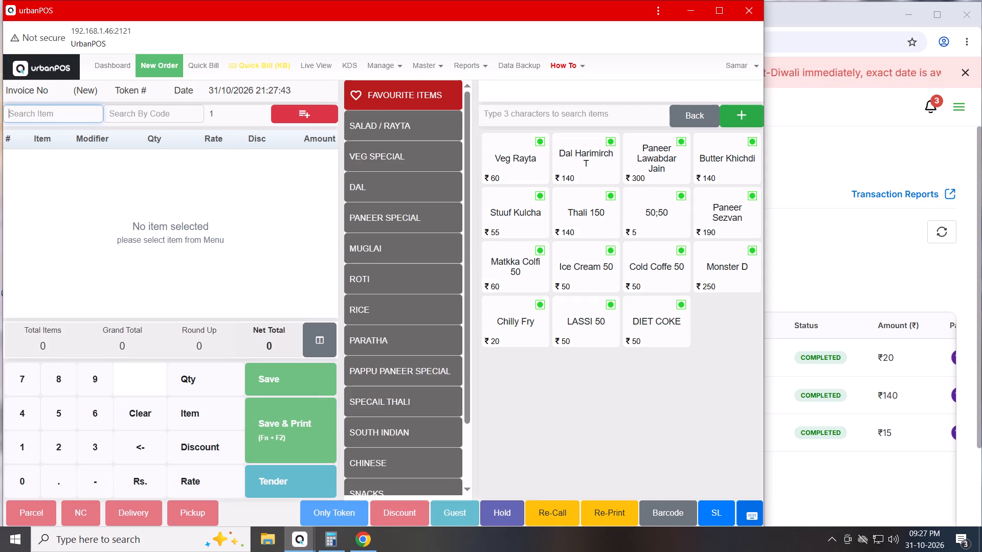
pyautogui.write('rec')
pyautogui.press('BackSpace')
pyautogui.press('d')
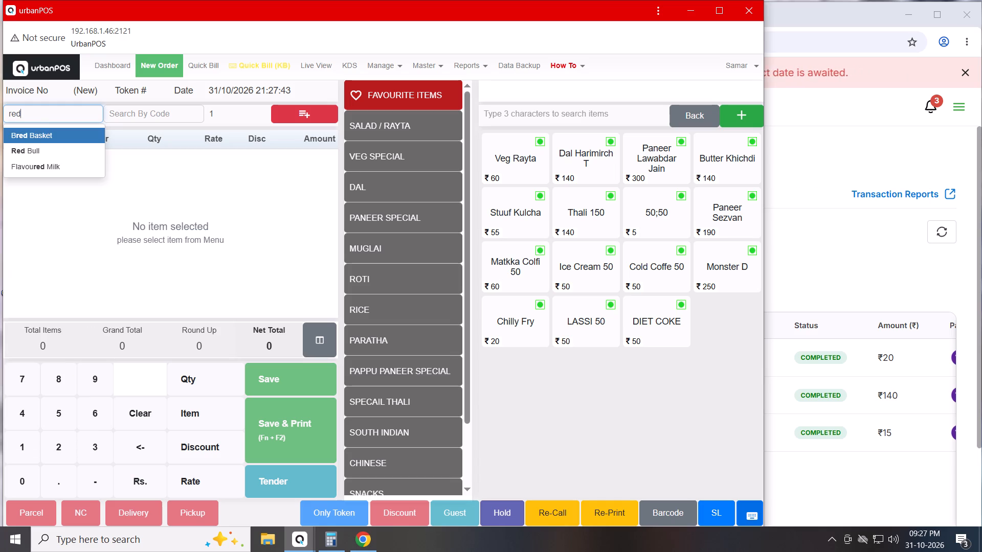
pyautogui.press('Down')
pyautogui.press('Return')
pyautogui.press('Return')
pyautogui.press('F2')
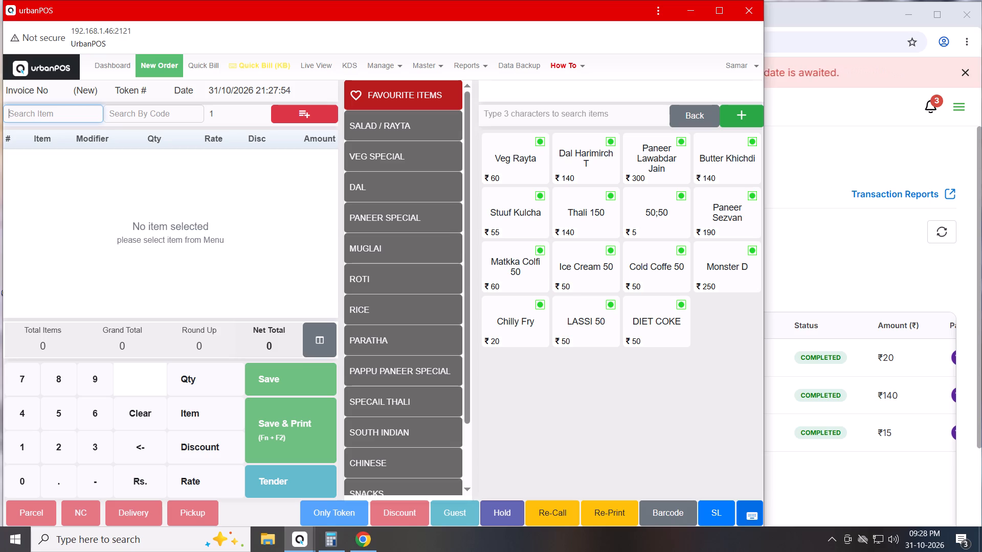
# Return to the favourite items, add one Poha to a new order and complete it with Save & Print.
pyautogui.click(420, 87)
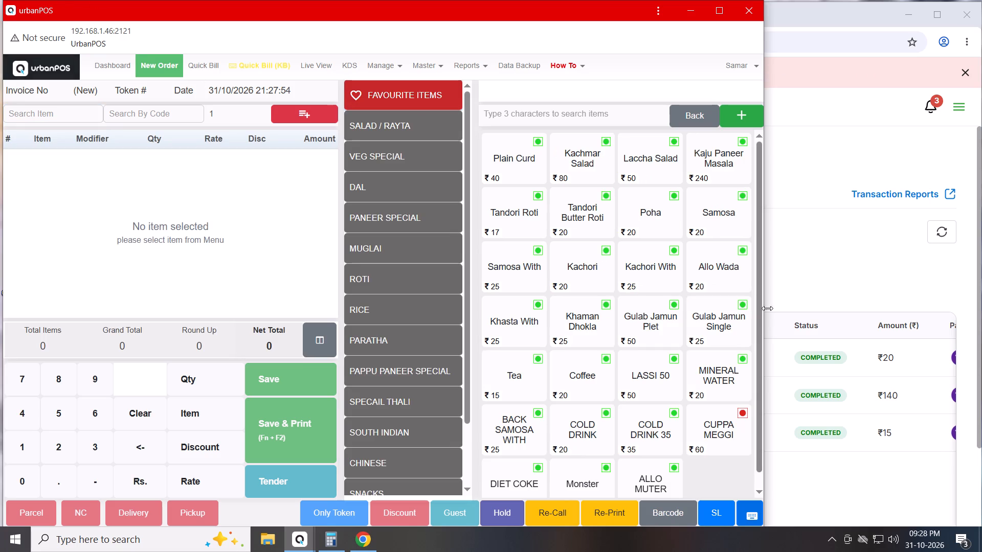
pyautogui.click(670, 222)
pyautogui.click(284, 423)
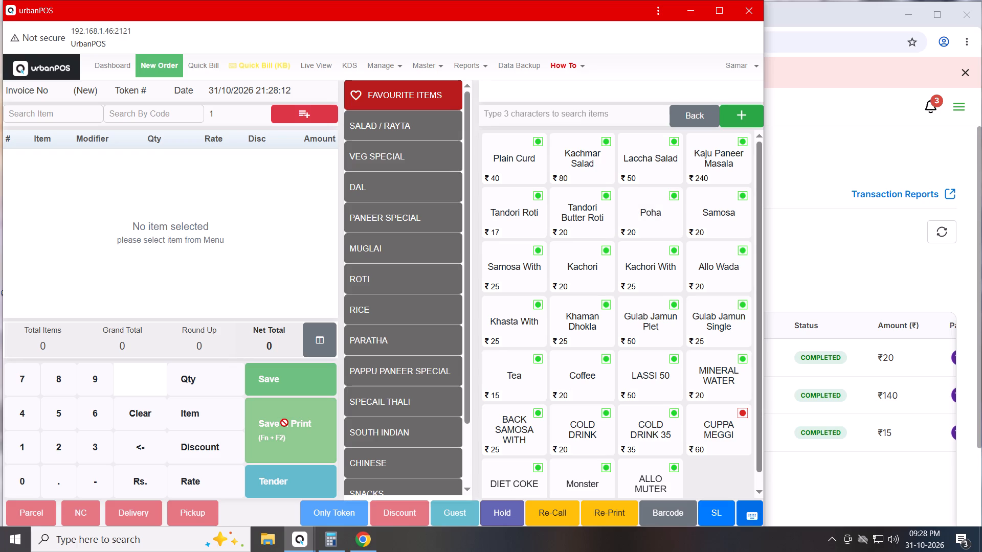
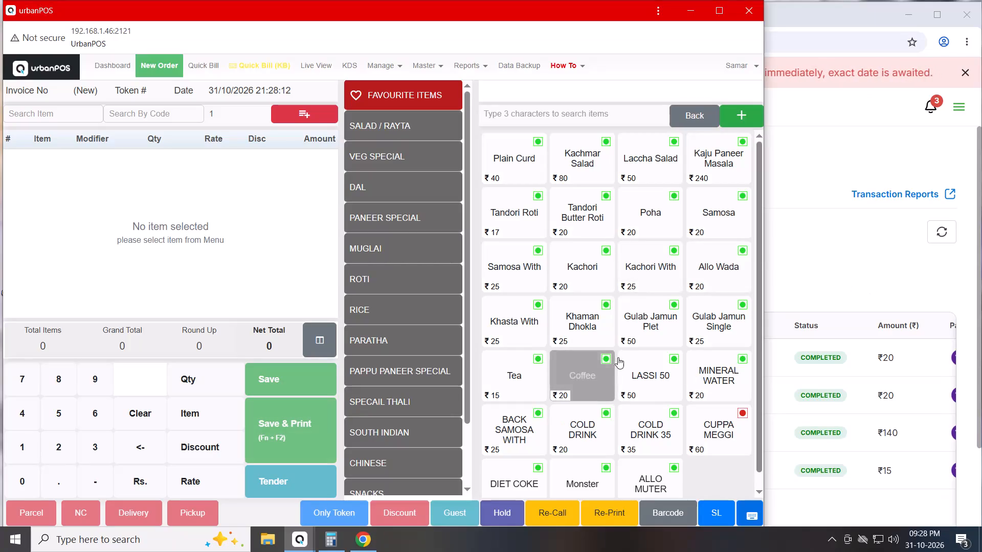
# Enter a new order for one Back Samosa With and complete it with Save & Print.
pyautogui.click(532, 417)
pyautogui.press('F2')
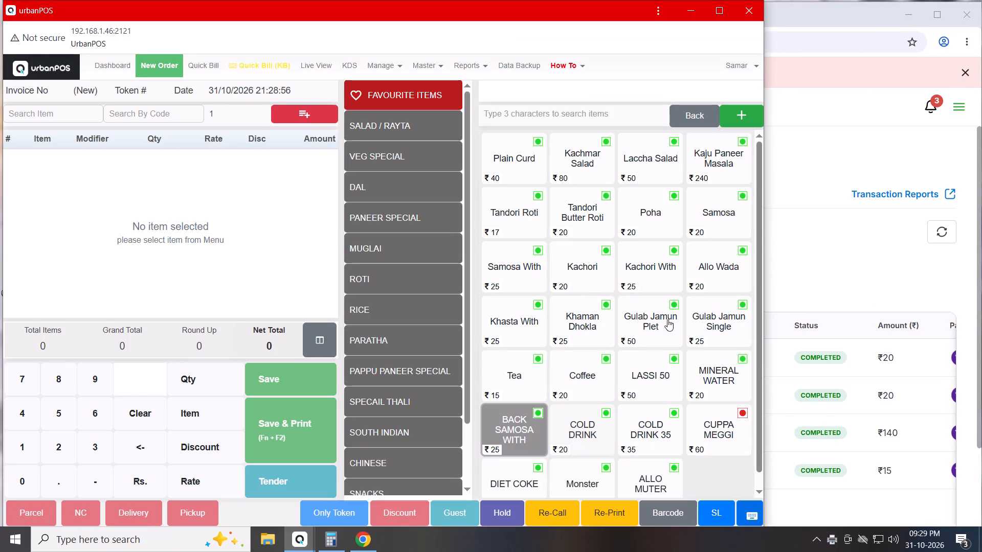
# Enter a new order for one Kachori With and complete it with Save & Print.
pyautogui.click(648, 270)
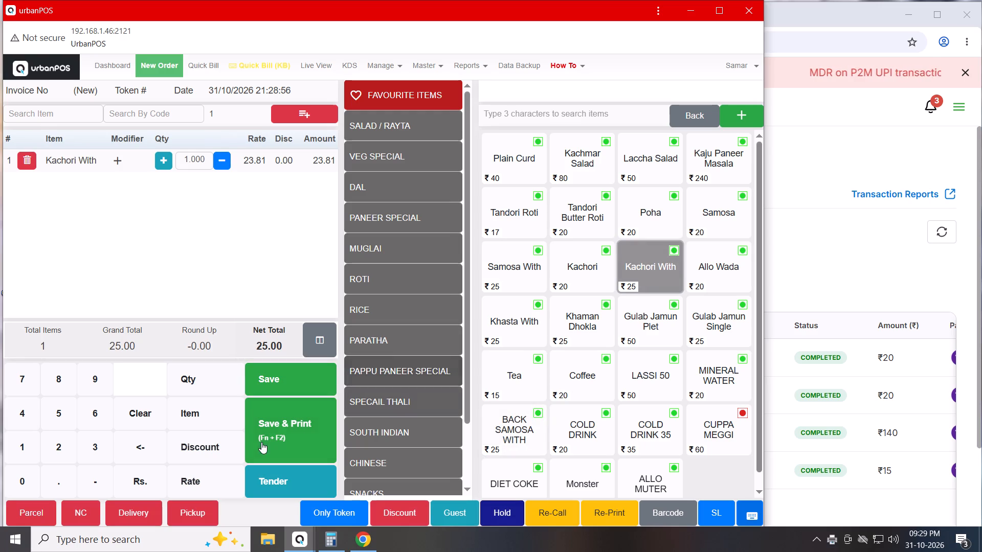
pyautogui.click(311, 428)
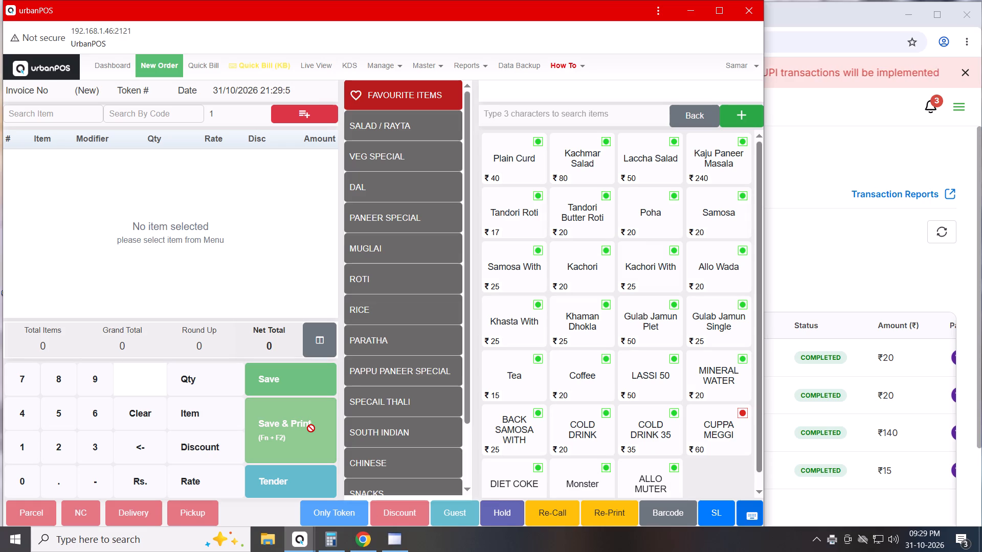
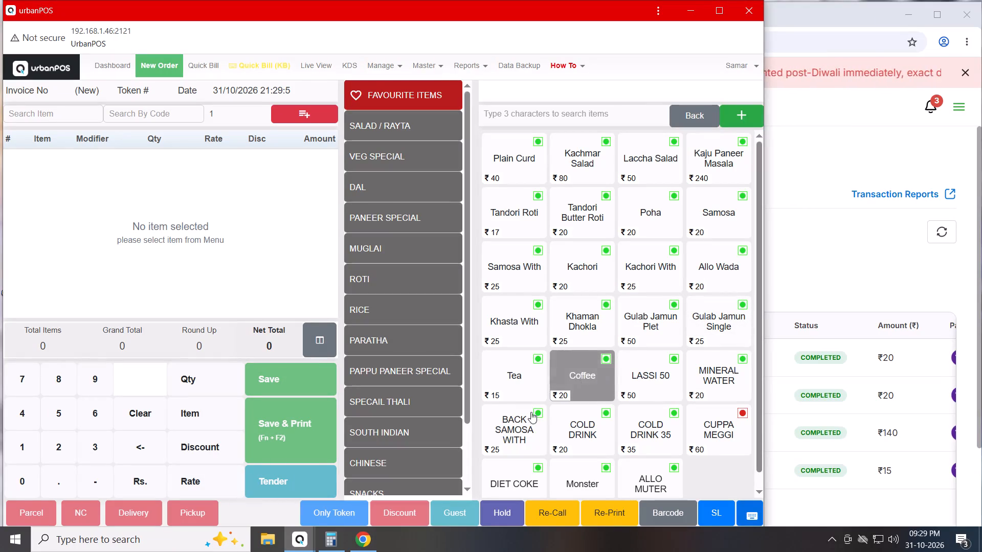
# Enter a new order for four Ice Cream 35 from the ice-cream category and complete it with Save & Print.
pyautogui.scroll(-3, 424, 400)
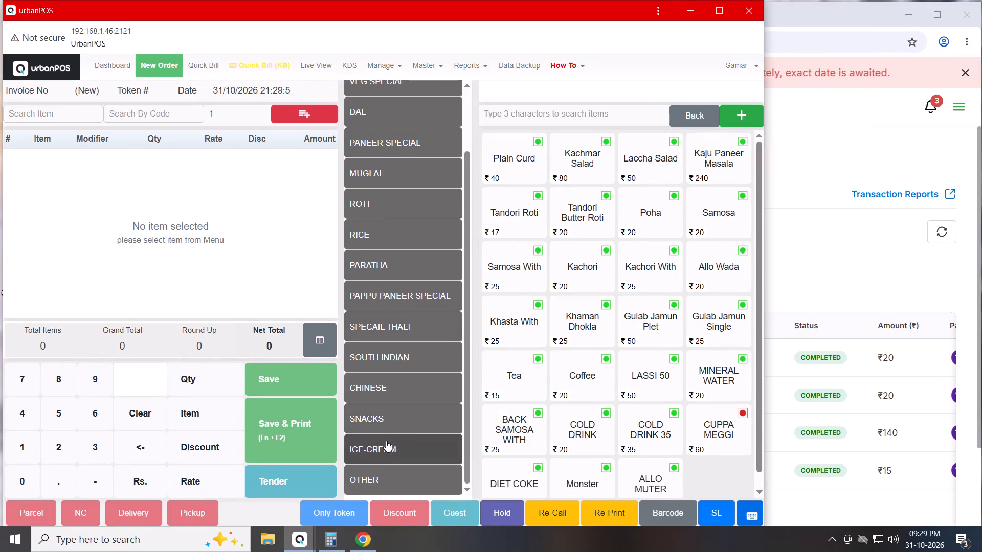
pyautogui.click(415, 444)
pyautogui.tripleClick(581, 210)
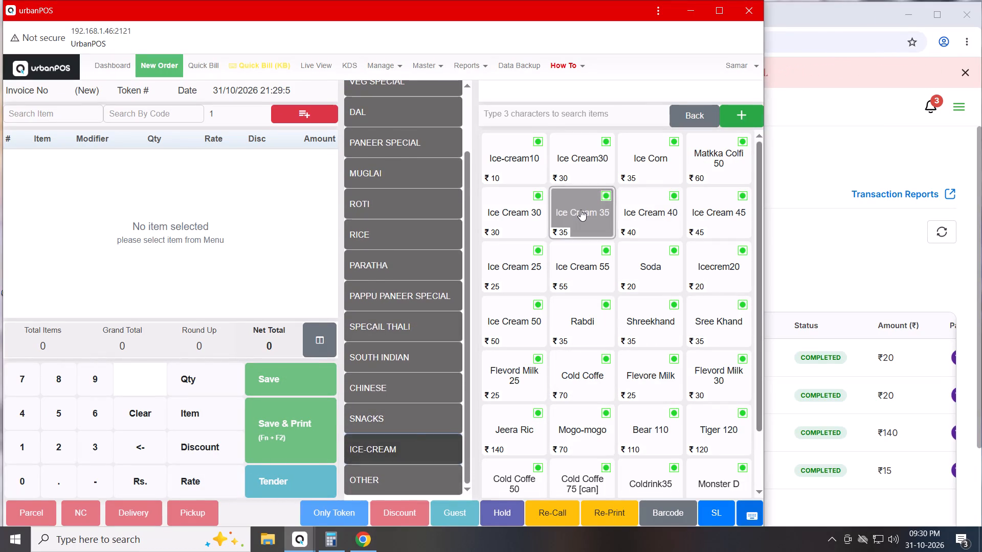
pyautogui.click(581, 210)
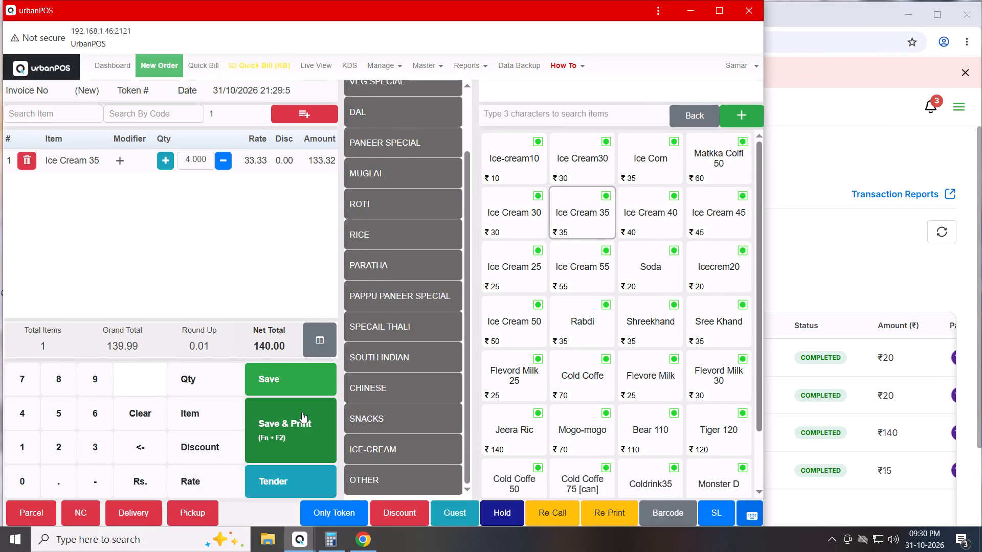
pyautogui.click(302, 412)
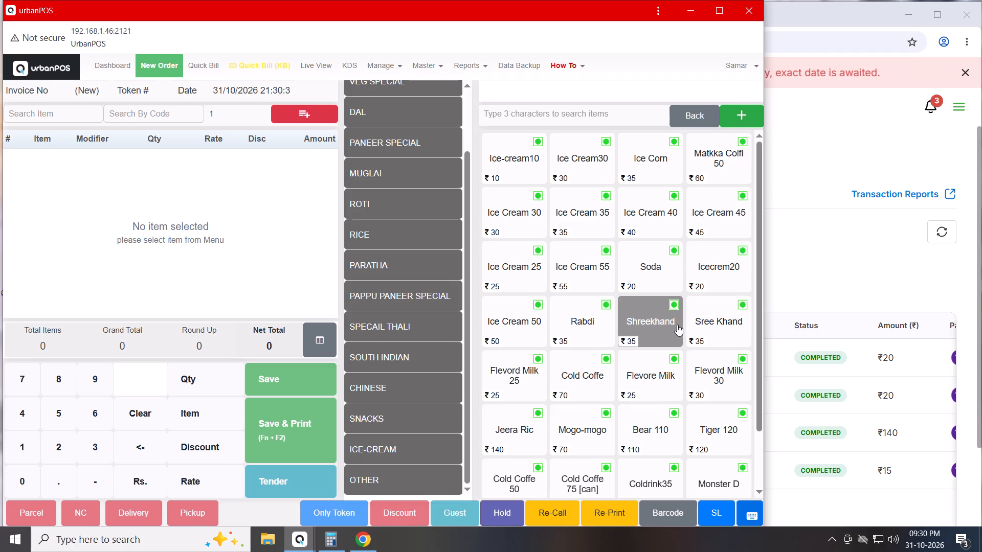
# Enter a new order for two Tea from the favourite items and complete it with Save & Print.
pyautogui.scroll(4, 444, 246)
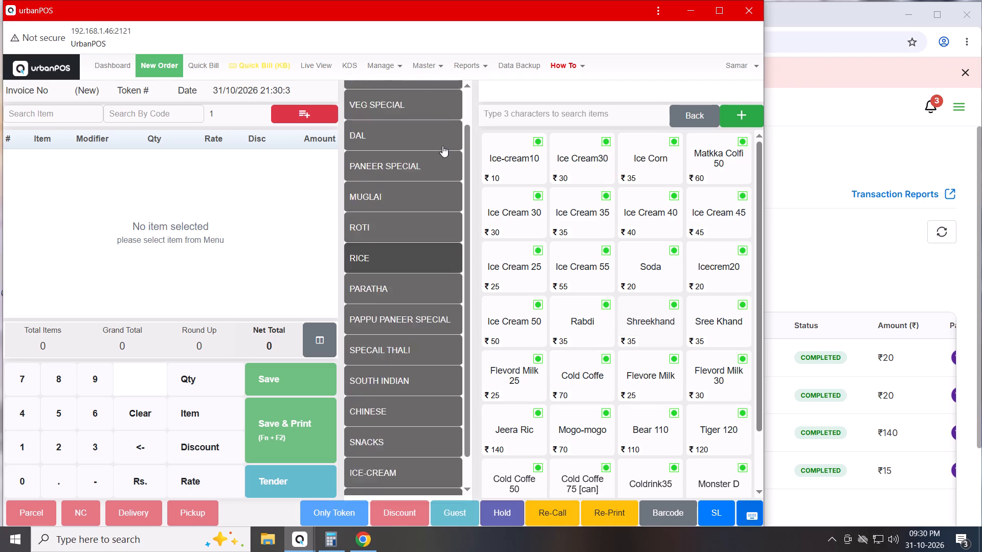
pyautogui.click(427, 104)
pyautogui.doubleClick(519, 378)
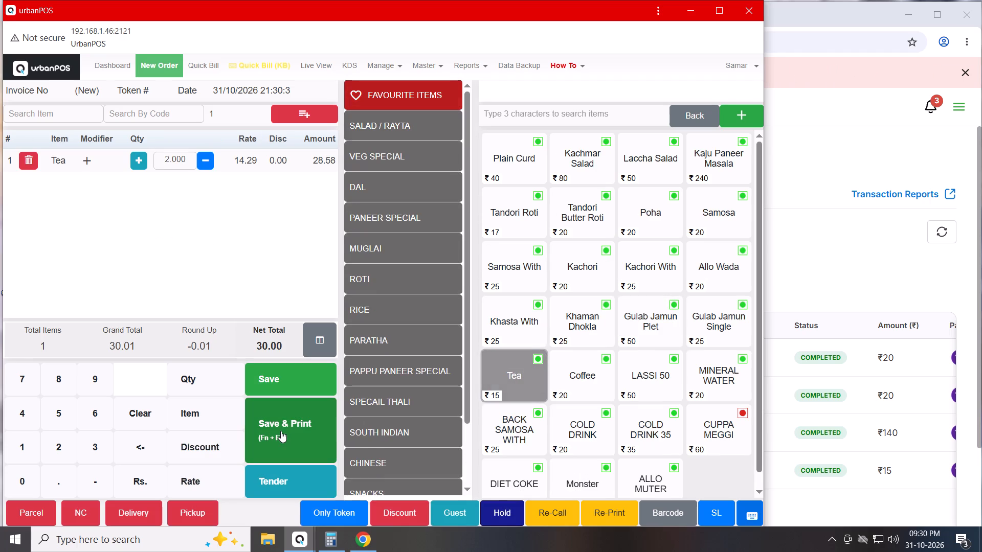
pyautogui.click(281, 431)
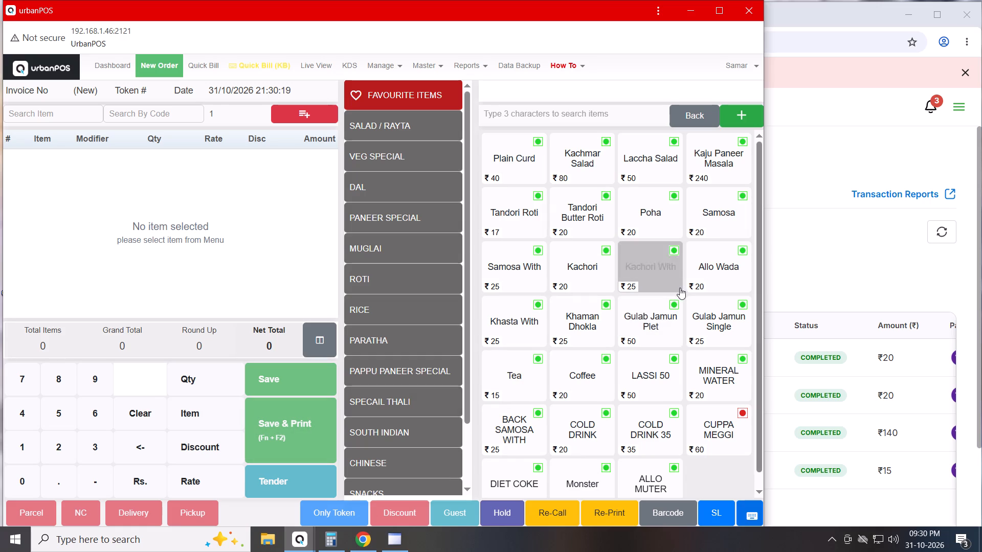
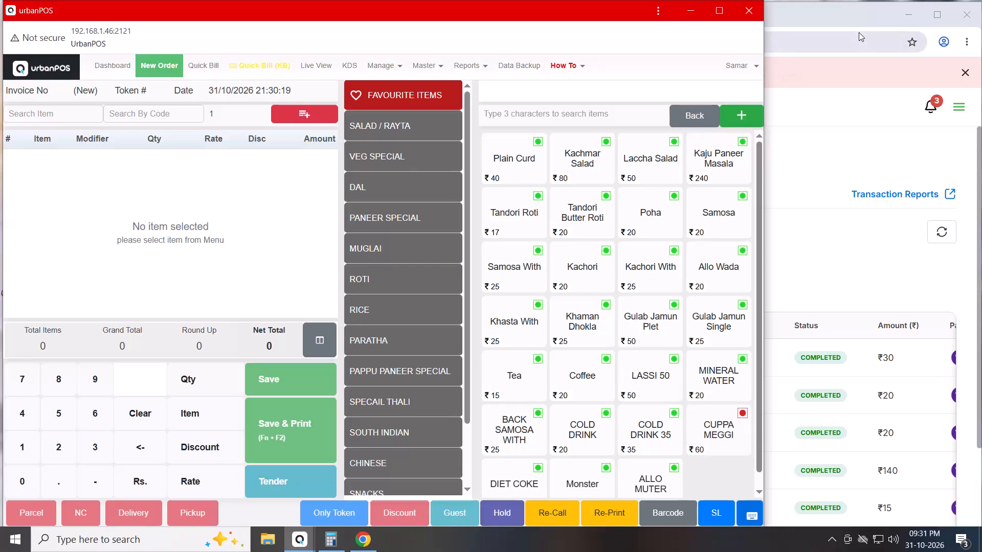
# Enter a new order for Tea from the favourite items and complete it with Save & Print.
pyautogui.scroll(-4, 688, 216)
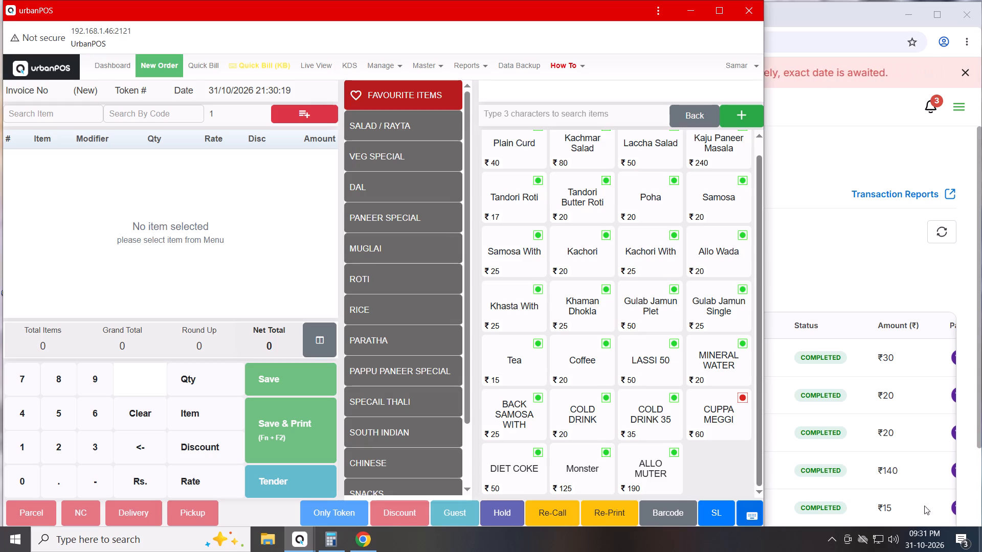
pyautogui.doubleClick(525, 357)
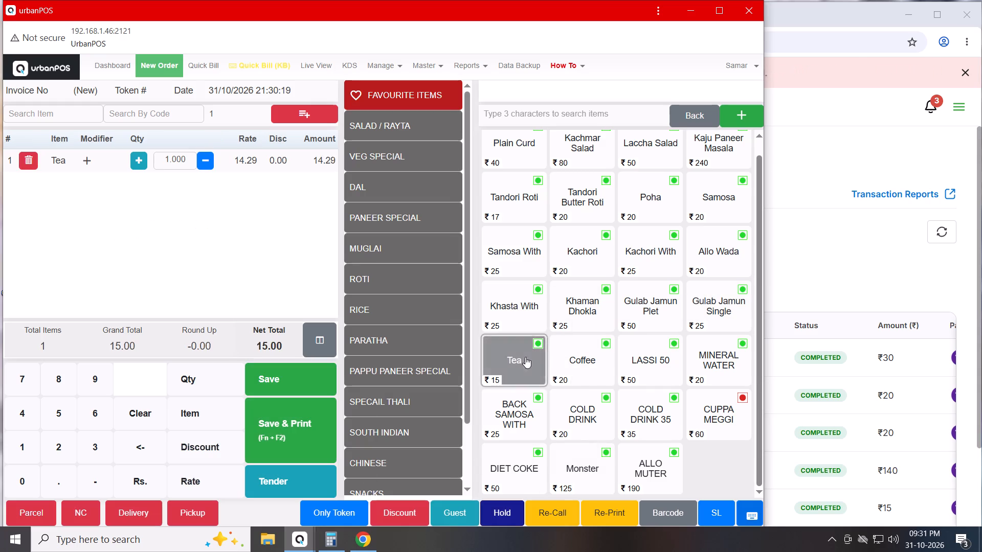
pyautogui.click(276, 430)
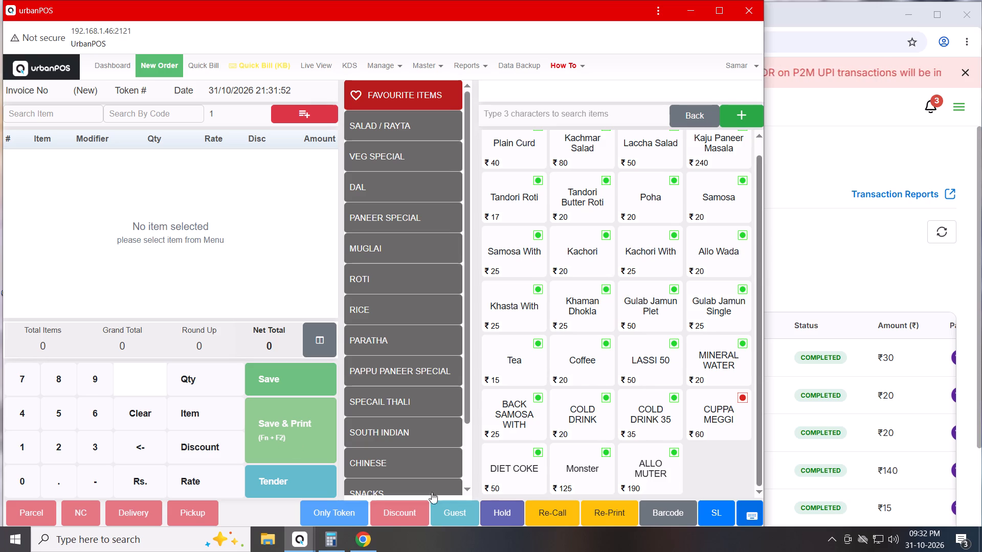
# Enter another new order for one Tea and complete it with Save & Print.
pyautogui.click(535, 355)
pyautogui.click(245, 450)
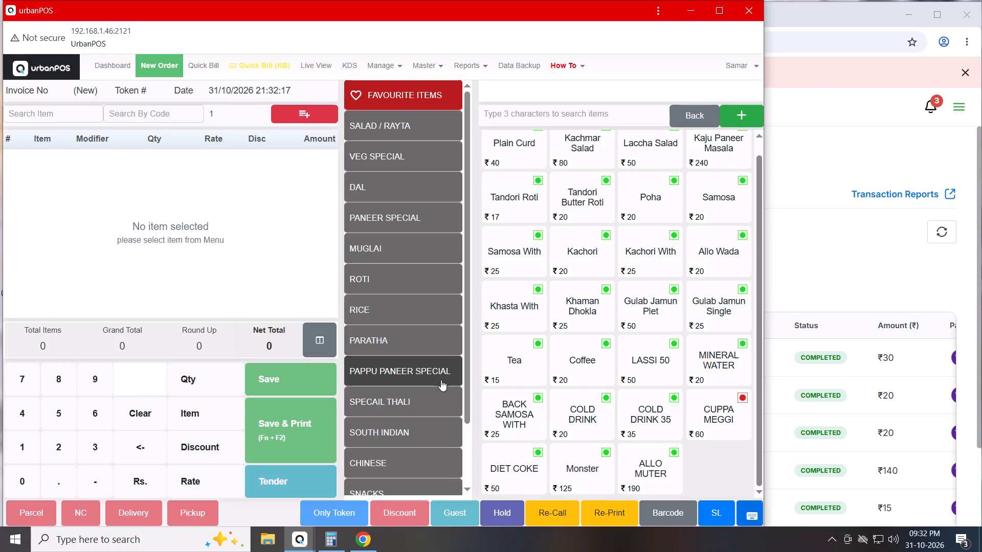
# Enter a new order for multiple Tea from the favourite items and complete it with Save & Print.
pyautogui.doubleClick(511, 364)
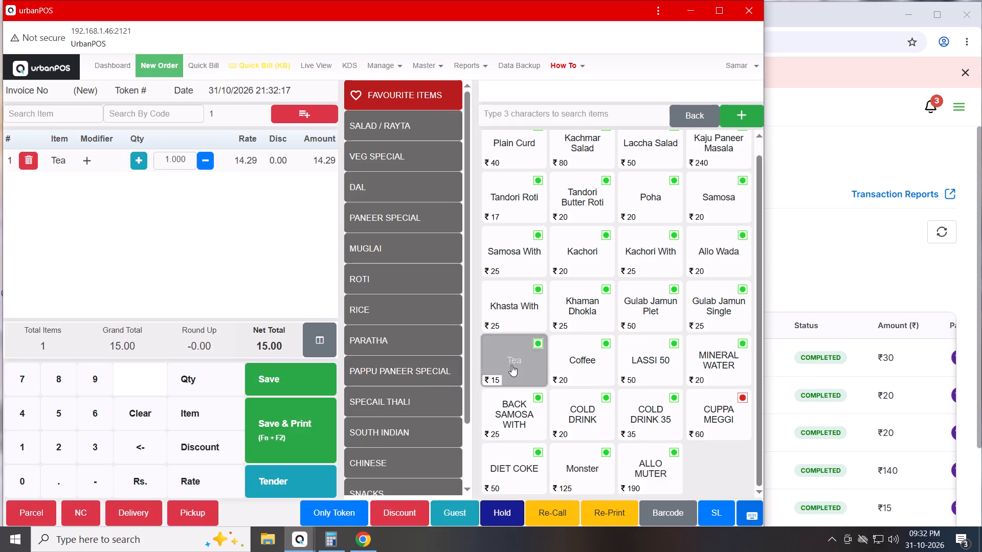
pyautogui.moveTo(506, 365); pyautogui.dragTo(506, 370)
pyautogui.click(506, 370)
pyautogui.click(318, 418)
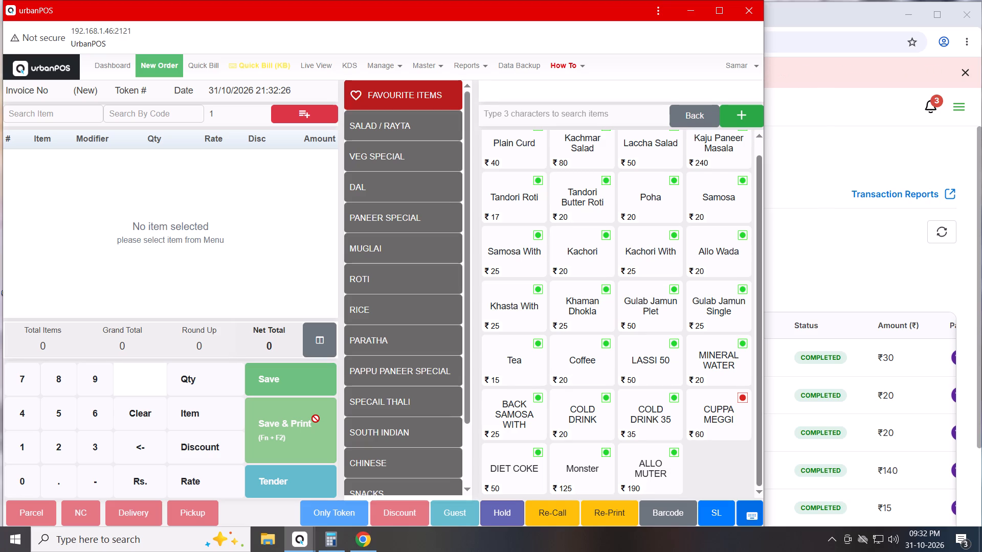
# Enter a new order for one Poha from the favourite items and complete it with Save & Print.
pyautogui.click(632, 191)
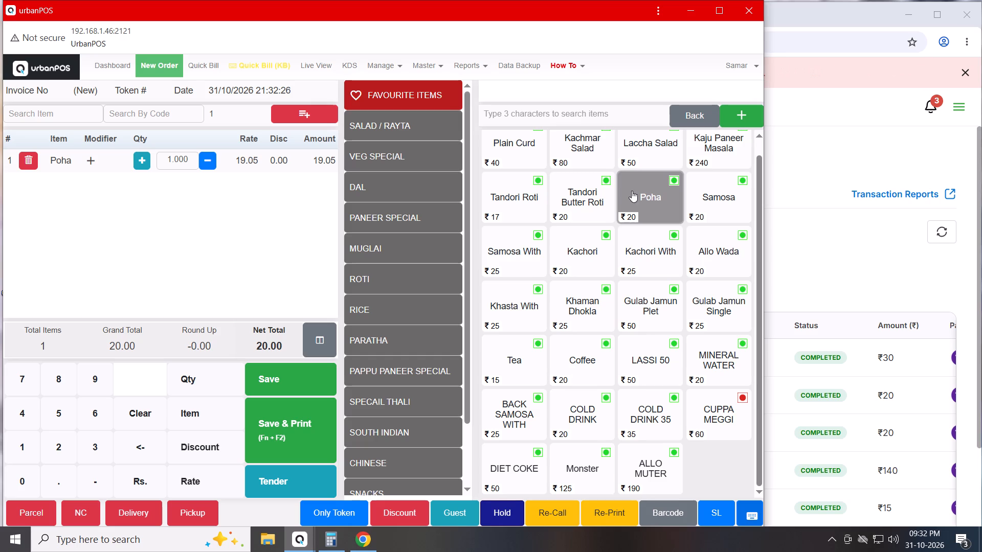
pyautogui.press('F2')
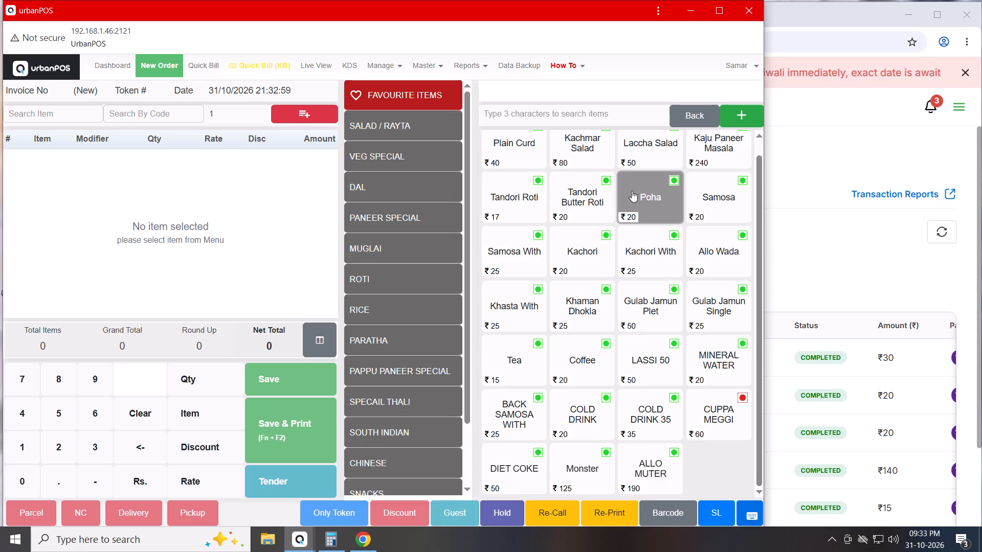
# Enter a new order for one Icecrem20 from the ice-cream category and complete it with Save & Print.
pyautogui.scroll(-1, 445, 436)
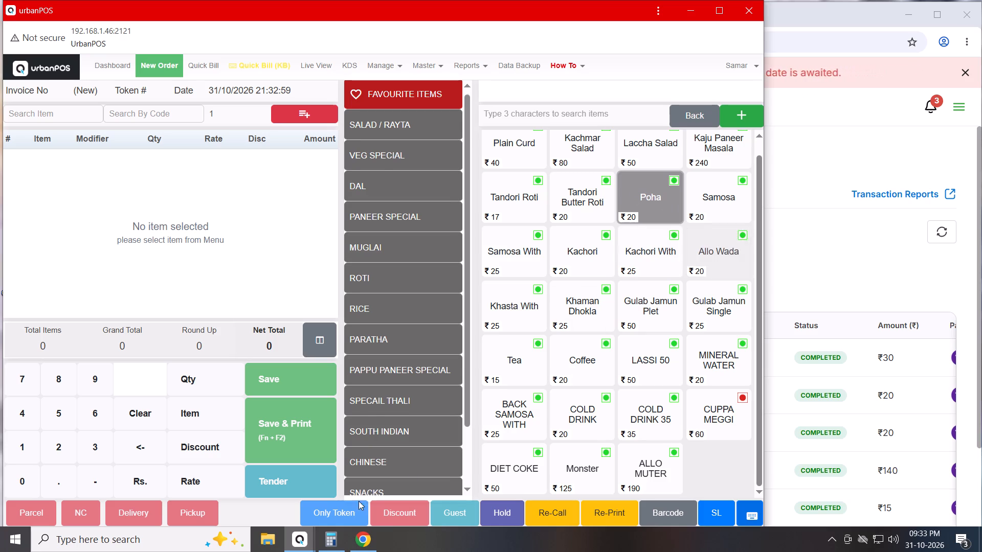
pyautogui.click(388, 466)
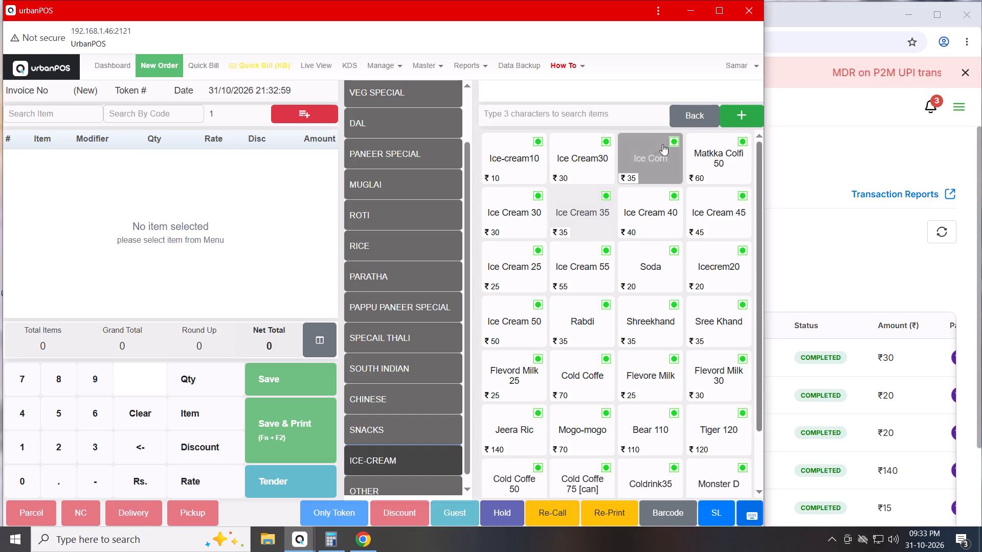
pyautogui.click(710, 259)
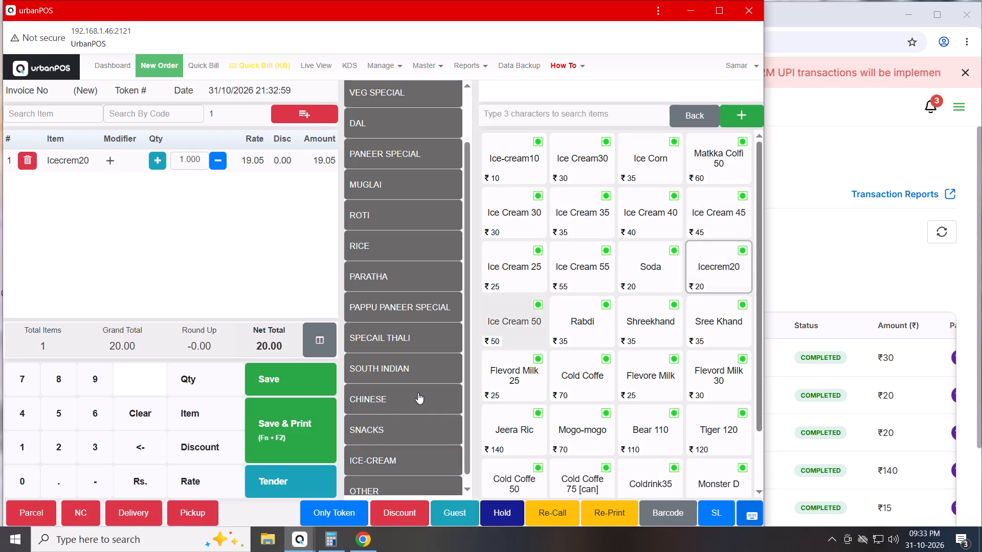
pyautogui.click(323, 417)
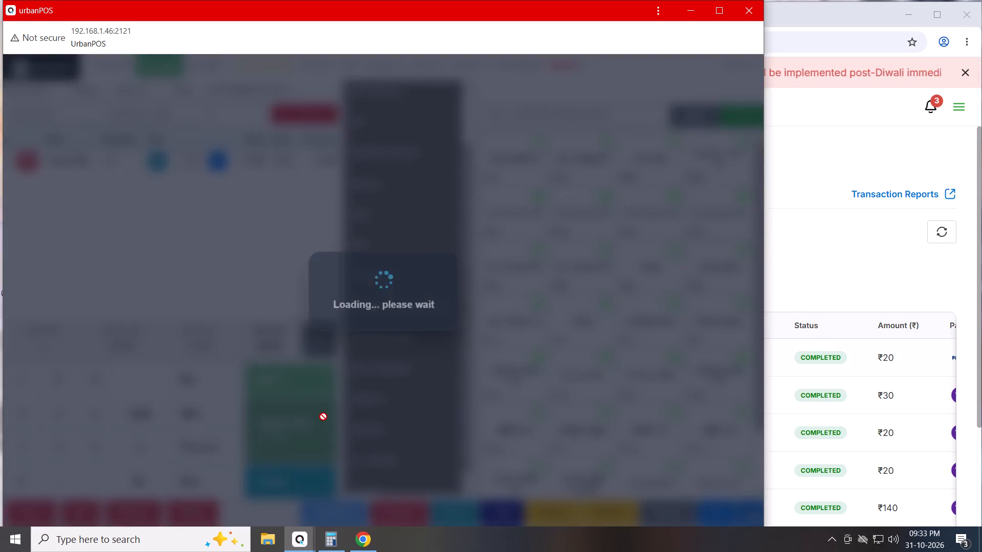
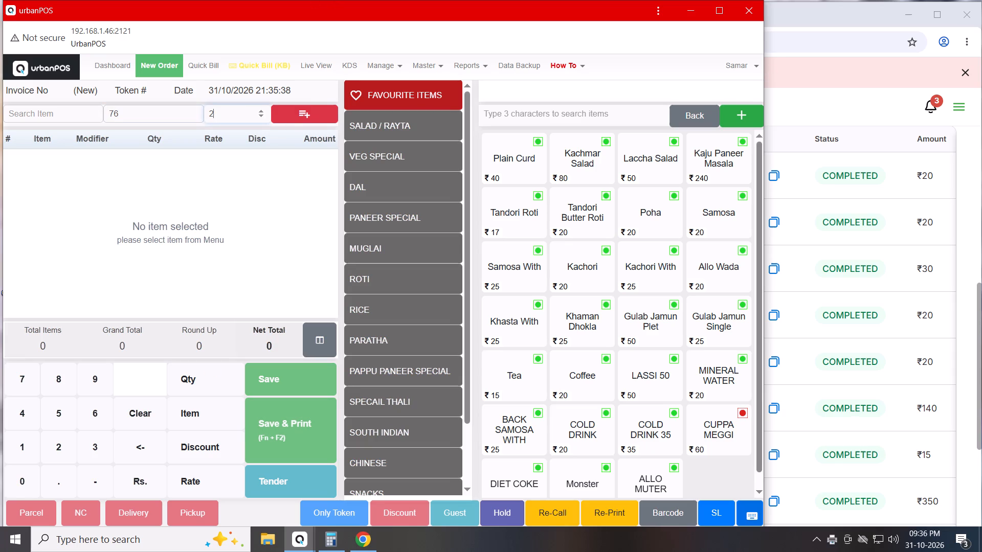
# Correct the quantity for item code 76 to 1 and add the Masala Dosa to the new order.
pyautogui.press('BackSpace')
pyautogui.press('1')
pyautogui.press('Return')
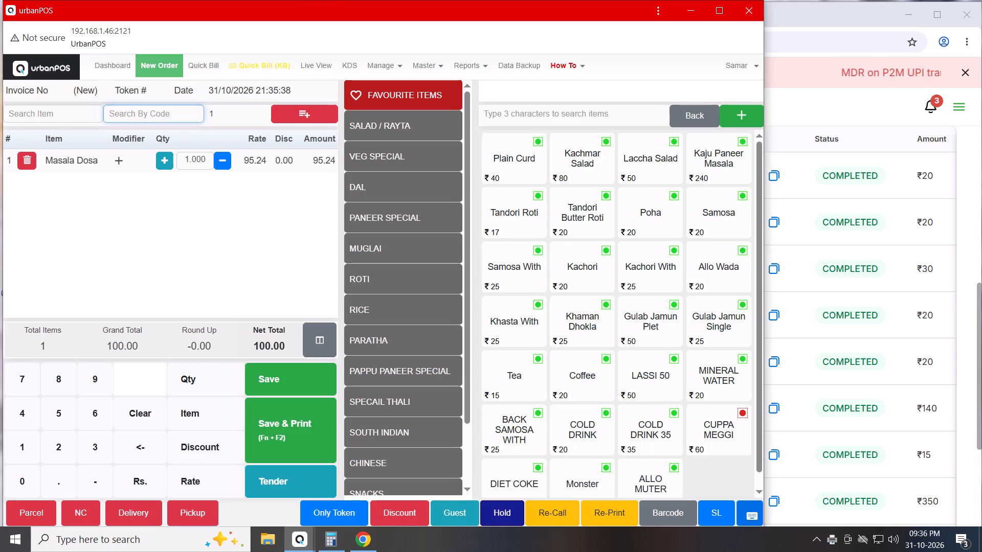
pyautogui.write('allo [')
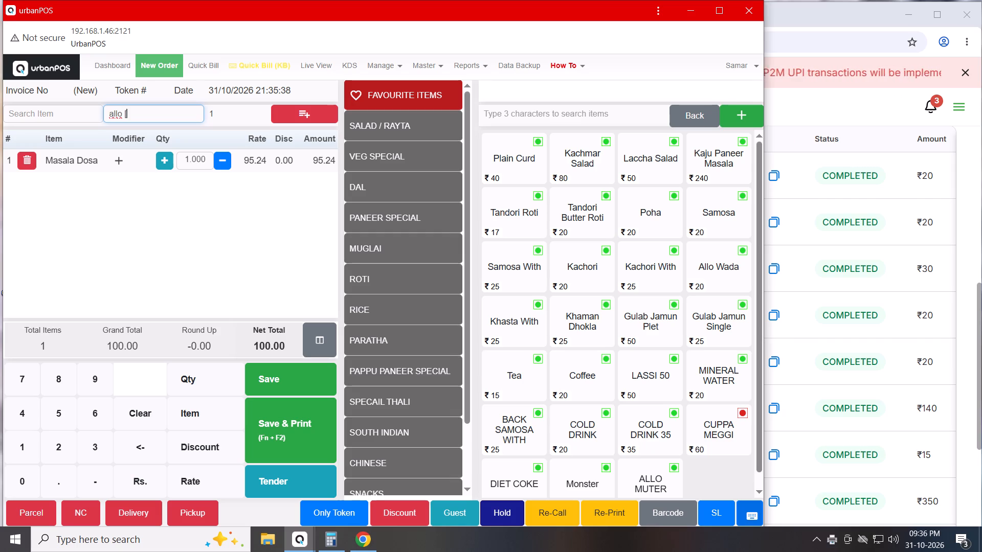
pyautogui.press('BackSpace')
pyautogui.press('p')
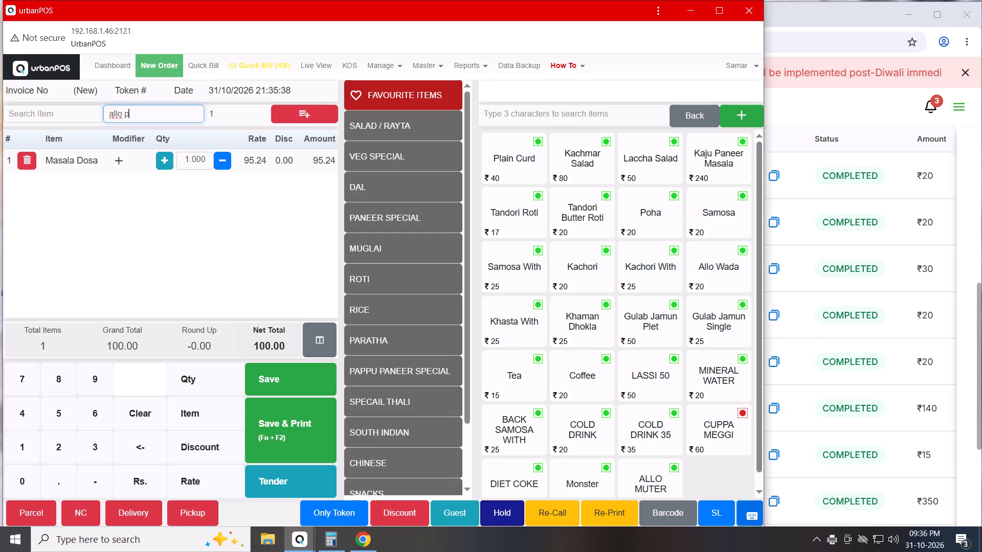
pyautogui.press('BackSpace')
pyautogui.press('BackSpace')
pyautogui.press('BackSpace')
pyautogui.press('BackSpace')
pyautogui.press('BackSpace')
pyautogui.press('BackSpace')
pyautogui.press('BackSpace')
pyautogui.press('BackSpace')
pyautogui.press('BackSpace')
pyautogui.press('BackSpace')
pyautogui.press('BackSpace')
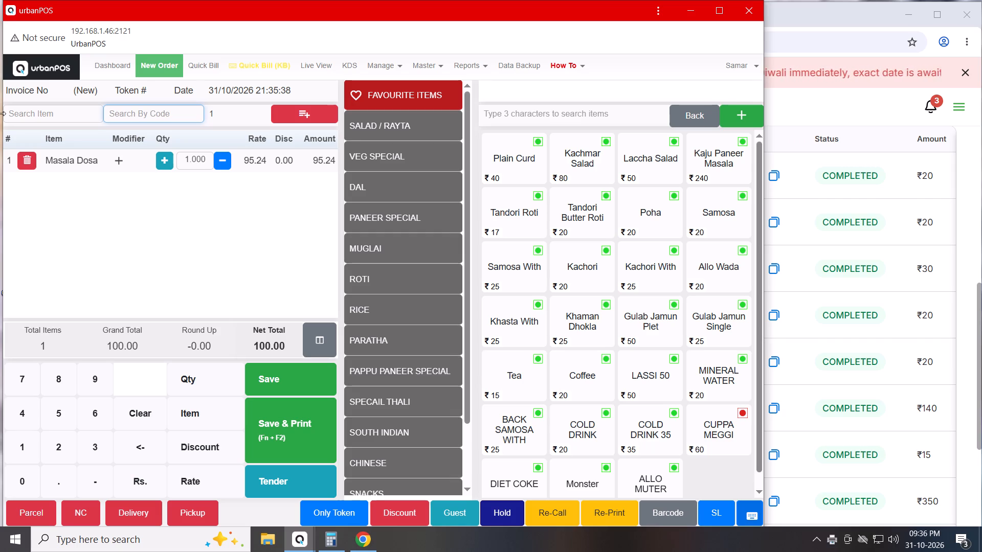
# Search for the item by name, add 2 Allo Paratha to the order, and complete it with Save & Print.
pyautogui.click(58, 117)
pyautogui.write('allo [')
pyautogui.press('BackSpace')
pyautogui.write('pa')
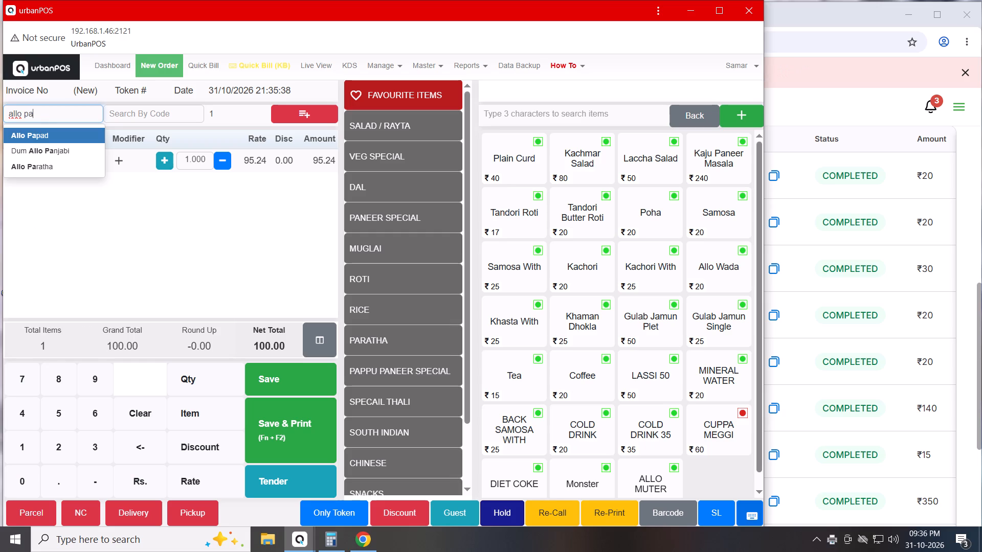
pyautogui.press('Down')
pyautogui.press('Down')
pyautogui.press('Return')
pyautogui.press('2')
pyautogui.press('Return')
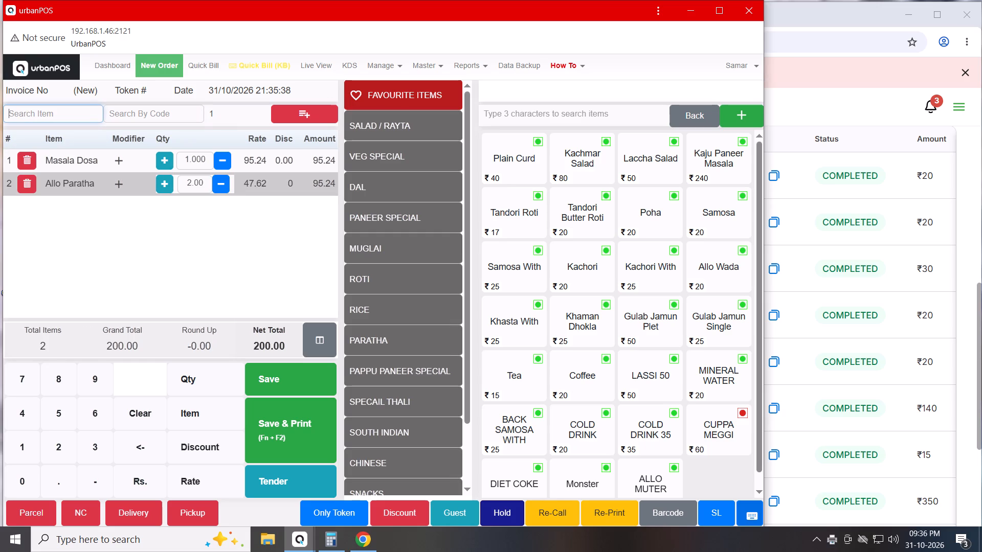
pyautogui.press('F2')
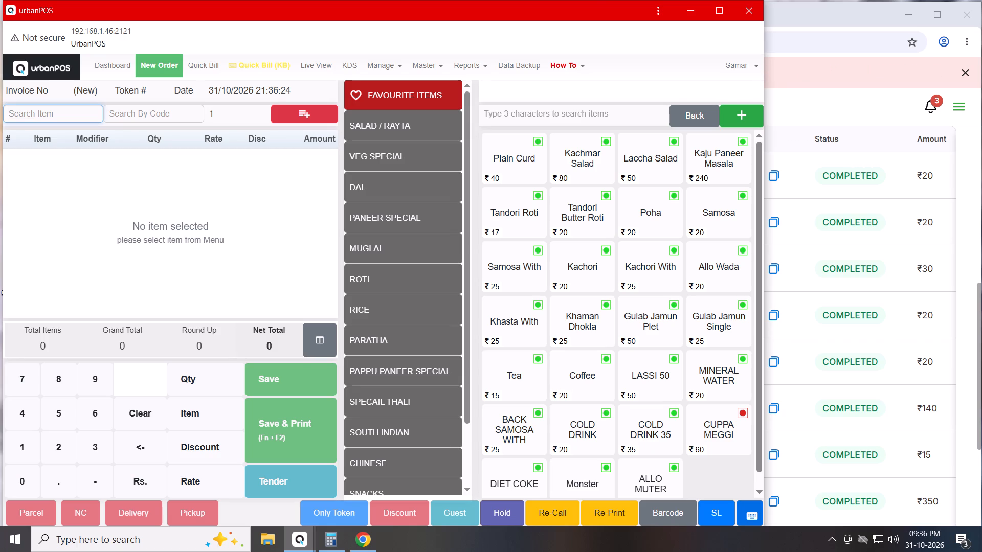
# Enter a new order for one MINERAL WATER from the favourite items and complete it with Save & Print.
pyautogui.click(701, 373)
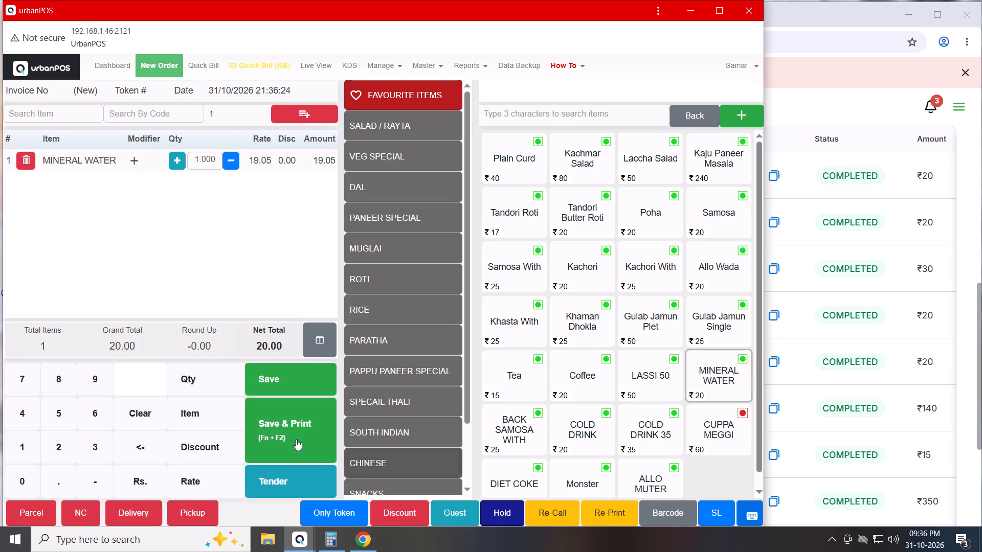
pyautogui.click(293, 436)
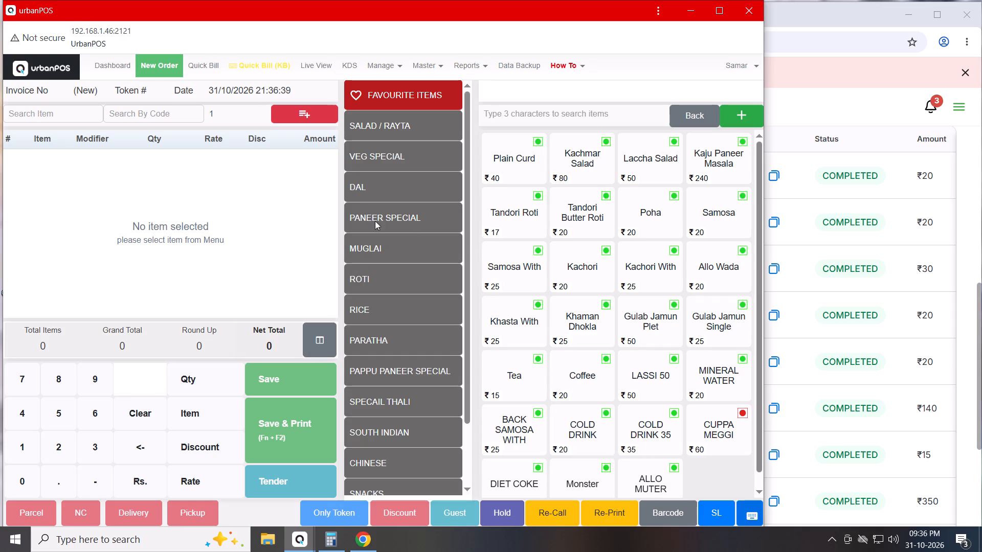
# Enter a new order for one ₹20 COLD DRINK from the favourite items and complete it with Save & Print.
pyautogui.scroll(5, 781, 170)
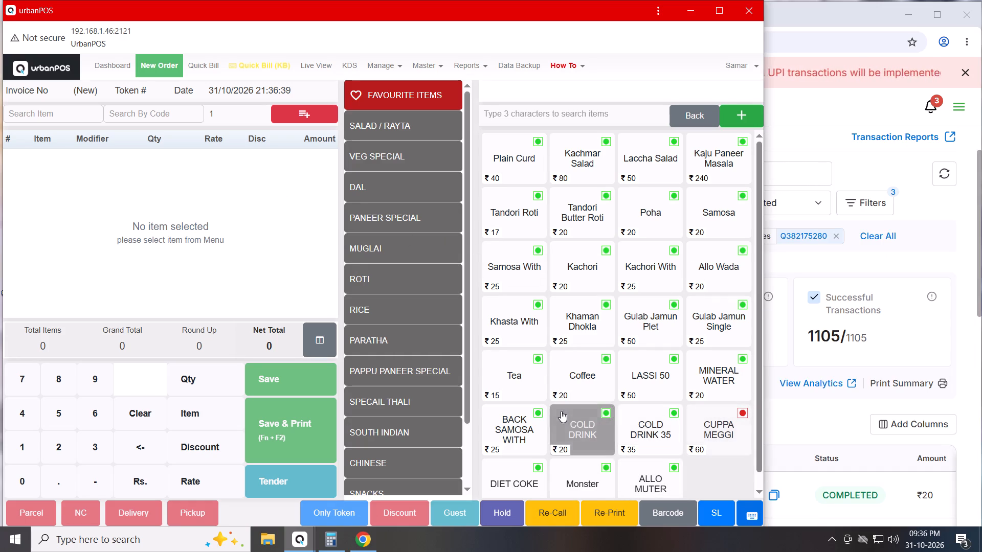
pyautogui.click(572, 420)
pyautogui.click(267, 417)
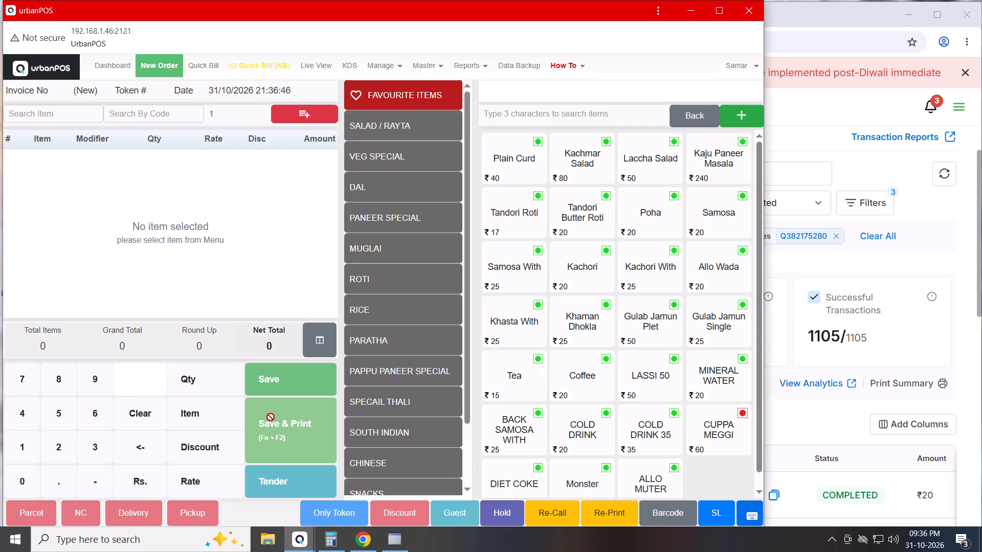
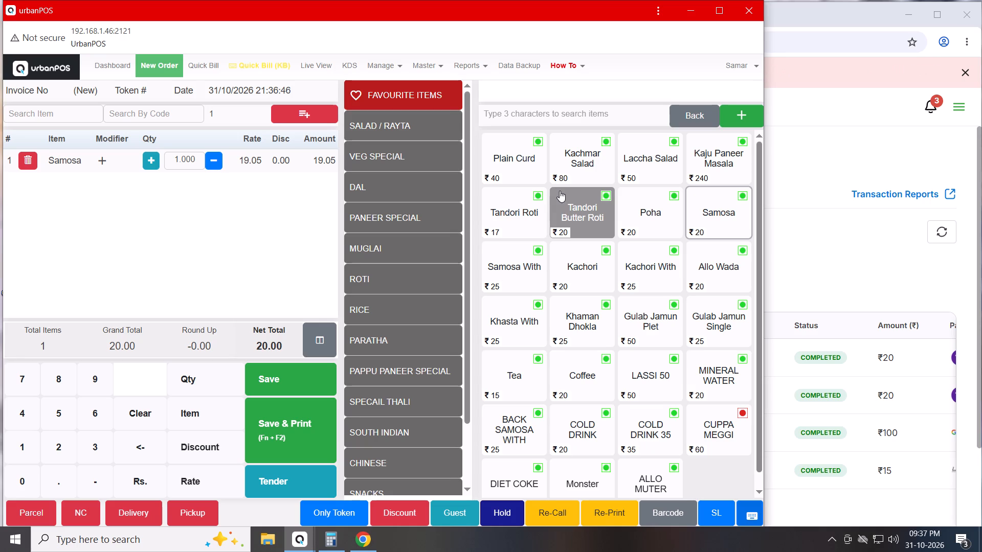
# Complete the current Samosa order with Save & Print.
pyautogui.press('F2')
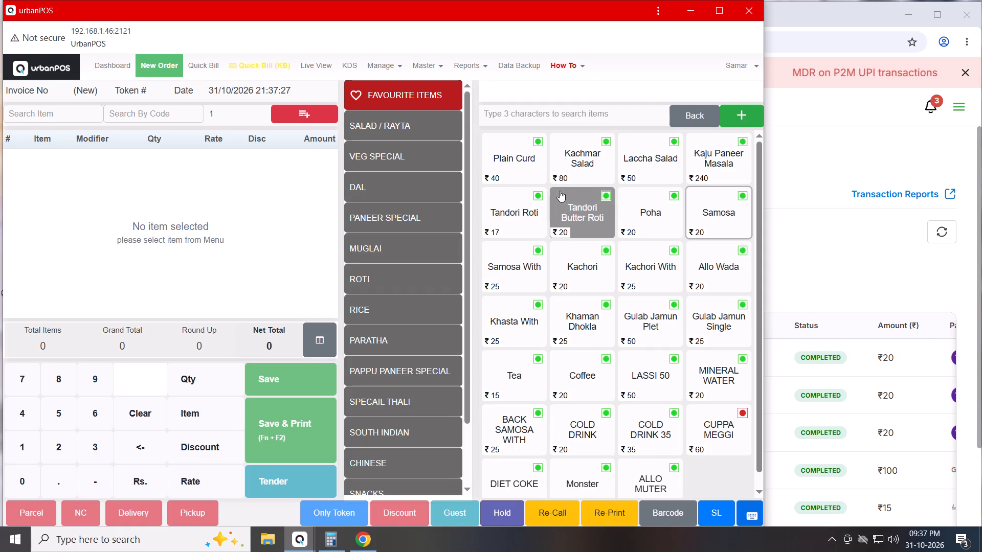
# Enter a new order for one Tea from the favourite items and complete it with Save & Print.
pyautogui.click(502, 357)
pyautogui.press('F2')
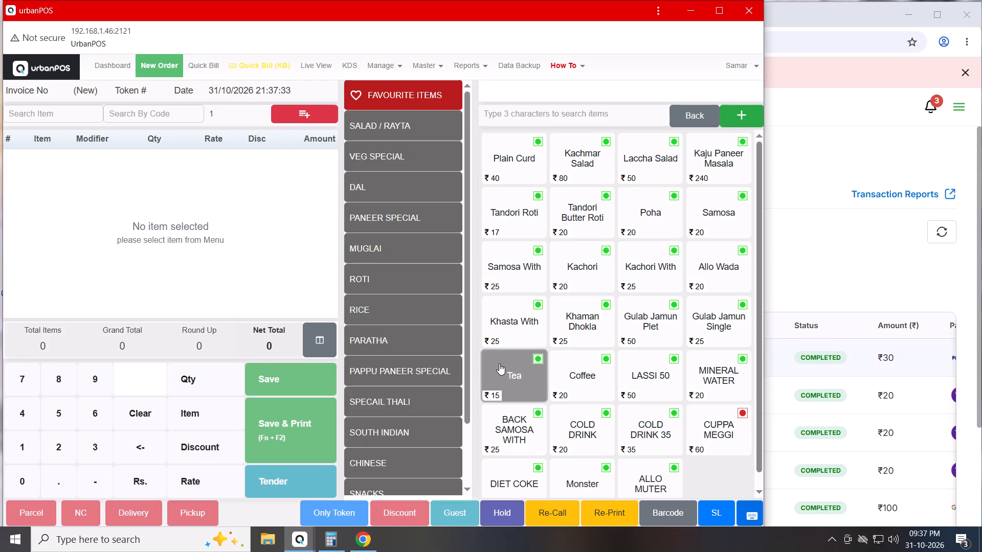
# Enter another new order for one Tea from the favourite items and complete it with Save & Print.
pyautogui.click(499, 363)
pyautogui.press('F2')
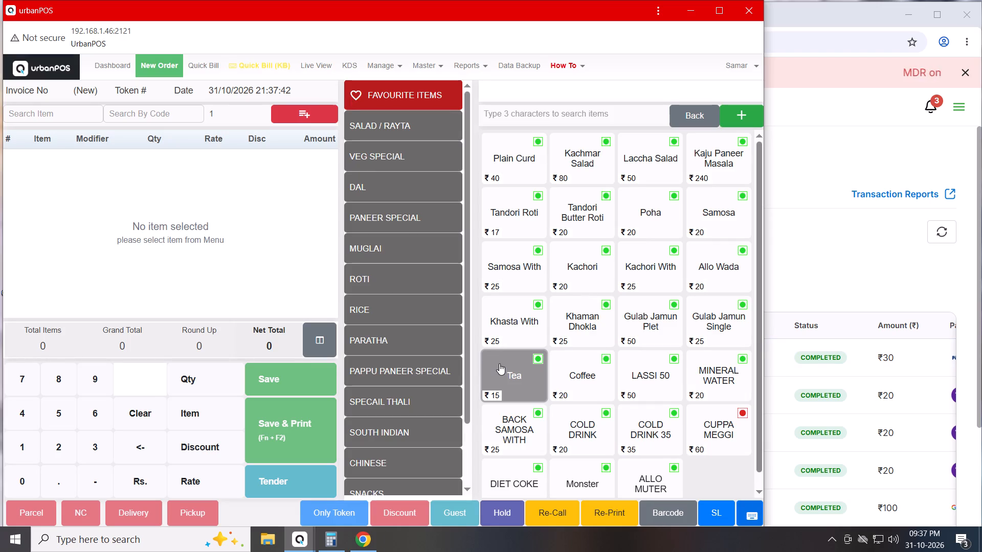
# Search for the item by name, add one Veg Noodeles to a new order, and complete it with Save & Print.
pyautogui.click(27, 108)
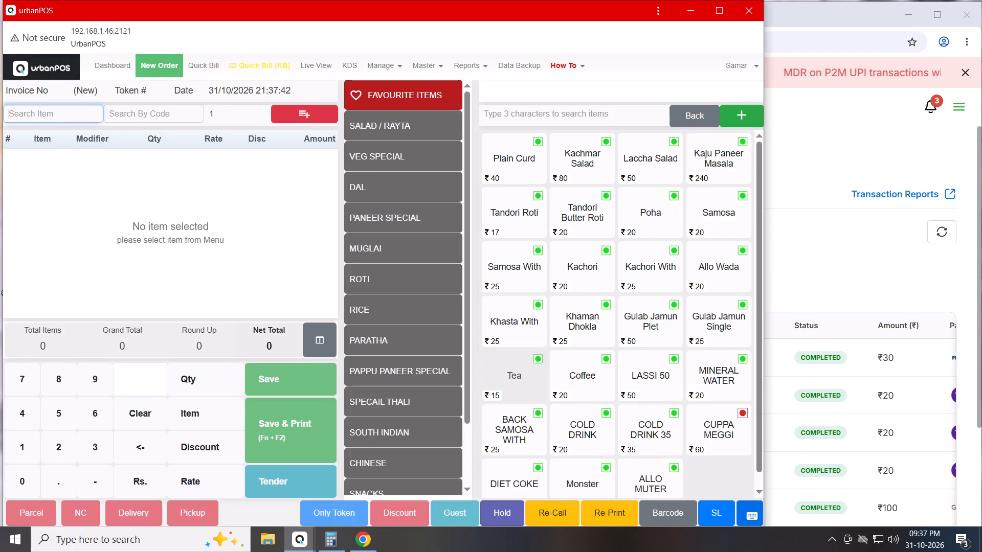
pyautogui.write('veg n')
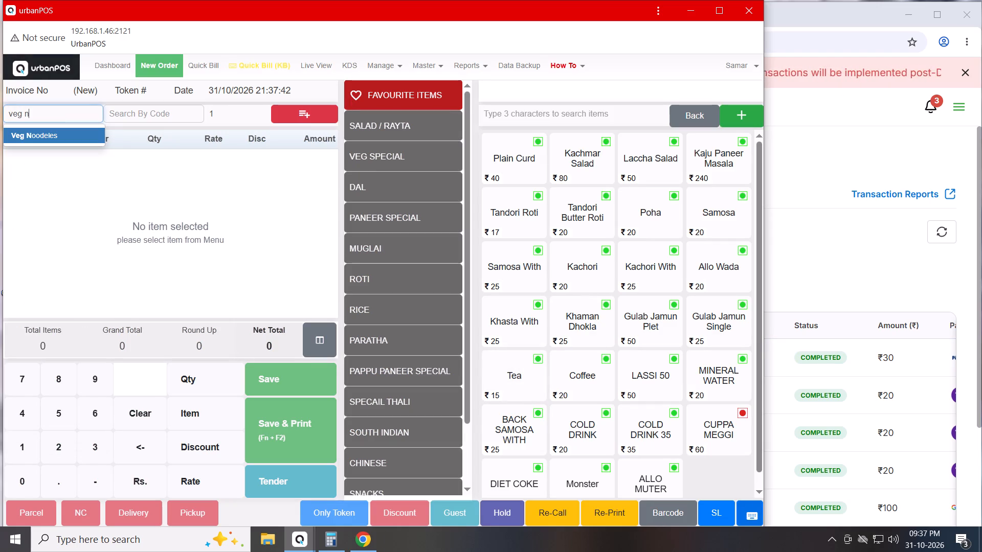
pyautogui.press('Return')
pyautogui.press('Return')
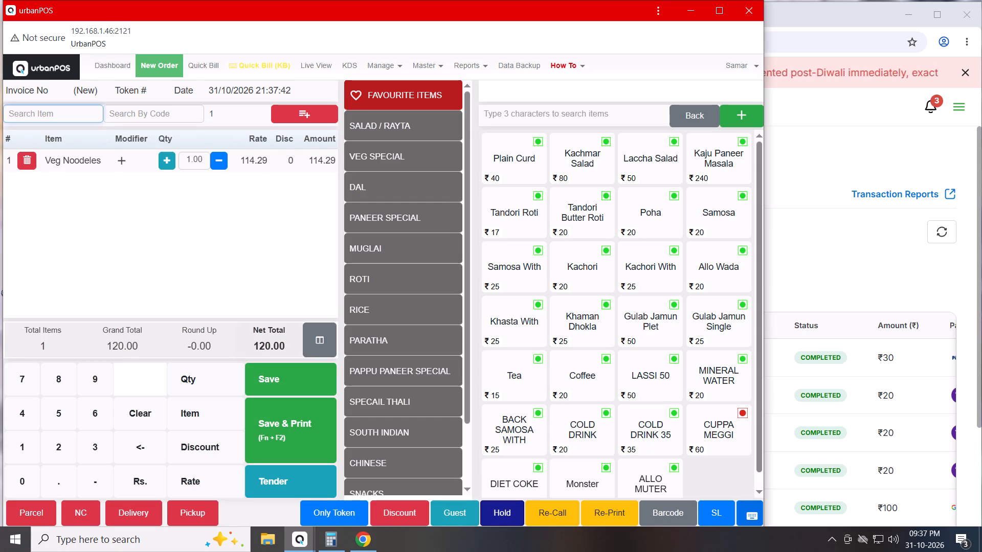
pyautogui.press('F2')
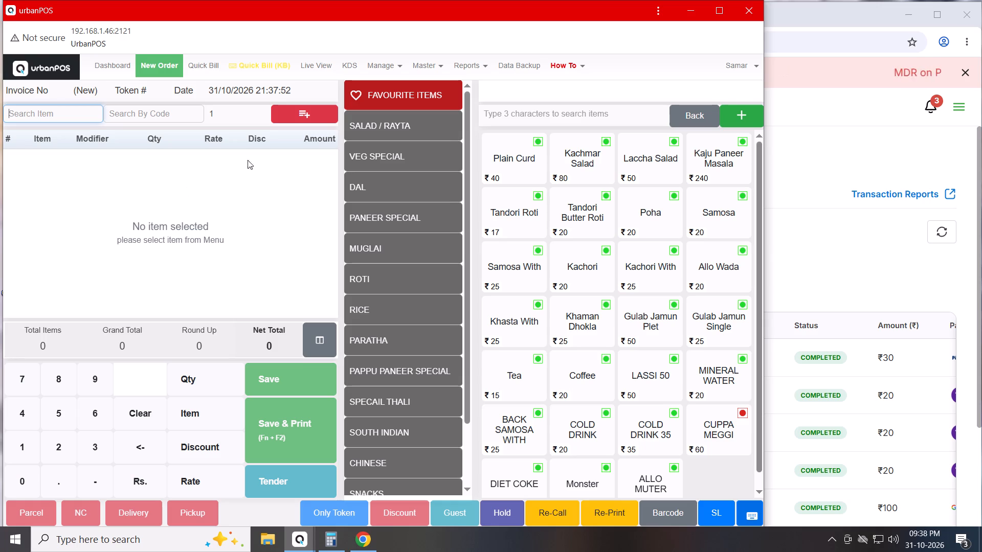
# Enter a new order for one Poha and one Kachori from the favourite items and complete it with Save & Print.
pyautogui.click(670, 225)
pyautogui.click(594, 269)
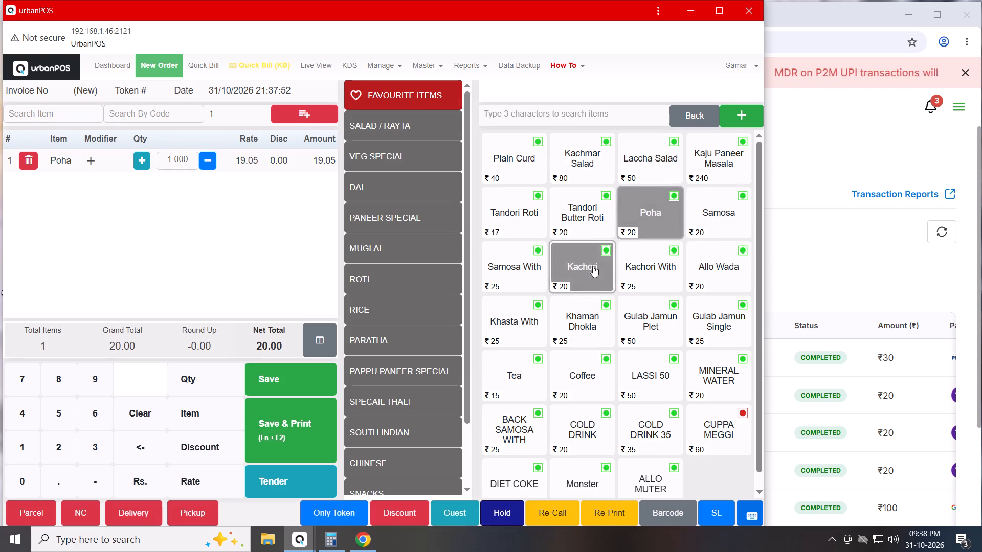
pyautogui.click(329, 418)
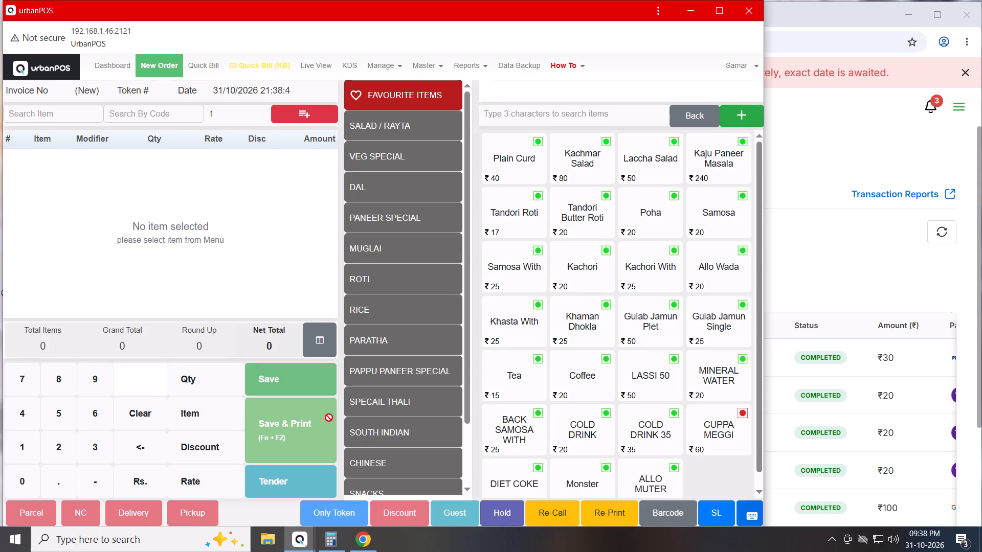
# Search for the item by name and add one Butter Khichdi to a new order.
pyautogui.click(57, 118)
pyautogui.write('k==')
pyautogui.press('BackSpace')
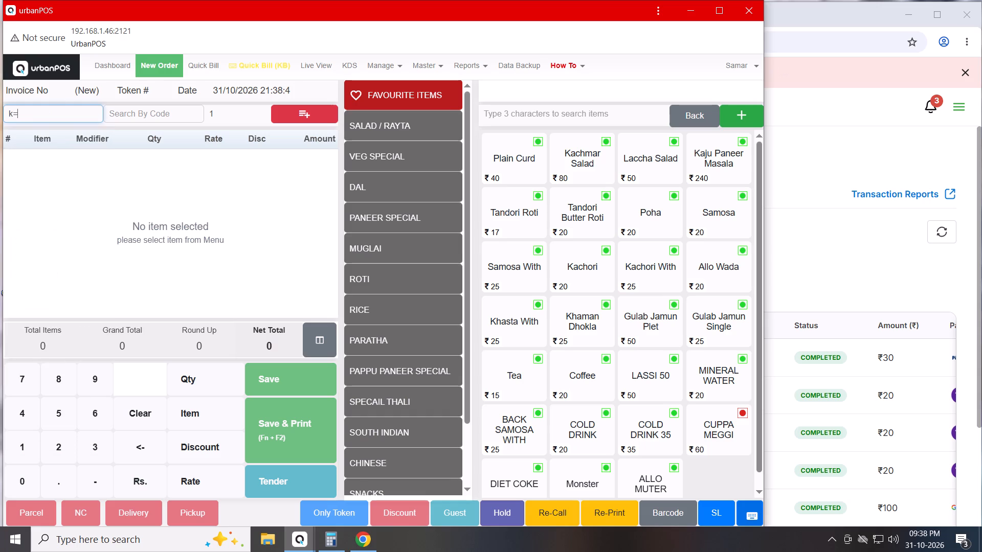
pyautogui.press('BackSpace')
pyautogui.press('BackSpace')
pyautogui.press('BackSpace')
pyautogui.press('BackSpace')
pyautogui.write('butter j')
pyautogui.press('BackSpace')
pyautogui.press('k')
pyautogui.press('Down')
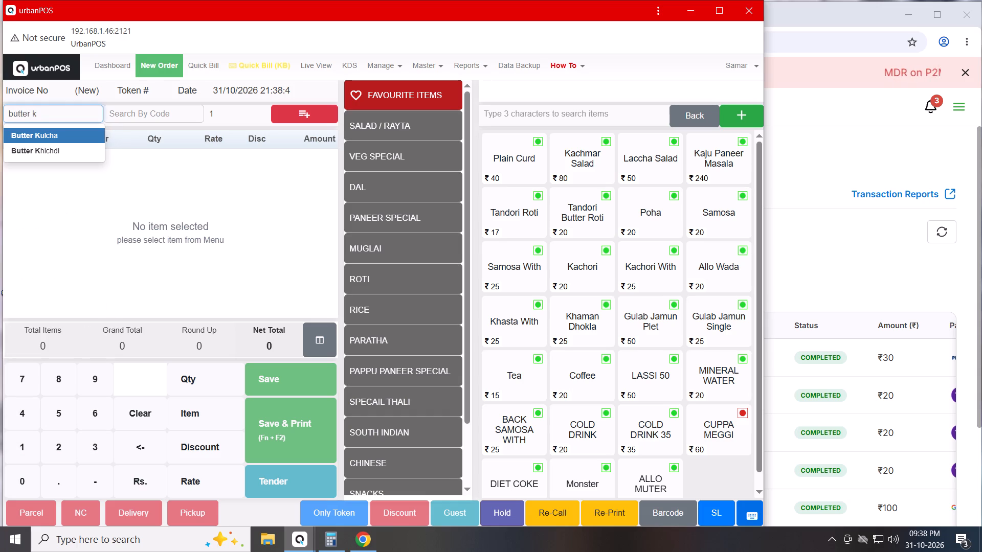
pyautogui.press('Return')
pyautogui.press('Return')
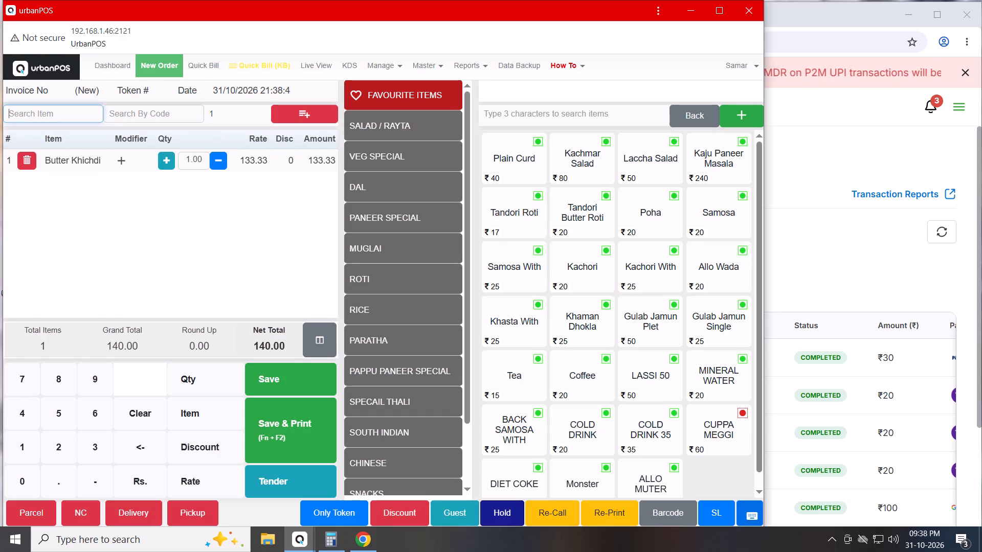
# Search for the item by name, add one Kachori to the Butter Khichdi order, and complete it with Save & Print.
pyautogui.write('kac')
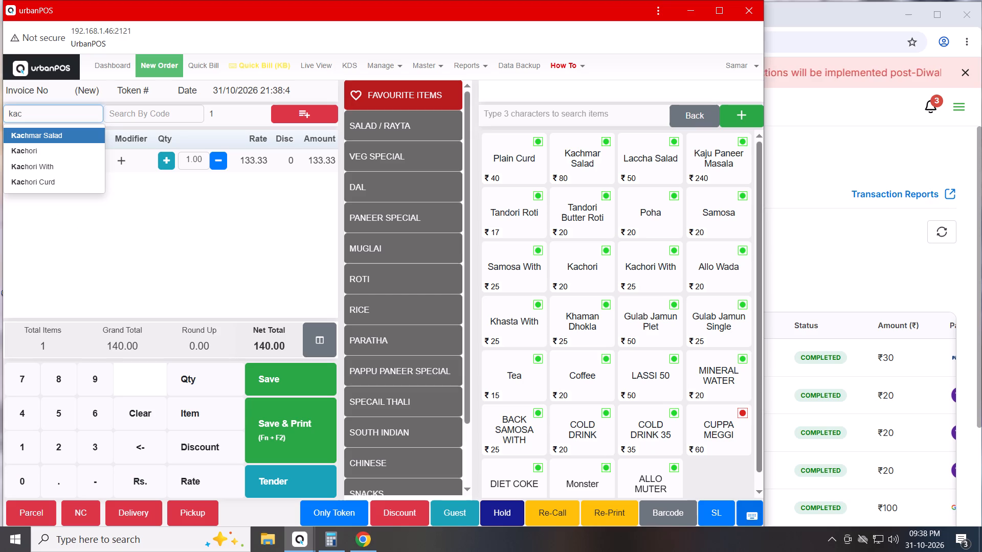
pyautogui.press('Down')
pyautogui.press('Return')
pyautogui.press('Return')
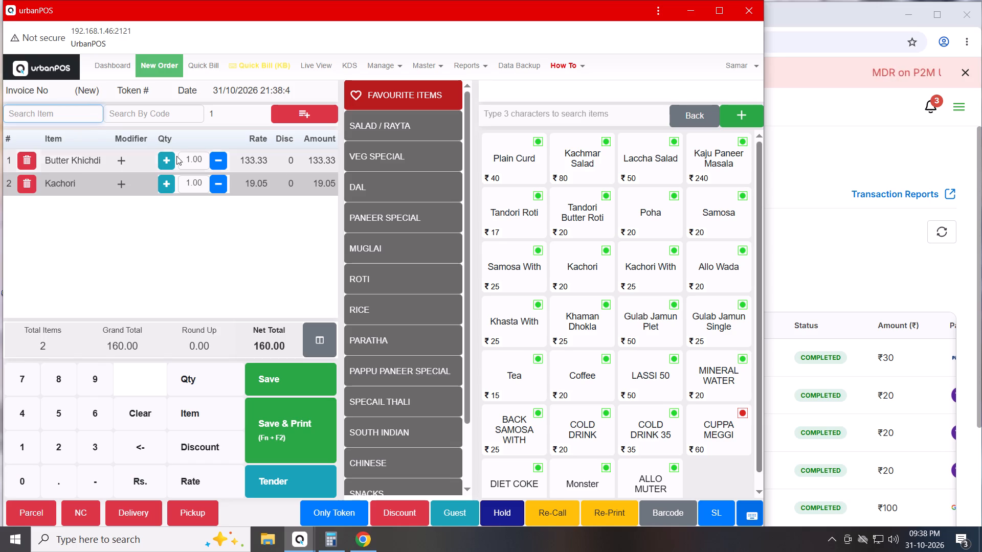
pyautogui.press('F2')
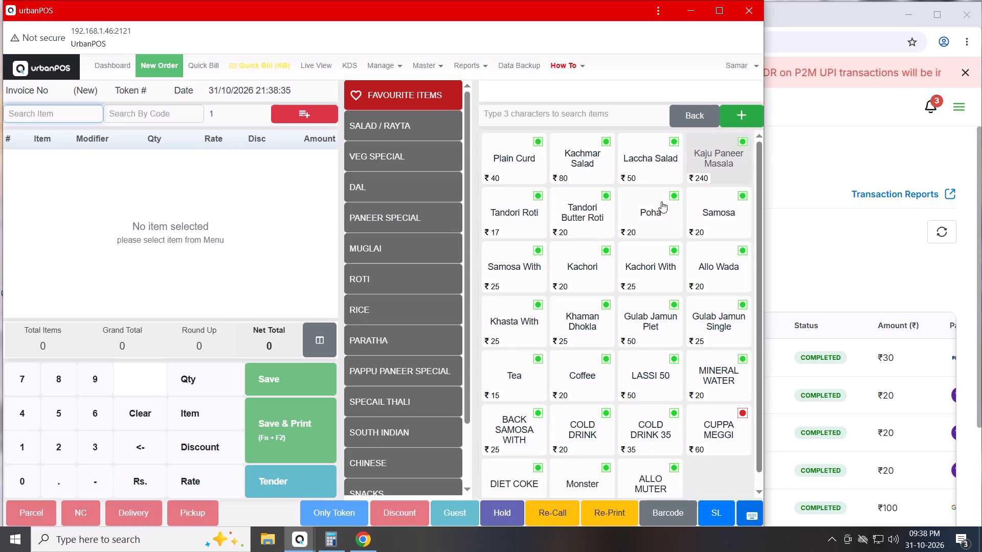
# Enter a new order for one Poha from the favourite items and complete it with Save & Print.
pyautogui.click(659, 202)
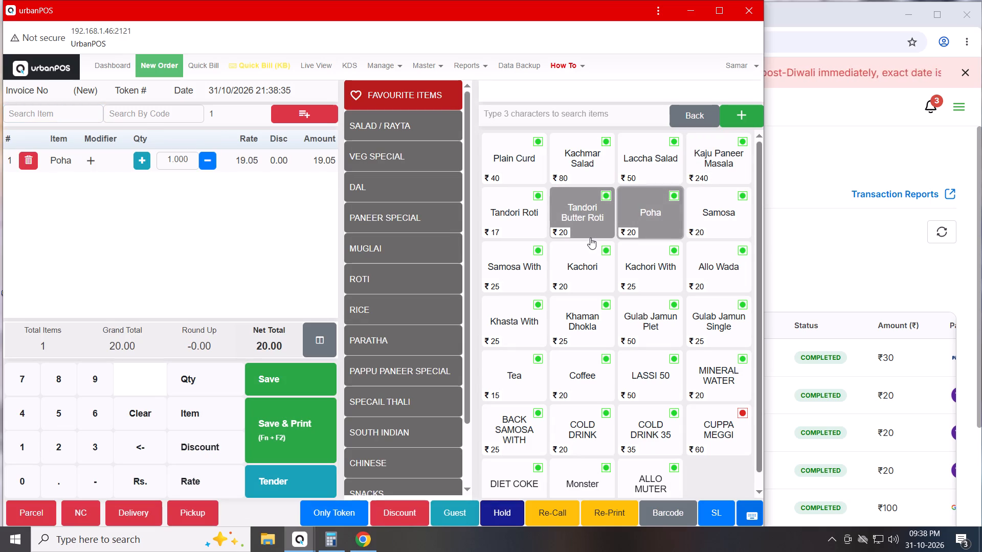
pyautogui.press('F2')
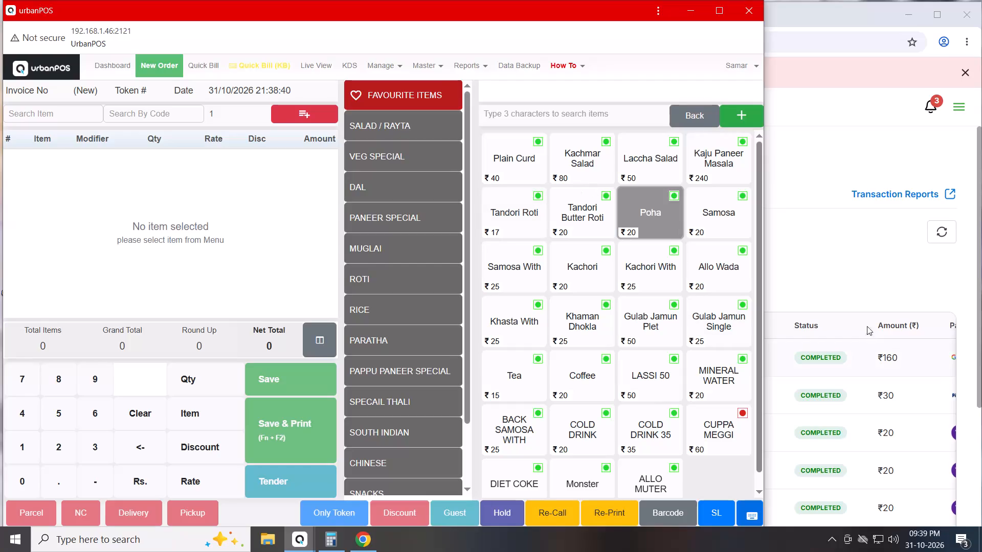
# Enter a new order for 3 Poha from the favourite items and complete it with Save & Print.
pyautogui.tripleClick(666, 206)
pyautogui.click(666, 206)
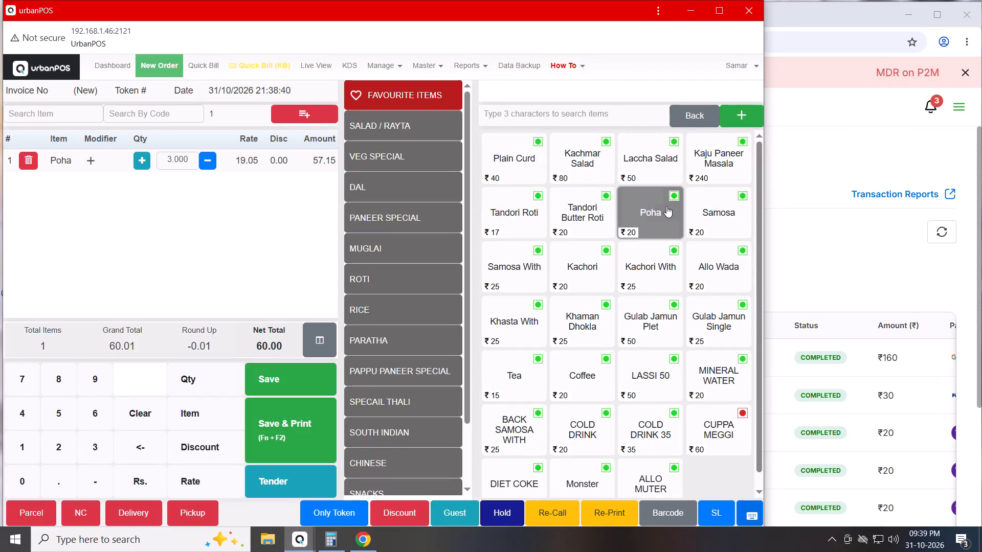
pyautogui.click(254, 454)
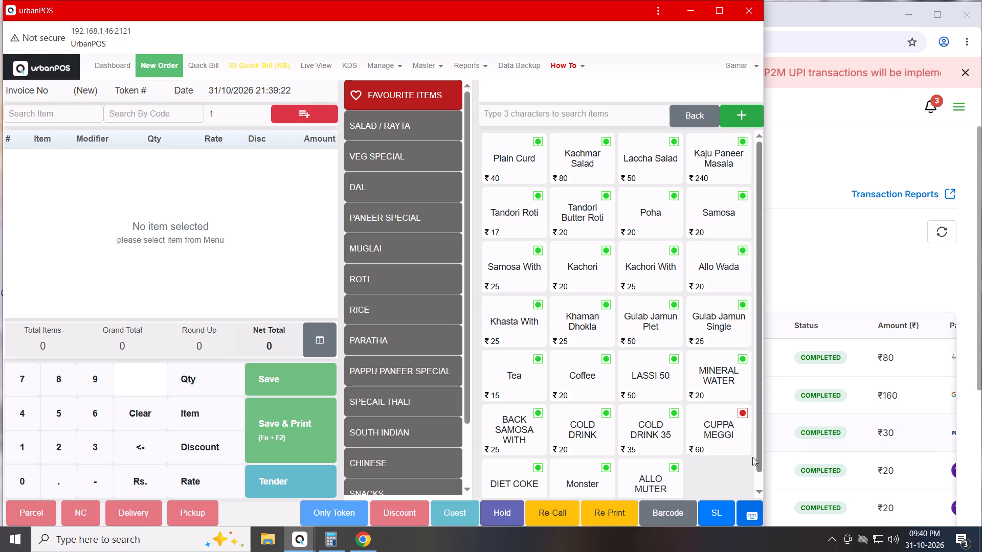
# Enter a new order for one Tea from the favourite items and complete it with Save & Print.
pyautogui.click(520, 370)
pyautogui.press('F2')
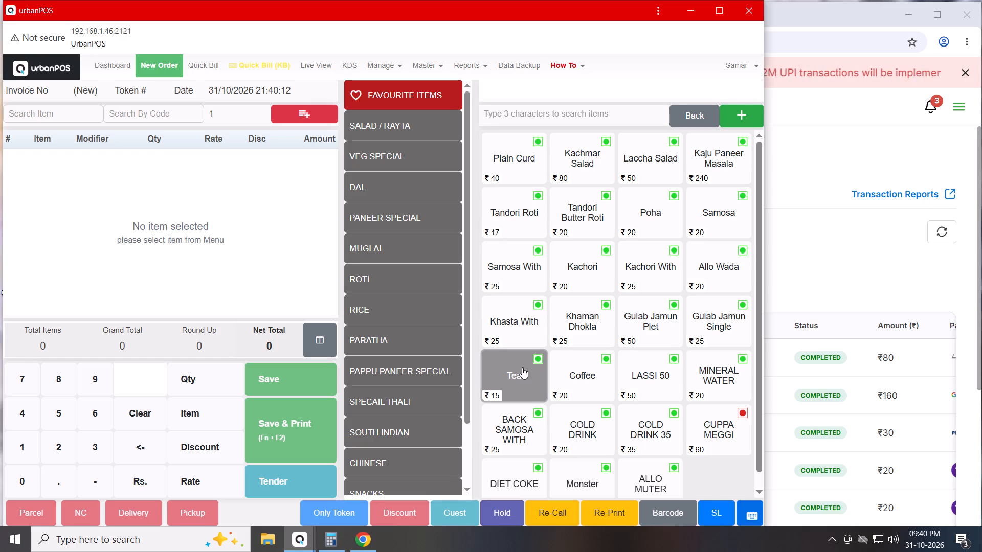
# Search for the item by name, add one Butter Khichdi to a new order, and complete it with Save & Print.
pyautogui.click(33, 111)
pyautogui.write('butter')
pyautogui.press('space')
pyautogui.press('k')
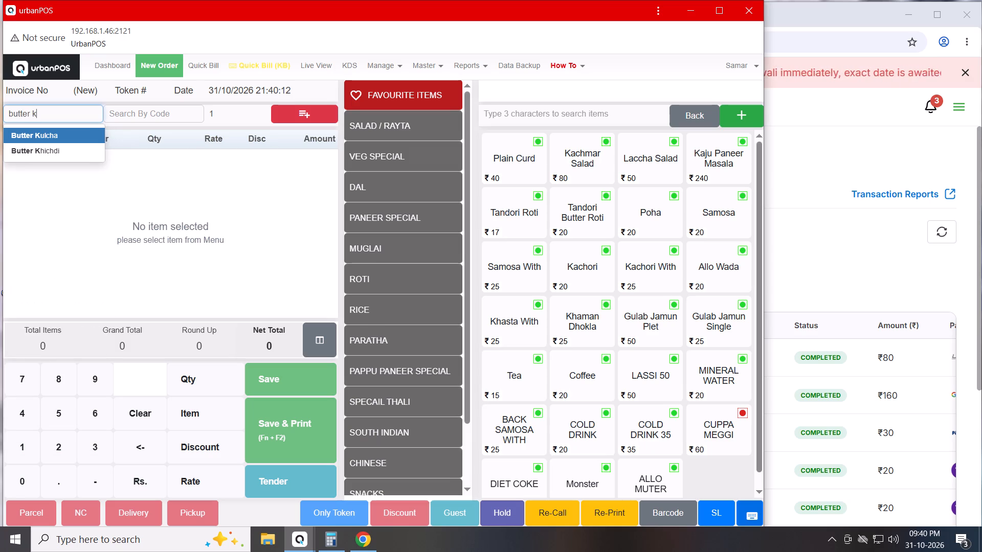
pyautogui.press('Down')
pyautogui.press('Return')
pyautogui.press('Return')
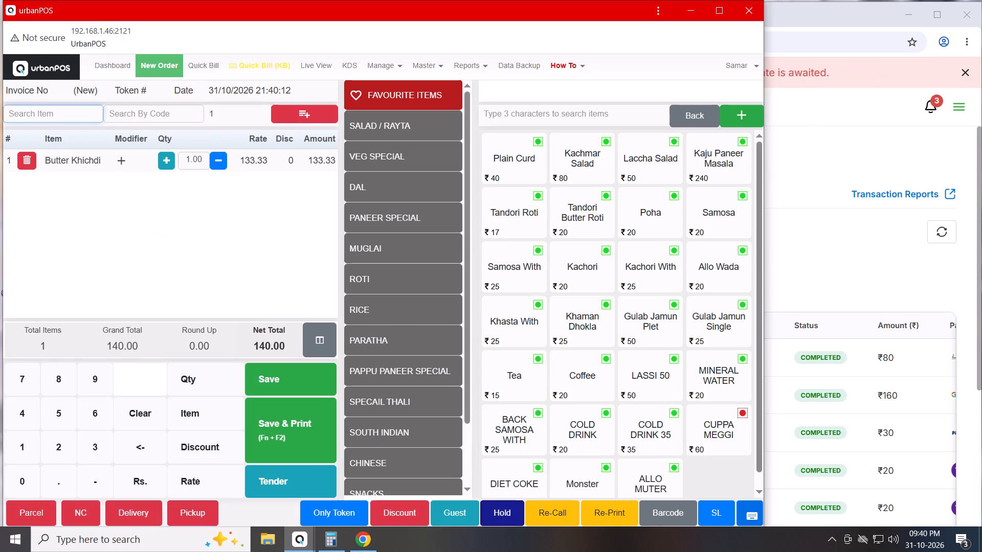
pyautogui.press('F2')
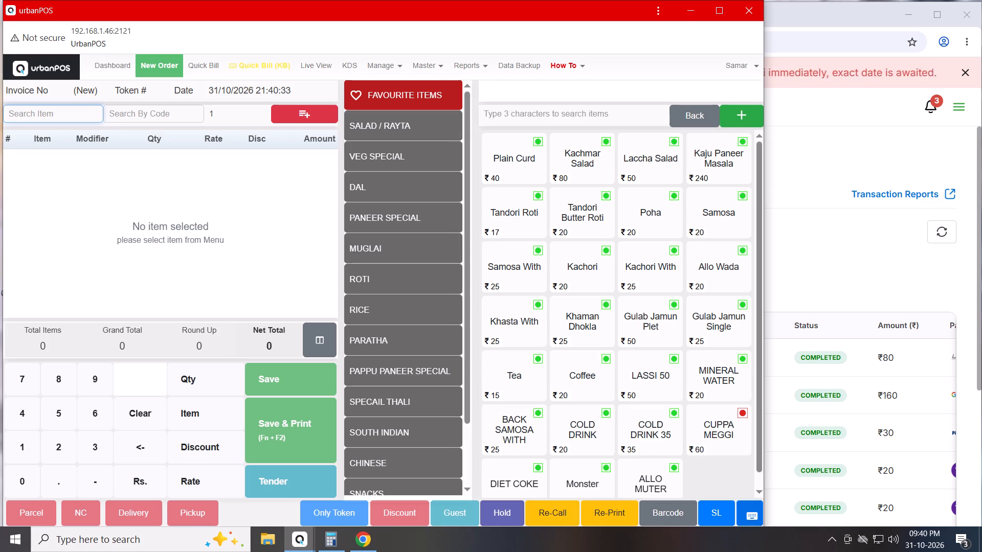
# Enter a new order for one Tea from the favourite items and complete it with Save & Print.
pyautogui.click(494, 365)
pyautogui.press('F2')
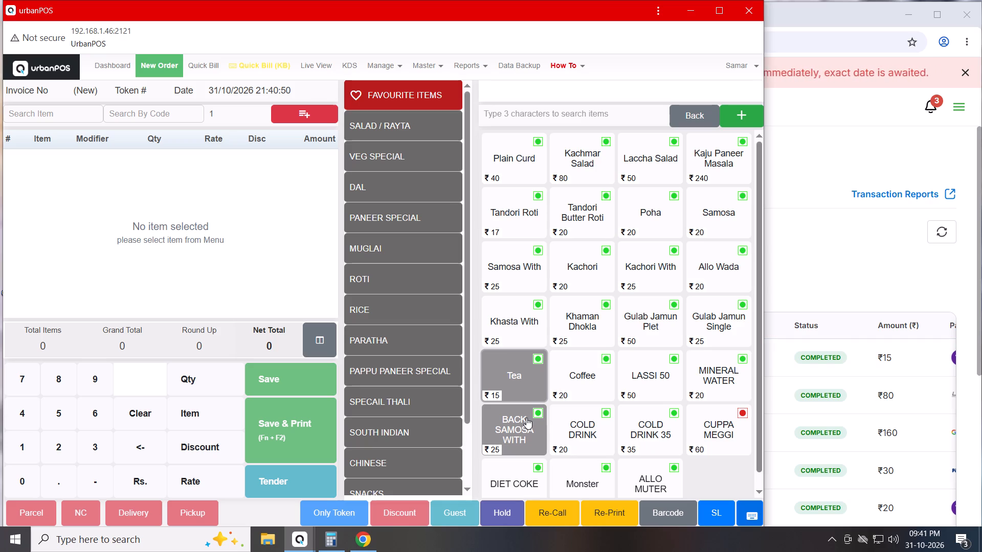
# Enter another new order for one Tea from the favourite items and complete it with Save & Print.
pyautogui.click(522, 395)
pyautogui.click(282, 426)
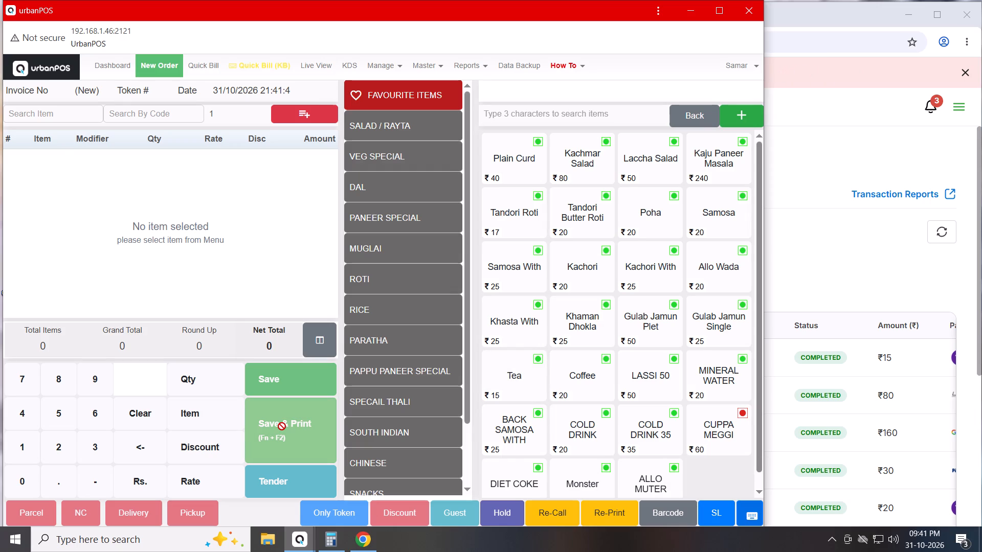
# Search for the item by name, add one Veg Manchurian to a new order, and complete it with Save & Print.
pyautogui.click(54, 120)
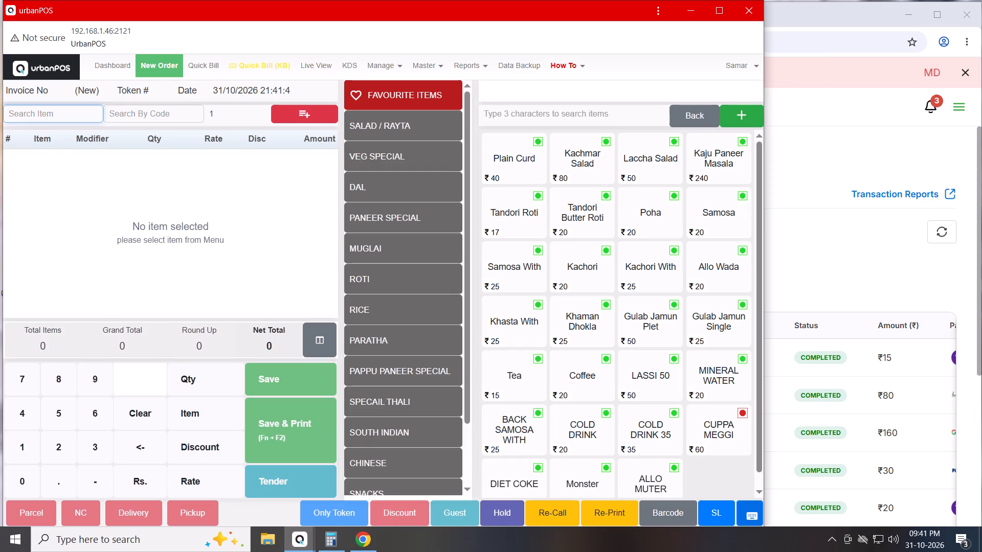
pyautogui.write('veg m')
pyautogui.press('Down')
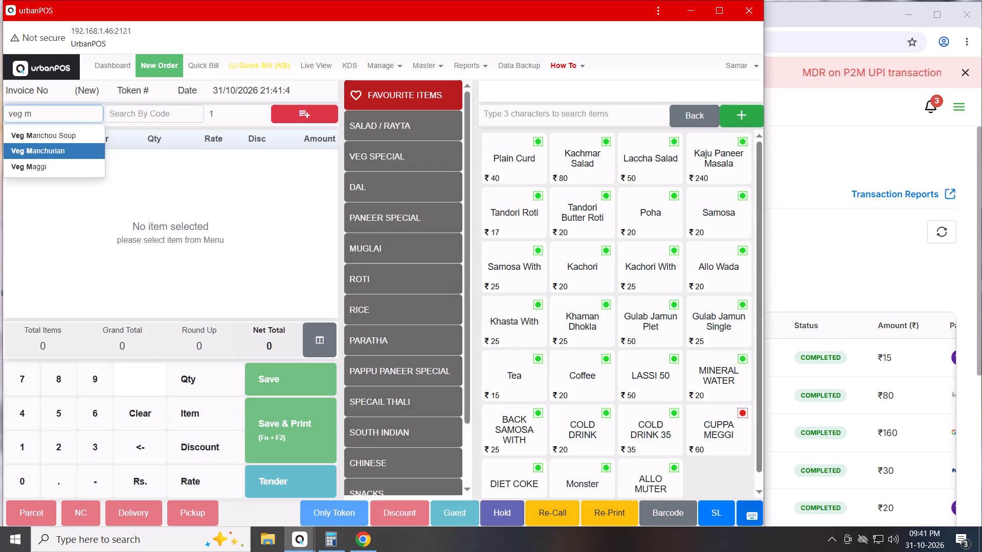
pyautogui.press('Return')
pyautogui.press('Return')
pyautogui.press('Return')
pyautogui.press('Return')
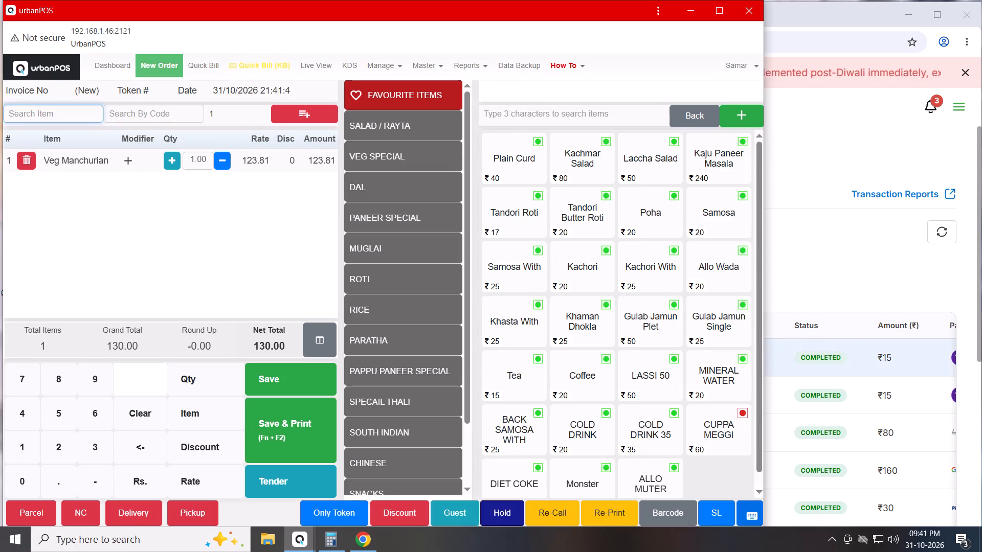
pyautogui.press('F2')
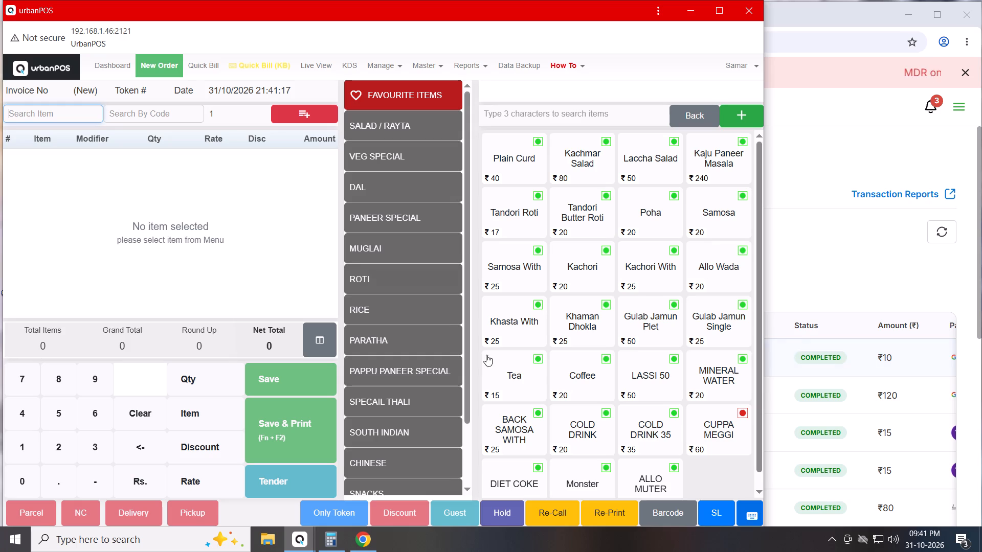
# Enter a new order for one Tea and one Poha from the favourite items and complete it with Save & Print.
pyautogui.click(497, 365)
pyautogui.click(672, 198)
pyautogui.click(327, 413)
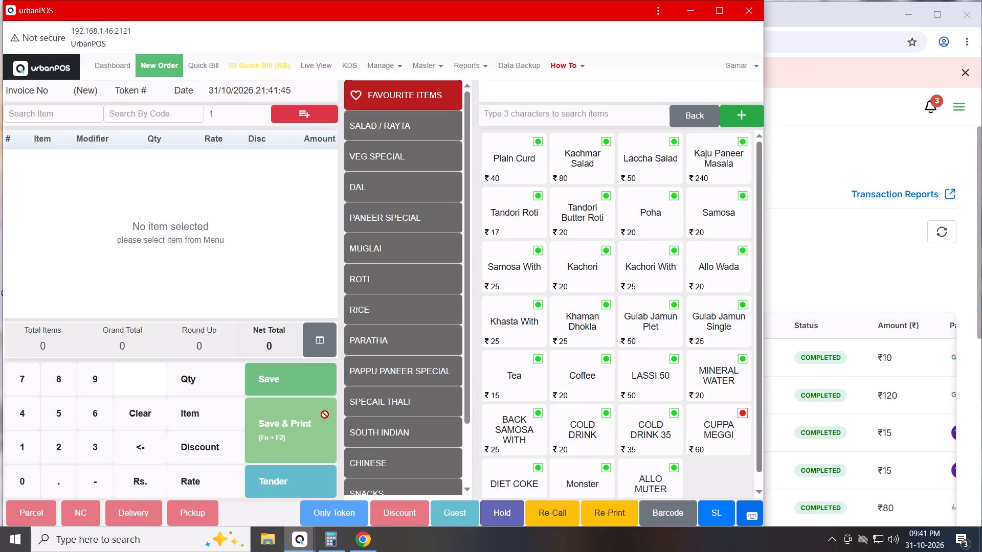
# Add one of item code 76 to a new order and complete it with Save & Print.
pyautogui.click(158, 103)
pyautogui.click(160, 108)
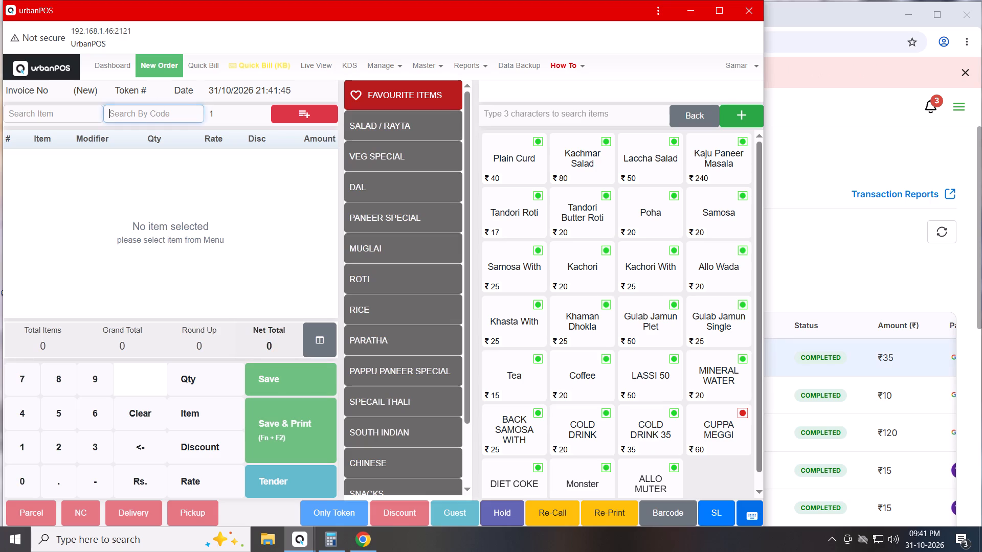
pyautogui.write('76')
pyautogui.press('Return')
pyautogui.press('Return')
pyautogui.press('F2')
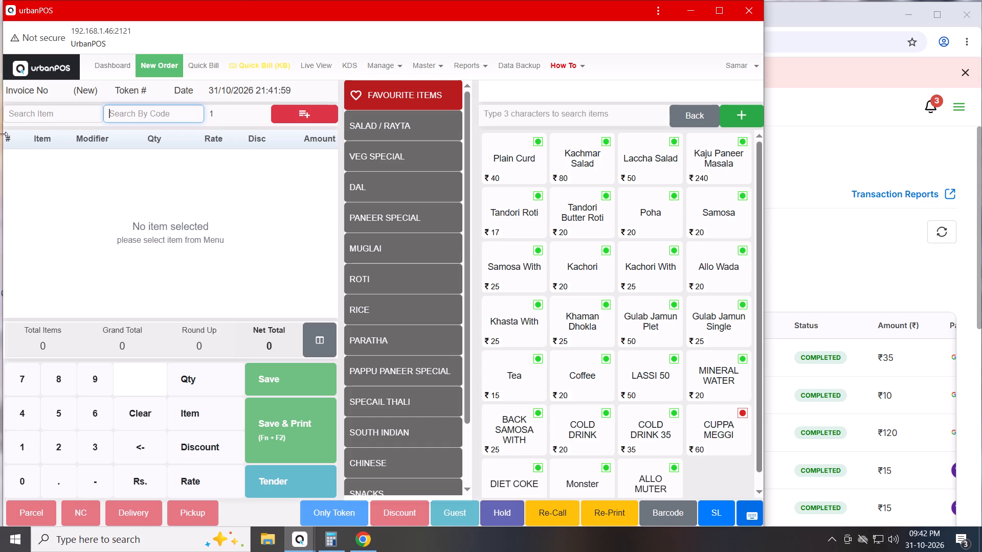
# Search for the item by name, add one Veg Manchurian to a new order, and complete it with Save & Print.
pyautogui.click(19, 116)
pyautogui.write('veg m')
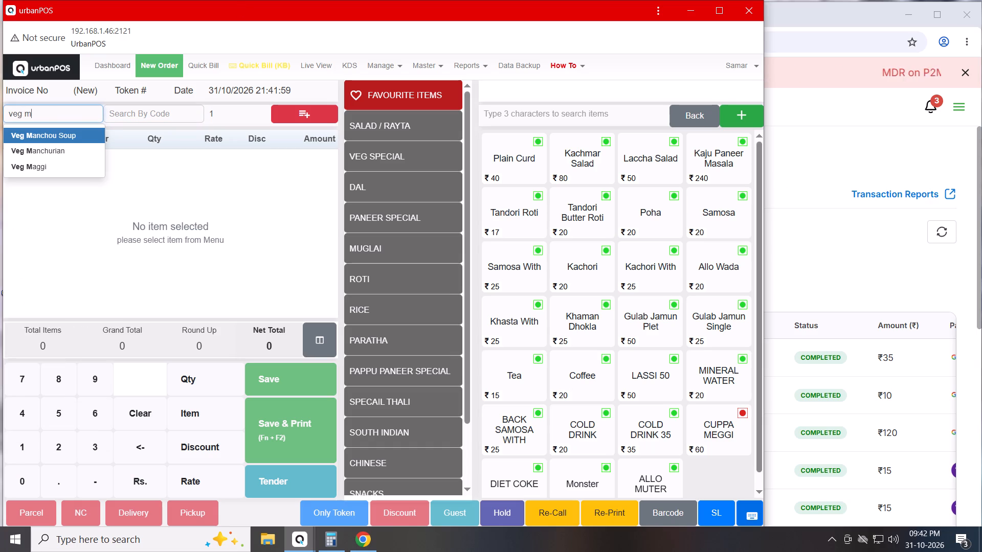
pyautogui.press('Right')
pyautogui.press('Down')
pyautogui.press('Return')
pyautogui.press('Return')
pyautogui.press('F2')
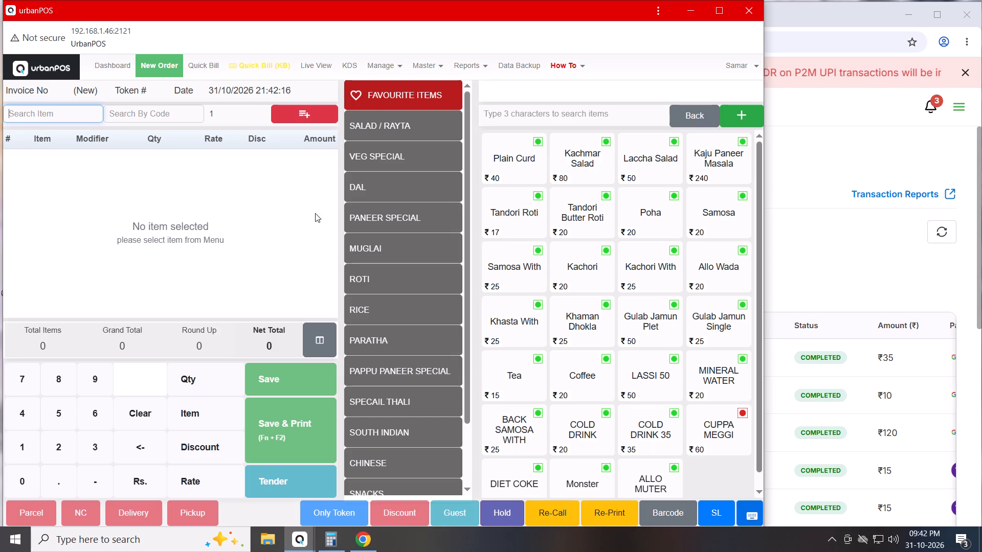
# Enter a new order for one Coffee from the favourite items and complete it with Save & Print.
pyautogui.click(586, 378)
pyautogui.click(276, 443)
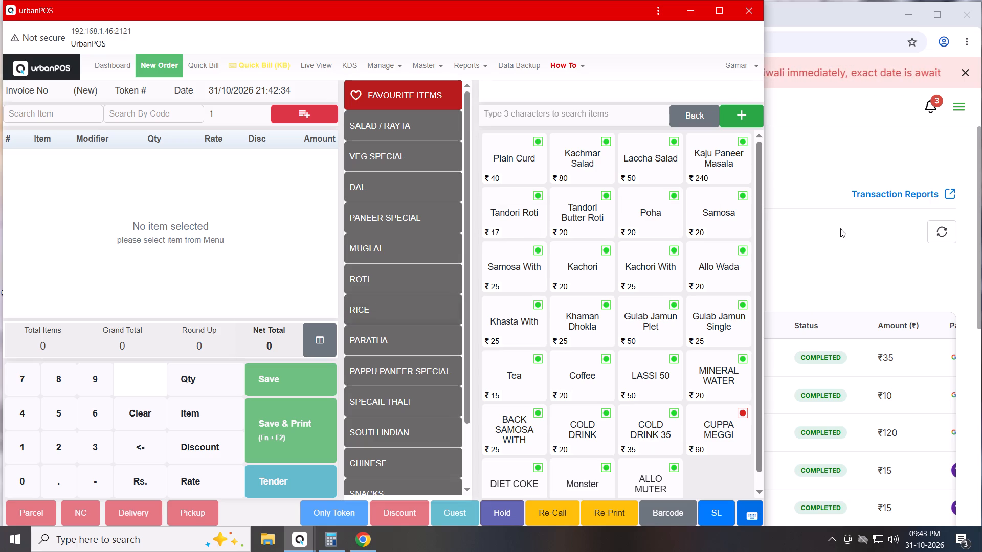
# Enter a new order for one Poha from the favourite items and complete it with Save & Print.
pyautogui.click(658, 222)
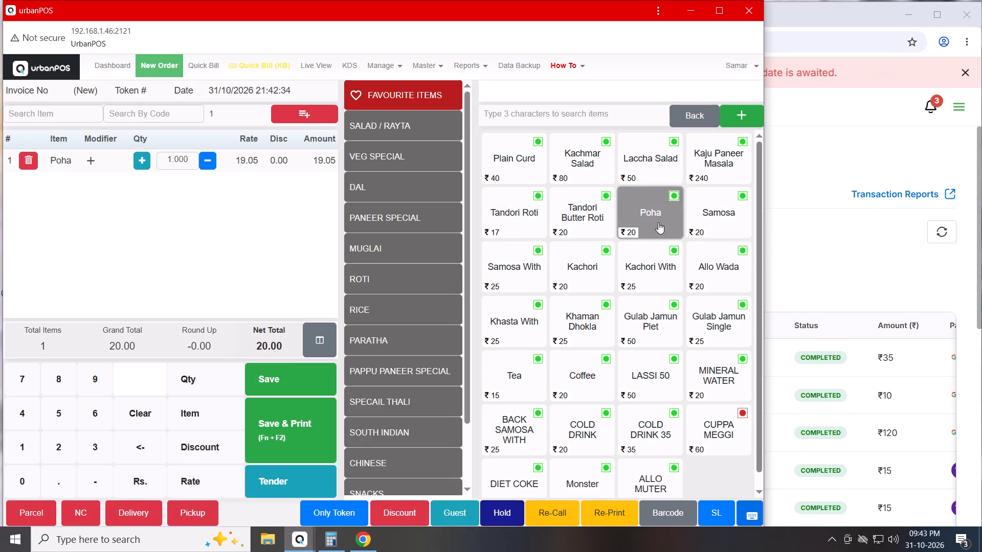
pyautogui.press('F2')
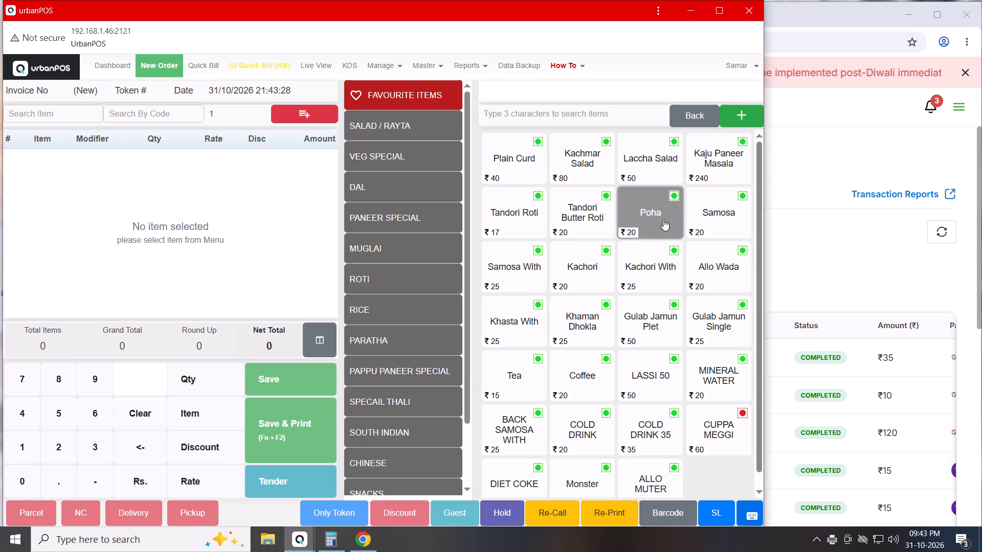
# Enter a new order for 2 Allo Wada from the favourite items and complete it with Save & Print.
pyautogui.doubleClick(713, 250)
pyautogui.press('F2')
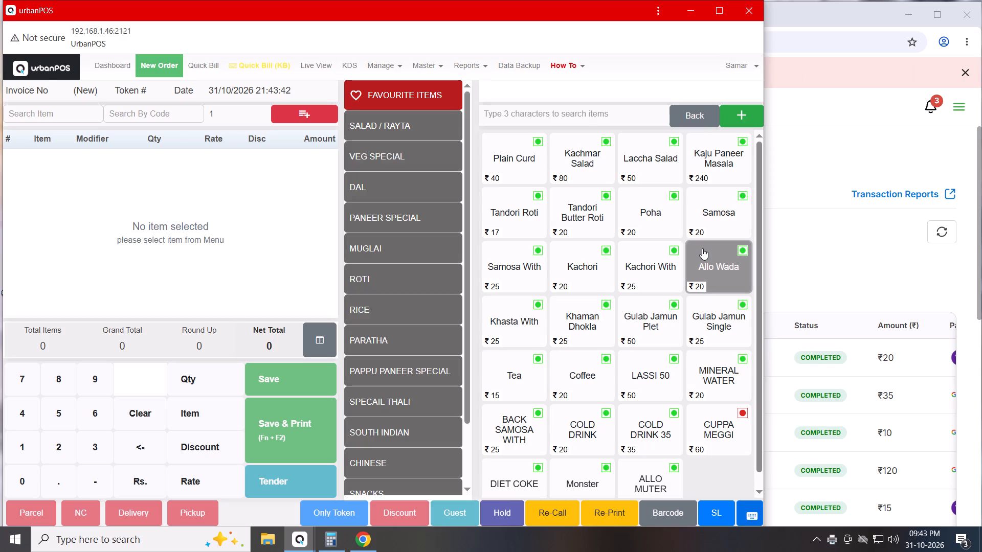
# Enter a new order for one Poha and one Samosa from the favourite items and complete it with Save & Print.
pyautogui.click(677, 232)
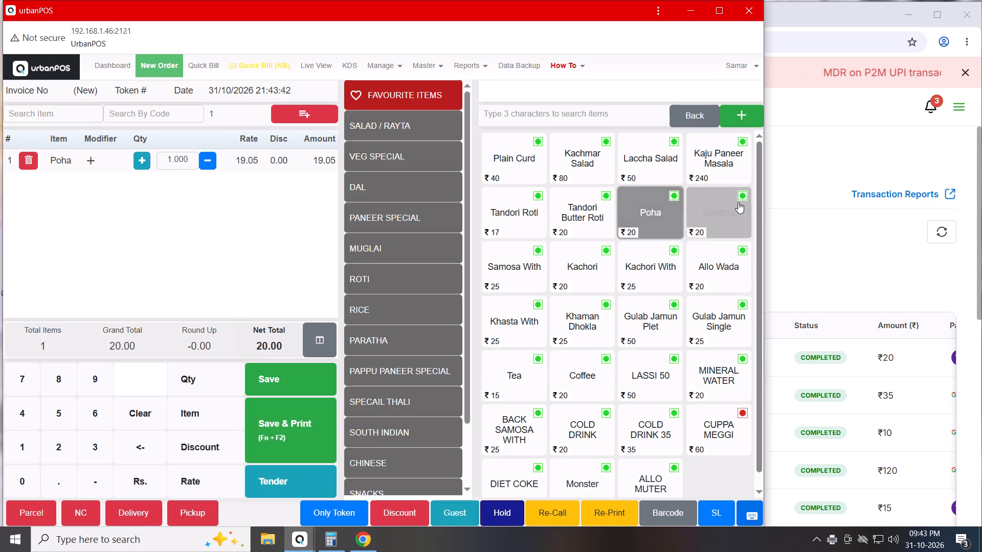
pyautogui.click(738, 202)
pyautogui.press('F2')
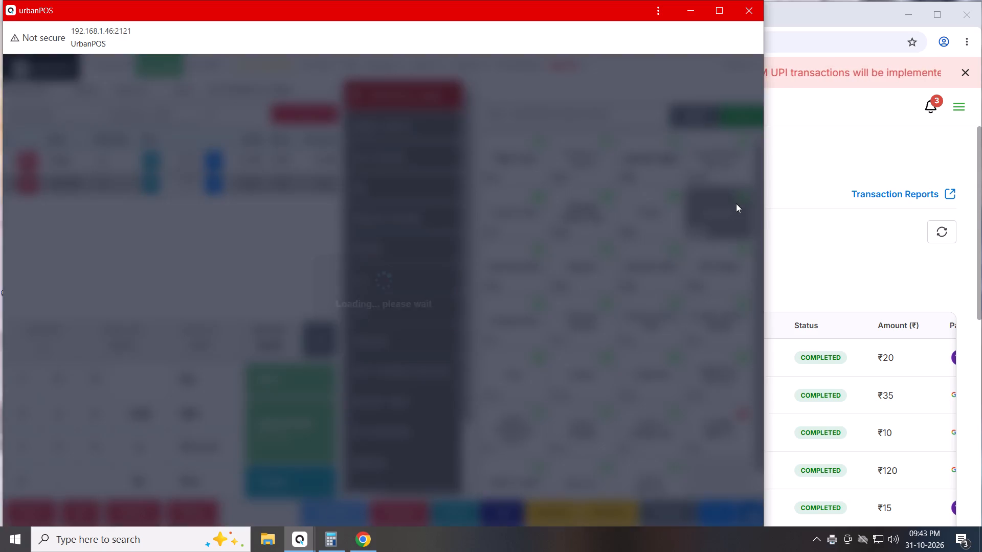
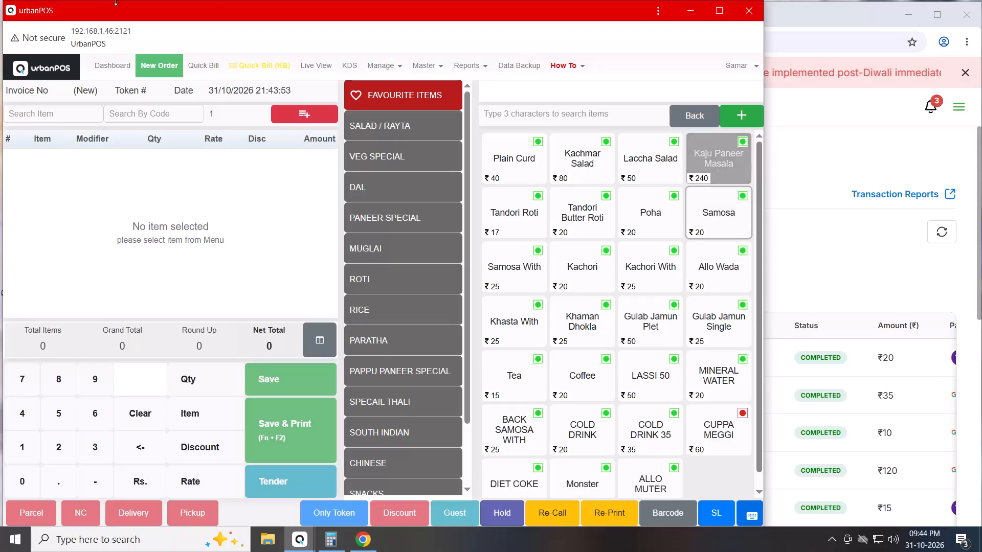
# Enter a new order for 2 Indian Thali by searching the item name, and complete it with Save & Print.
pyautogui.click(90, 109)
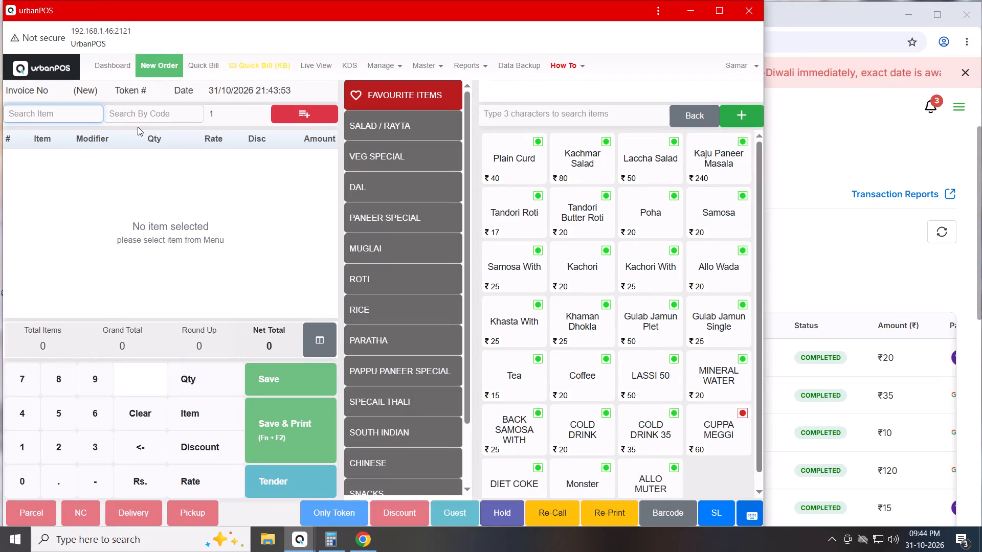
pyautogui.write('ind')
pyautogui.press('Down')
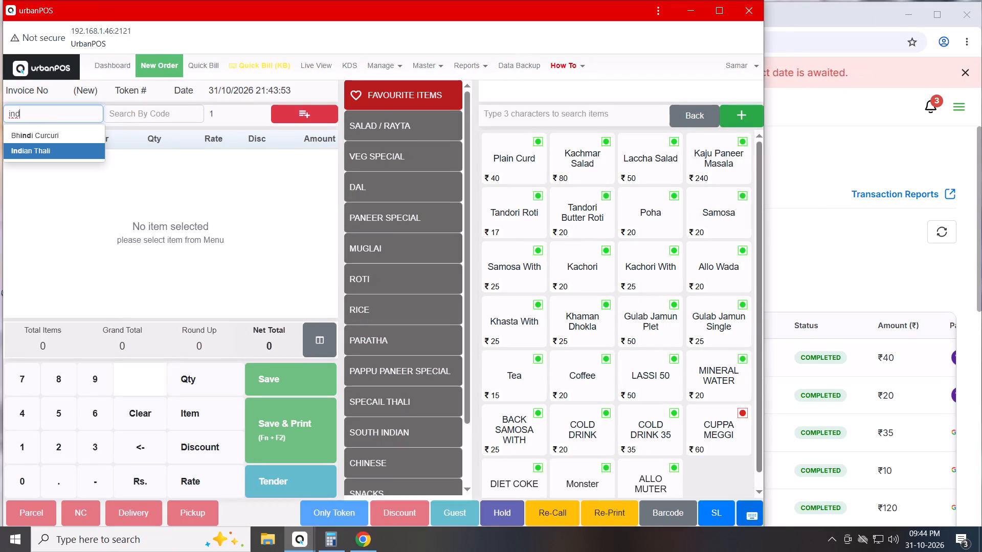
pyautogui.press('Return')
pyautogui.press('2')
pyautogui.press('Return')
pyautogui.press('F2')
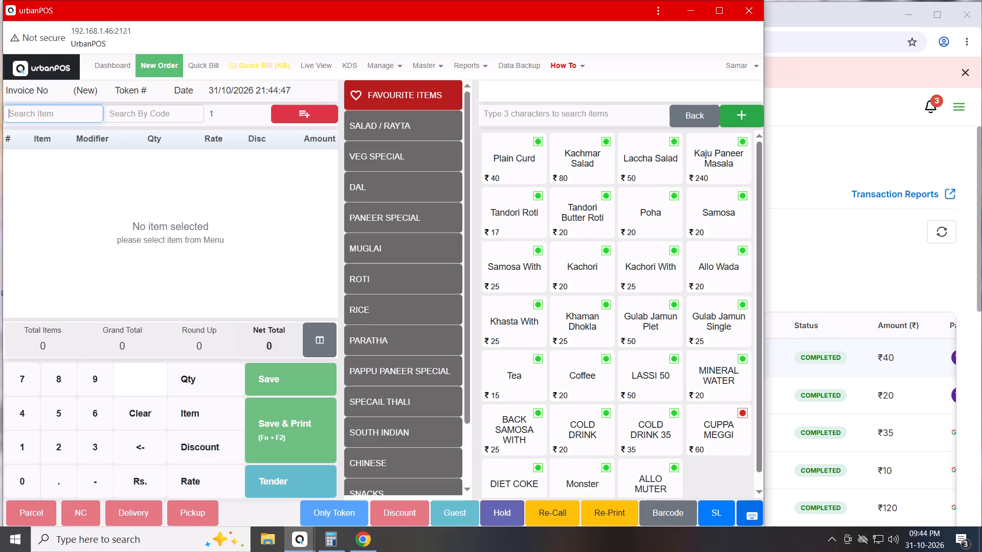
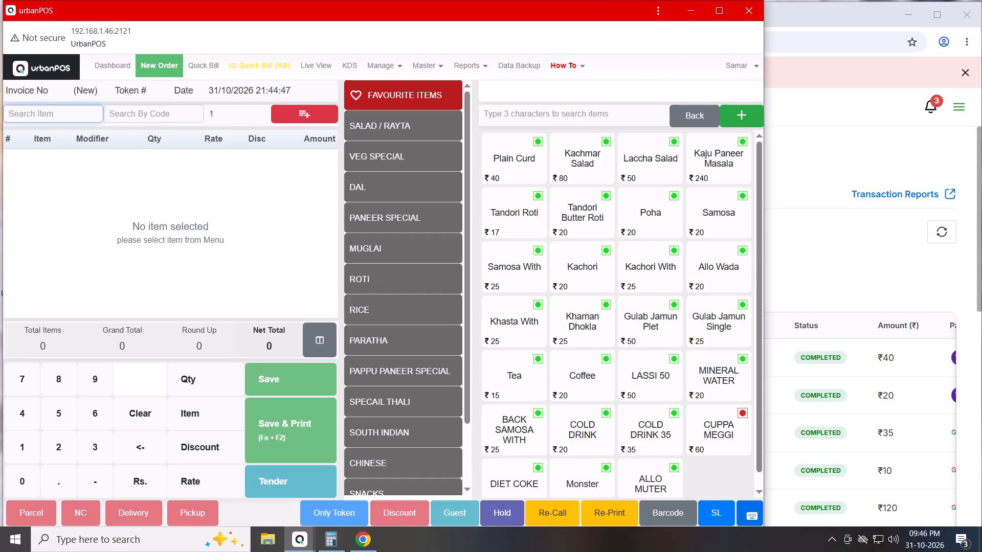
# Enter a new order for one ₹20 Cold Drink and complete it with Save & Print.
pyautogui.click(605, 427)
pyautogui.press('F2')
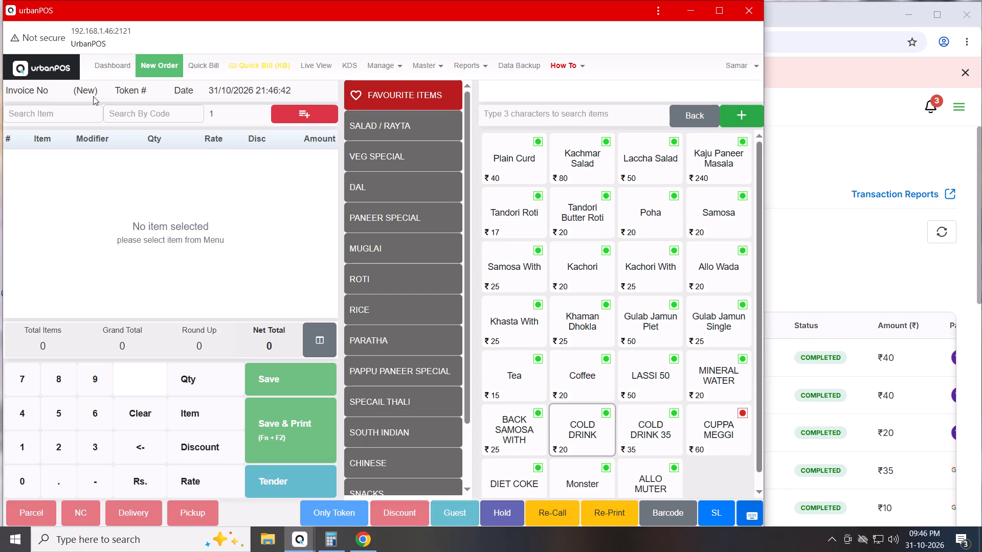
# Enter a new order for 2 Allo Paratha by searching the item name, and complete it with Save & Print.
pyautogui.click(83, 110)
pyautogui.write('alo')
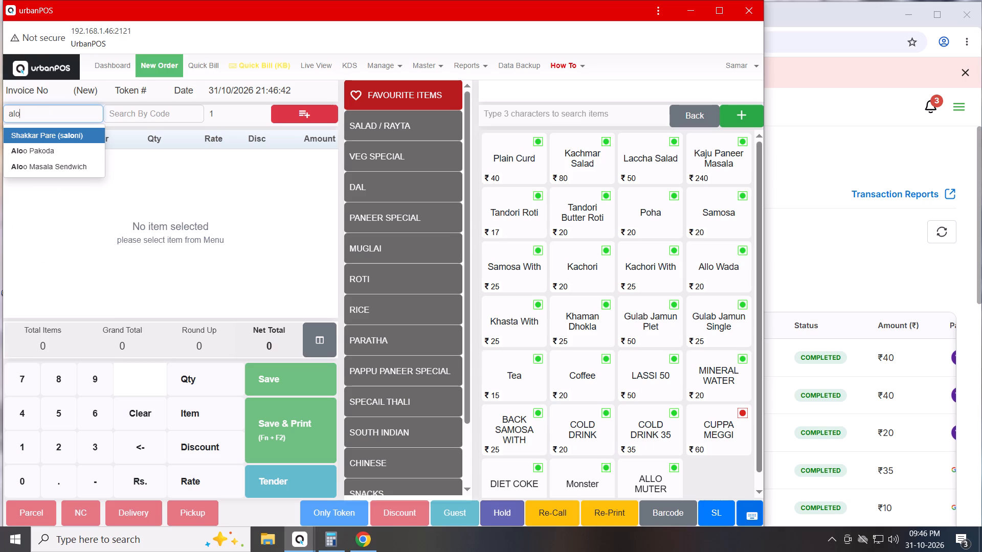
pyautogui.press('BackSpace')
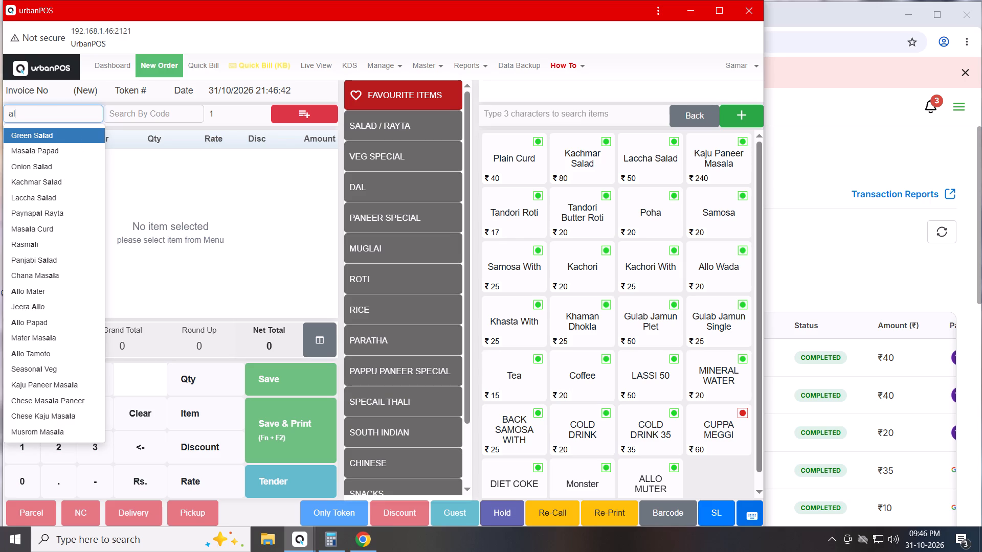
pyautogui.write('lo')
pyautogui.hotkey('ctrl', 'alt', 'space')
pyautogui.hotkey('ctrl', 'alt', 'p')
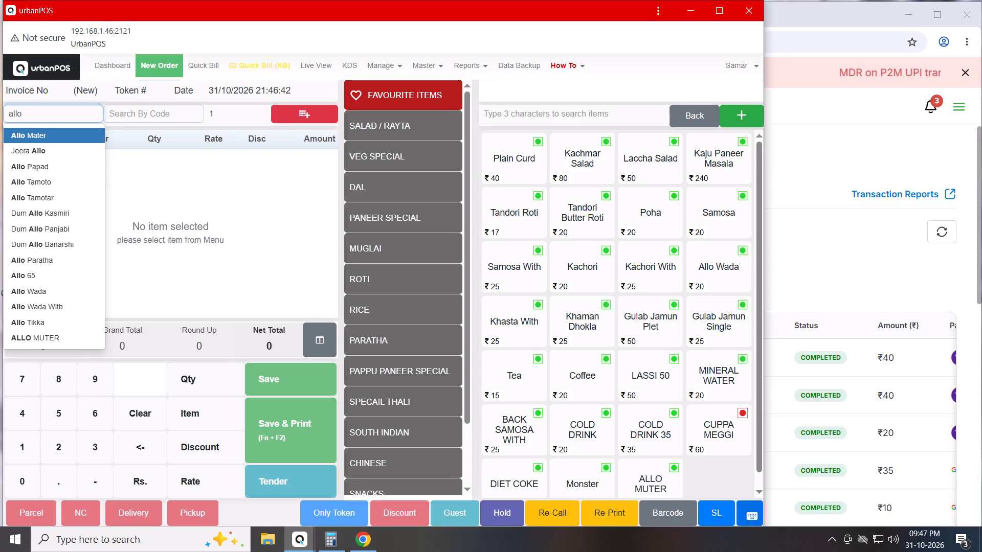
pyautogui.press('space')
pyautogui.press('p')
pyautogui.press('Up')
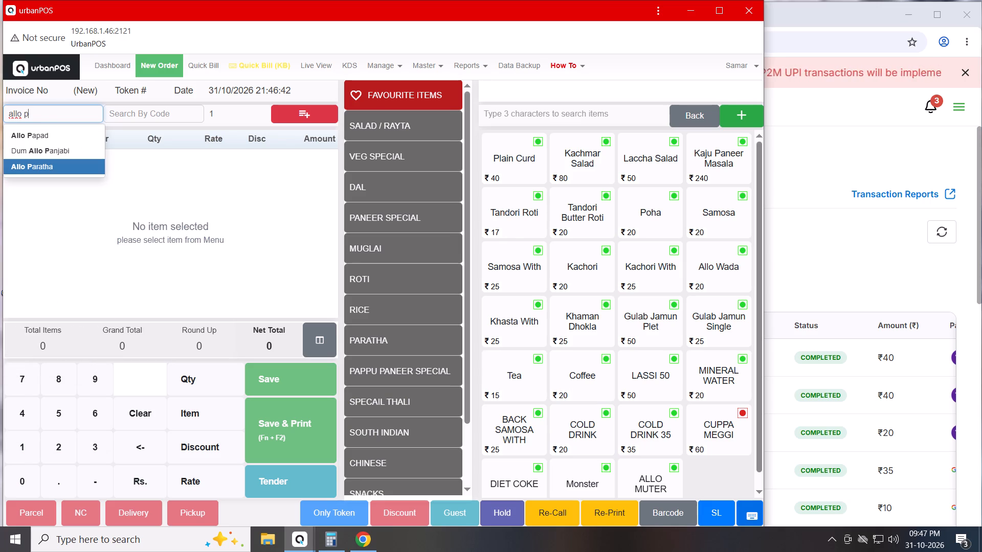
pyautogui.press('Return')
pyautogui.press('2')
pyautogui.press('Return')
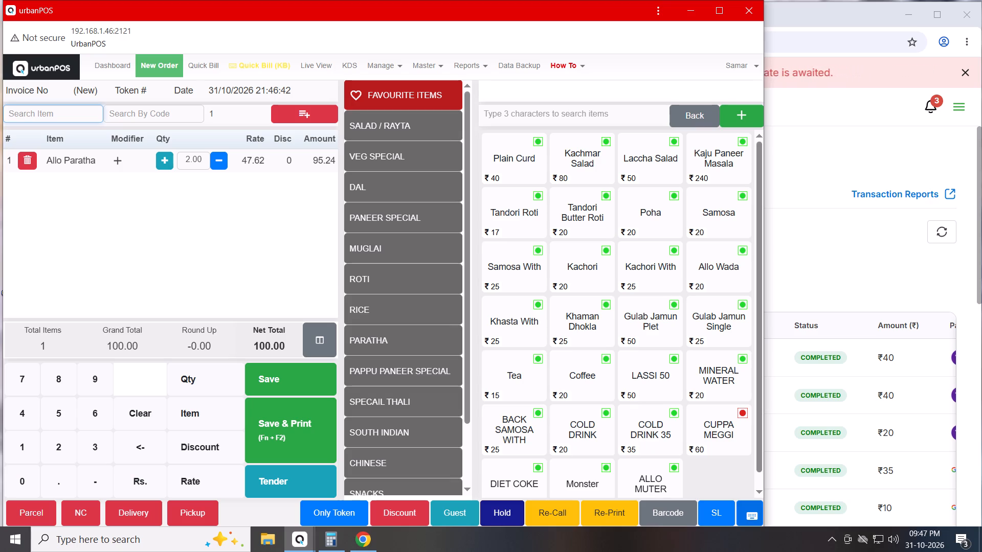
pyautogui.press('F2')
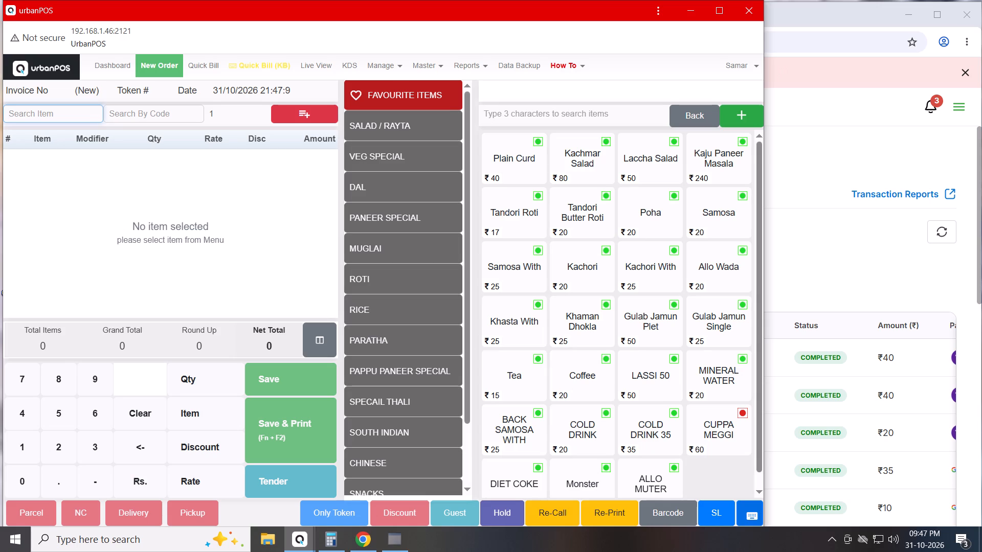
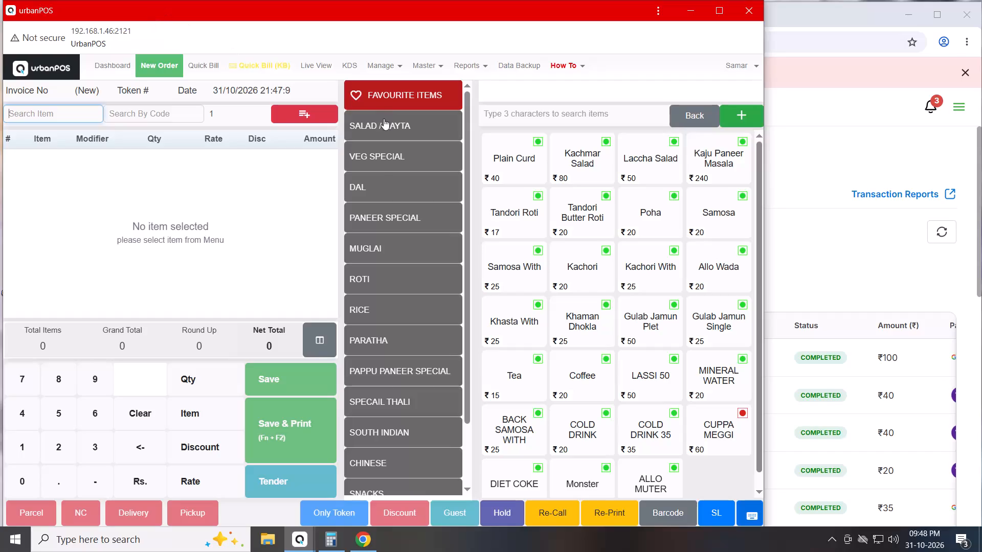
# Enter a new order for one Tea and one Poha, and complete it with Save & Print.
pyautogui.click(503, 382)
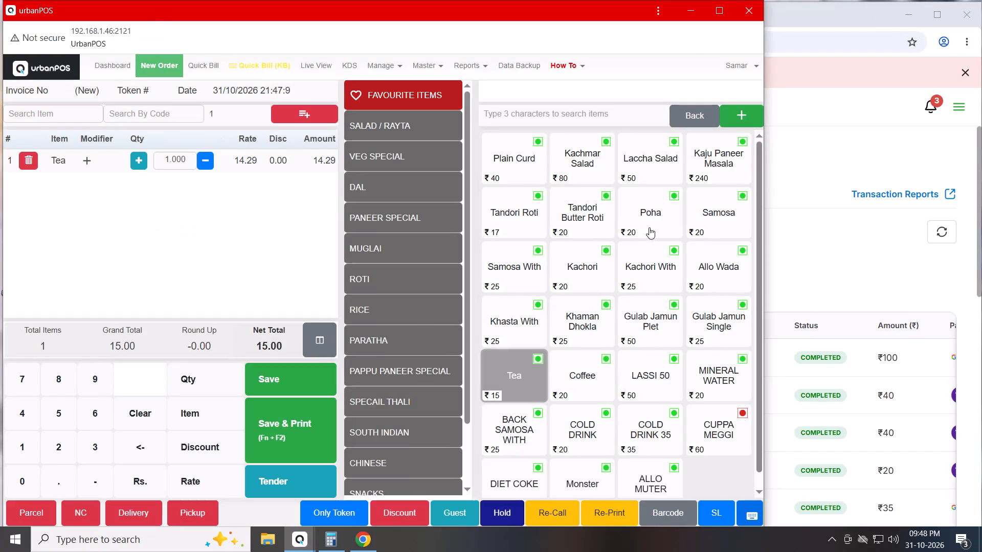
pyautogui.click(645, 209)
pyautogui.press('F2')
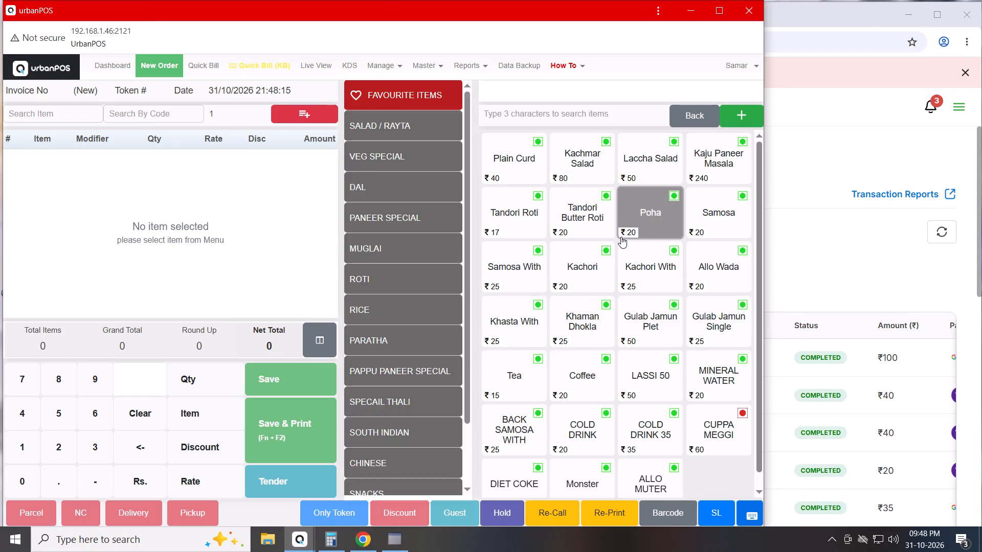
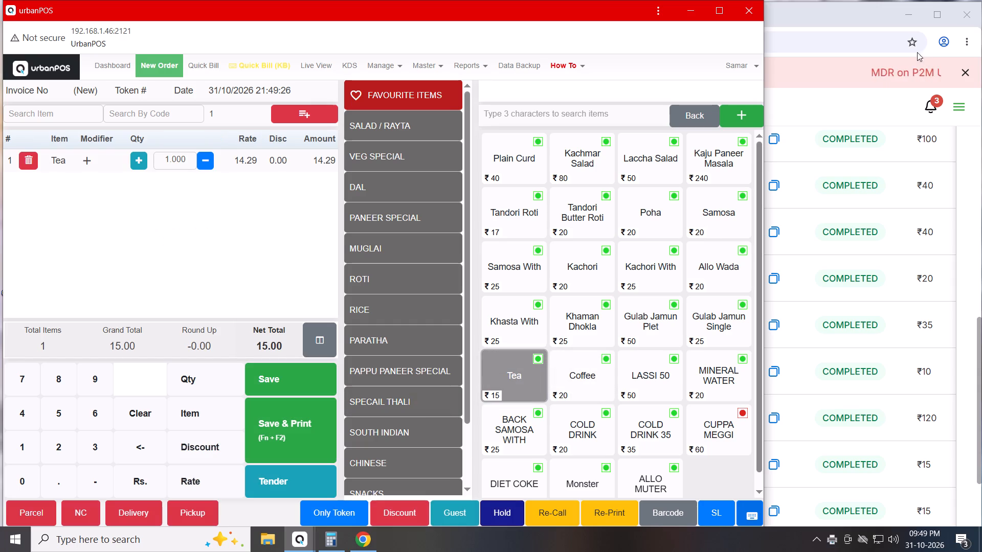
# Complete the current order for one Tea with Save & Print.
pyautogui.click(307, 420)
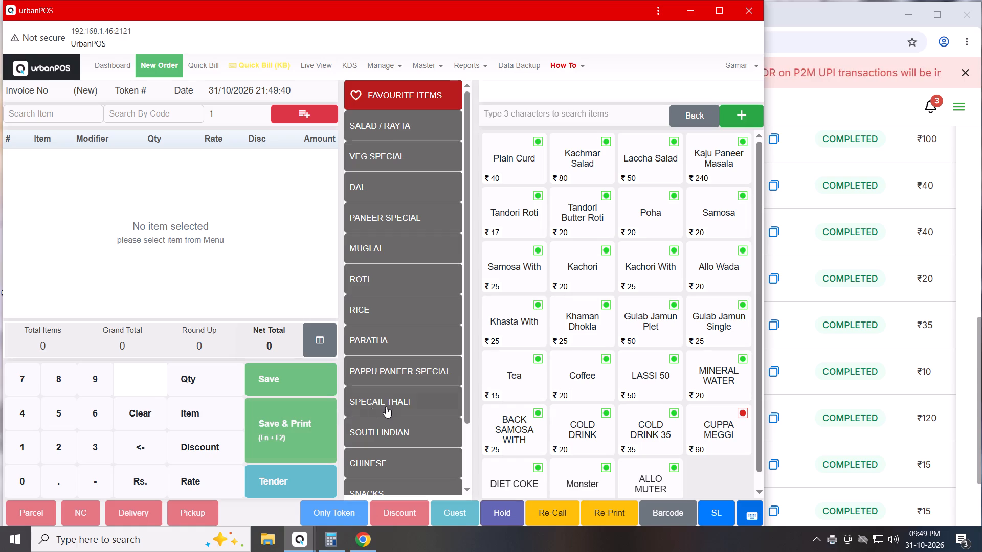
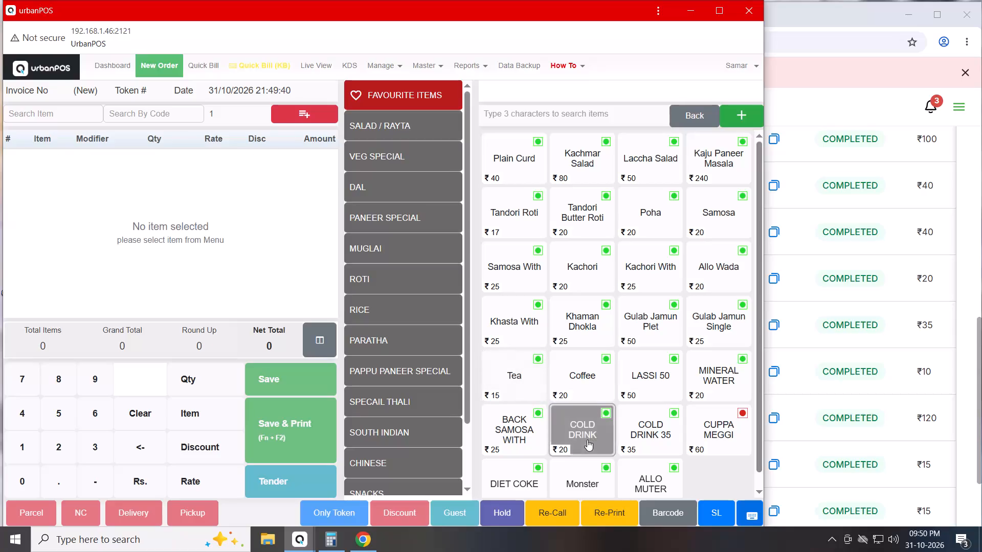
# Save the current order and print its bill.
pyautogui.click(325, 438)
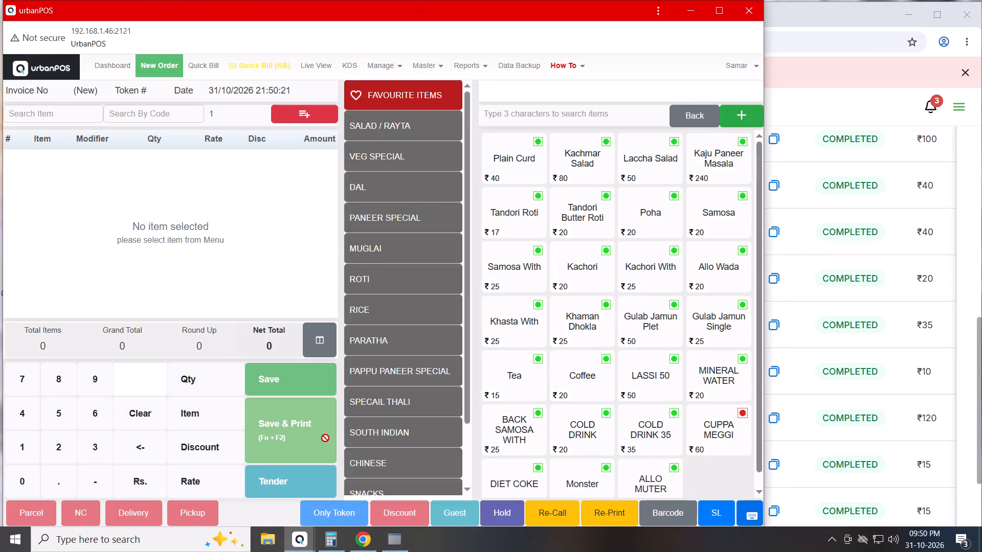
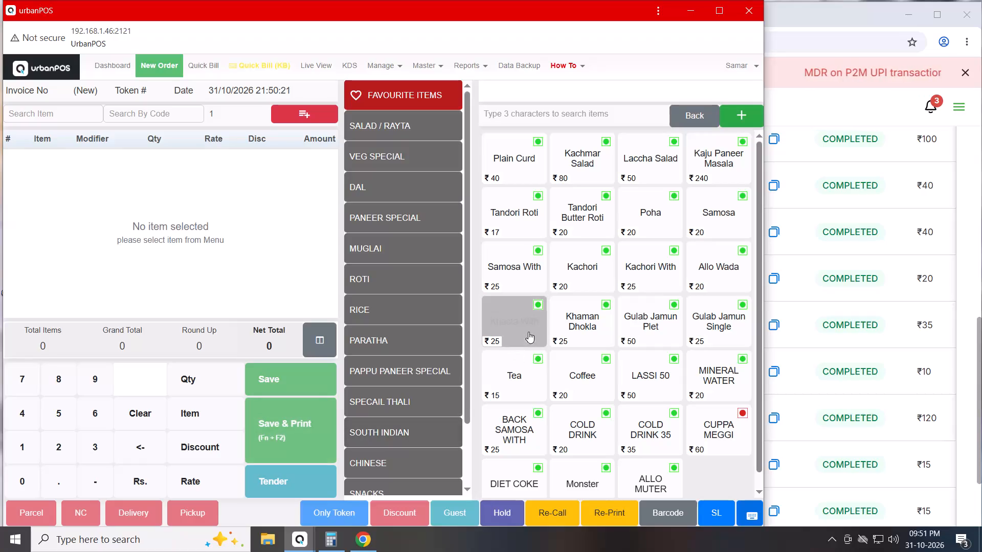
# Enter an order of one Tea and one COLD DRINK, saving it and printing the bill.
pyautogui.click(527, 376)
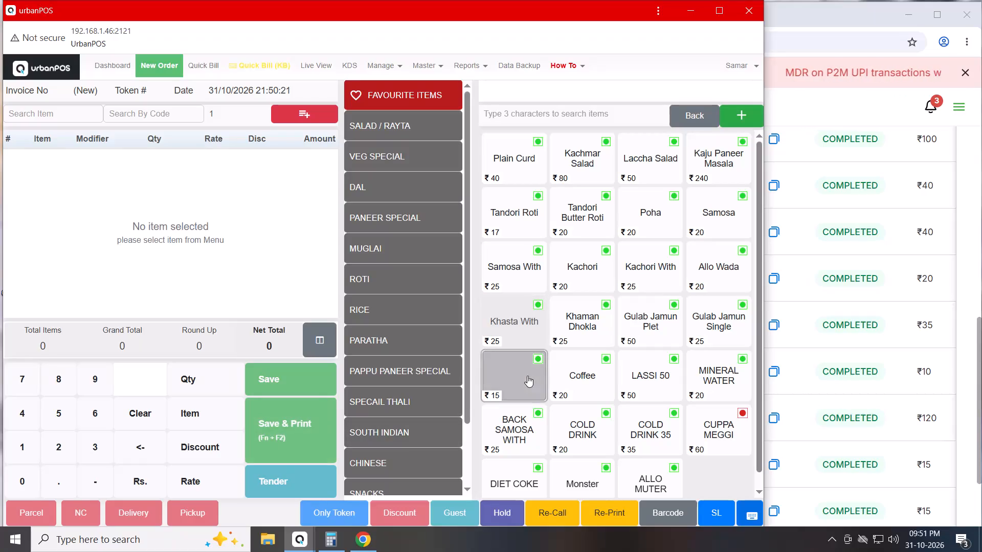
pyautogui.click(582, 418)
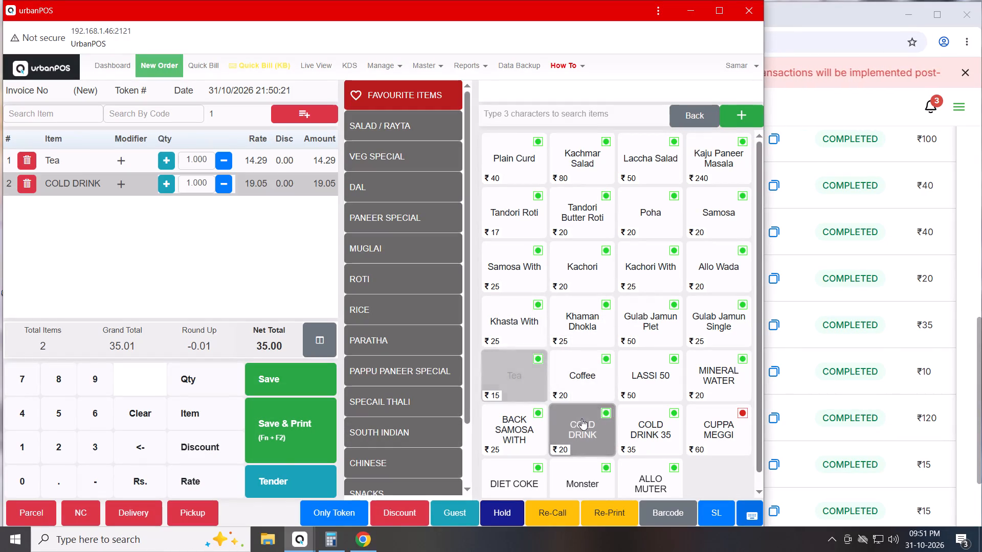
pyautogui.press('F2')
# Enter an order of 5 Allo Paratha, 1 Veg Biryani and 1 Plain Curd, saving it and printing the bill.
pyautogui.click(34, 123)
pyautogui.click(33, 119)
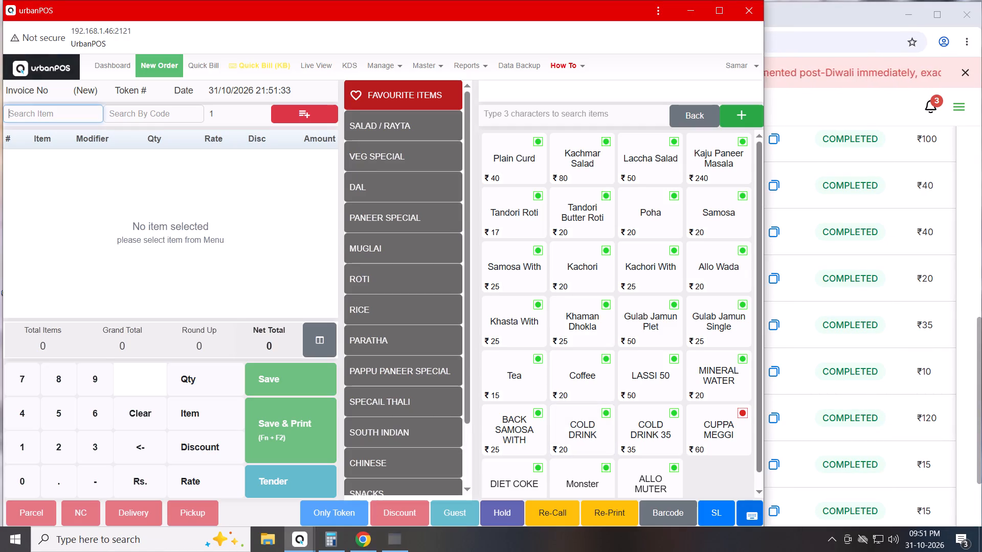
pyautogui.write('allo par')
pyautogui.press('Return')
pyautogui.press('5')
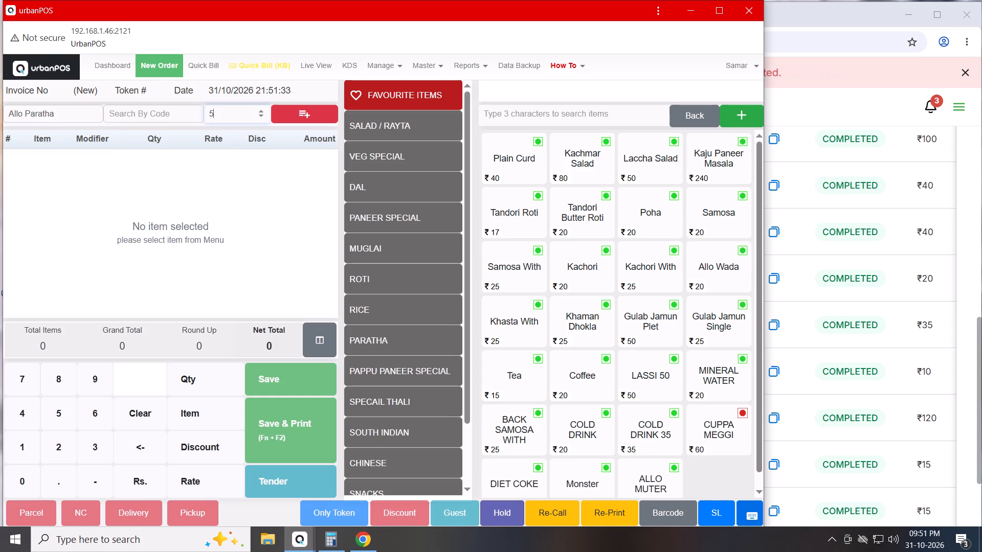
pyautogui.press('Return')
pyautogui.write('ve')
pyautogui.write('g b')
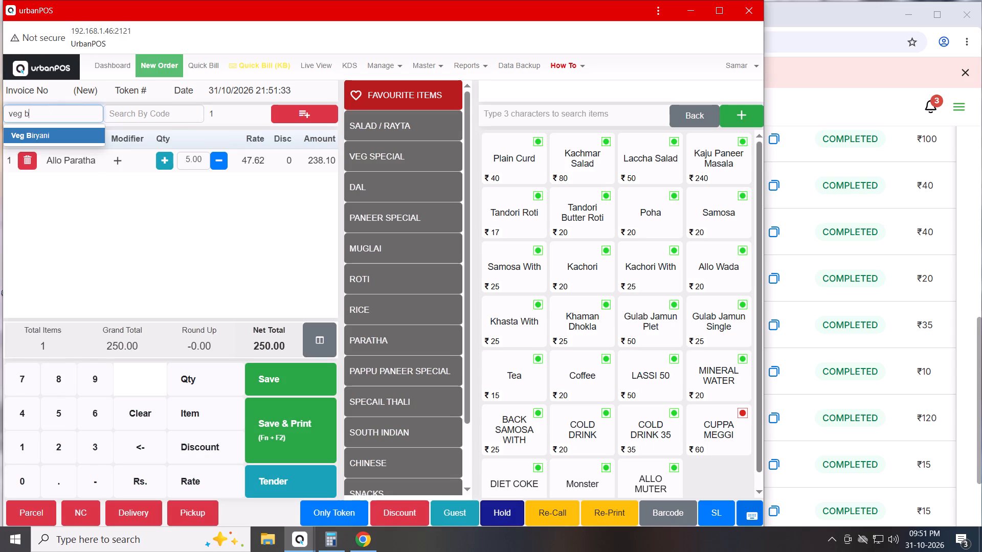
pyautogui.press('Return')
pyautogui.press('Return')
pyautogui.write('curd')
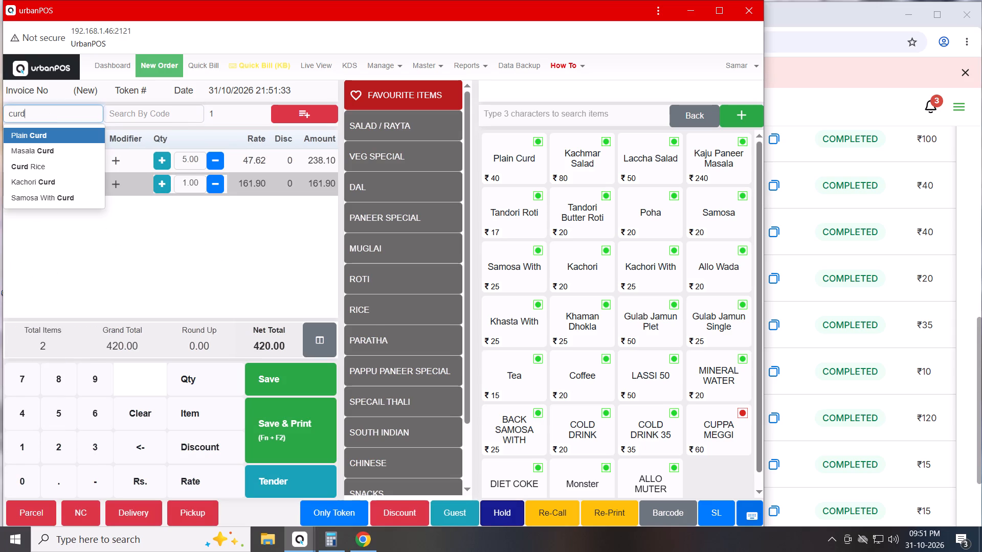
pyautogui.press('Return')
pyautogui.press('Return')
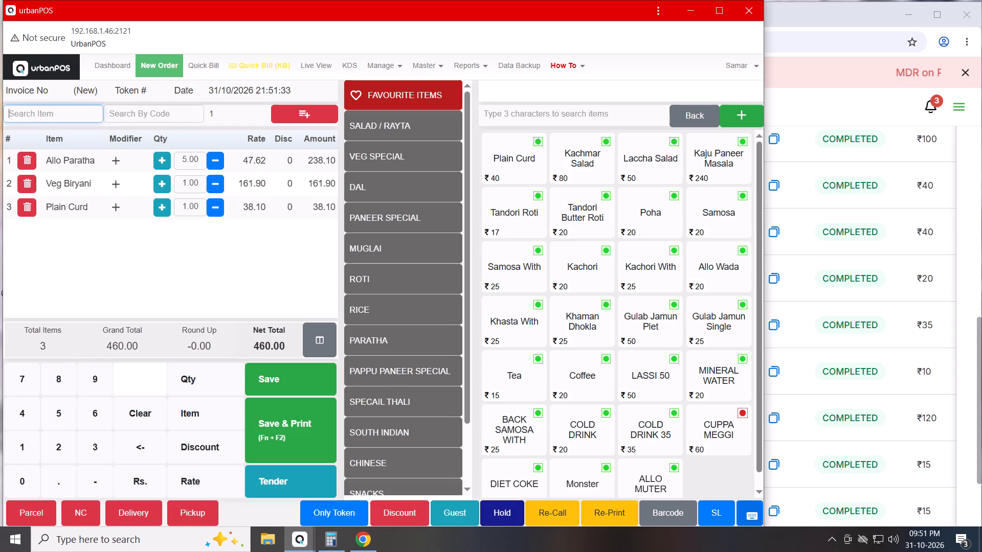
pyautogui.press('F2')
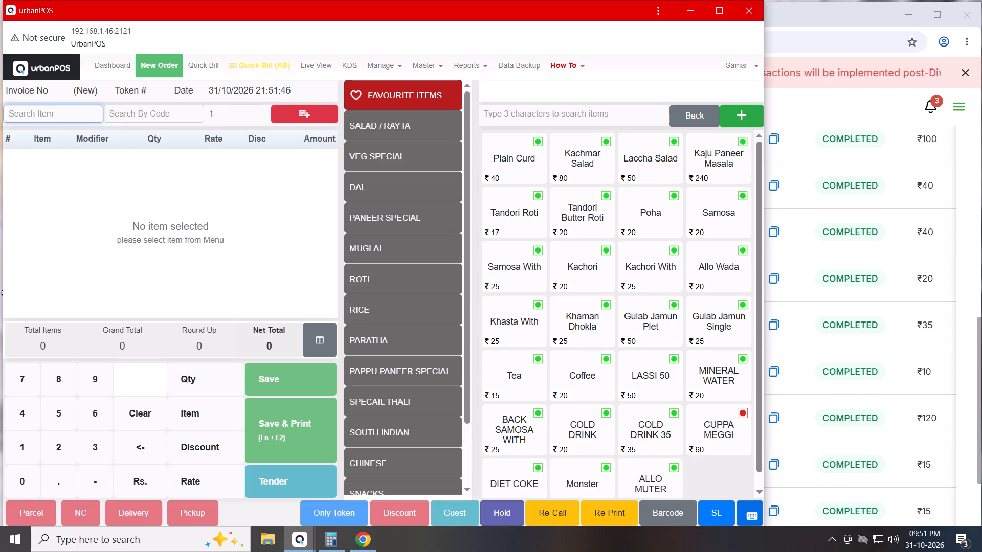
# Enter an order of one MINERAL WATER using item code 006, saving it and printing the bill.
pyautogui.write('006')
pyautogui.press('Up')
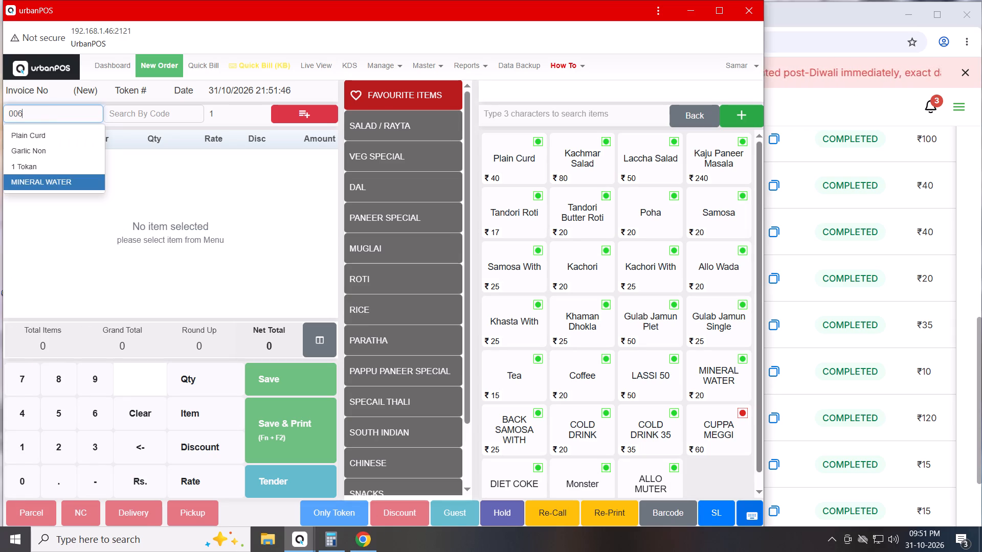
pyautogui.press('Return')
pyautogui.press('Return')
pyautogui.press('F2')
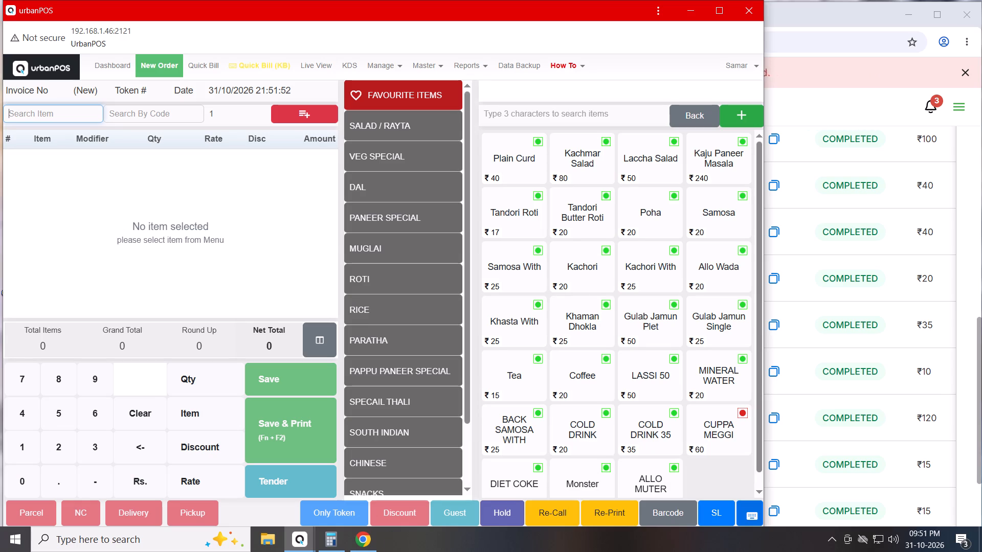
# Start a new order with 1 Seasonal Veg, 4 Tawa Roti and a separate line of 1 Tawa Roti.
pyautogui.write('seas')
pyautogui.press('Return')
pyautogui.press('Return')
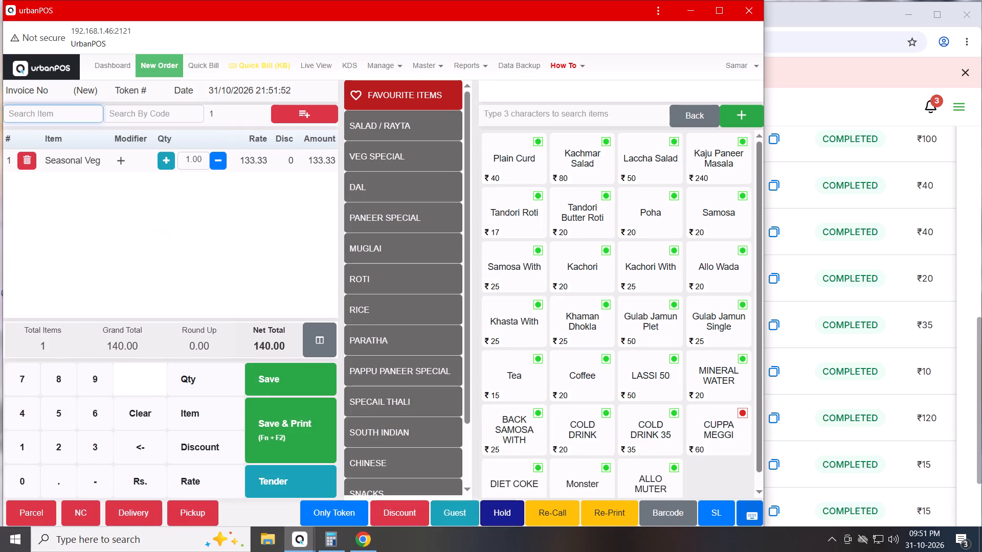
pyautogui.write('000')
pyautogui.press('Down')
pyautogui.press('Return')
pyautogui.press('4')
pyautogui.press('Return')
pyautogui.press('Return')
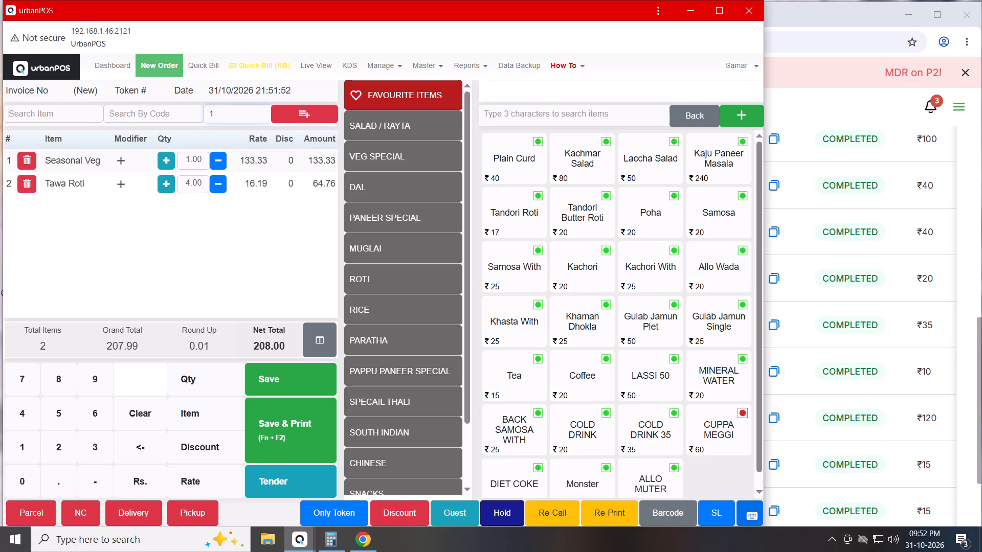
# Add 1 Masala Papad and 1 Tea to the order, saving it and printing the bill.
pyautogui.write('masa')
pyautogui.press('Return')
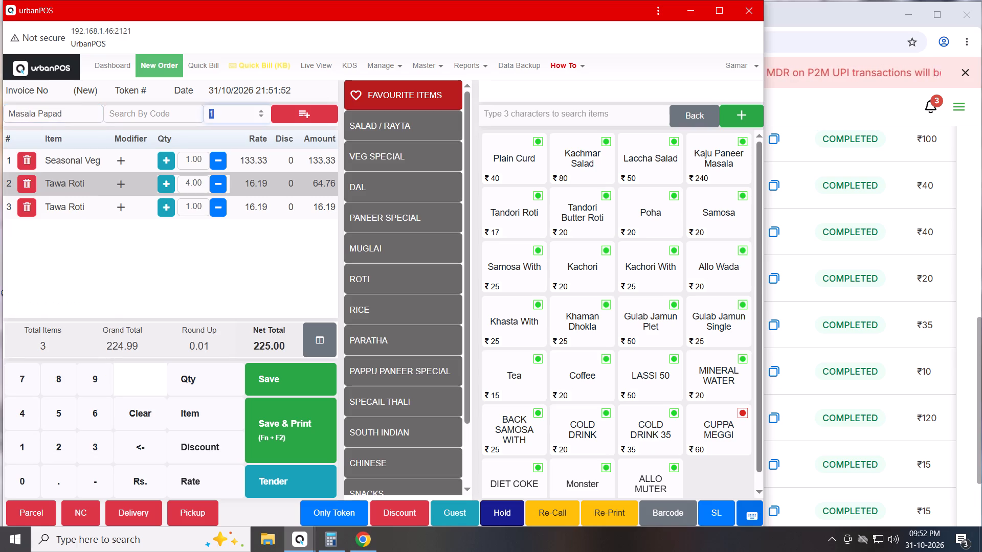
pyautogui.press('Return')
pyautogui.write('tea')
pyautogui.press('Return')
pyautogui.press('Return')
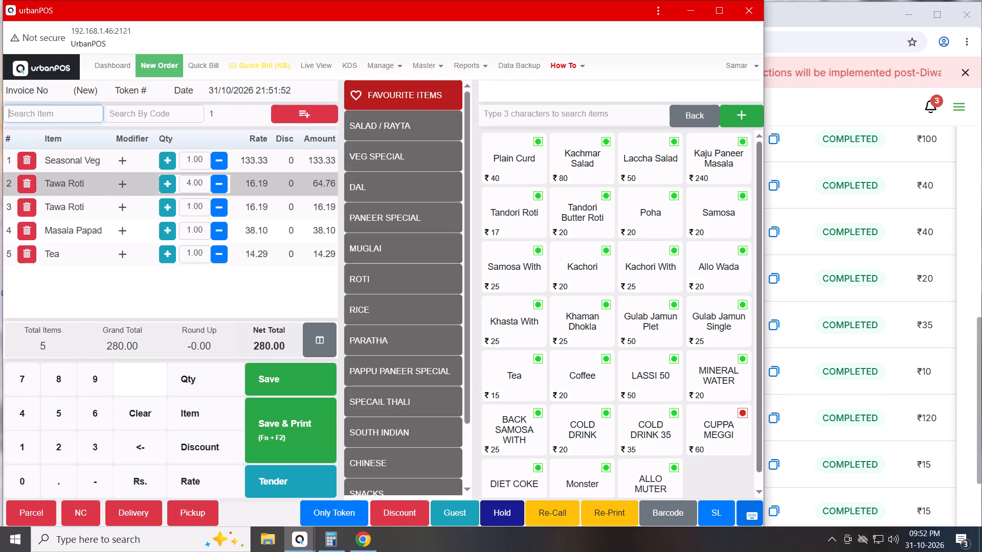
pyautogui.press('F2')
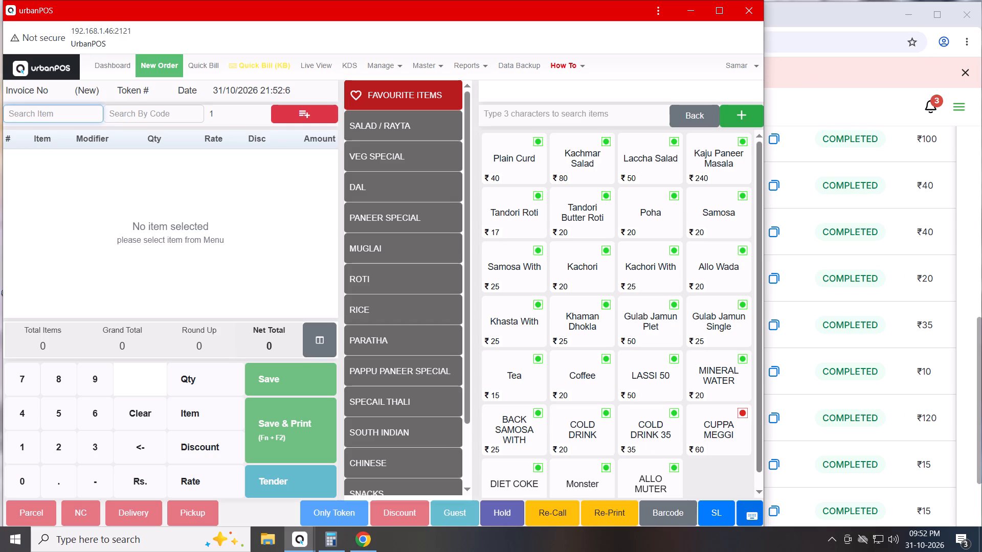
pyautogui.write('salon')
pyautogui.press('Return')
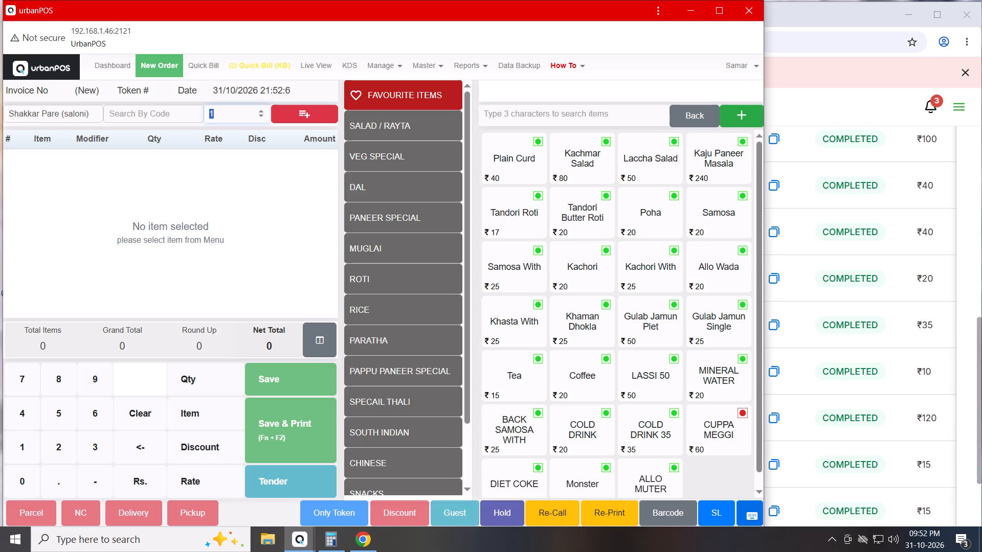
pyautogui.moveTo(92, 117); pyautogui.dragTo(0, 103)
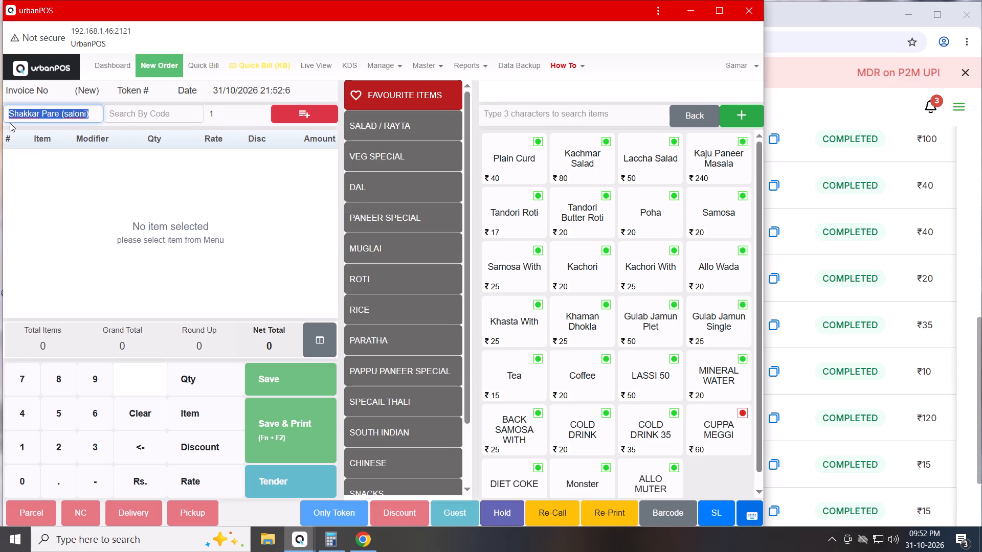
# Enter an order of one Veg Grild Sendwich, saving it and printing the bill.
pyautogui.write('gr')
pyautogui.press('i')
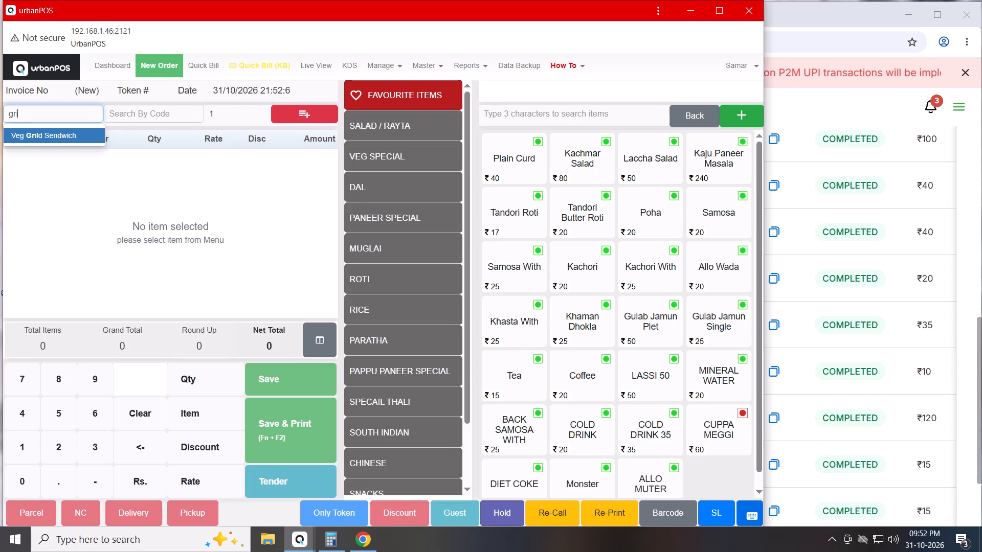
pyautogui.press('Return')
pyautogui.press('Return')
pyautogui.press('F2')
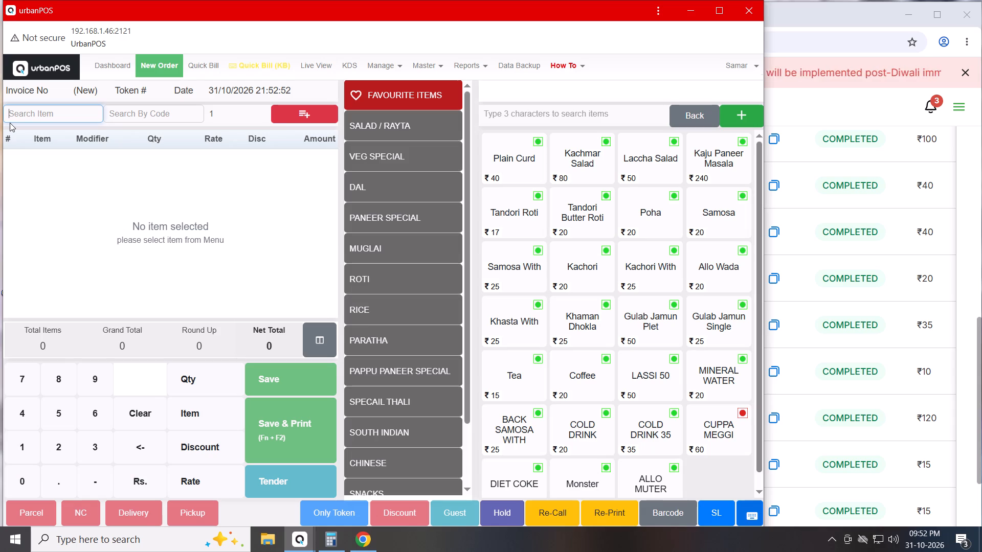
# Enter an order of 2 Shakkar Pare (saloni), saving it and printing the bill.
pyautogui.write('salo')
pyautogui.press('Return')
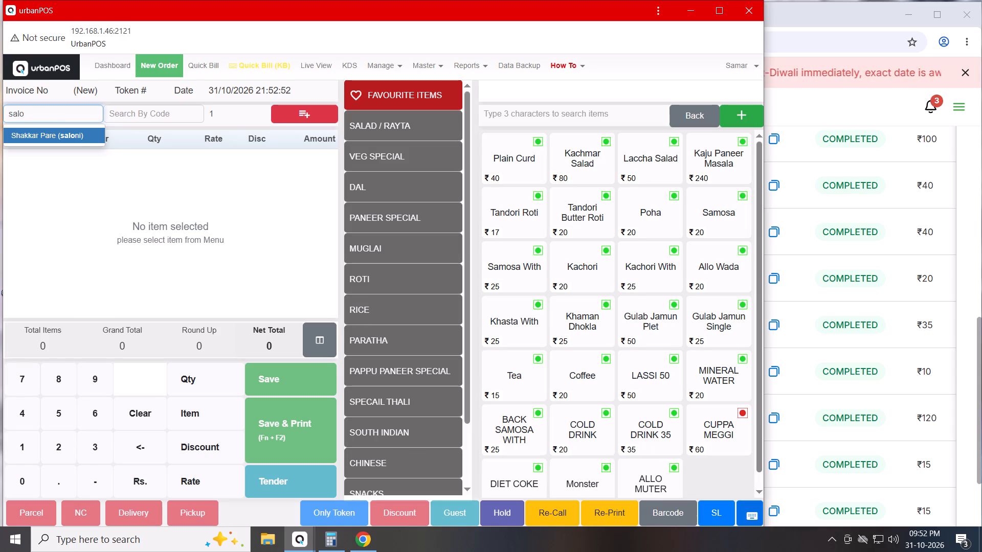
pyautogui.press('2')
pyautogui.press('Return')
pyautogui.press('F2')
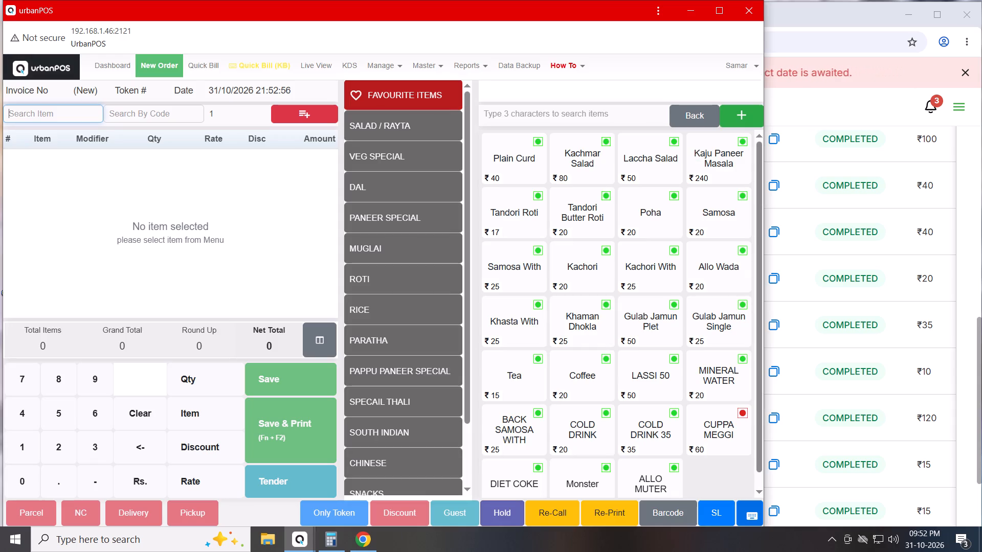
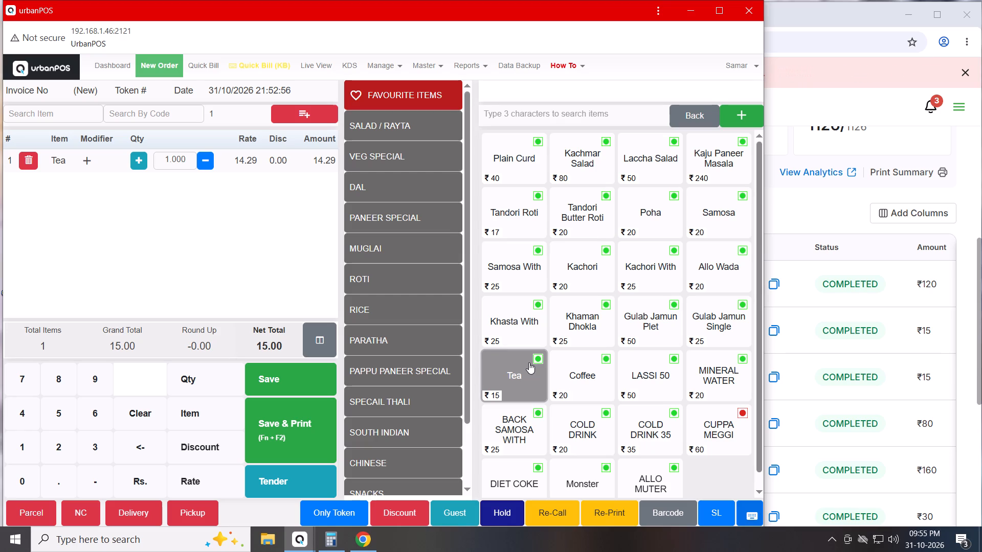
# Save the one-Tea order and print its bill.
pyautogui.press('F2')
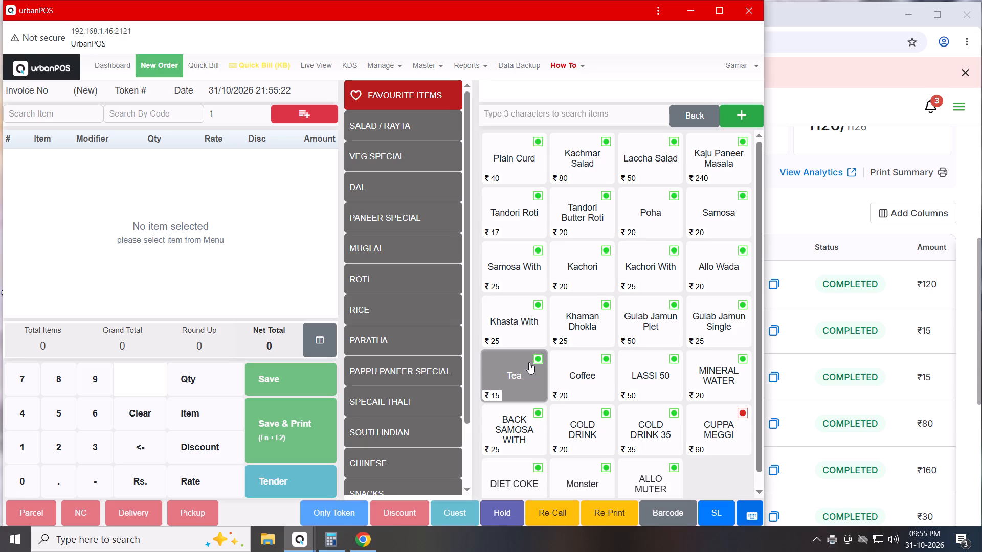
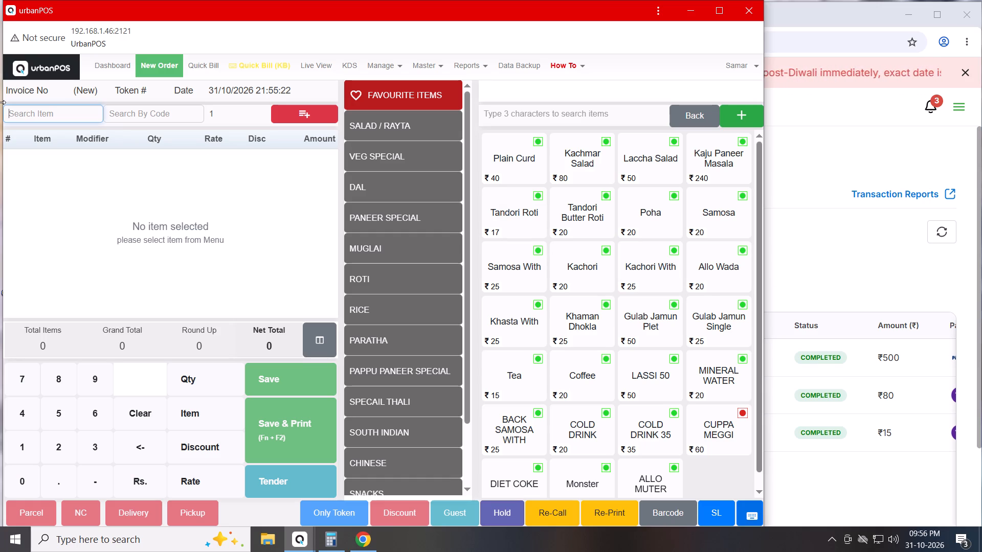
# Bill an order of one 50;50 and one CUPPA MEGGI, saving it and printing the bill.
pyautogui.click(573, 115)
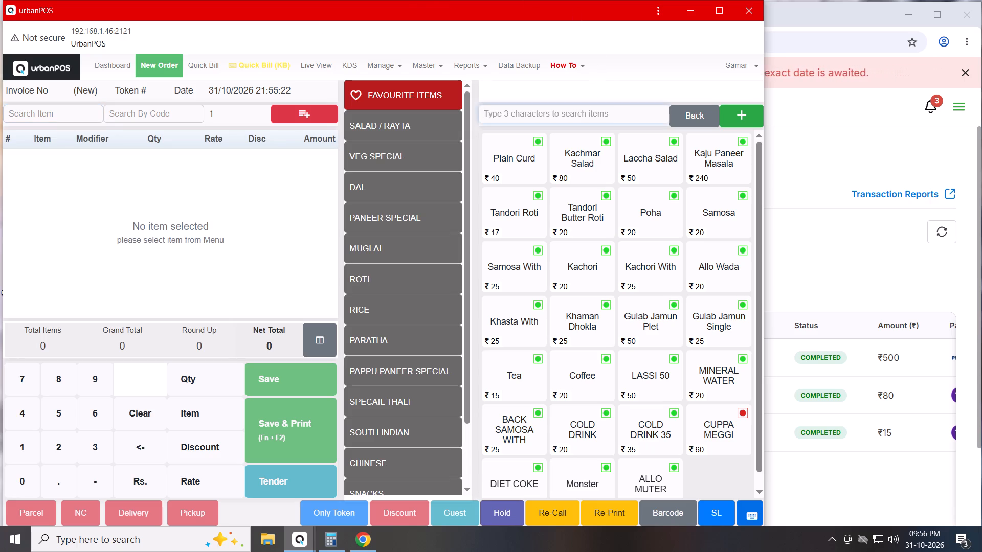
pyautogui.write('50')
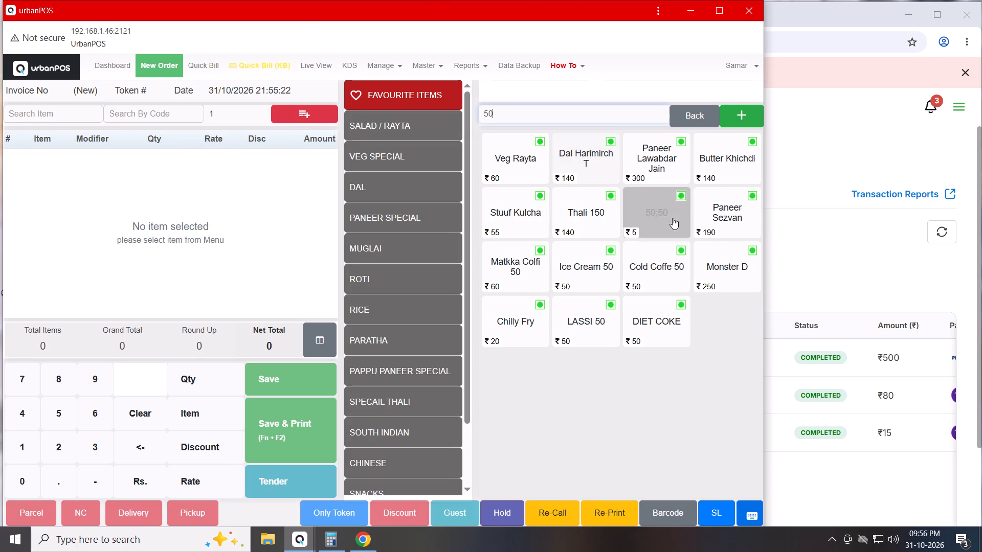
pyautogui.click(673, 218)
pyautogui.scroll(2, 385, 85)
pyautogui.click(367, 91)
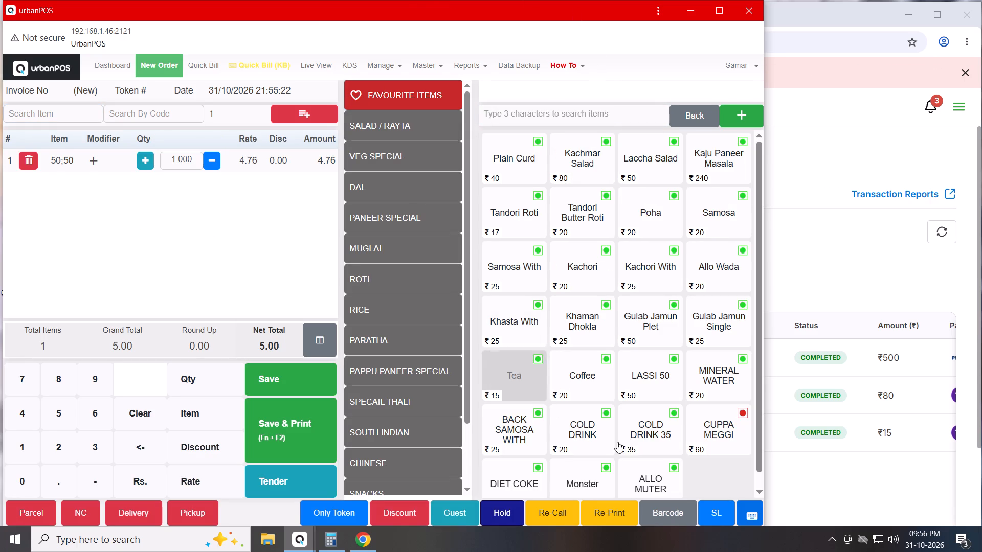
pyautogui.scroll(-3, 635, 447)
pyautogui.click(697, 431)
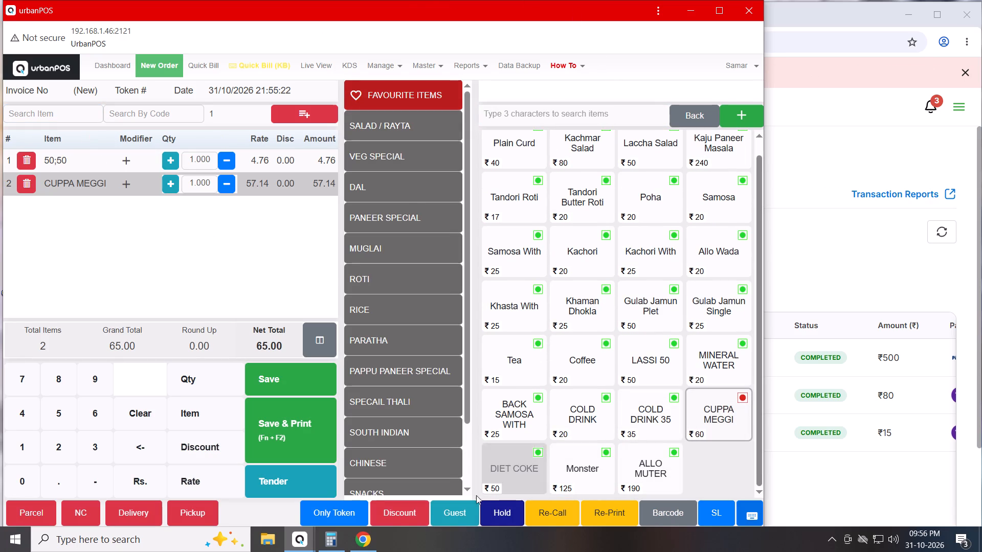
pyautogui.click(316, 425)
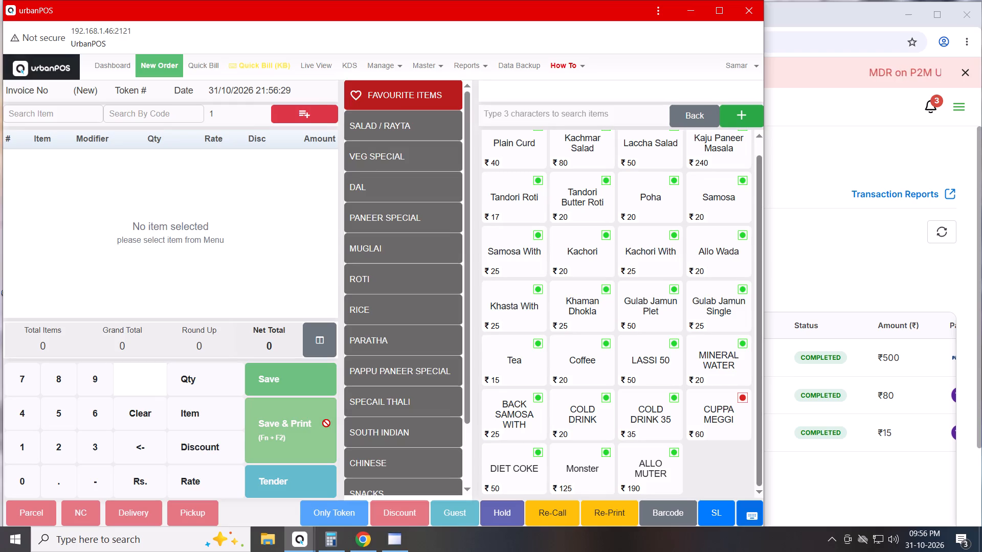
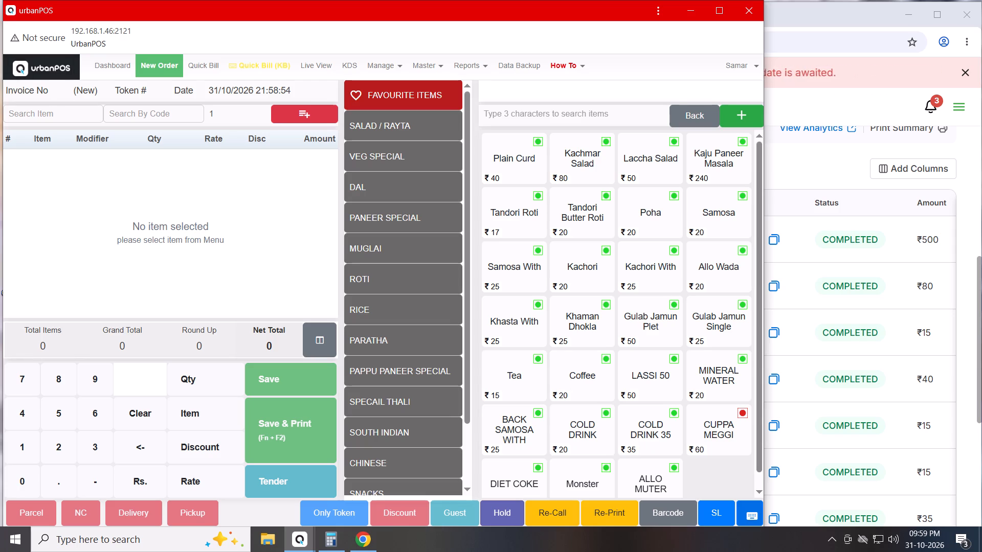
# Bill an order of one Veg Chees Sendwich, saving it and printing the bill.
pyautogui.click(53, 116)
pyautogui.write('send')
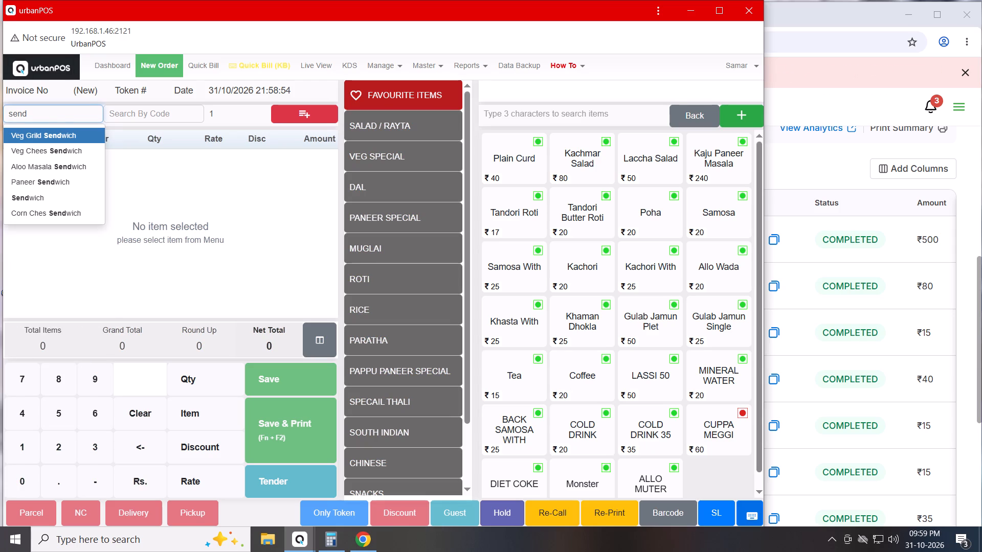
pyautogui.press('Down')
pyautogui.press('Down')
pyautogui.press('Down')
pyautogui.press('Up')
pyautogui.press('Up')
pyautogui.press('Return')
pyautogui.press('Return')
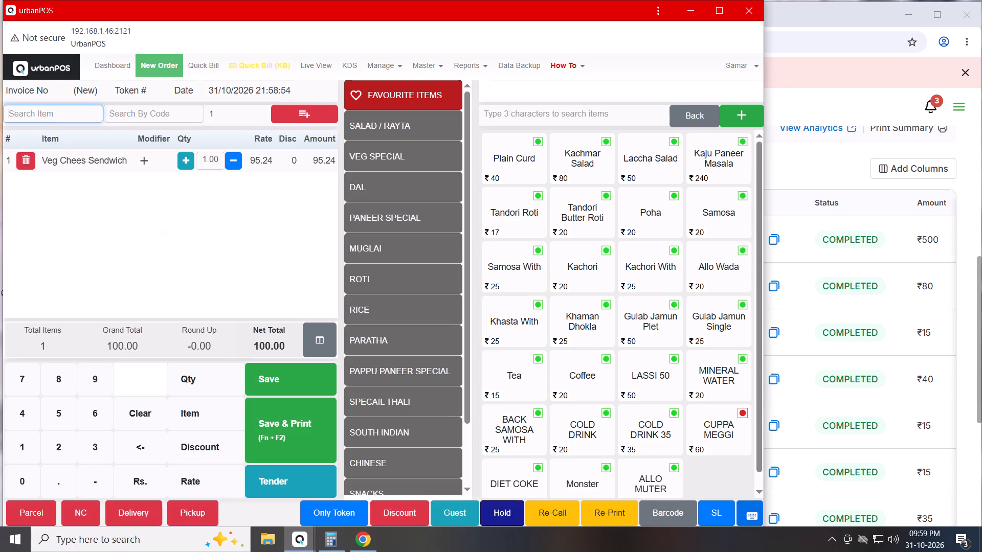
pyautogui.press('F2')
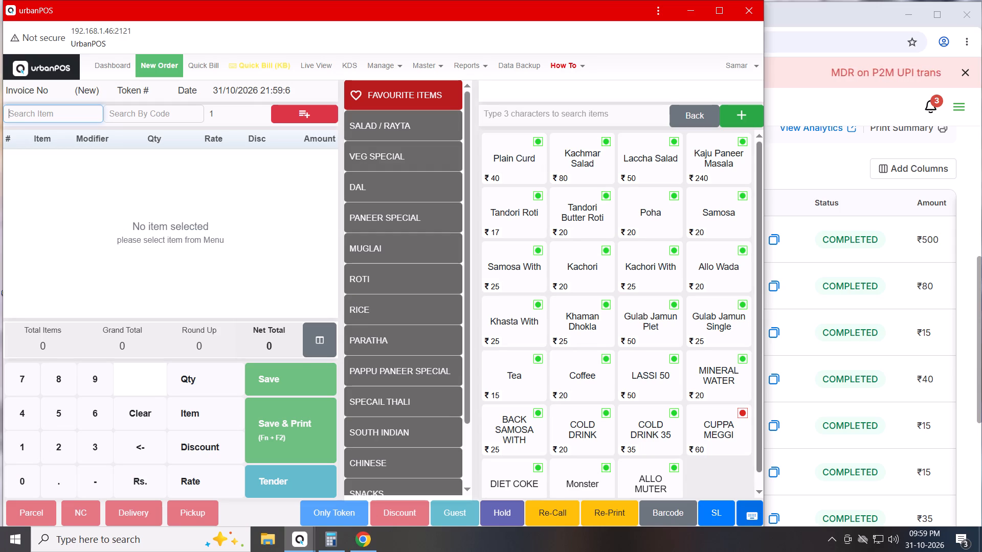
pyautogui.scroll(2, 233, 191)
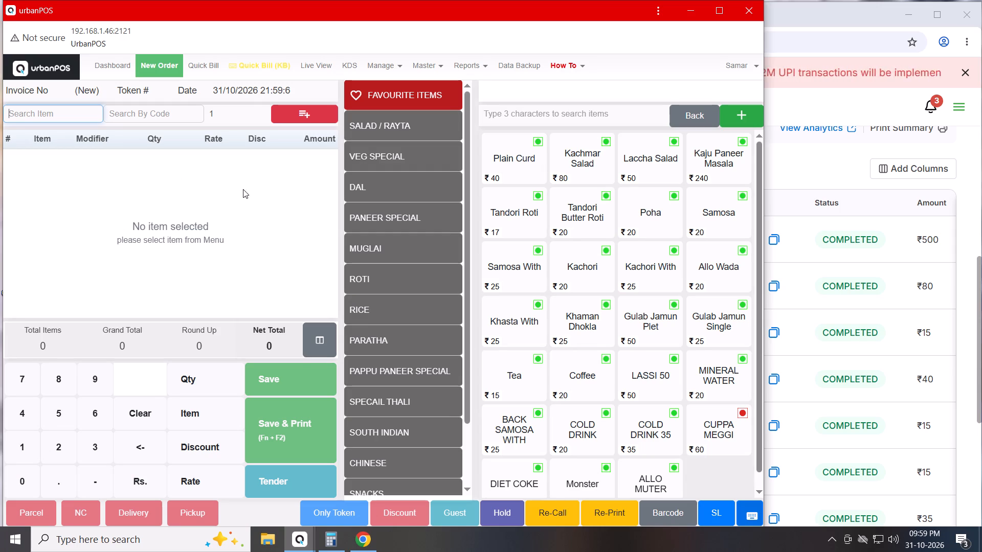
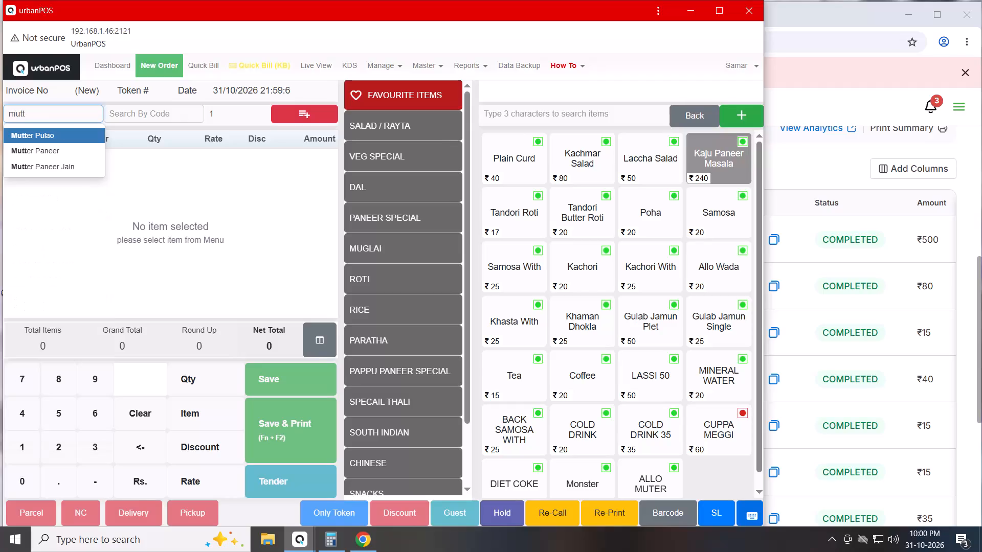
# Enter an order of one Mutter Paneer, nine Tandori Roti and two Butter Tikiya.
pyautogui.press('Down')
pyautogui.press('Return')
pyautogui.press('Return')
pyautogui.write('0001')
pyautogui.press('Return')
pyautogui.press('9')
pyautogui.press('Return')
pyautogui.write('tiki')
pyautogui.press('Return')
pyautogui.press('2')
pyautogui.press('Return')
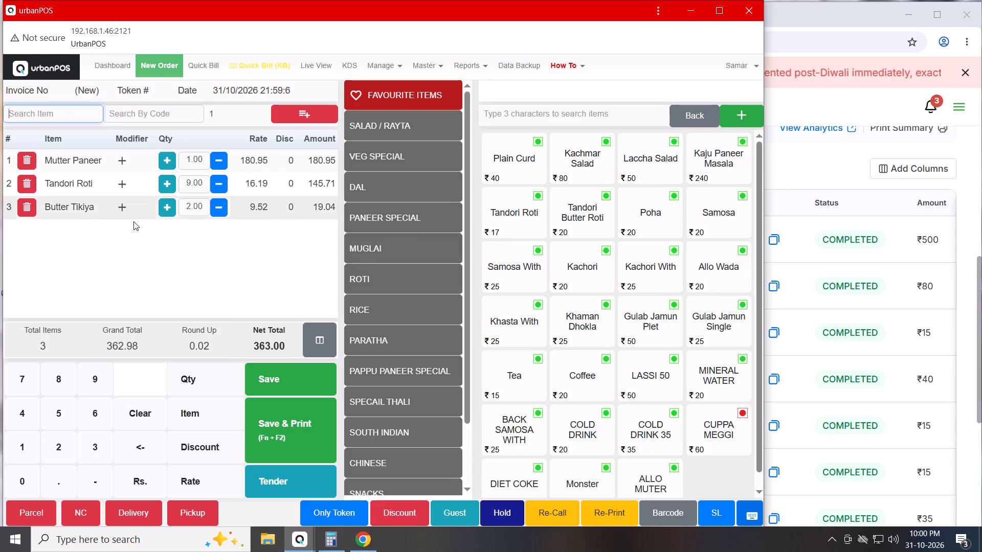
# Increase the Butter Tikiya quantity by one, then save the order and print its bill.
pyautogui.click(164, 206)
pyautogui.press('F2')
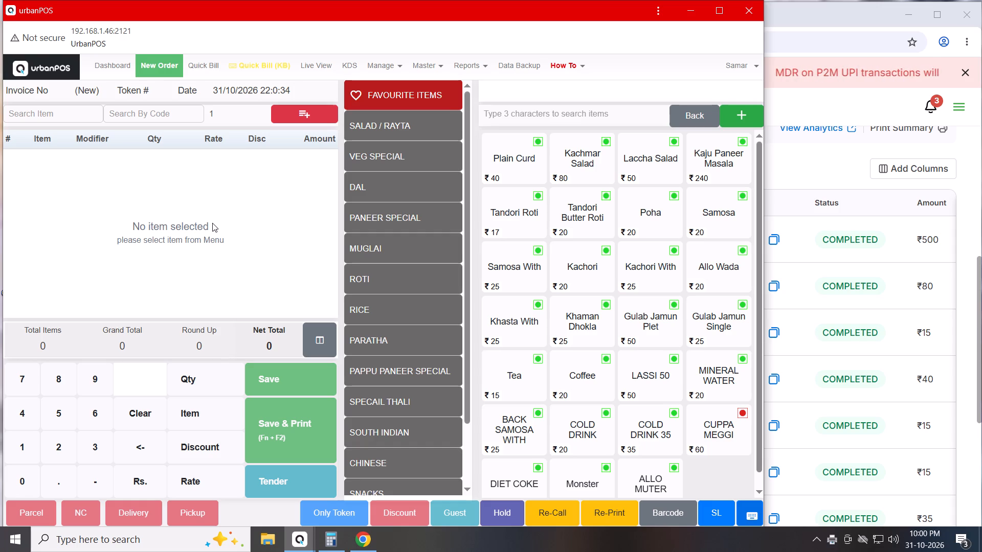
# Bill an order of one Poha, saving it and printing the bill.
pyautogui.click(652, 207)
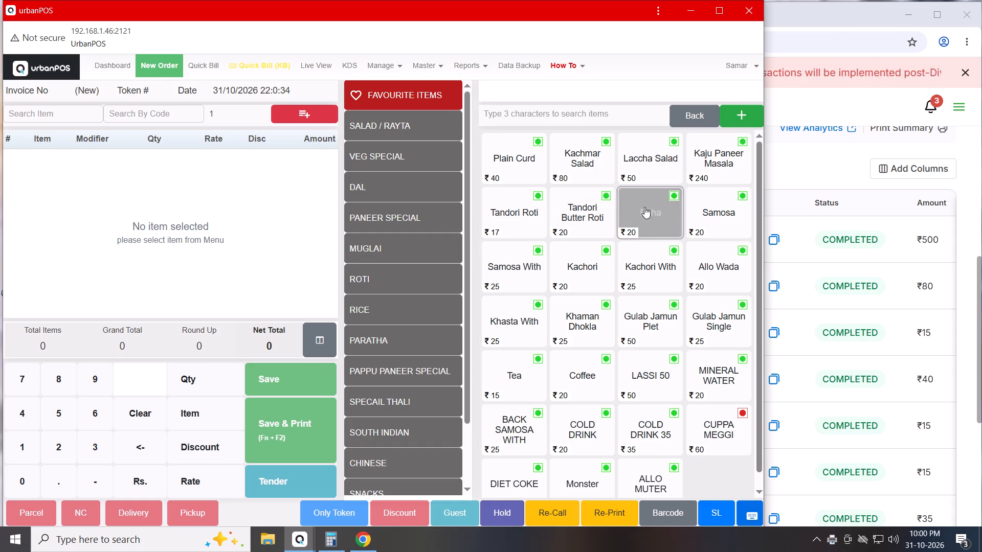
pyautogui.click(276, 432)
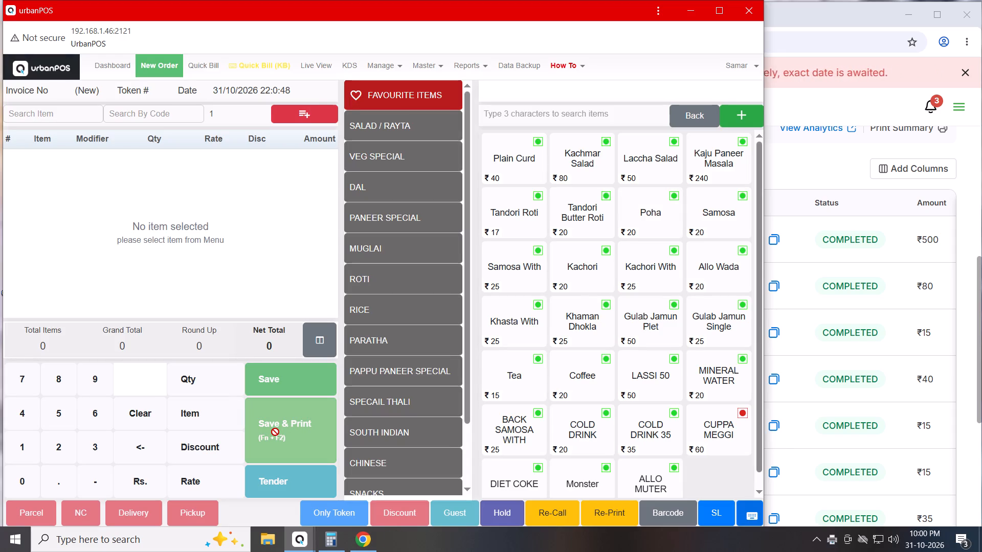
# Bill an order of one Tea, saving it and printing the bill.
pyautogui.click(529, 394)
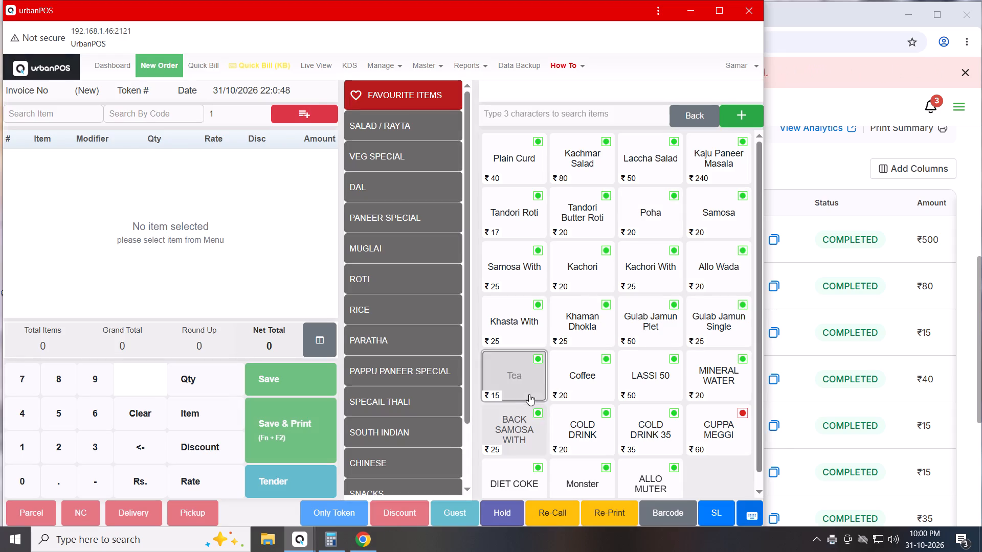
pyautogui.click(309, 421)
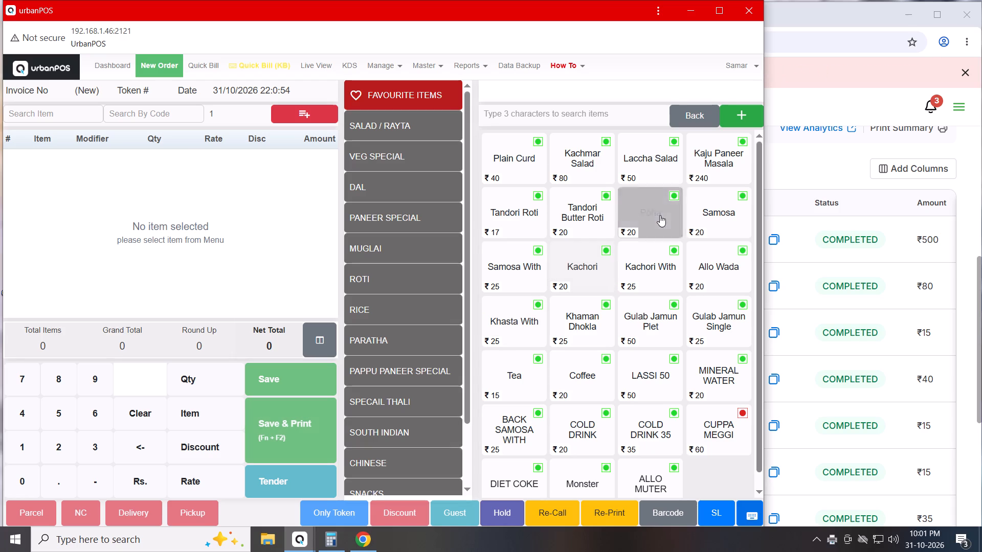
# Bill an order of two Poha, saving it and printing the bill.
pyautogui.doubleClick(660, 215)
pyautogui.click(290, 428)
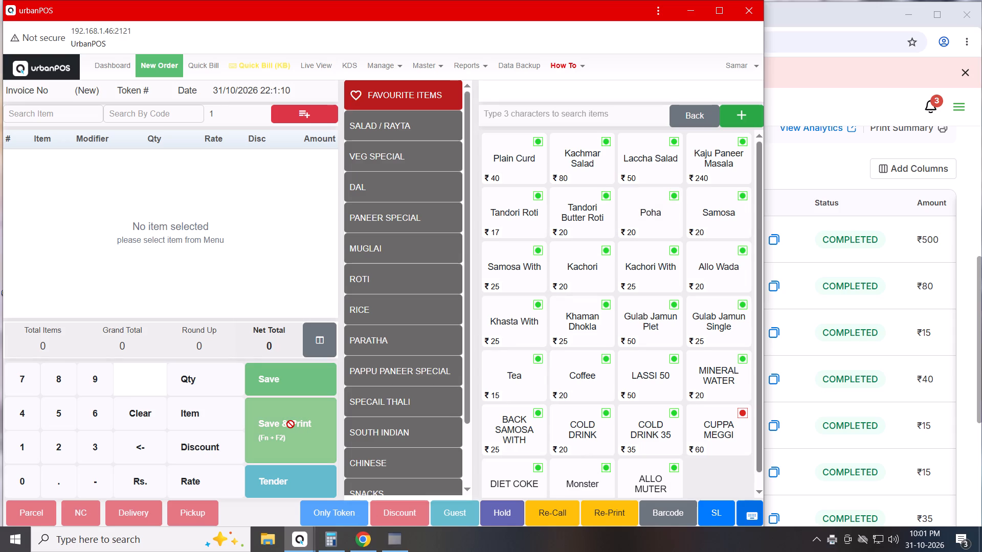
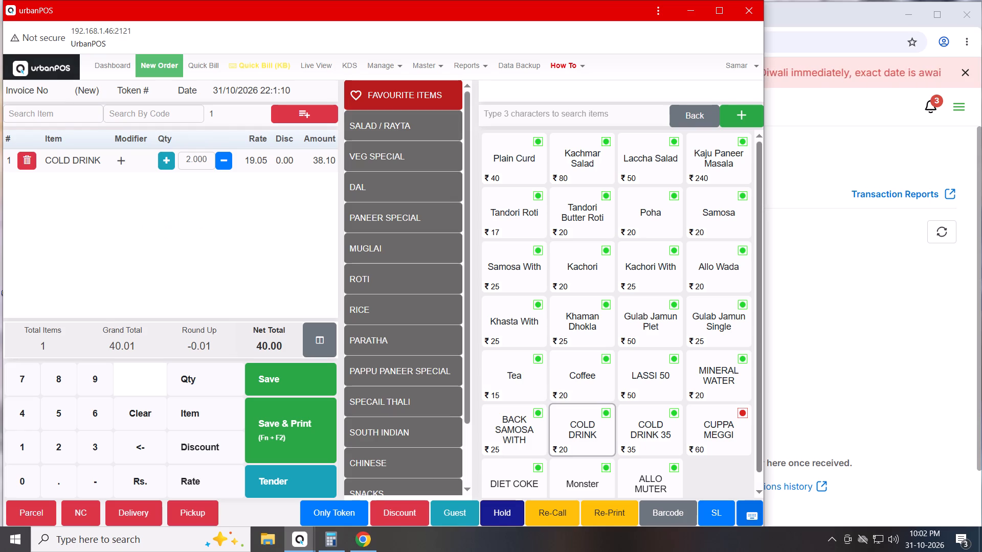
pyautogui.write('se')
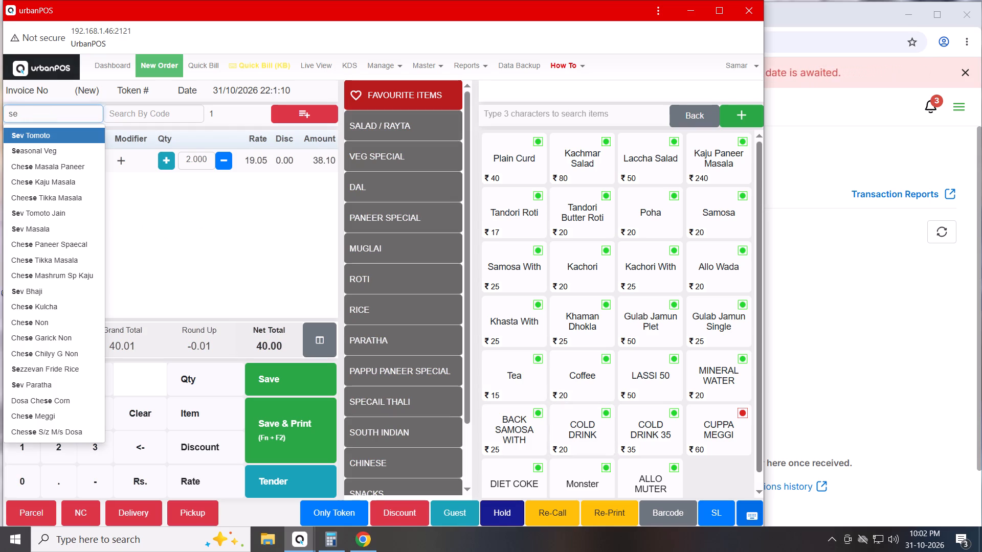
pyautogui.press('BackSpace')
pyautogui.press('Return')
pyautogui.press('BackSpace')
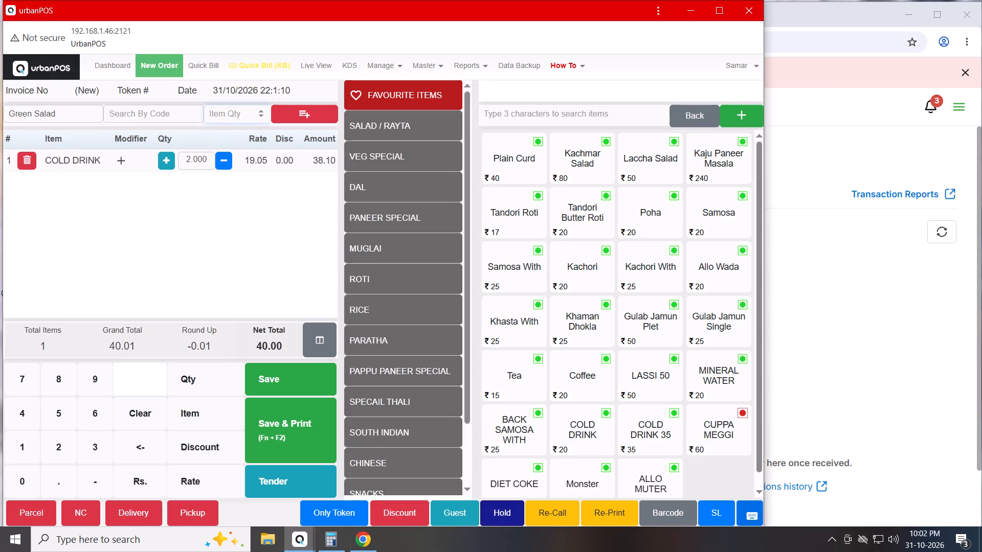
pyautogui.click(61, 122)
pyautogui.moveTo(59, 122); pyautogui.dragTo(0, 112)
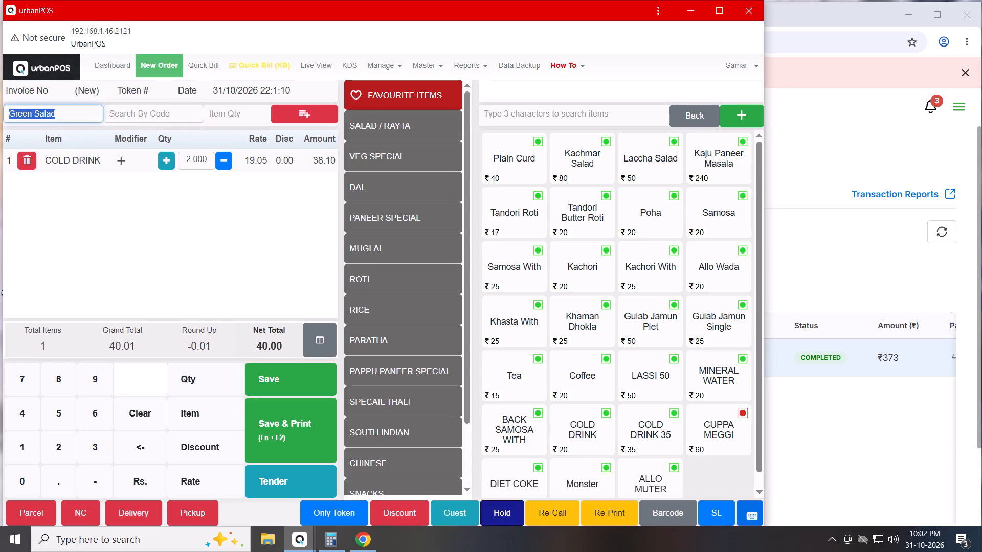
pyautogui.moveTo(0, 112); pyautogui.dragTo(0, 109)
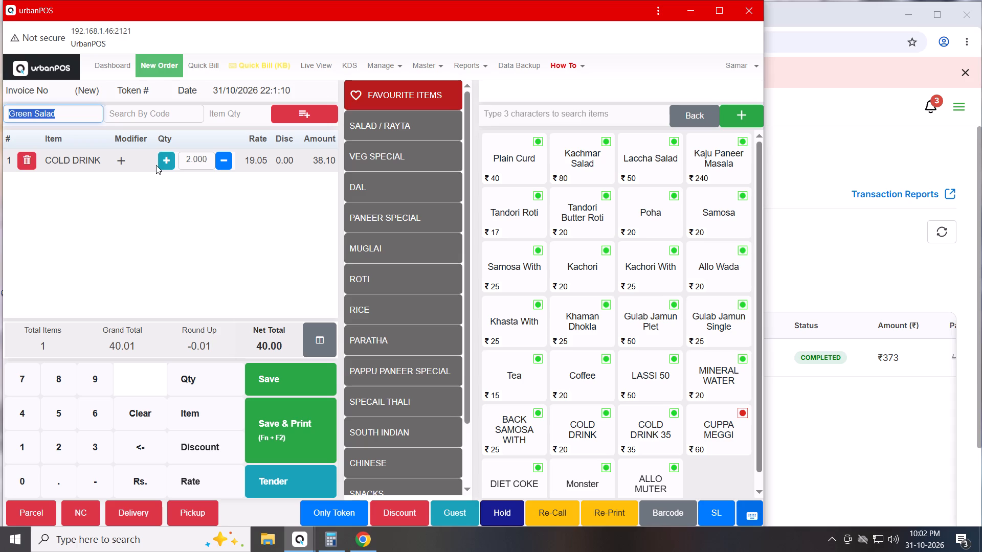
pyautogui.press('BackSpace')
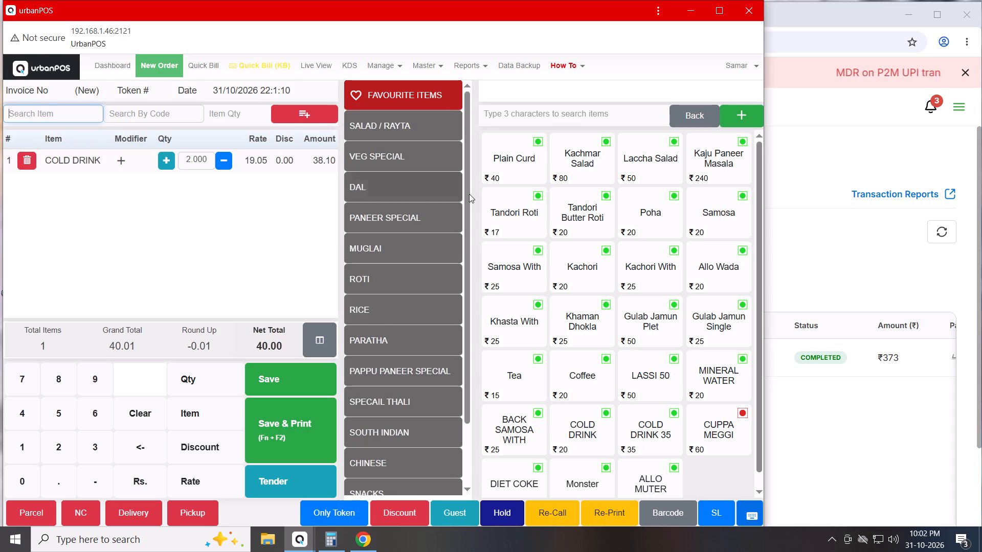
# Add two Poha to the Cold Drink order, then save it and print the bill.
pyautogui.doubleClick(629, 226)
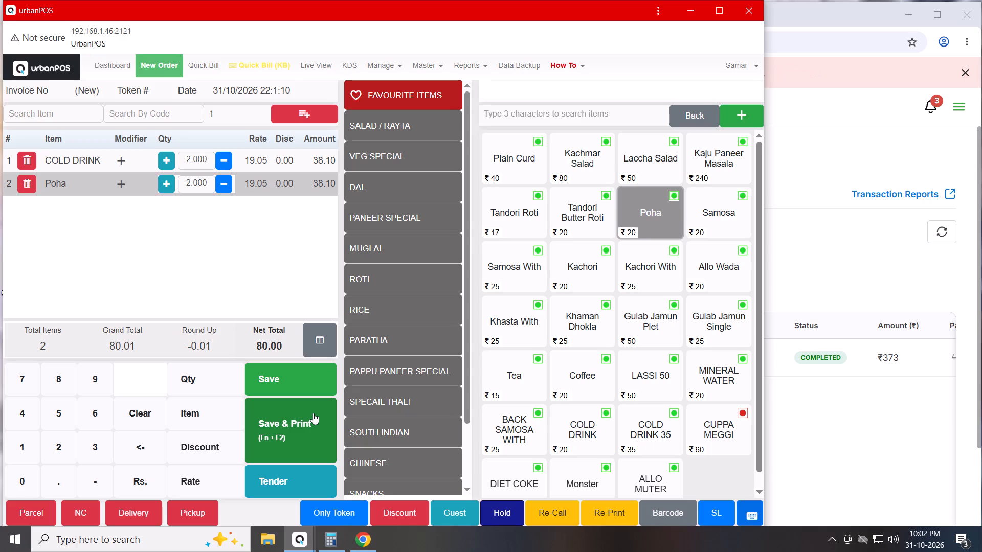
pyautogui.press('F2')
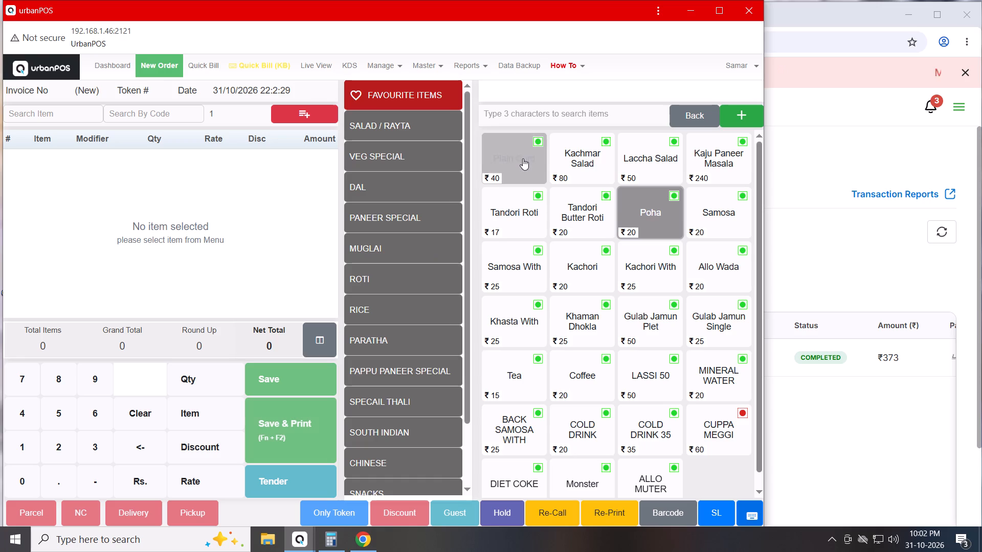
# Bill an order of one Poha, saving it and printing the bill.
pyautogui.click(666, 213)
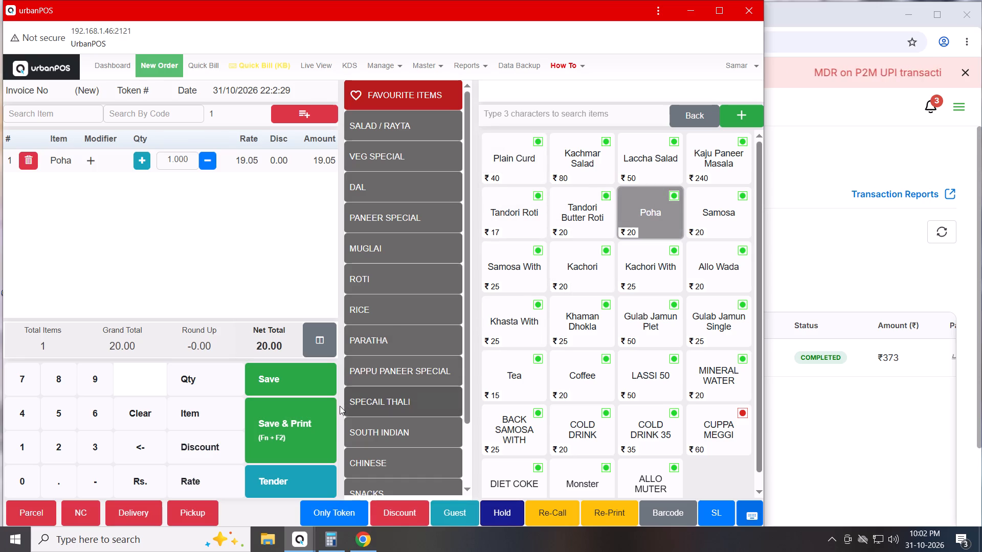
pyautogui.click(328, 412)
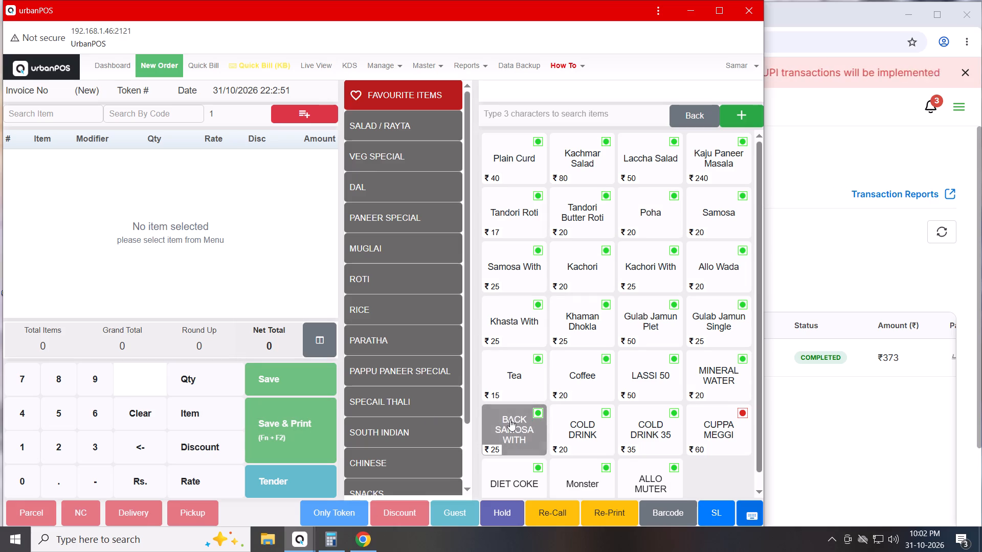
# Bill an order of one Mineral Water, saving it and printing the bill.
pyautogui.click(706, 382)
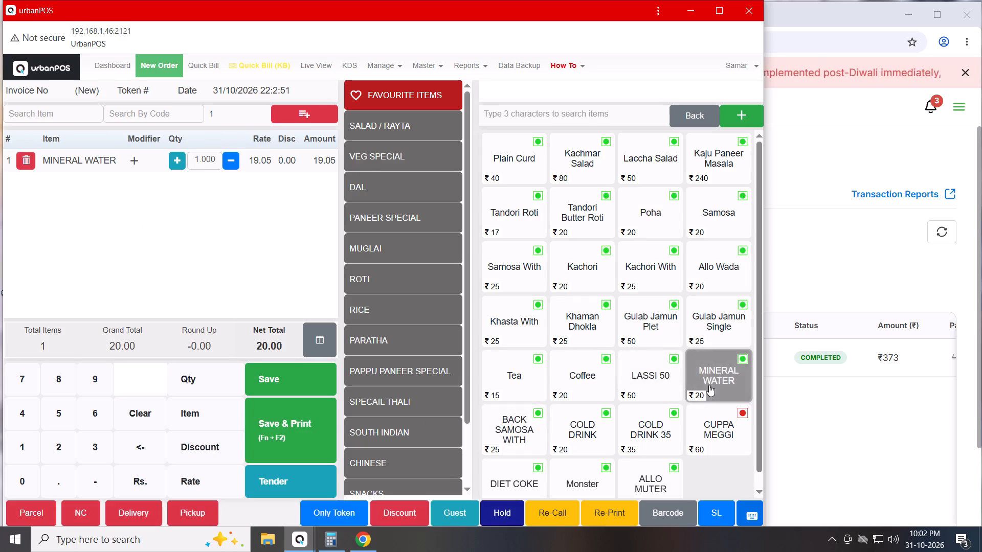
pyautogui.press('F2')
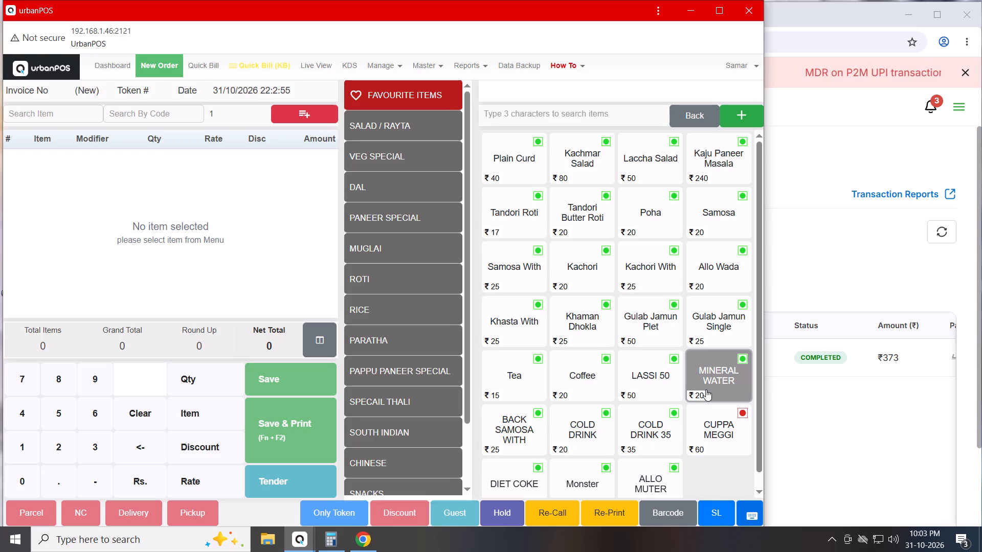
# Switch to the calculator and total 400, 25, 15, 15, 15, 342, 40, 20, 50, 15, 20, 100 and 100.
pyautogui.hotkey('alt', 'Tab')
pyautogui.hotkey('alt', 'Tab')
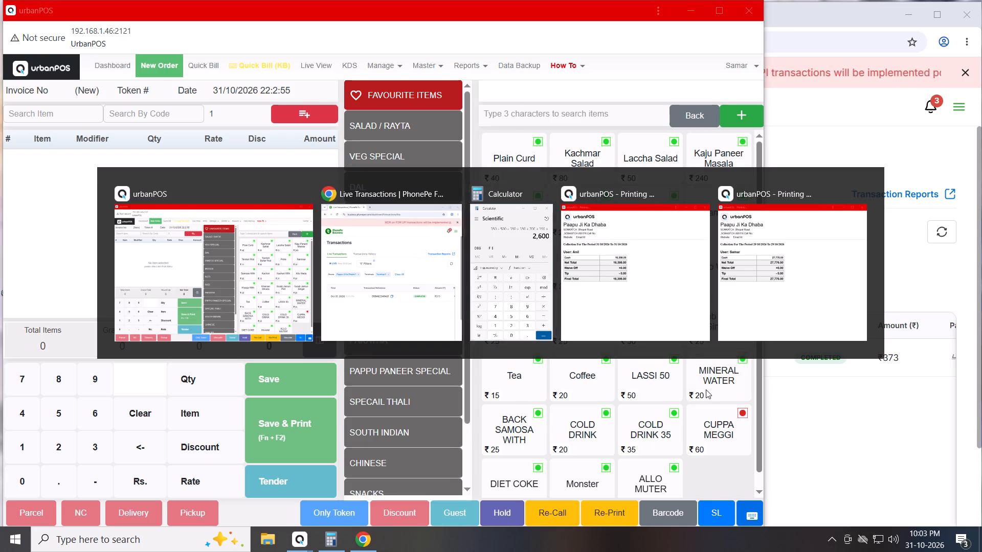
pyautogui.press('Escape')
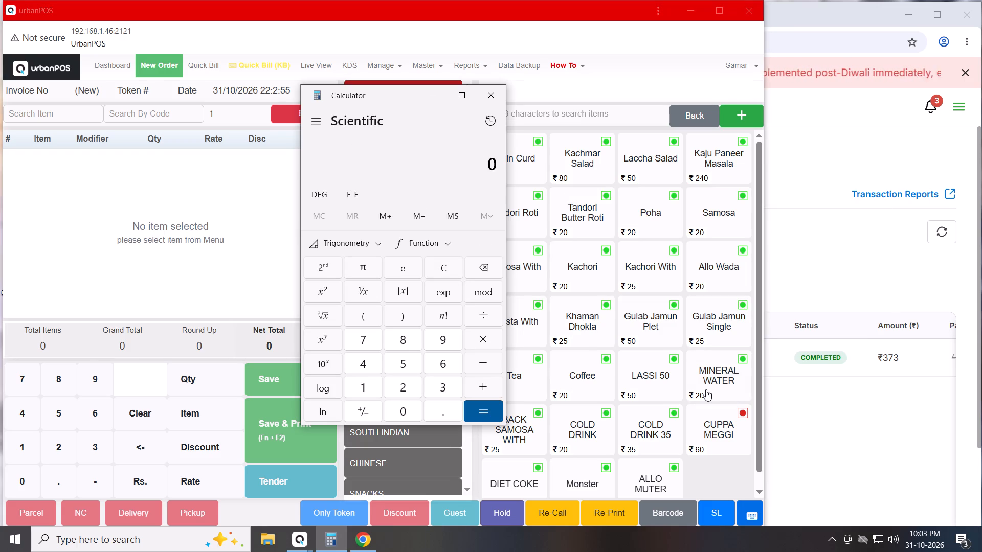
pyautogui.write('400+25')
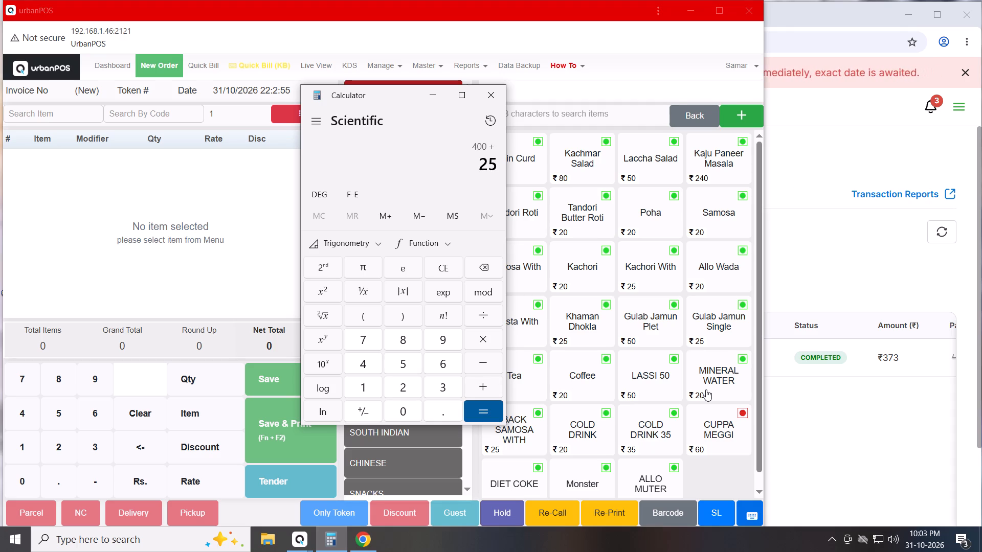
pyautogui.write('+15+15+15+342+40+20+++++50+15+')
pyautogui.write('20+100+100+')
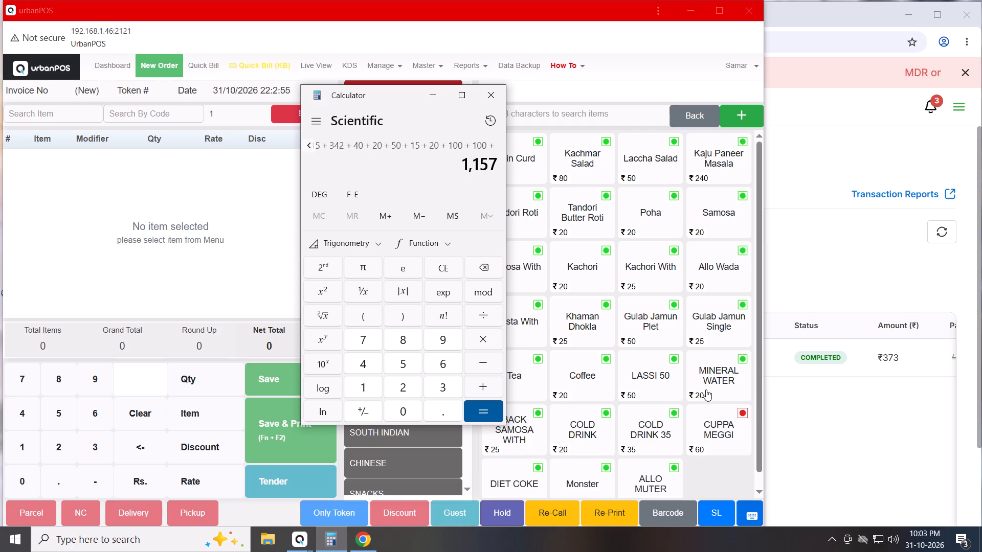
# Clear the calculator and total 15, 100, 425, 20, 70, 20, 45, 25, 460, 350, 15, 140 and 20.
pyautogui.press('Escape')
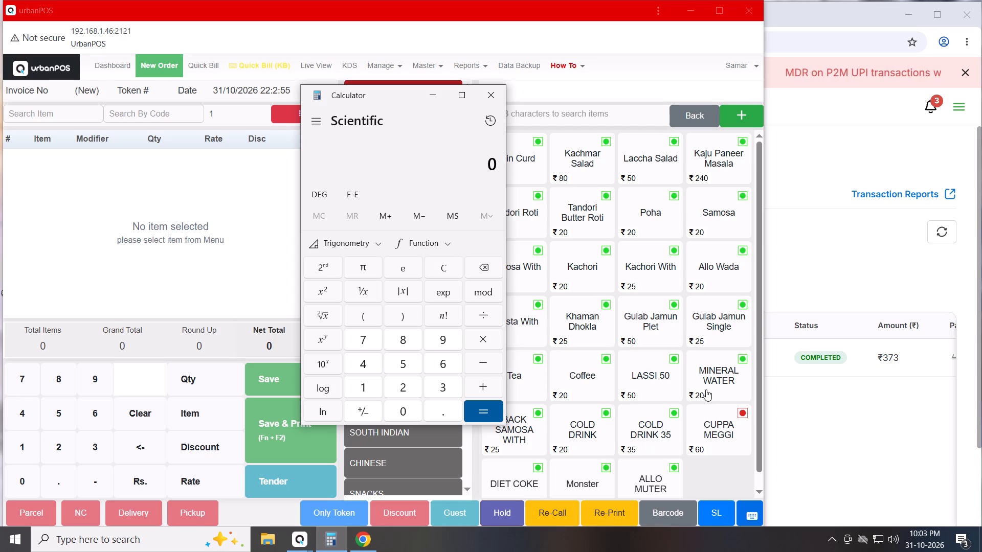
pyautogui.write('15+100+425+20+70+')
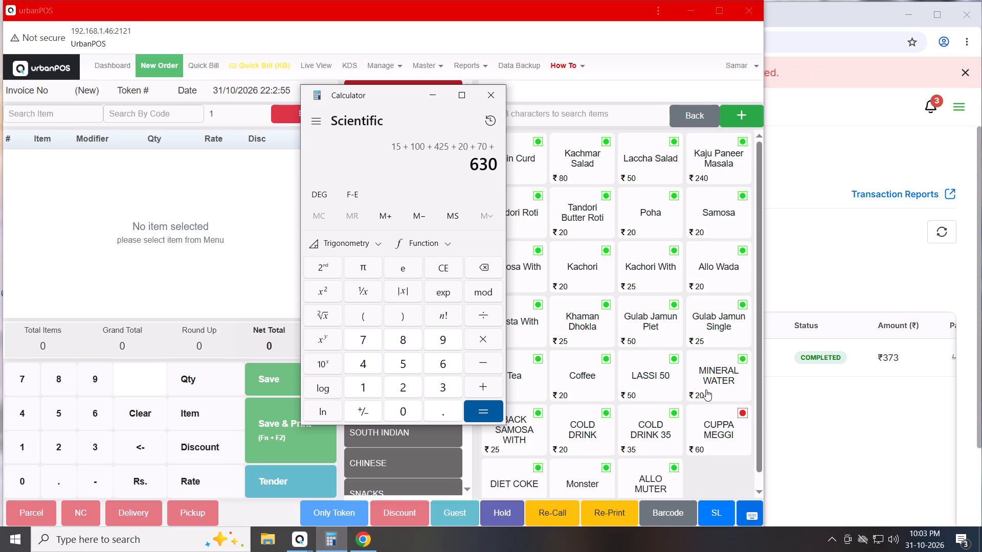
pyautogui.write('20+45+25+460+')
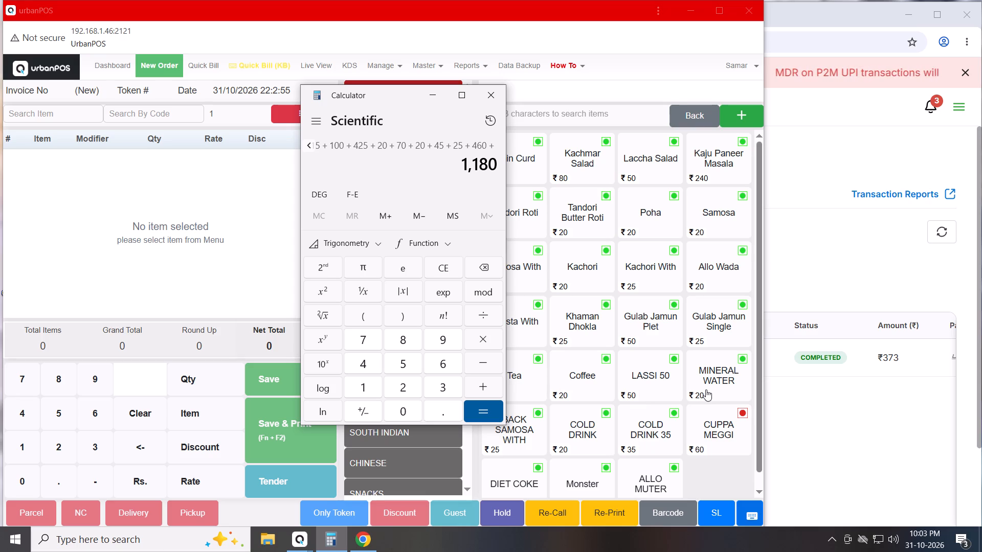
pyautogui.write('350+15+')
pyautogui.write('140+20+')
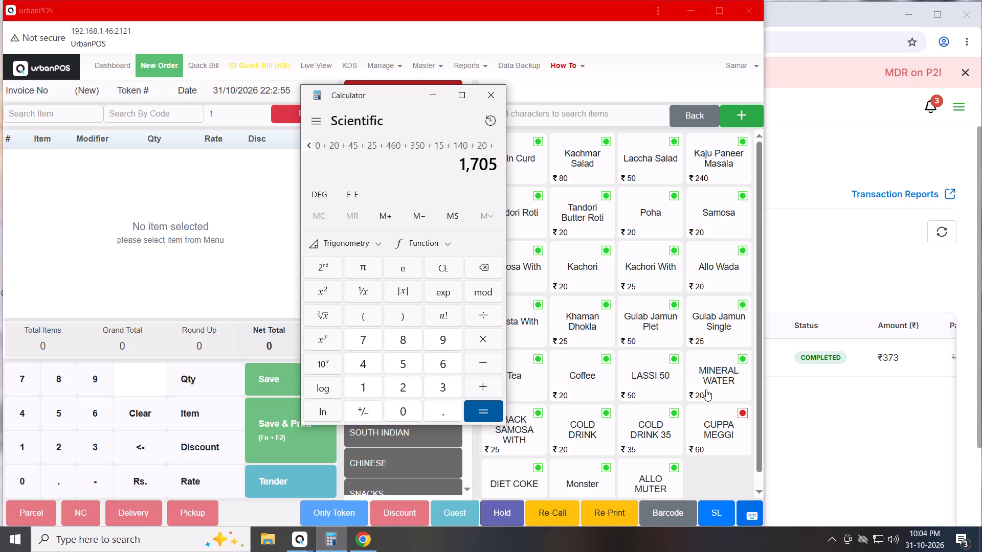
# Clear the calculator and total 20, 30, 20, 20, 15, 100, 20, 20, 20, 30, 160, 80 and 15.
pyautogui.press('Escape')
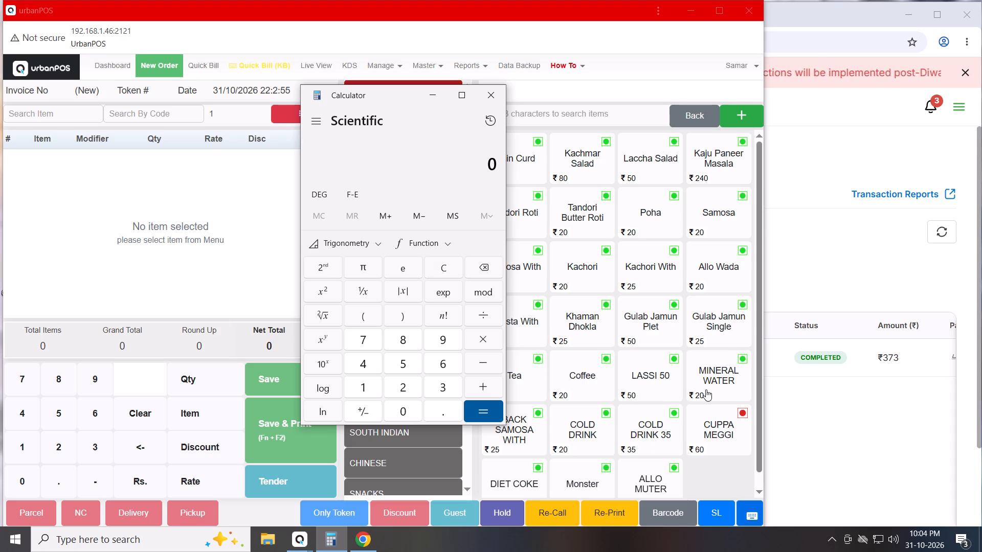
pyautogui.write('20+30+20+20+15+')
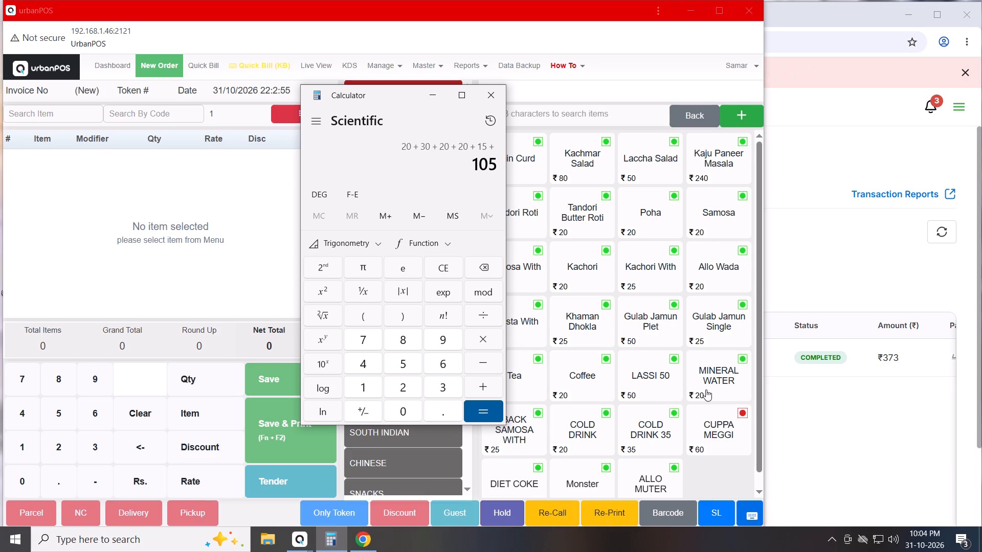
pyautogui.write('1000')
pyautogui.press('BackSpace')
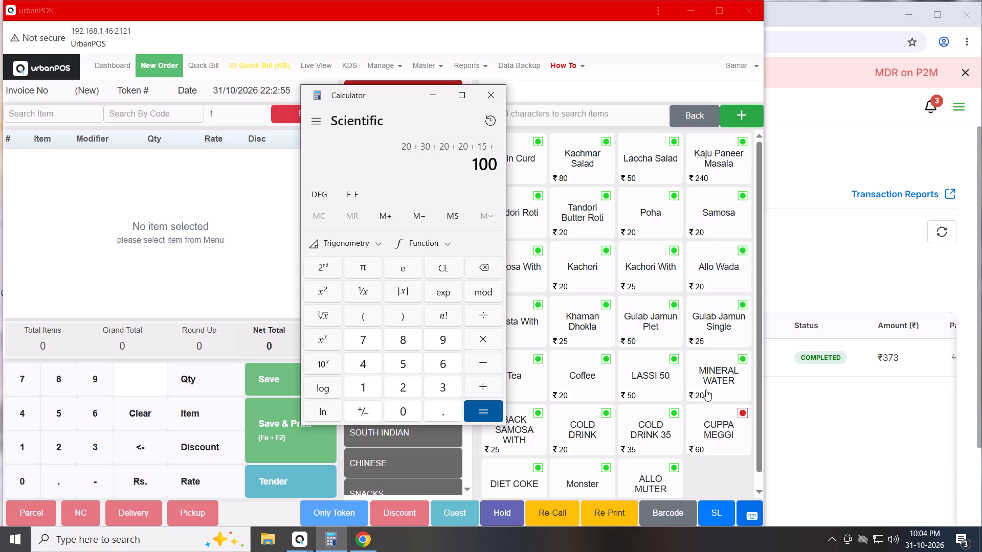
pyautogui.write('+20+20+20+')
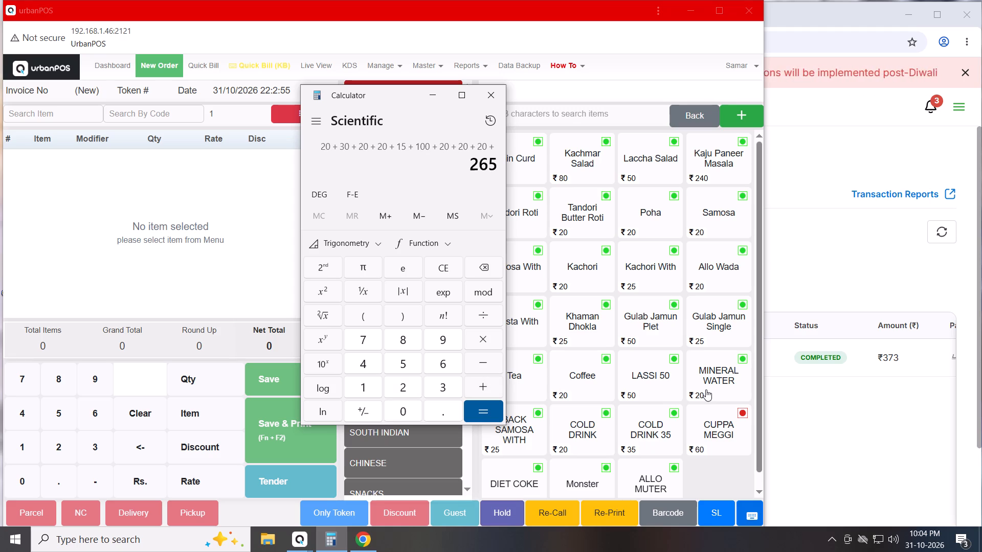
pyautogui.write('30+160+80+')
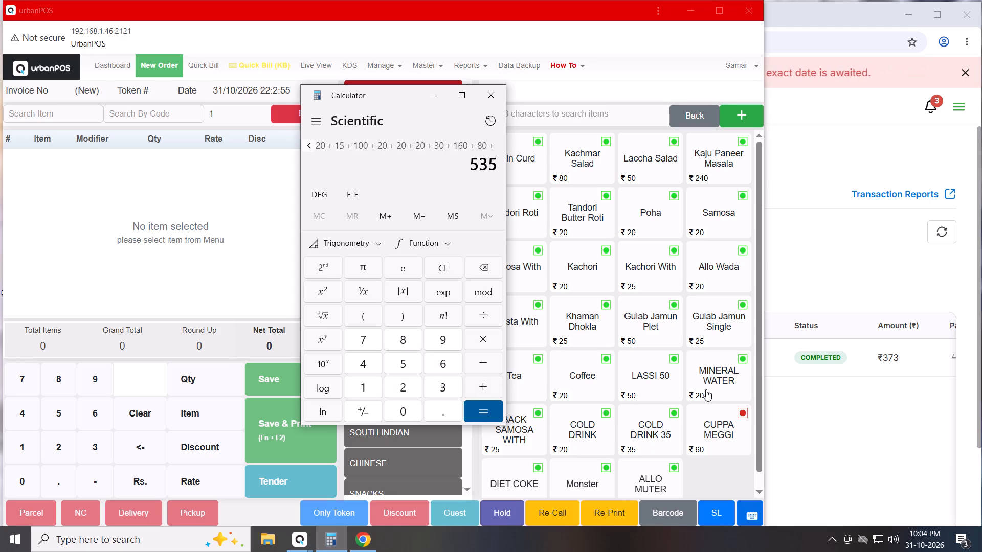
pyautogui.write('15+')
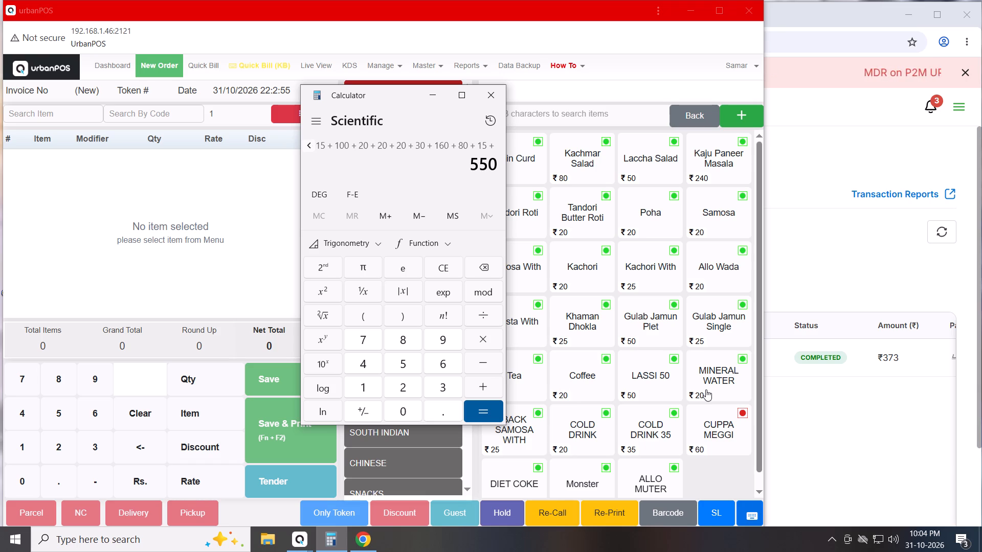
# Clear the calculator and total 15, 120, 10, 35, 20, 40, 40, 100, 35, 15, 15, 40 and 15.
pyautogui.press('Escape')
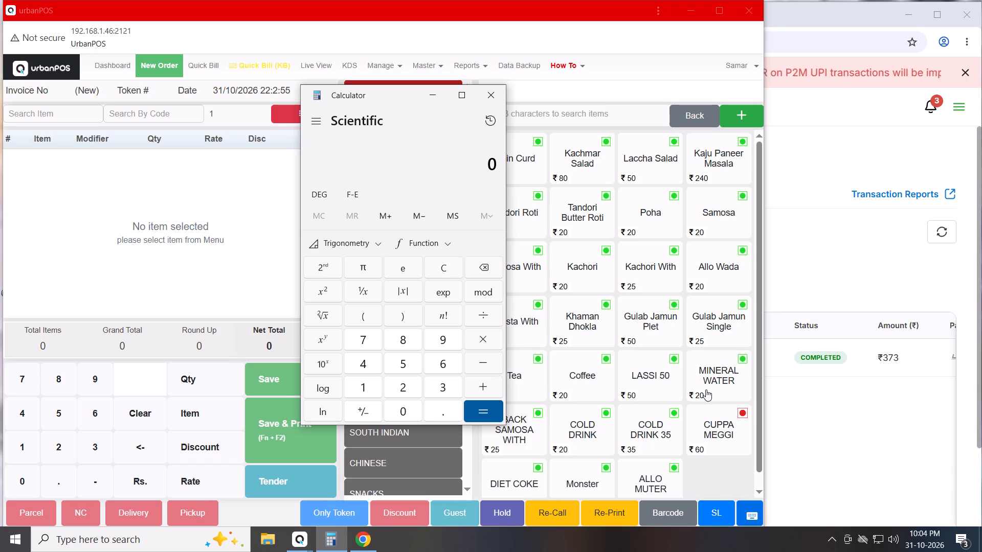
pyautogui.write('15+120+10+')
pyautogui.write('35+20+40+40+100+')
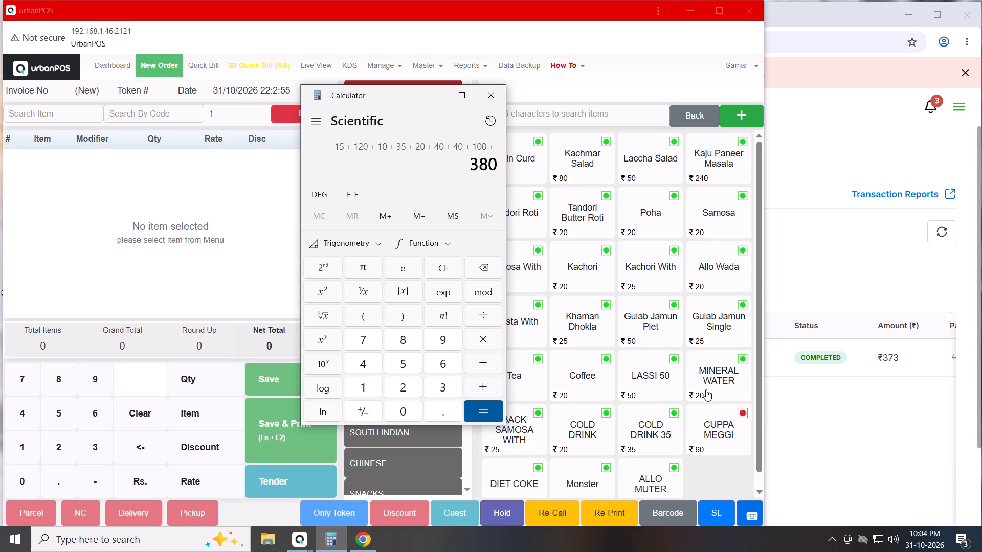
pyautogui.write('35+15+')
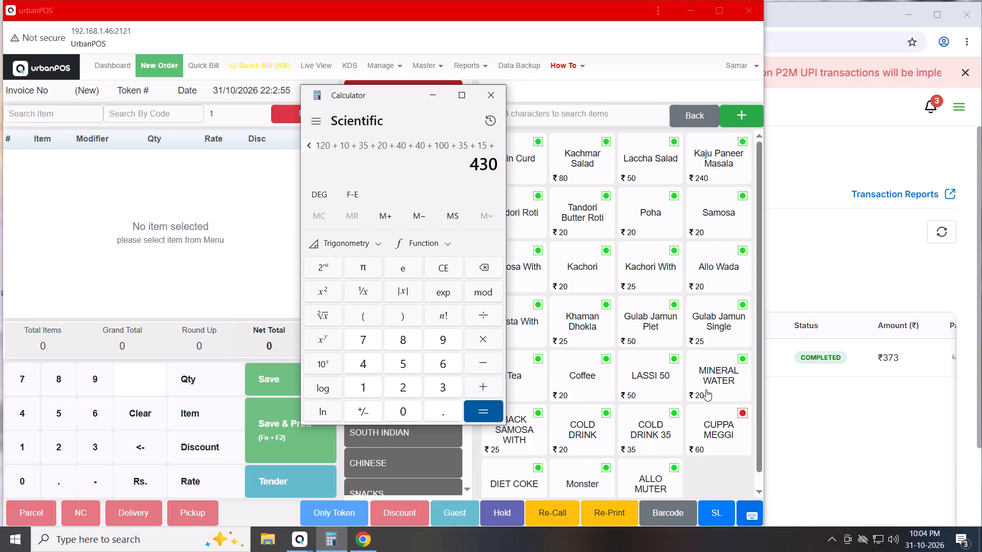
pyautogui.write('15+40+15+')
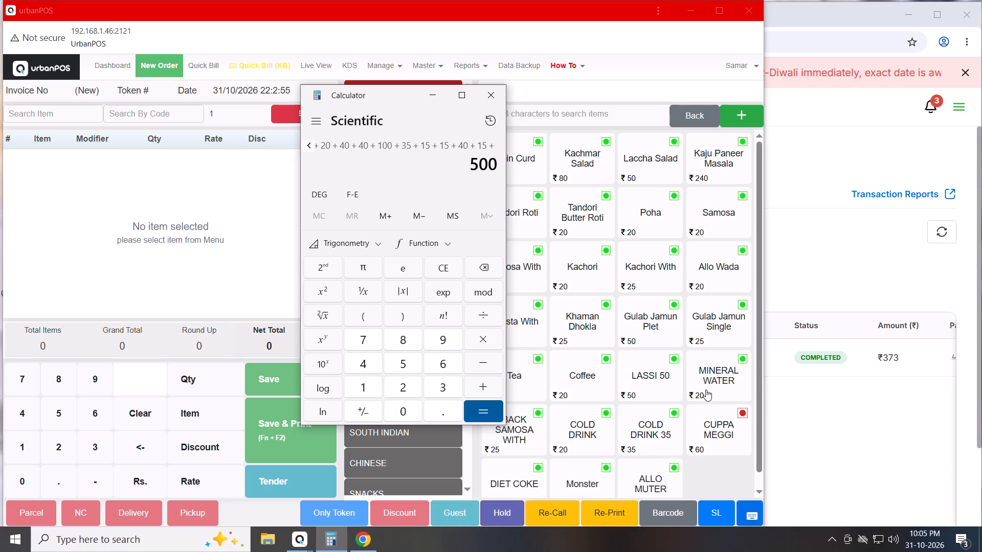
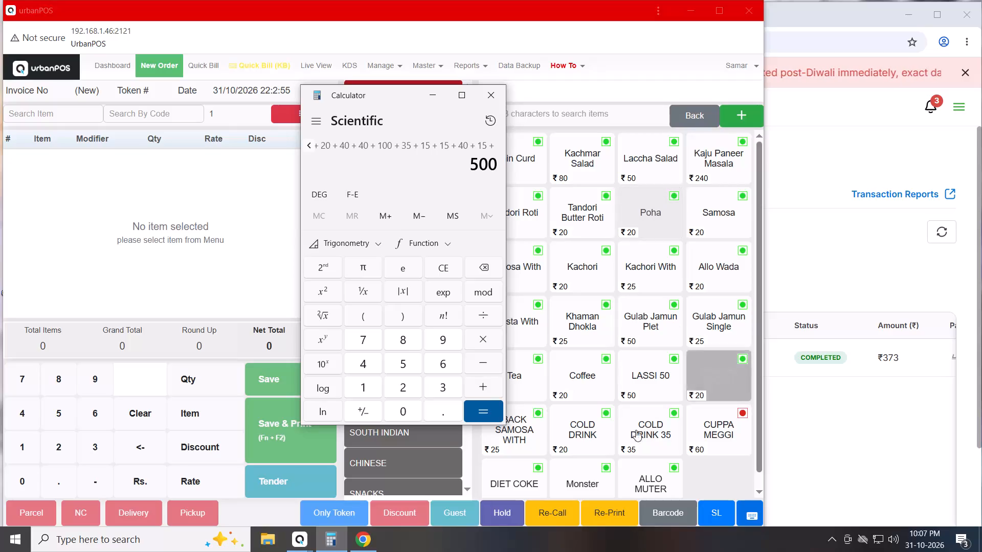
# Switch back to the urbanPOS order screen and save and print a bill for one BACK SAMOSA WITH.
pyautogui.click(527, 448)
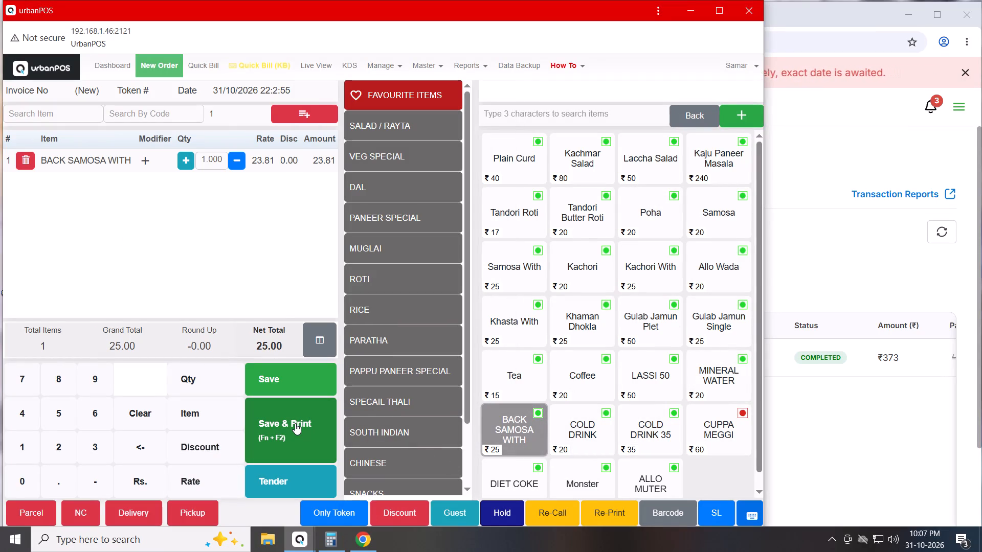
pyautogui.click(295, 423)
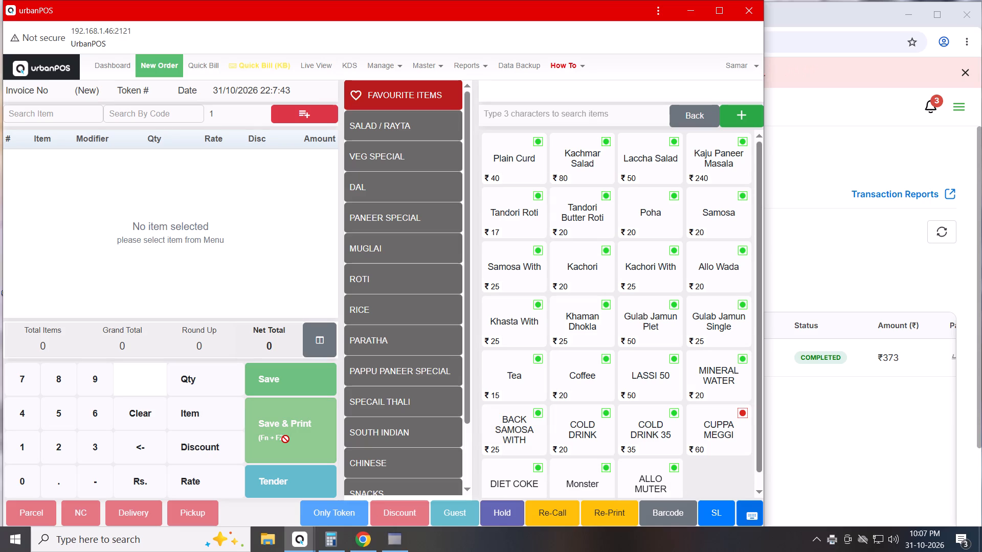
# Enter a new order for one Tea, then save and print its bill.
pyautogui.click(514, 375)
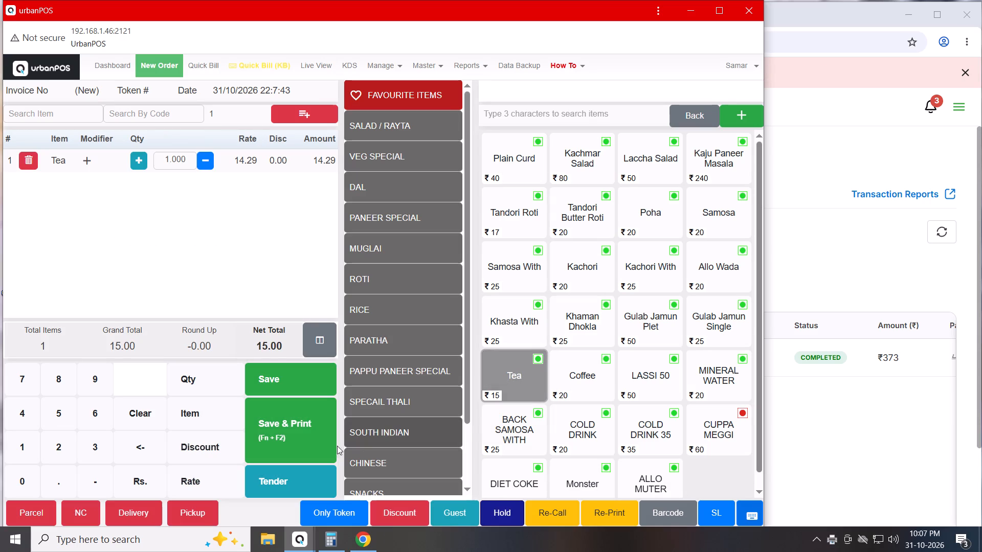
pyautogui.click(318, 446)
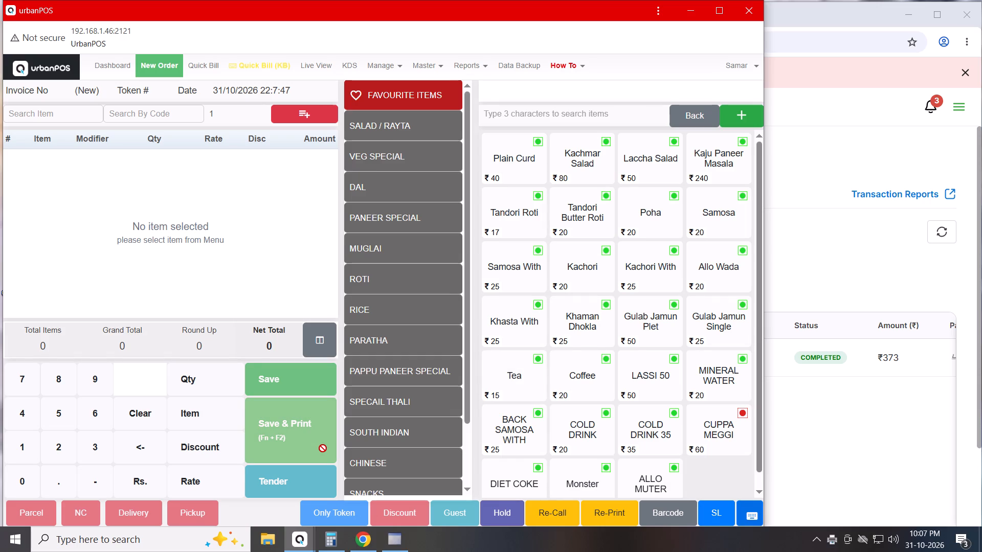
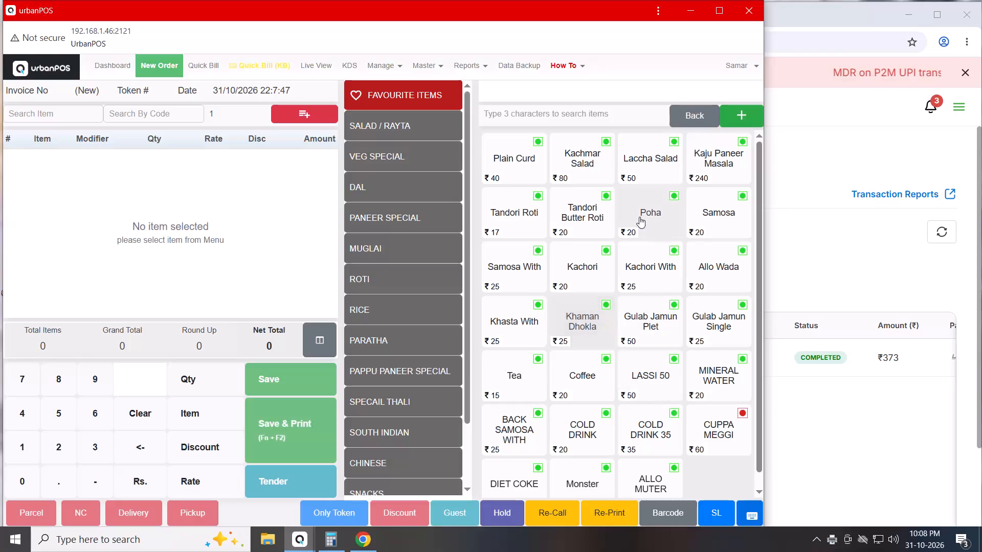
# Enter a new order for one Poha, then save and print its bill.
pyautogui.click(650, 206)
pyautogui.press('F2')
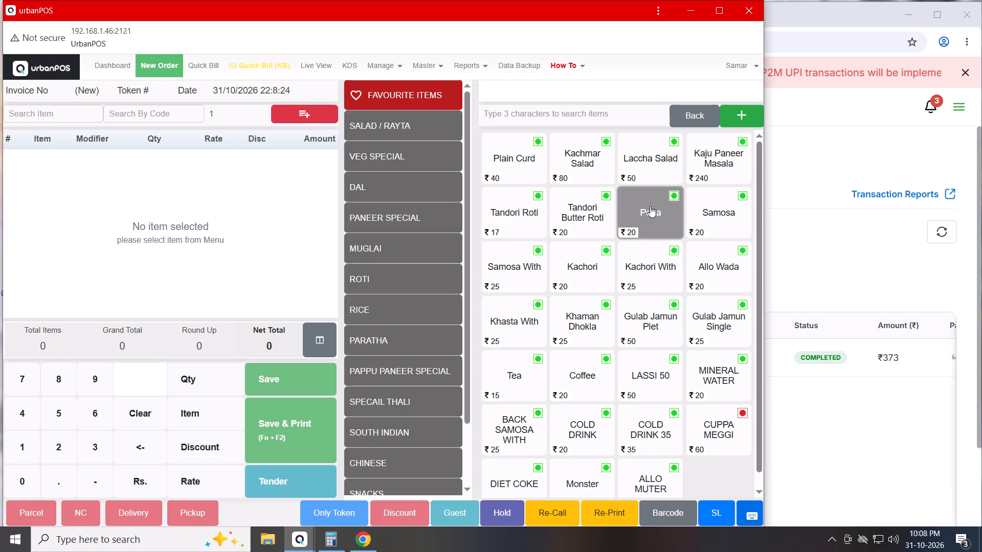
# Enter a new order for two MINERAL WATER and two Ice Cream30 from the ice-cream category, then save and print its bill.
pyautogui.click(712, 371)
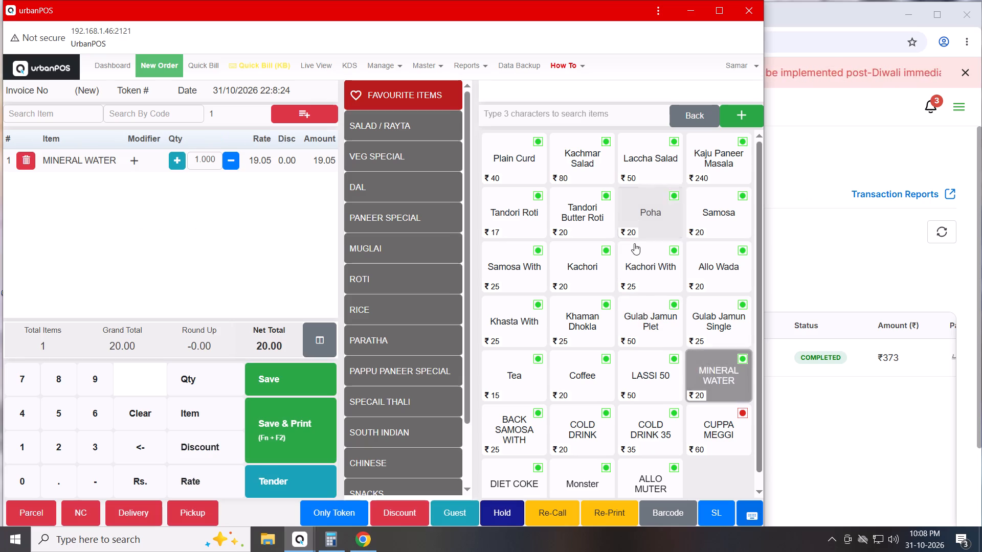
pyautogui.scroll(-3, 372, 329)
pyautogui.click(746, 378)
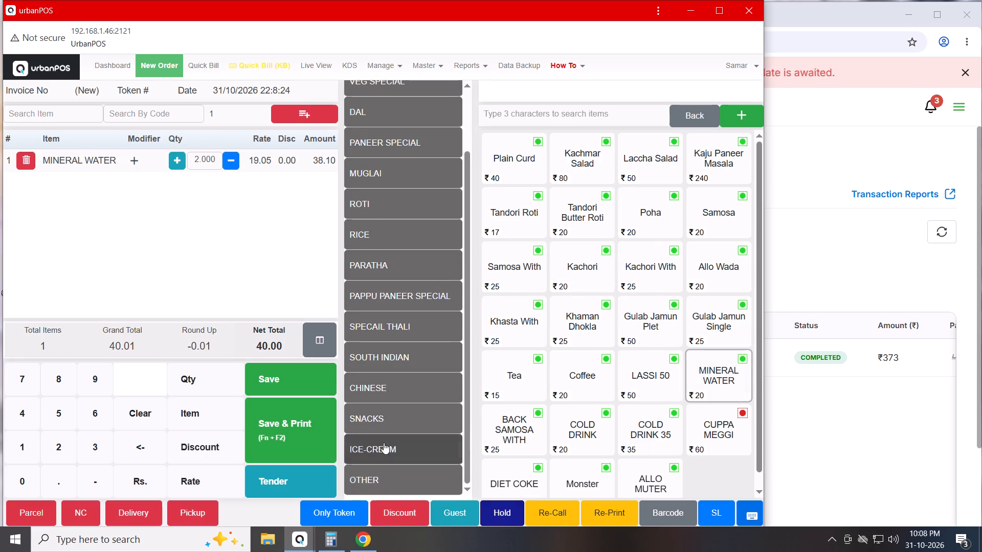
pyautogui.click(384, 443)
pyautogui.doubleClick(578, 170)
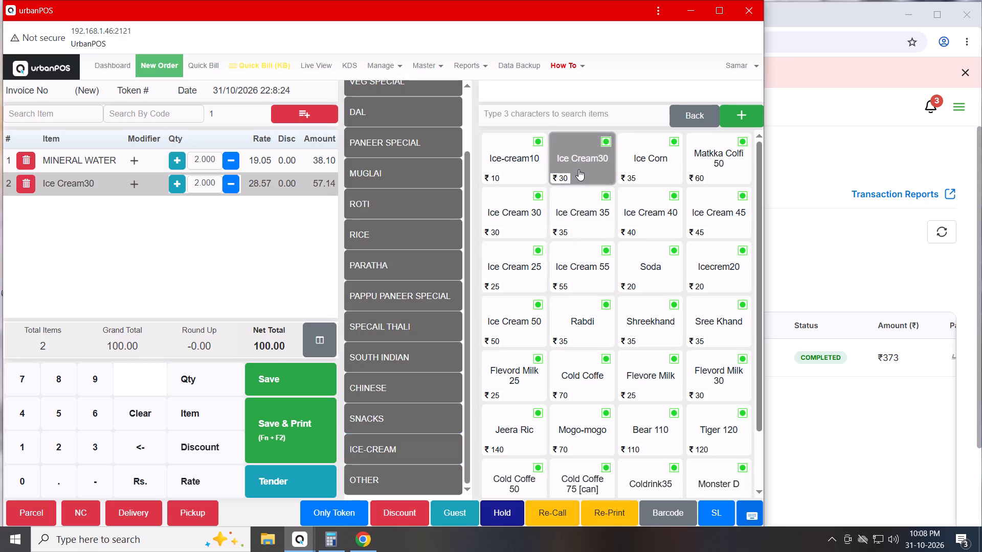
pyautogui.press('F2')
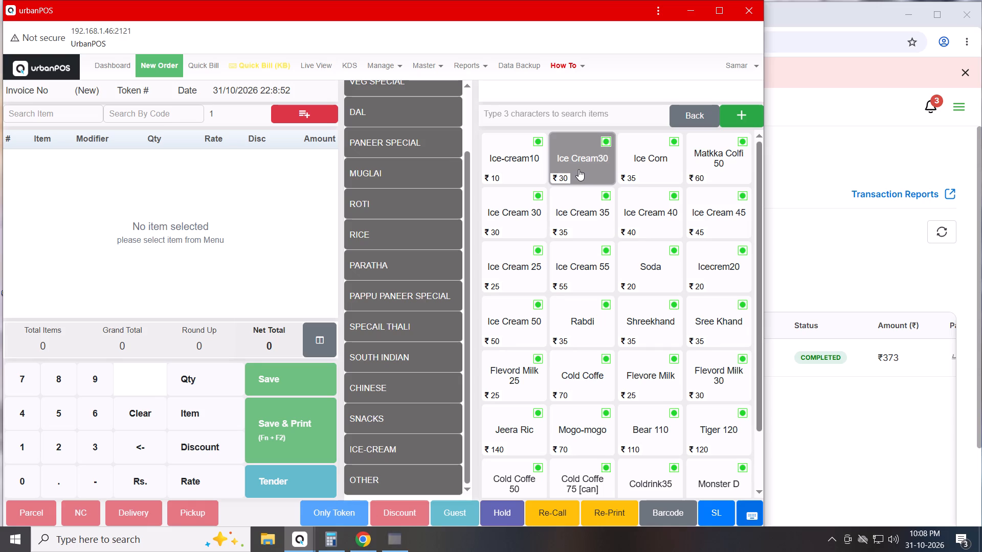
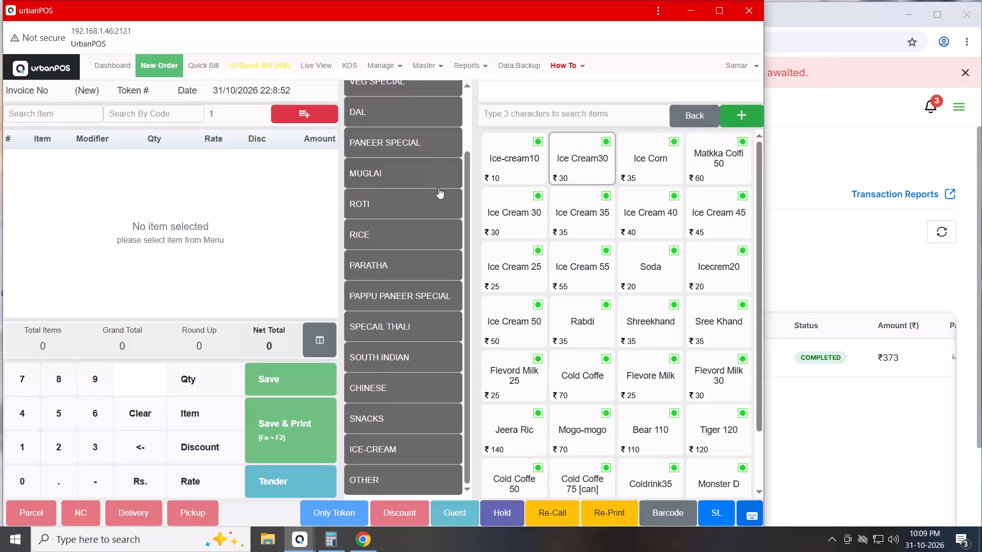
# Enter a new order for one Poha from the favourite items, then save and print its bill.
pyautogui.scroll(2, 443, 126)
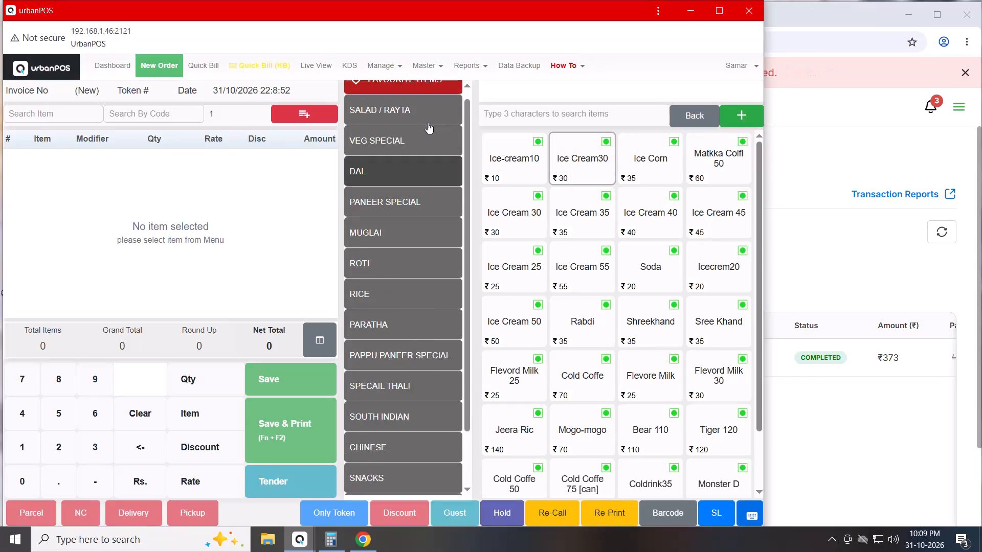
pyautogui.scroll(3, 428, 123)
pyautogui.click(427, 93)
pyautogui.click(632, 199)
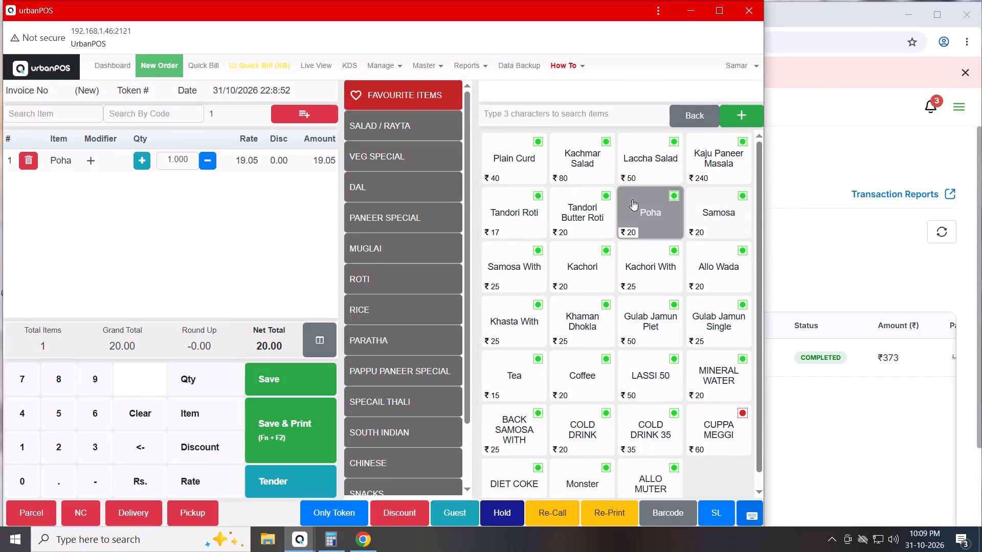
pyautogui.click(317, 404)
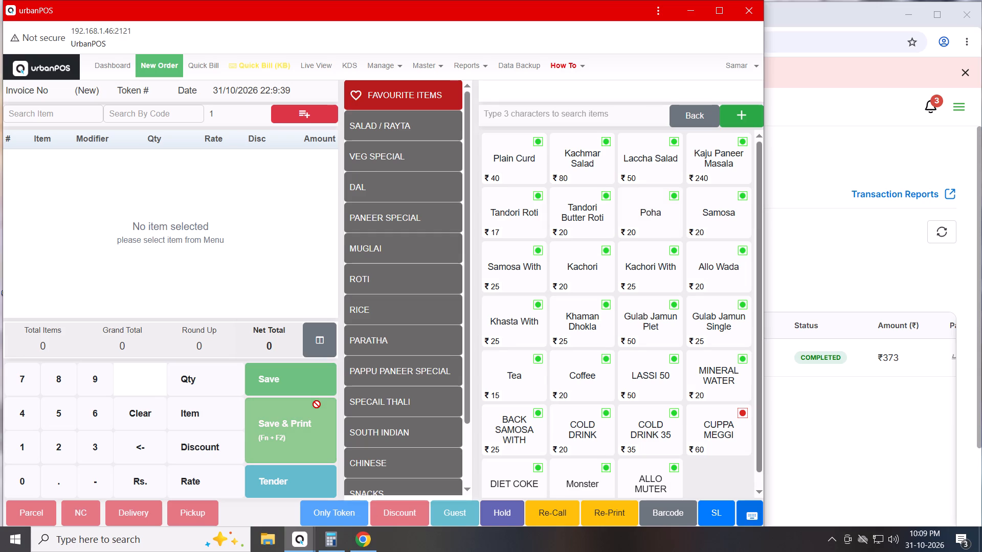
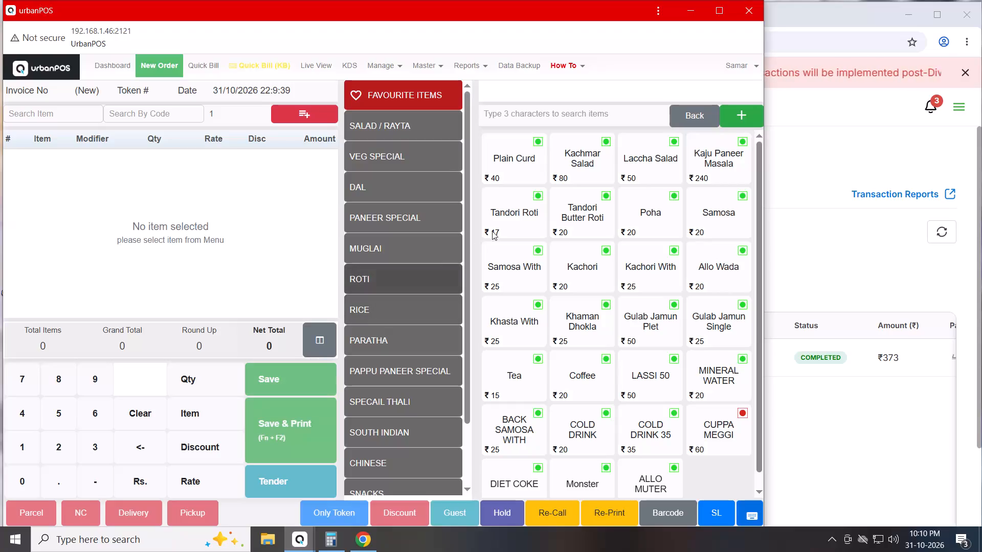
# Open the Collection Report from the available reports to check the collections.
pyautogui.click(479, 77)
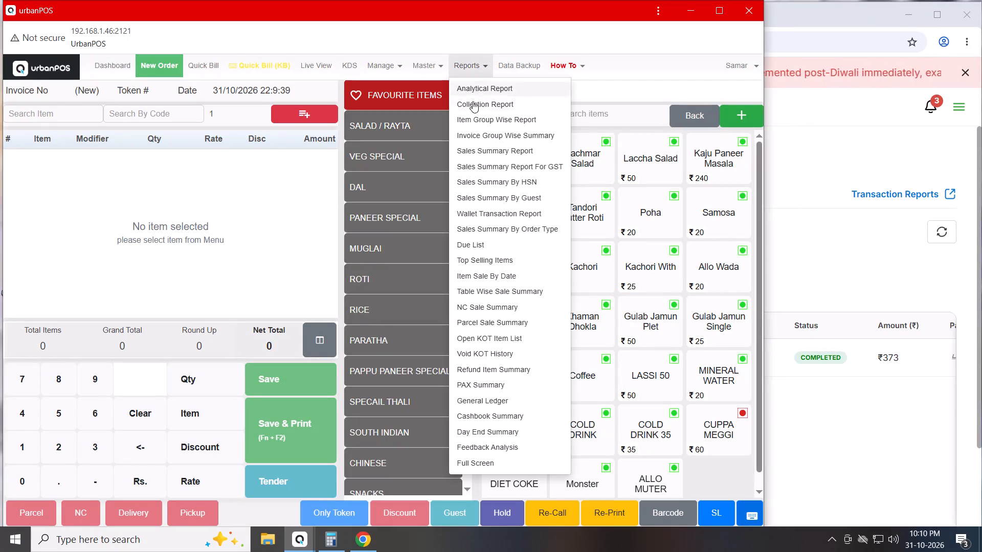
pyautogui.click(471, 109)
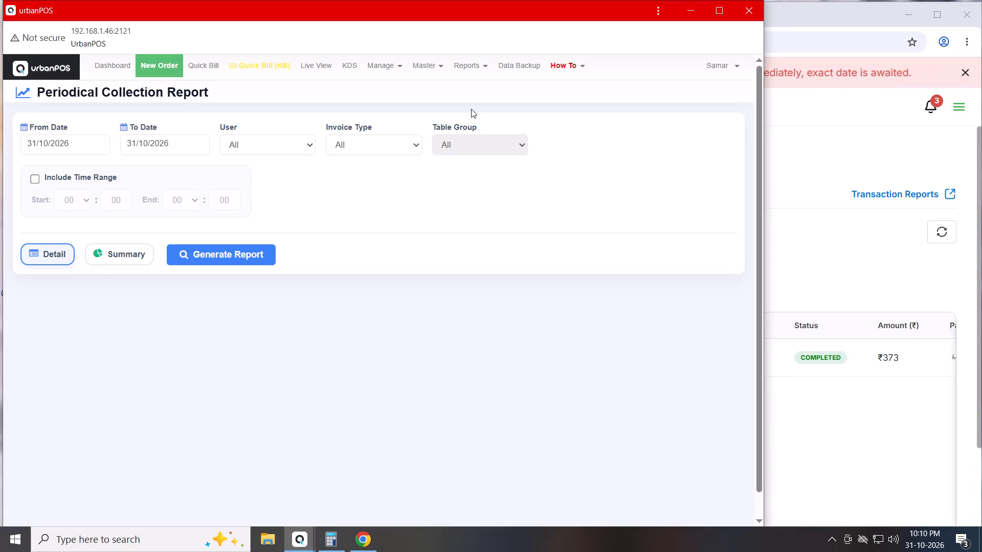
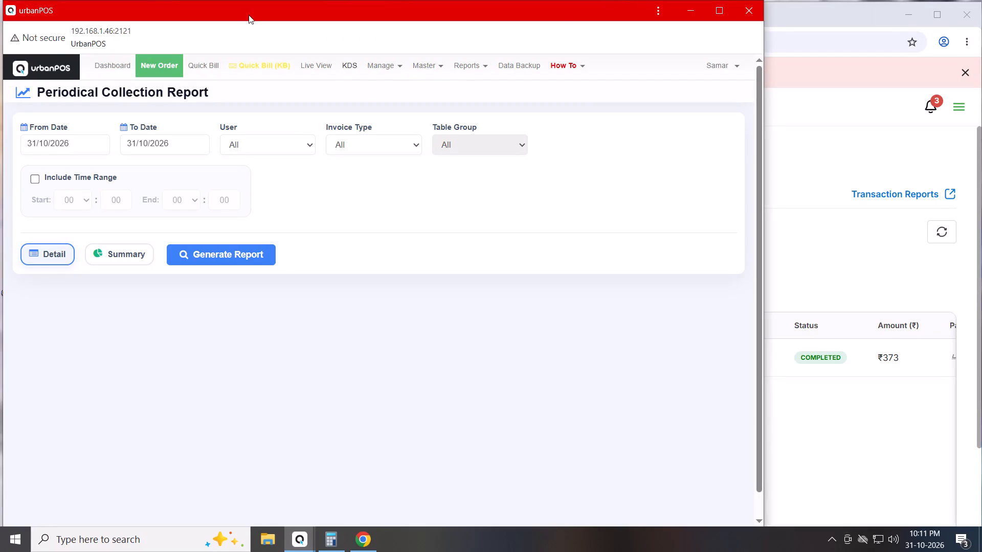
# Open a quick bill, add two Tea, then save and print it.
pyautogui.click(208, 65)
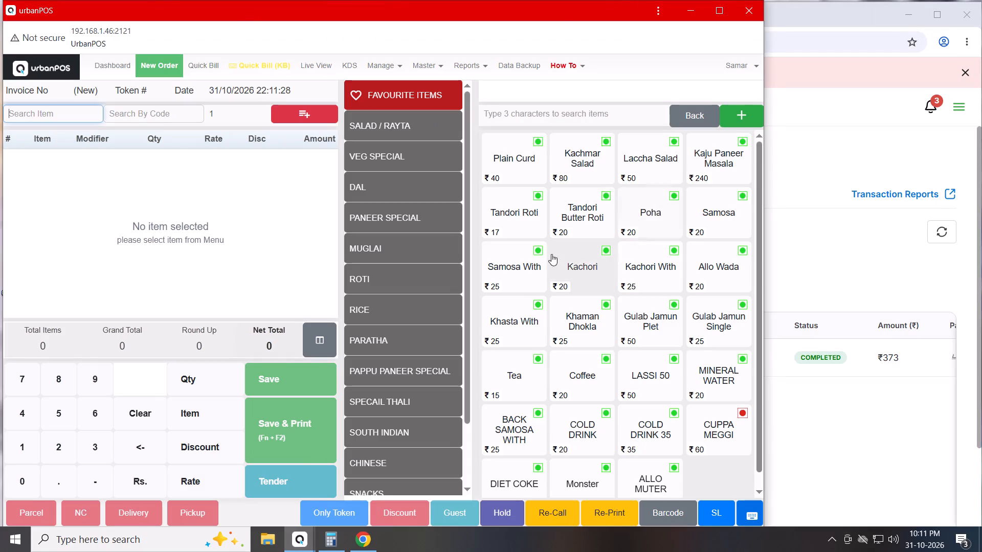
pyautogui.doubleClick(509, 376)
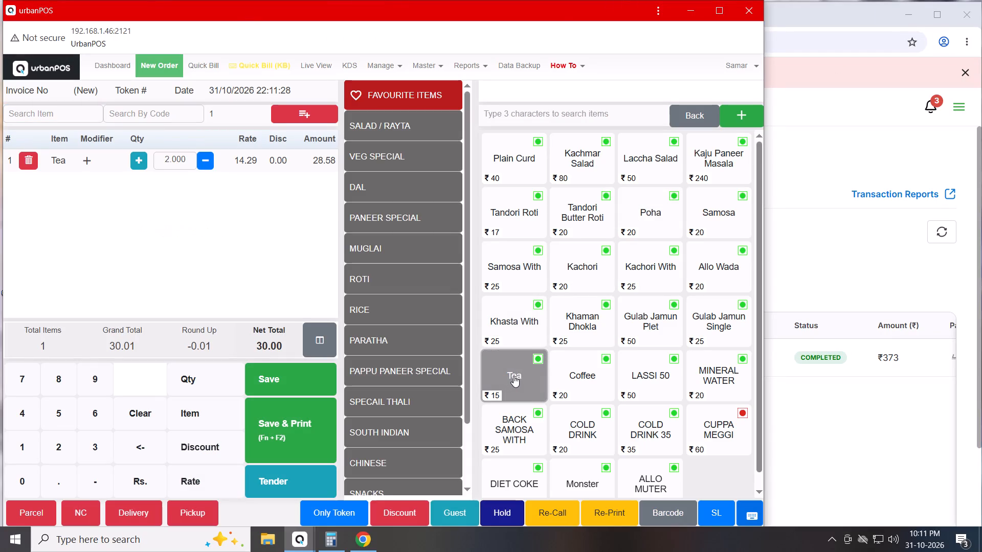
pyautogui.press('F2')
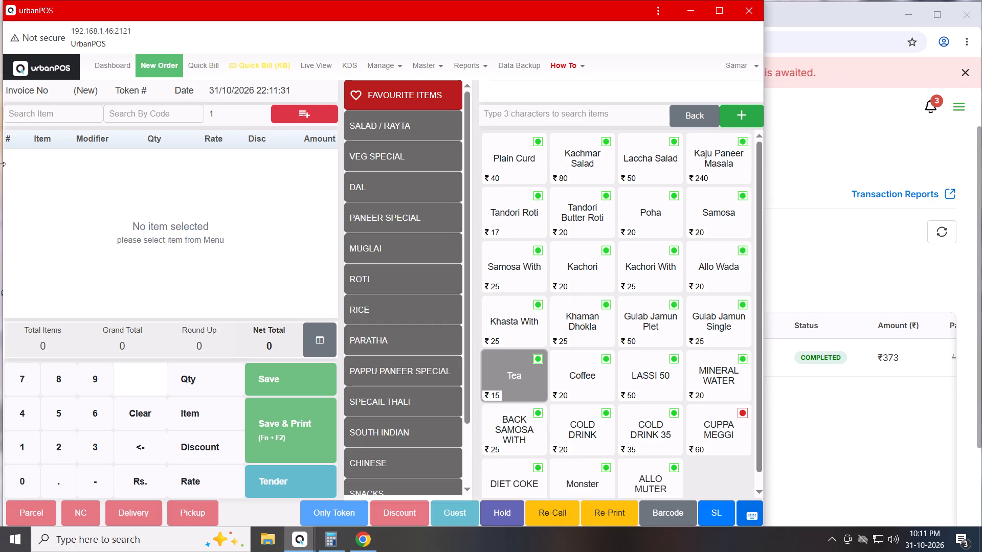
# Add one Sev Tomoto, one Garlic Non and one Tandori Butter Roti to the new order.
pyautogui.click(44, 111)
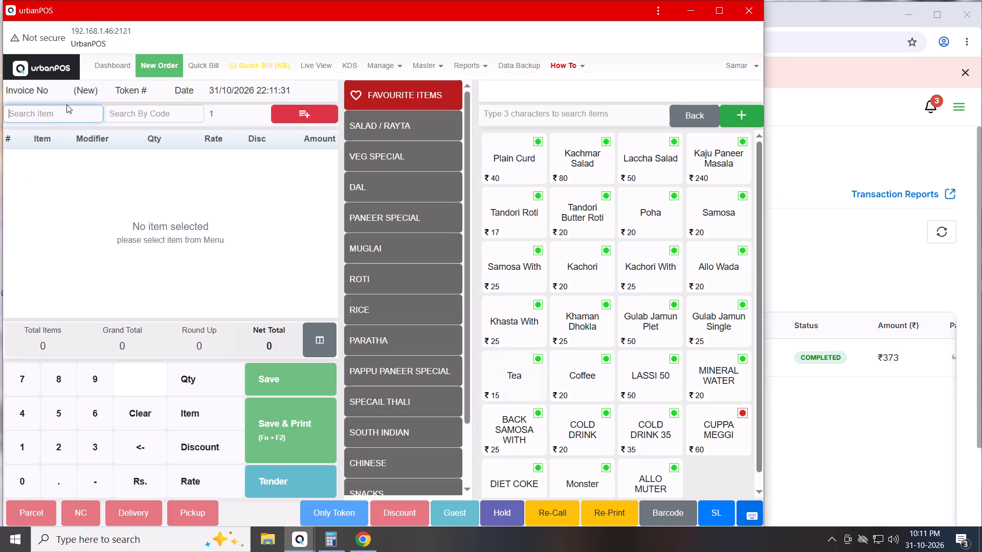
pyautogui.write('sev')
pyautogui.press('Return')
pyautogui.press('Return')
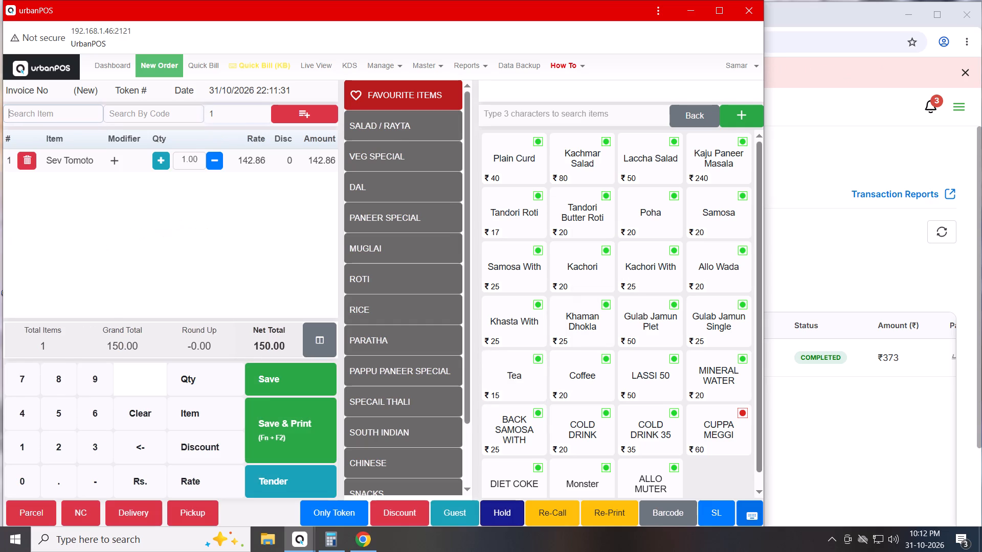
pyautogui.write('gal')
pyautogui.press('BackSpace')
pyautogui.write('rl')
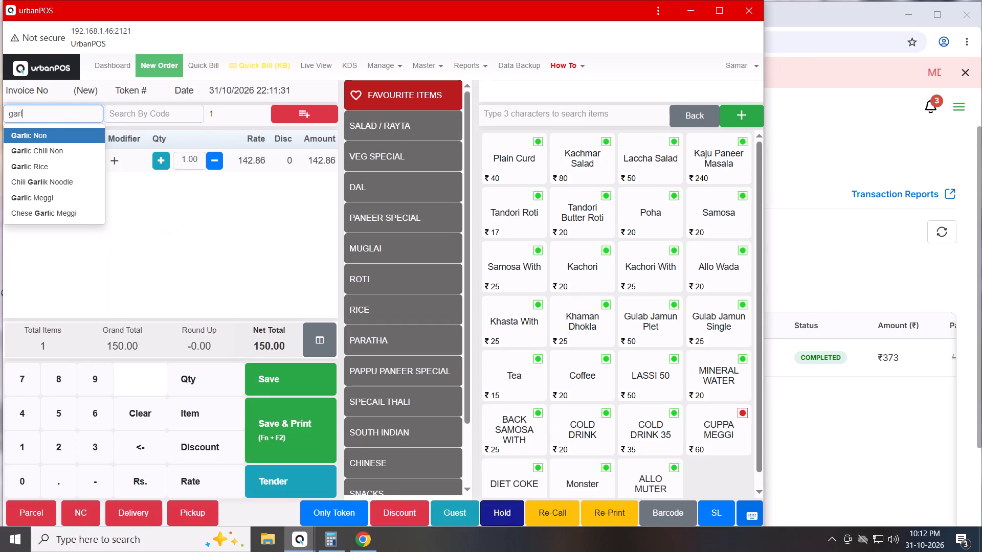
pyautogui.press('Return')
pyautogui.press('Return')
pyautogui.write('roti')
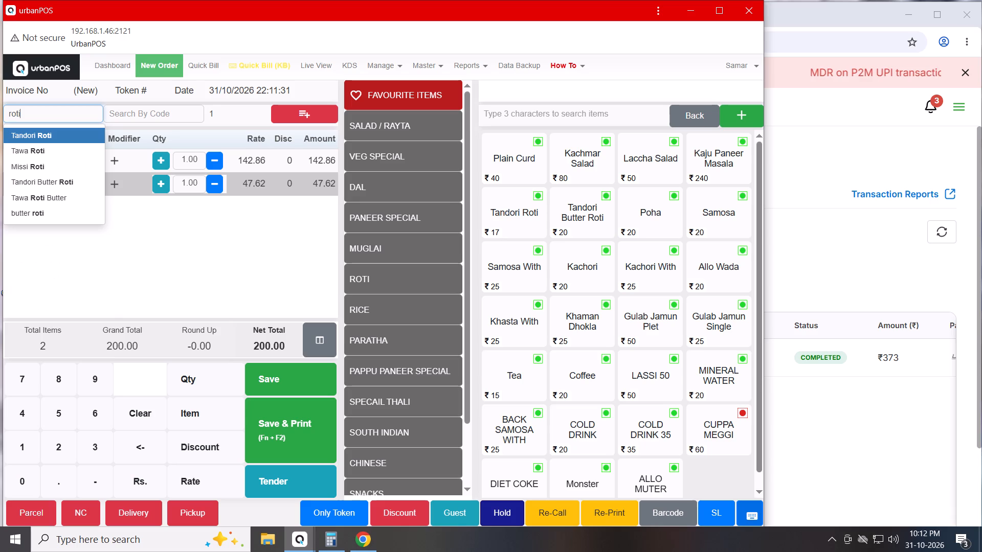
pyautogui.press('Up')
pyautogui.press('Up')
pyautogui.press('Up')
pyautogui.press('Return')
pyautogui.press('Return')
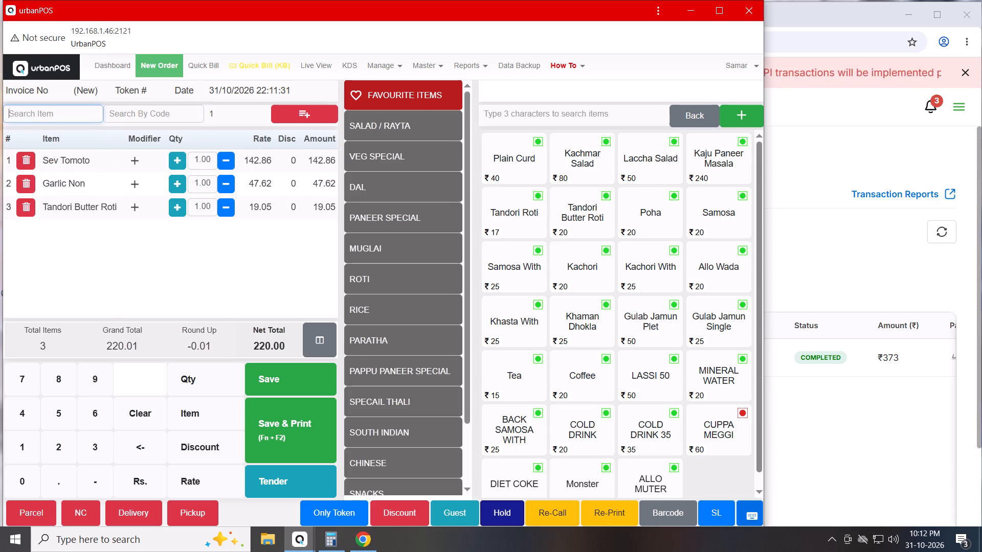
# Add one Masala Papad and one MINERAL WATER to the order.
pyautogui.write('masa')
pyautogui.press('Return')
pyautogui.press('Return')
pyautogui.write('006')
pyautogui.press('Up')
pyautogui.press('Return')
pyautogui.press('Return')
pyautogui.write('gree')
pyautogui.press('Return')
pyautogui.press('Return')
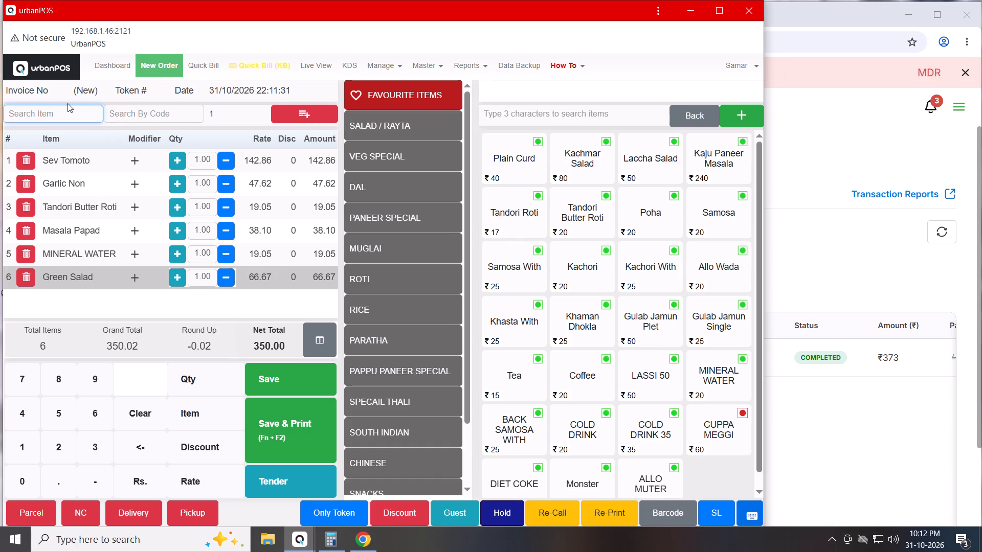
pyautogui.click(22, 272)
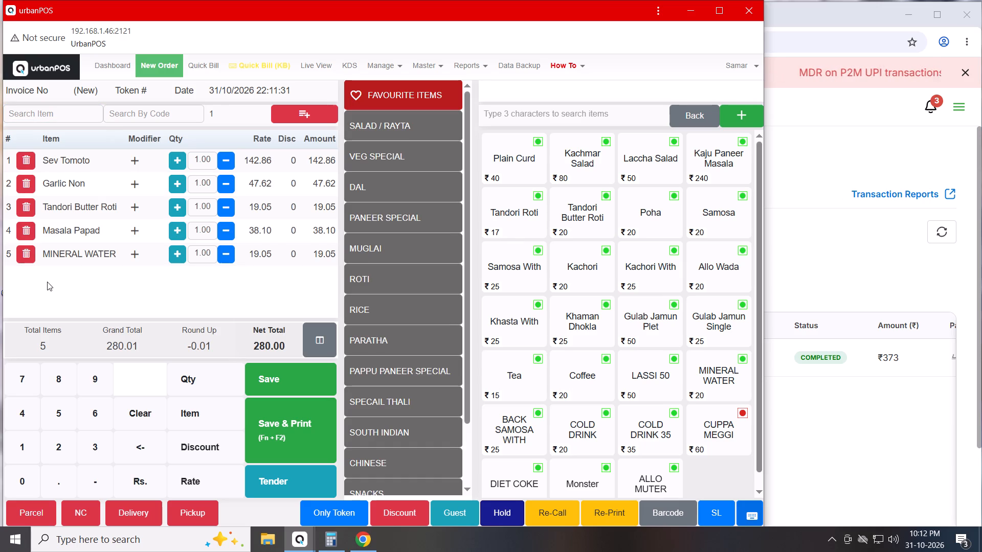
# Add one Onion Salad to the order, and save and print the bill.
pyautogui.click(26, 123)
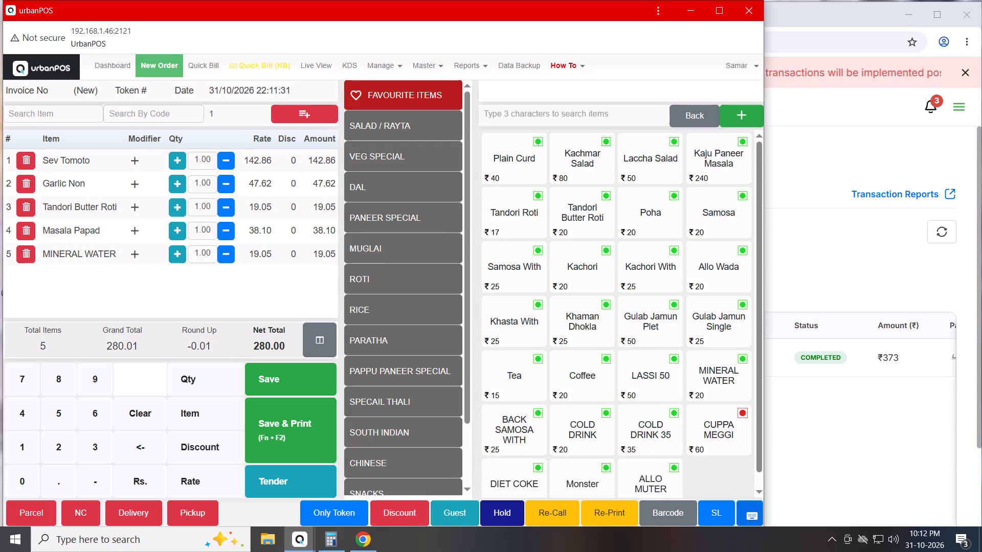
pyautogui.click(25, 119)
pyautogui.write('on')
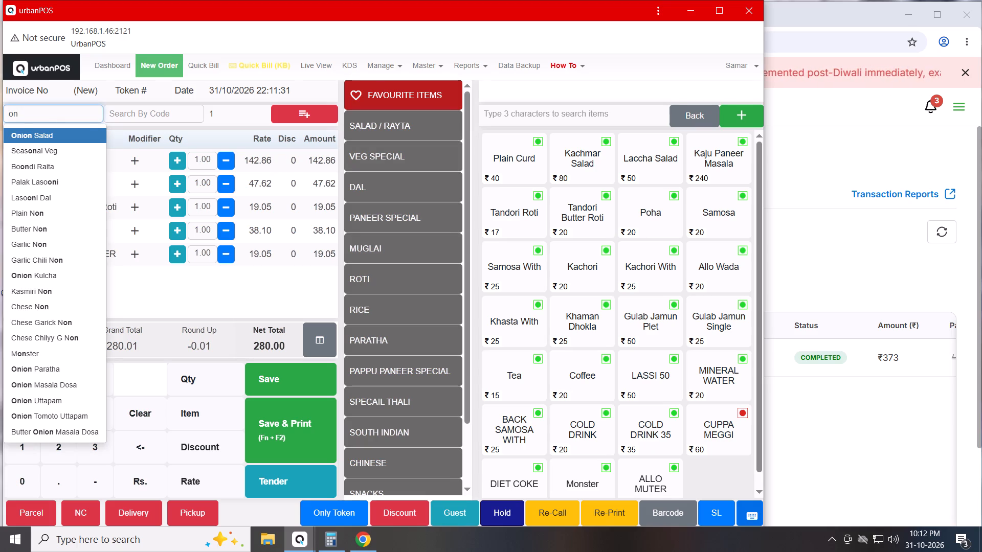
pyautogui.press('Return')
pyautogui.press('Return')
pyautogui.press('F2')
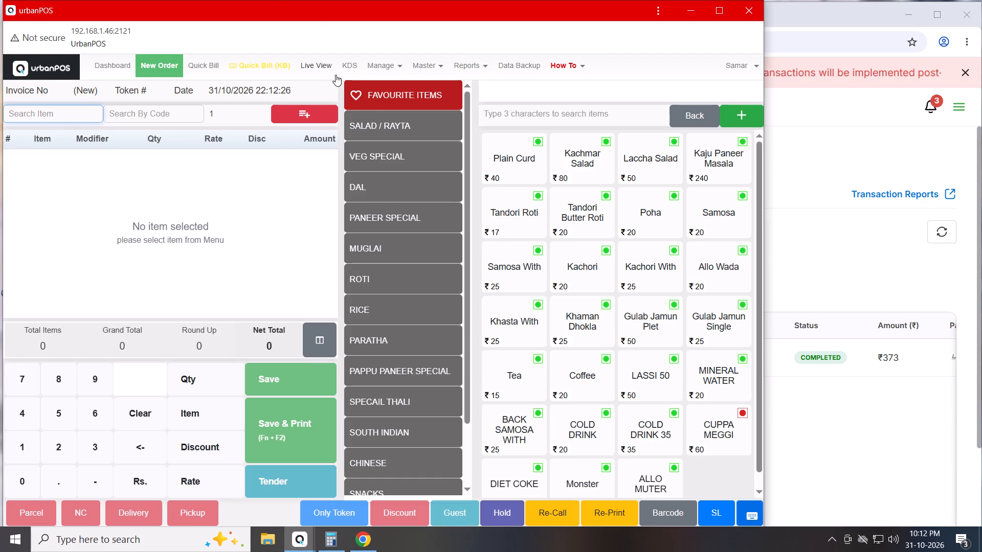
# Enter a new order of four Poha, and save and print the bill.
pyautogui.scroll(2, 537, 198)
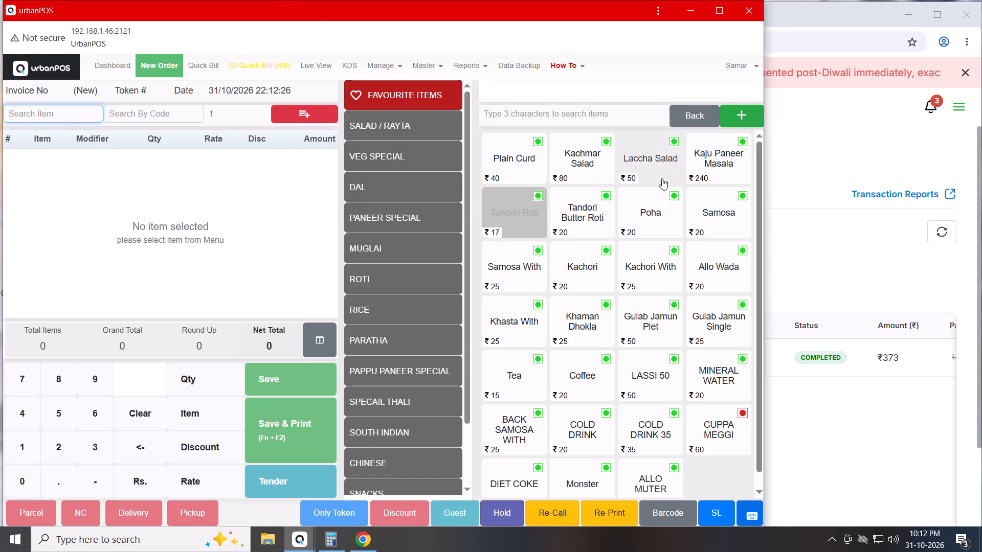
pyautogui.tripleClick(657, 214)
pyautogui.click(657, 214)
pyautogui.click(303, 430)
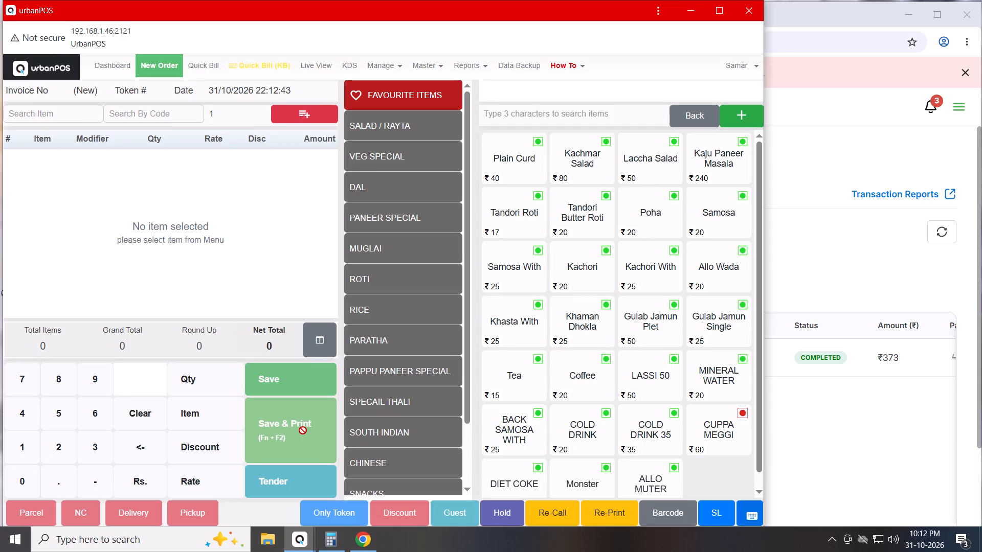
# Start an item search for the first item of a new order.
pyautogui.scroll(2, 383, 496)
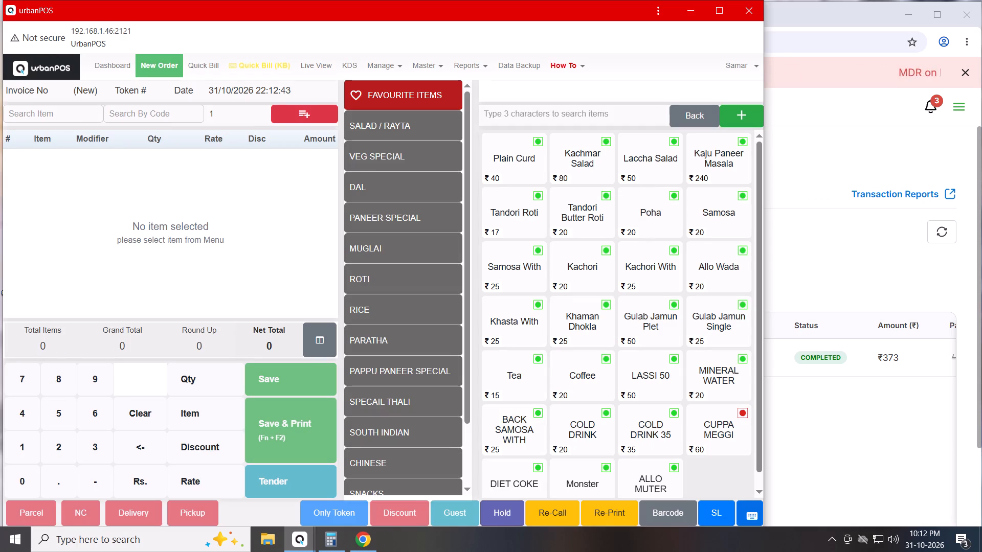
pyautogui.click(64, 119)
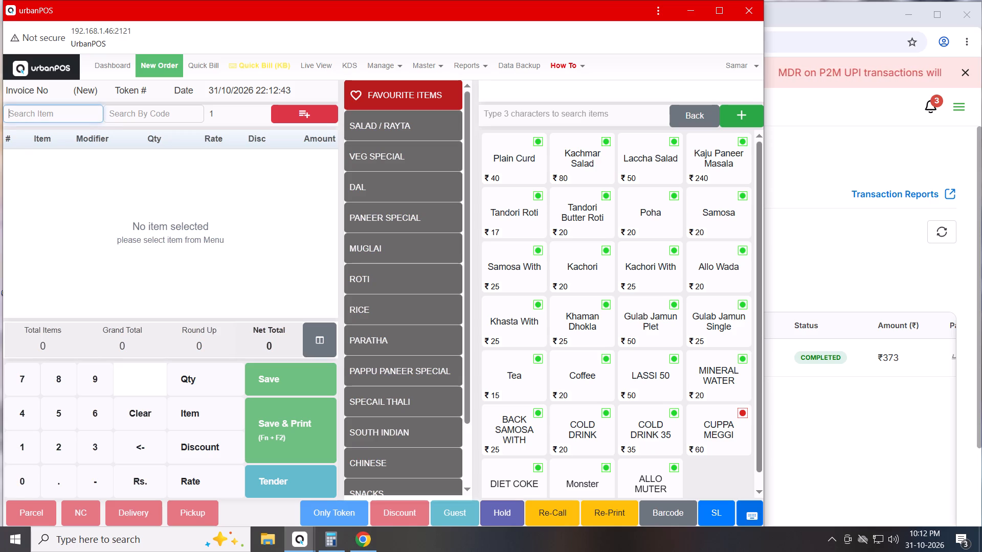
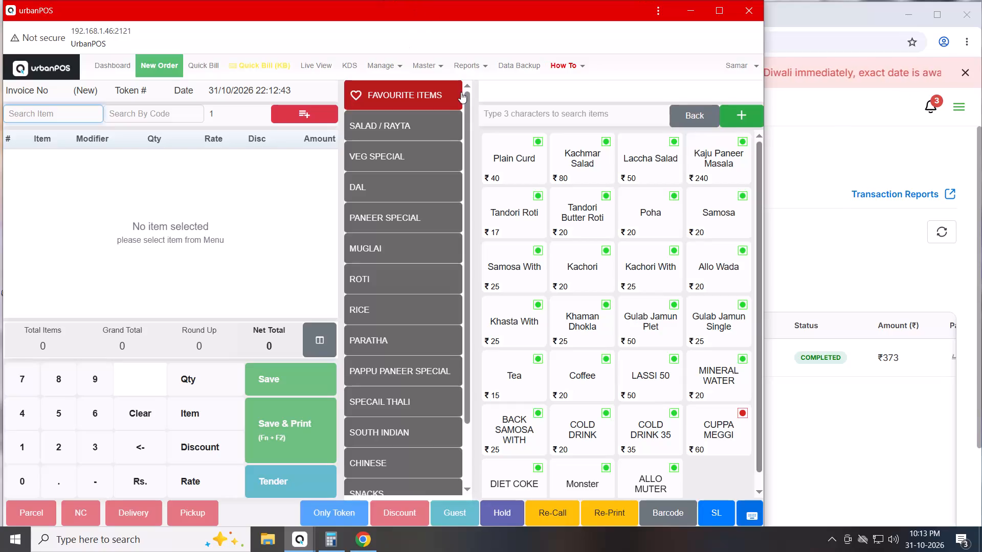
# Enter a new order of one Poha, and save and print the bill.
pyautogui.click(645, 228)
pyautogui.press('F2')
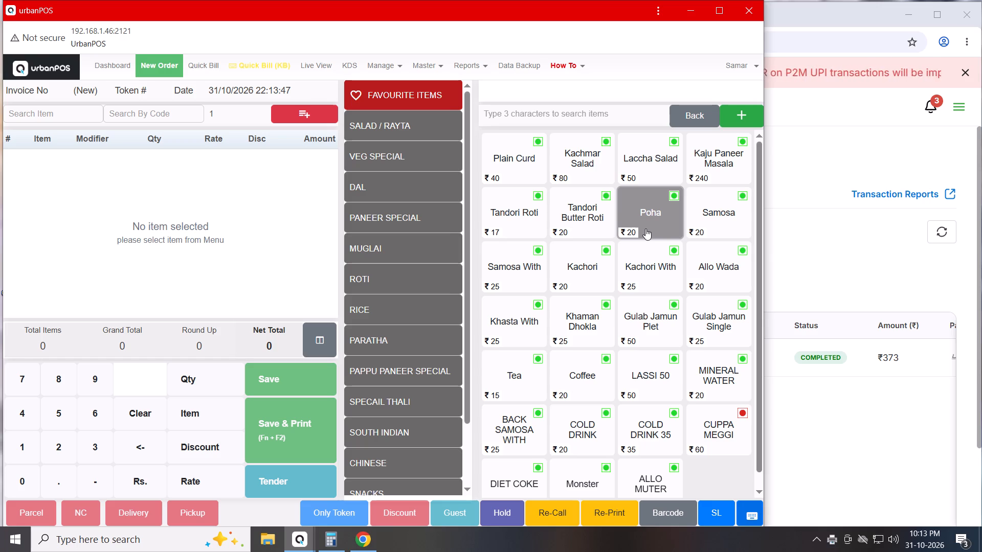
# Enter a new order of two MINERAL WATER, and save and print the bill.
pyautogui.doubleClick(715, 357)
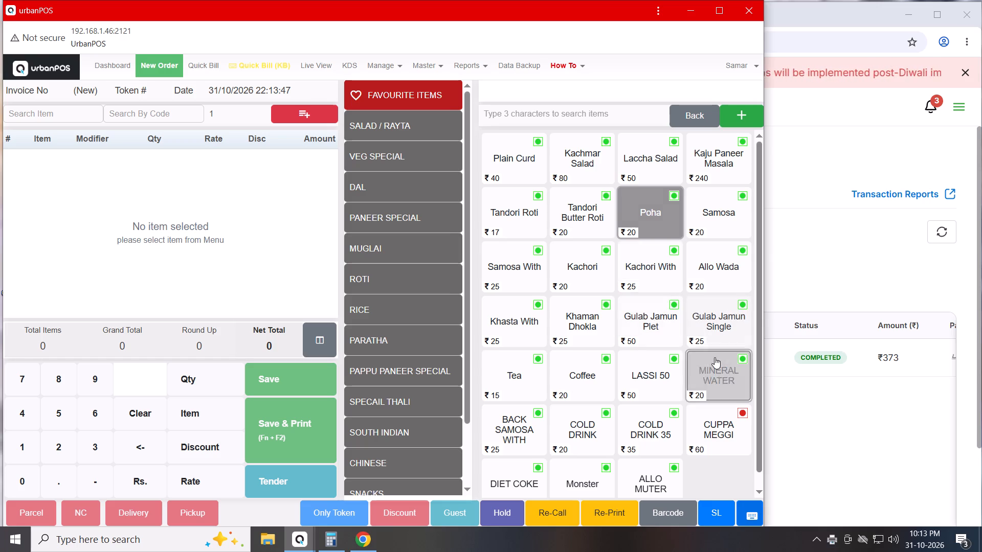
pyautogui.press('F2')
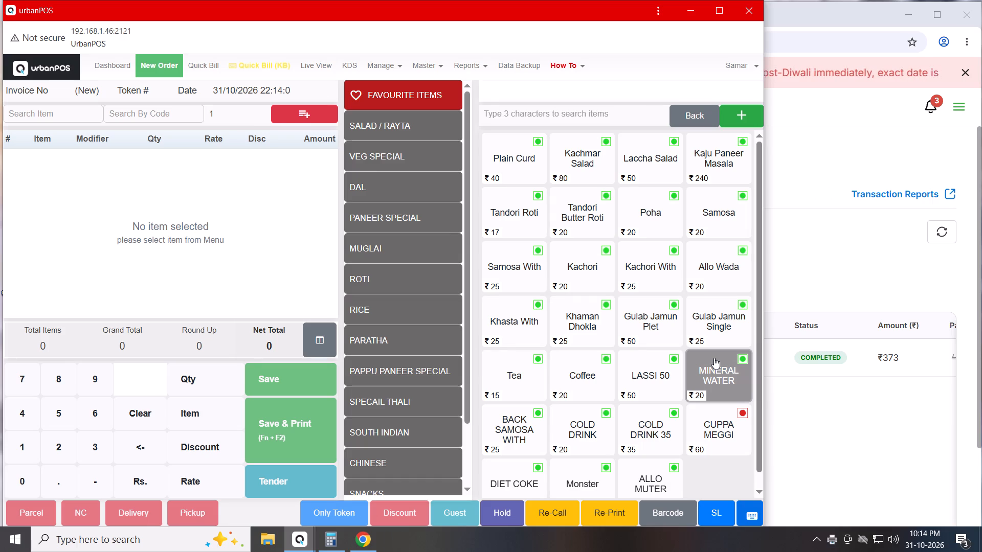
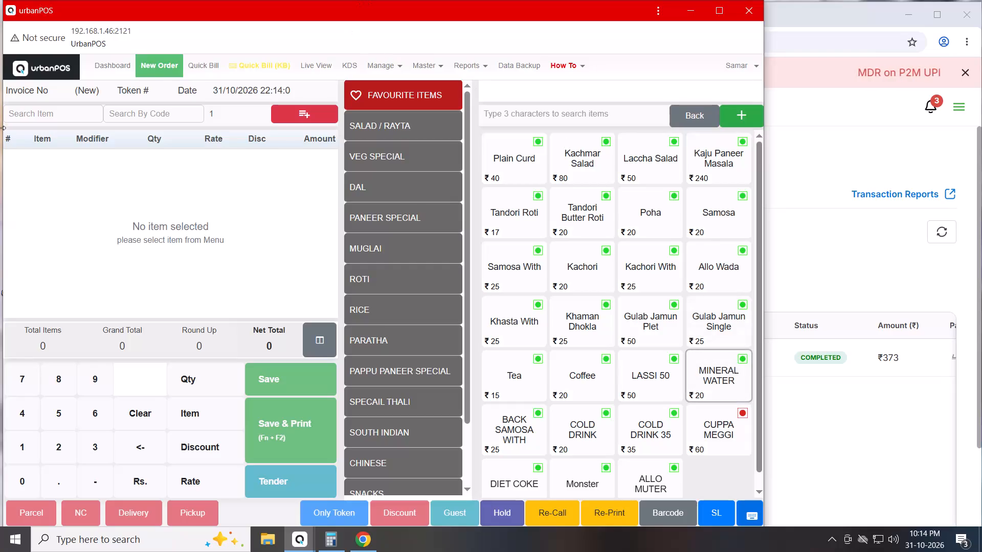
# Enter a new order of two Ice Cream 35 and two Ice Cream30, and save and print the bill.
pyautogui.click(30, 106)
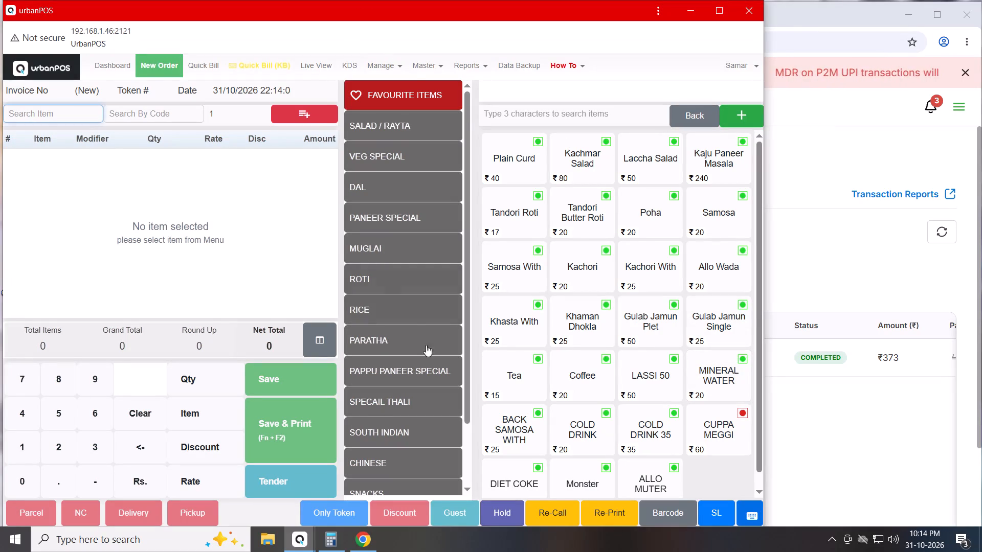
pyautogui.scroll(-4, 429, 360)
pyautogui.click(420, 442)
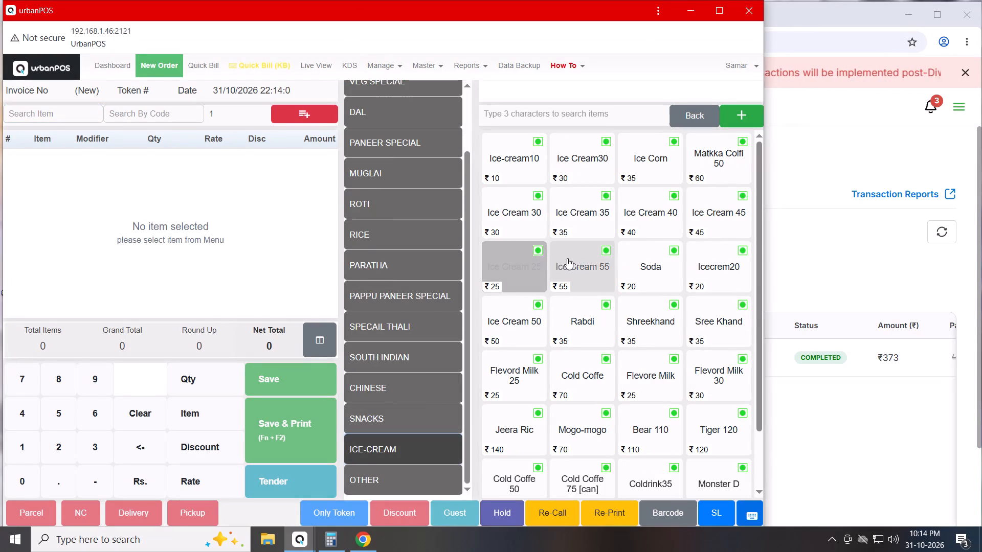
pyautogui.doubleClick(582, 214)
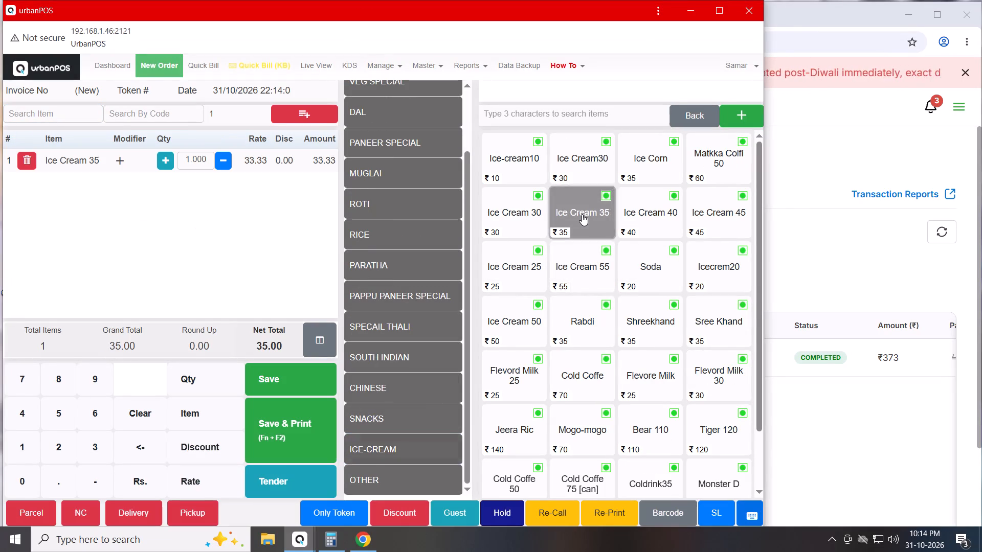
pyautogui.doubleClick(582, 169)
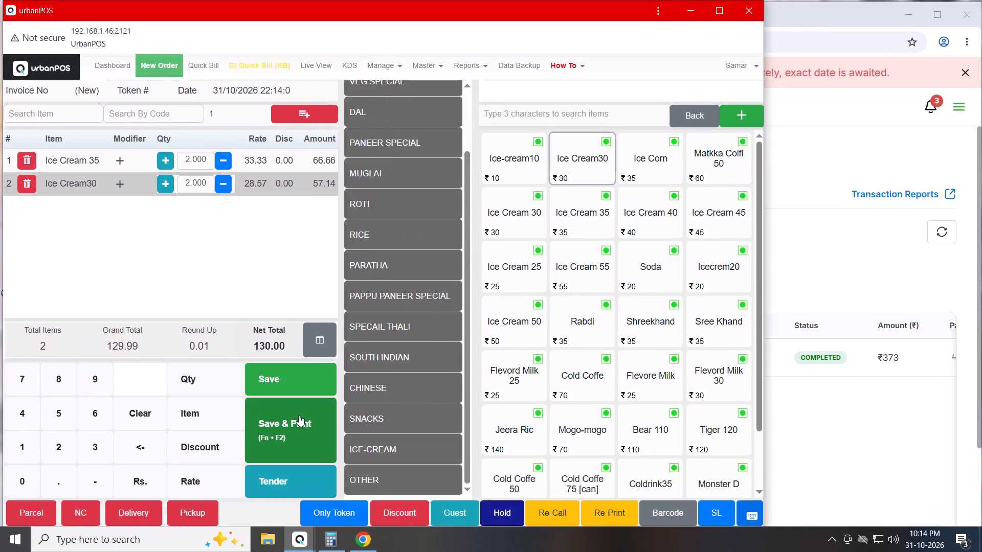
pyautogui.click(299, 416)
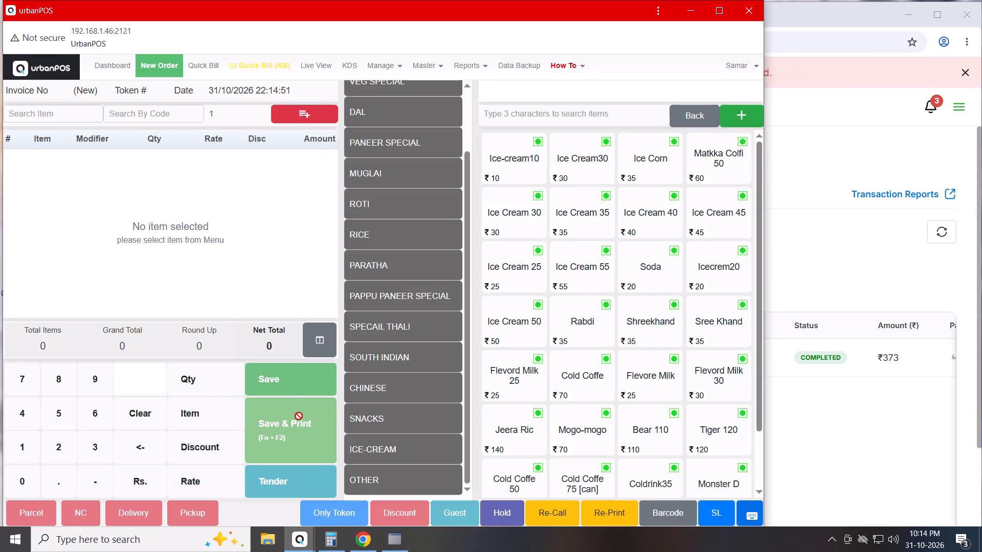
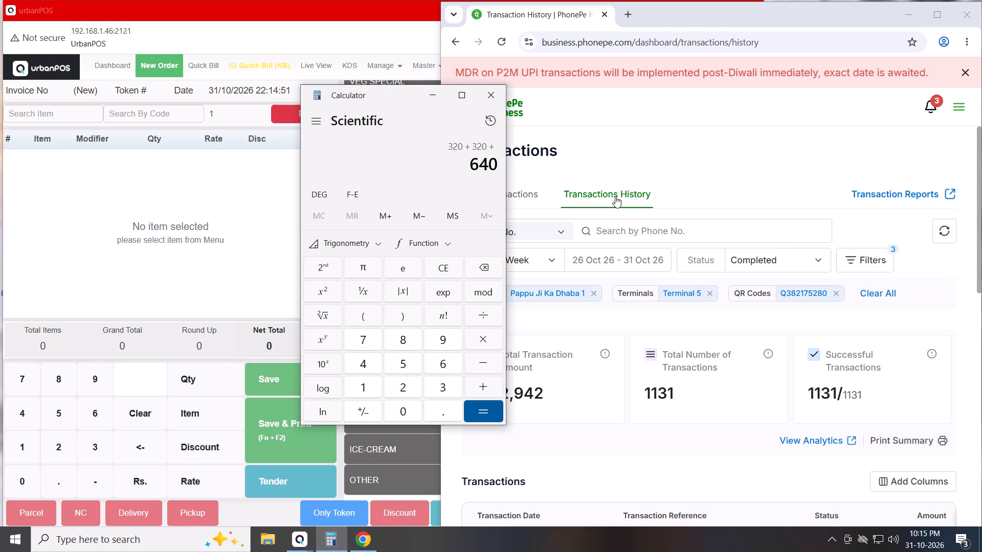
# Continue the running sum in the calculator by adding 330, 1050, 350, 500, 500, 500, 300 and 350.
pyautogui.write('330+105')
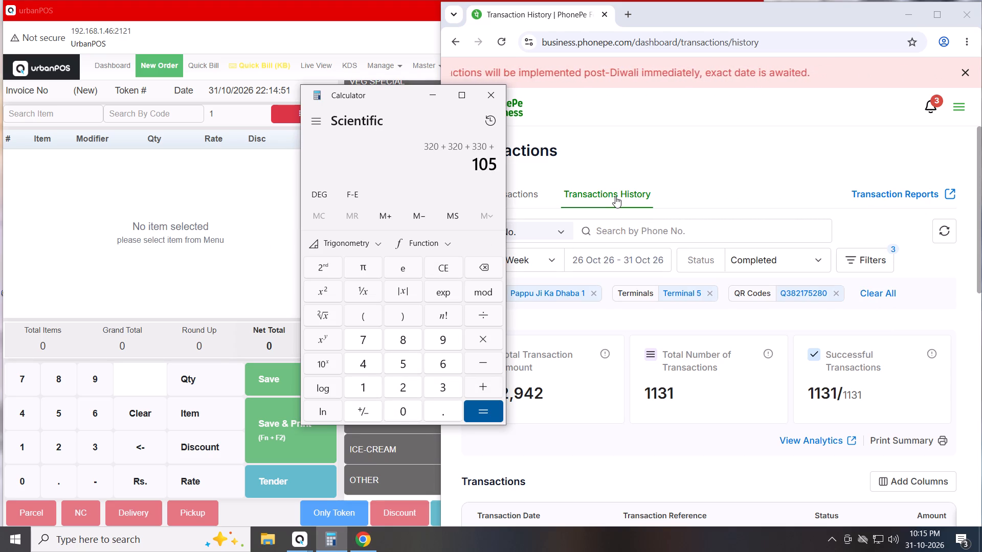
pyautogui.write('0+350+500')
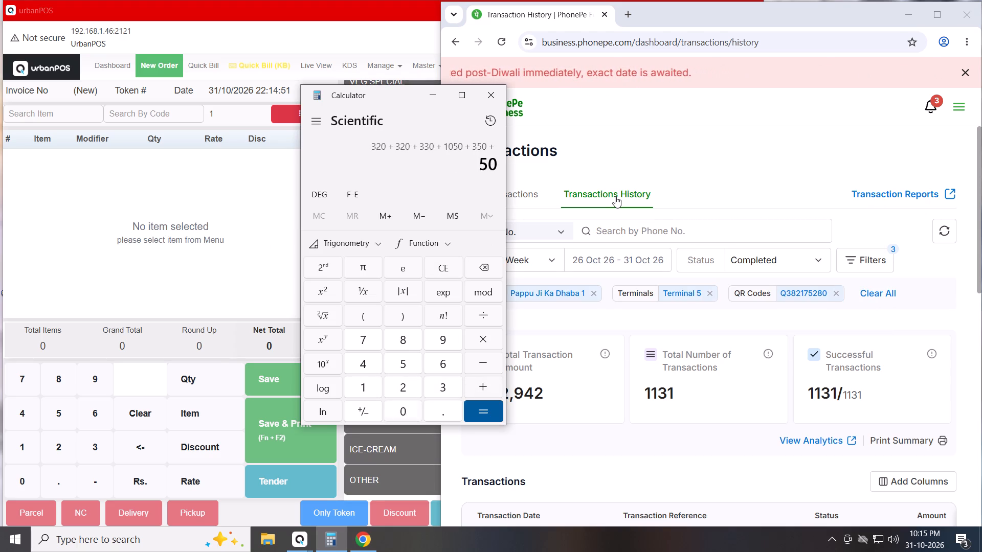
pyautogui.write('+500+5')
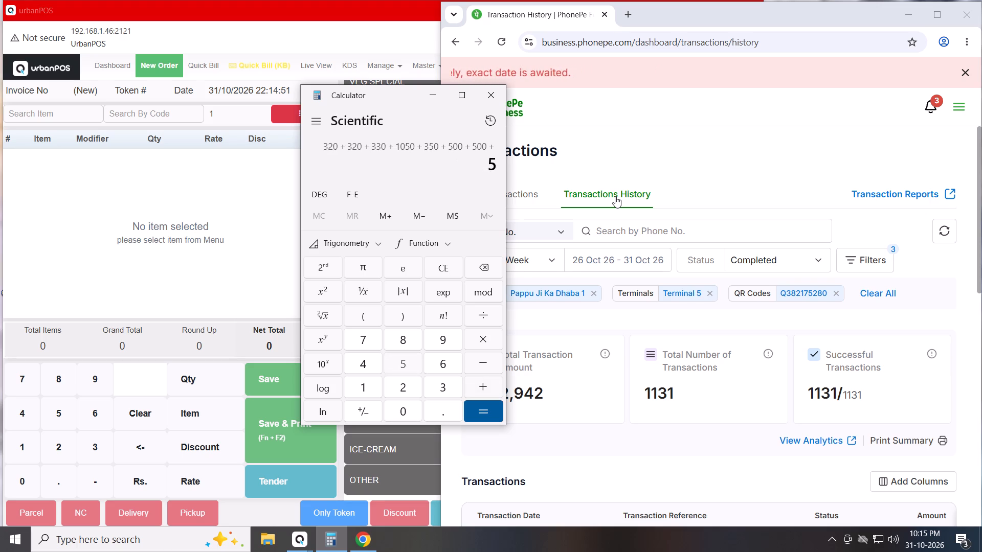
pyautogui.write('00+')
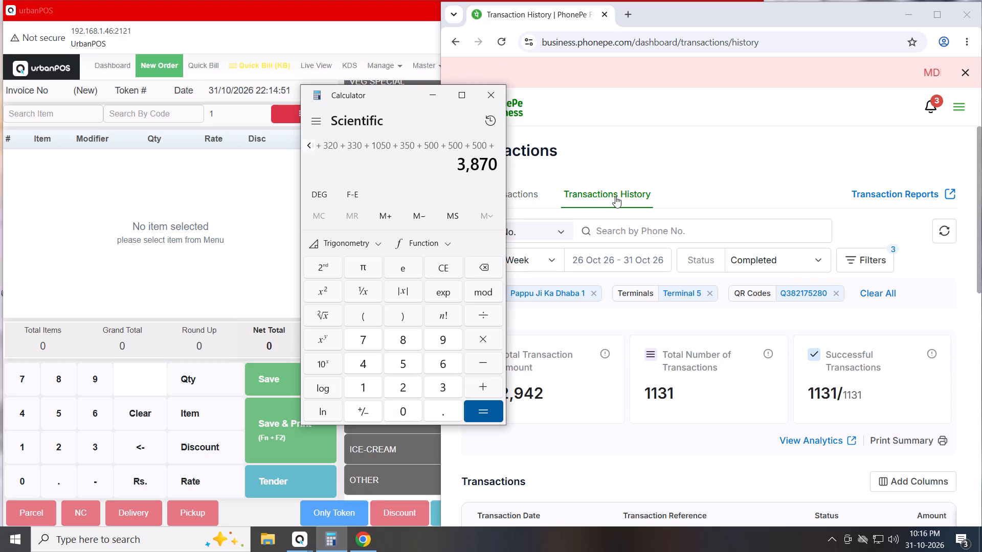
pyautogui.write('300+350+')
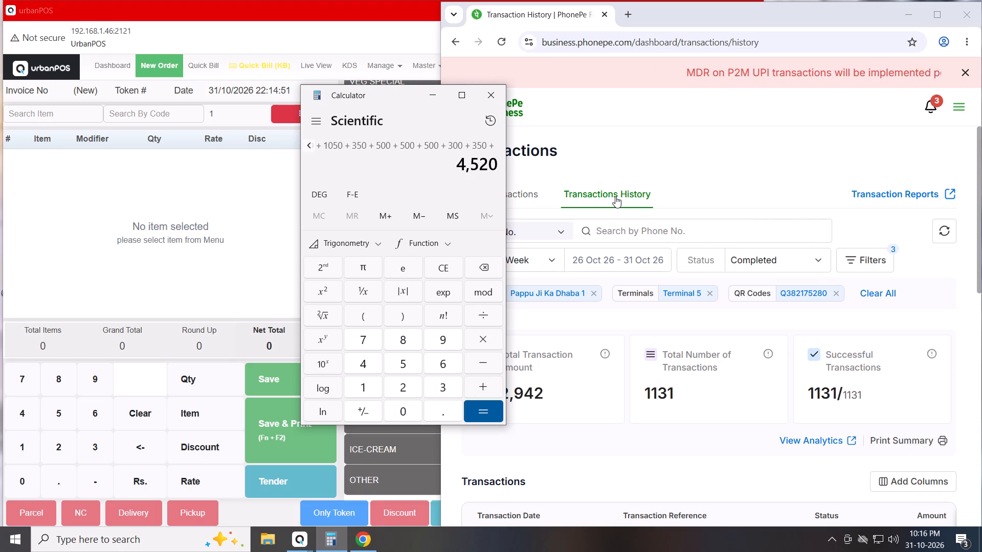
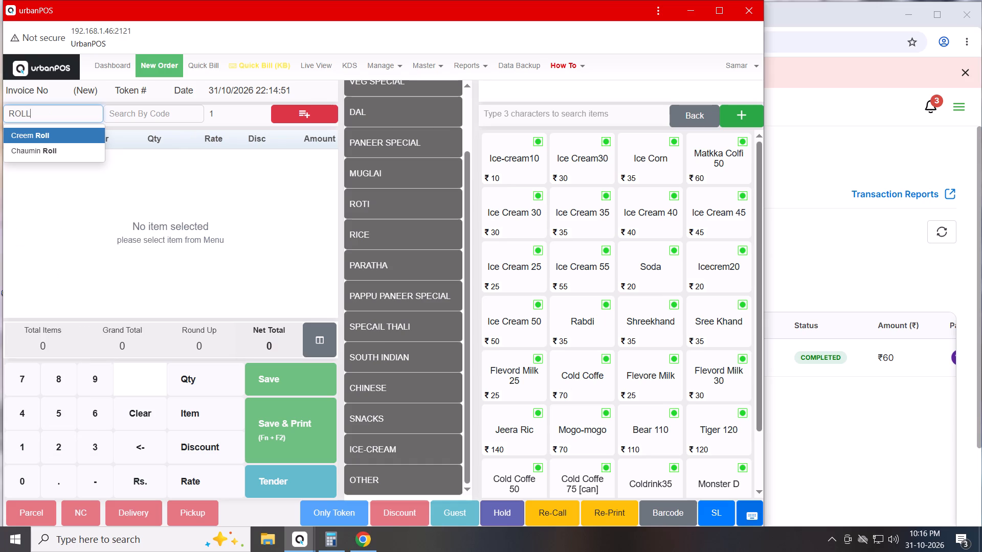
# Add one Chaumin Roll to the new order, then save and print the bill.
pyautogui.press('Down')
pyautogui.press('Return')
pyautogui.press('Return')
pyautogui.press('F2')
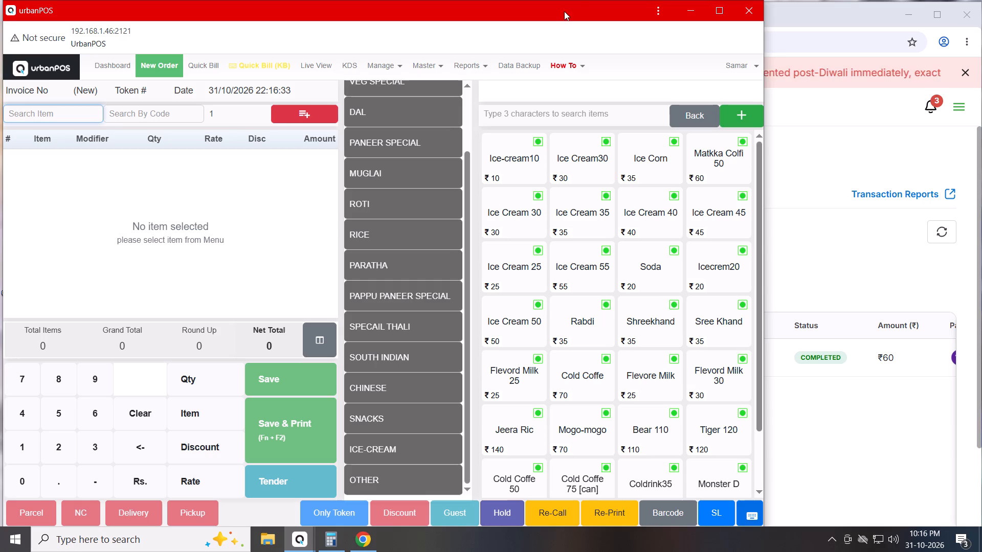
# Start the next order with one Butter Khichdi, found by searching for "BUTTER K".
pyautogui.scroll(2, 564, 9)
pyautogui.scroll(6, 361, 128)
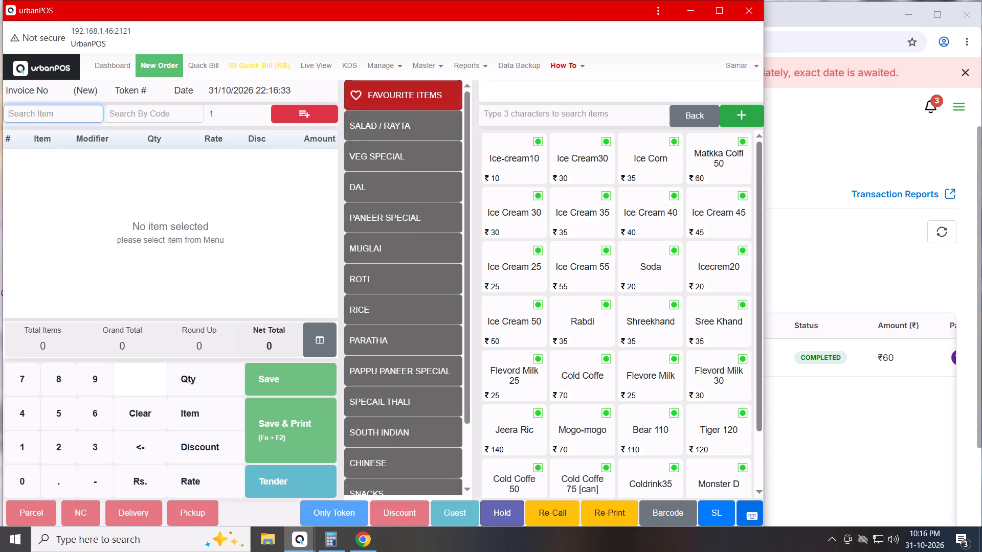
pyautogui.write('BUTTER K')
pyautogui.press('BackSpace')
pyautogui.press('BackSpace')
pyautogui.write('LK')
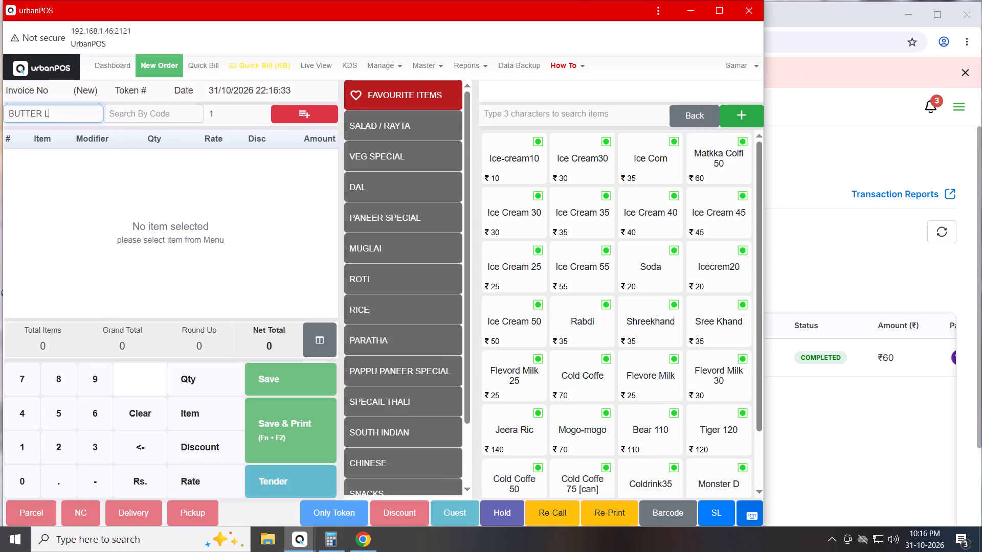
pyautogui.press('BackSpace')
pyautogui.press('BackSpace')
pyautogui.press('k')
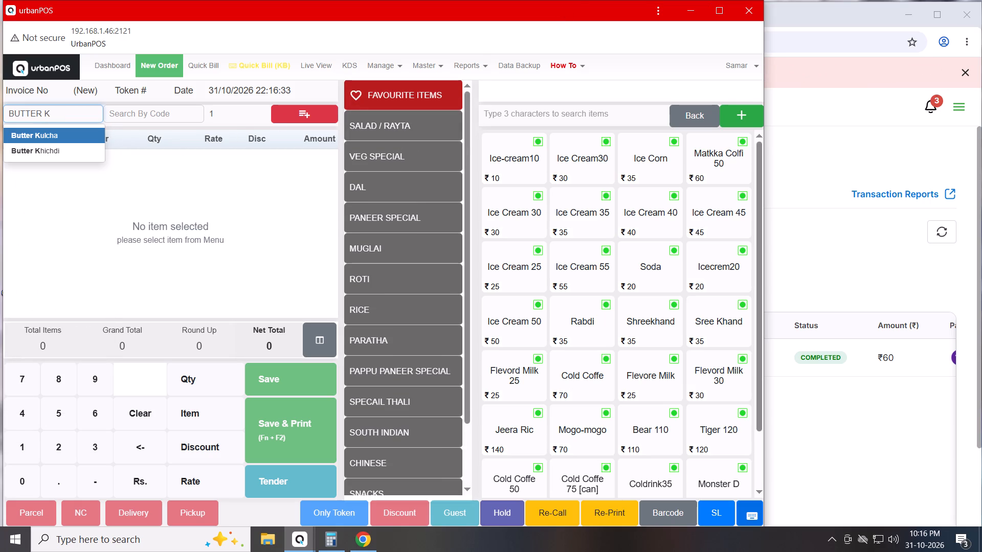
pyautogui.press('Down')
pyautogui.press('Return')
pyautogui.press('Return')
# Search for "MASA" and add Masala Papad to the order with quantity 2.
pyautogui.write('MASA')
pyautogui.press('Return')
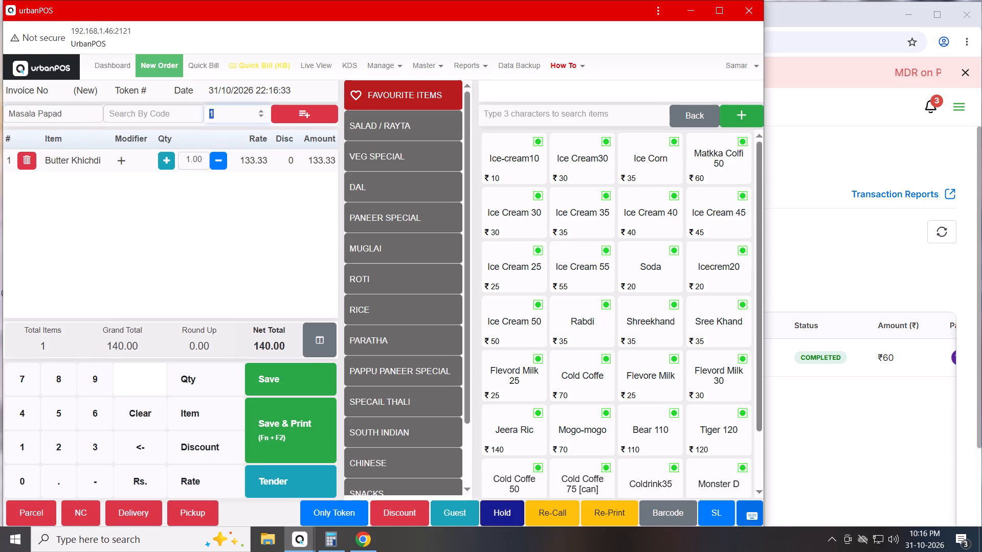
pyautogui.press('2')
pyautogui.press('Return')
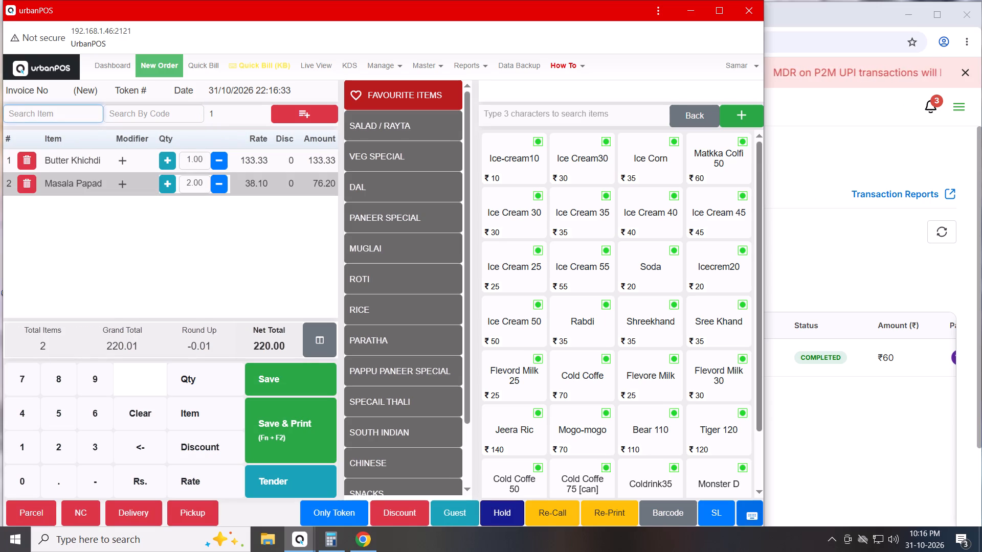
# Add the ₹20 Cold Drink from the favourite items to the order, then save and print the bill.
pyautogui.scroll(5, 775, 132)
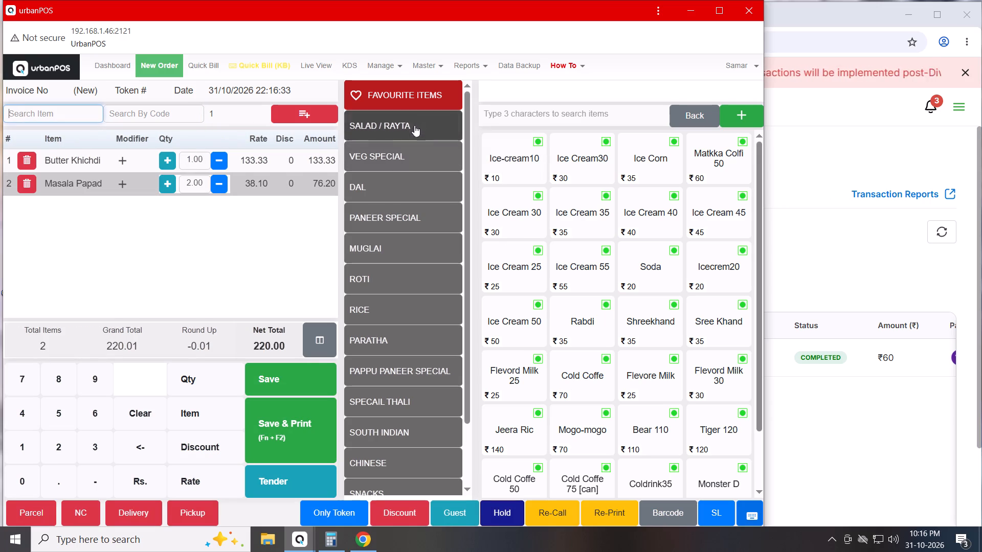
pyautogui.click(425, 108)
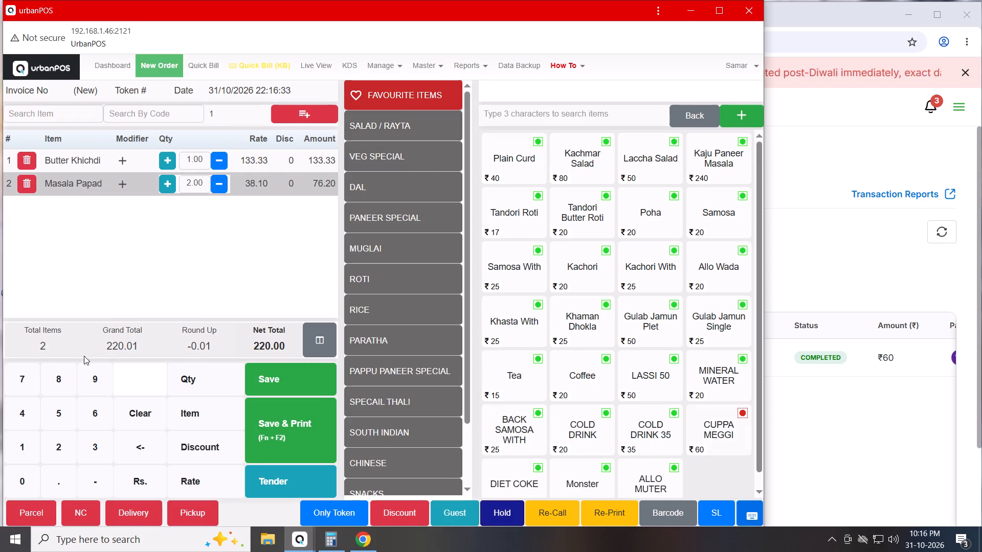
pyautogui.click(411, 96)
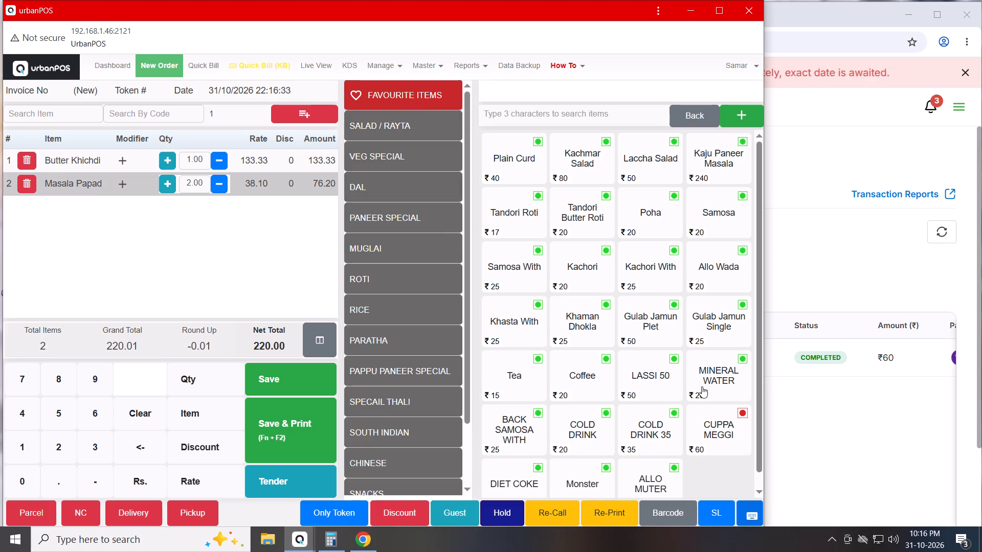
pyautogui.click(570, 448)
pyautogui.press('F2')
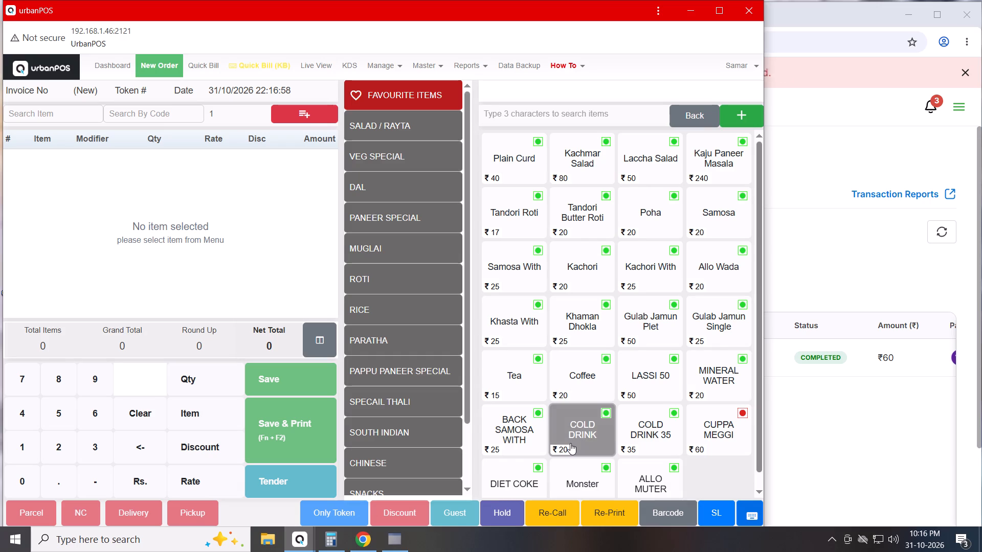
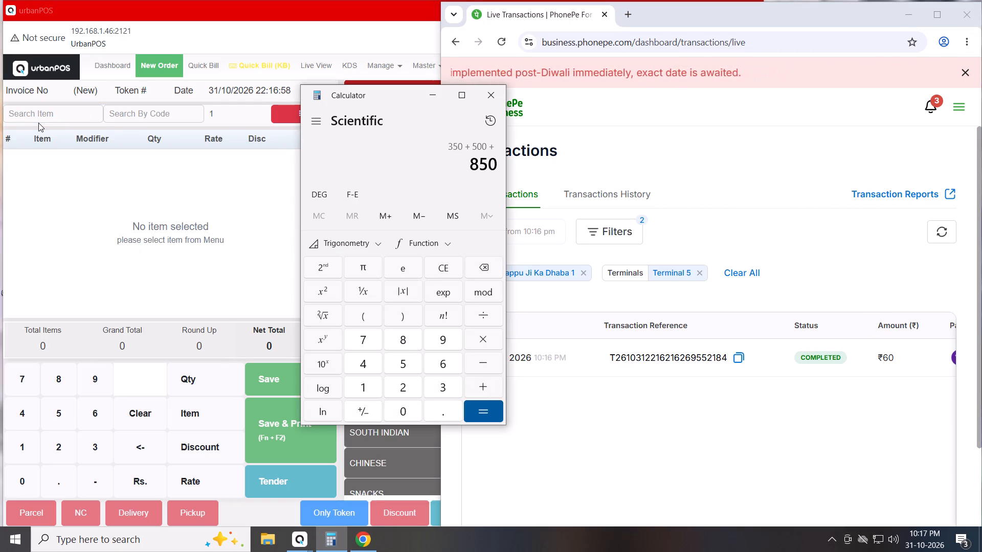
# Search for "CORN" and add one Corn Ches Sandwich to a new order, then save and print the bill.
pyautogui.click(39, 122)
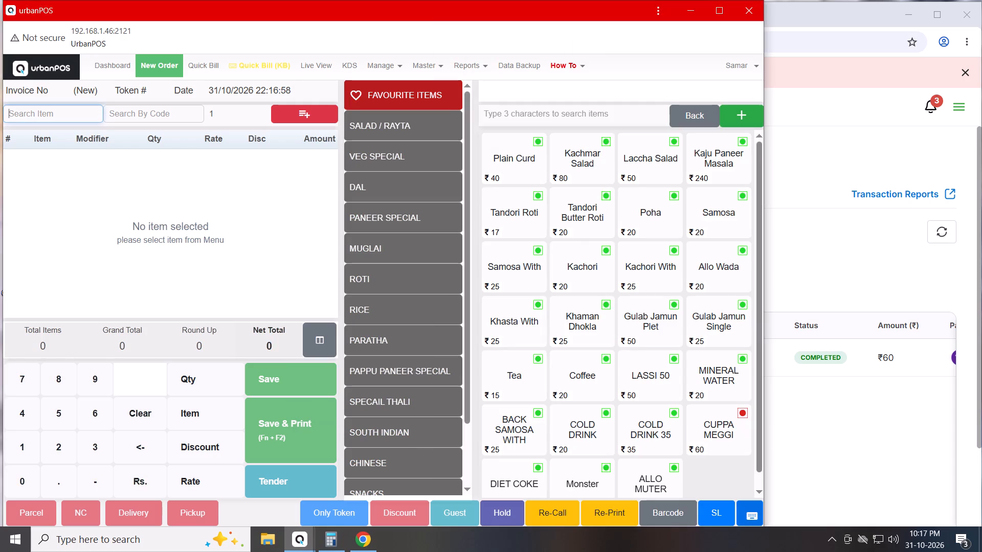
pyautogui.write('CORN')
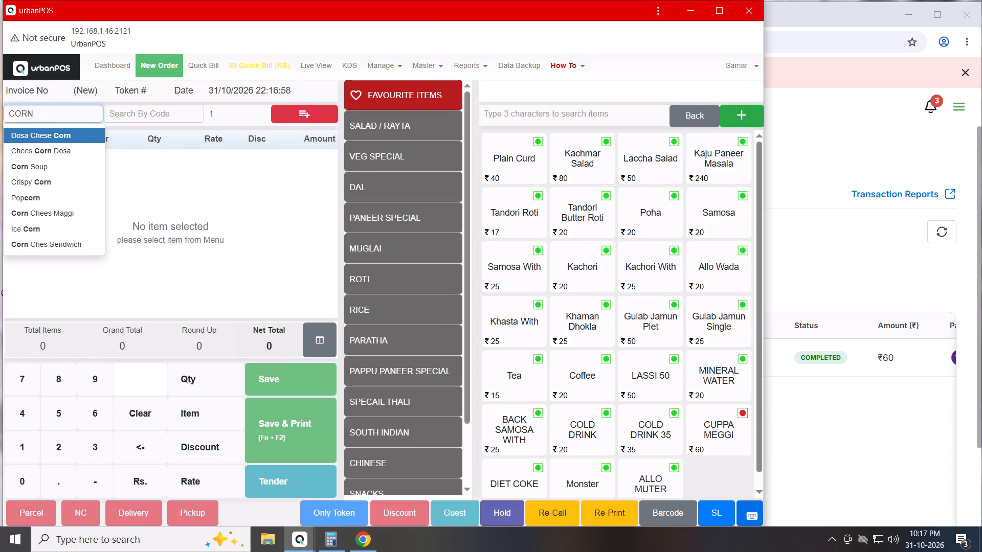
pyautogui.press('1')
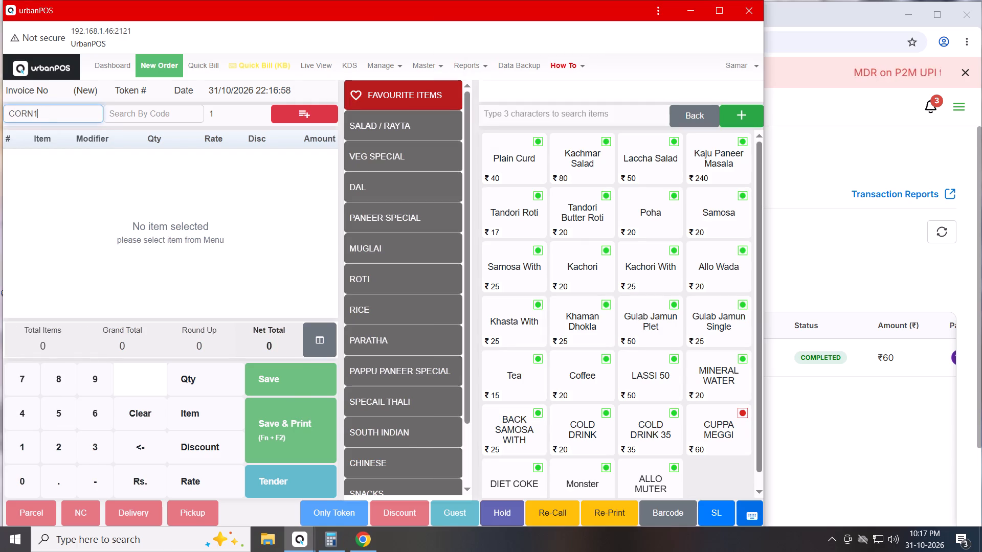
pyautogui.press('BackSpace')
pyautogui.press('Up')
pyautogui.press('Return')
pyautogui.press('Return')
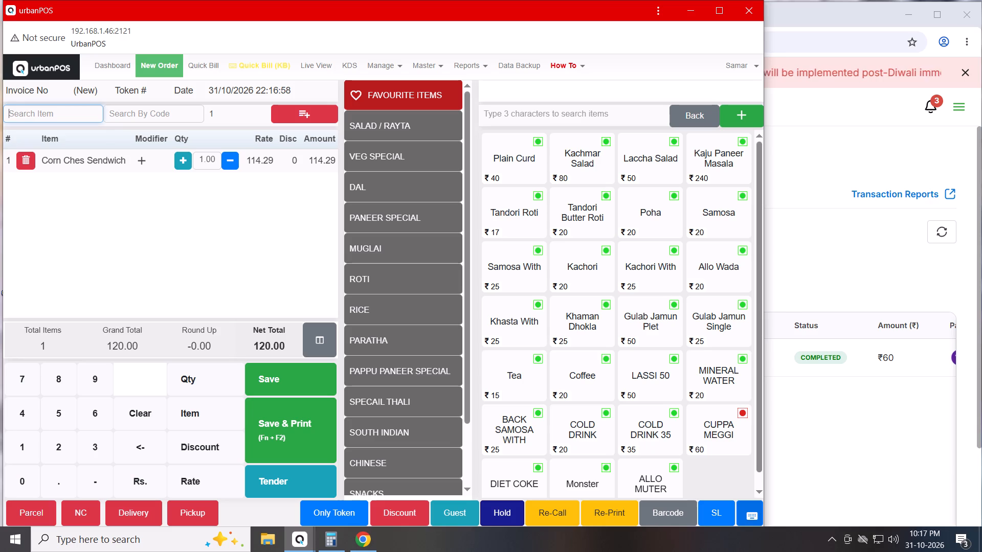
pyautogui.press('F2')
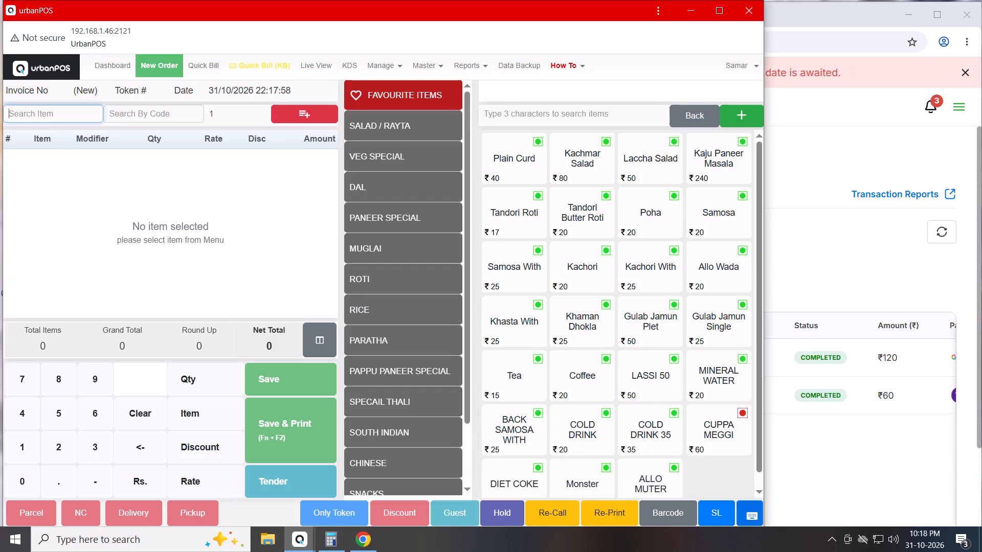
# Switch to the calculator and add 350, 350, 700, 350, 550, 350, 300, 350, 380, 400 and 320 to the running sum.
pyautogui.hotkey('alt', 'Tab')
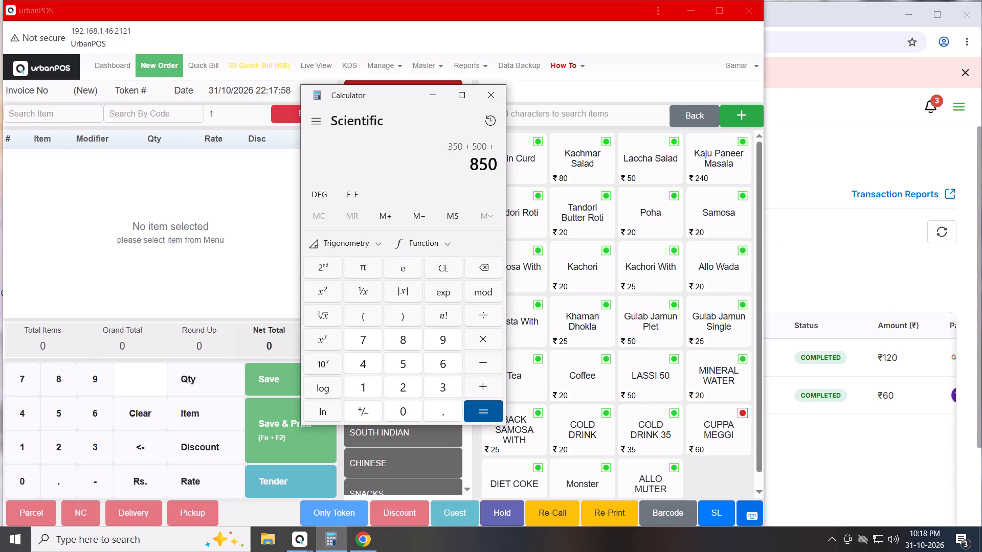
pyautogui.write('350+350+700+')
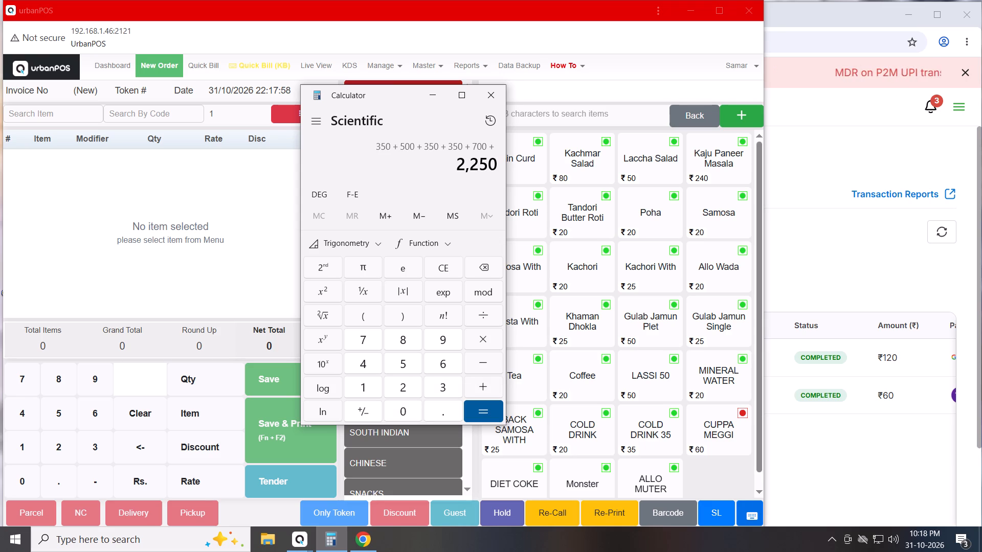
pyautogui.write('350+550+350+')
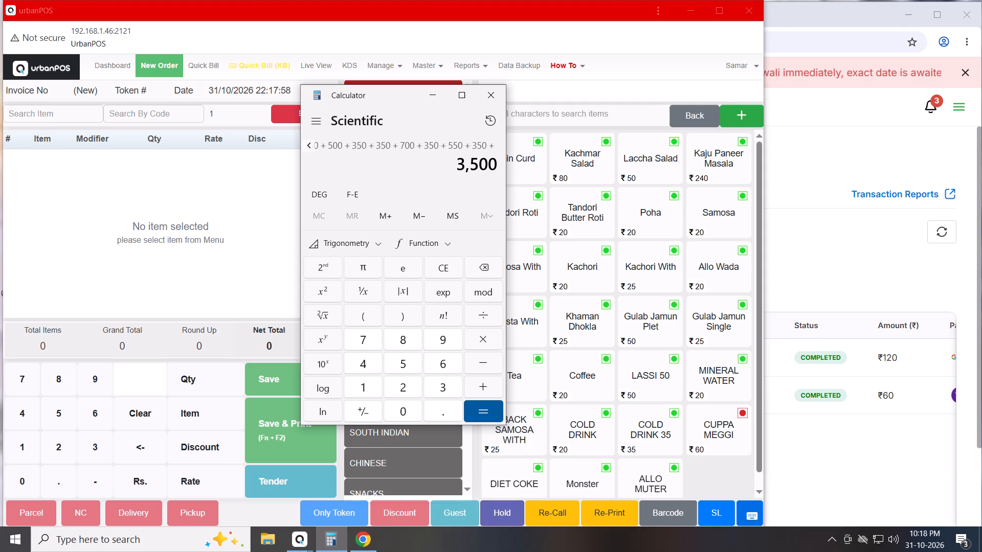
pyautogui.press('3')
pyautogui.write('00+350+387')
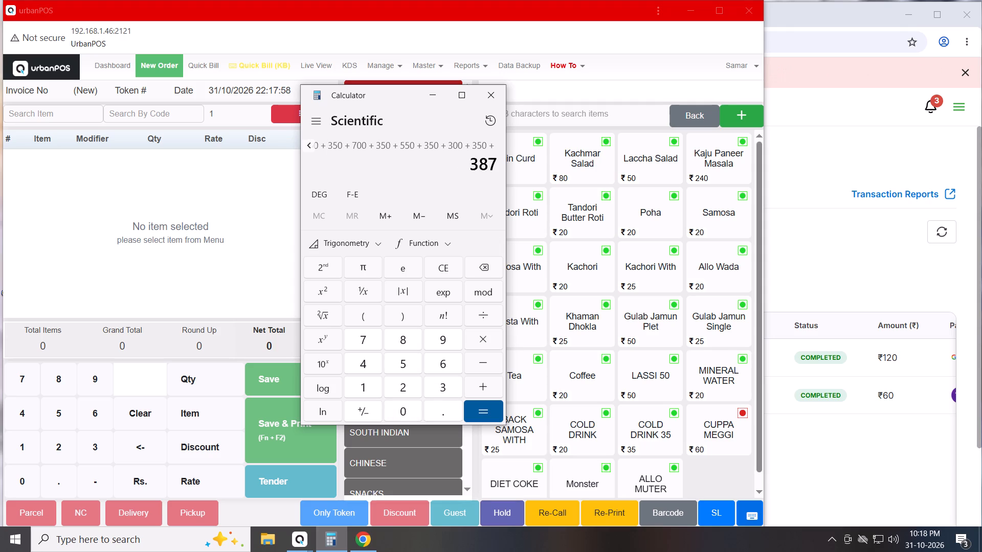
pyautogui.press('BackSpace')
pyautogui.write('0+')
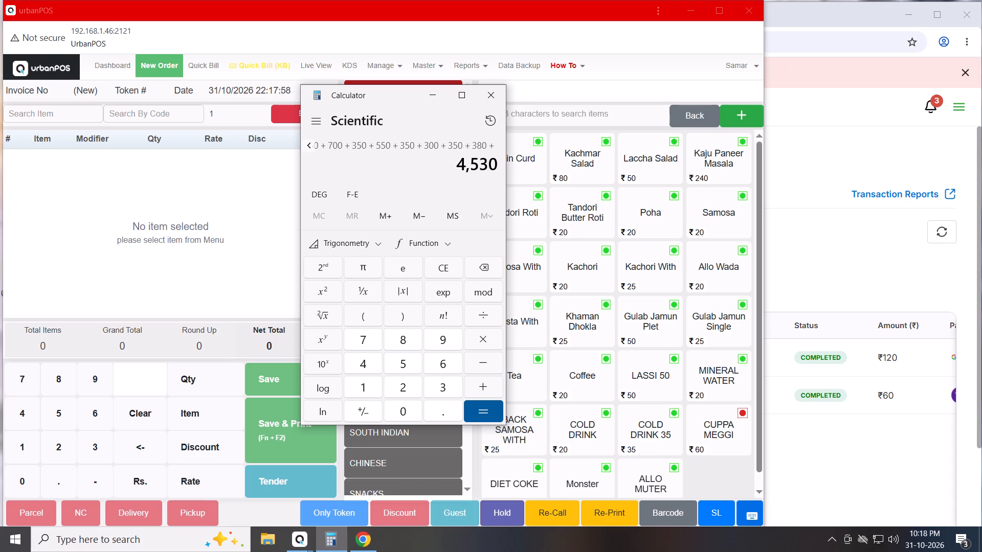
pyautogui.write('400+320+')
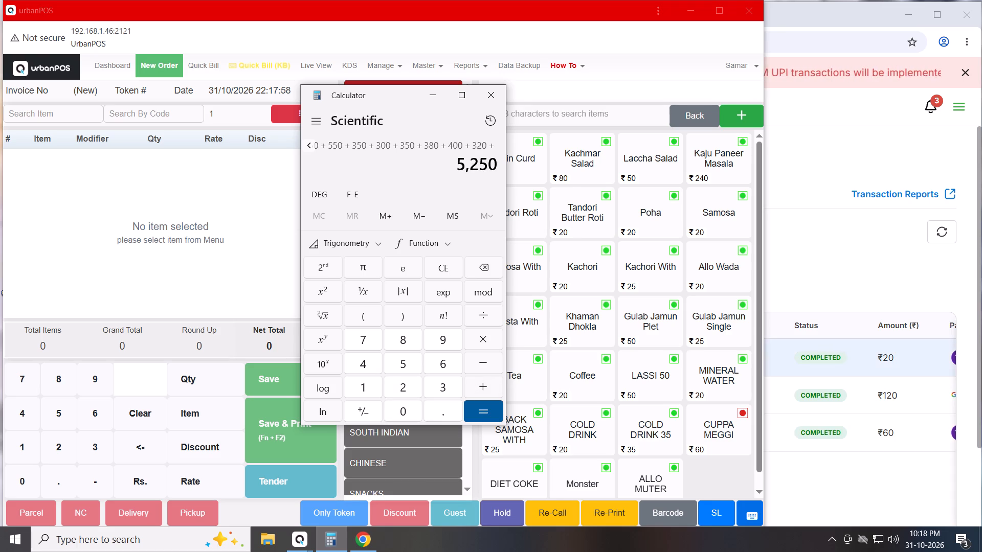
# Return to the point-of-sale system and add one Mineral Water from the favourite items, then save and print the bill.
pyautogui.click(700, 366)
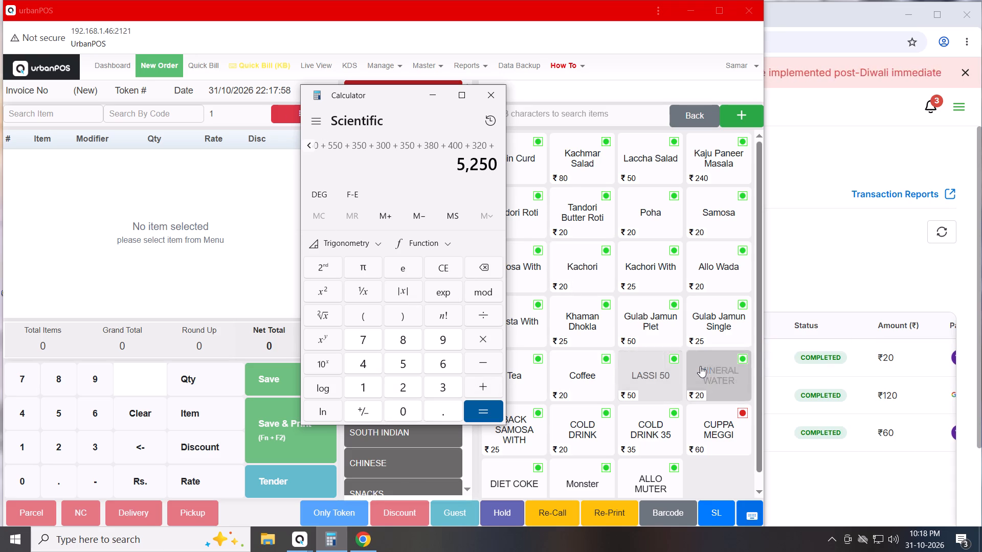
pyautogui.press('F2')
# Add one Poha from the favourite items to a new order, then save and print the bill.
pyautogui.click(633, 200)
pyautogui.press('F2')
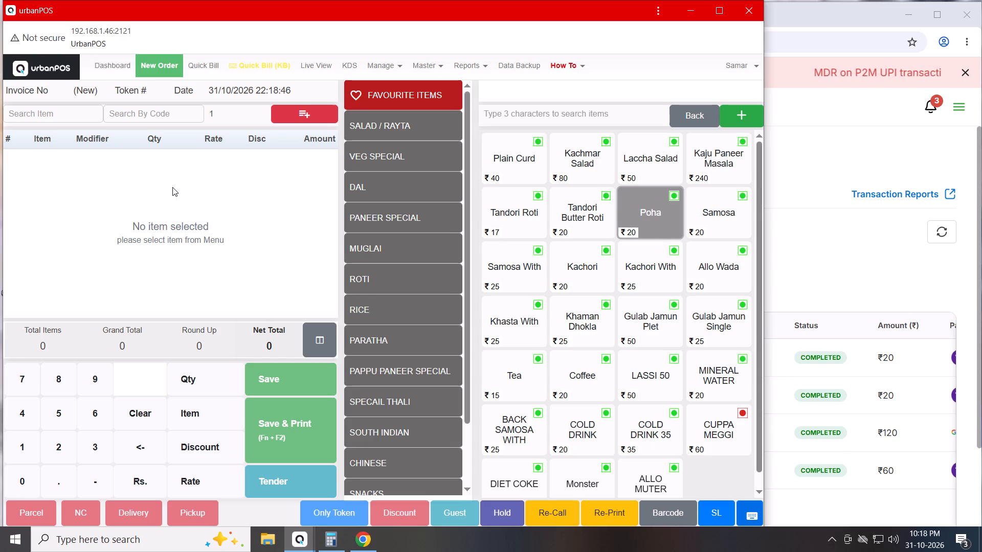
# Enter a new order for one Tea from the favourite items, then save and print the bill.
pyautogui.click(585, 411)
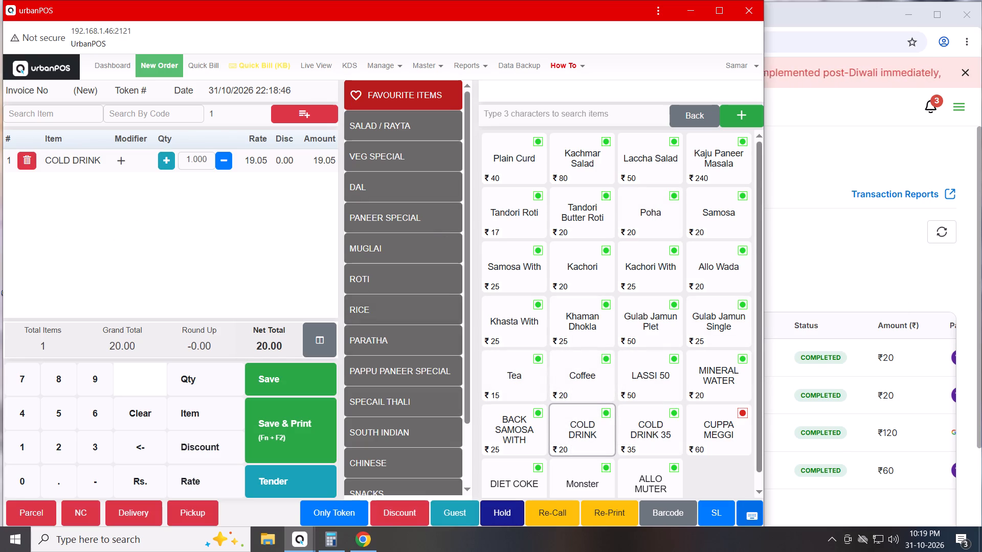
pyautogui.click(26, 157)
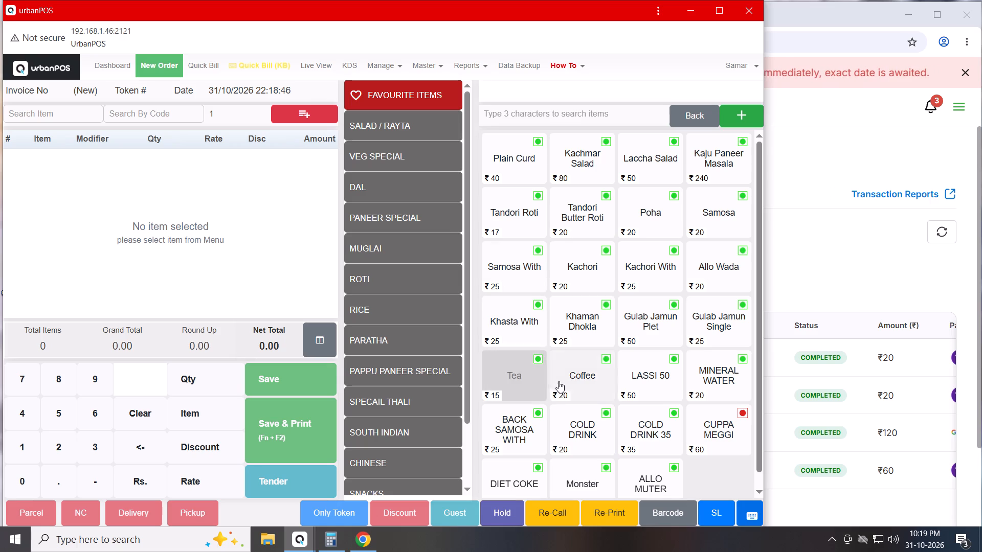
pyautogui.click(515, 370)
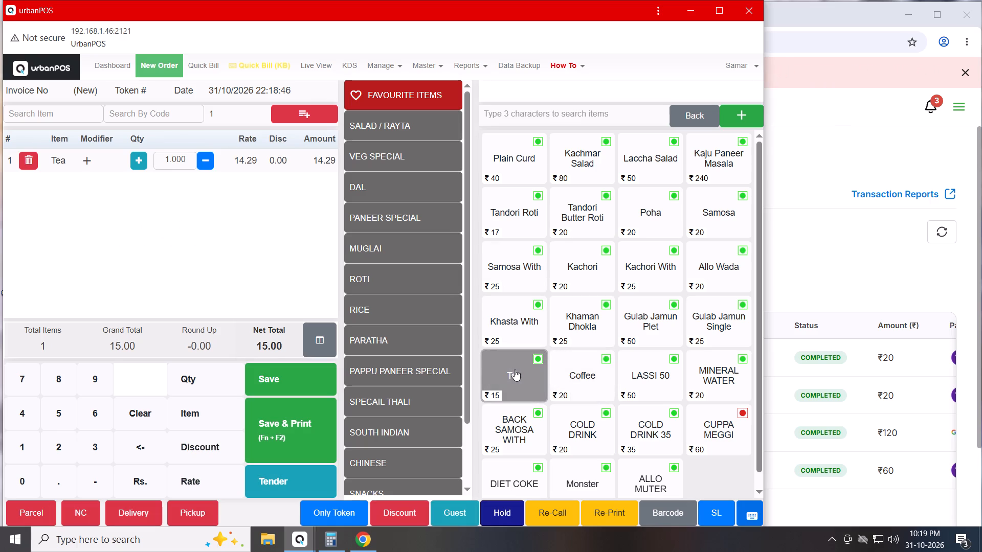
pyautogui.press('F2')
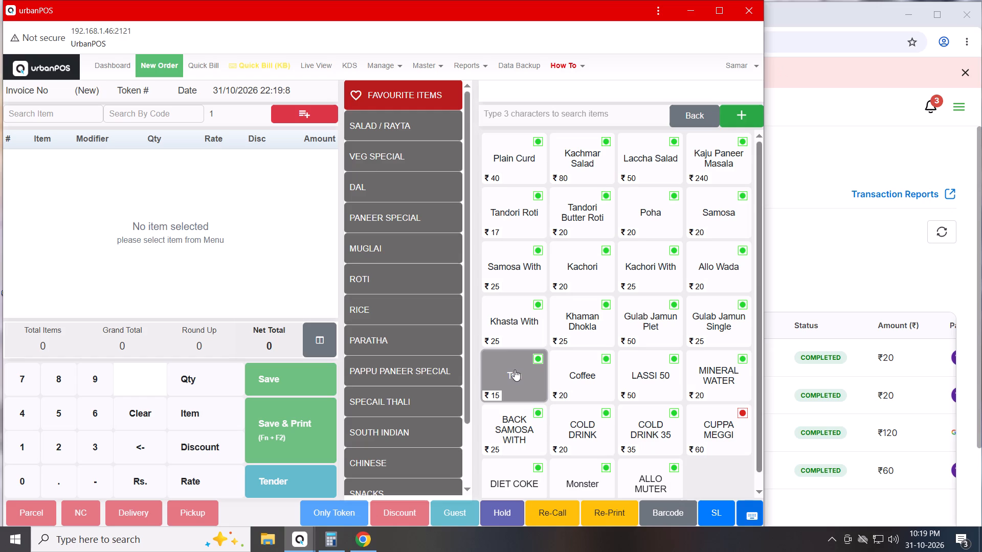
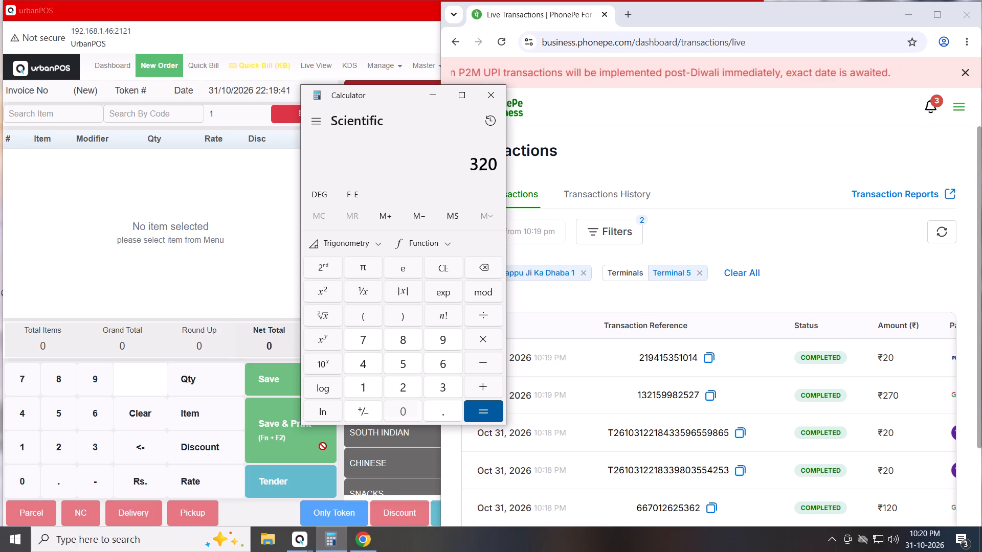
# Continue the calculator sum from 320 with 320, 350, 320, 500, 500, 350, 500, 380, 400, 520, 320 and 320, then clear it.
pyautogui.write('+')
pyautogui.write('320+')
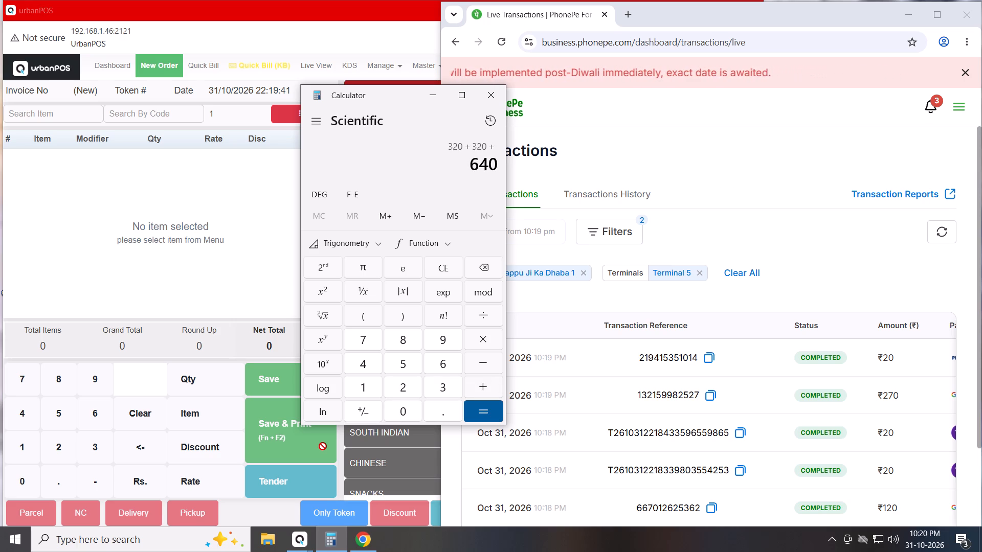
pyautogui.write('350+')
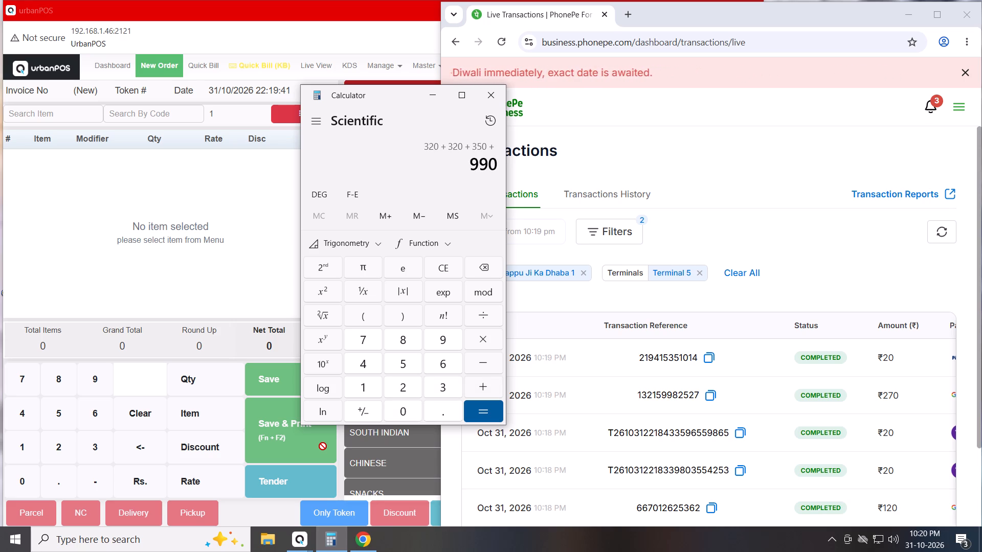
pyautogui.write('320+500+500+')
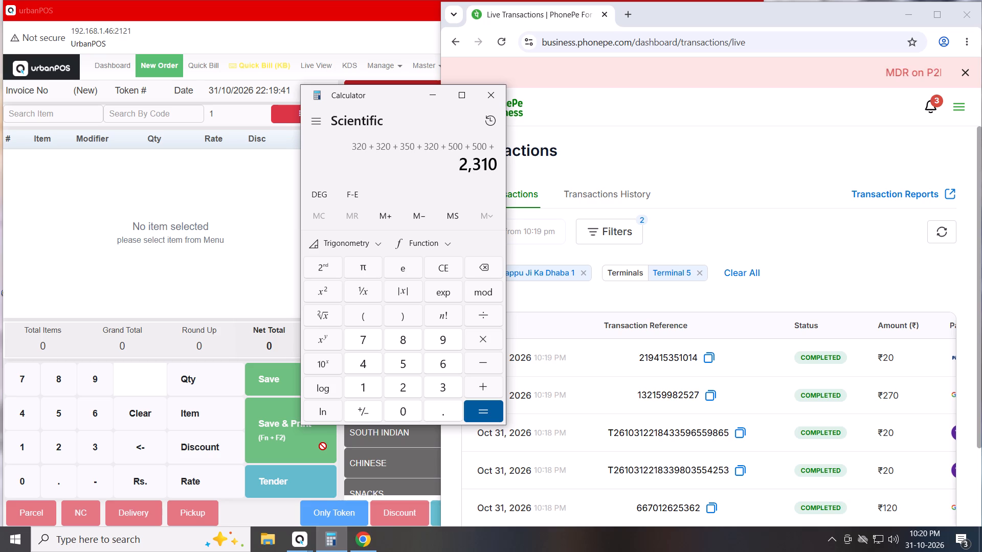
pyautogui.write('+350+500+380+')
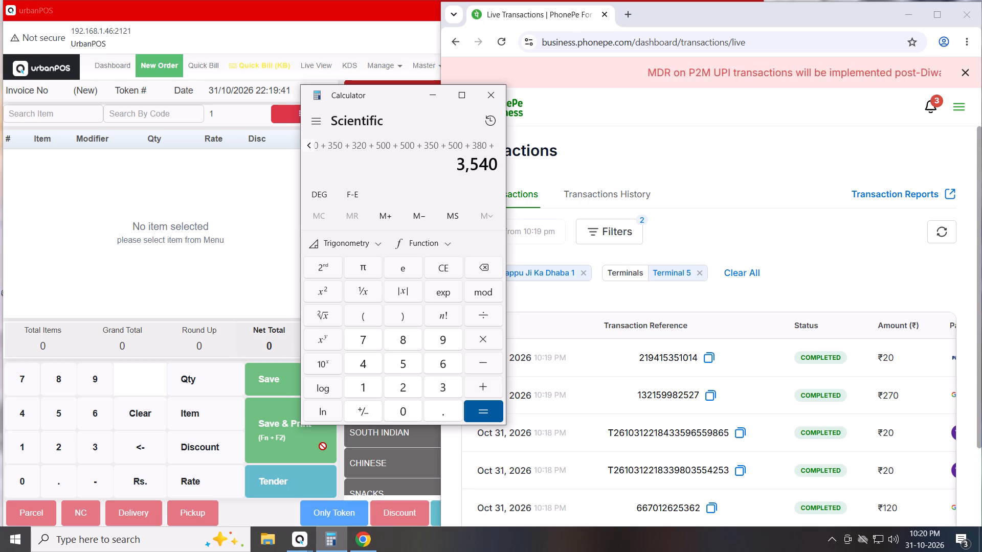
pyautogui.write('400+520+')
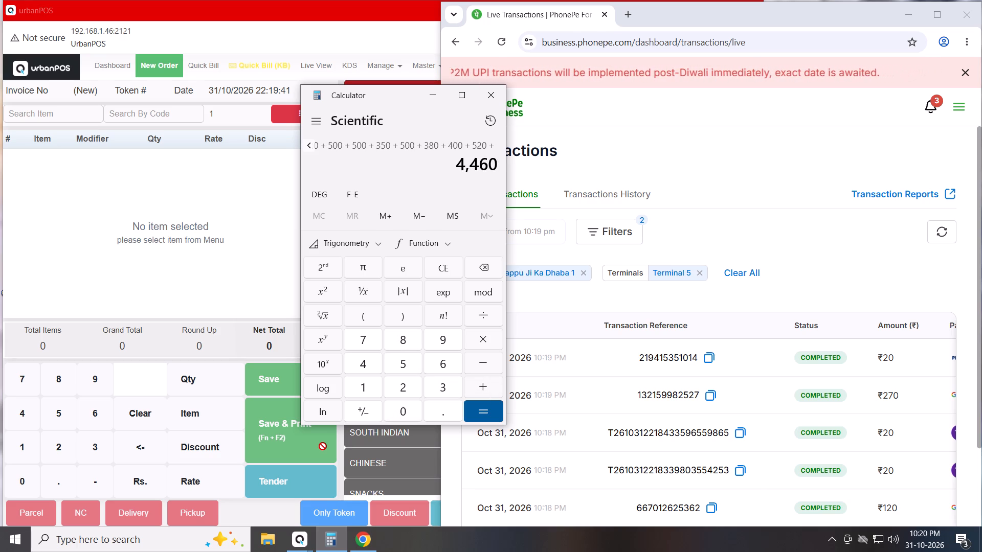
pyautogui.write('320+320+')
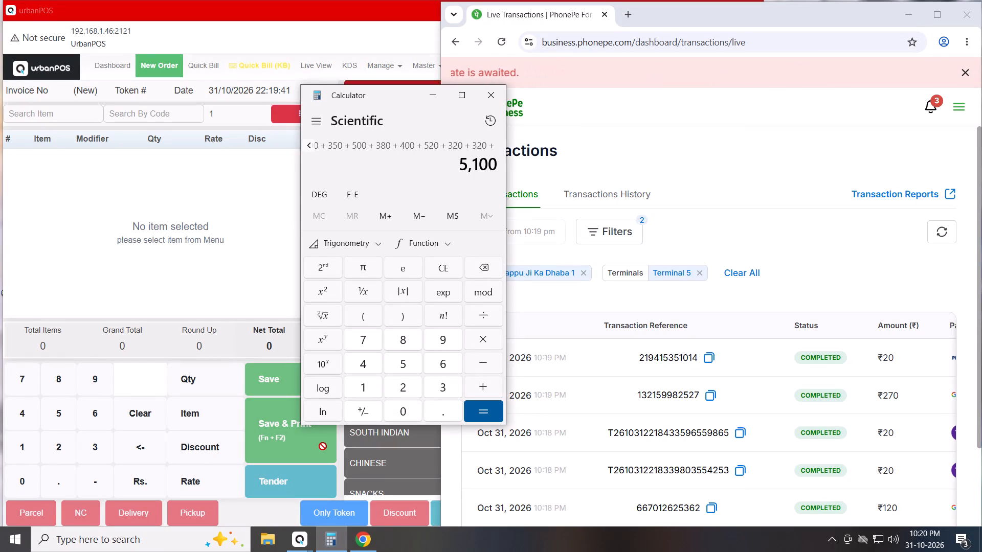
pyautogui.press('Escape')
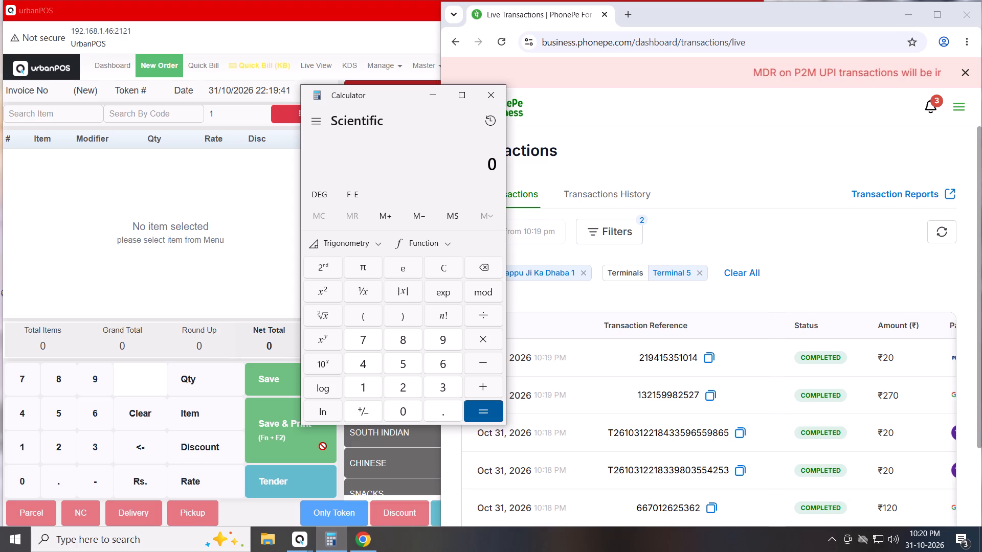
# Total the batch in reverse: 320, 320, 520, 400, 380, 500, 350, 500, 500, 320, 350, 320 and 320, then clear the calculator.
pyautogui.write('320+320+500')
pyautogui.press('BackSpace')
pyautogui.press('BackSpace')
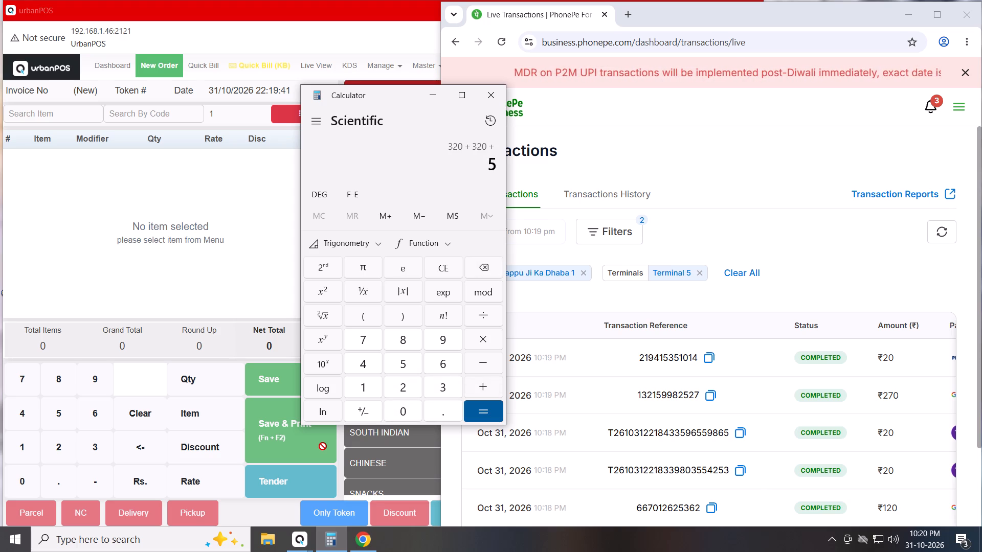
pyautogui.write('20+')
pyautogui.write('400+380+500+')
pyautogui.write('350+500+500+320+350+')
pyautogui.write('320+320+')
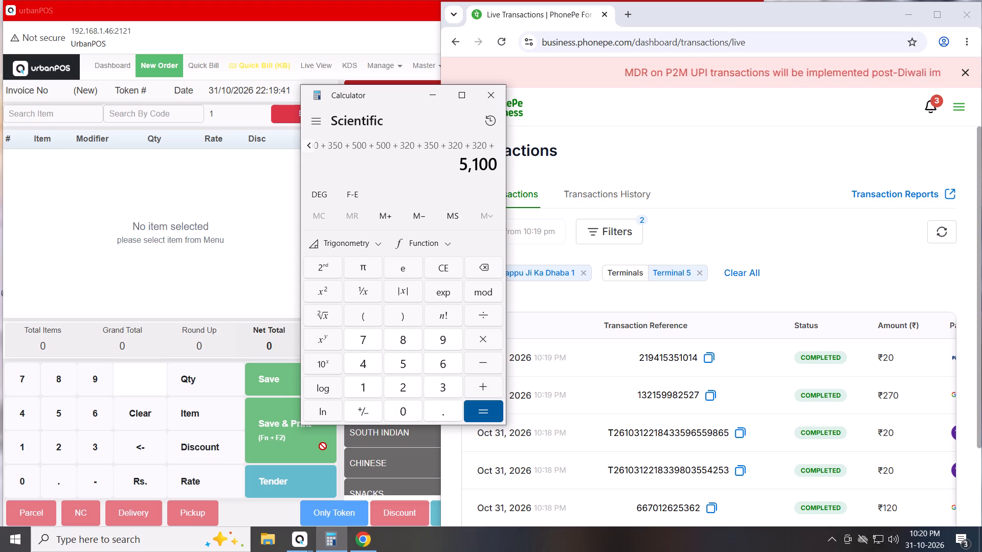
pyautogui.press('Escape')
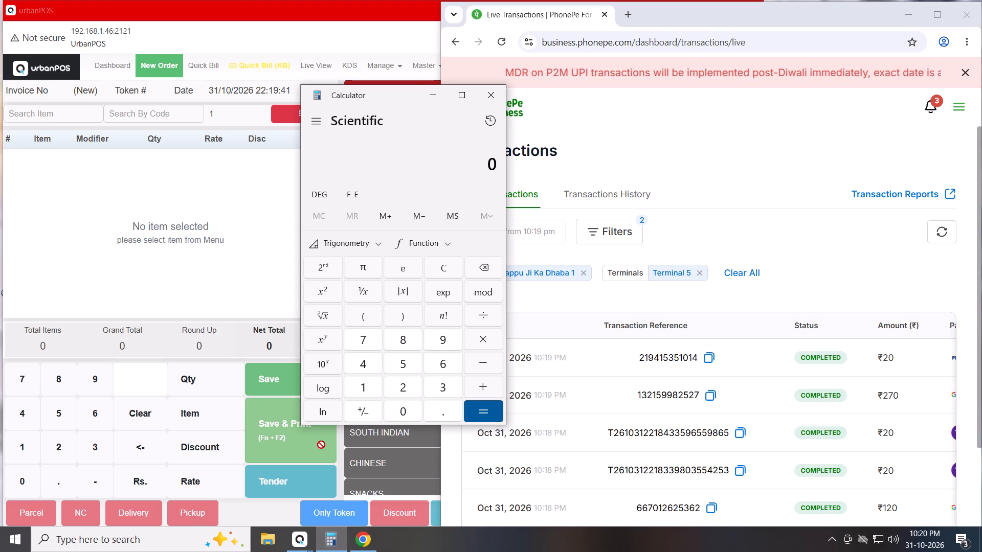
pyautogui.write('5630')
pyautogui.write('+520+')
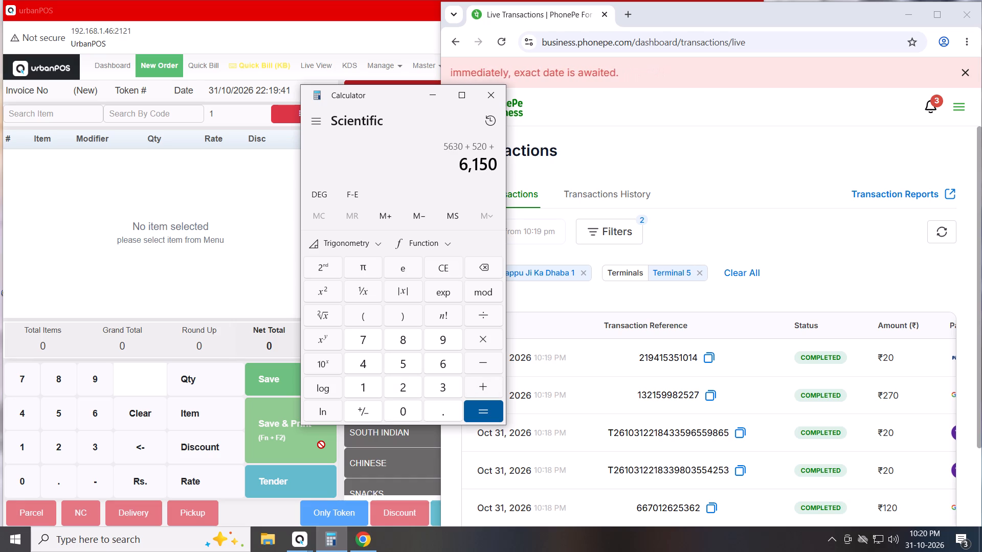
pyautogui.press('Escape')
# Add the amounts 5630, 5250 and 5100 together in the calculator.
pyautogui.write('5630+5250+5100+')
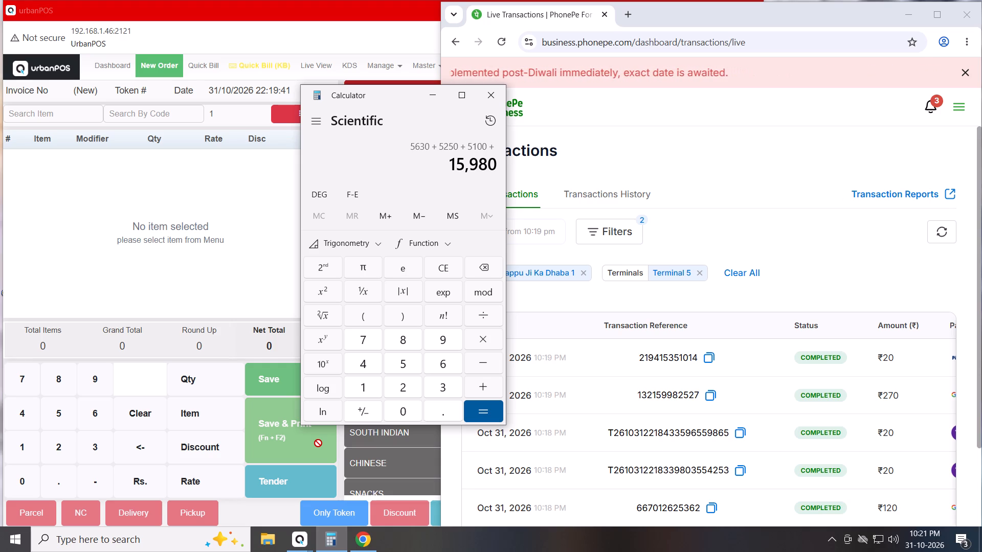
# Return to the point-of-sale system and order two of the ₹20 Cold Drink from the favourite items, then save and print the bill.
pyautogui.click(200, 250)
pyautogui.click(641, 416)
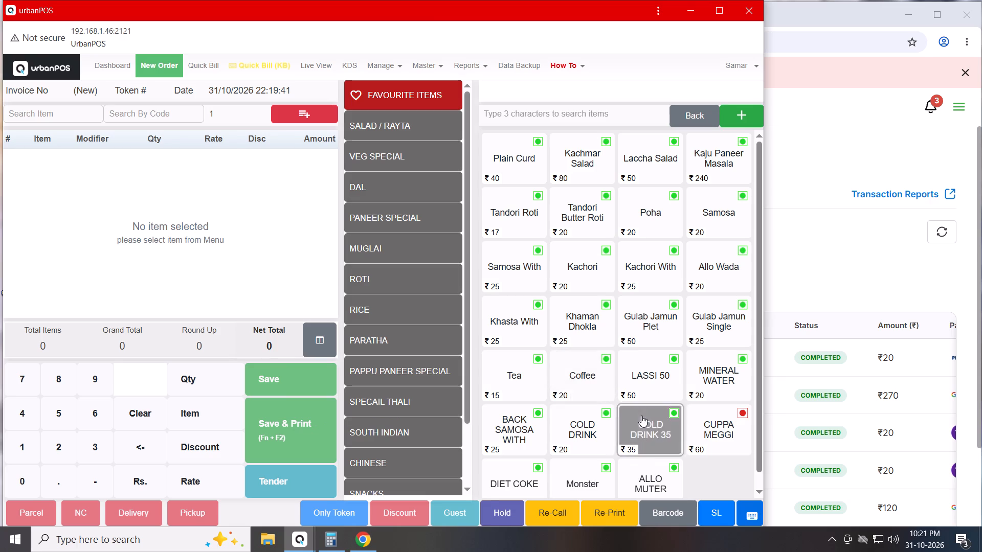
pyautogui.doubleClick(612, 419)
pyautogui.click(20, 166)
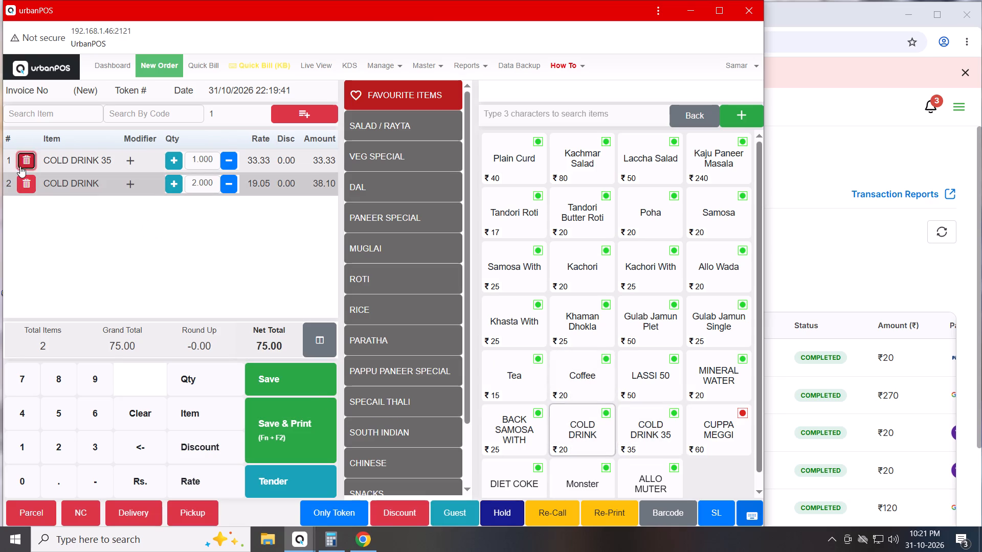
pyautogui.click(272, 428)
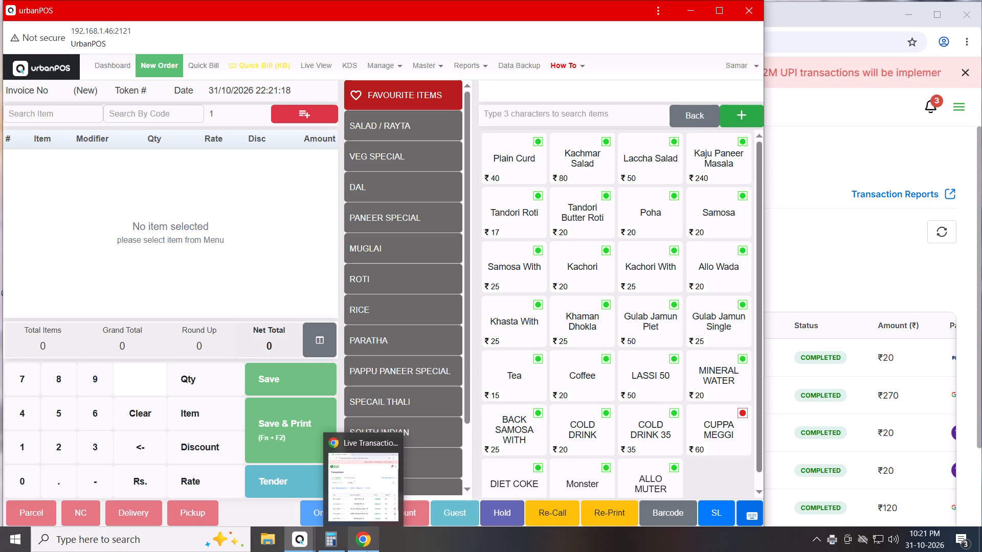
# Switch back to the calculator and continue the addition of 5630, 5250 and 5100.
pyautogui.hotkey('alt', 'Tab')
pyautogui.press('+')
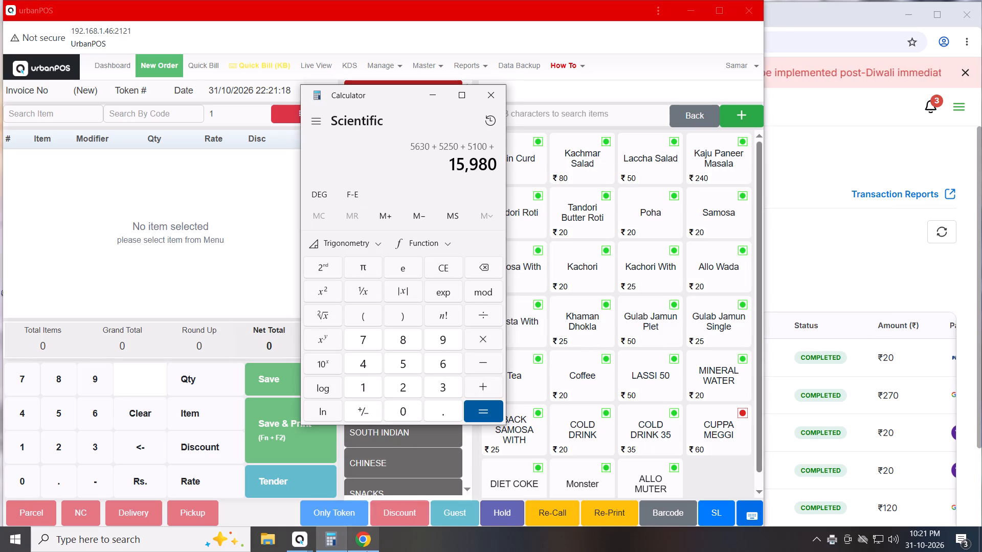
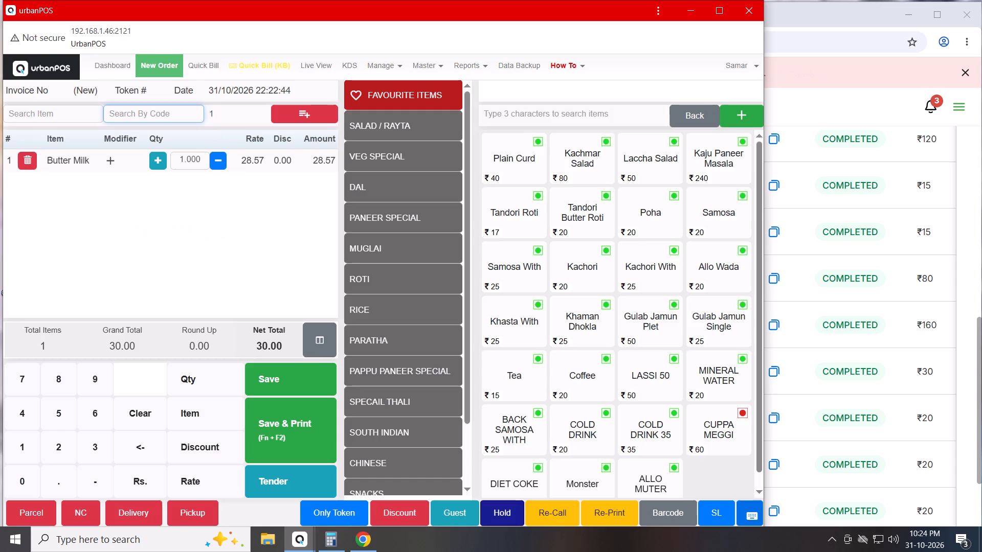
# Save and print the Butter Milk bill.
pyautogui.press('F2')
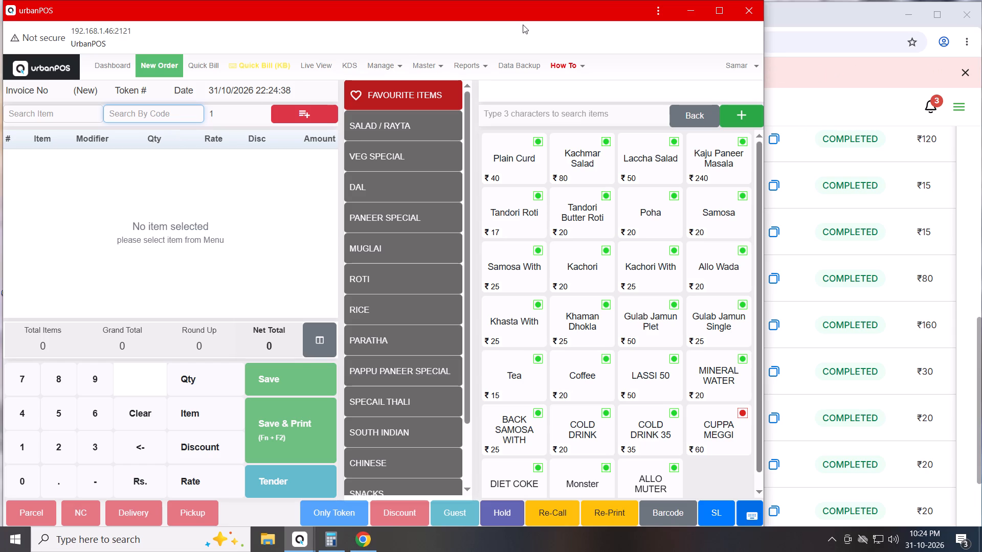
# Order the ₹15 Tea from the favourite items, then save and print the bill.
pyautogui.tripleClick(524, 374)
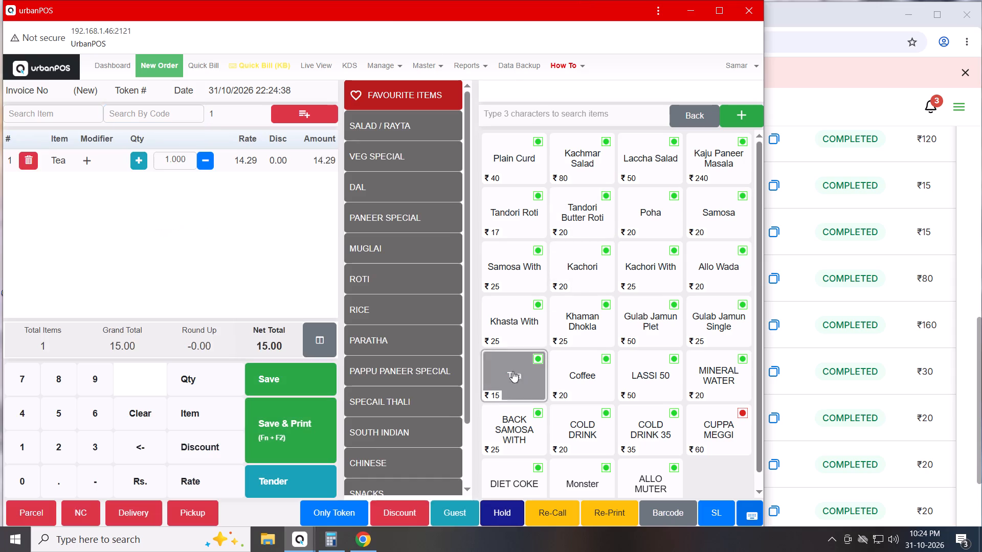
pyautogui.click(287, 428)
pyautogui.moveTo(287, 428); pyautogui.dragTo(296, 408)
pyautogui.moveTo(299, 397); pyautogui.dragTo(305, 344)
pyautogui.click(304, 256)
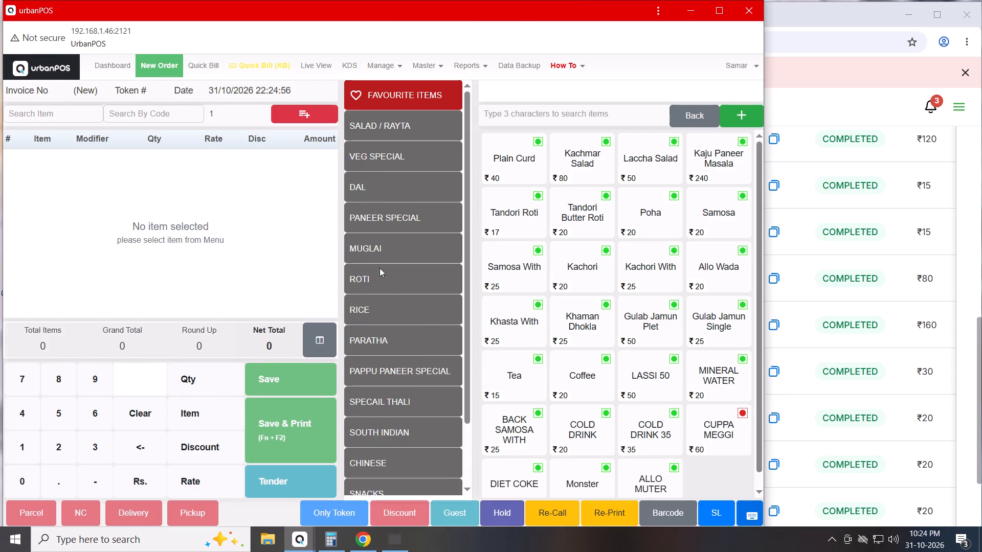
# Enter another order for the ₹15 Tea from the favourite items, then save and print its bill.
pyautogui.doubleClick(521, 374)
pyautogui.click(315, 434)
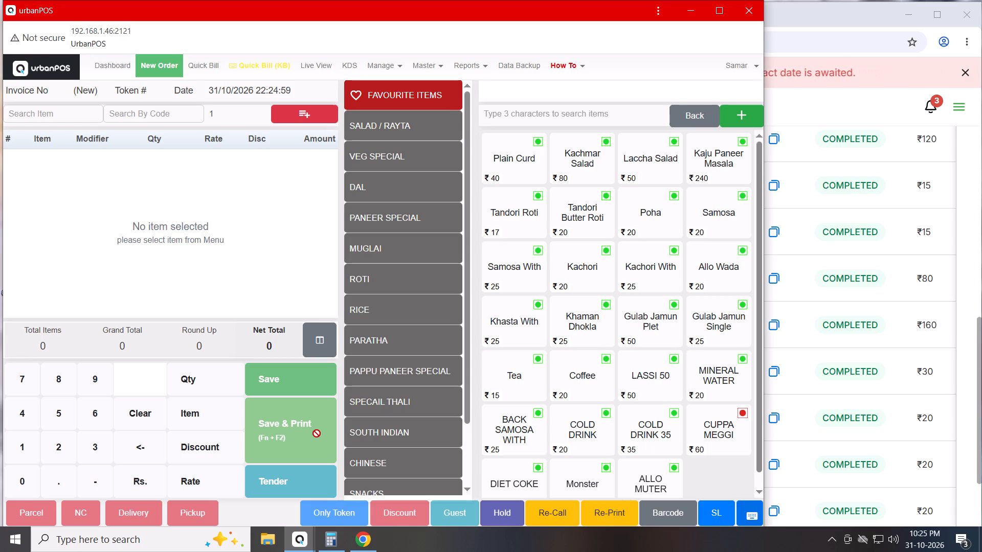
# Search the items by name for "BUTTER K" and add one Butter Khichdi to the new order.
pyautogui.scroll(1, 667, 490)
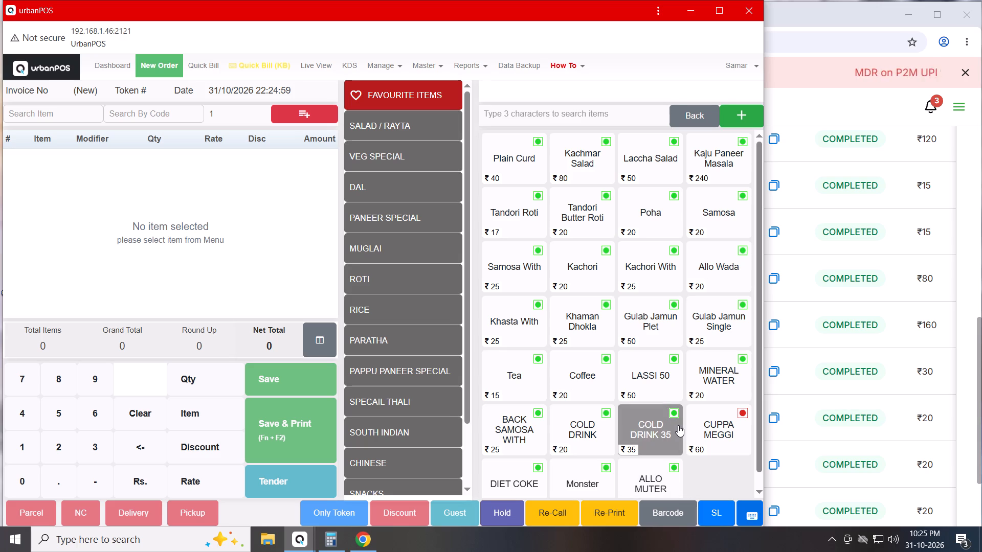
pyautogui.doubleClick(24, 106)
pyautogui.write('BUTT')
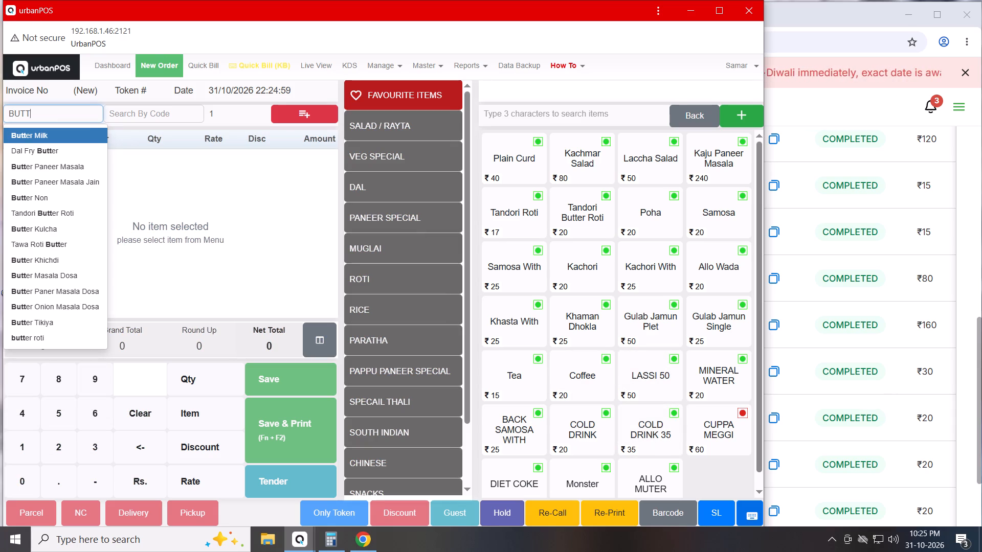
pyautogui.write('ER K')
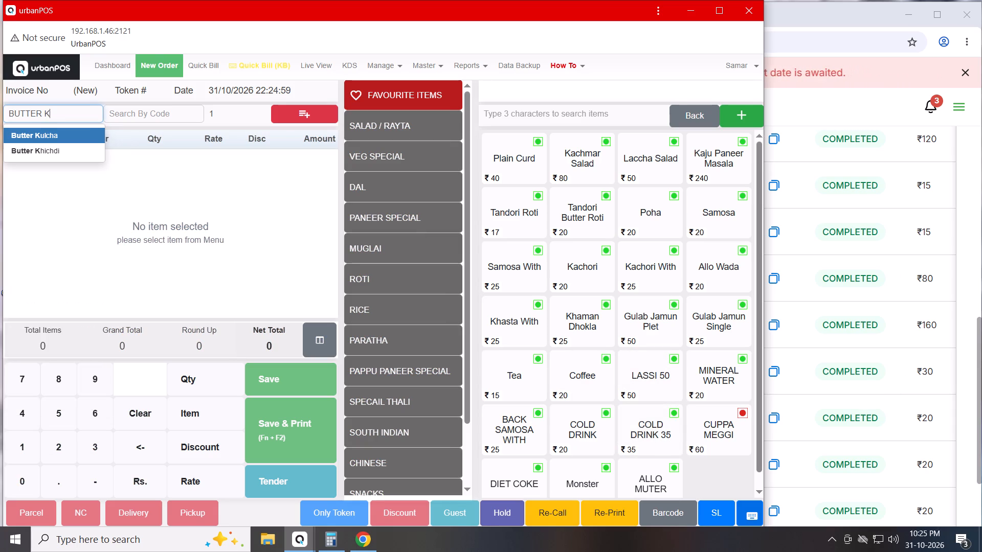
pyautogui.press('Down')
pyautogui.press('Return')
pyautogui.press('Return')
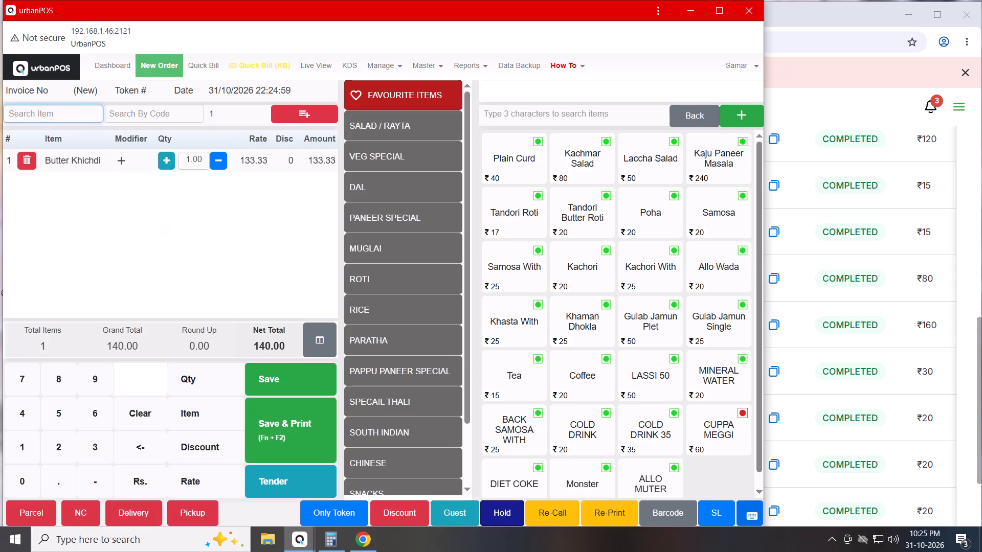
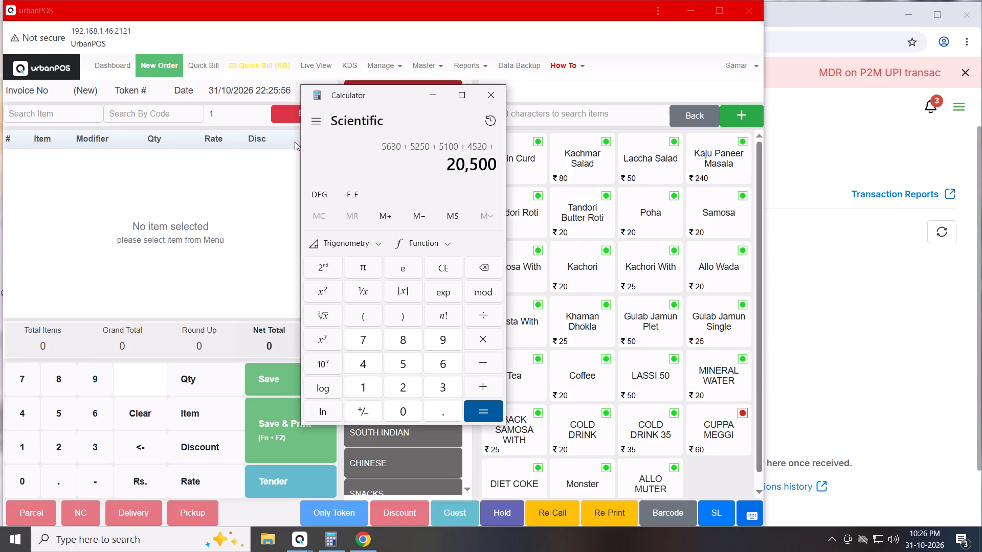
# Clear the calculator and add up 150, 200, 20, 20, 50, 200, 100, 150, 2850, 500, 20, 1000 and 500.
pyautogui.press('Escape')
pyautogui.write('150+200+20+20+15')
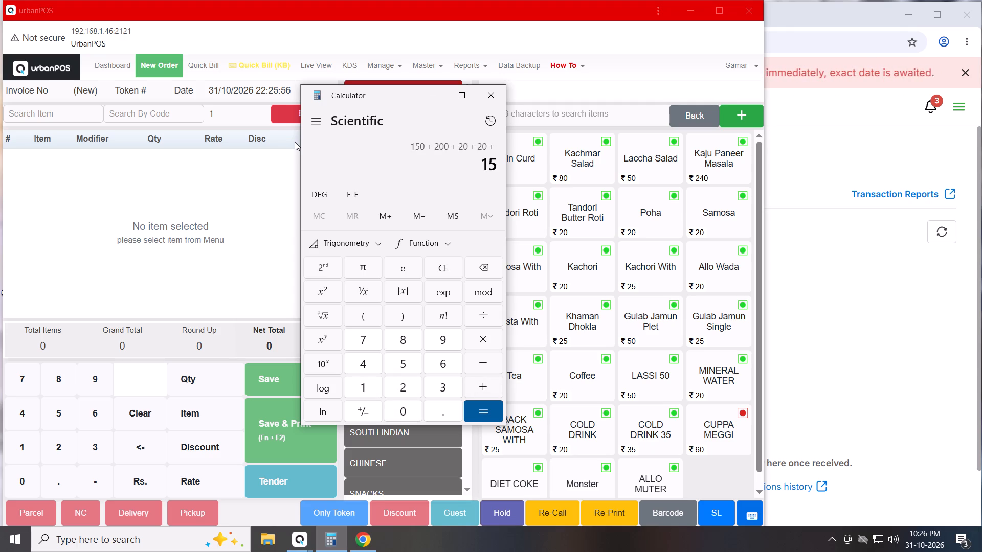
pyautogui.press('BackSpace')
pyautogui.press('BackSpace')
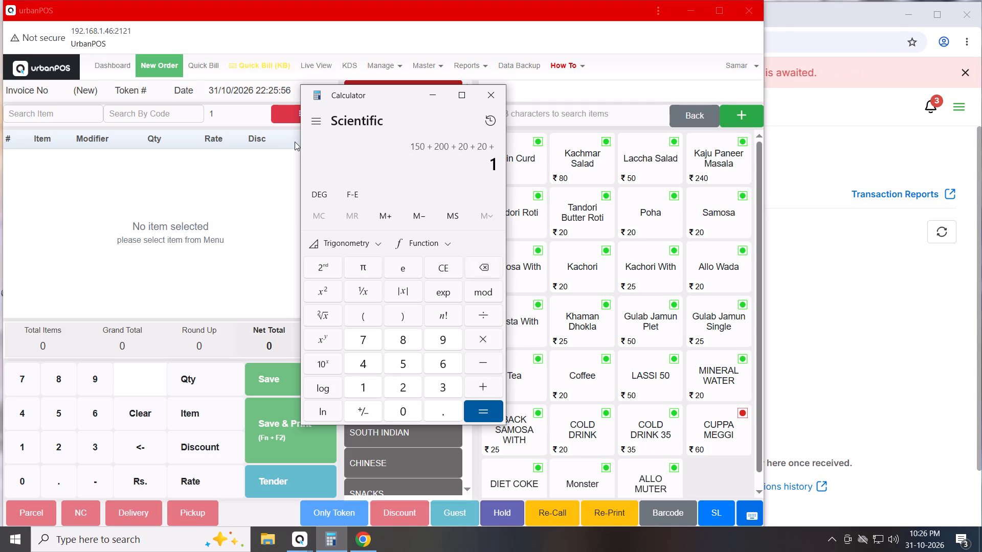
pyautogui.write('50+200+100+')
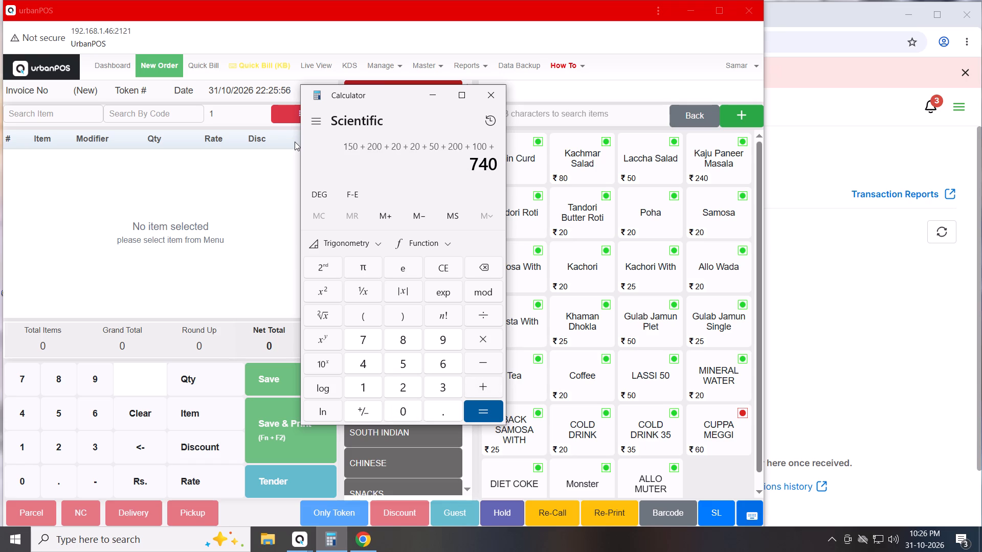
pyautogui.write('150+2850+')
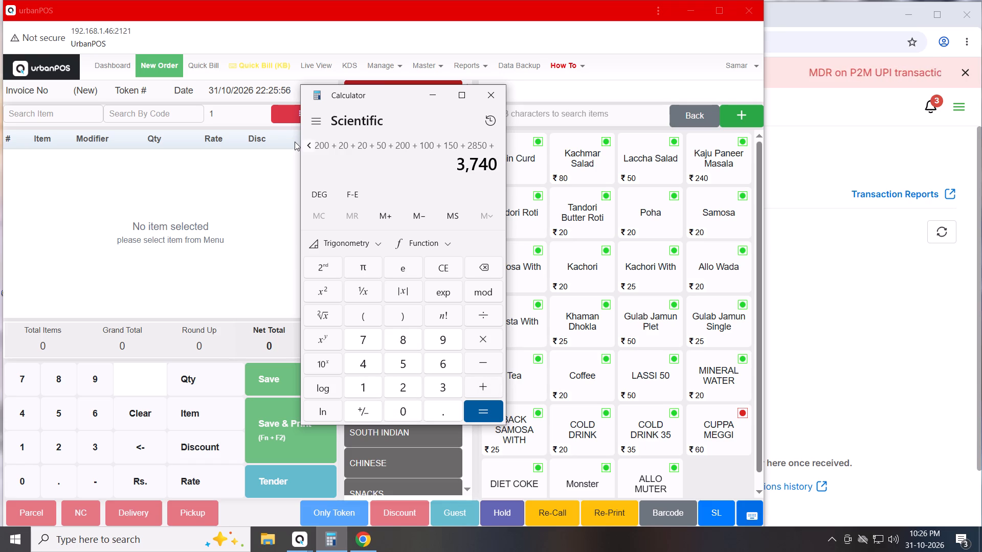
pyautogui.write('500+20+1000+500+')
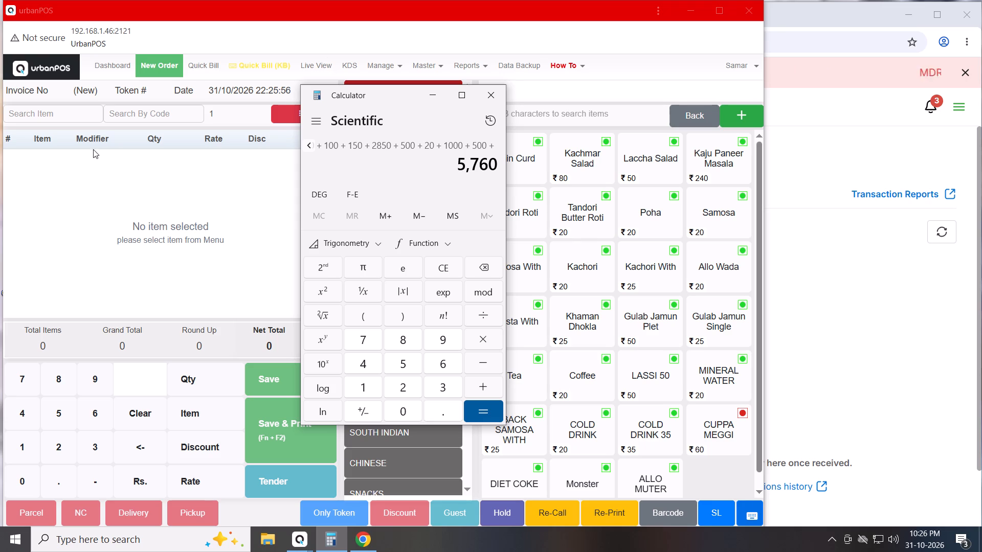
# Order one ₹20 COLD DRINK from the favourite items in the point-of-sale system, then save and print the bill.
pyautogui.click(611, 438)
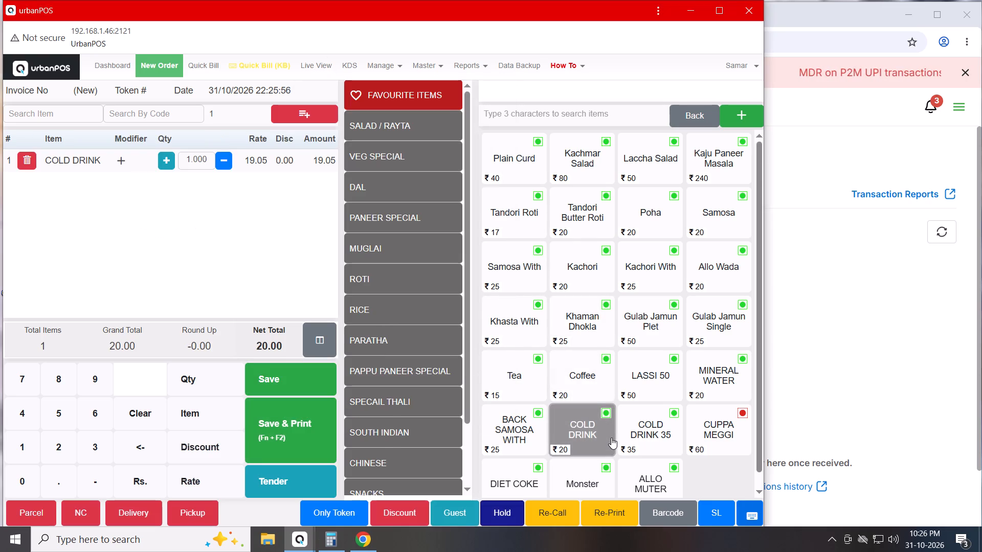
pyautogui.press('F2')
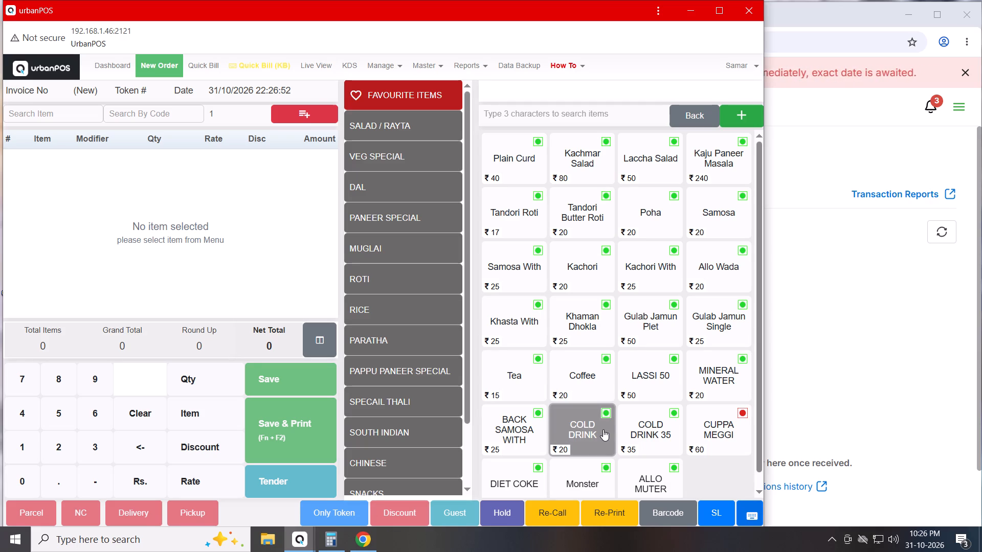
# Order the ₹20 Kachori from the favourite items, then save and print the bill.
pyautogui.scroll(8, 585, 285)
pyautogui.click(171, 158)
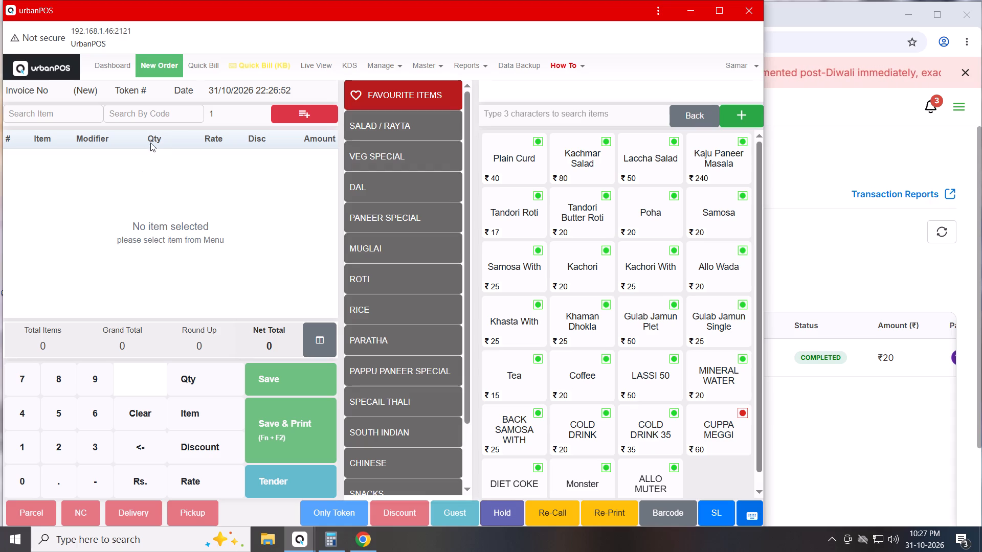
pyautogui.scroll(2, 185, 133)
pyautogui.click(593, 259)
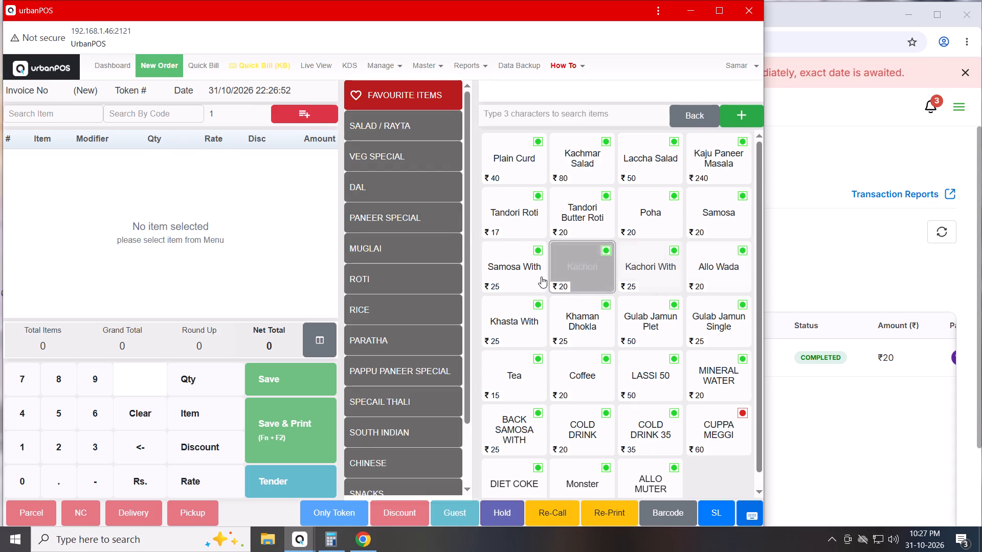
pyautogui.doubleClick(294, 431)
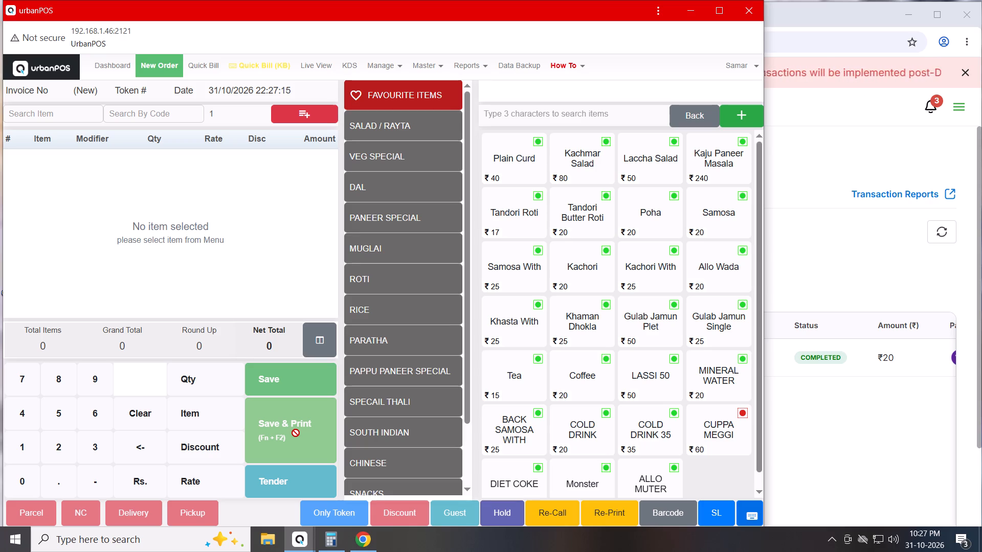
# Search the menu items for "50" for the new order.
pyautogui.click(528, 117)
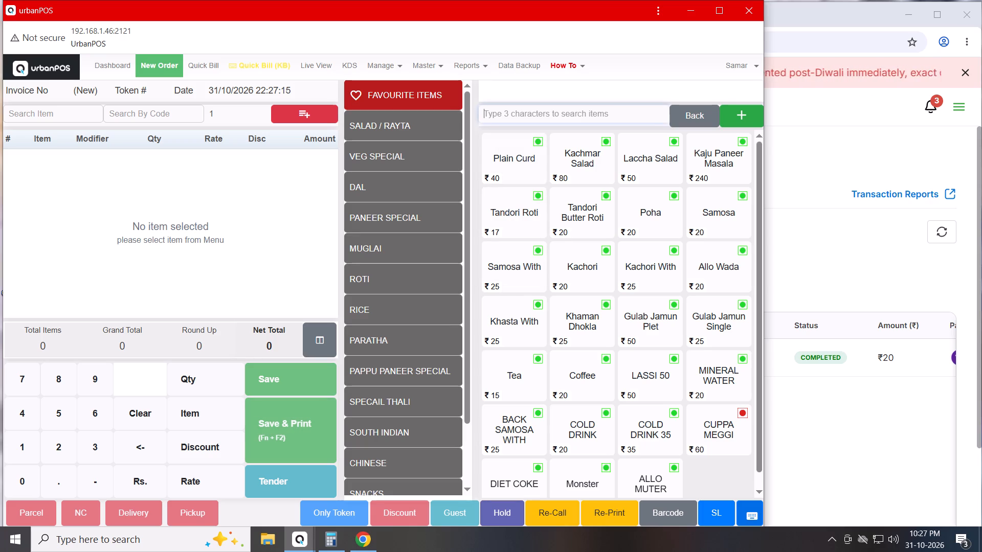
pyautogui.write('50')
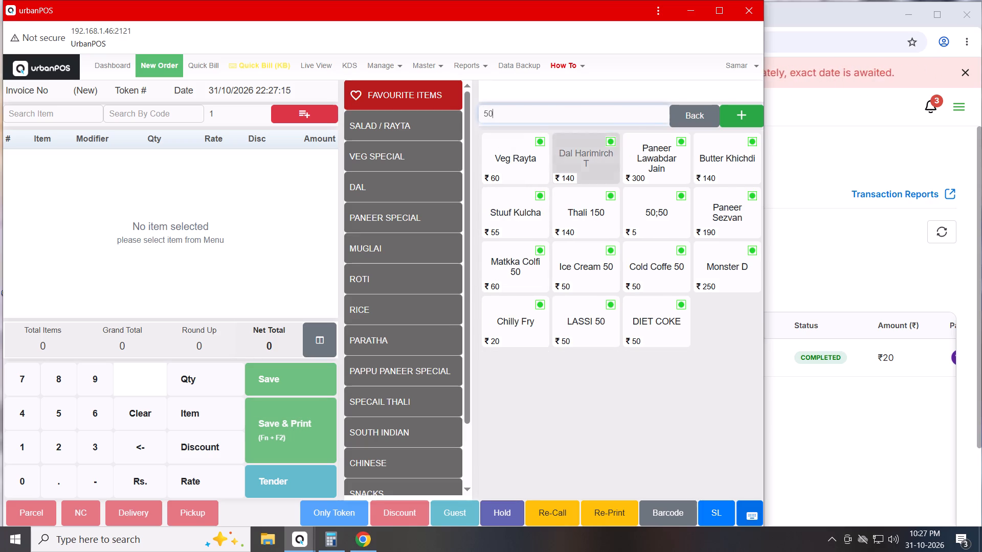
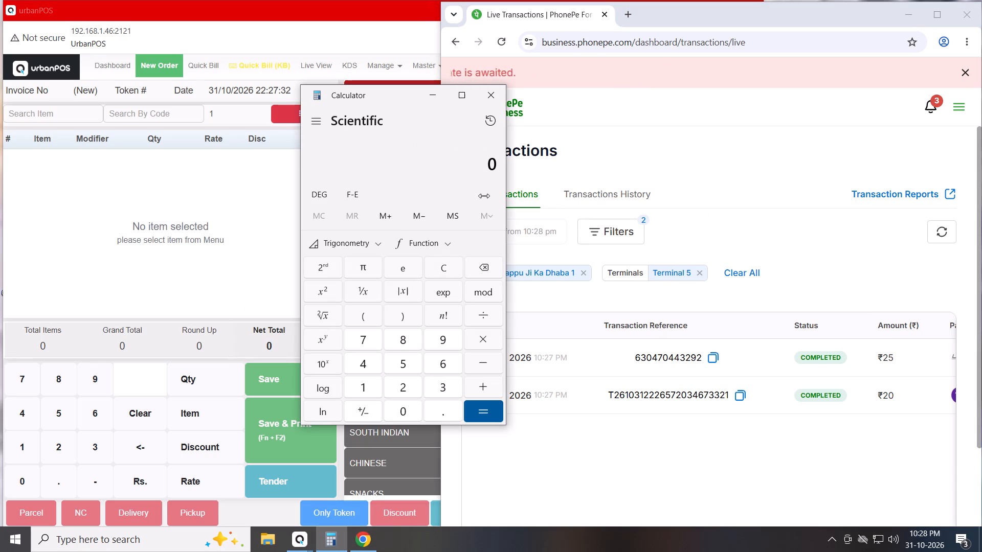
# Add up 80, 500, 30, 373, 60, 120, 20, 20, 270, 20, 20, 20 and 25 in the calculator.
pyautogui.write('80+500+30+373+')
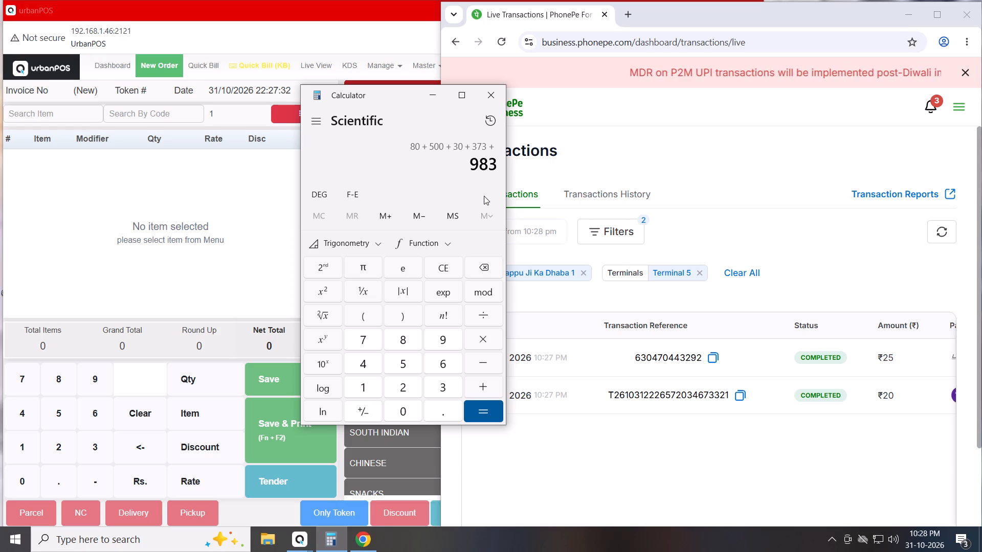
pyautogui.write('60+120+20+20')
pyautogui.press('+')
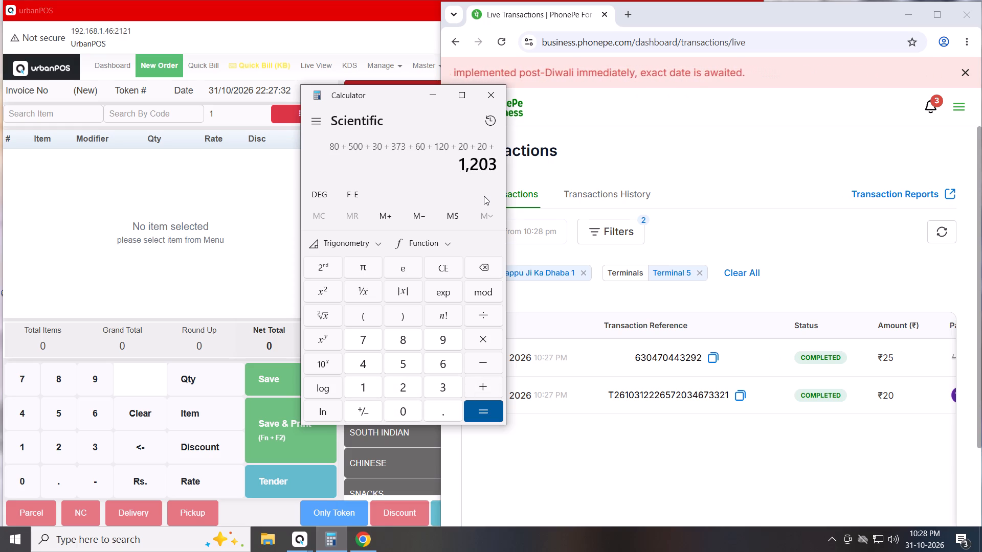
pyautogui.write('270+20+20+20+25+')
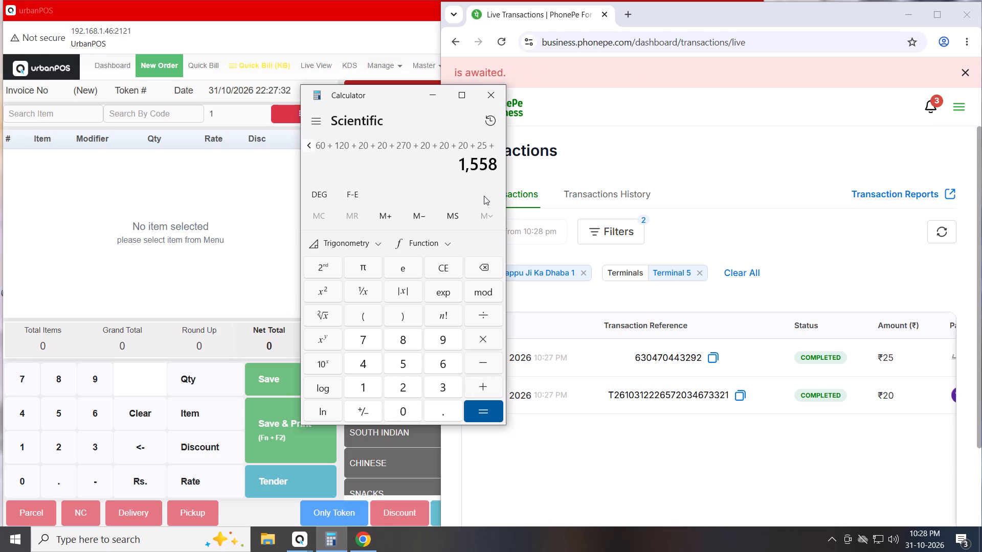
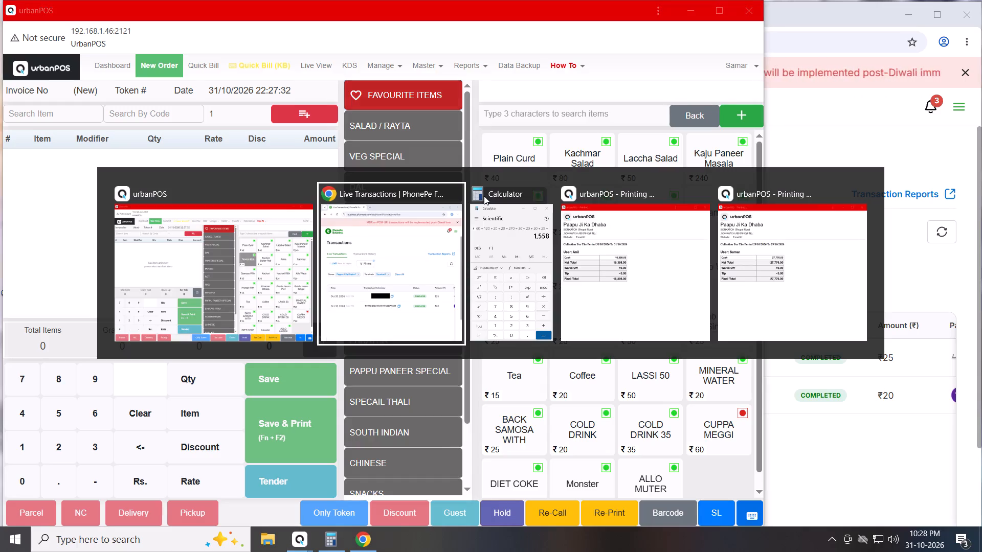
# Switch to the calculator, clear the previous calculation, and add up 620, 1386, 885 and 920 as a new running sum.
pyautogui.hotkey('alt', 'Tab')
pyautogui.press('Escape')
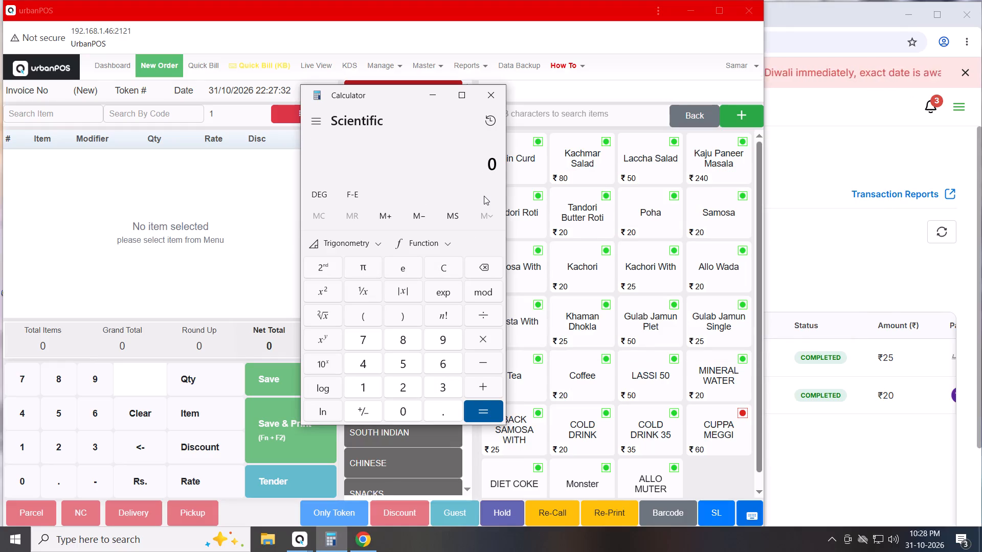
pyautogui.write('620+1386')
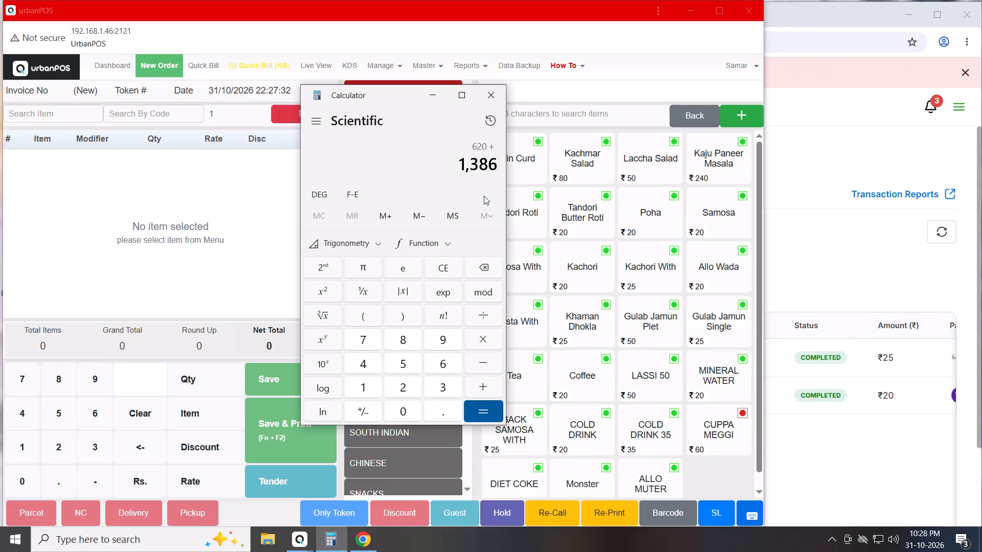
pyautogui.write('+885+920+')
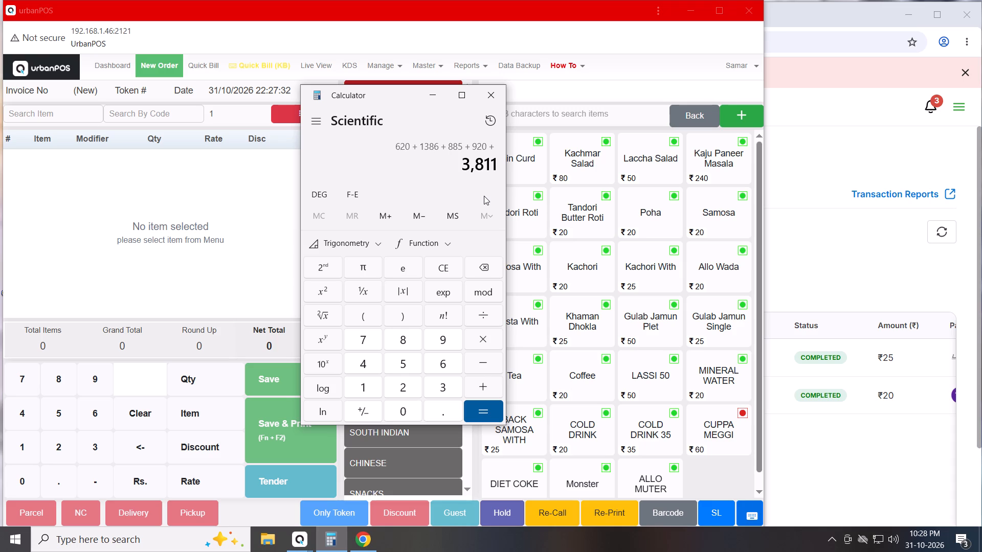
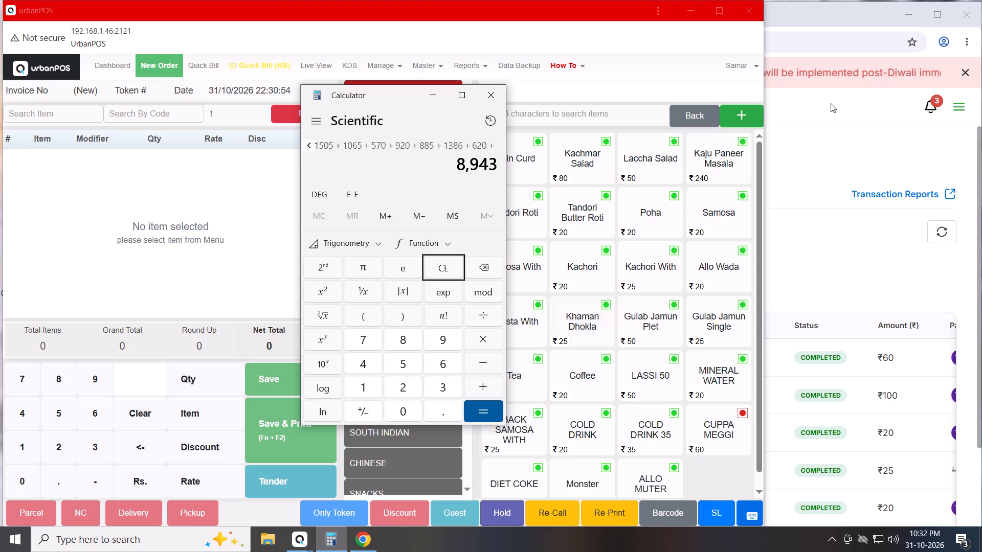
# Switch back to urbanPOS, add one Kachori to a new order, and save and print the bill.
pyautogui.click(588, 254)
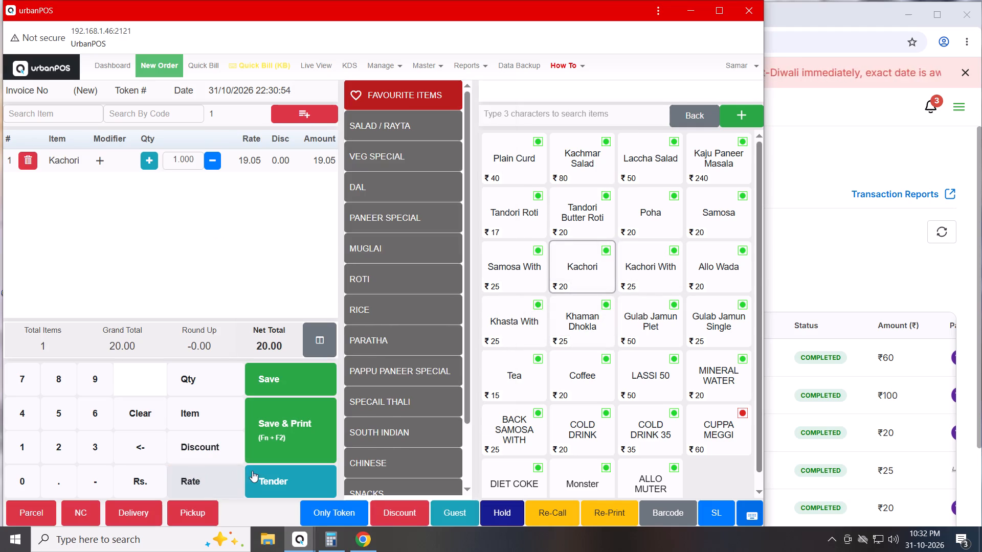
pyautogui.click(272, 454)
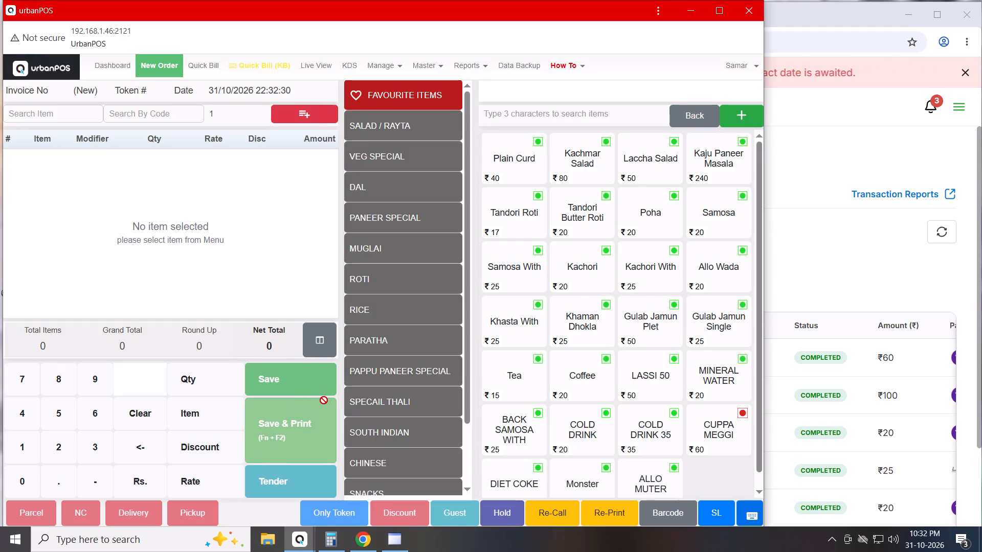
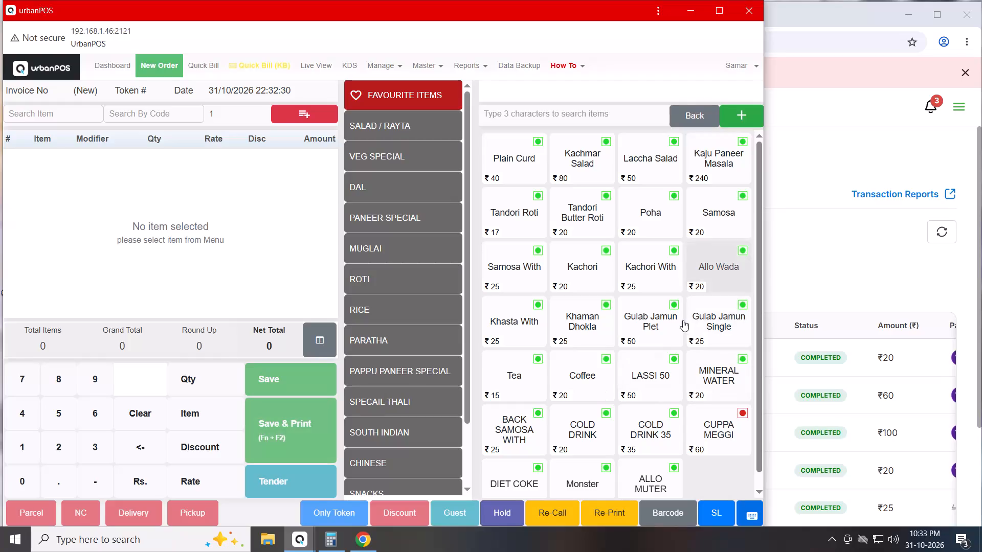
# Enter a new order for two BACK SAMOSA WITH, and save and print the bill.
pyautogui.tripleClick(541, 436)
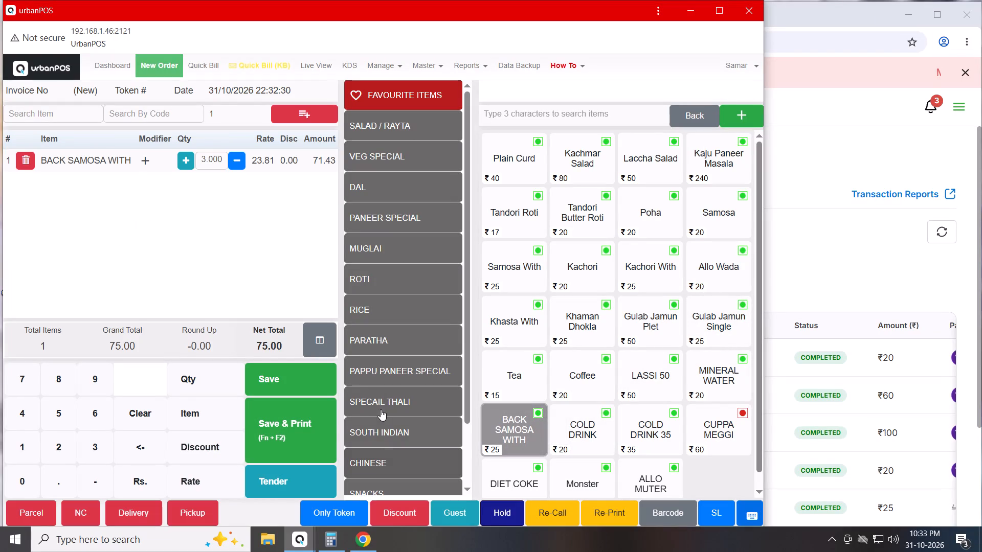
pyautogui.click(241, 154)
pyautogui.press('F2')
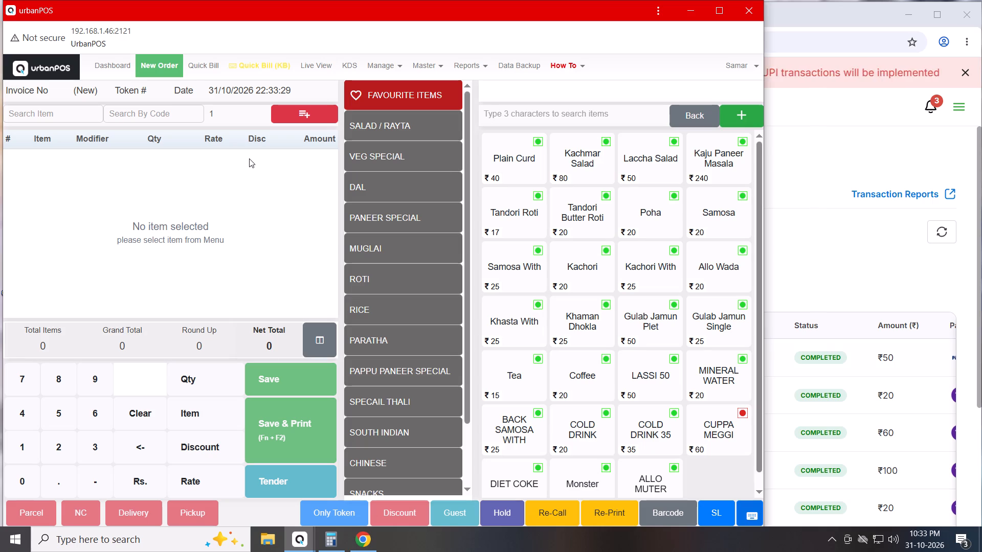
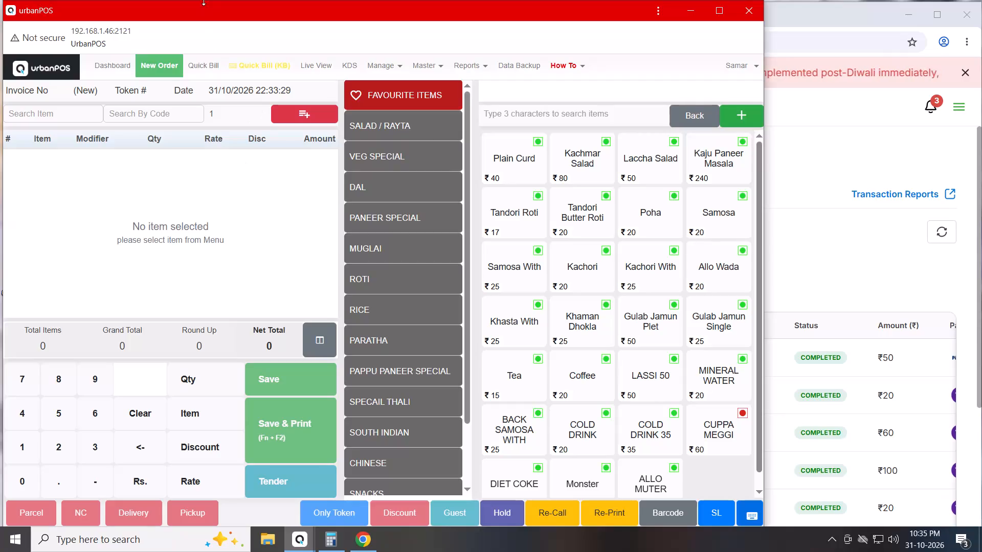
# Start a new order with one Butter Khichdi and two Laccha Paratha.
pyautogui.doubleClick(93, 114)
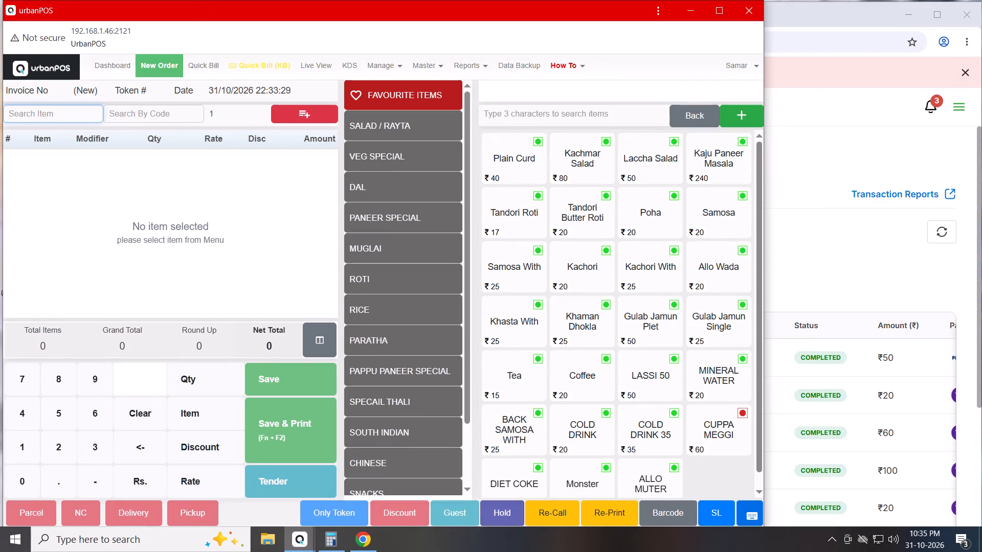
pyautogui.write('BUTTER K')
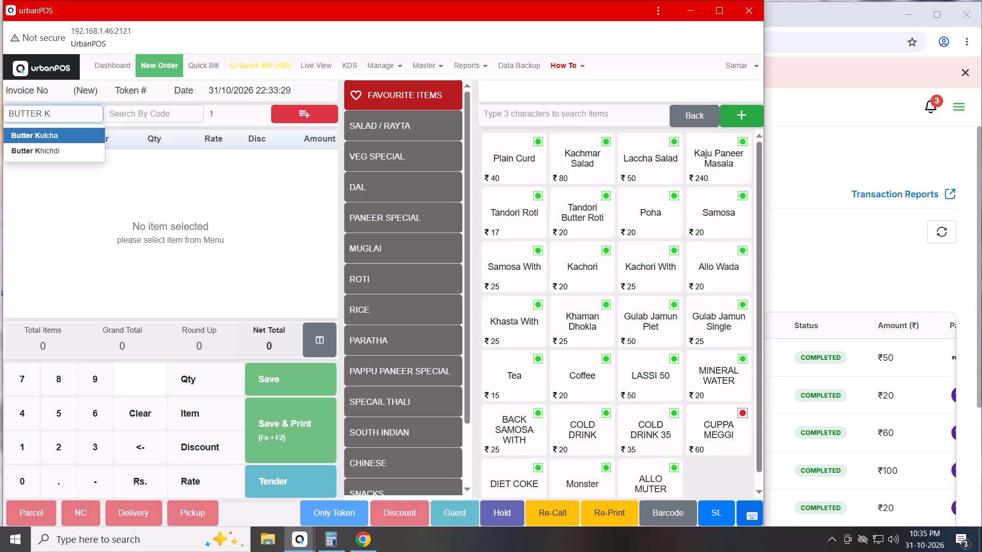
pyautogui.press('Down')
pyautogui.press('Return')
pyautogui.press('Return')
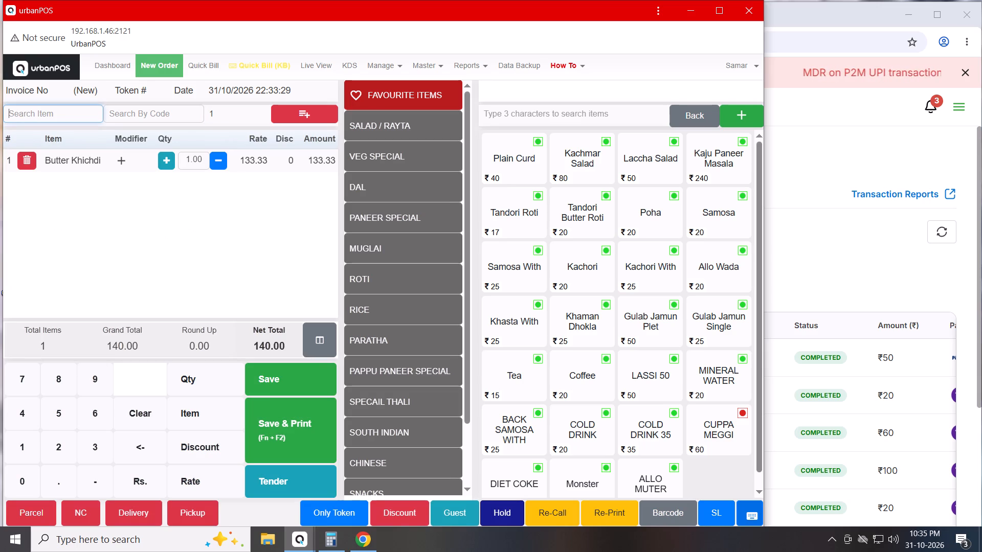
pyautogui.write('LACH')
pyautogui.press('BackSpace')
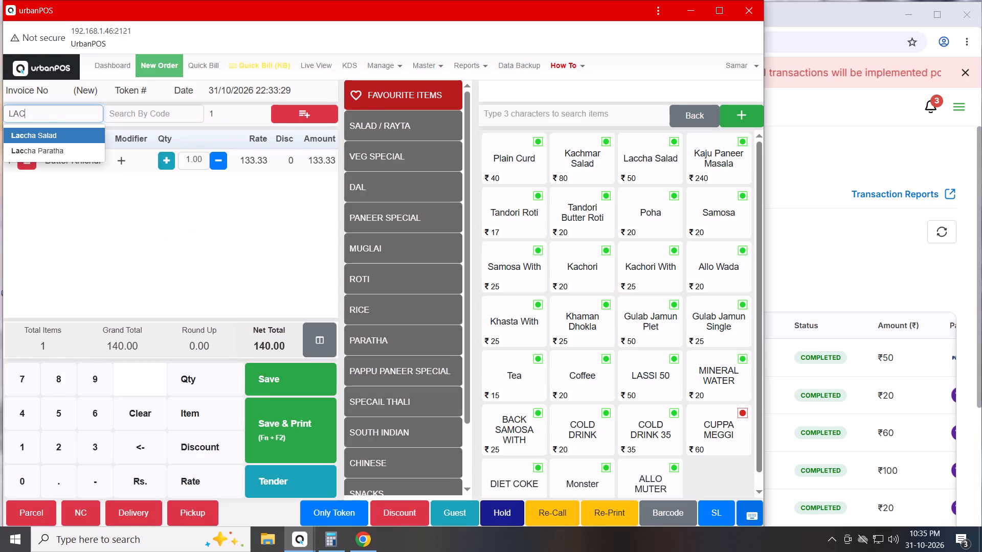
pyautogui.press('Down')
pyautogui.press('Return')
pyautogui.press('2')
pyautogui.press('Return')
# Add one Plain Curd and one Sweet Lassi to the order.
pyautogui.write('CURD')
pyautogui.press('Return')
pyautogui.press('Return')
pyautogui.write('LAS')
pyautogui.press('Return')
pyautogui.press('Return')
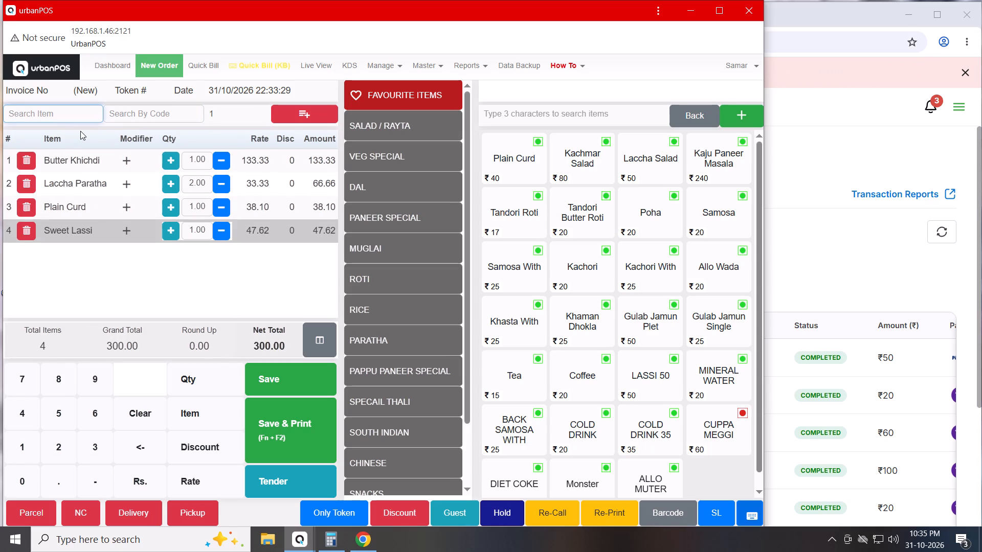
# Add two Back Samosa and four Tea to the order, and save and print the bill.
pyautogui.write('BACK')
pyautogui.press('Return')
pyautogui.press('2')
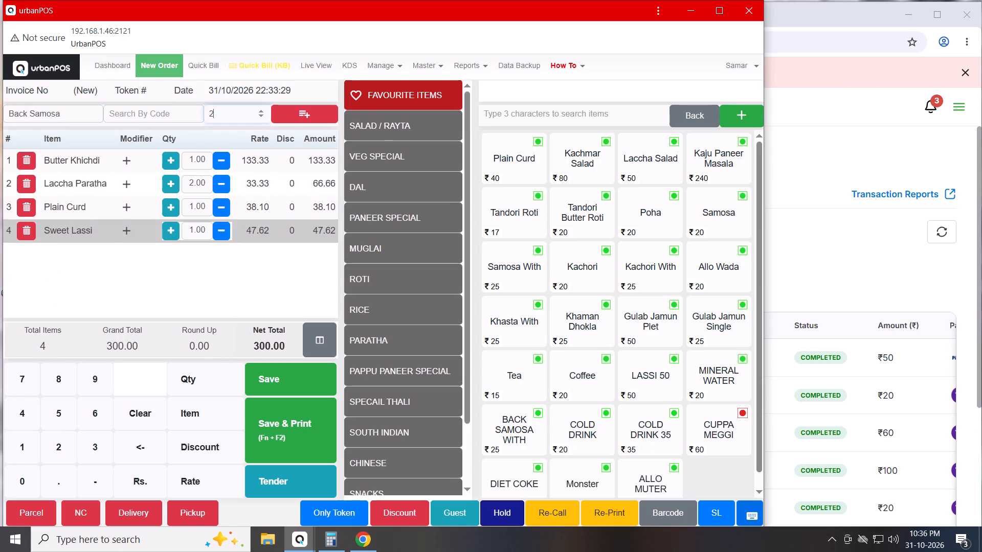
pyautogui.press('Return')
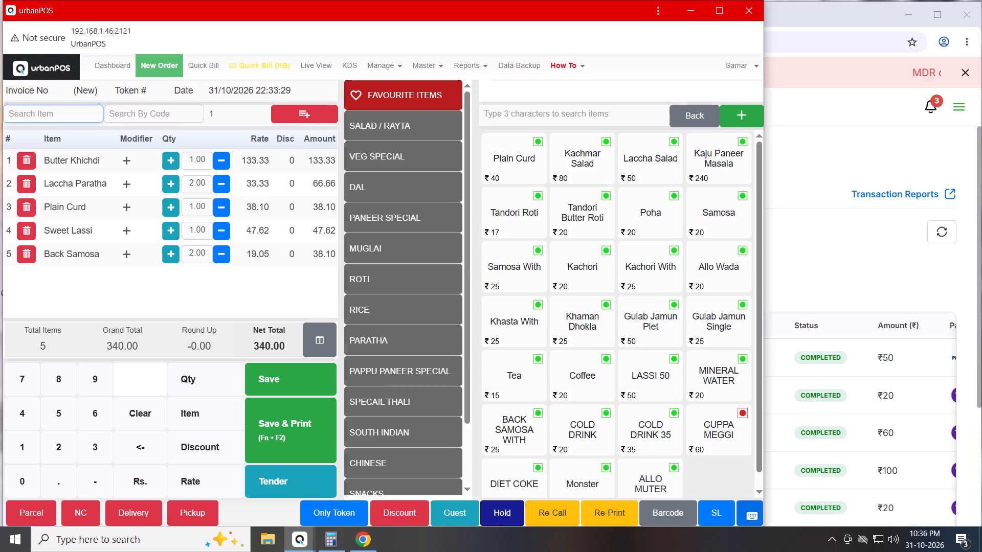
pyautogui.write('TEA')
pyautogui.press('Return')
pyautogui.press('4')
pyautogui.press('Return')
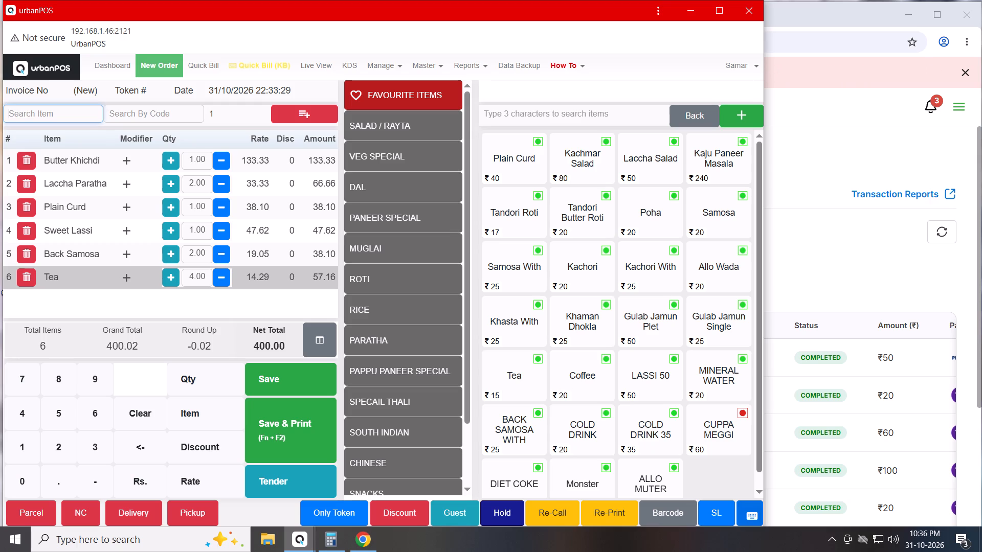
pyautogui.press('F2')
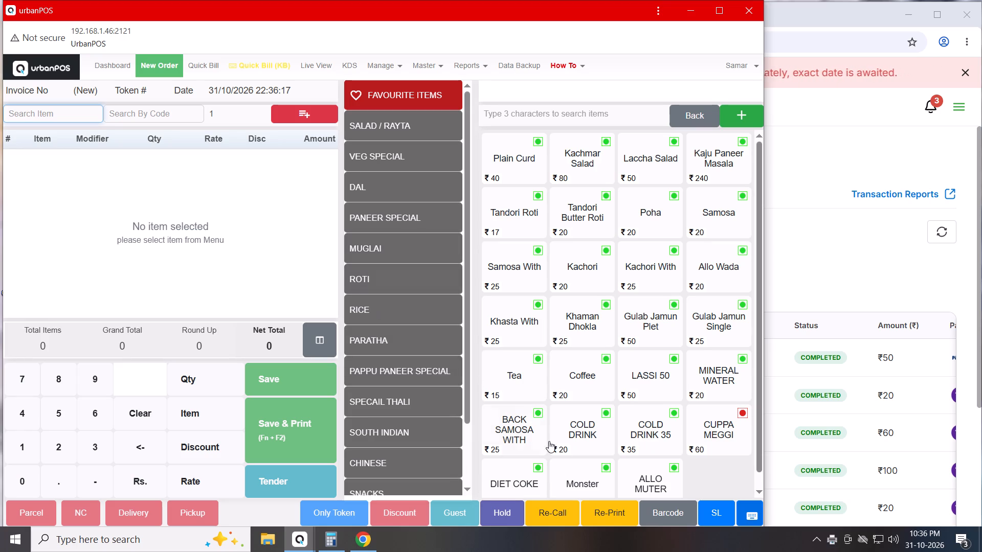
# Check the recent invoices in the re-print invoice list and close it.
pyautogui.doubleClick(610, 523)
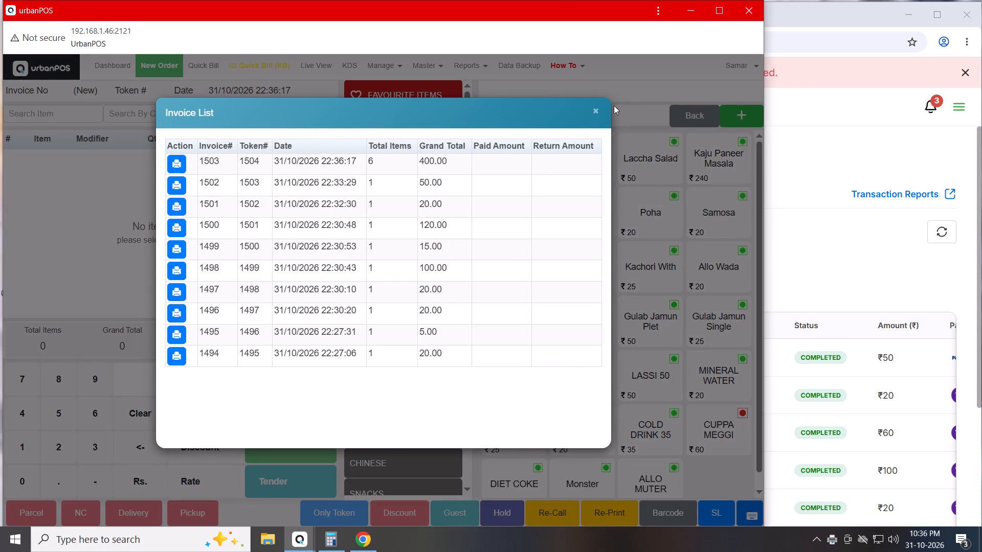
pyautogui.tripleClick(597, 115)
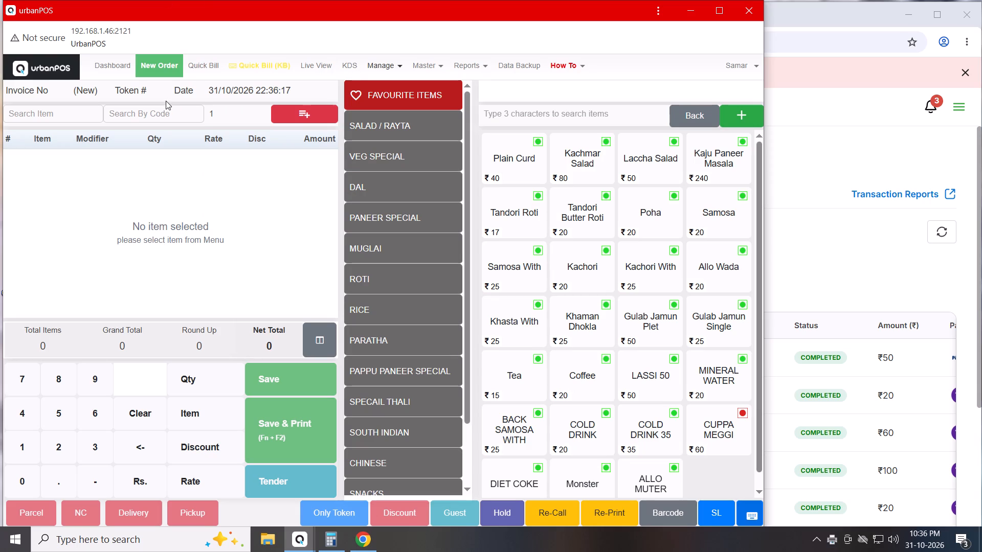
# Enter a new order for one Butter Milk using item code 7, and save and print the bill.
pyautogui.click(156, 109)
pyautogui.press('7')
pyautogui.press('Return')
pyautogui.press('Return')
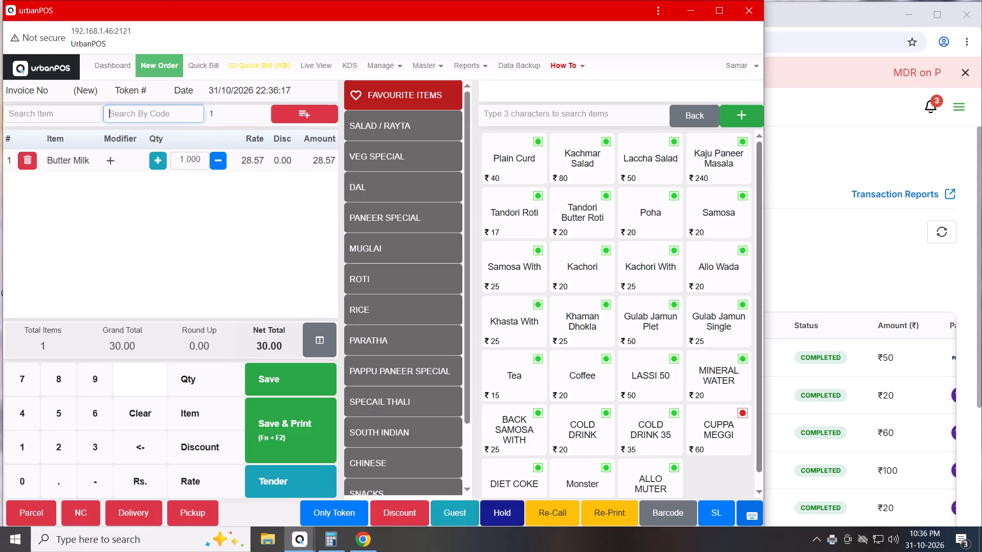
pyautogui.press('F2')
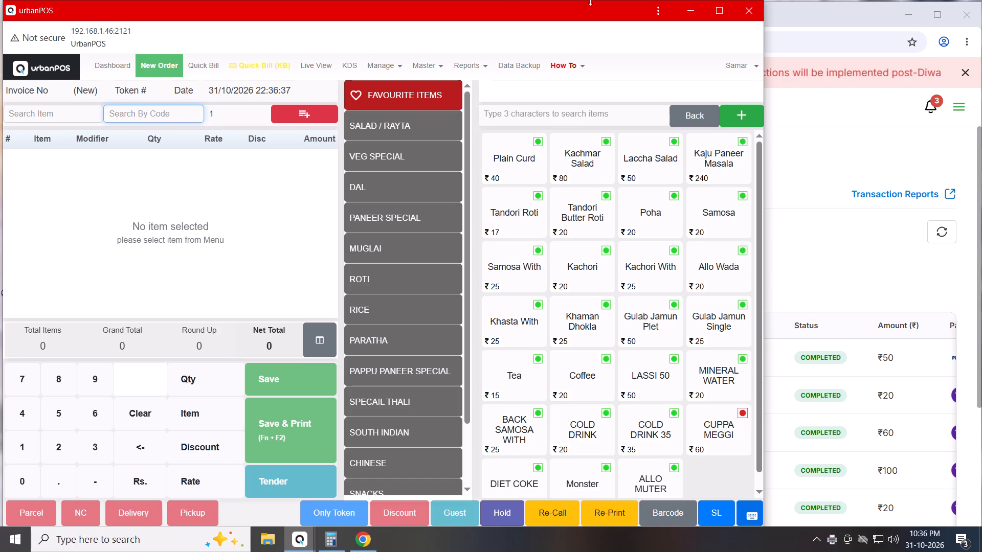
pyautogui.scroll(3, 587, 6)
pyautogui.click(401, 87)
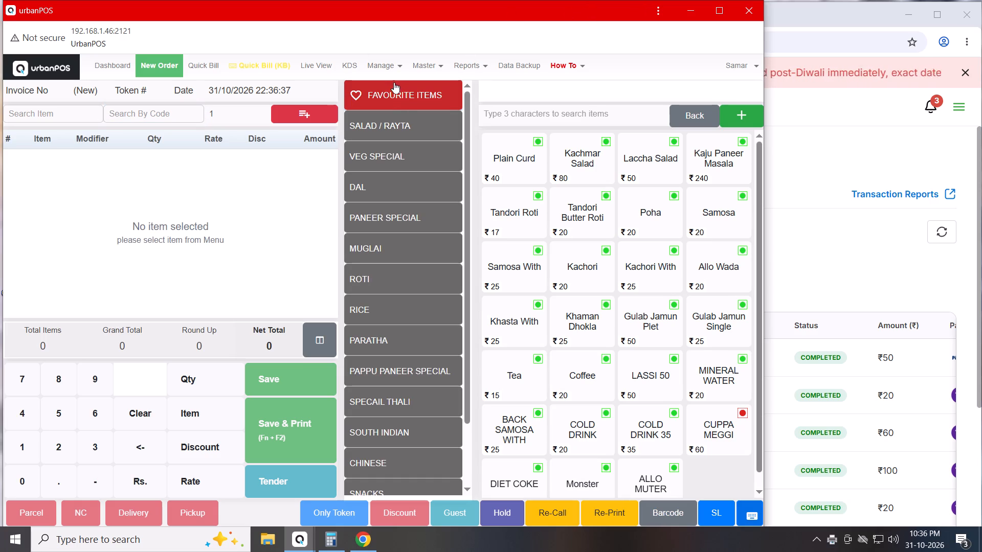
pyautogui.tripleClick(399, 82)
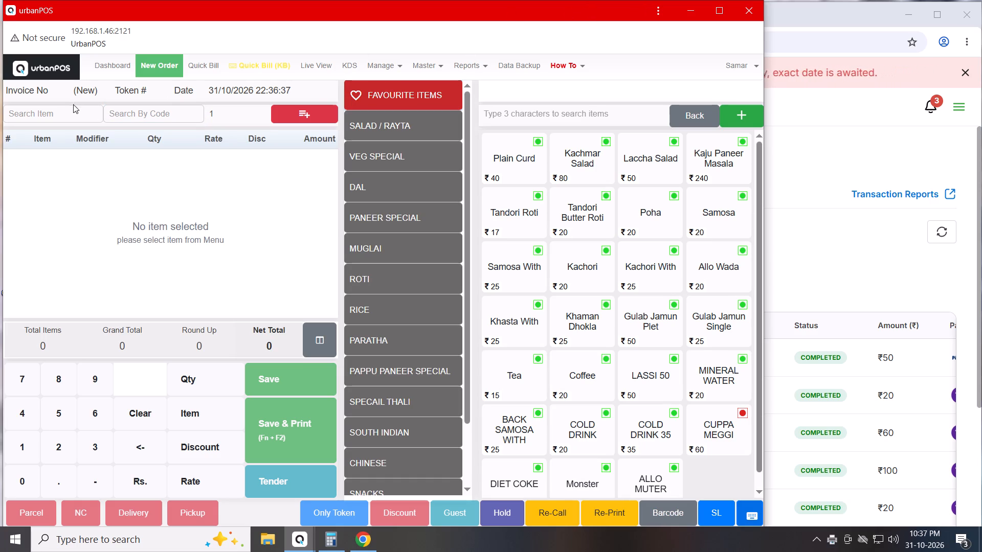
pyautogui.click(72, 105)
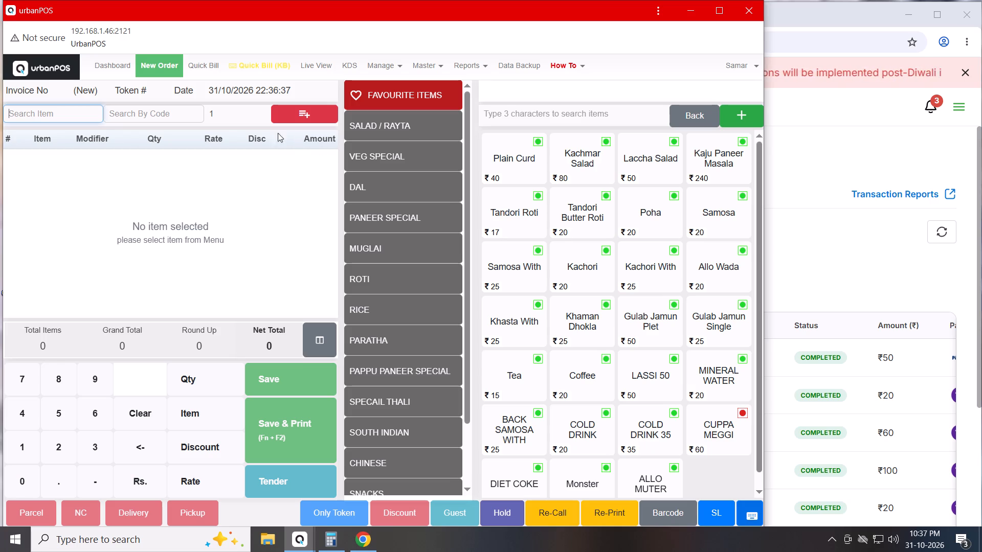
# Enter a new order for two MINERAL WATER, and save and print the bill.
pyautogui.doubleClick(709, 375)
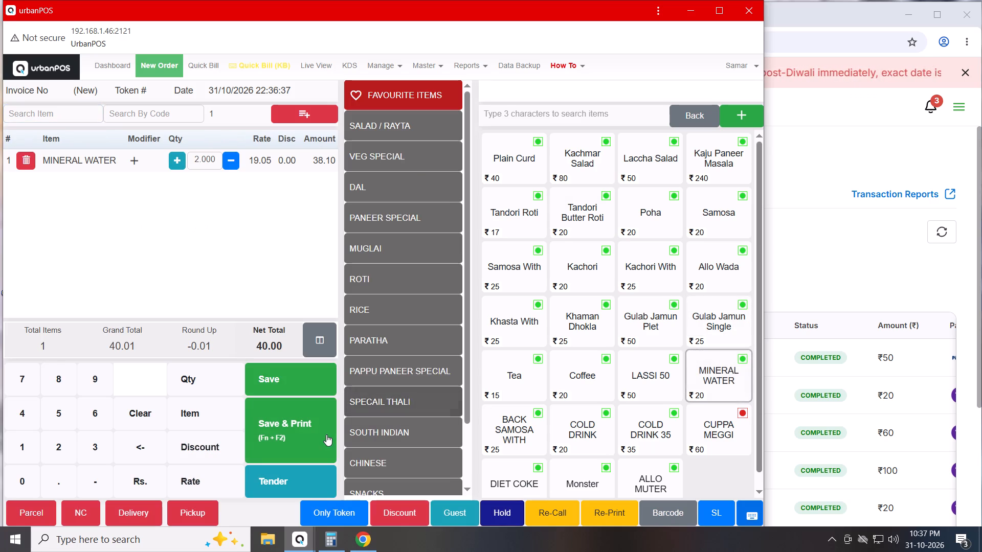
pyautogui.click(326, 434)
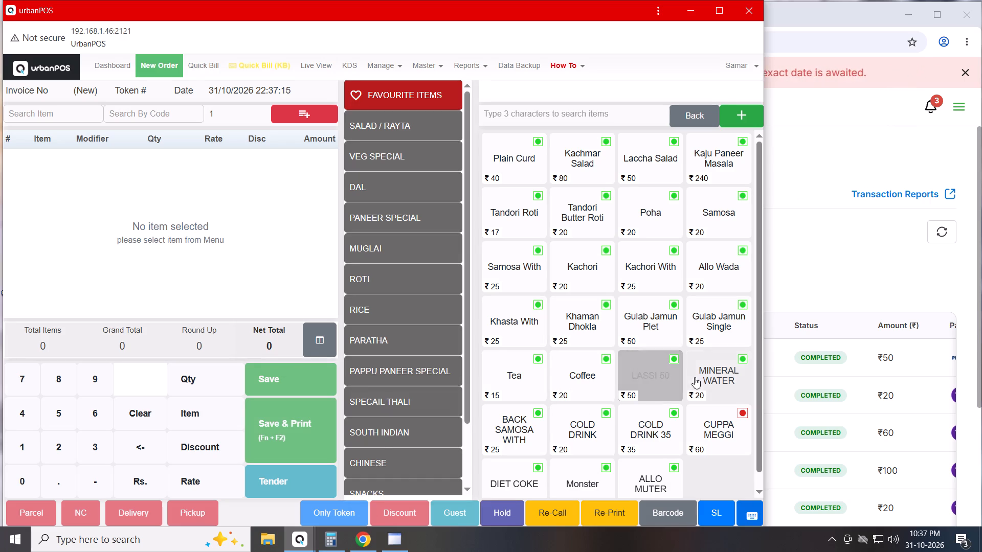
# Enter a new order for one MINERAL WATER, and save and print the bill.
pyautogui.click(695, 377)
pyautogui.click(327, 447)
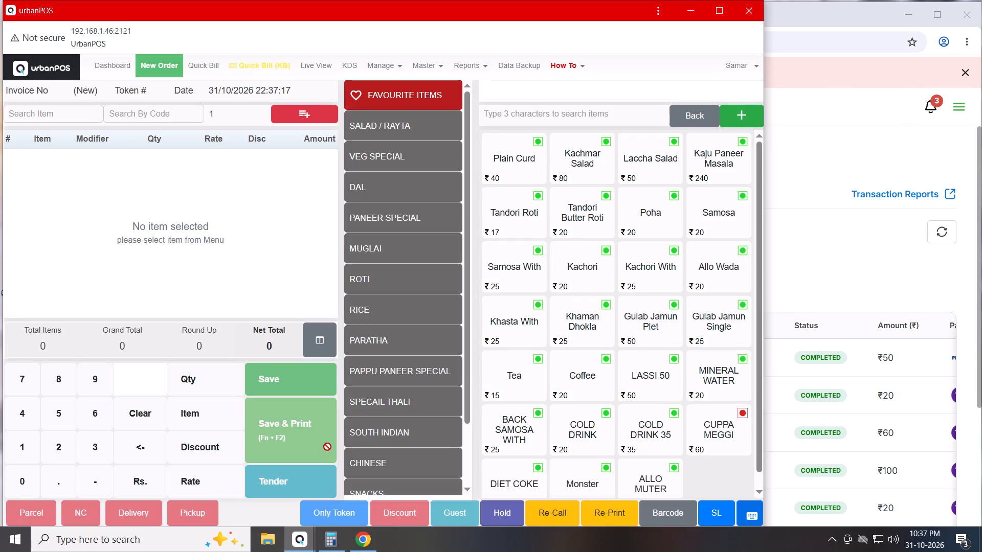
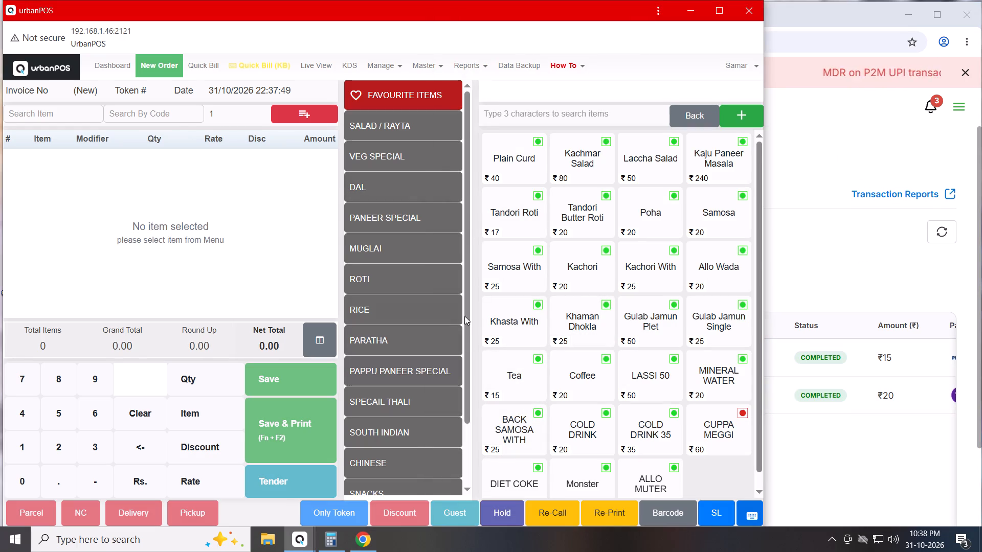
# Enter a new order for three Tea, and save and print the bill.
pyautogui.tripleClick(522, 373)
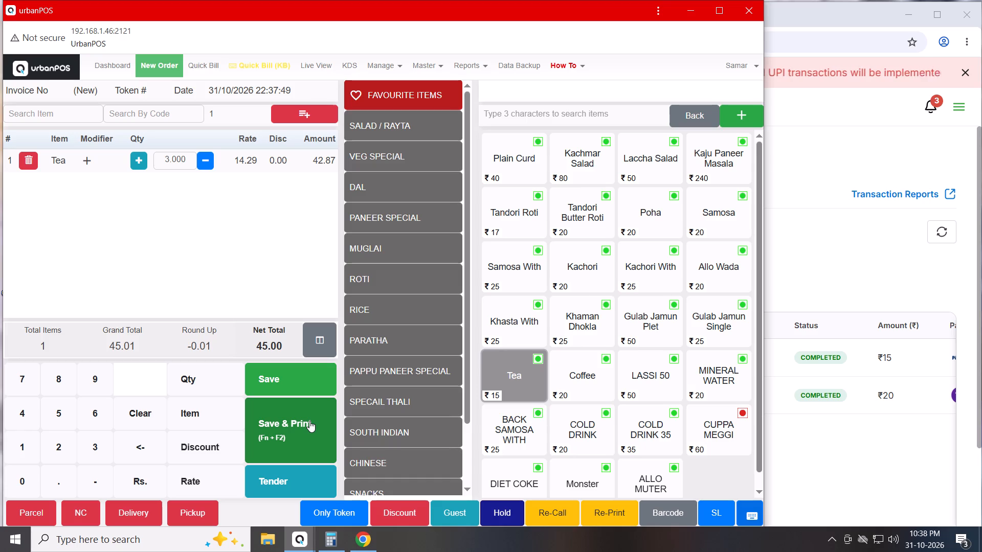
pyautogui.click(309, 421)
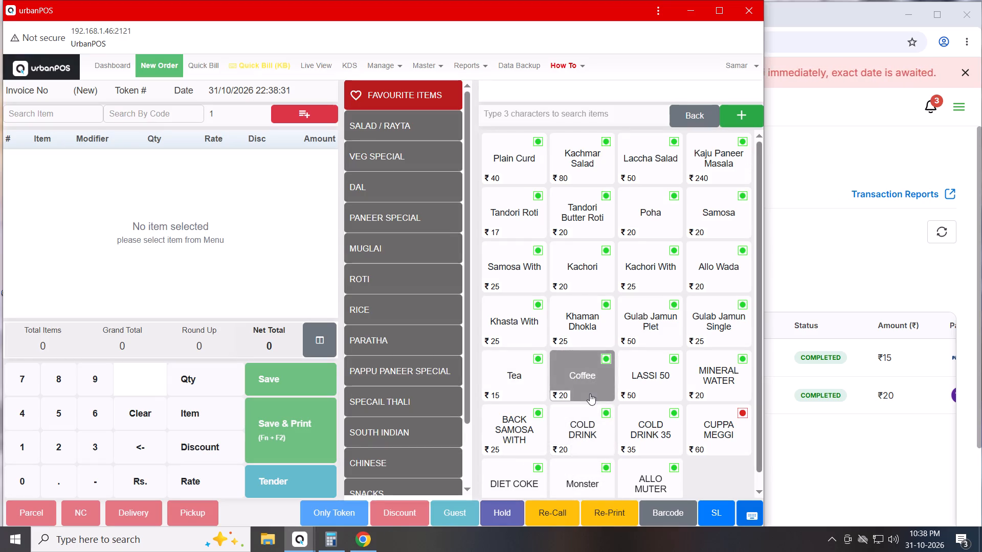
# Enter a new order for one COLD DRINK priced at ₹20, and save and print the bill.
pyautogui.click(580, 422)
pyautogui.click(300, 418)
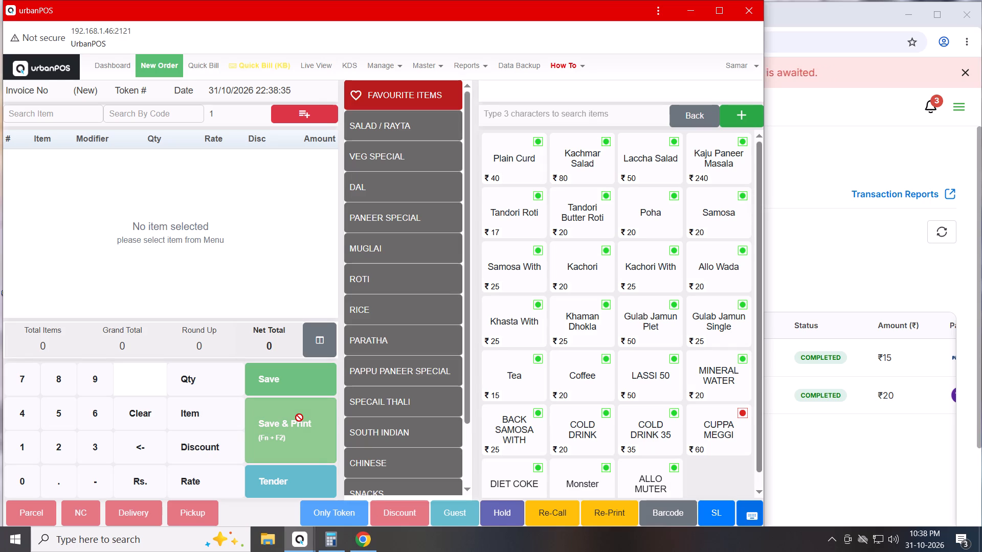
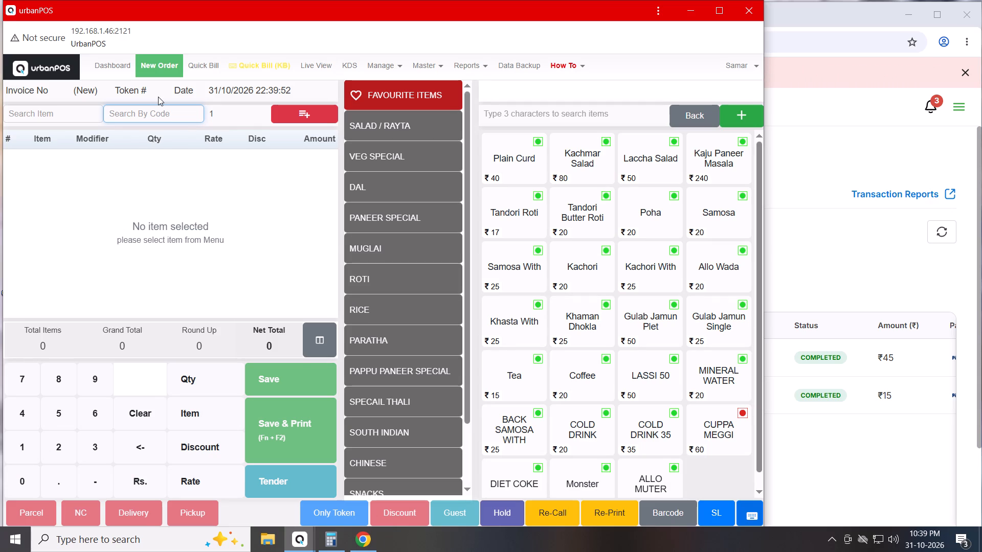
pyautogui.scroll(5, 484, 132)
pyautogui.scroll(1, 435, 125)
# Enter a new order for one Tea, and save and print the bill.
pyautogui.click(52, 117)
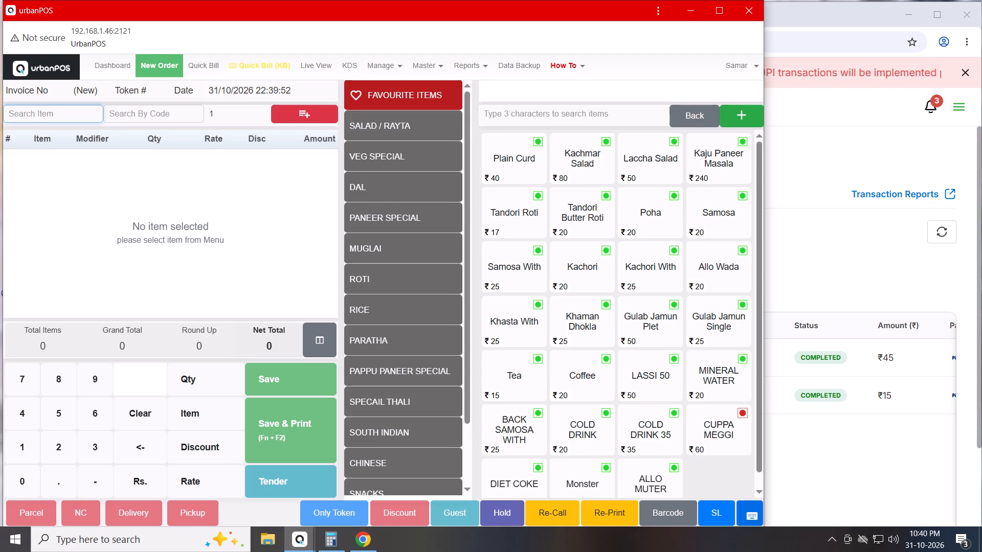
pyautogui.click(505, 390)
pyautogui.press('F2')
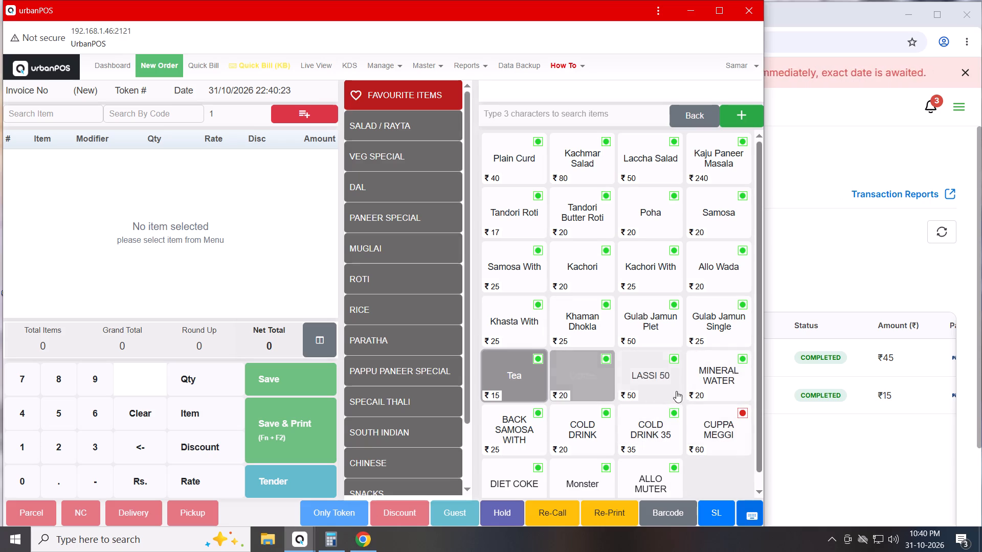
# Enter a new order for one MINERAL WATER, and save and print the bill.
pyautogui.click(715, 388)
pyautogui.press('F2')
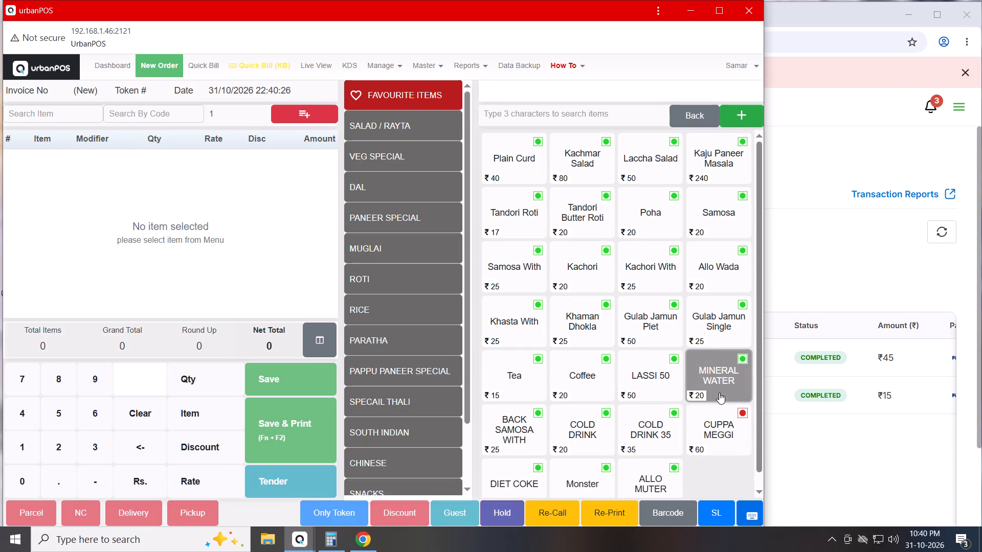
pyautogui.click(153, 110)
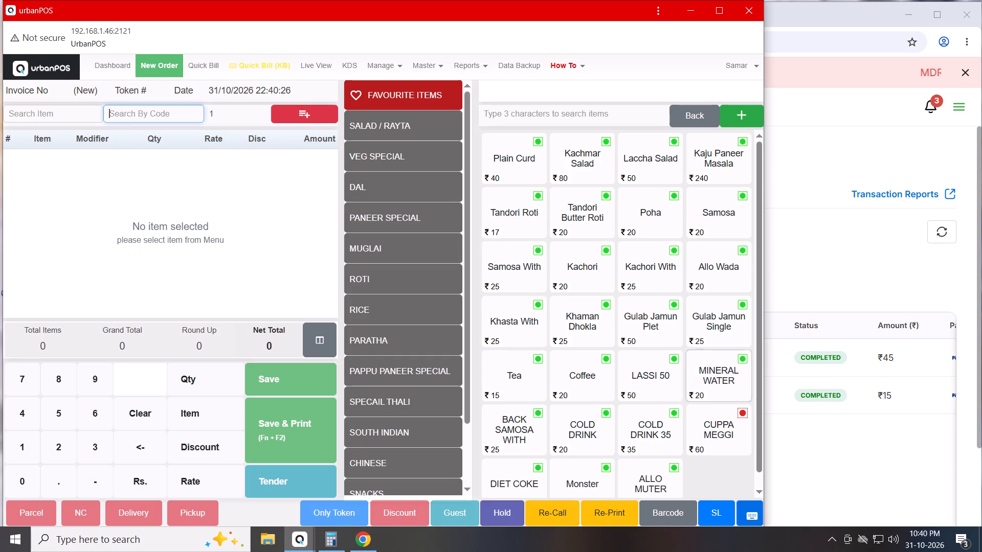
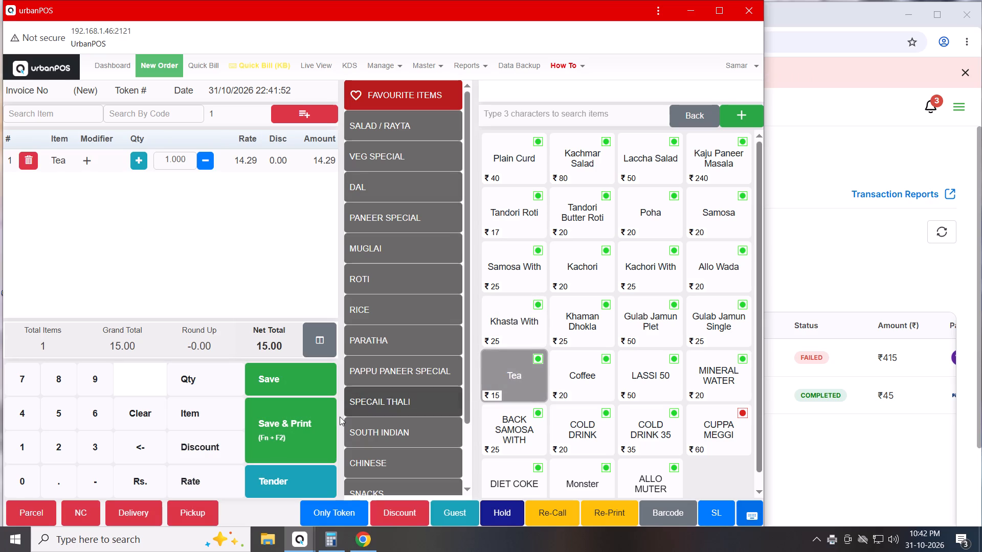
# Save and print the bill for the current order of one Tea.
pyautogui.click(340, 417)
pyautogui.click(330, 416)
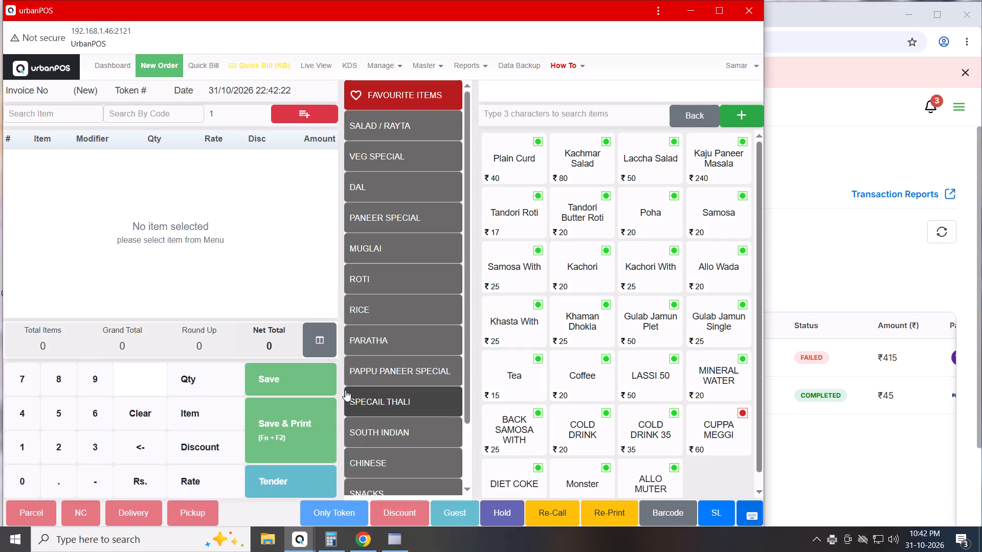
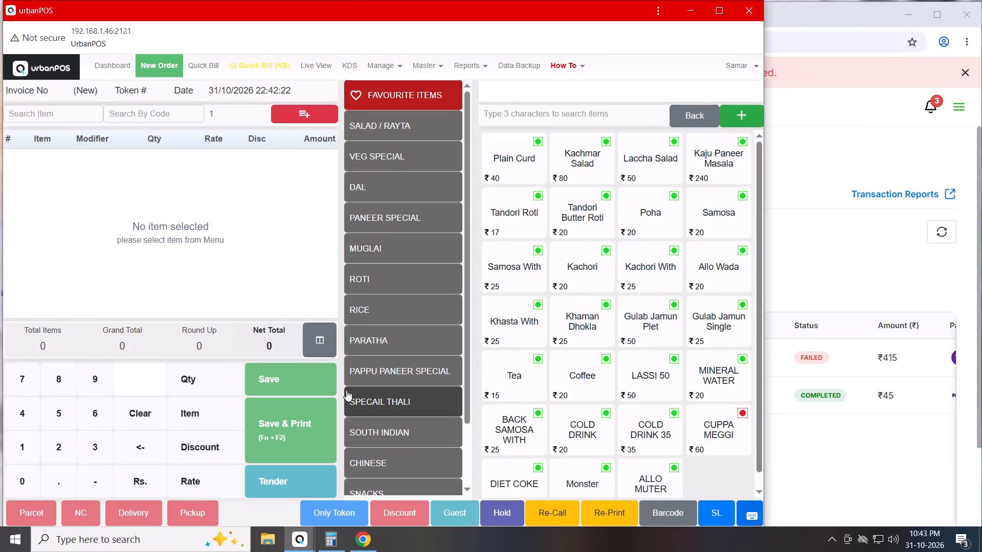
# Enter an order of two Teas, then save and print its bill.
pyautogui.doubleClick(532, 382)
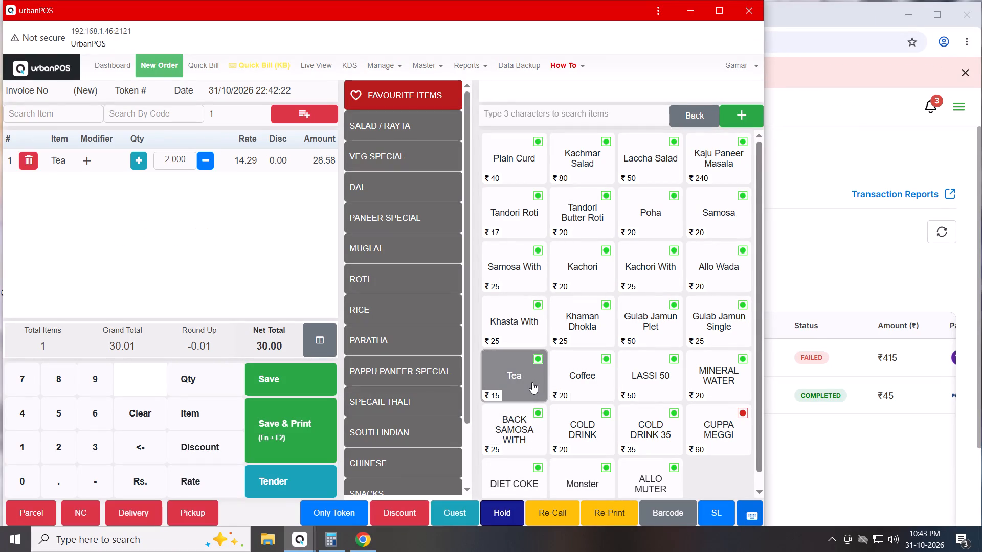
pyautogui.press('F2')
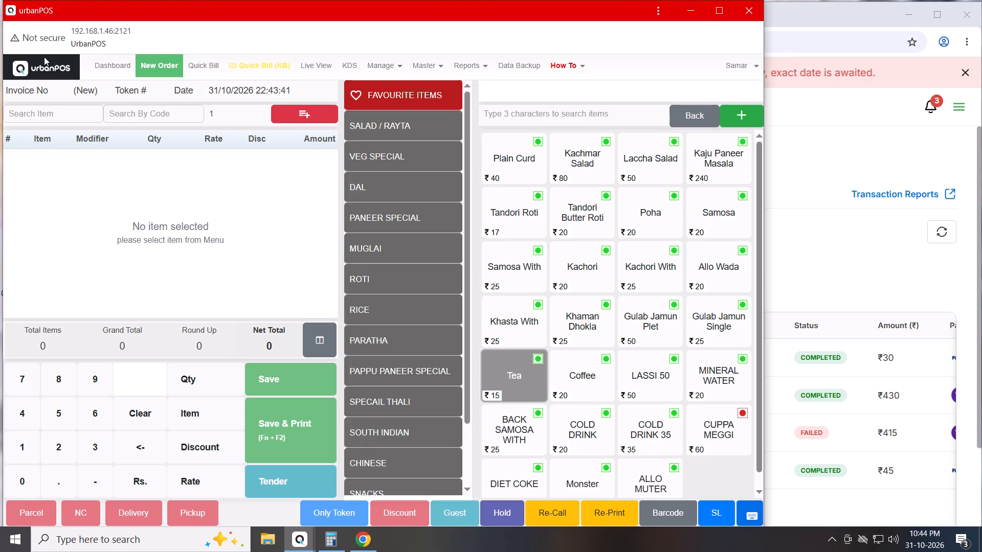
# Start a new order with one Masala Papad and one Dal Harimirch T.
pyautogui.click(48, 106)
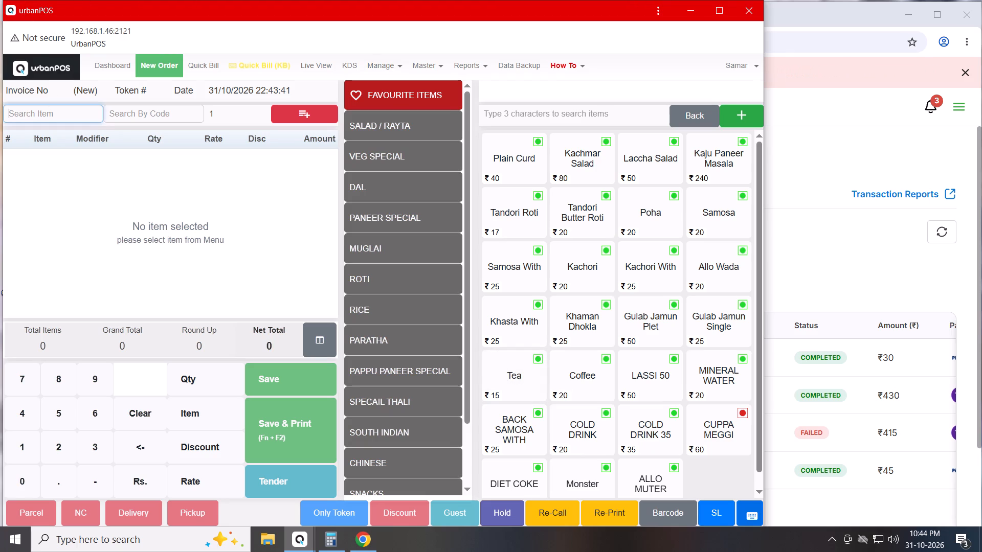
pyautogui.write('MASA')
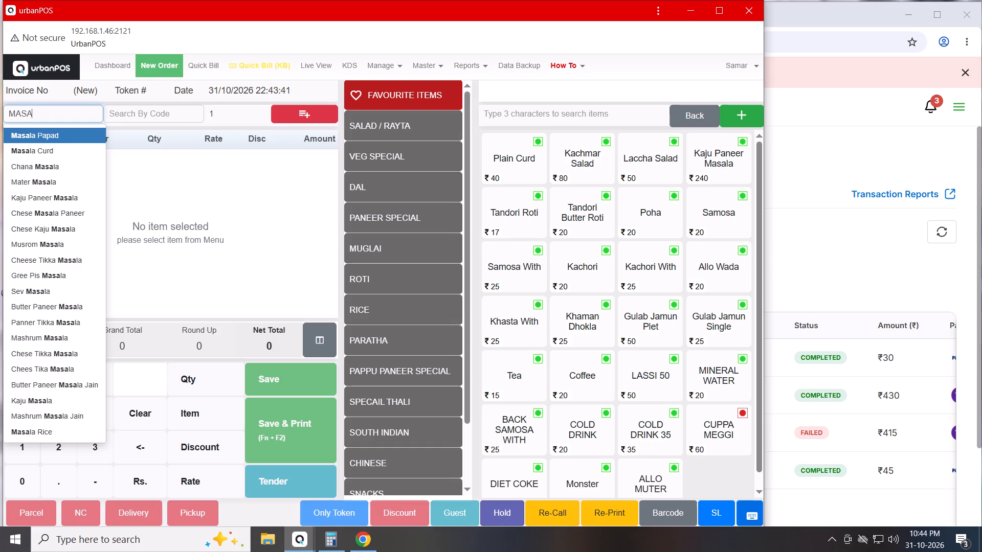
pyautogui.press('Return')
pyautogui.press('Return')
pyautogui.write('DAL JH')
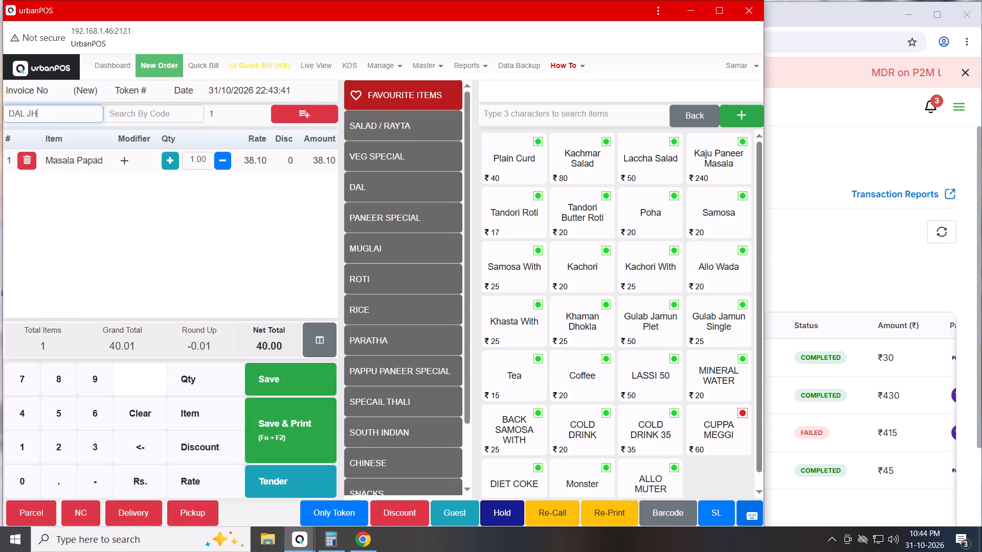
pyautogui.press('BackSpace')
pyautogui.press('BackSpace')
pyautogui.press('h')
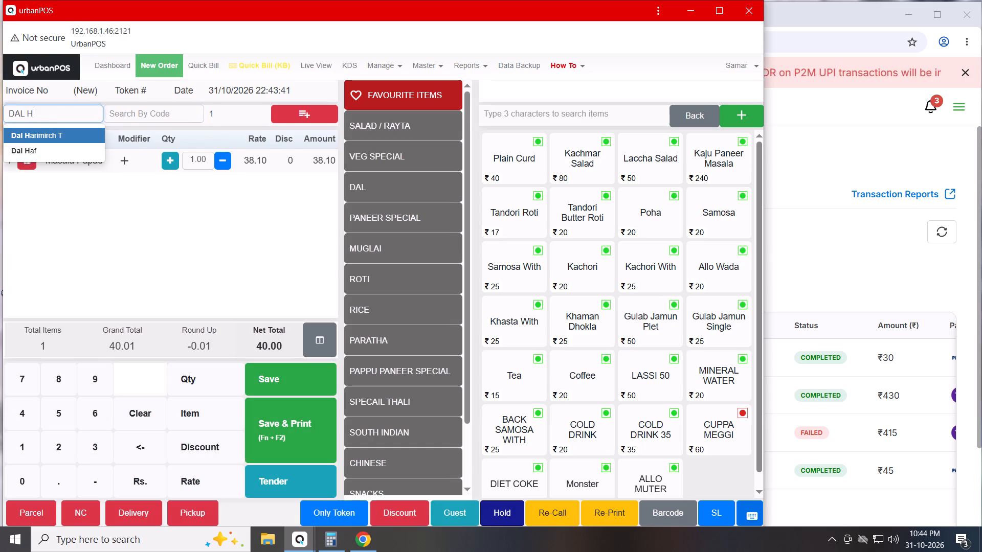
pyautogui.press('Return')
pyautogui.press('Return')
# Add one Veg Kofta and seven Tandori Butter Roti to the order.
pyautogui.write('VEG K')
pyautogui.press('Down')
pyautogui.press('Return')
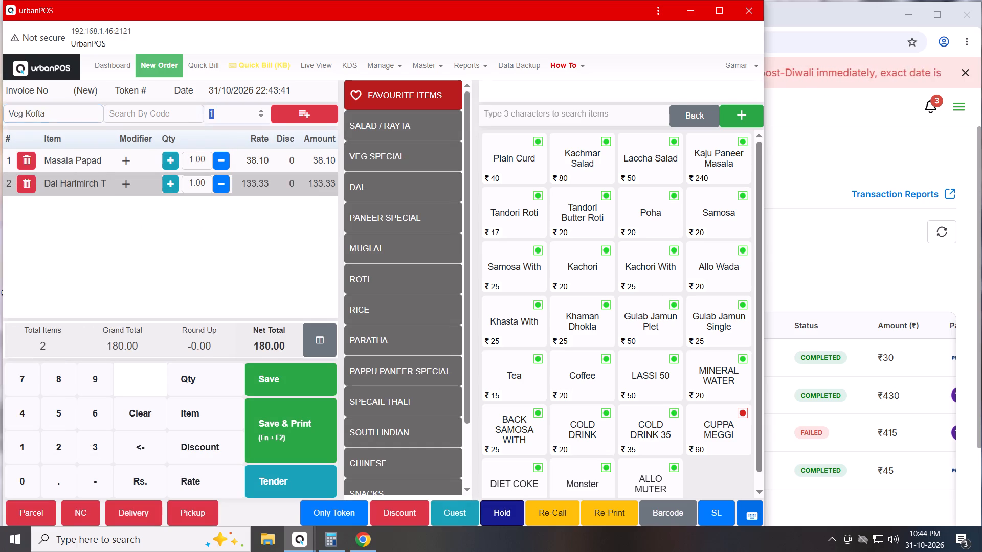
pyautogui.press('Return')
pyautogui.write('ROTI')
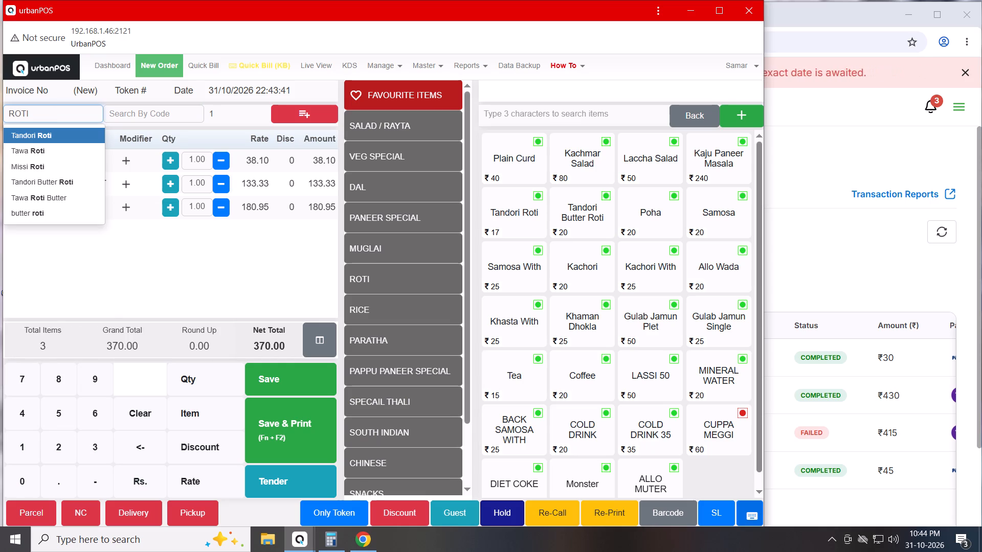
pyautogui.press('Up')
pyautogui.press('Up')
pyautogui.press('Up')
pyautogui.press('Return')
pyautogui.press('7')
pyautogui.press('Return')
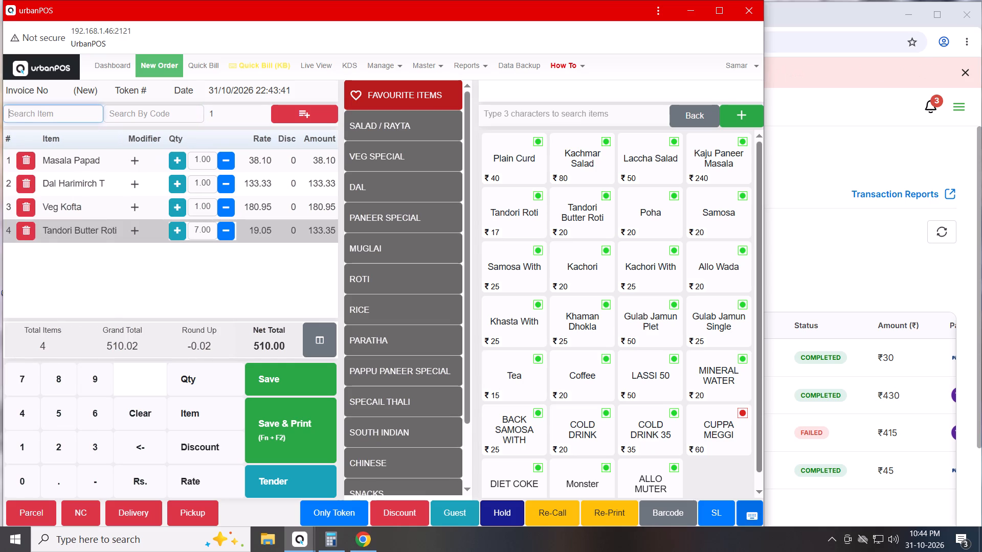
# Add one Missi Roti and one Onion Salad to the order.
pyautogui.write('MIS')
pyautogui.press('Return')
pyautogui.press('Return')
pyautogui.write('ONOI')
pyautogui.press('BackSpace')
pyautogui.press('BackSpace')
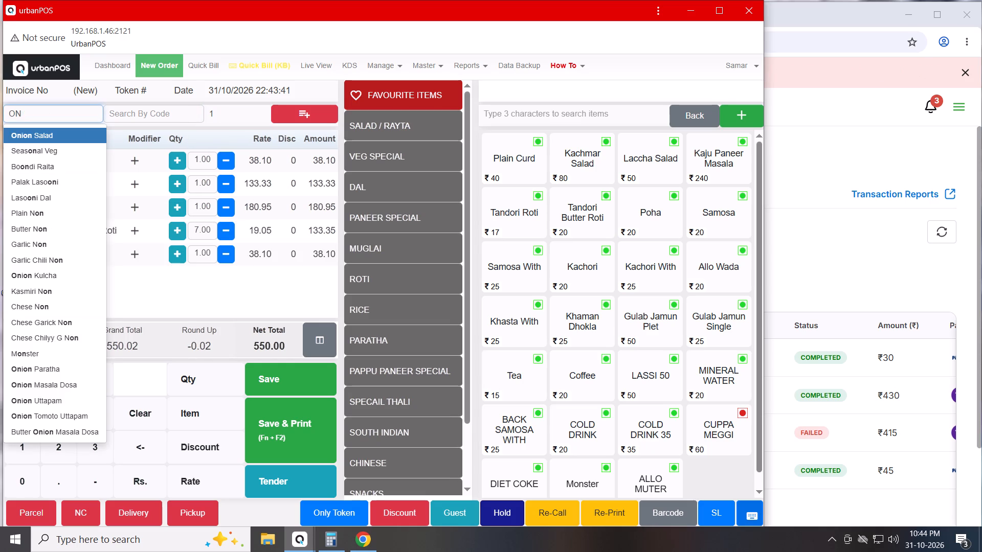
pyautogui.press('Return')
pyautogui.press('Return')
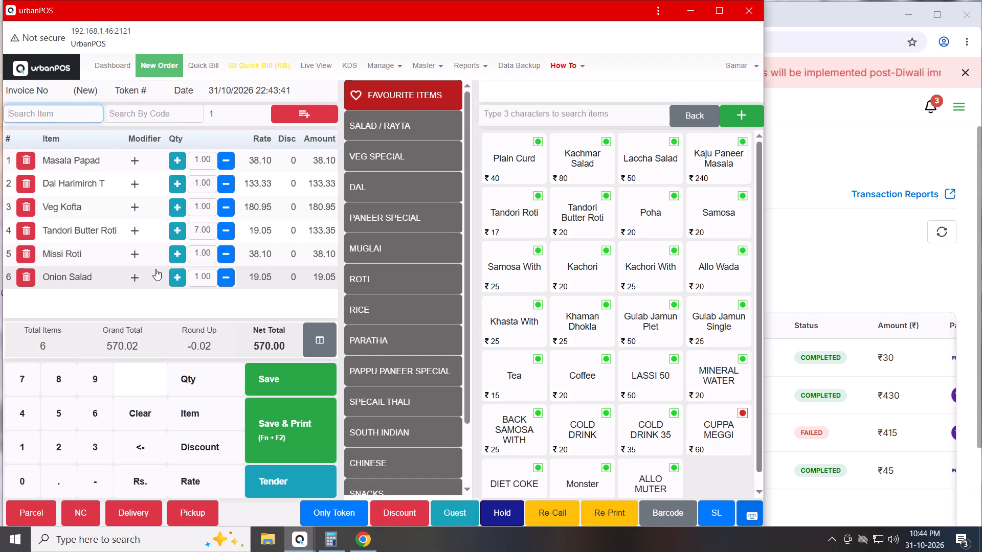
# Save and print the bill for the current six-item order.
pyautogui.press('F2')
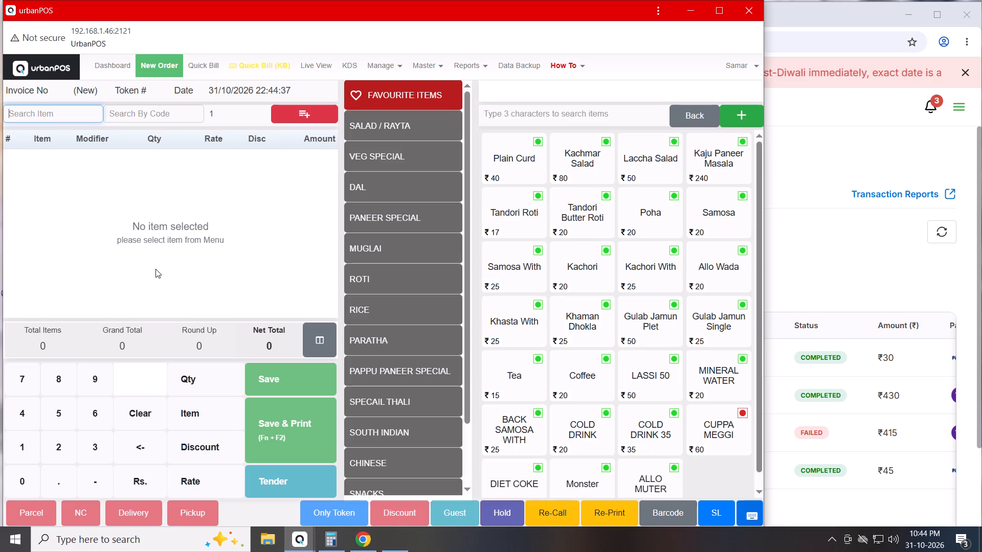
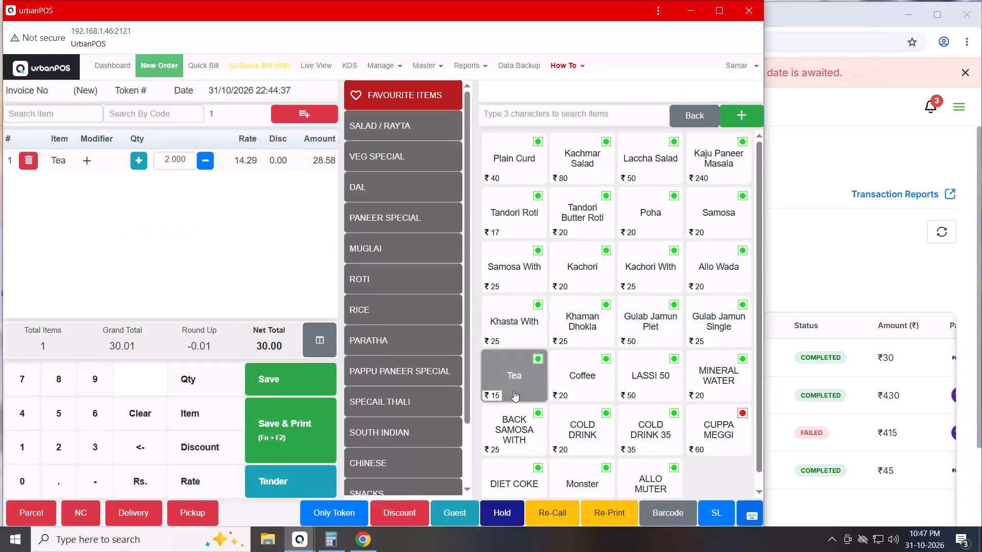
# Complete the order with four Tea in all, one Mineral Water and three Kachori, and save and print the bill.
pyautogui.doubleClick(514, 390)
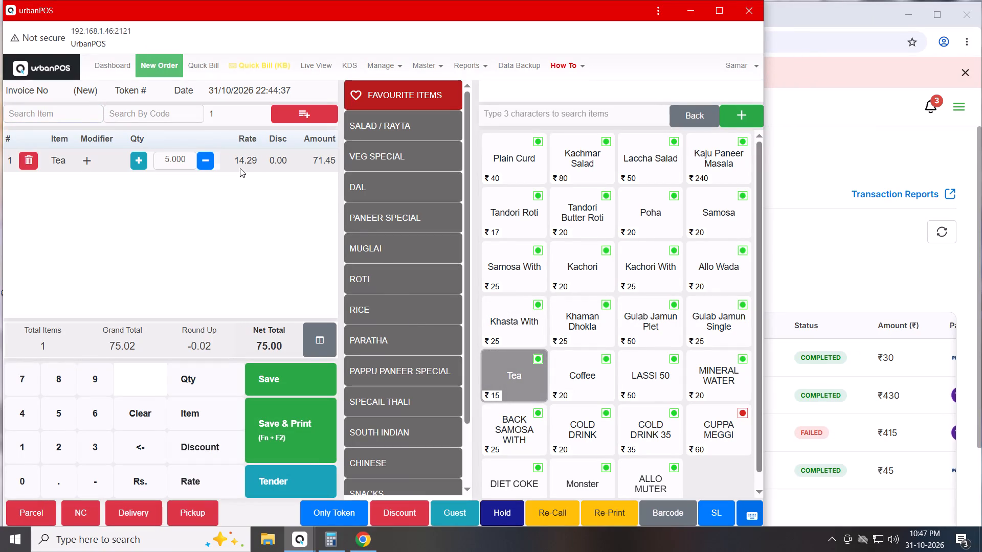
pyautogui.click(212, 159)
pyautogui.click(713, 385)
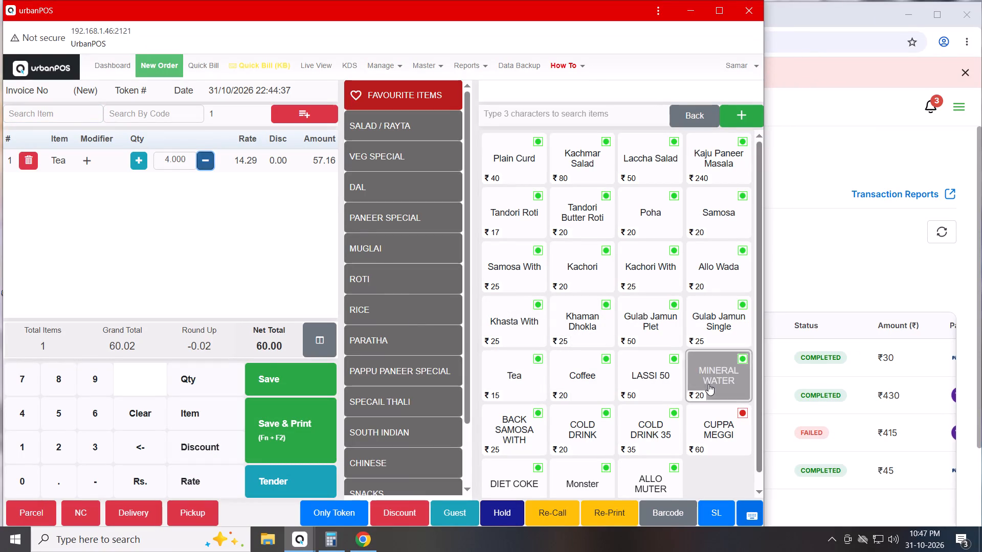
pyautogui.tripleClick(589, 258)
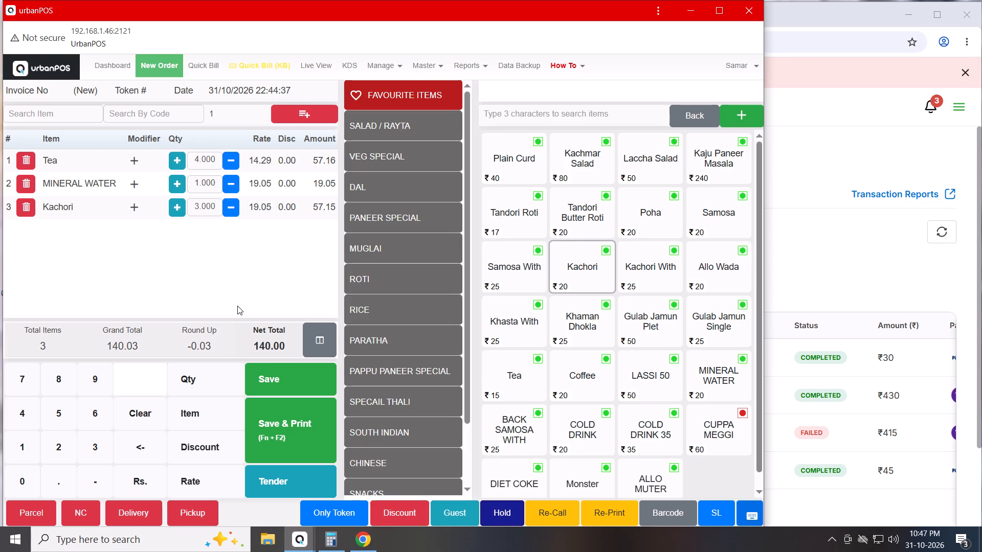
pyautogui.press('F2')
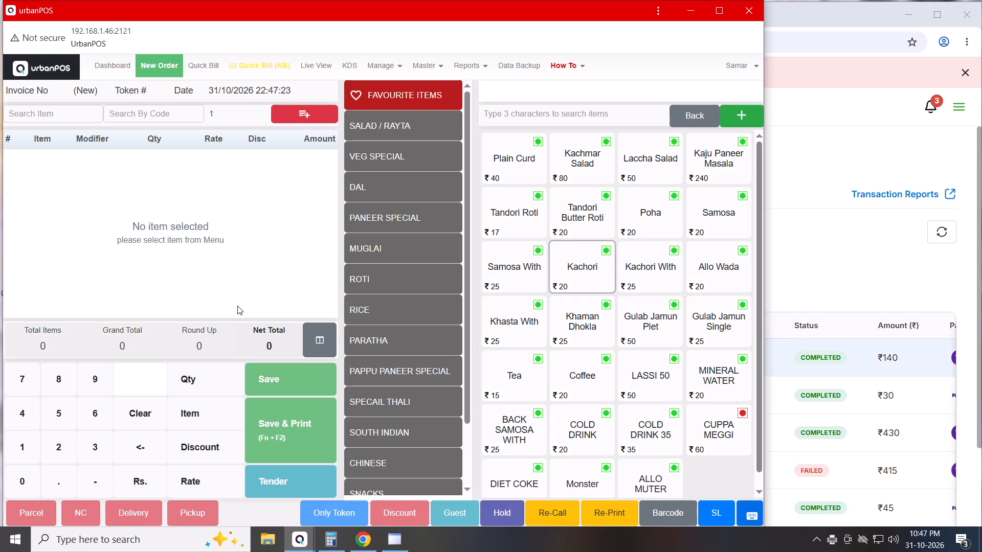
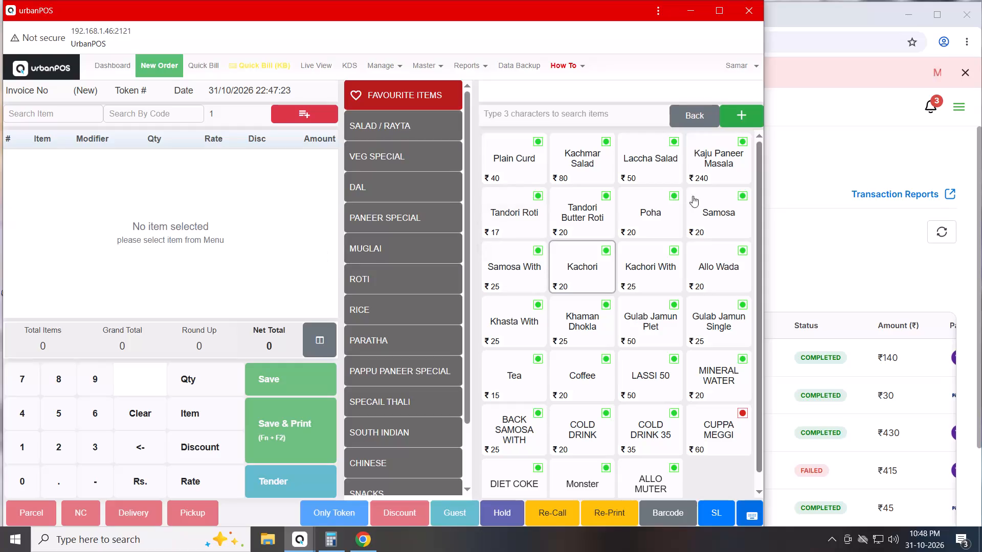
# Enter a new order of one Poha, and save and print the bill.
pyautogui.click(629, 211)
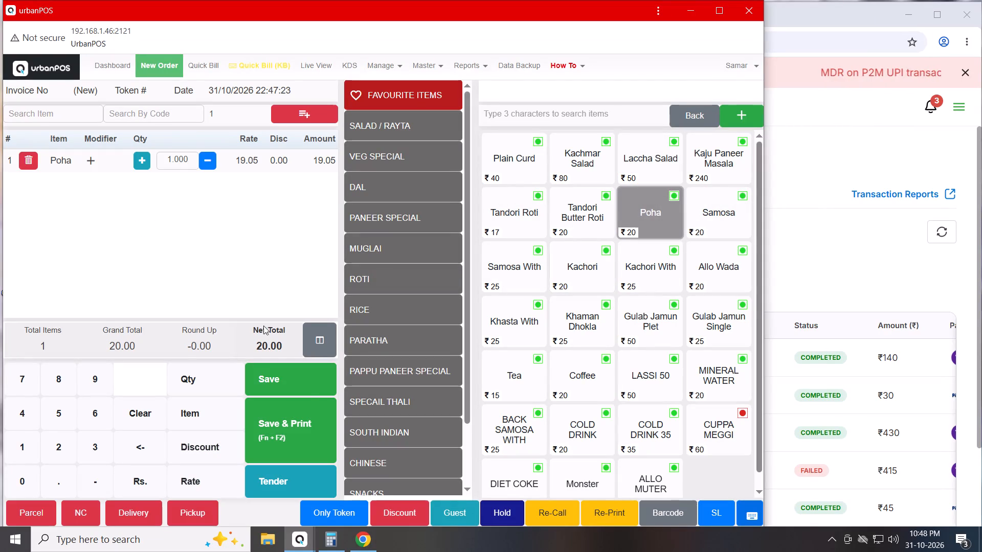
pyautogui.click(324, 443)
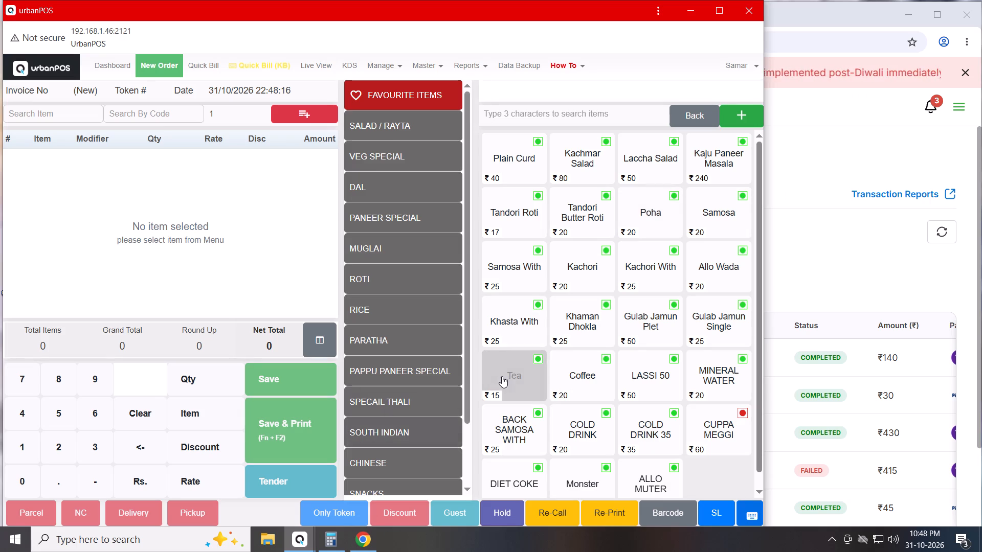
# Enter a new order of one Tea, and save and print the bill.
pyautogui.click(515, 362)
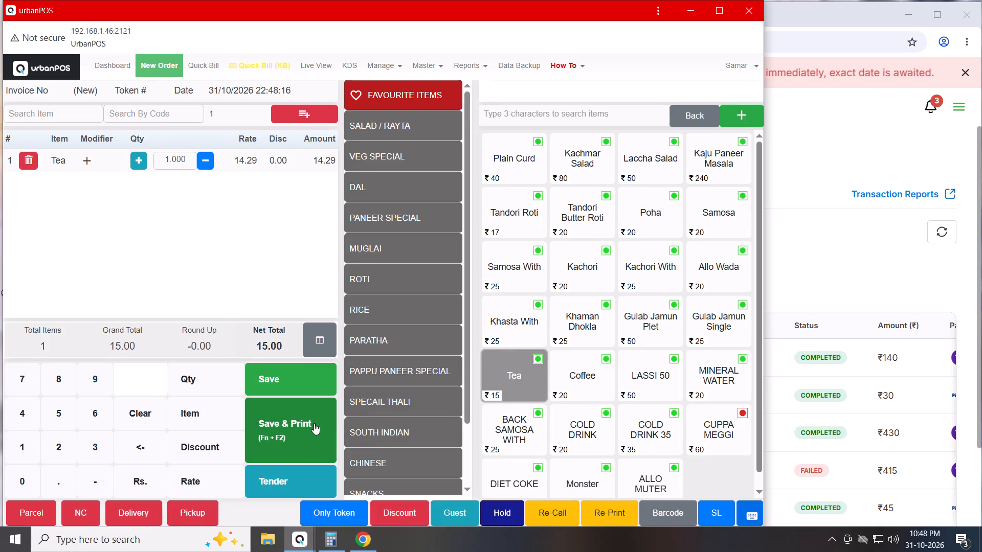
pyautogui.click(313, 423)
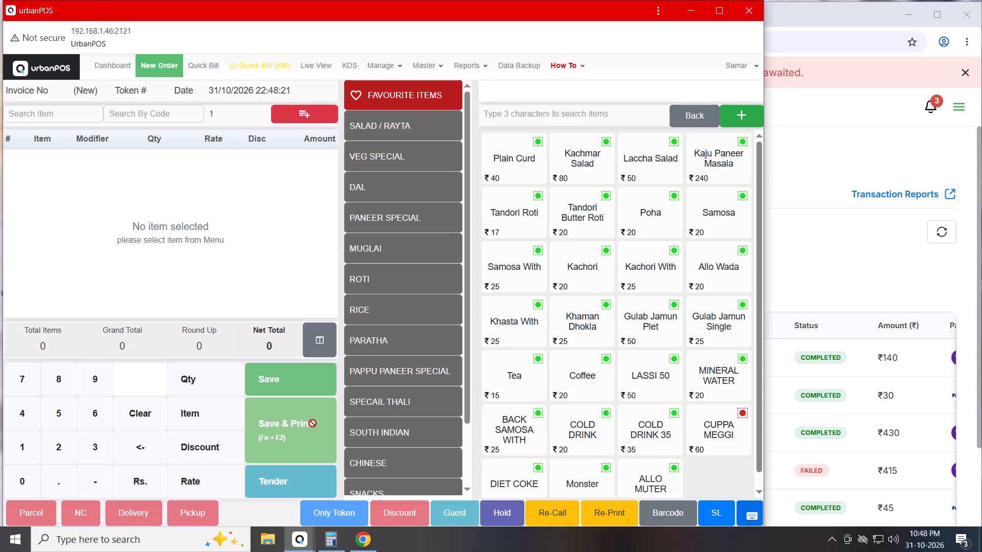
# Enter another separate order of one Tea, and save and print its bill.
pyautogui.scroll(4, 453, 327)
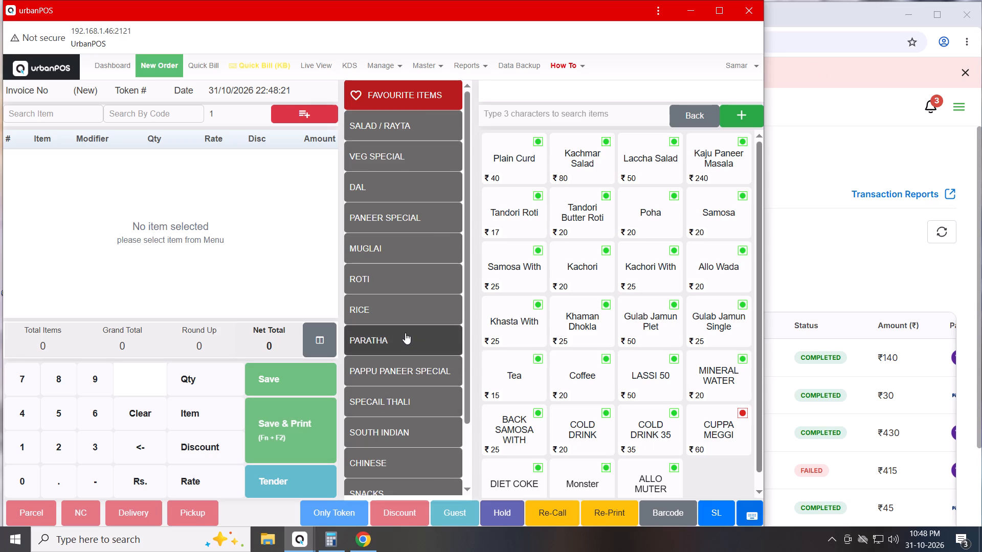
pyautogui.scroll(-5, 405, 333)
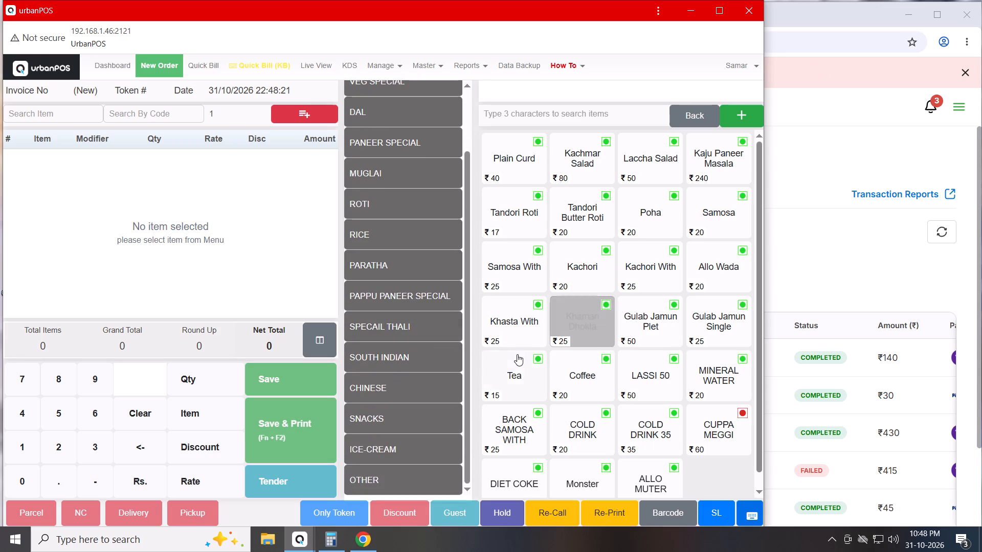
pyautogui.click(518, 355)
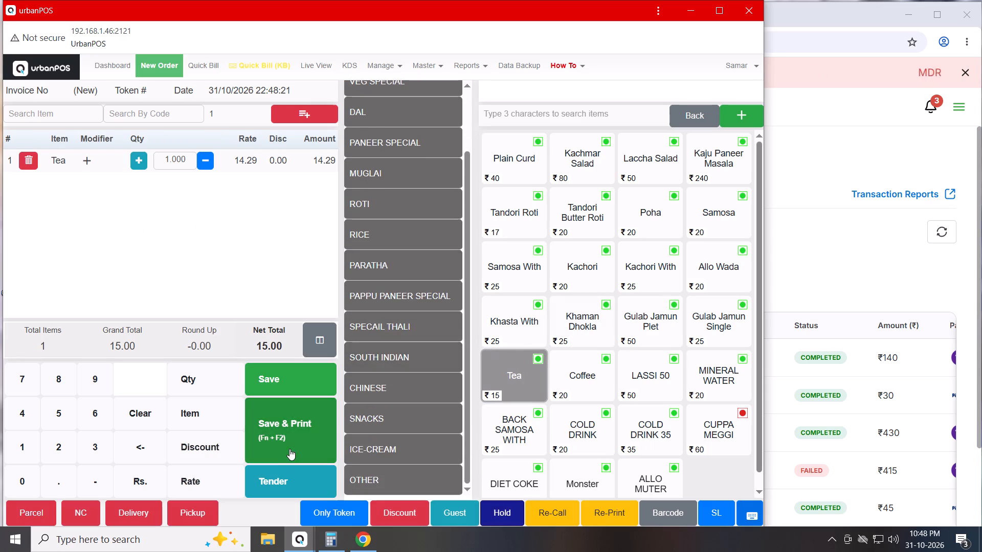
pyautogui.moveTo(293, 446); pyautogui.dragTo(299, 444)
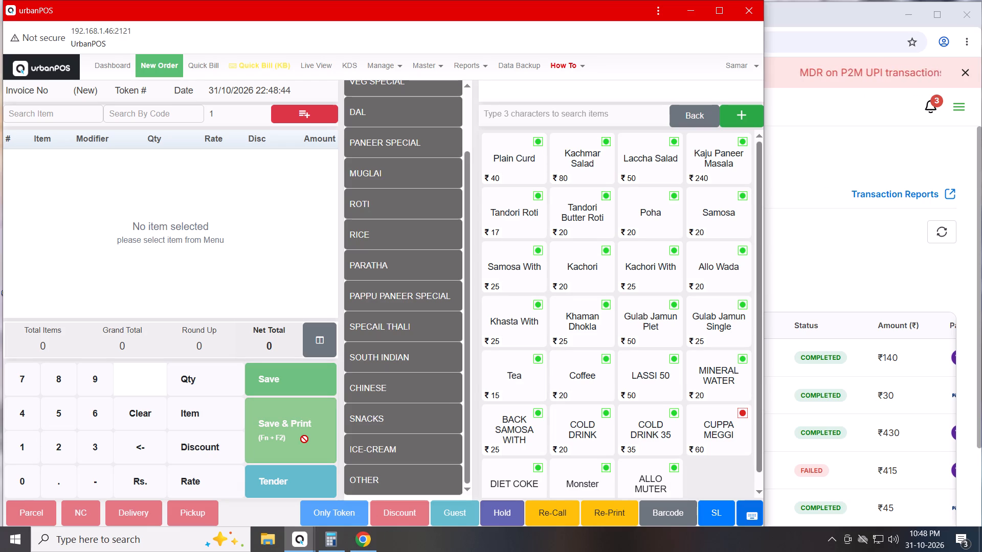
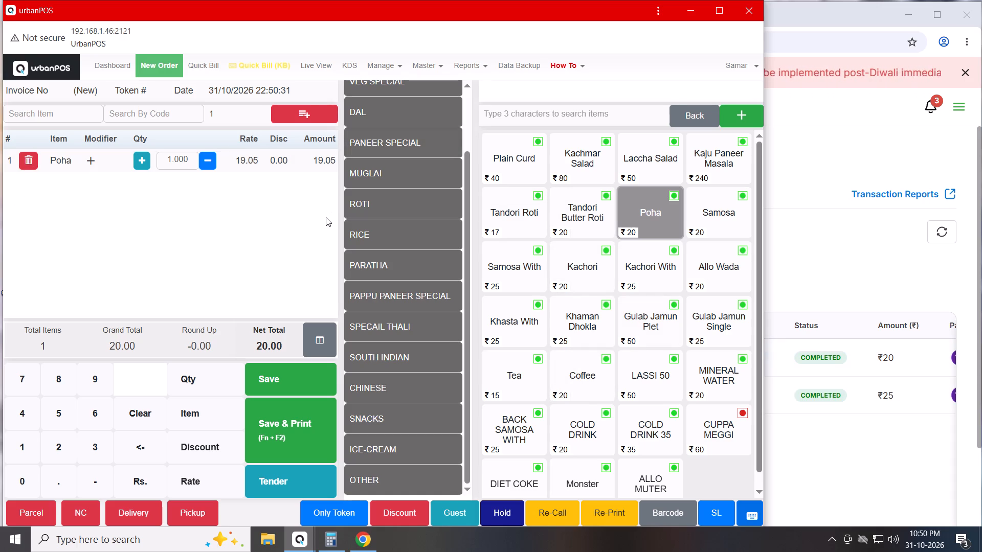
# Save and print the bill for the current order of one Poha.
pyautogui.press('F2')
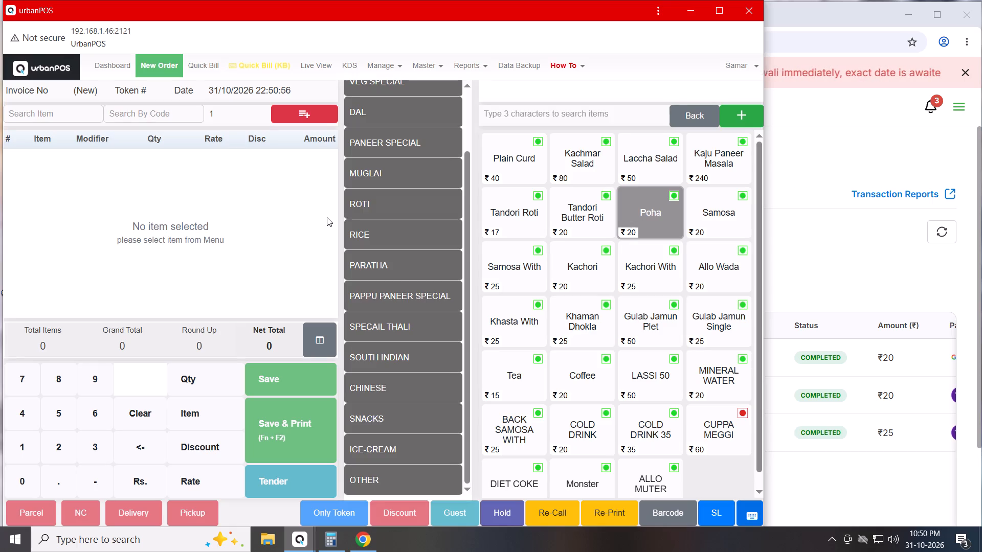
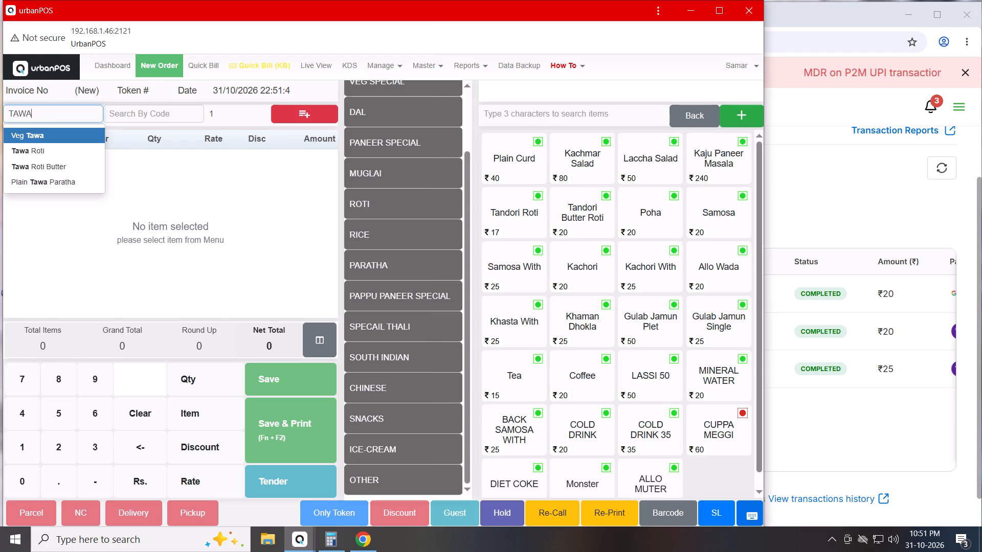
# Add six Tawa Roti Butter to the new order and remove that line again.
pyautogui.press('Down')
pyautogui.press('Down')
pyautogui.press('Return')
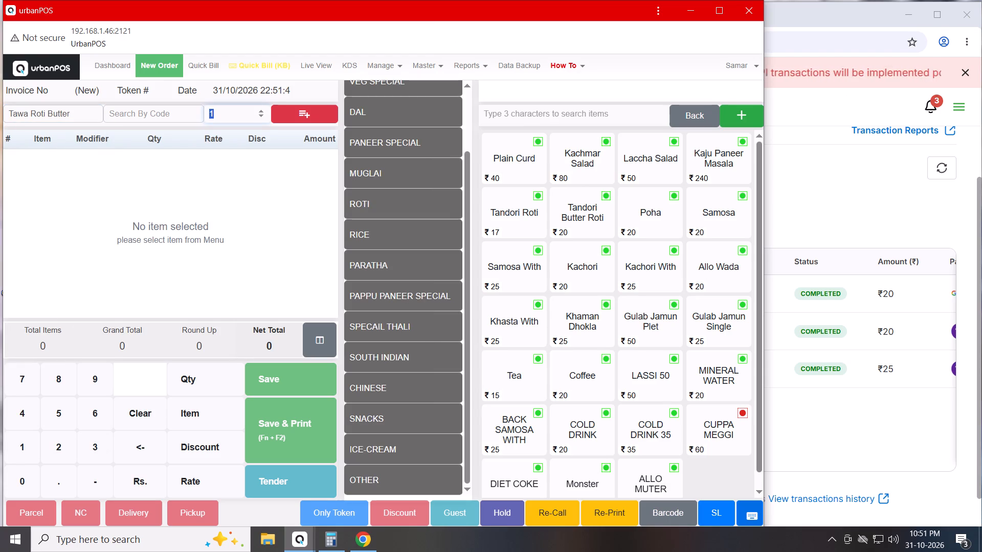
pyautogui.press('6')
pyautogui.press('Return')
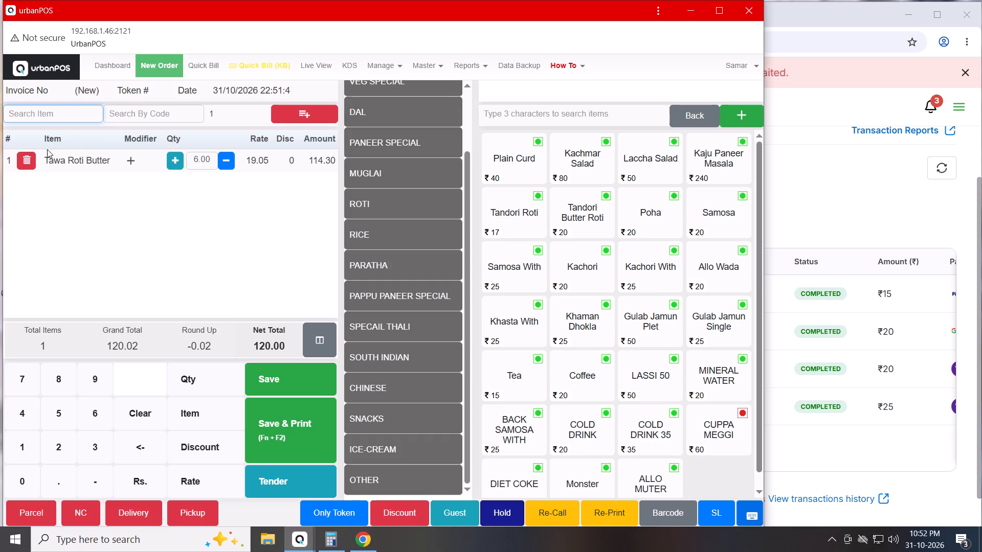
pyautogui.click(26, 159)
# Add one Tea to the order and save and print its bill.
pyautogui.click(509, 367)
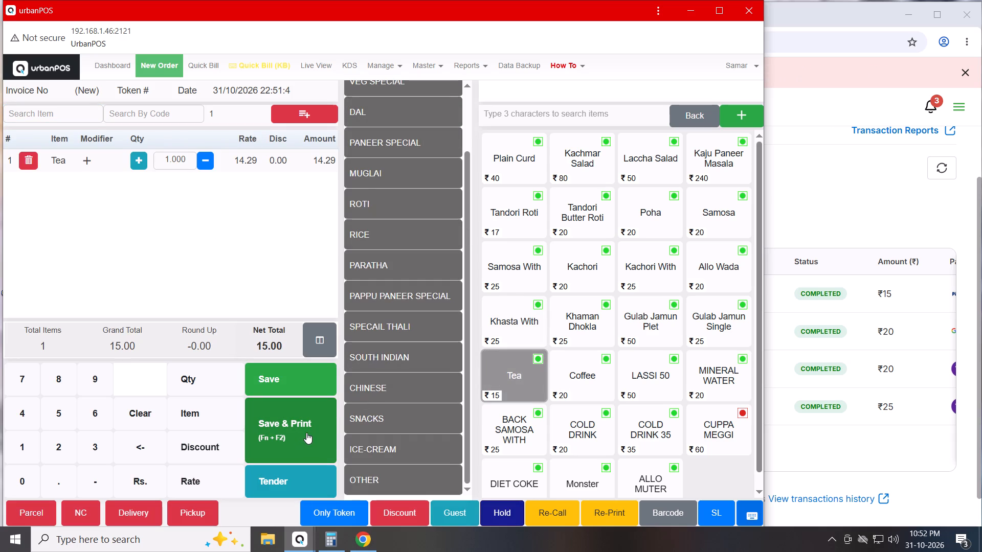
pyautogui.click(307, 433)
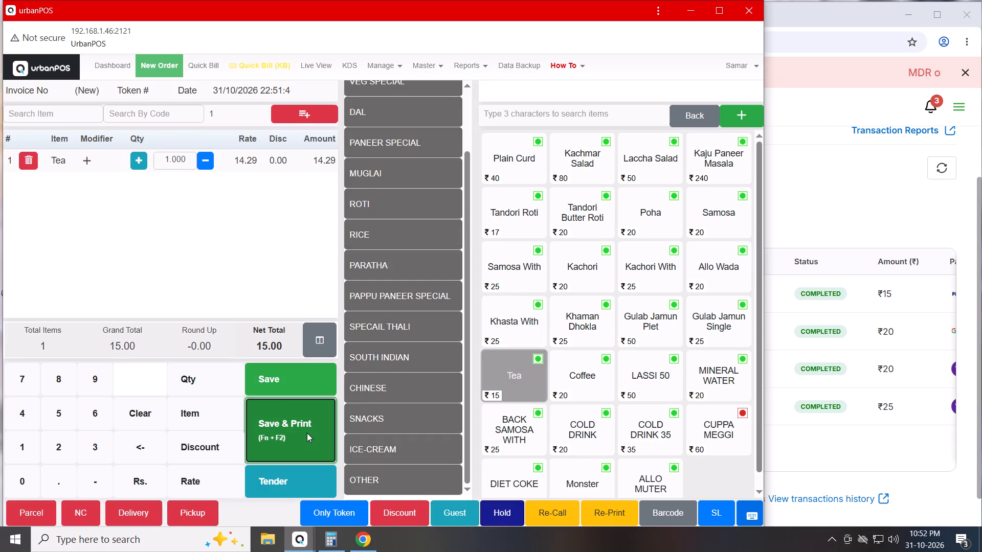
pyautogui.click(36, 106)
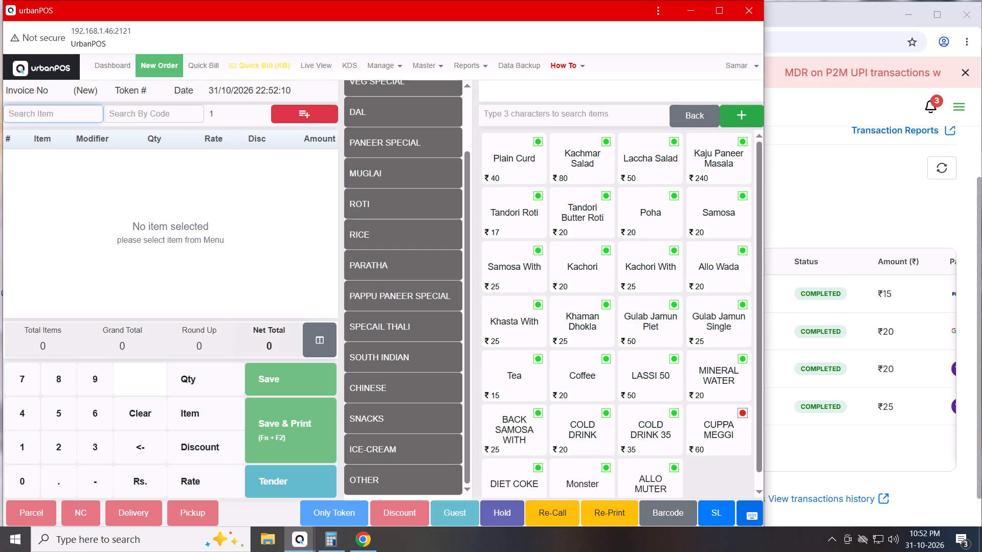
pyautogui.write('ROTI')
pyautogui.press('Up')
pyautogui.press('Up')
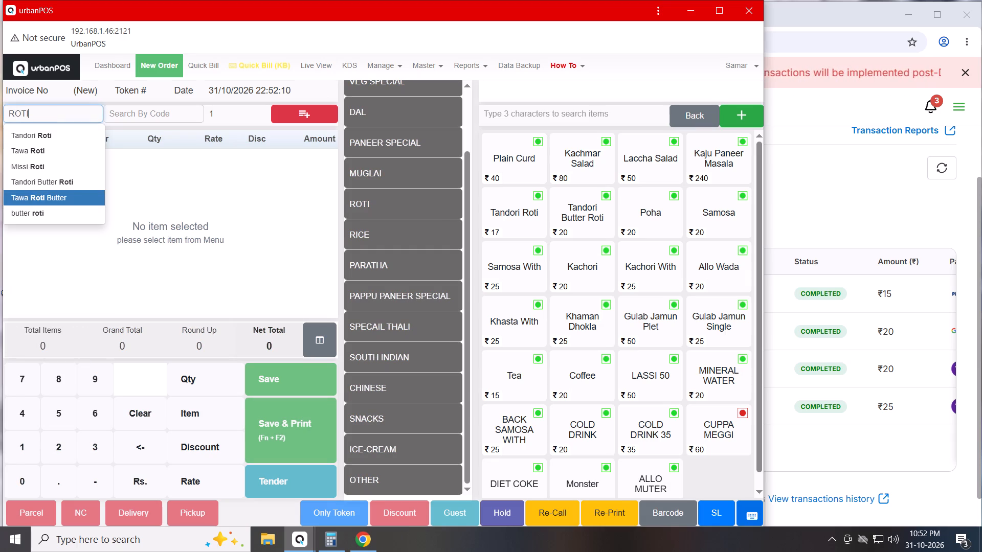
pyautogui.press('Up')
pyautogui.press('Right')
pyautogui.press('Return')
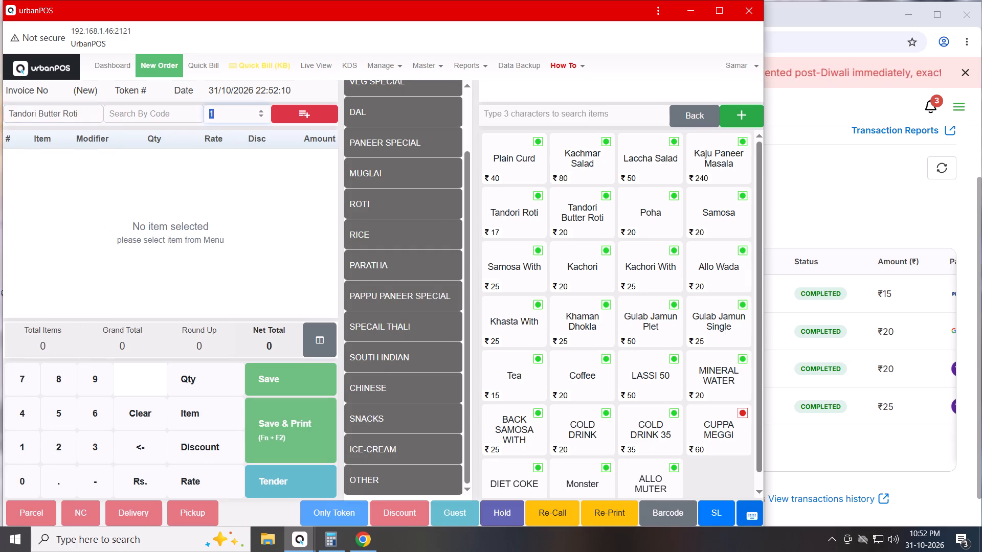
# Add six Tawa Roti Butter and one Kadai Paneer to the new order.
pyautogui.moveTo(87, 107); pyautogui.dragTo(0, 127)
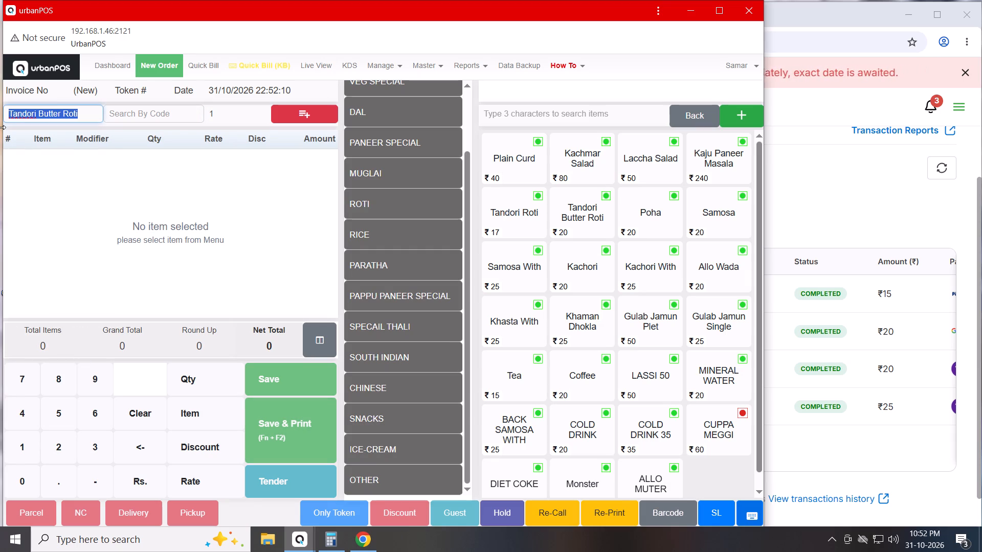
pyautogui.write('TAWA')
pyautogui.press('Up')
pyautogui.press('Up')
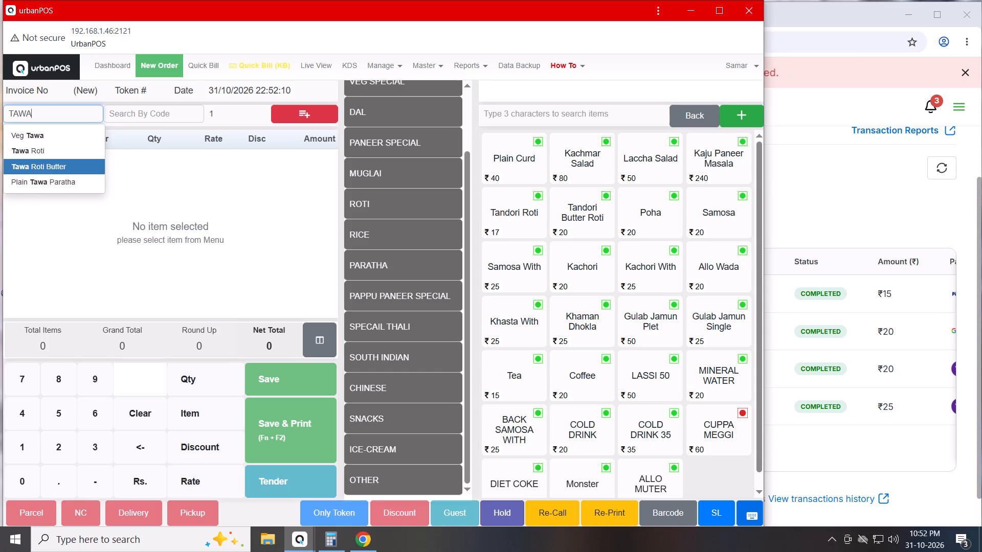
pyautogui.press('Return')
pyautogui.press('6')
pyautogui.press('Return')
pyautogui.write('KADA')
pyautogui.press('Return')
pyautogui.press('Return')
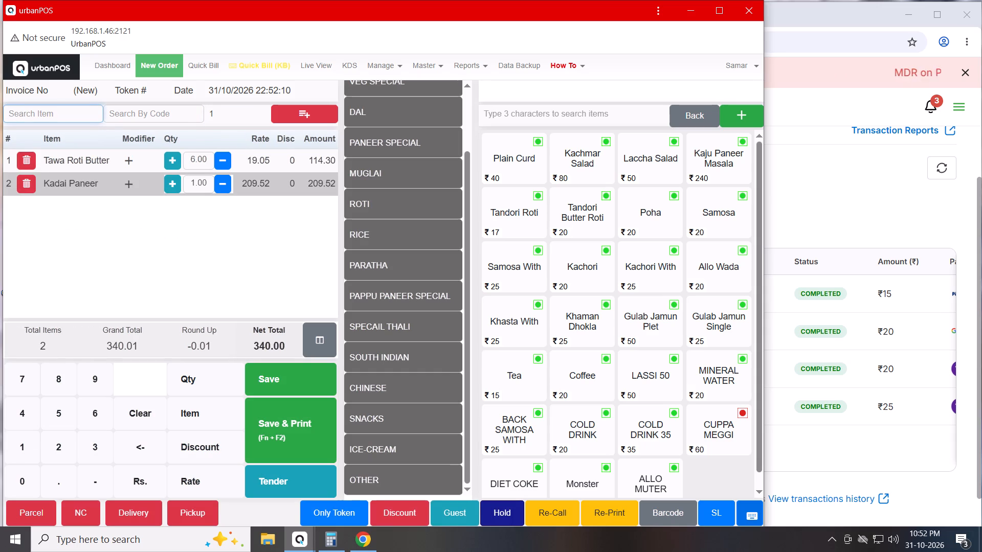
# Save and print the bill for the Tawa Roti Butter and Kadai Paneer order.
pyautogui.press('F2')
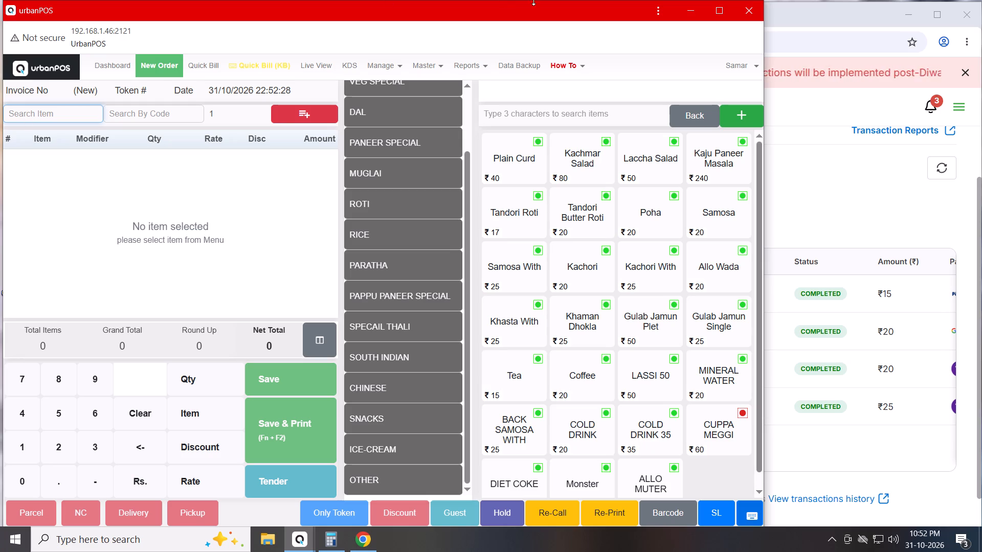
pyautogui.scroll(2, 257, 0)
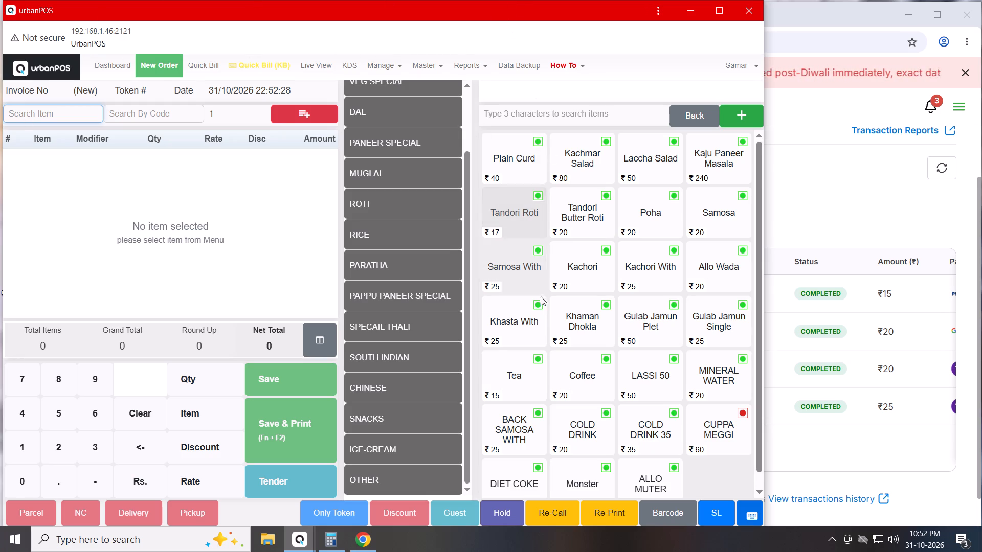
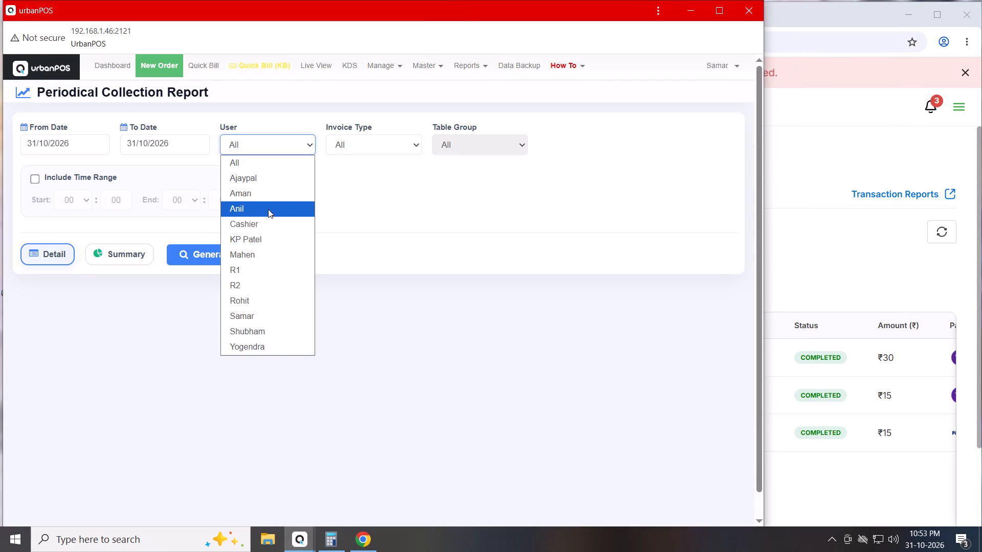
# Generate the summary collection report for 31/10/2026 for user Samar, view it and return to the report filters.
pyautogui.click(279, 318)
pyautogui.click(126, 247)
pyautogui.click(203, 256)
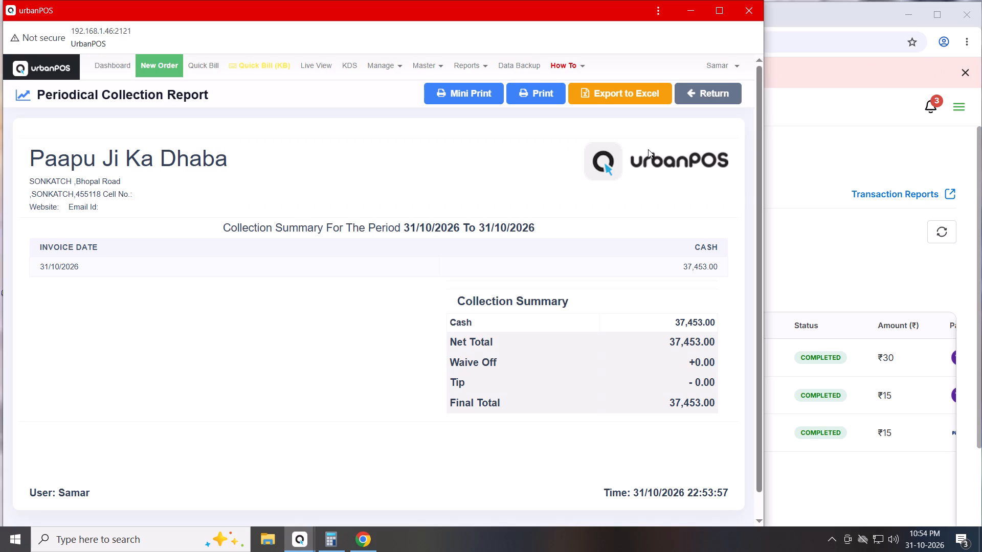
pyautogui.click(718, 84)
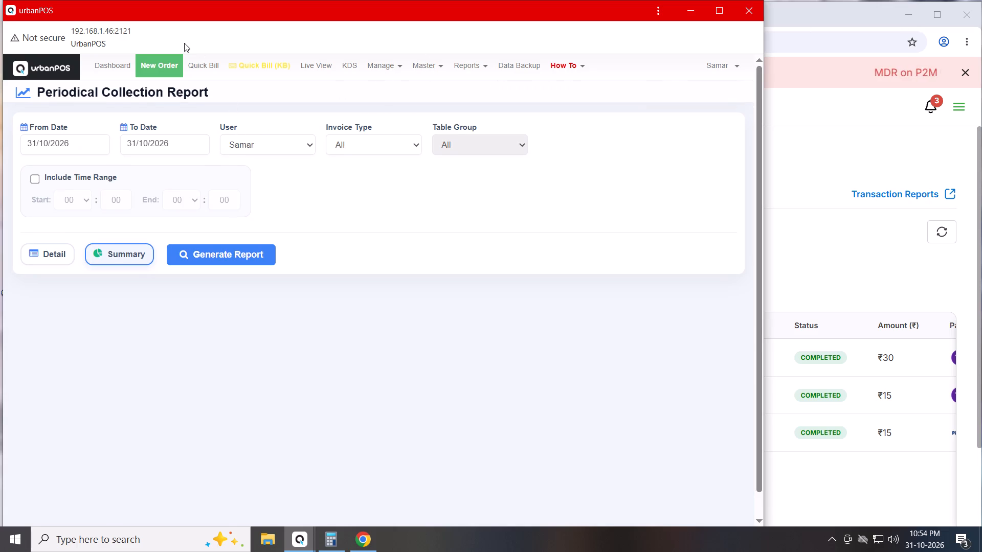
# Start a new quick bill with one Tea and save and print it.
pyautogui.click(187, 64)
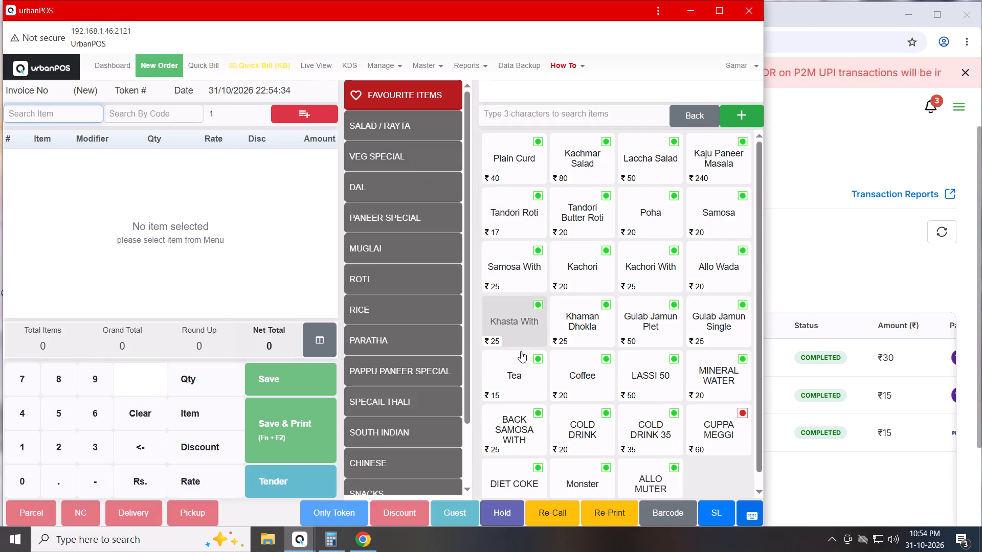
pyautogui.click(520, 352)
pyautogui.click(318, 428)
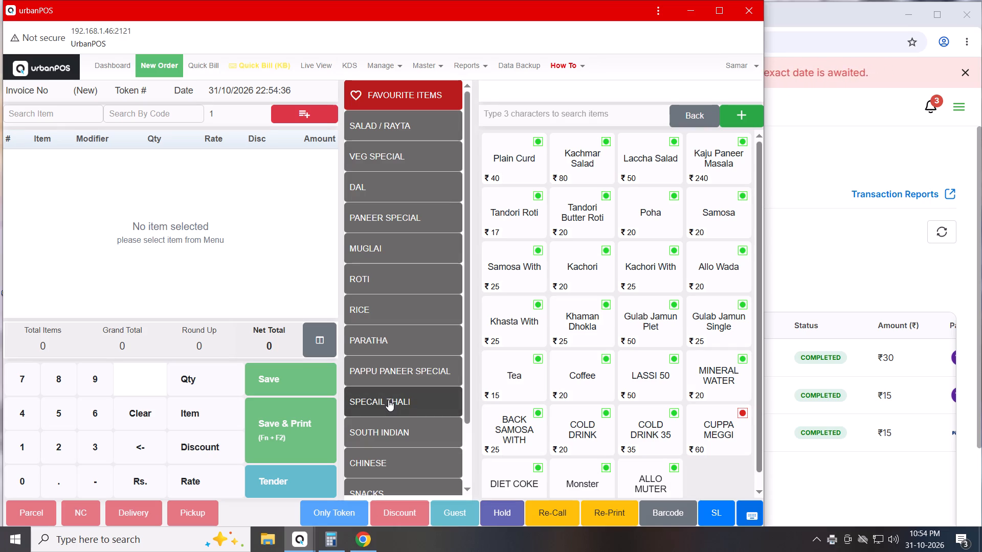
# Generate the summary collection report for 31/10/2026 for user KP and view it.
pyautogui.click(479, 62)
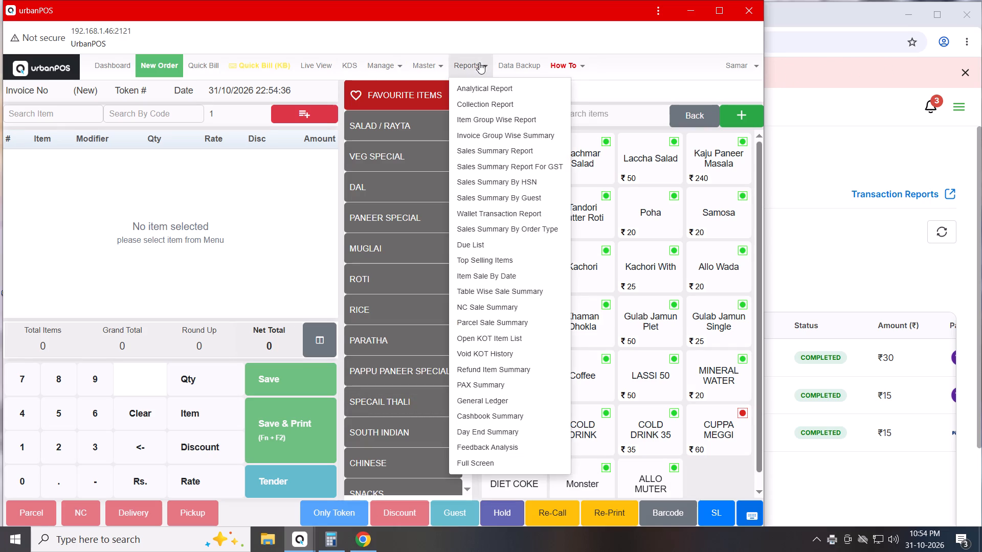
pyautogui.click(482, 103)
pyautogui.click(303, 143)
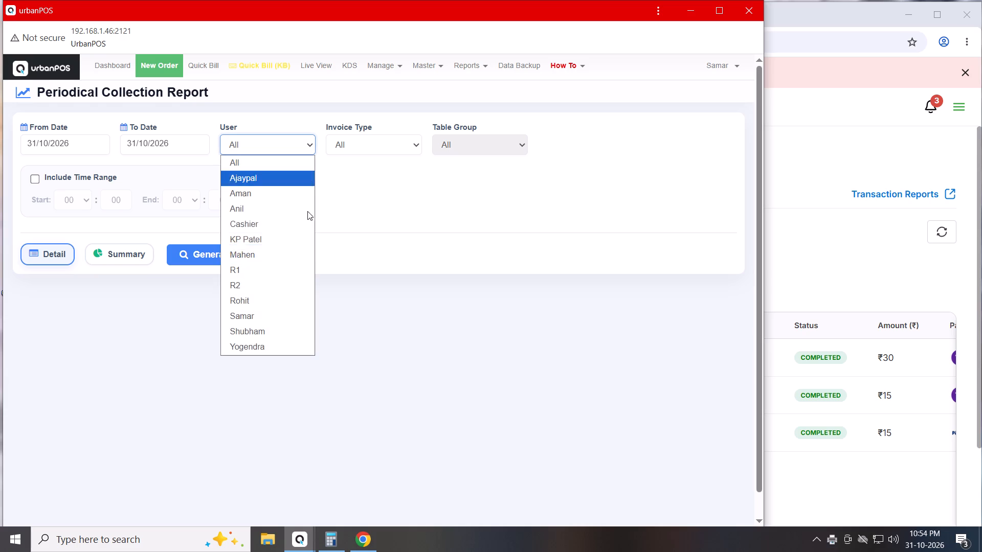
pyautogui.click(289, 242)
pyautogui.click(131, 265)
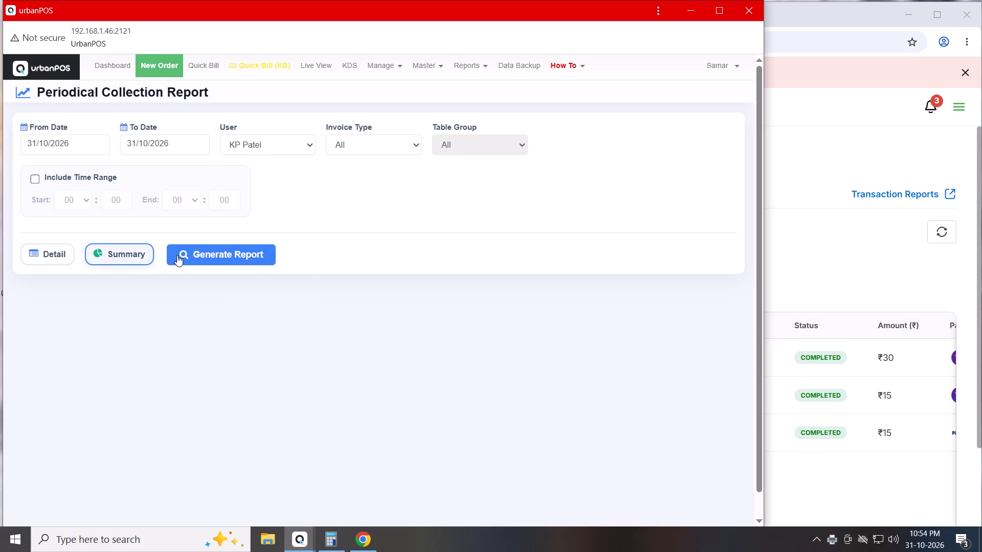
pyautogui.click(178, 256)
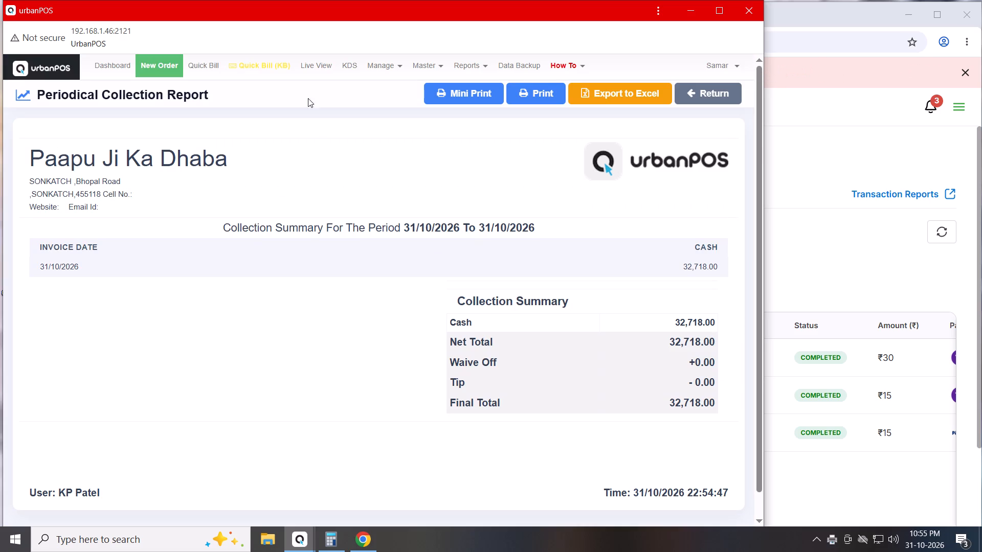
# Start a new quick bill and add one Chana Masala and one Dal Tadka.
pyautogui.click(203, 57)
pyautogui.click(201, 61)
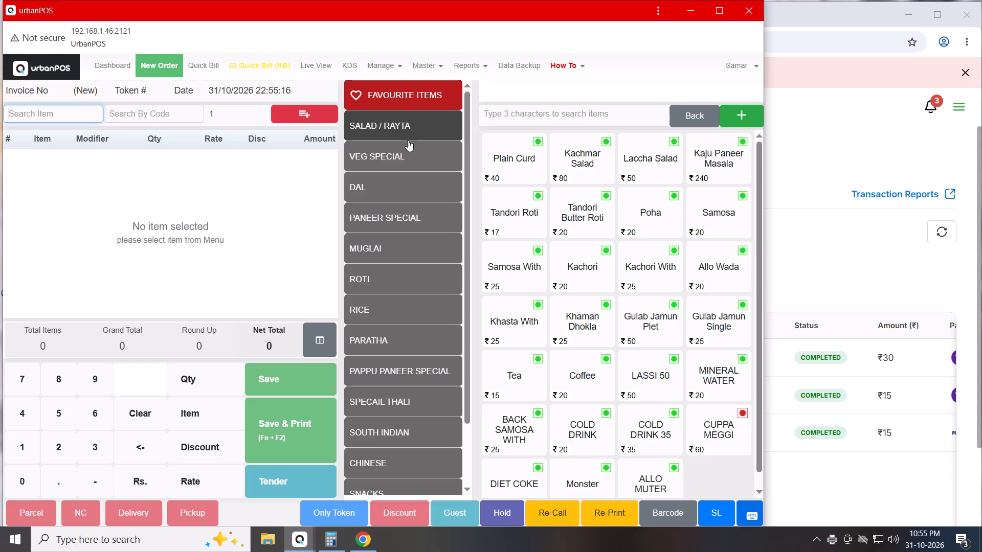
pyautogui.write('CHJA')
pyautogui.press('BackSpace')
pyautogui.press('BackSpace')
pyautogui.write('AN')
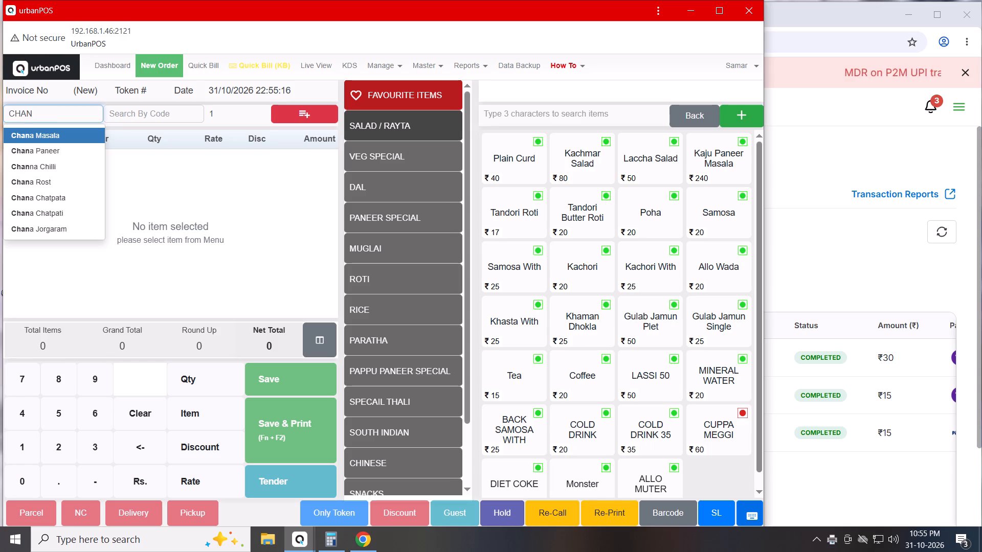
pyautogui.press('Return')
pyautogui.press('Return')
pyautogui.write('DAL T')
pyautogui.press('Return')
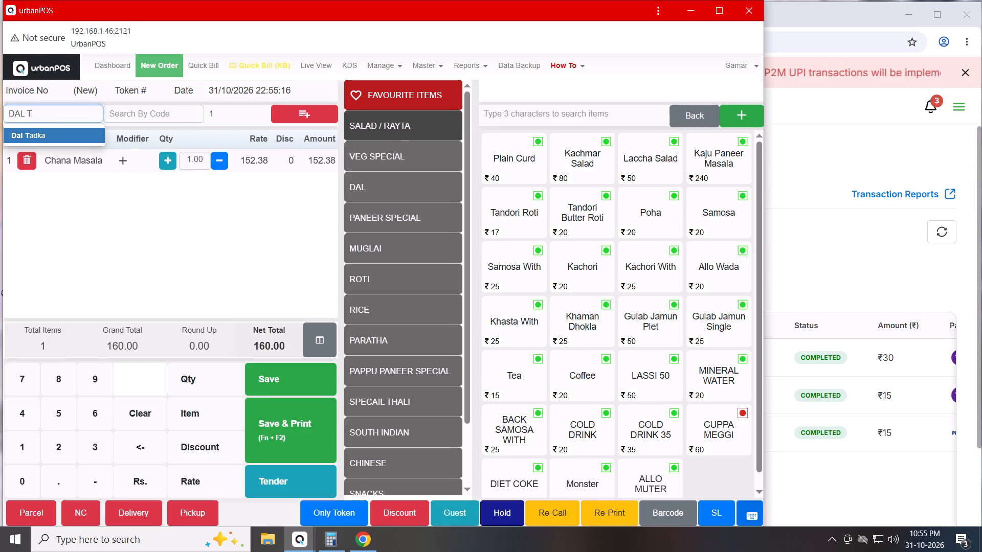
pyautogui.press('Return')
# Add six Tandori Butter Roti to the order.
pyautogui.write('ROI')
pyautogui.press('BackSpace')
pyautogui.press('t')
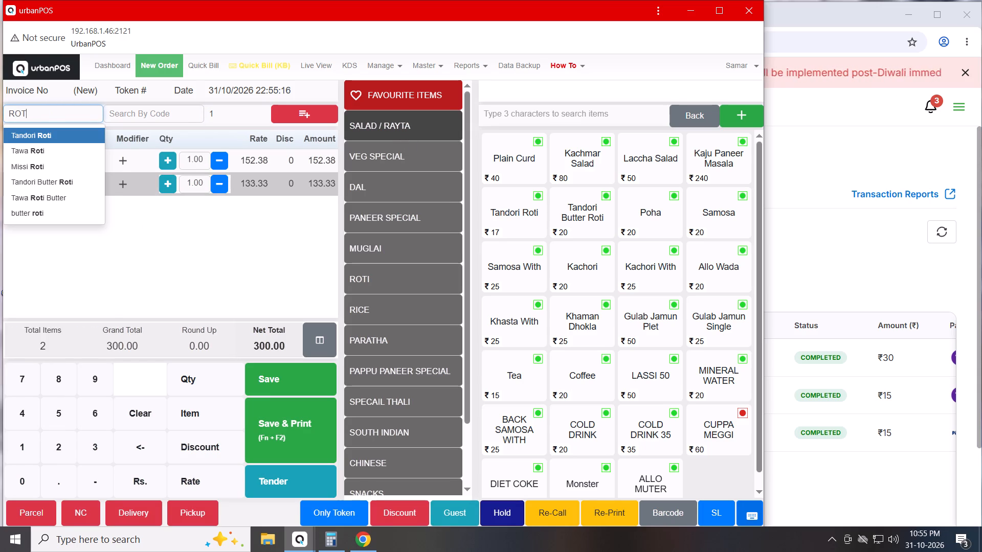
pyautogui.press('Up')
pyautogui.press('Up')
pyautogui.press('Up')
pyautogui.press('Return')
pyautogui.press('6')
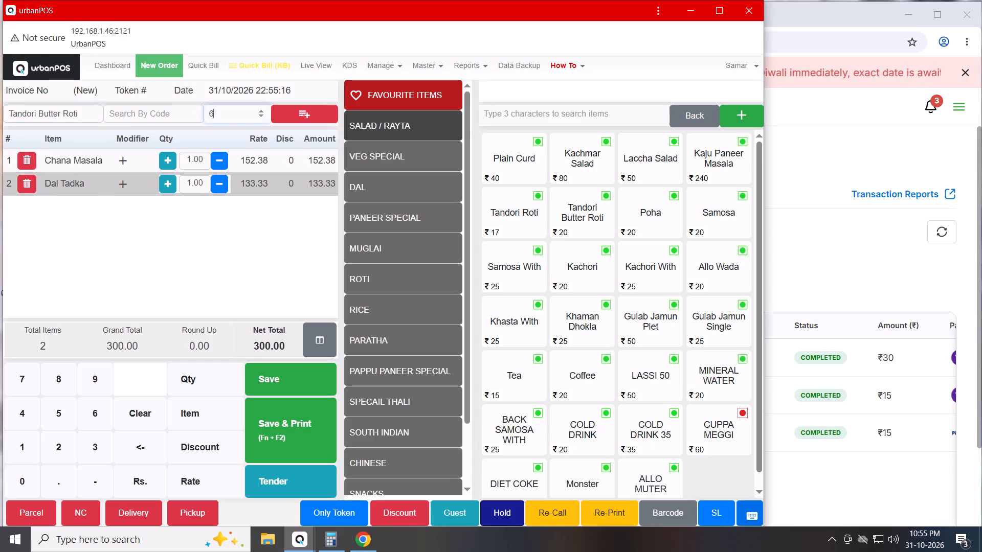
pyautogui.press('Return')
# Add one Laccha Paratha and one Green Salad to the order.
pyautogui.write('LACH')
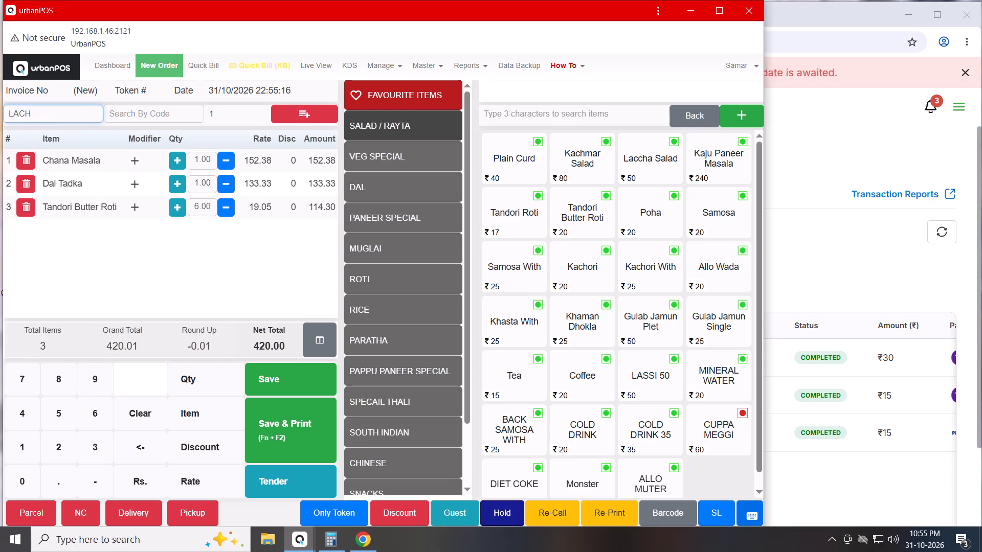
pyautogui.press('BackSpace')
pyautogui.press('Up')
pyautogui.press('Return')
pyautogui.press('Return')
pyautogui.write('GREE')
pyautogui.press('Return')
pyautogui.press('Return')
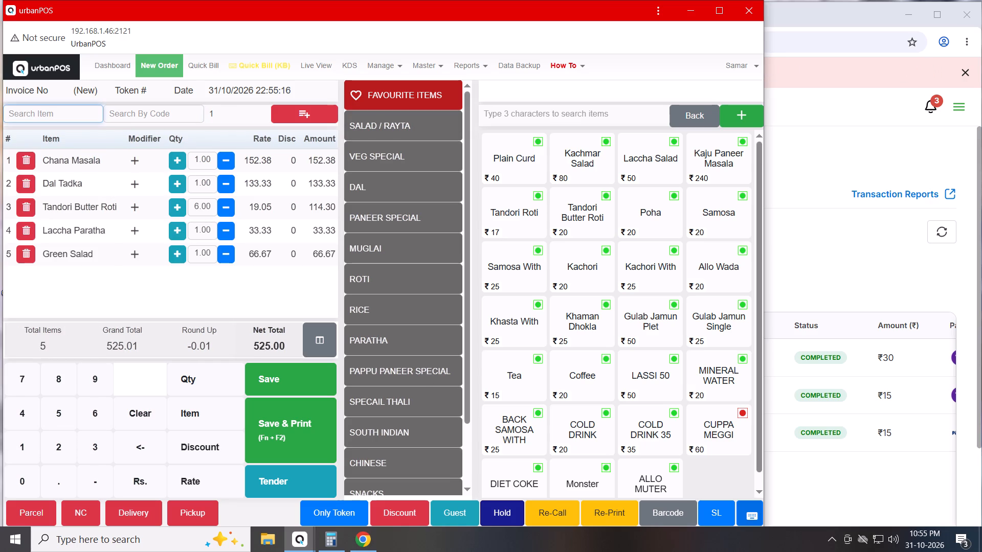
# Add one MINERAL WATER to the order and save and print the bill.
pyautogui.write('006')
pyautogui.press('Up')
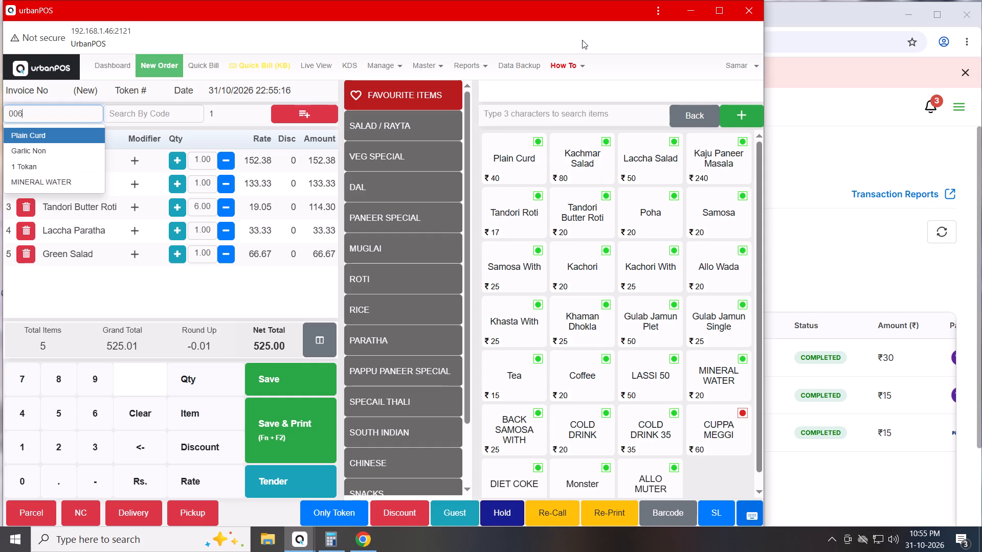
pyautogui.press('Return')
pyautogui.press('Return')
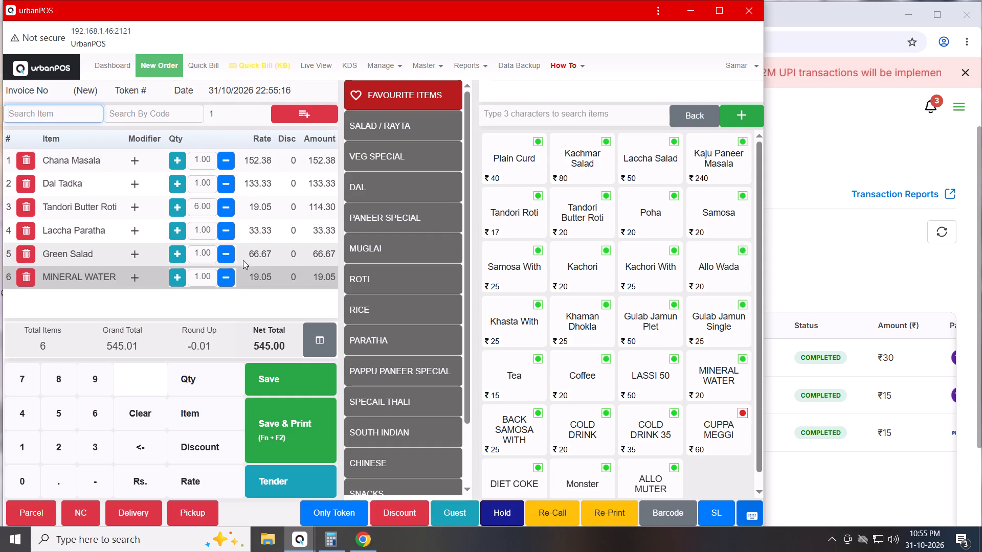
pyautogui.press('F2')
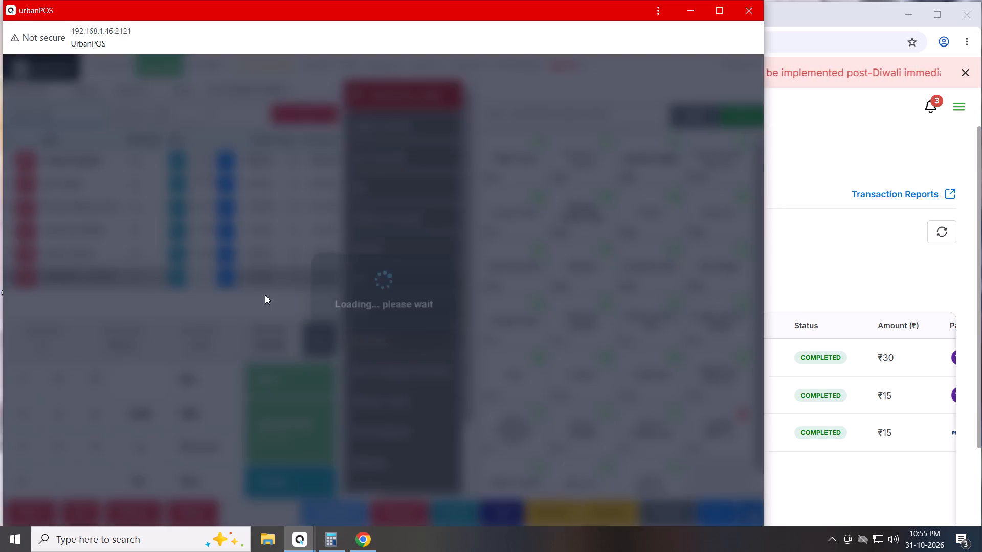
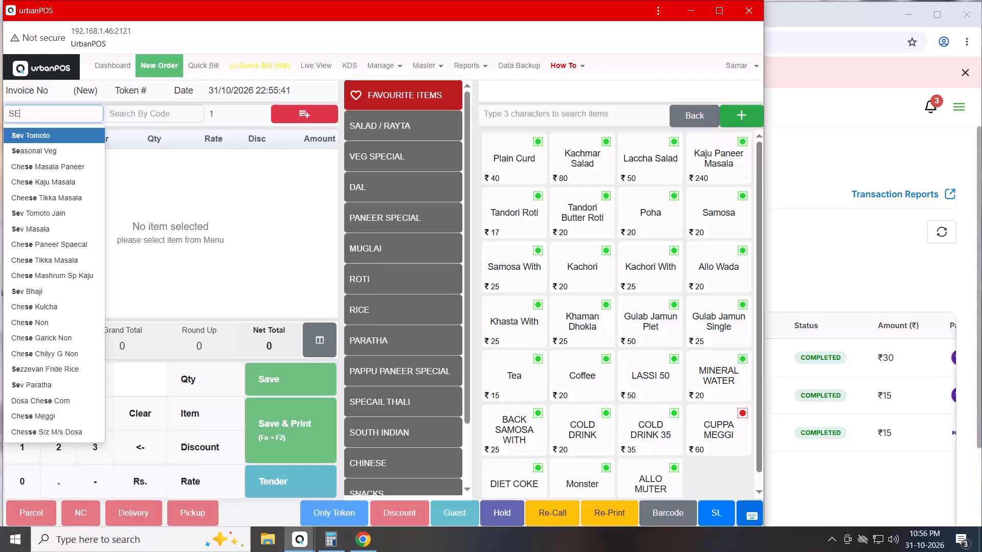
# Add one Aloo Masala Sendwich to the new order by searching for SEND, and save and print the bill.
pyautogui.write('ND')
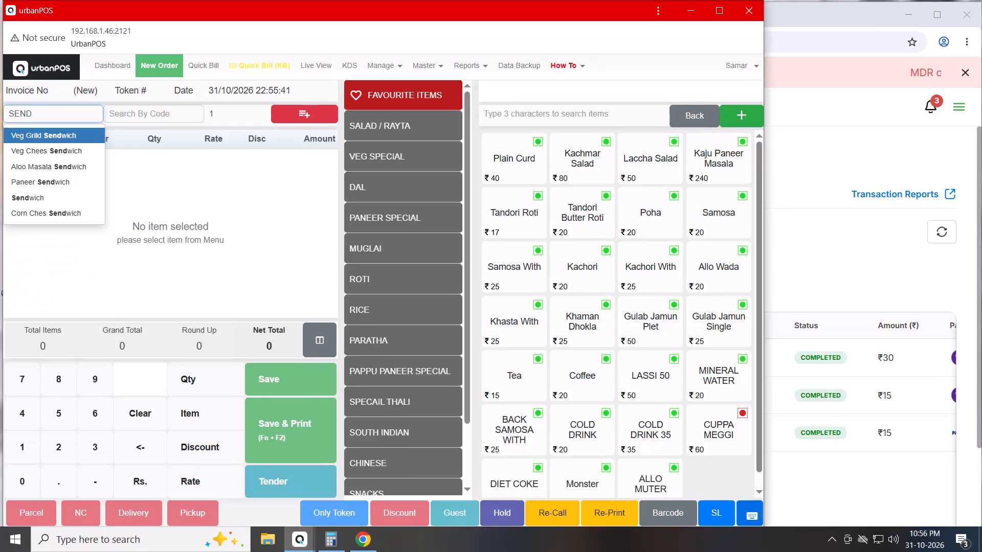
pyautogui.press('Down')
pyautogui.press('Down')
pyautogui.press('Return')
pyautogui.press('Return')
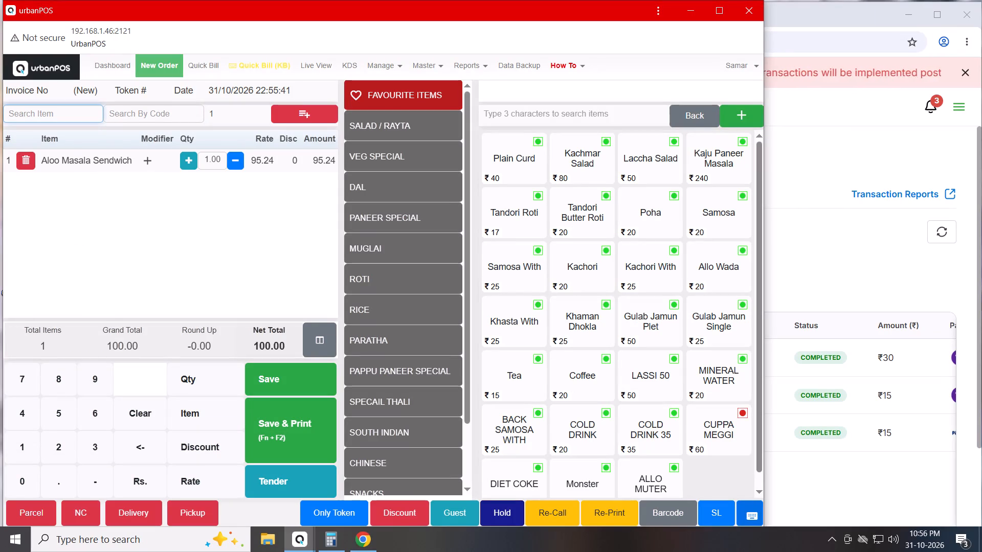
pyautogui.press('F2')
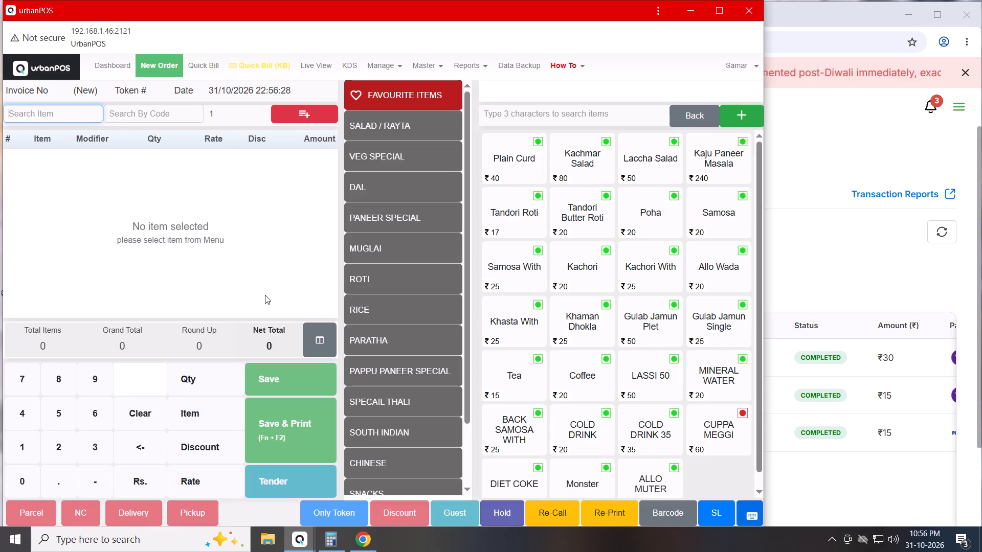
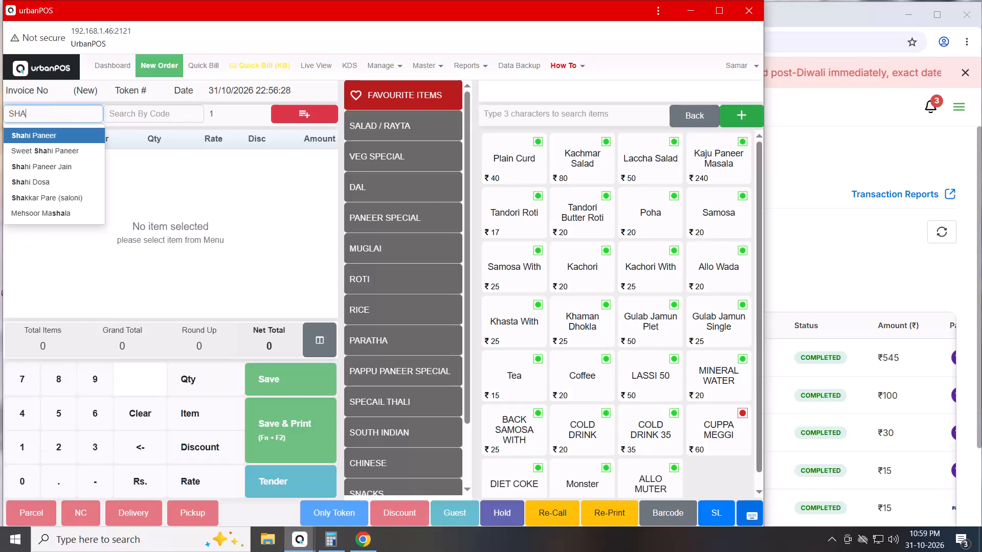
# Add Shahi Paneer from the SHA search matches to the order, and save and print the bill.
pyautogui.press('Return')
pyautogui.press('Return')
pyautogui.press('F2')
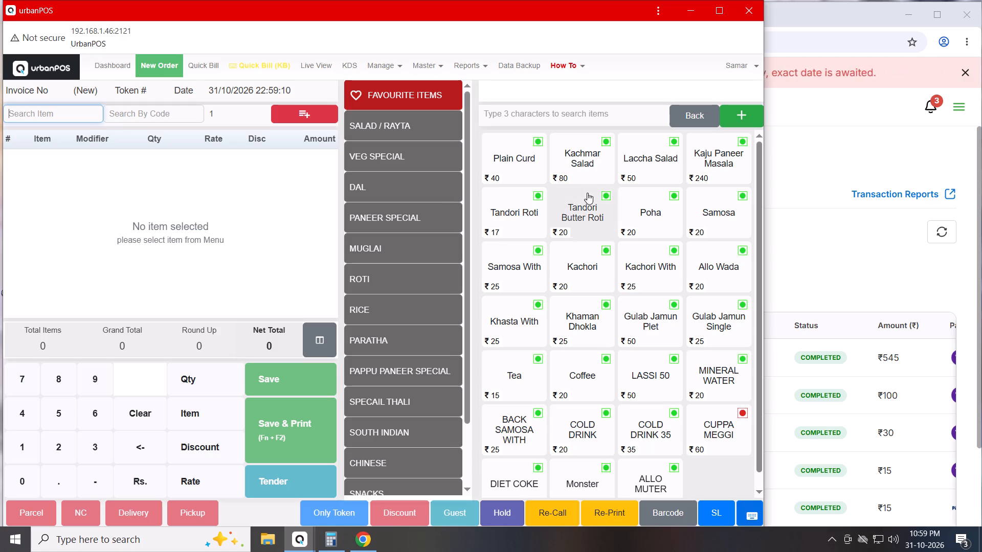
# Add Tea to a new order, adjust its quantity to two, and save and print the bill.
pyautogui.tripleClick(508, 374)
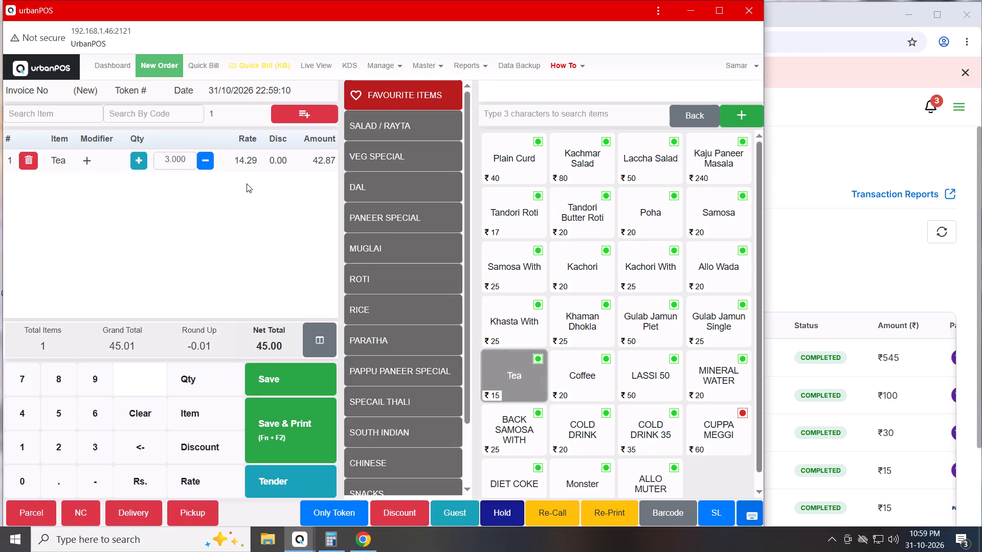
pyautogui.click(211, 156)
pyautogui.click(306, 424)
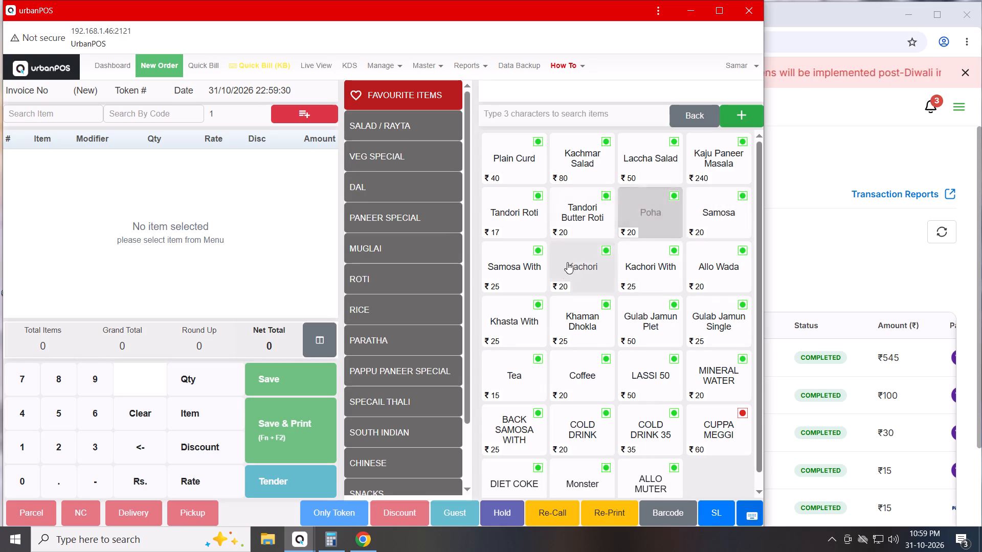
# Add one Tea to a new order and save and print the bill.
pyautogui.click(507, 380)
pyautogui.click(323, 425)
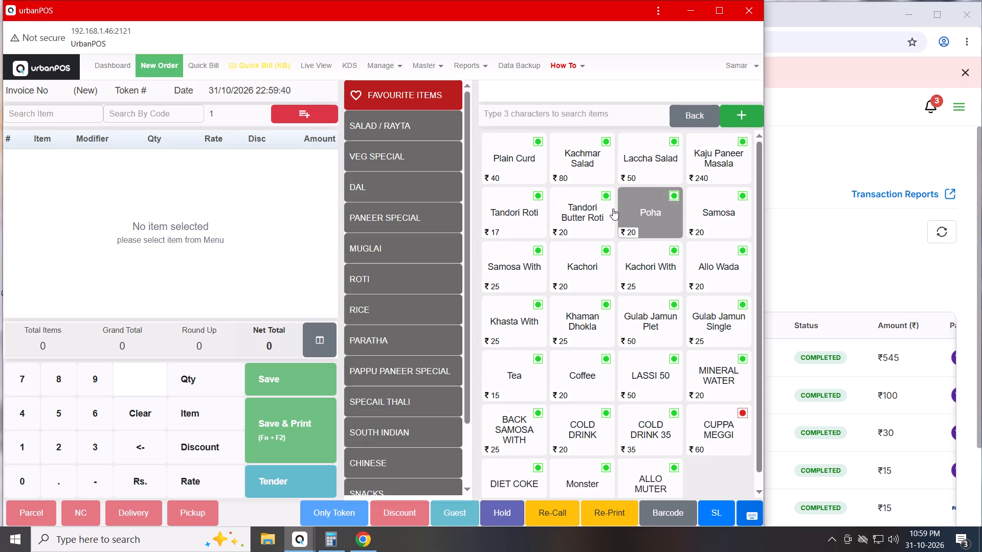
# Add one Samosa With to a new order and save and print the bill.
pyautogui.click(521, 275)
pyautogui.click(293, 439)
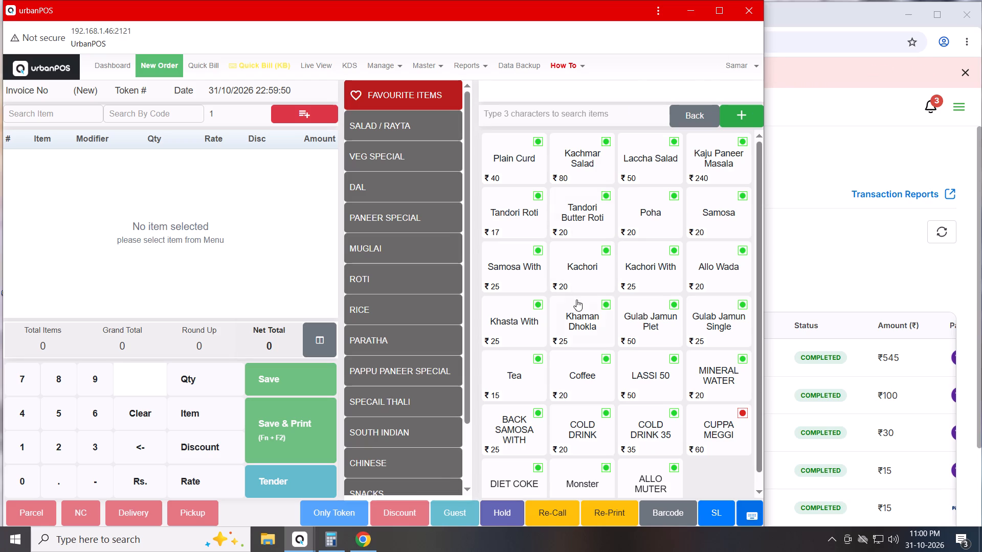
# Add one Tea and one Poha to a new order, and save and print the bill.
pyautogui.click(505, 394)
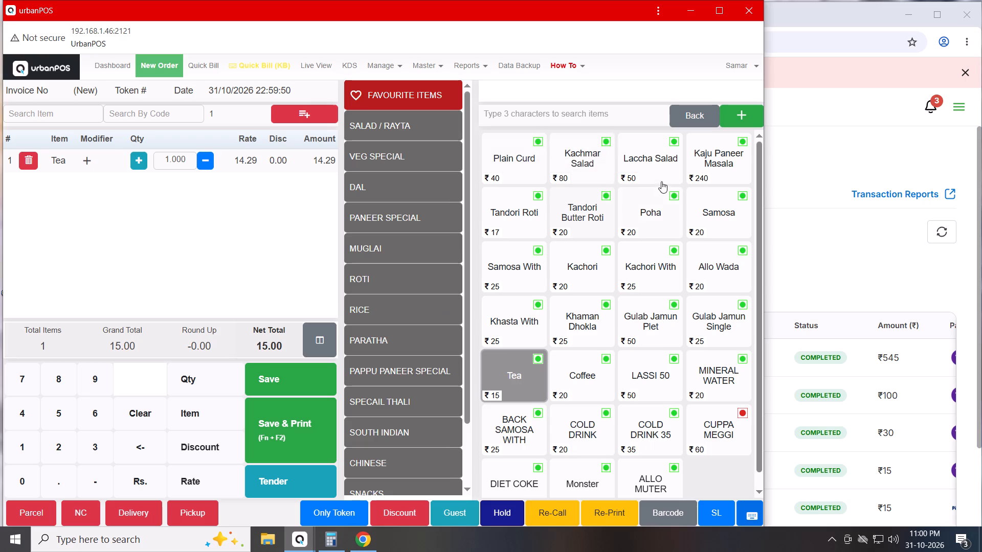
pyautogui.click(644, 231)
pyautogui.click(264, 426)
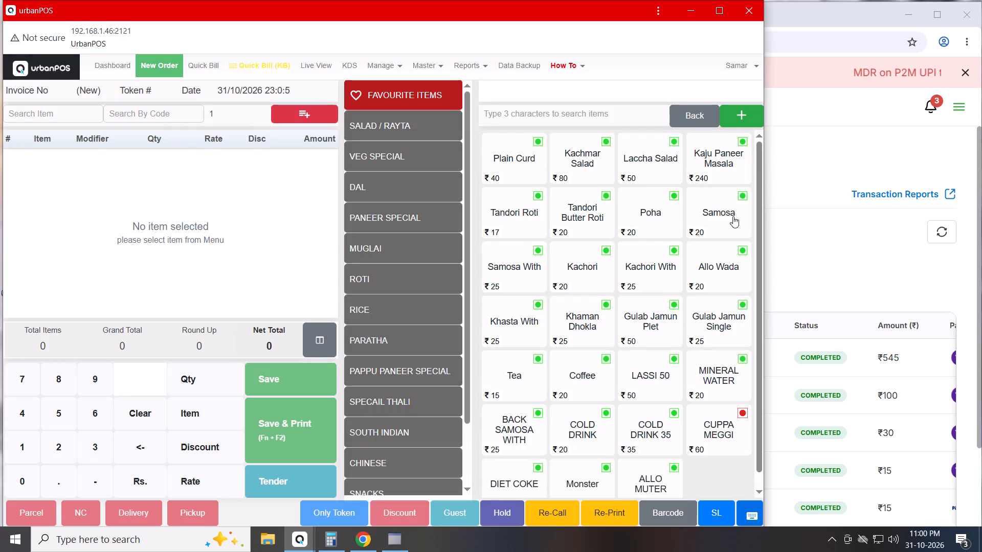
# Enter a new order of one Poha and one Tea, removing the added Samosa line, and save and print the bill.
pyautogui.doubleClick(722, 212)
pyautogui.click(641, 199)
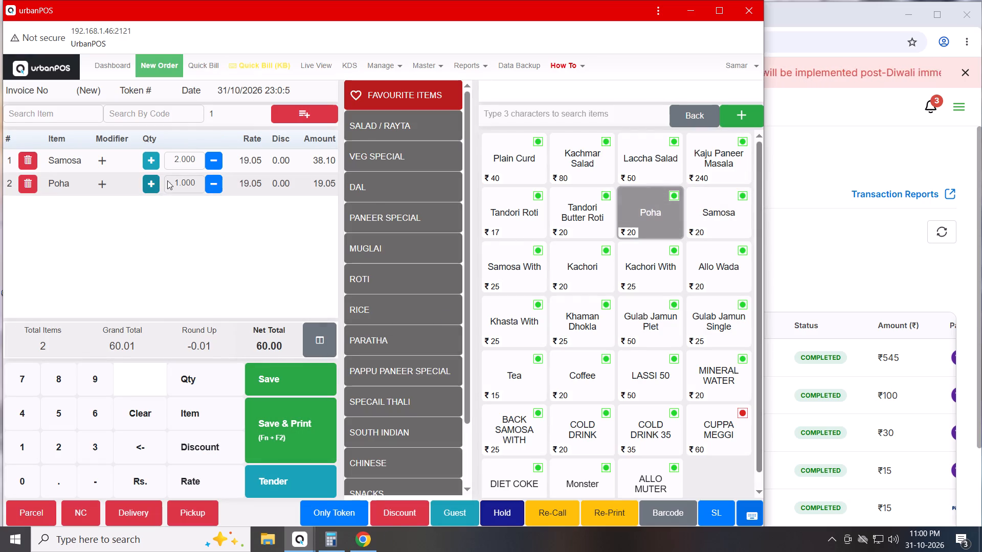
pyautogui.click(20, 162)
pyautogui.click(536, 376)
pyautogui.click(295, 429)
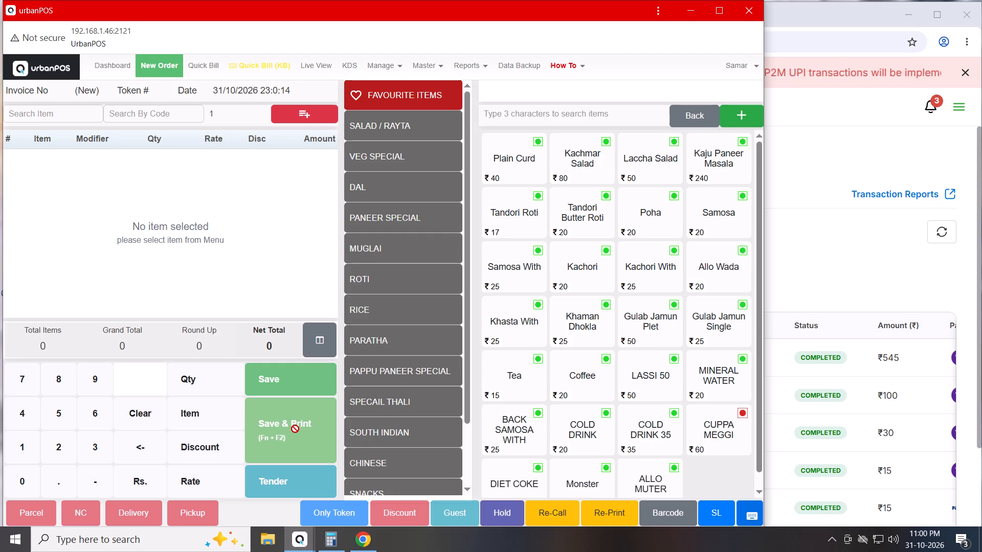
# Add one Poha and one Samosa to a new order, and save and print the bill.
pyautogui.click(653, 210)
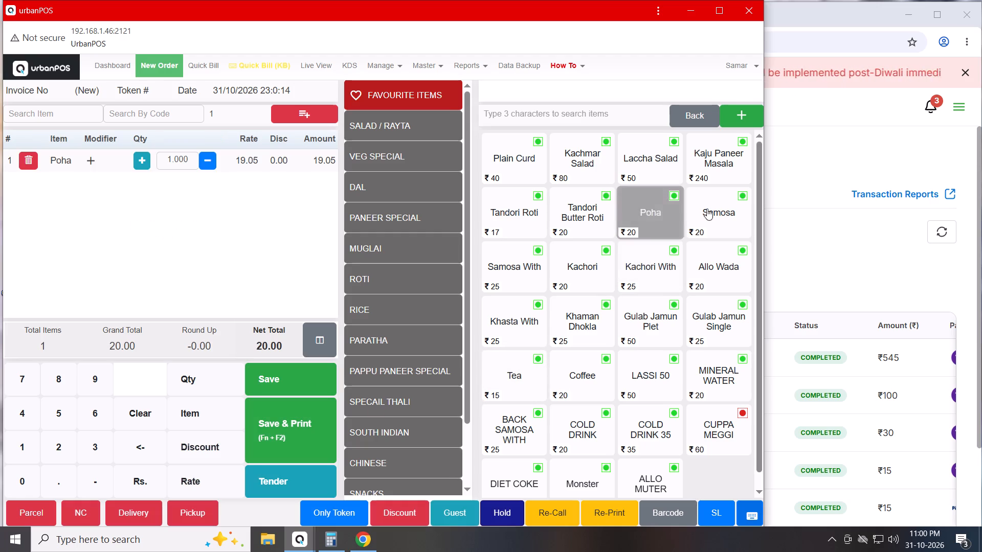
pyautogui.click(720, 209)
pyautogui.press('F2')
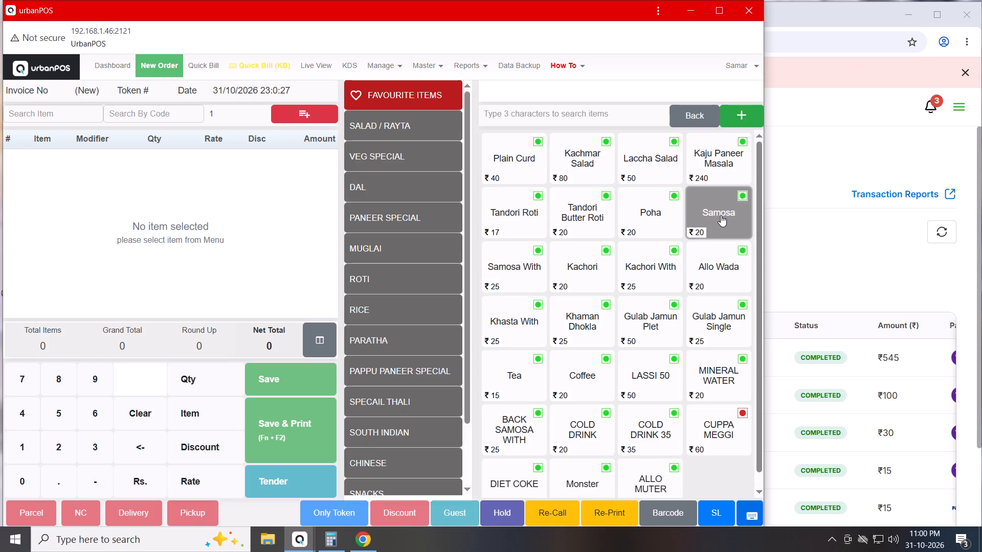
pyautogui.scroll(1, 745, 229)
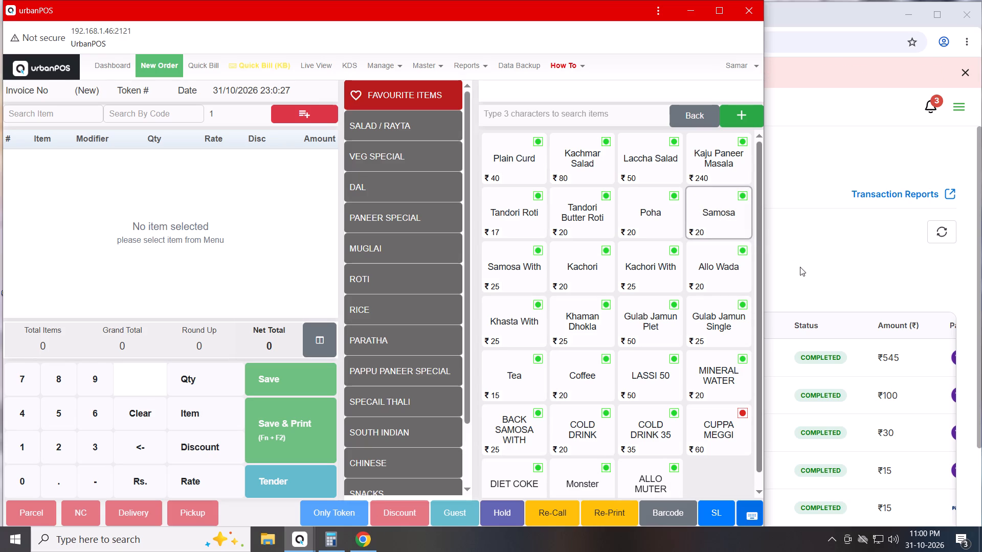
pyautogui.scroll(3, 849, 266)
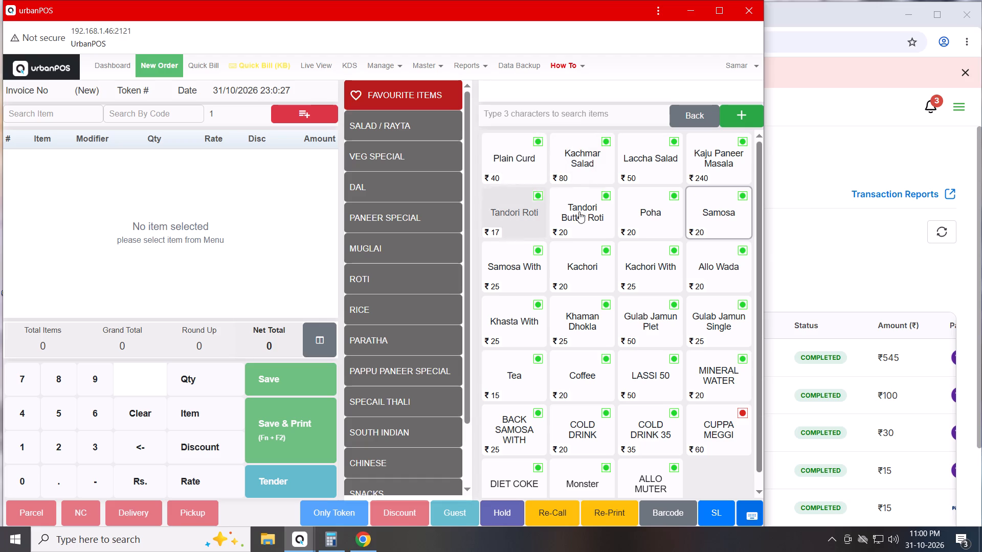
# Enter one Painaple by item code 1131 and two Coldrink N25 by searching for N25, and save and print the bill.
pyautogui.click(60, 112)
pyautogui.click(92, 121)
pyautogui.click(115, 120)
pyautogui.write('1131')
pyautogui.press('Return')
pyautogui.press('Return')
pyautogui.click(91, 111)
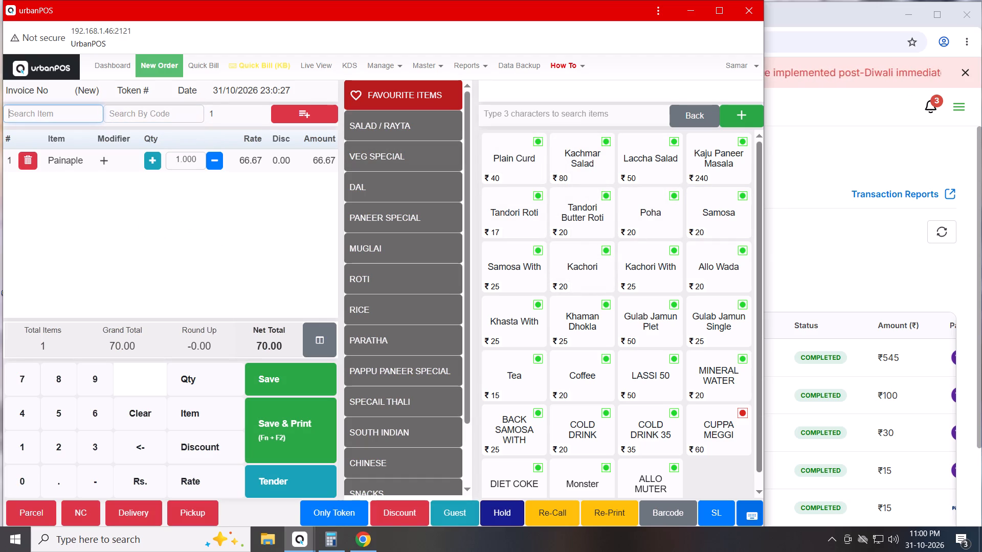
pyautogui.write('N25')
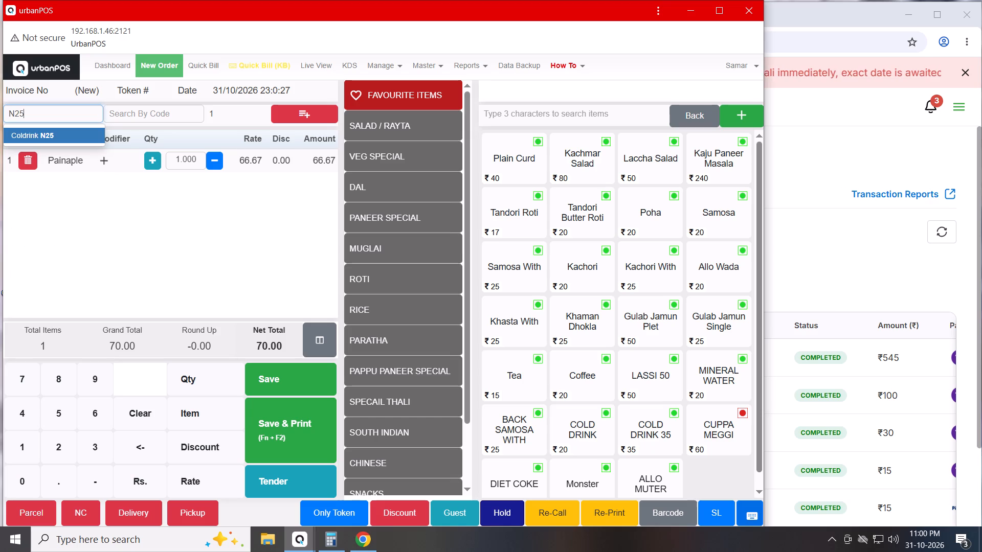
pyautogui.press('Return')
pyautogui.press('2')
pyautogui.press('Return')
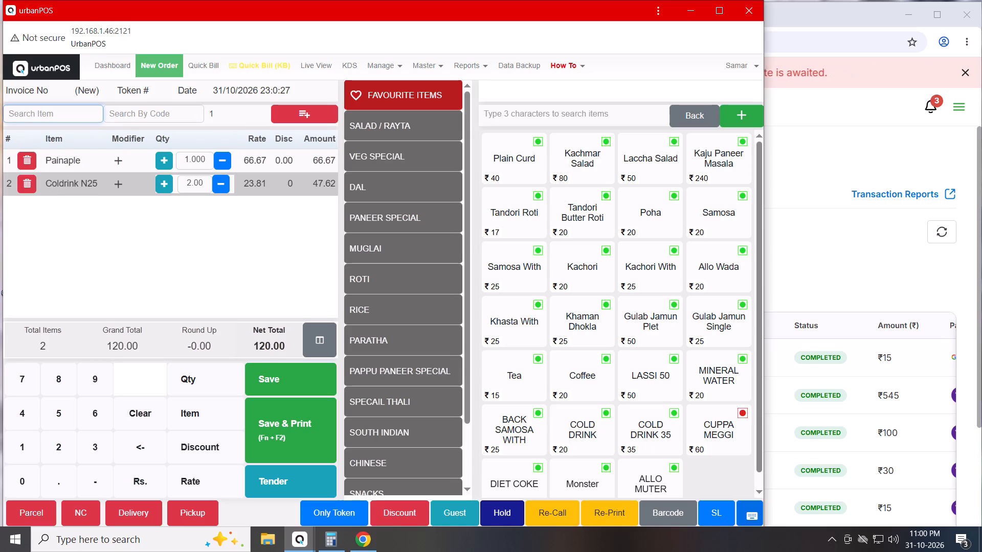
pyautogui.press('F2')
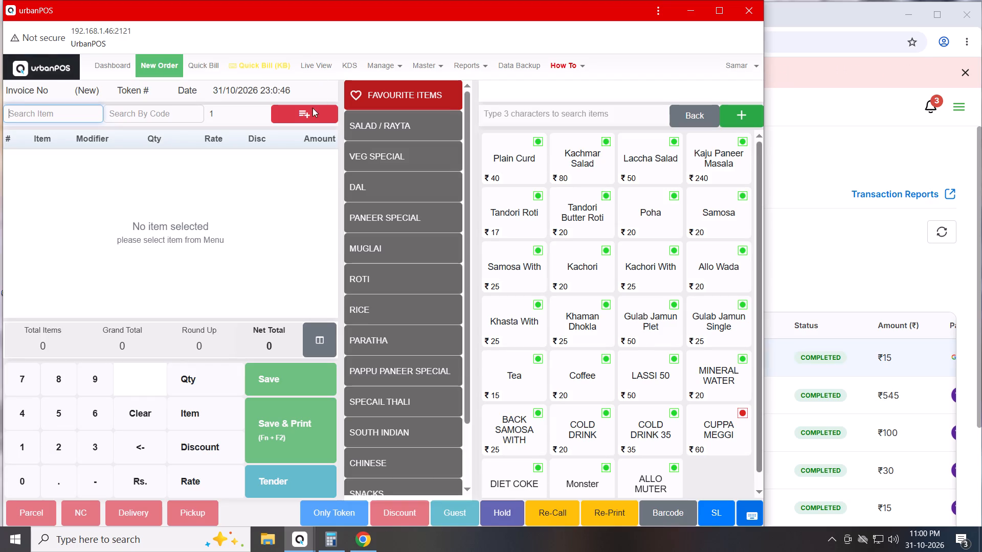
# Add one Tea to a new order and save and print the bill.
pyautogui.click(495, 364)
pyautogui.press('F2')
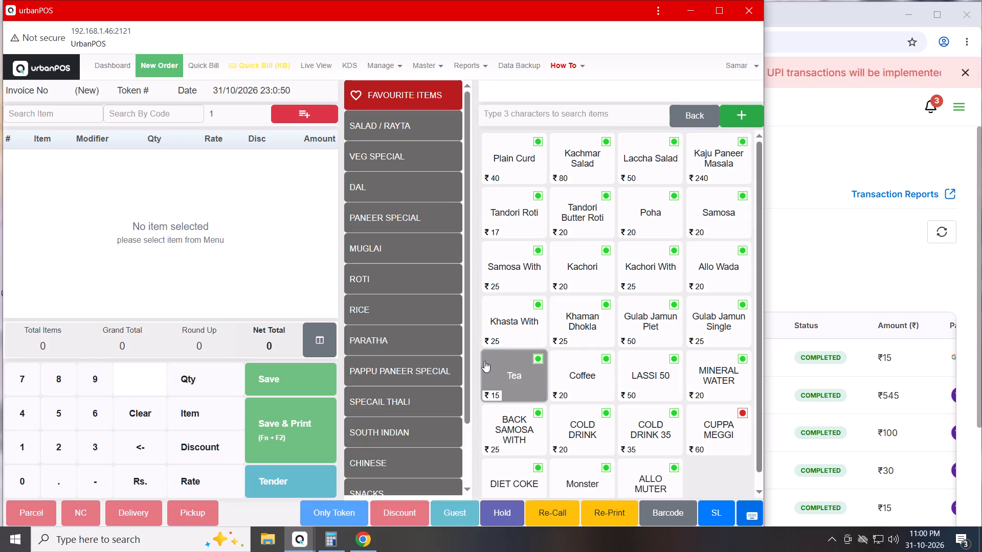
# Add one Tea to another new order and save and print the bill.
pyautogui.click(484, 361)
pyautogui.press('F2')
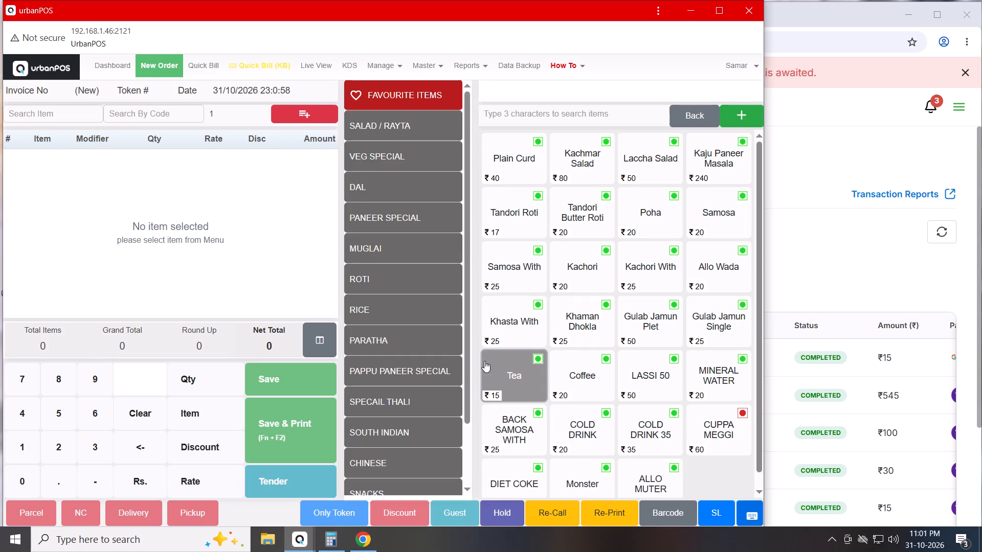
# Enter a new order of one Tea and one Samosa, removing the added Poha line, and save and print the bill.
pyautogui.click(526, 355)
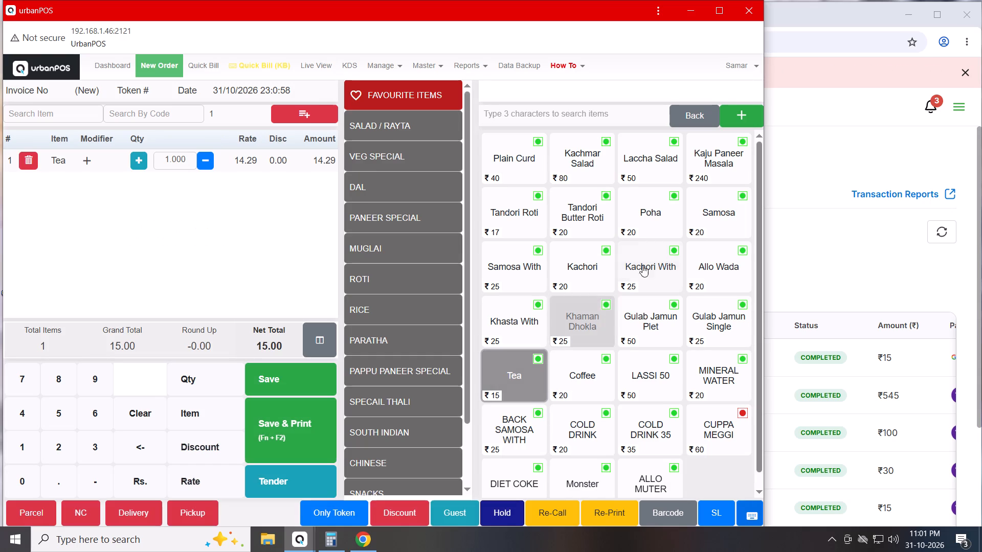
pyautogui.click(673, 198)
pyautogui.click(694, 214)
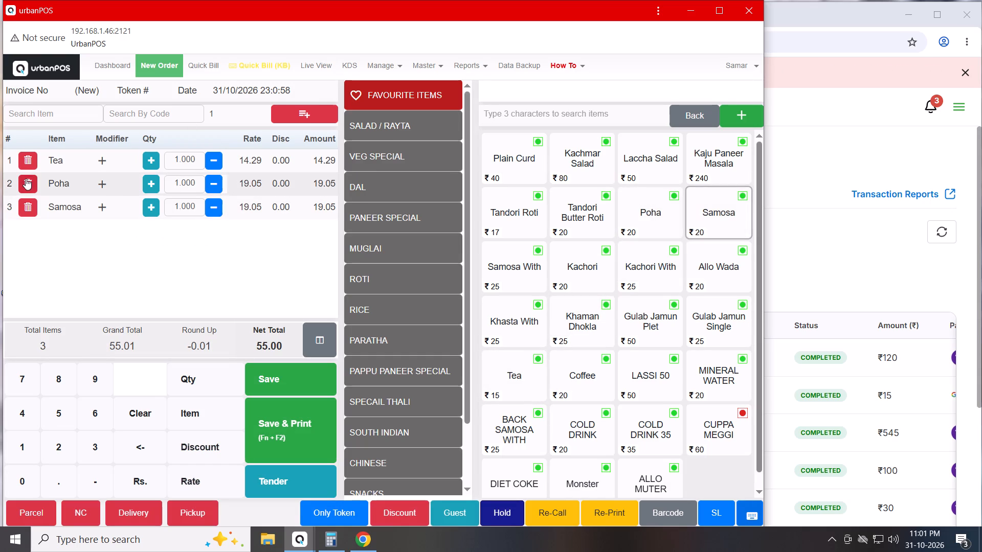
pyautogui.click(26, 178)
pyautogui.press('F2')
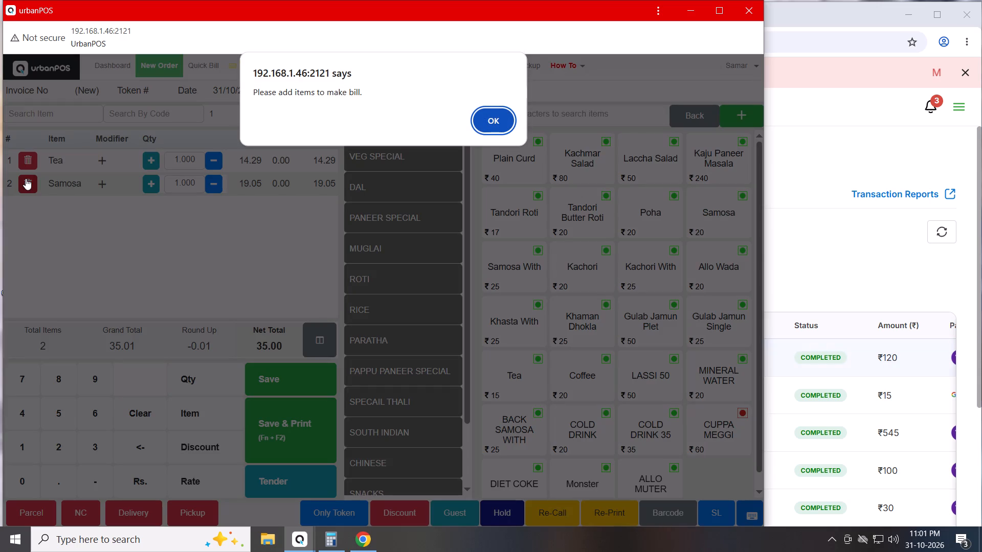
pyautogui.press('Return')
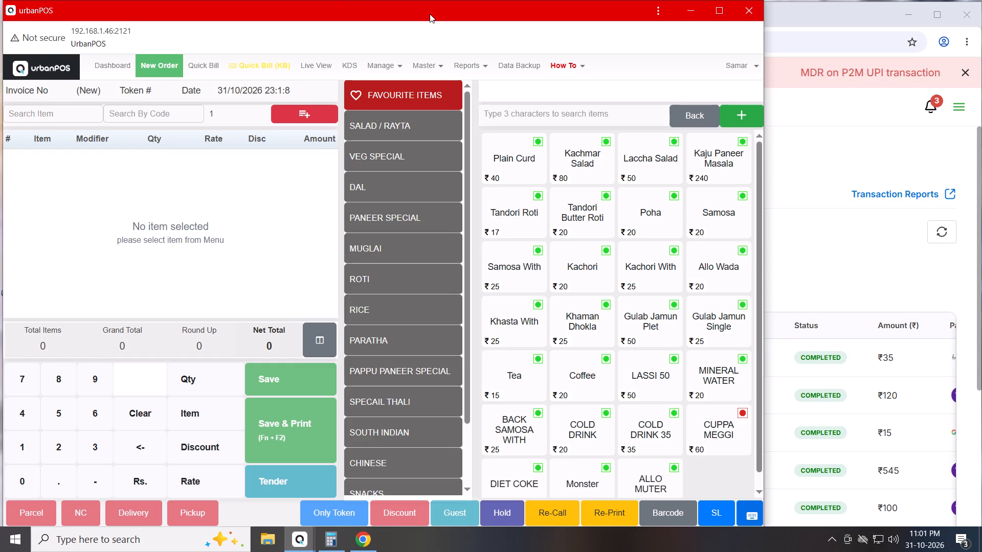
# Add two Samosa to a new order and save and print the bill.
pyautogui.doubleClick(710, 209)
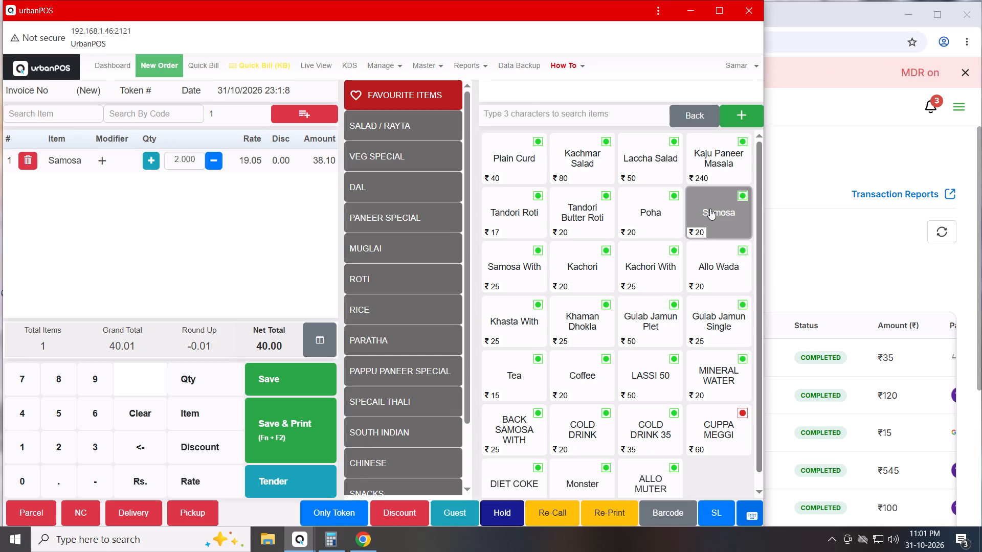
pyautogui.press('F2')
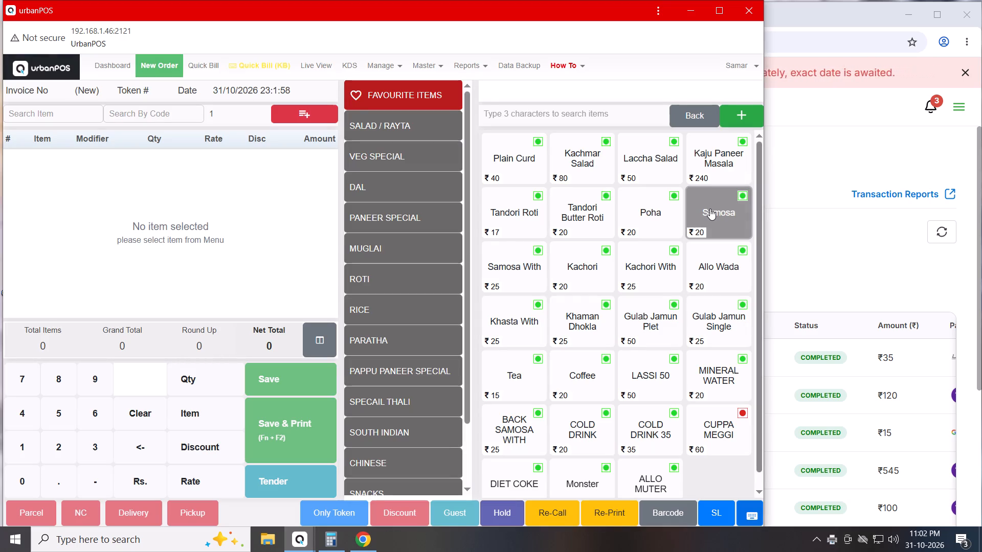
# Add two Samosa to another new order and save and print the bill.
pyautogui.doubleClick(710, 209)
pyautogui.click(308, 408)
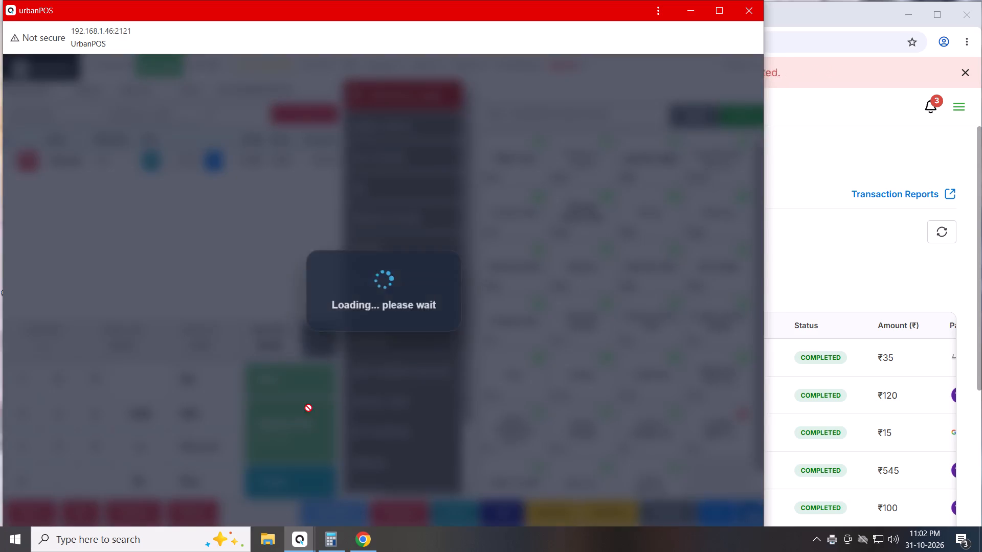
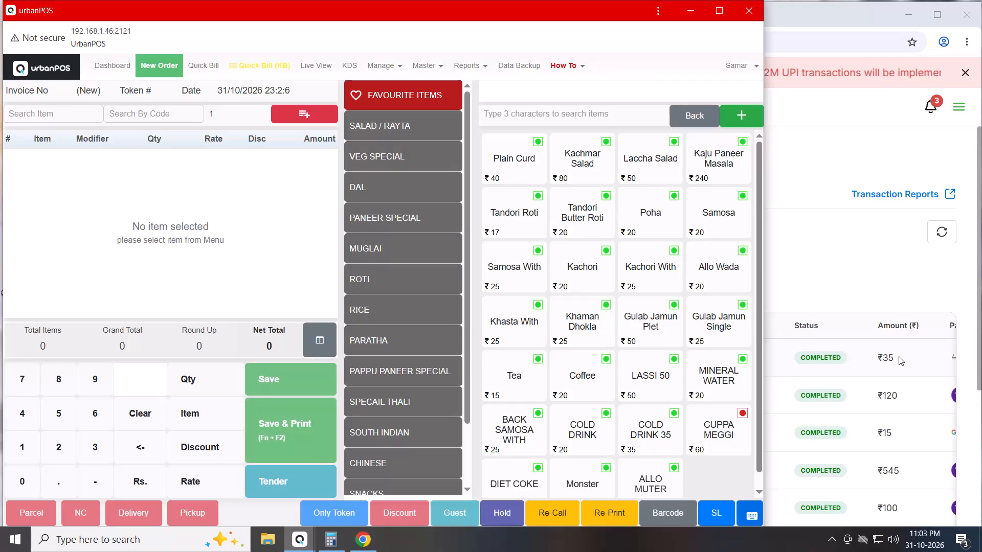
# Enter a new order of one Samosa and one Poha, removing the added Tandori Butter Roti line, and save and print the bill.
pyautogui.click(730, 216)
pyautogui.click(605, 225)
pyautogui.click(658, 211)
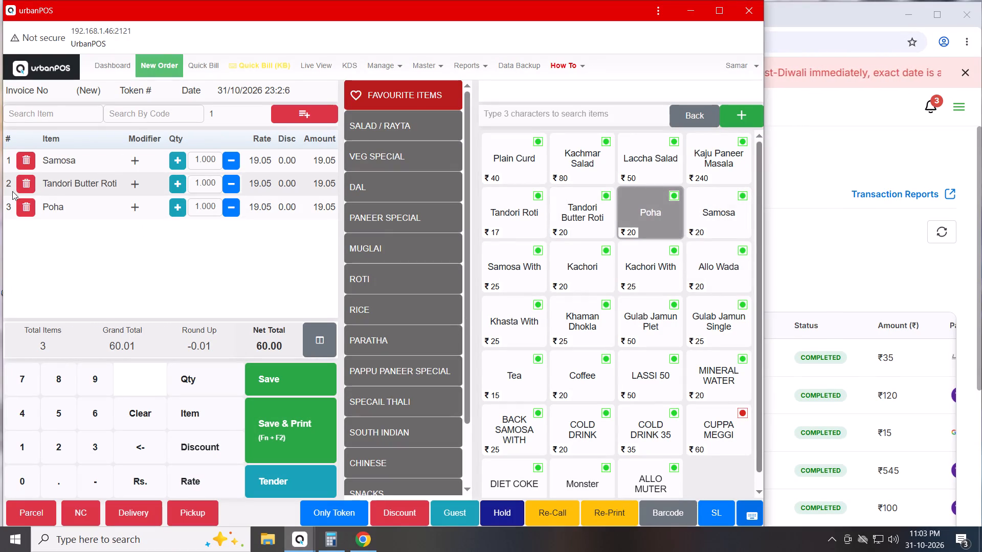
pyautogui.click(26, 188)
pyautogui.click(269, 432)
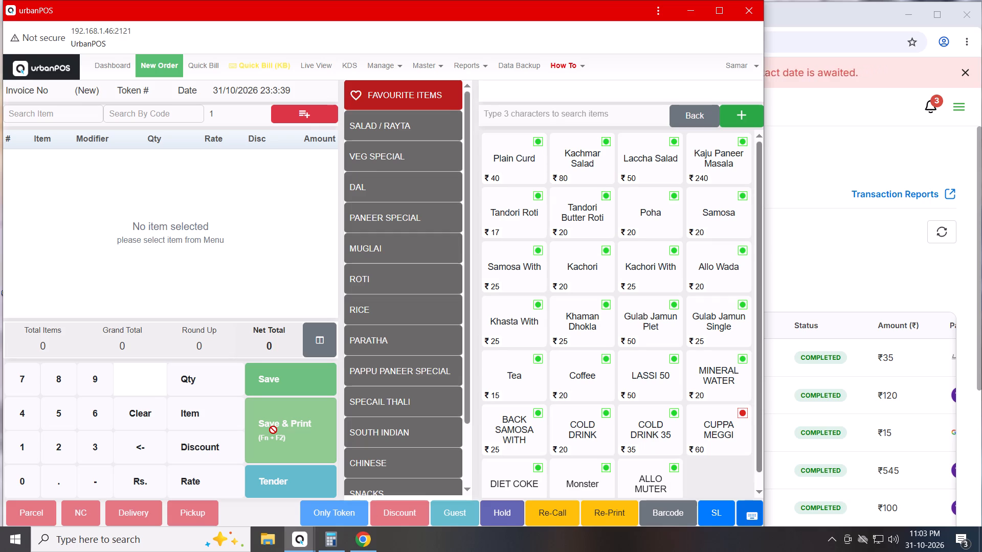
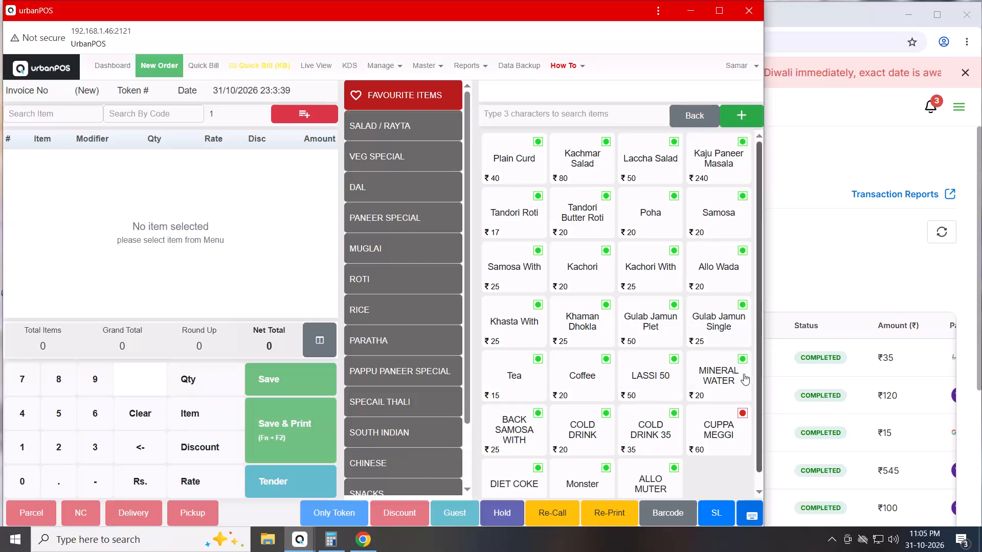
# Enter a new order for Mineral Water, reduce the added quantity, and save and print the bill.
pyautogui.tripleClick(725, 374)
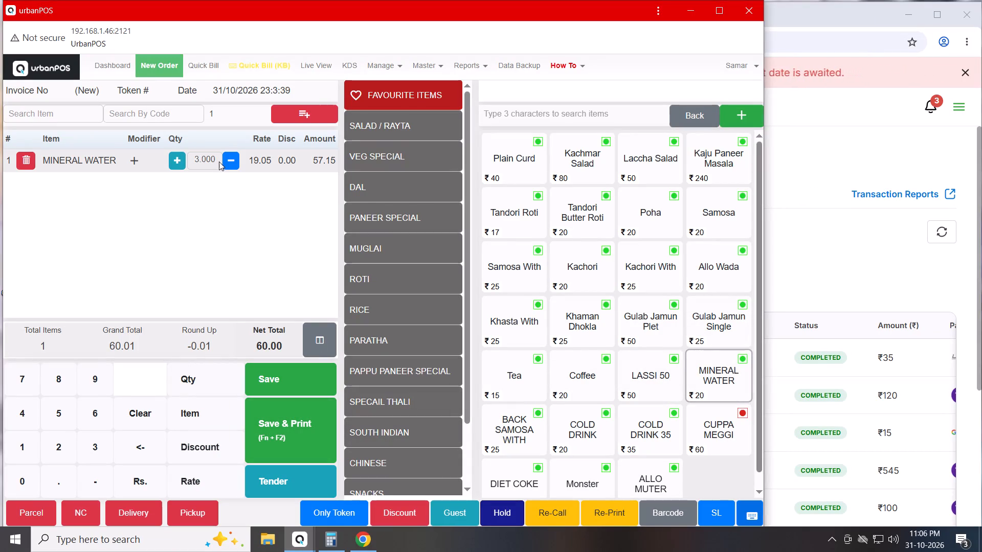
pyautogui.doubleClick(224, 165)
pyautogui.click(284, 430)
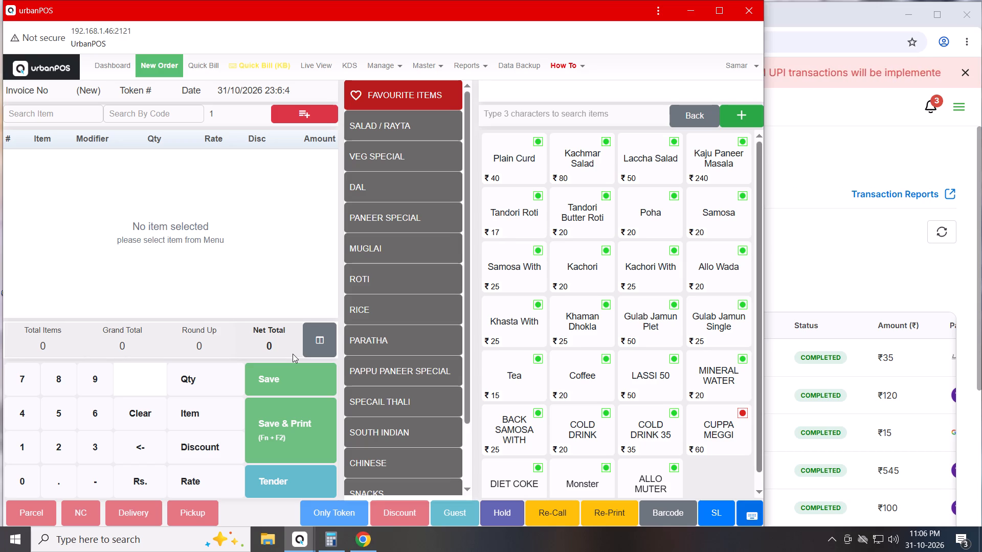
# Enter a new order of one Samosa and one Poha, and save and print the bill.
pyautogui.click(710, 218)
pyautogui.click(689, 221)
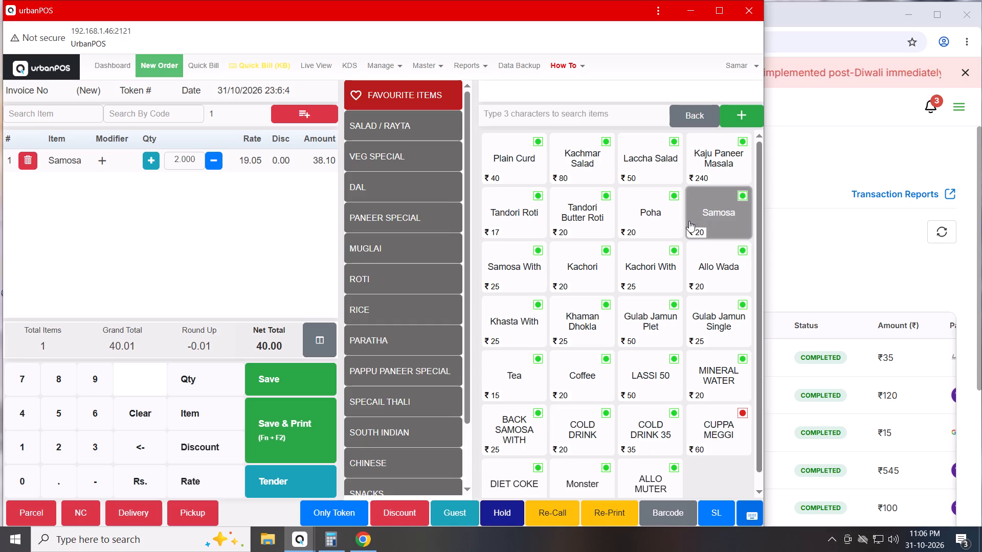
pyautogui.click(227, 153)
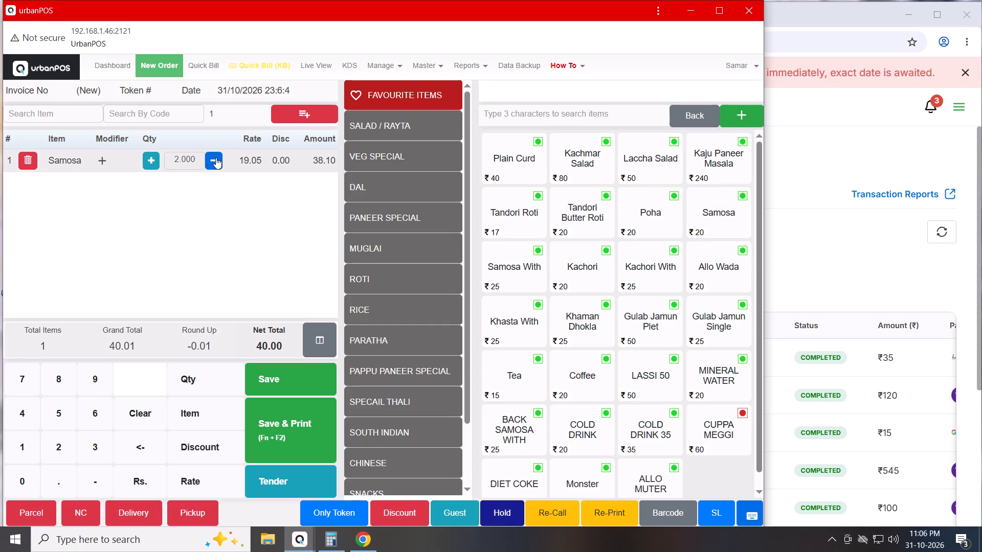
pyautogui.click(216, 157)
pyautogui.click(634, 207)
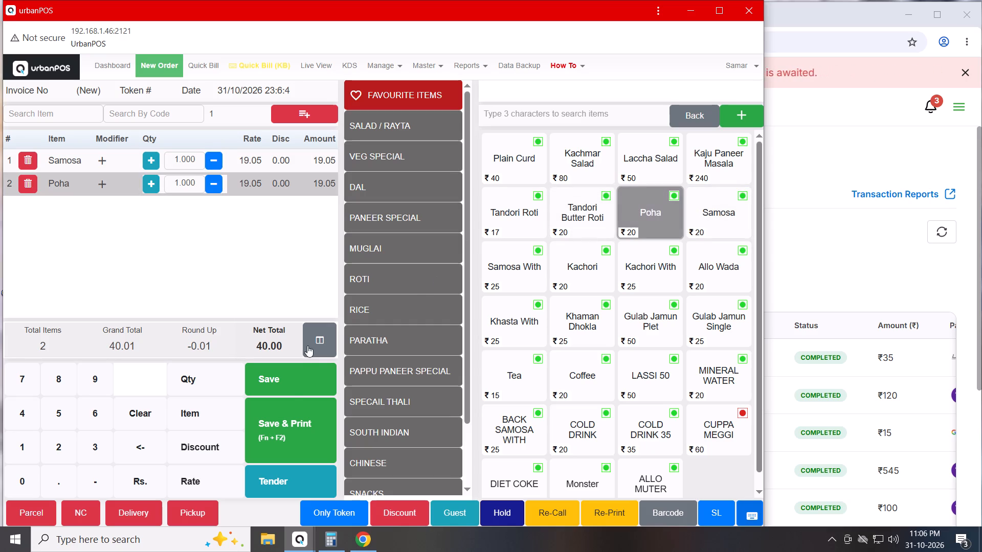
pyautogui.click(289, 405)
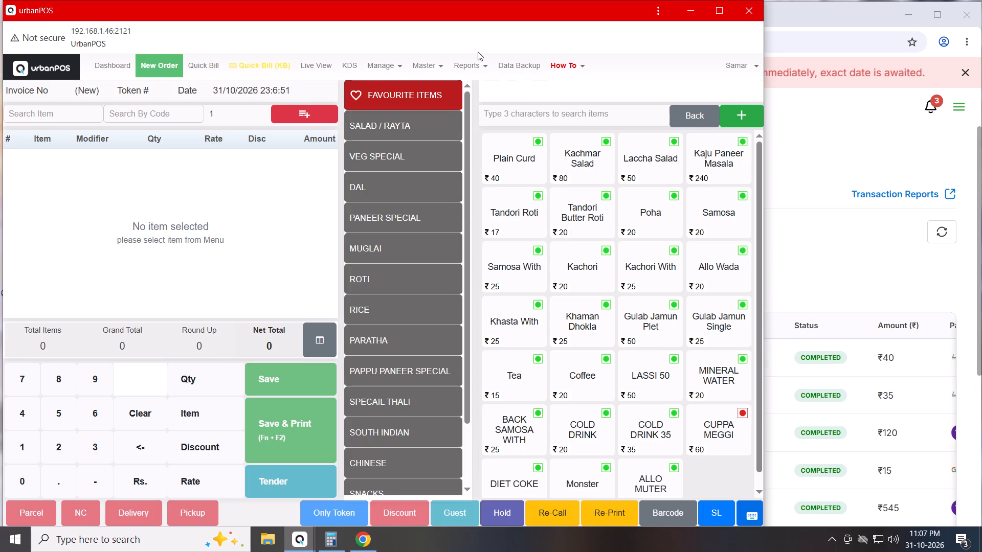
# Generate the Periodical Collection Report in summary form for the user Samar.
pyautogui.tripleClick(471, 75)
pyautogui.click(476, 108)
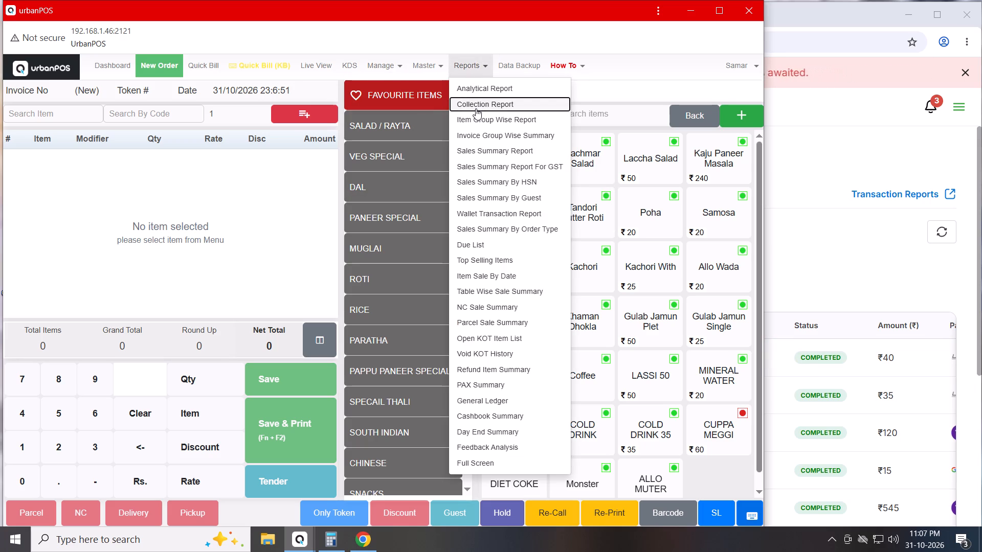
pyautogui.click(285, 148)
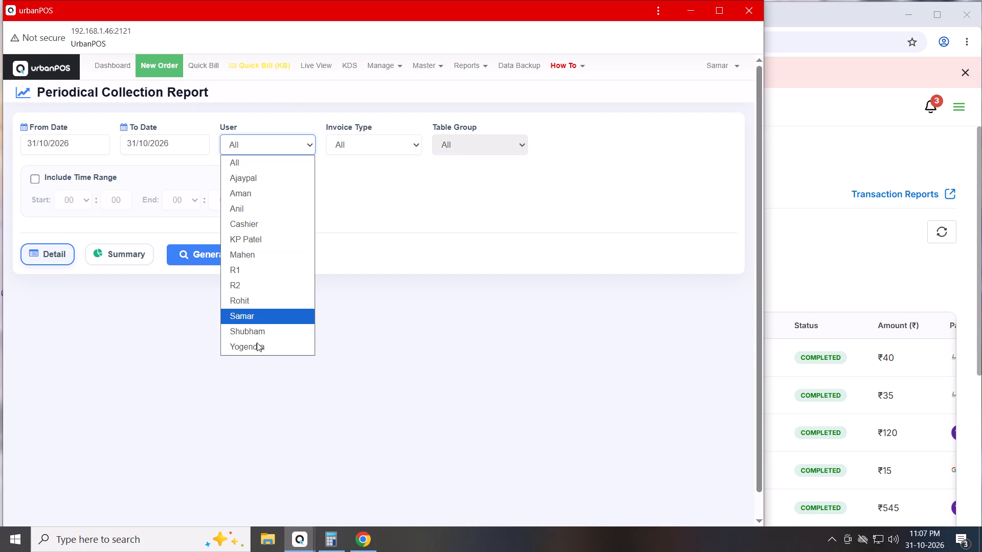
pyautogui.click(249, 321)
pyautogui.click(96, 270)
pyautogui.click(110, 253)
pyautogui.click(184, 261)
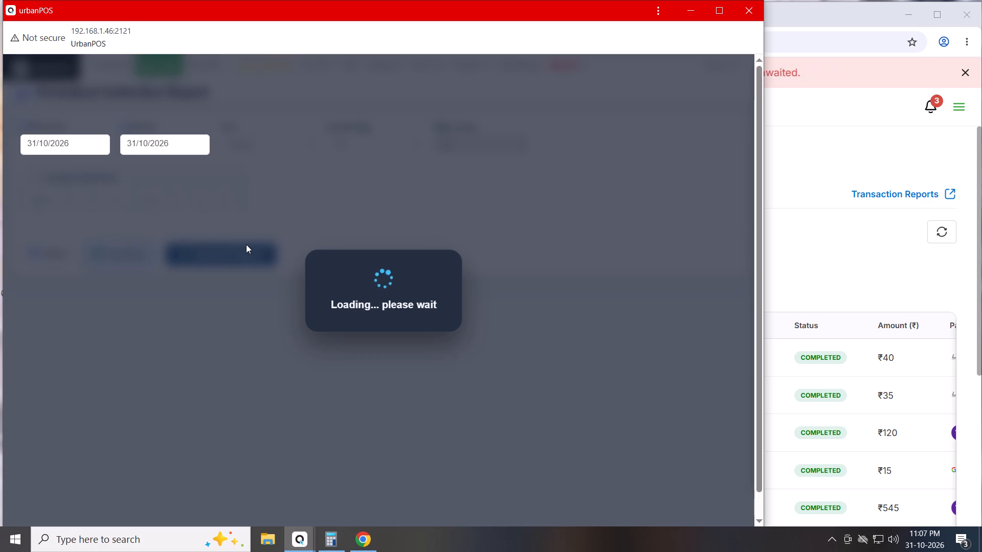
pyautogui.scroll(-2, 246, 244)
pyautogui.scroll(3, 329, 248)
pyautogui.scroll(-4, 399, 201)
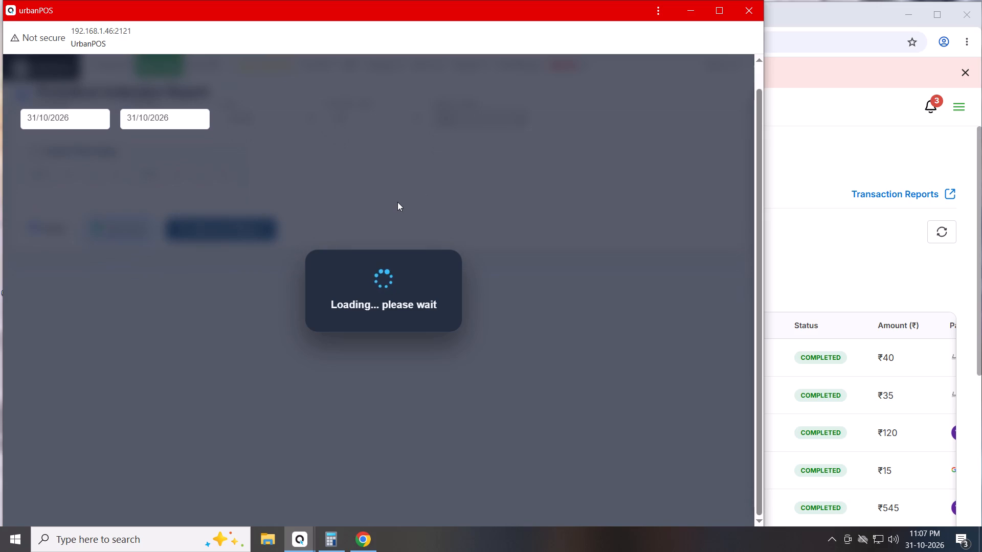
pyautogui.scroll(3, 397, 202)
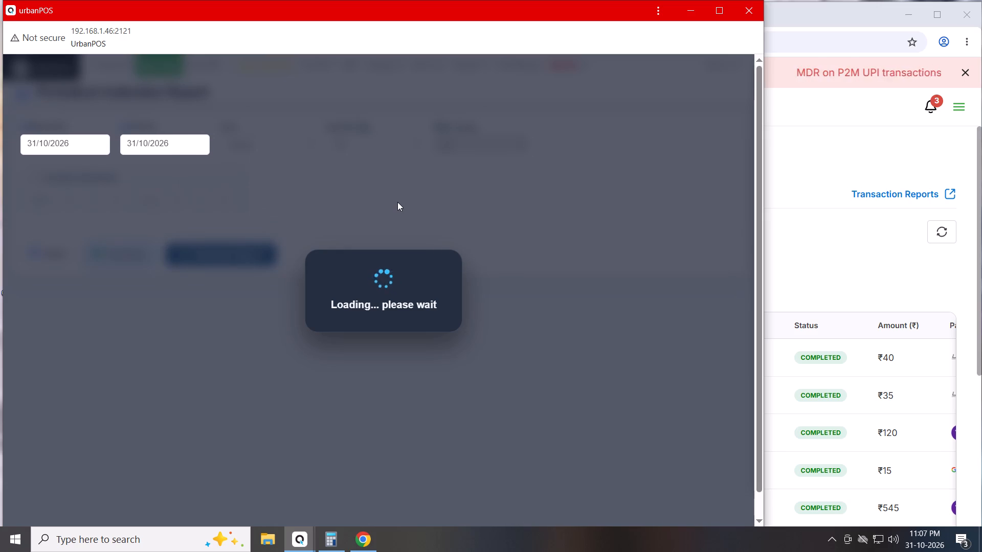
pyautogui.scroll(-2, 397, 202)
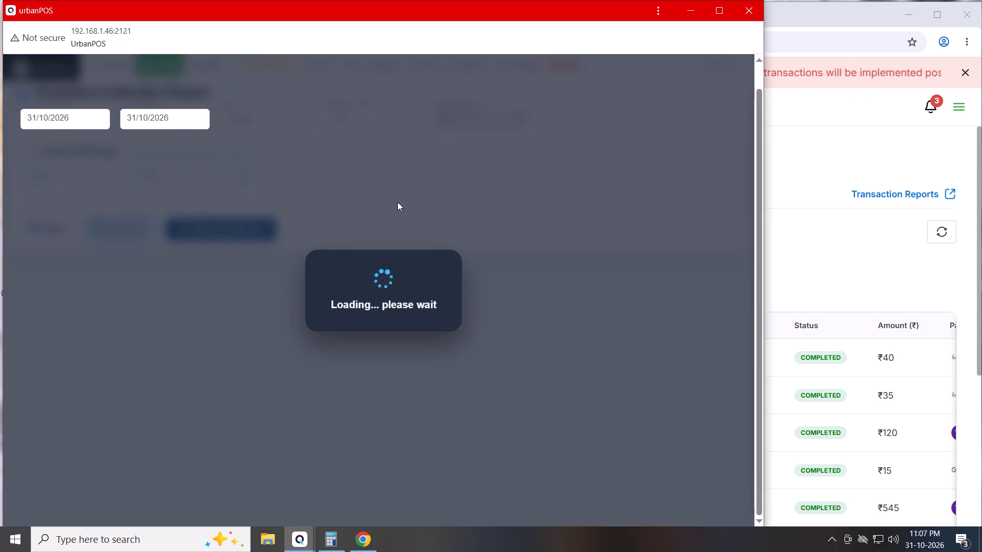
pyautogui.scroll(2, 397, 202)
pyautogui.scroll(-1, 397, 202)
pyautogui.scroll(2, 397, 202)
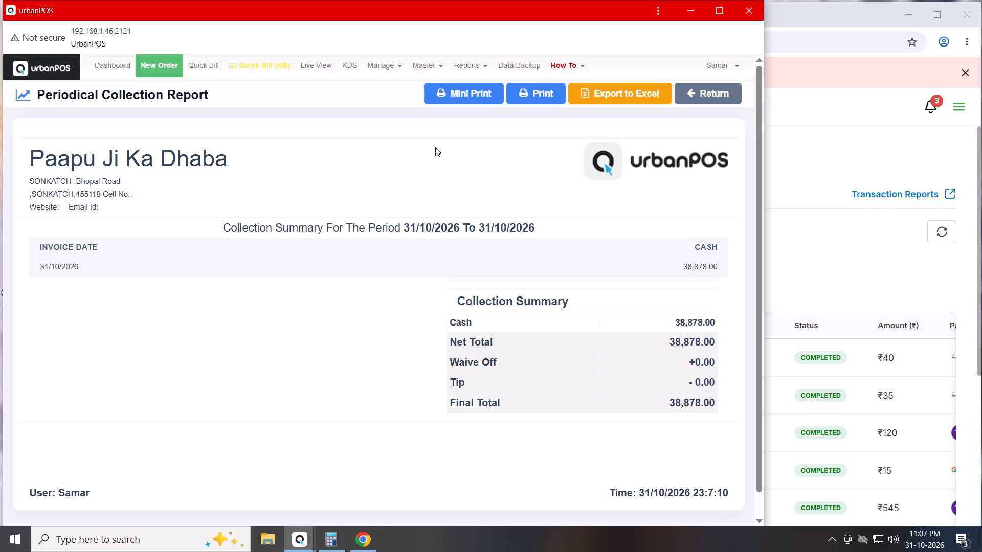
# Print the mini version of Samar's collection summary and return to the report filters.
pyautogui.click(438, 90)
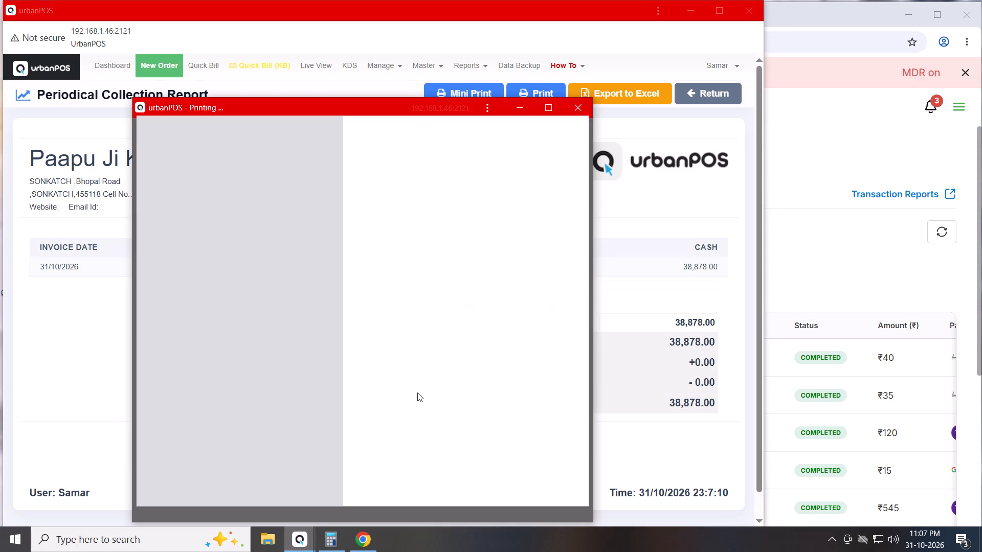
pyautogui.click(490, 477)
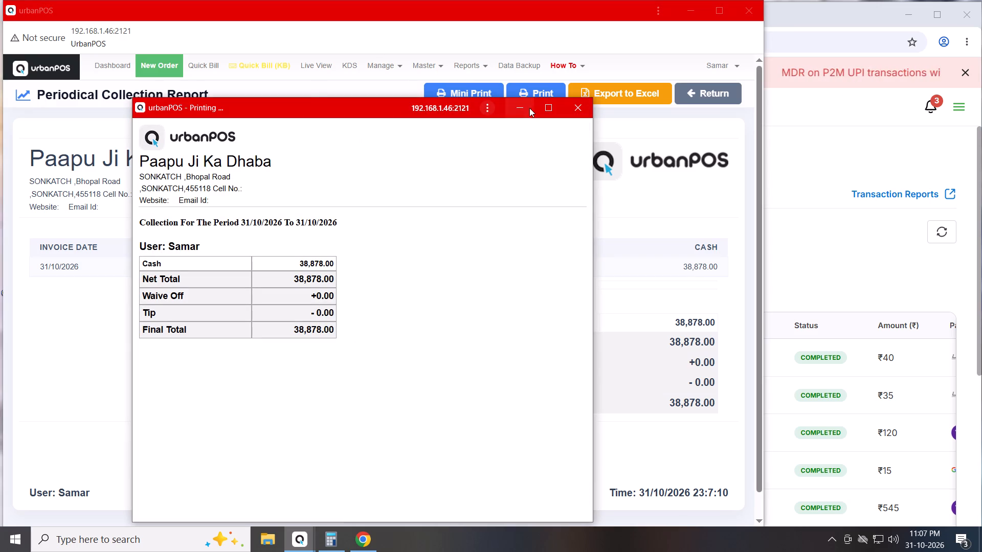
pyautogui.click(579, 104)
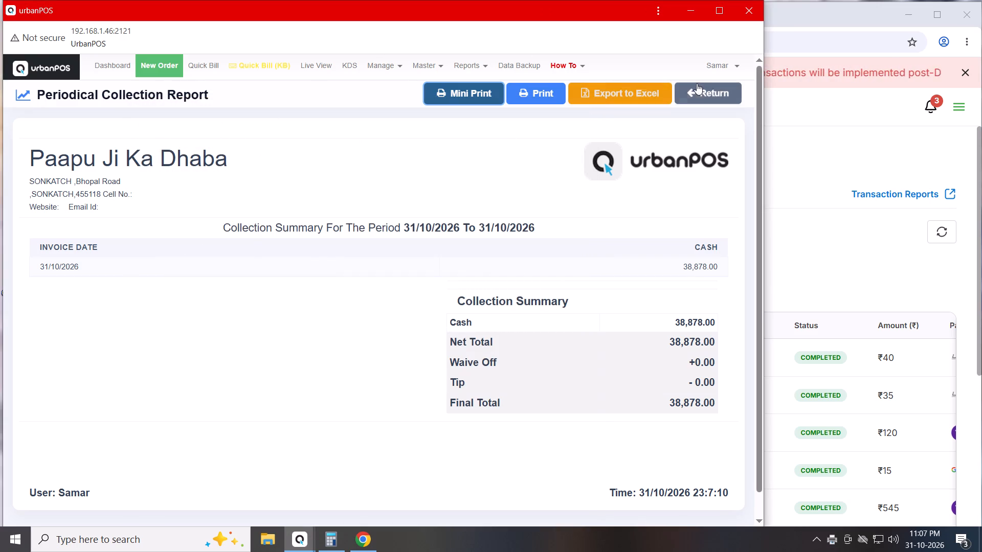
pyautogui.click(716, 87)
# Generate the collection summary report for the user with the surname Patel.
pyautogui.click(263, 135)
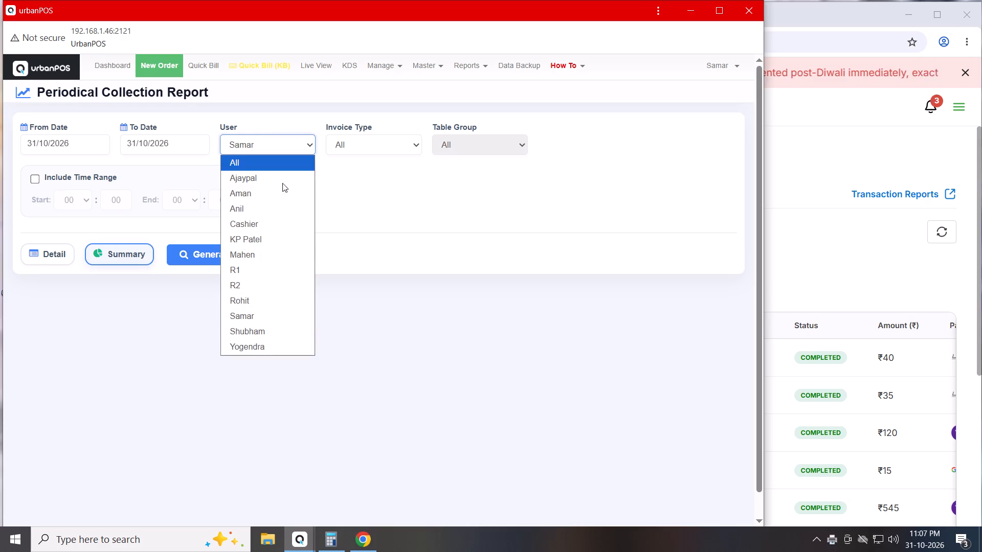
pyautogui.click(293, 239)
pyautogui.click(232, 251)
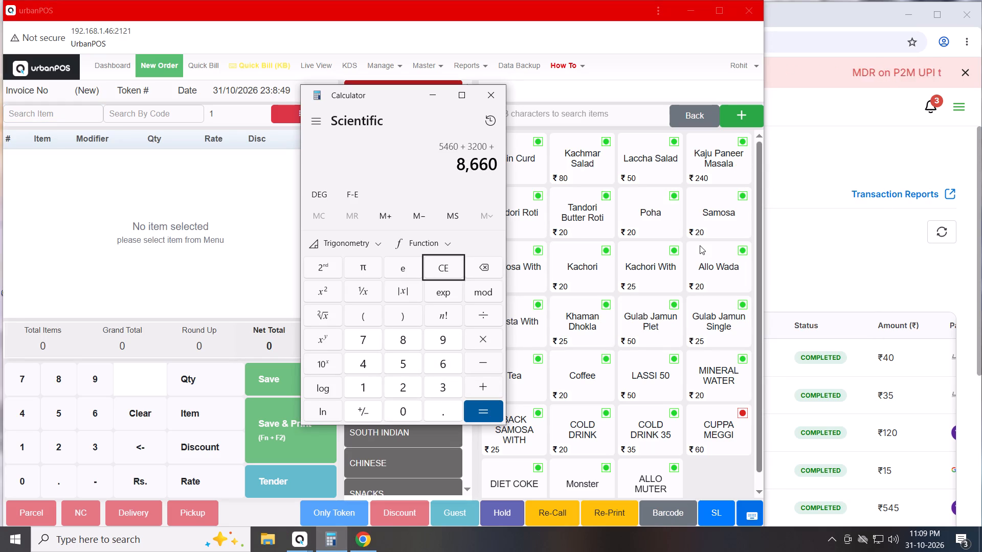
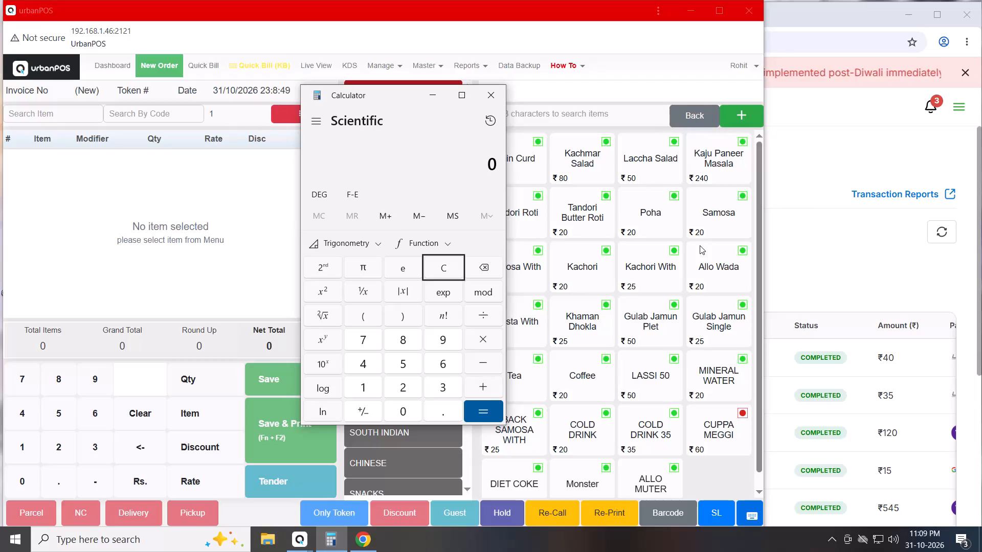
# Add up the amounts 100, 60, 20, 50, 20, 15, 45, 430, 30, 140, 25, 20 and 20 in the calculator.
pyautogui.write('100')
pyautogui.press('+')
pyautogui.press('9')
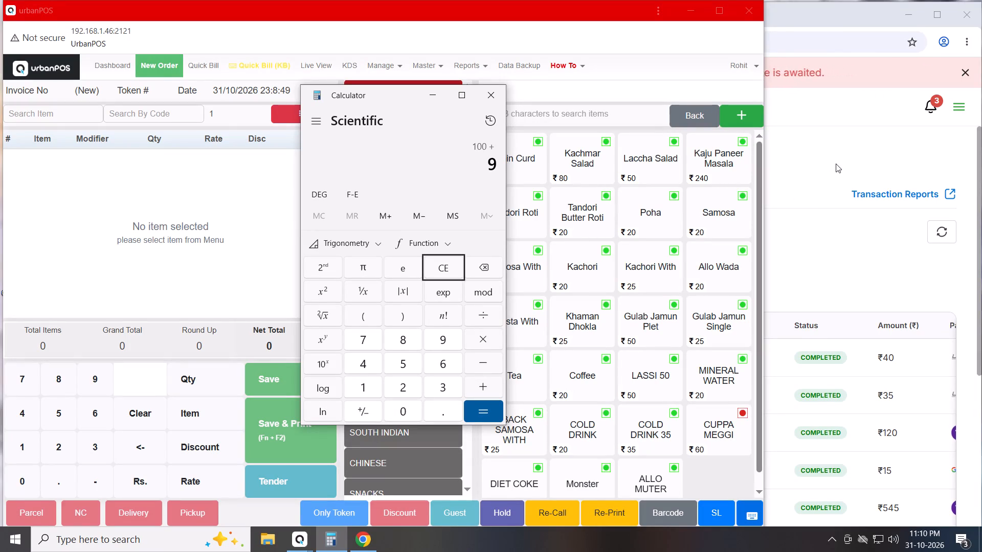
pyautogui.press('BackSpace')
pyautogui.write('60+20+')
pyautogui.write('50++20+15+45+430+')
pyautogui.write('30+140+')
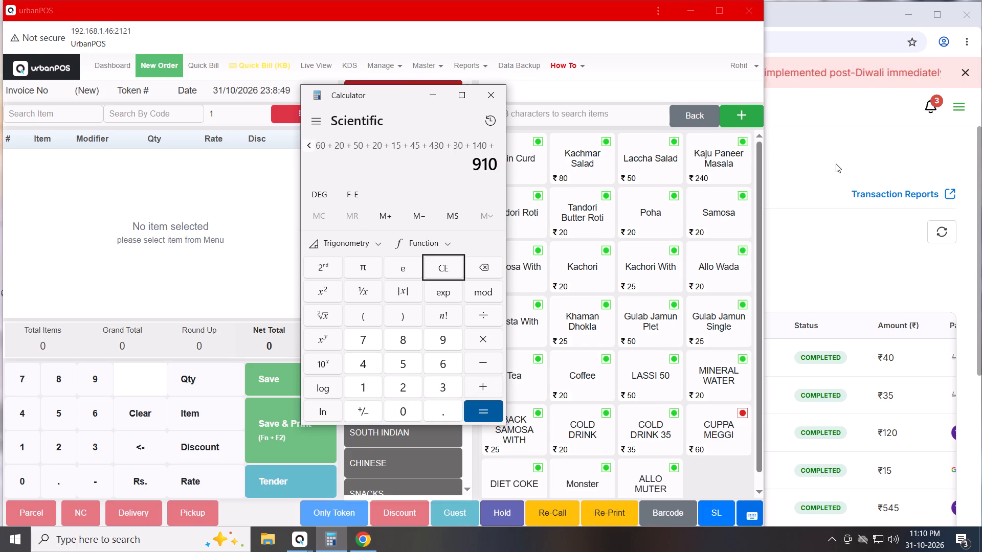
pyautogui.write('25+20+20+')
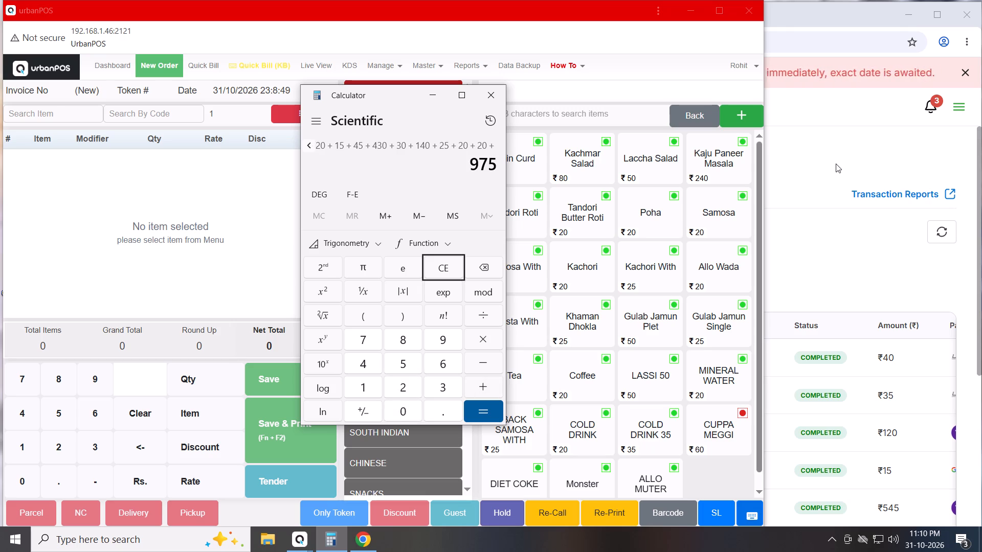
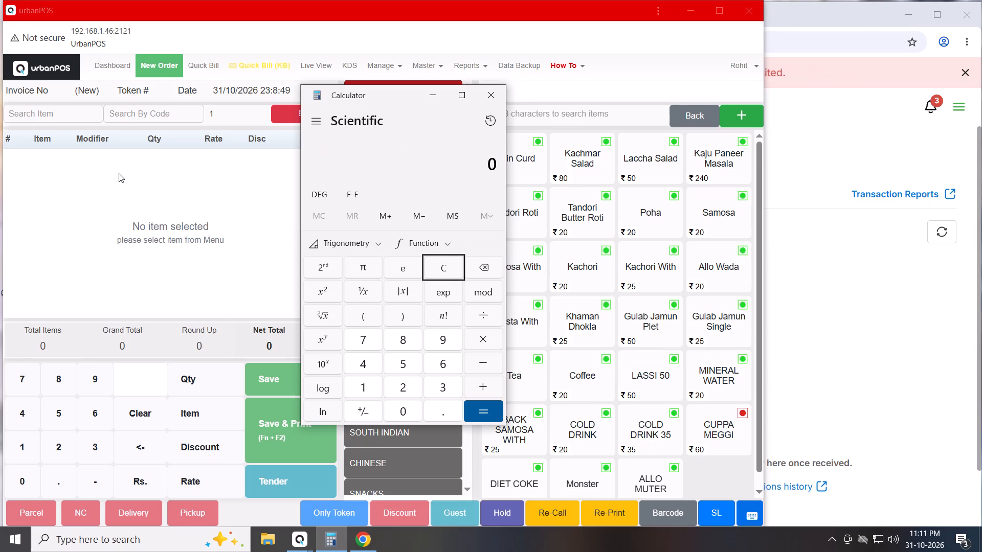
# Add up the amounts 15, 15, 30, 100, 545, 15, 120, 35 and 40 in the calculator, then clear it.
pyautogui.write('15+15++++30+100+')
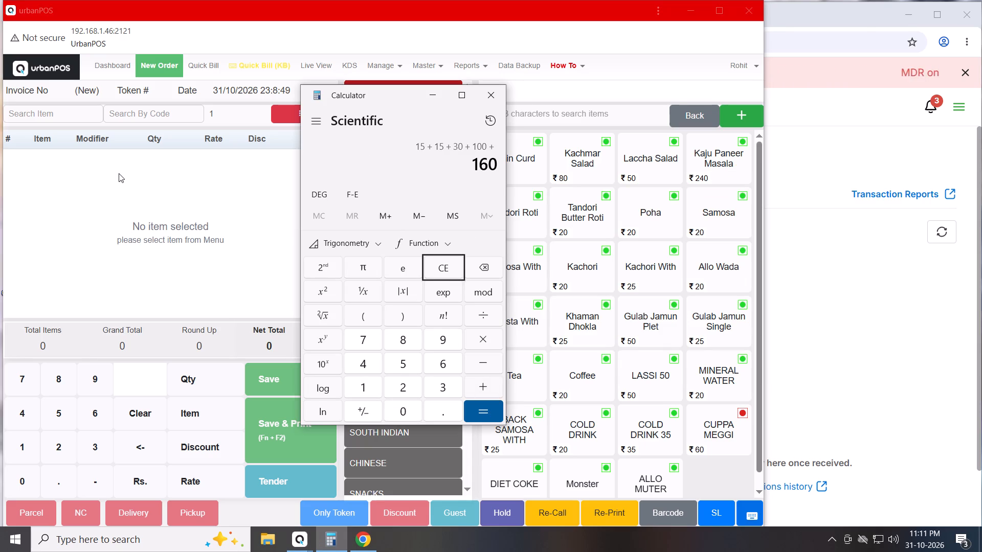
pyautogui.write('545+')
pyautogui.write('15+120+')
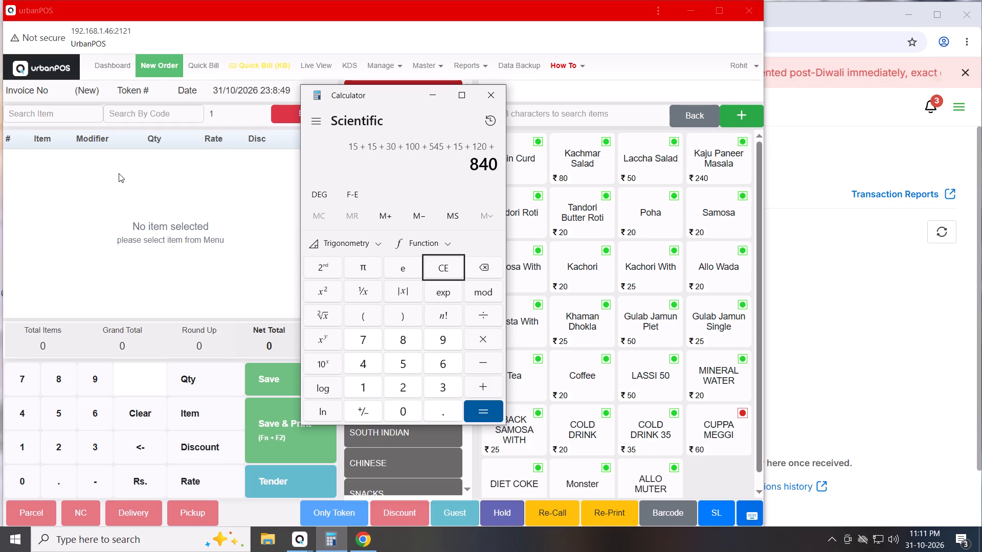
pyautogui.write('35+40+')
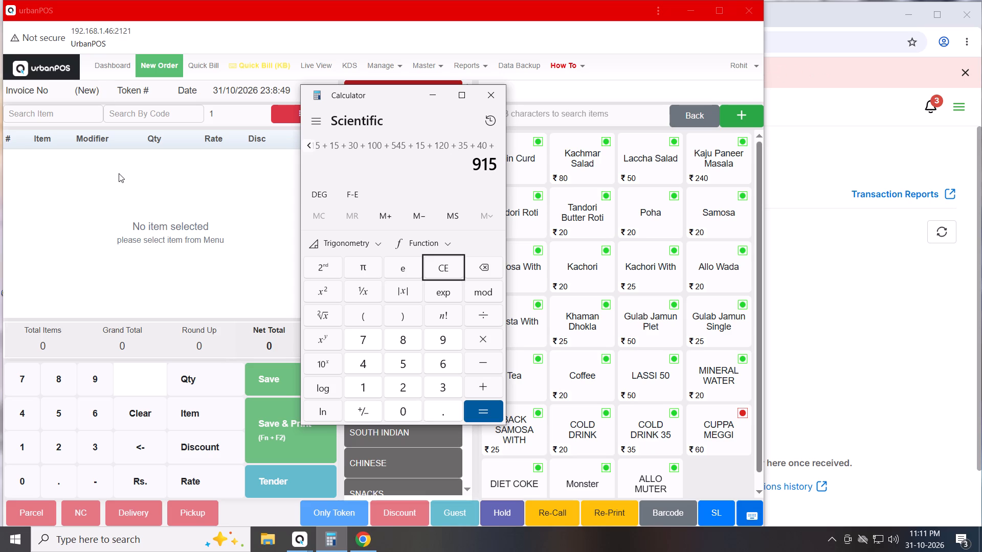
pyautogui.press('Escape')
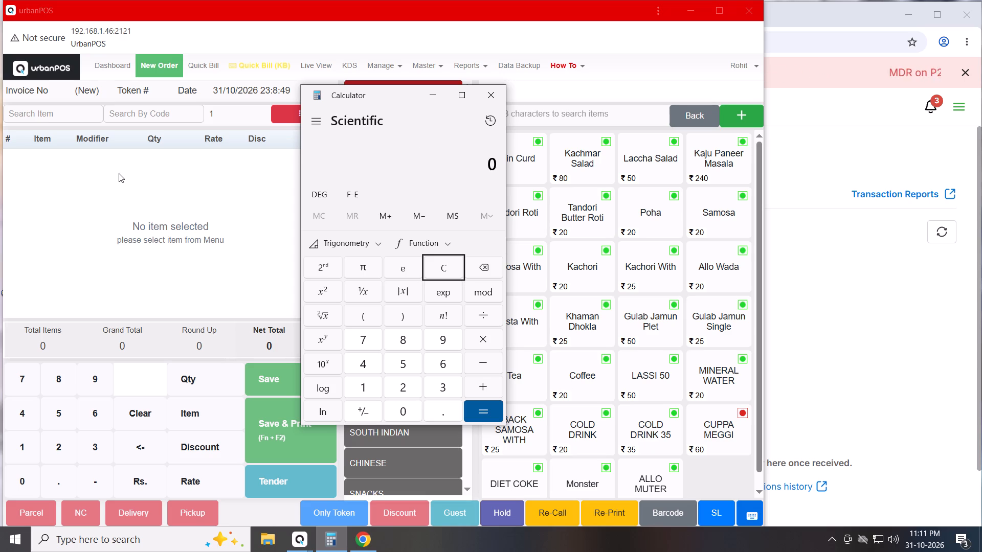
# Add up the amounts 1157, 1705, 550, 500, 1558, 975 and 915 in the calculator.
pyautogui.write('1157+')
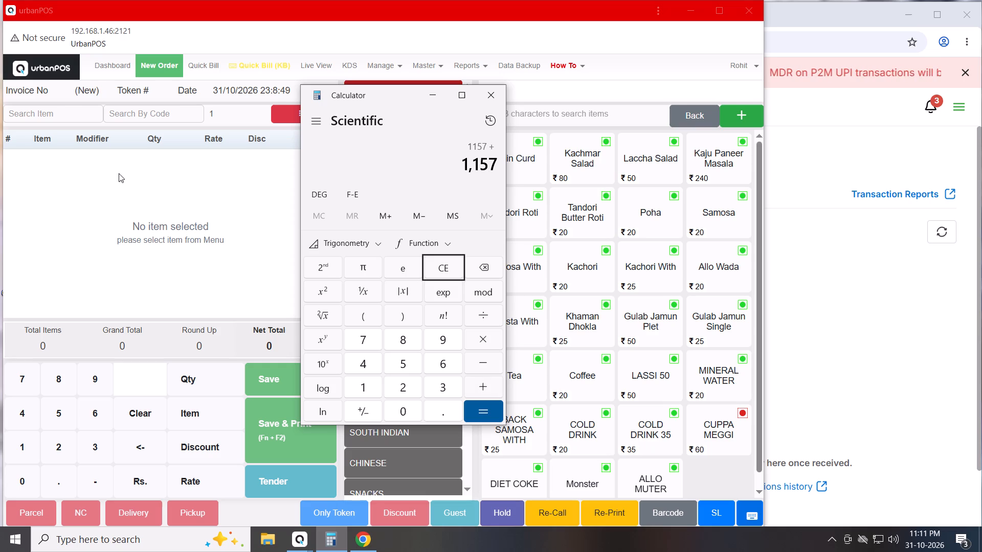
pyautogui.write('1705+')
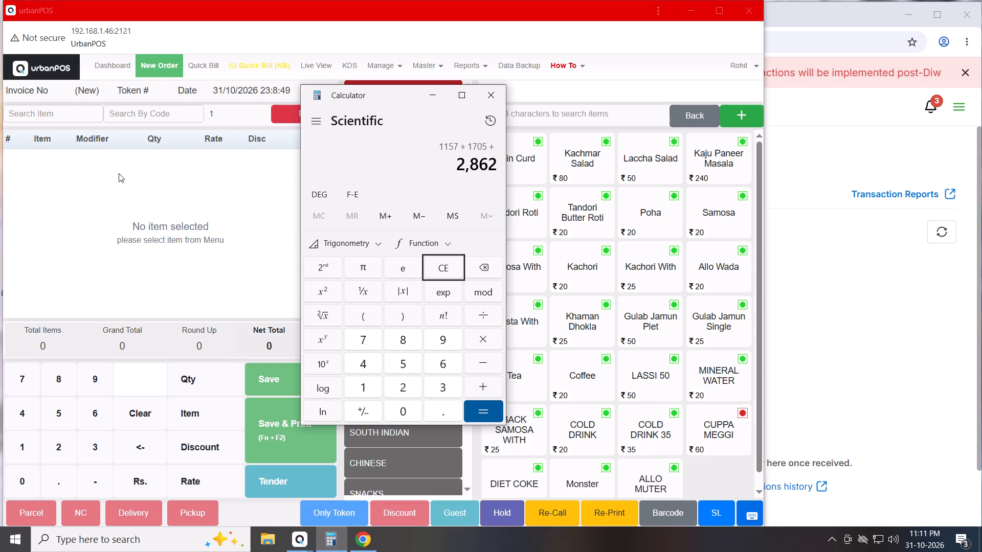
pyautogui.write('550+500+1558+')
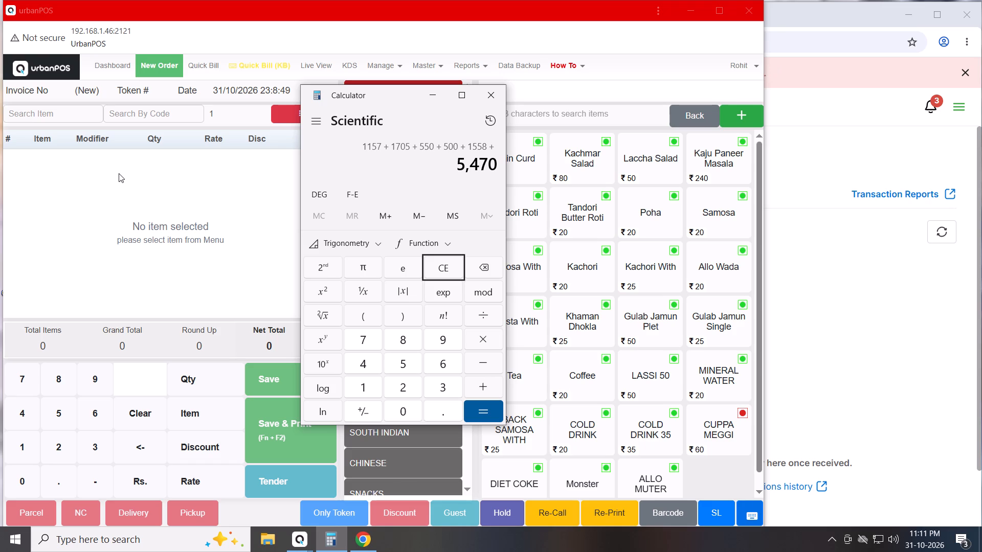
pyautogui.write('975+')
pyautogui.write('975')
pyautogui.press('BackSpace')
pyautogui.press('BackSpace')
pyautogui.write('15+')
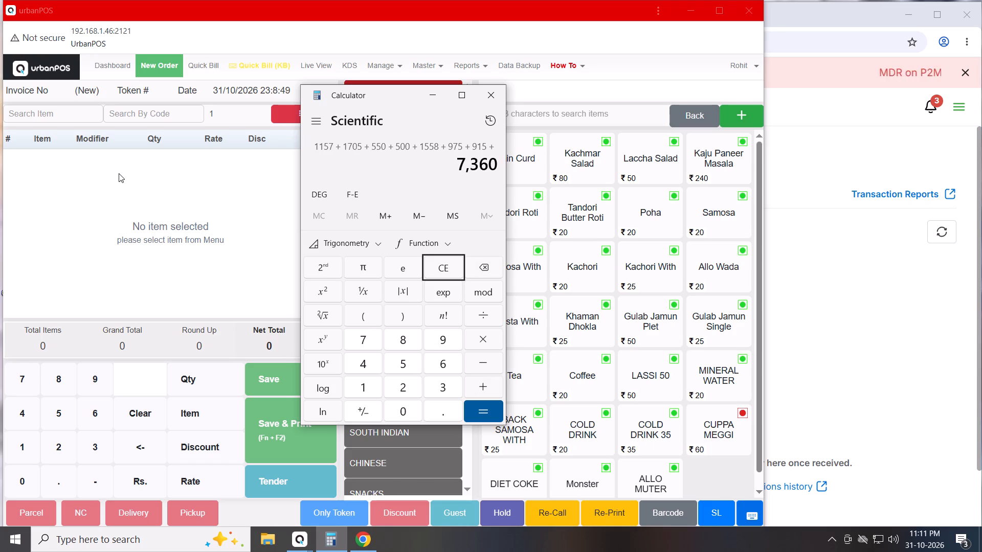
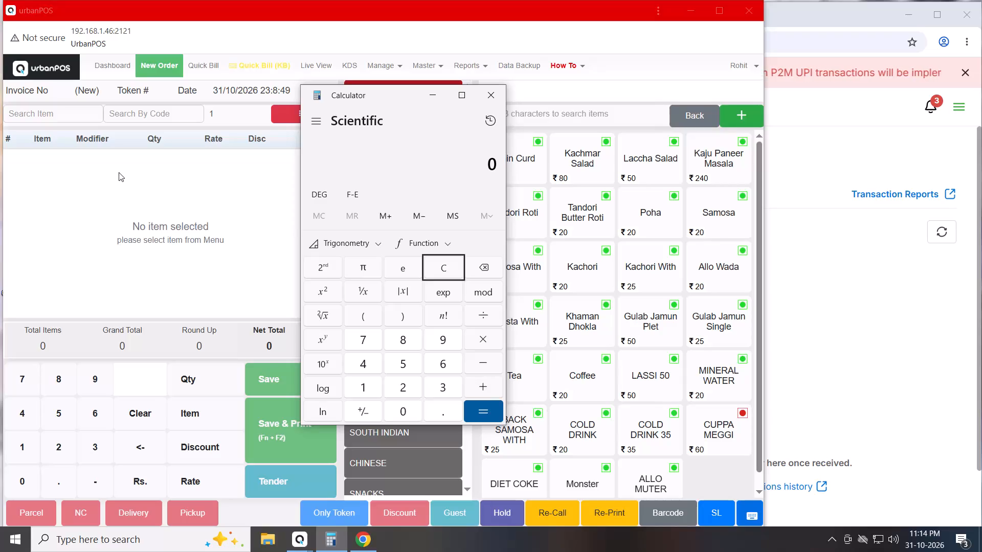
# Calculate 38878 plus 10000, minus 16303, minus 20500, minus 86 in the calculator.
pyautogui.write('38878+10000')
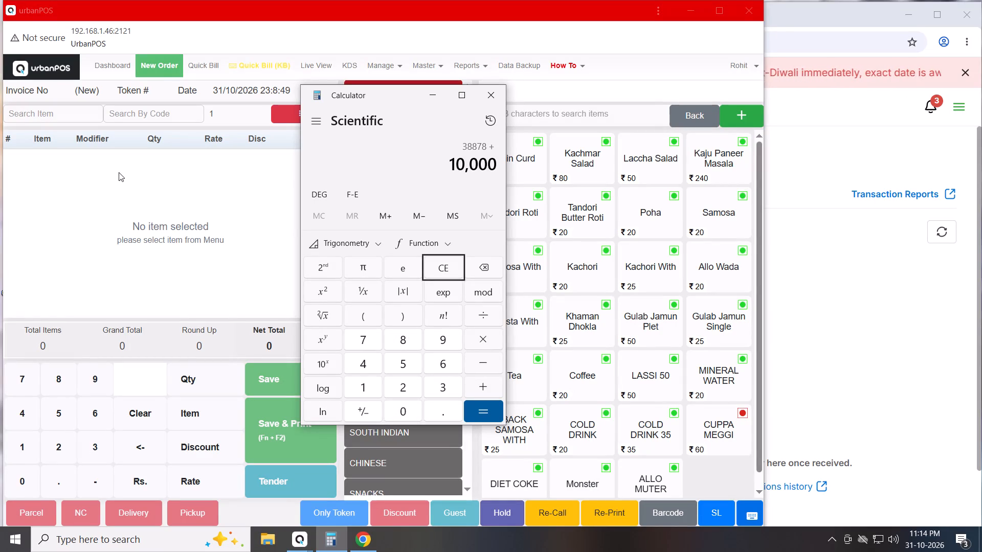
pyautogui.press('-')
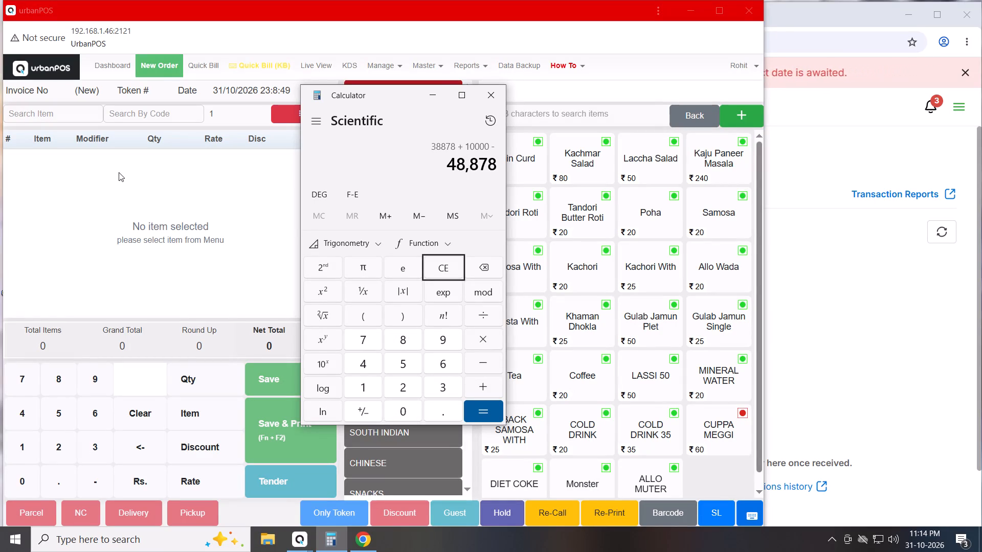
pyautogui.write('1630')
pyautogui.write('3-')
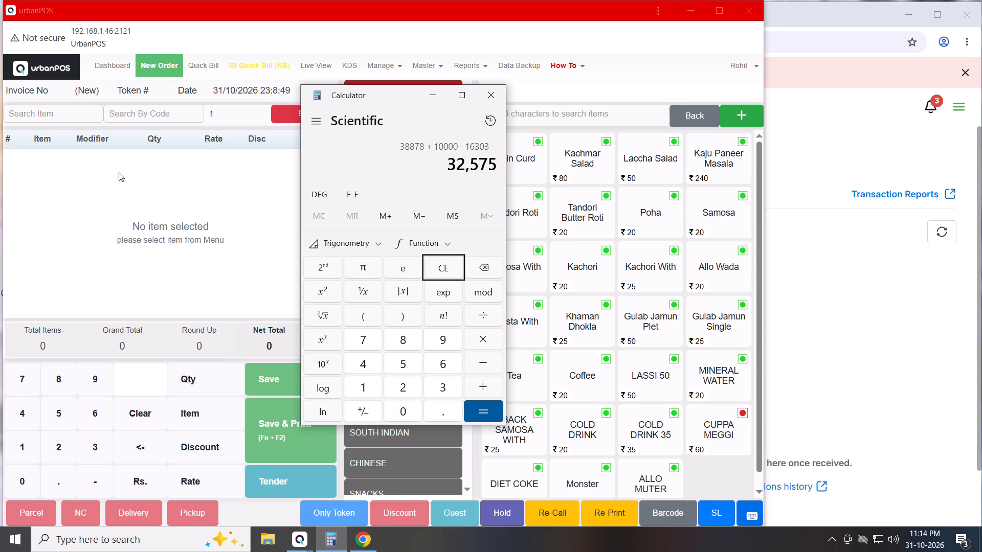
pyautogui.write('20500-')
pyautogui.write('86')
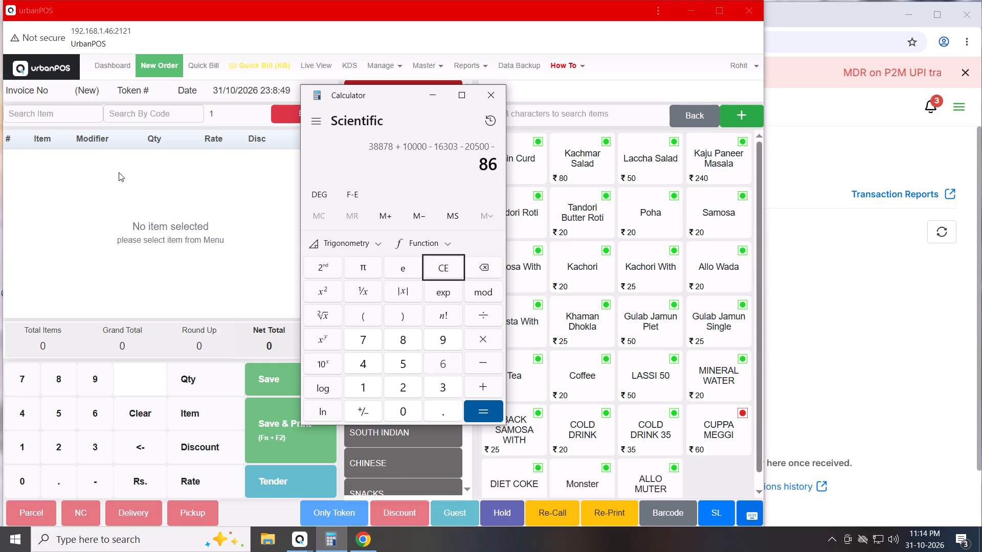
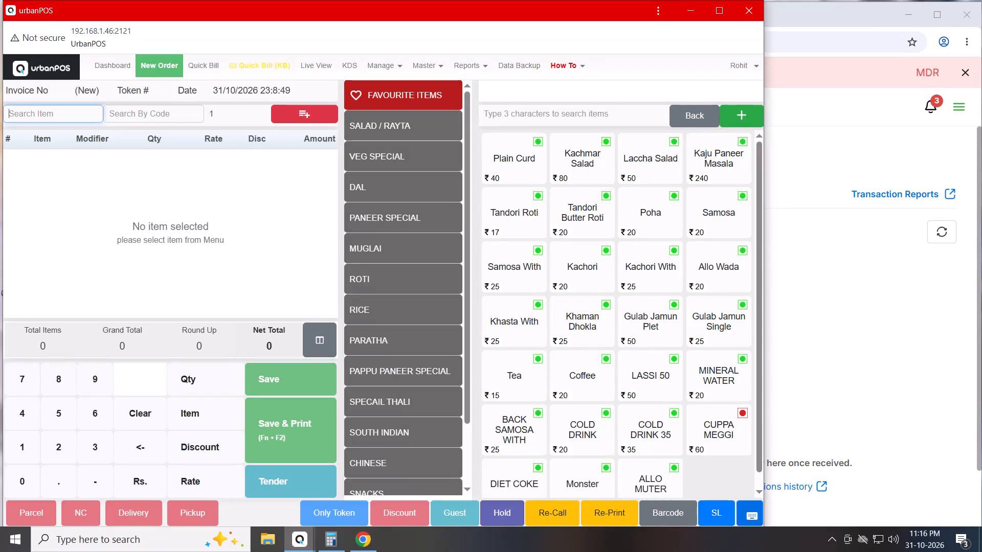
# Enter an order of two Poha and two Tea, and save and print the bill.
pyautogui.write('02')
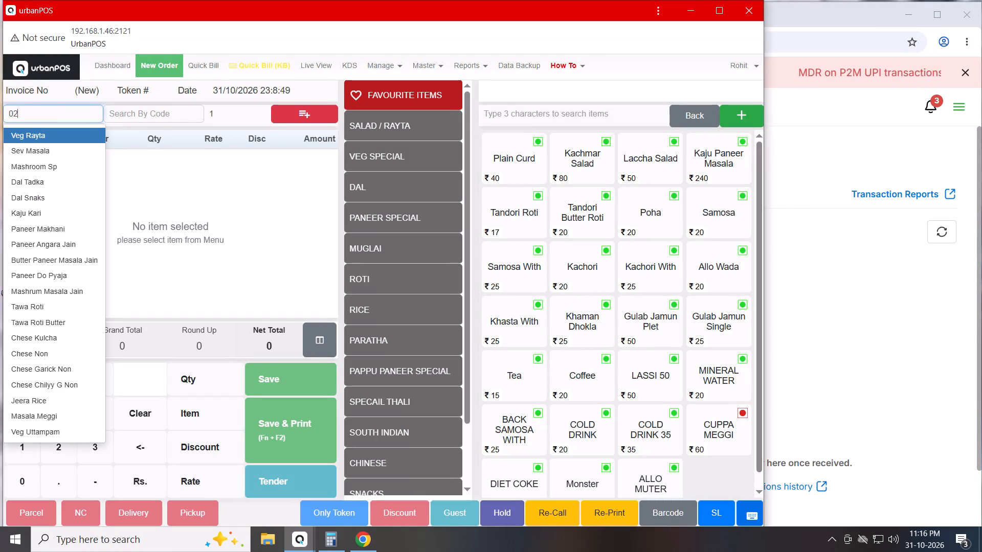
pyautogui.press('BackSpace')
pyautogui.press('BackSpace')
pyautogui.write('POHA')
pyautogui.press('Return')
pyautogui.press('2')
pyautogui.press('Return')
pyautogui.write('TEA')
pyautogui.press('Return')
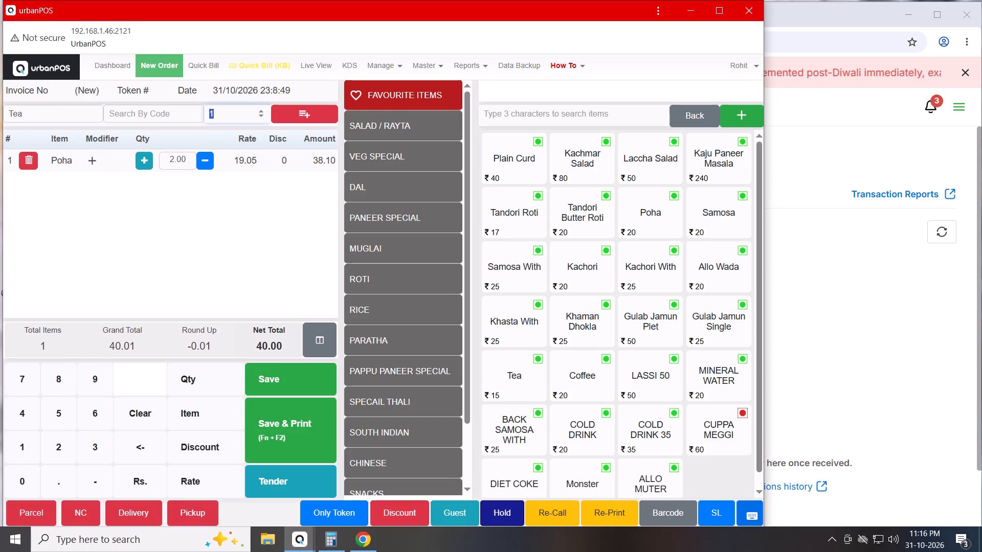
pyautogui.press('2')
pyautogui.press('Return')
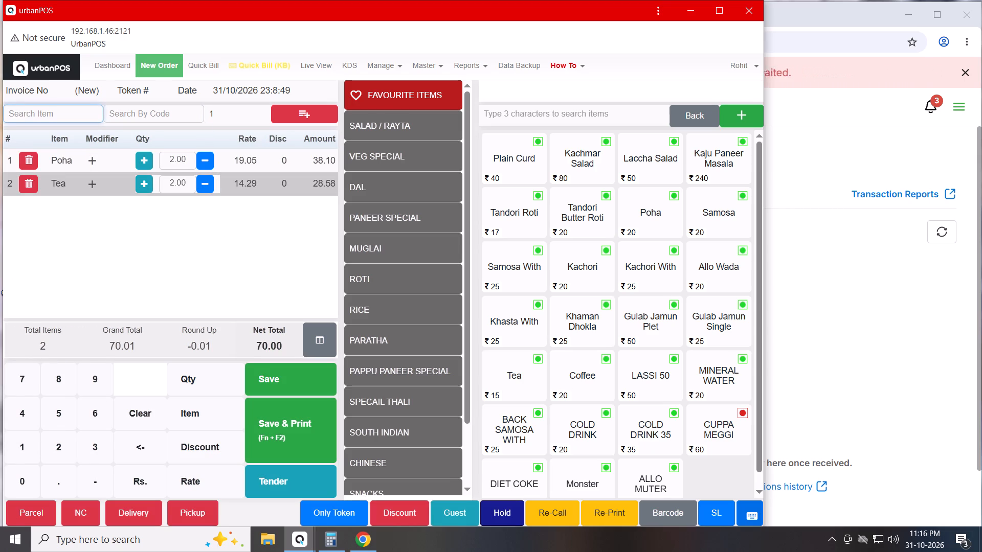
pyautogui.press('F2')
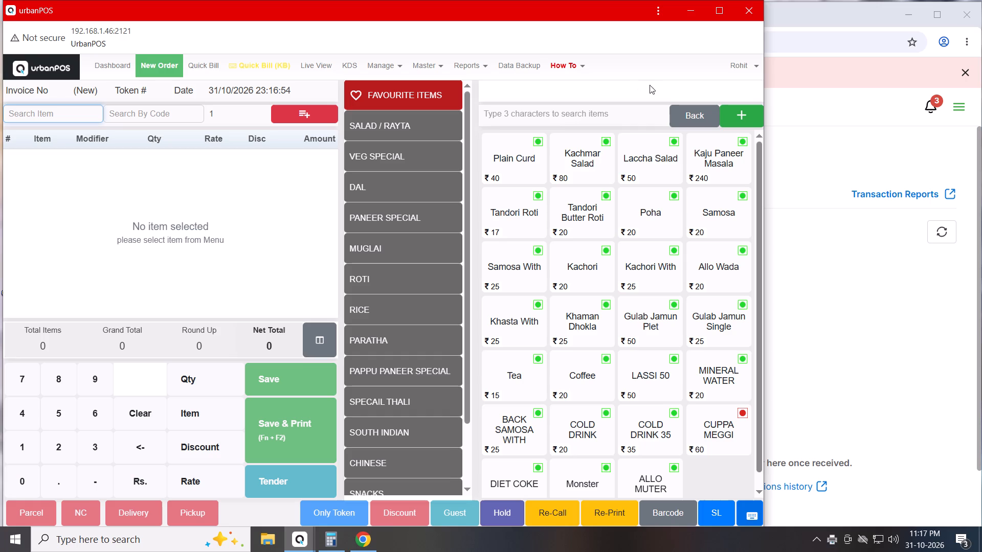
# Enter an order of one Kachori, and save and print the bill.
pyautogui.click(601, 267)
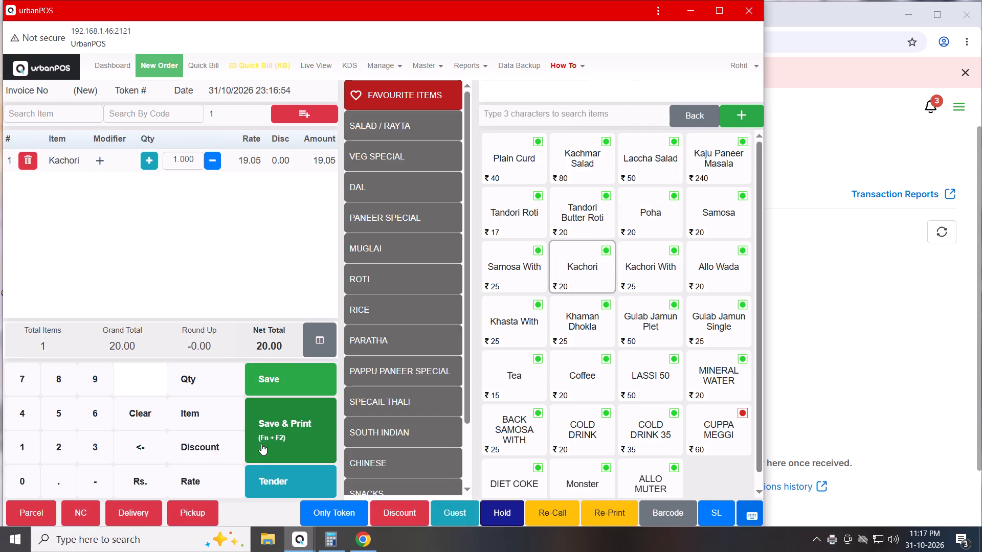
pyautogui.click(261, 444)
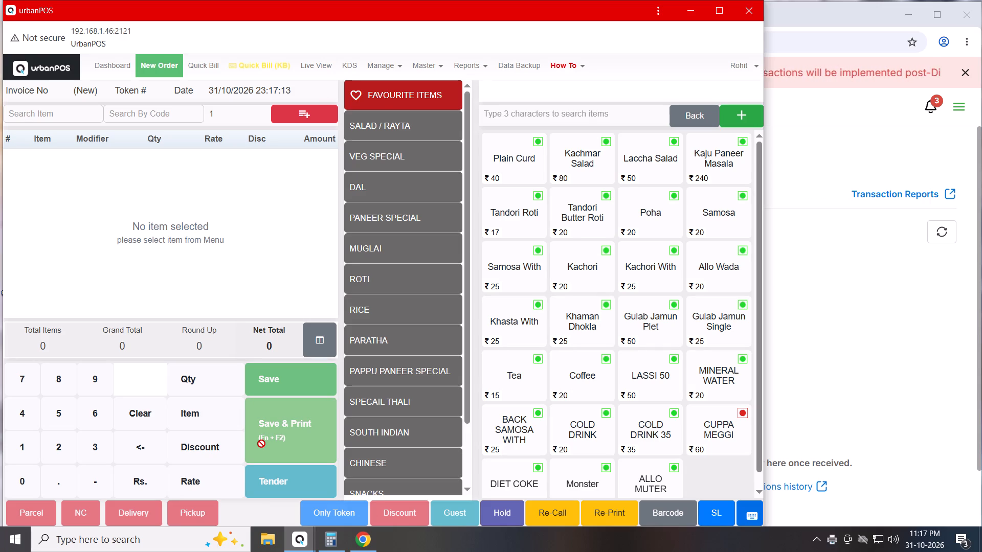
# Enter an order of four Poha and two Allo Wada, and save and print the bill.
pyautogui.tripleClick(652, 223)
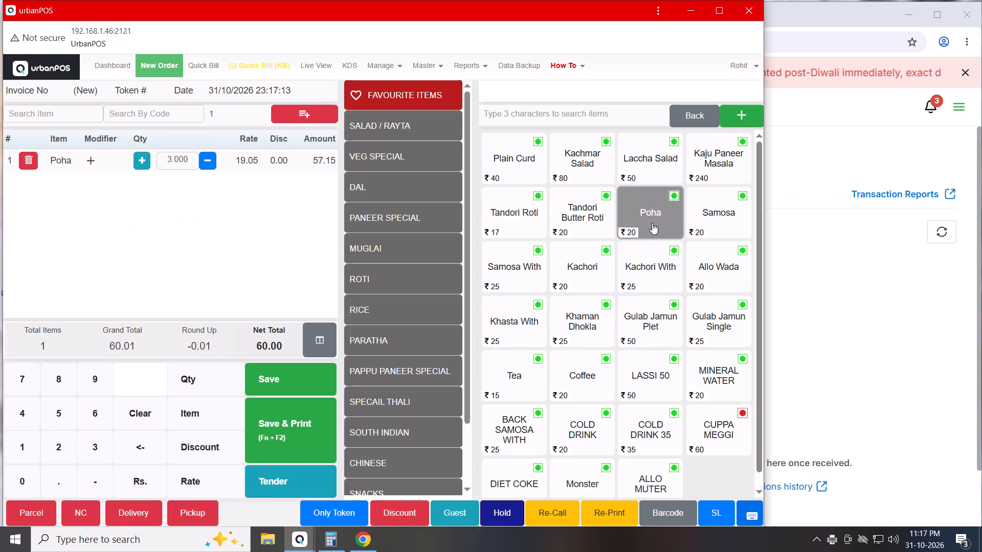
pyautogui.click(652, 223)
pyautogui.doubleClick(699, 272)
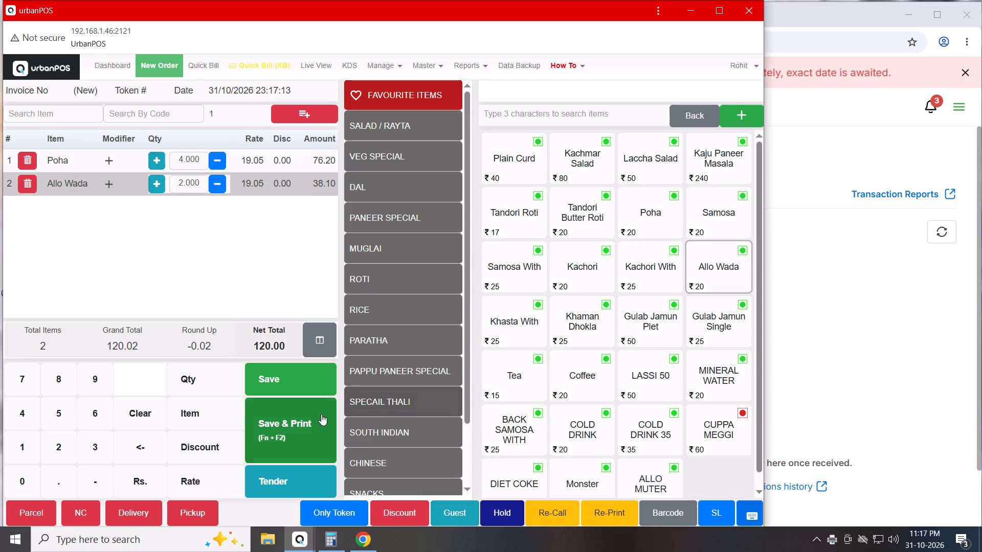
pyautogui.click(321, 414)
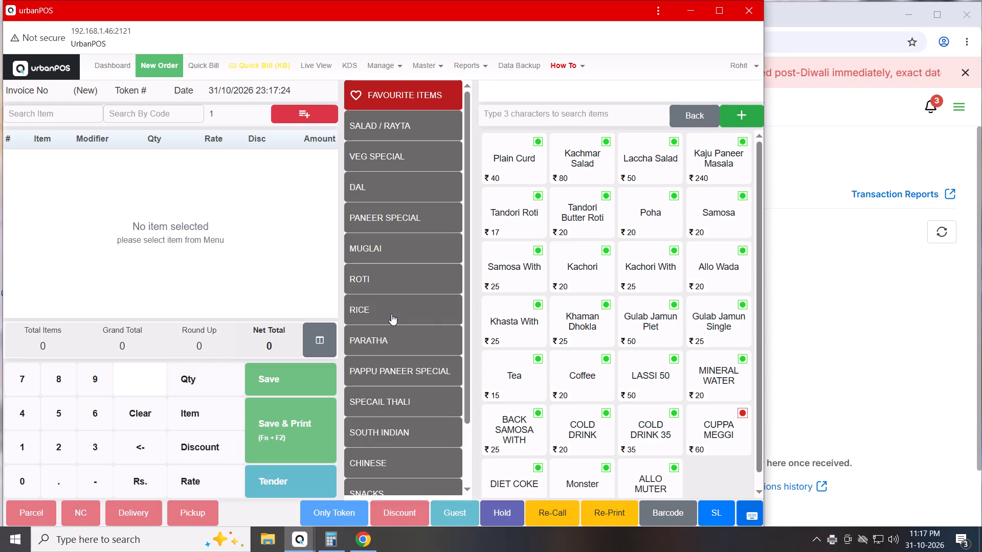
# Enter an order of one ₹20 Cold Drink, and save and print the bill.
pyautogui.click(579, 421)
pyautogui.press('F2')
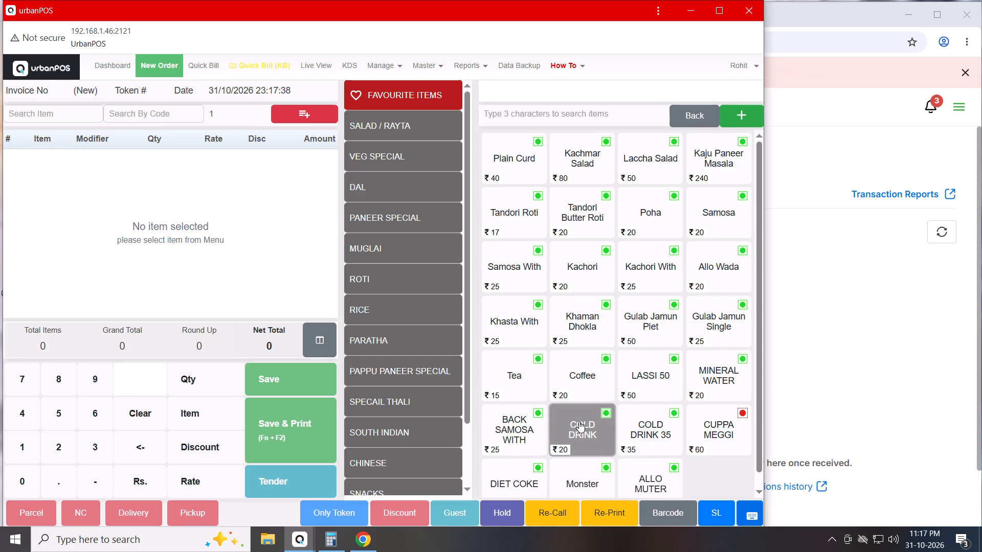
# Enter an order of one Tea, and save and print the bill.
pyautogui.click(515, 369)
pyautogui.click(336, 421)
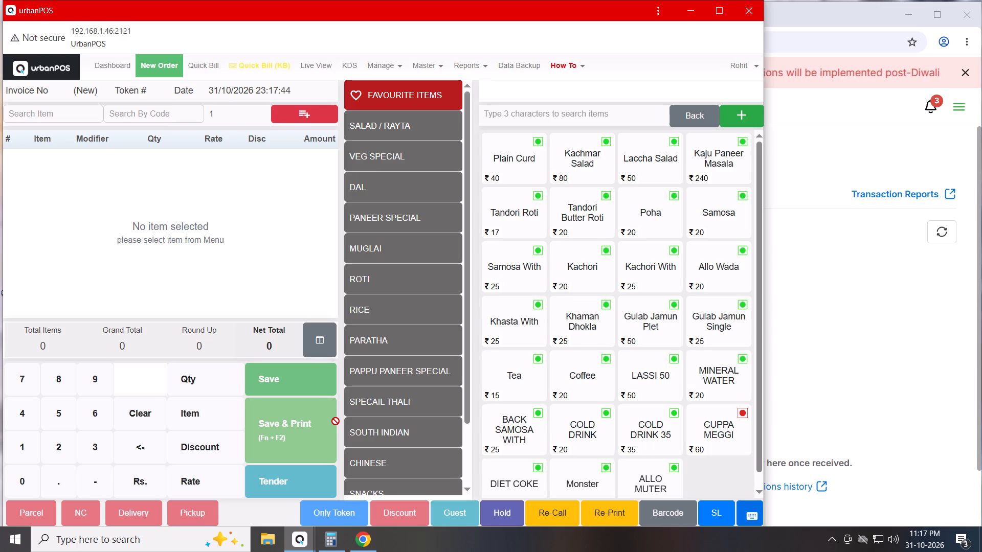
# Add one Dal Fry and two Tandori Roti, item code 0001, to a new order.
pyautogui.click(59, 108)
pyautogui.write('DAL F')
pyautogui.press('Down')
pyautogui.press('Return')
pyautogui.press('Return')
pyautogui.write('0001')
pyautogui.press('Return')
pyautogui.press('2')
pyautogui.press('Return')
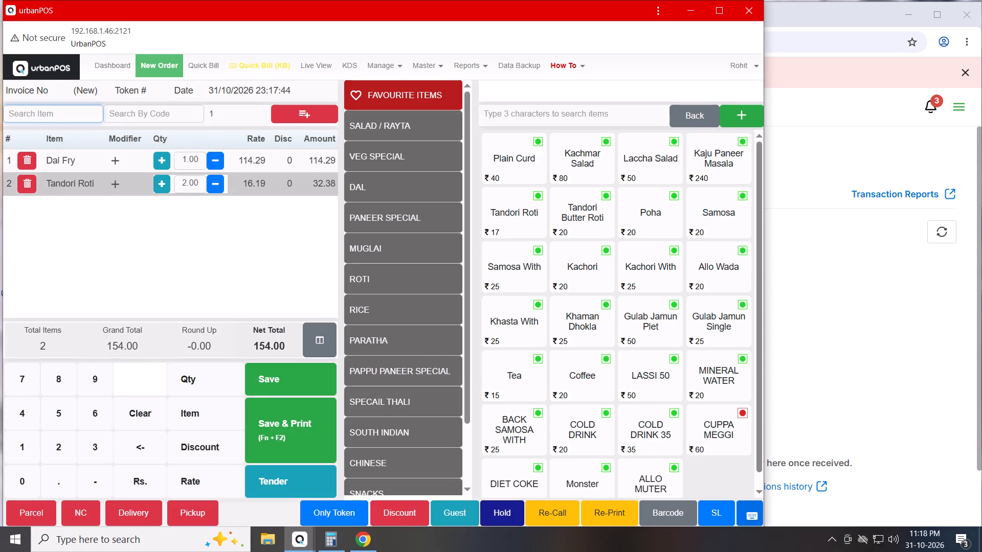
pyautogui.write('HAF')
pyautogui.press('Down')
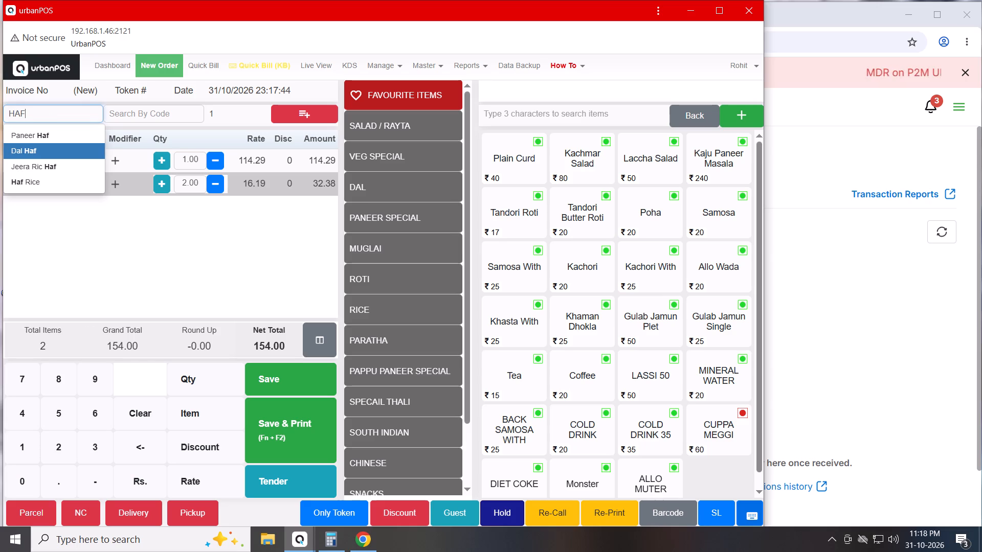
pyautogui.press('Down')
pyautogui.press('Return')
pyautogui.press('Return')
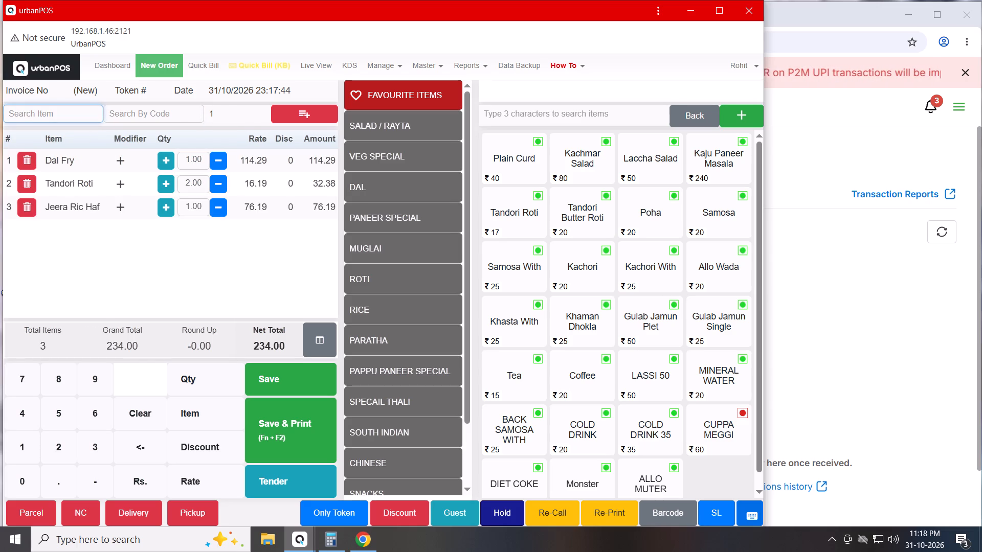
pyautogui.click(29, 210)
# Save and print the bill for the Dal Fry and Tandori Roti order.
pyautogui.press('F2')
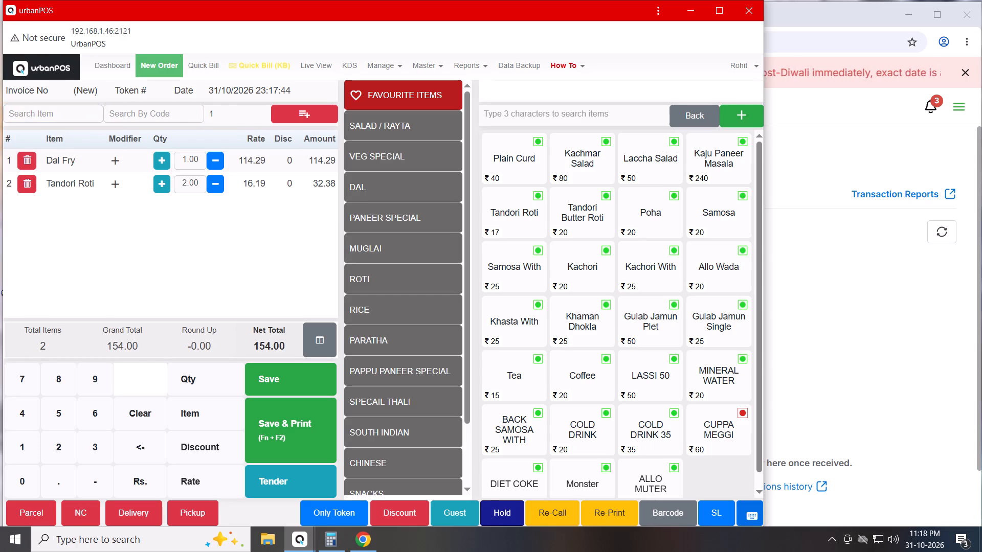
pyautogui.click(496, 122)
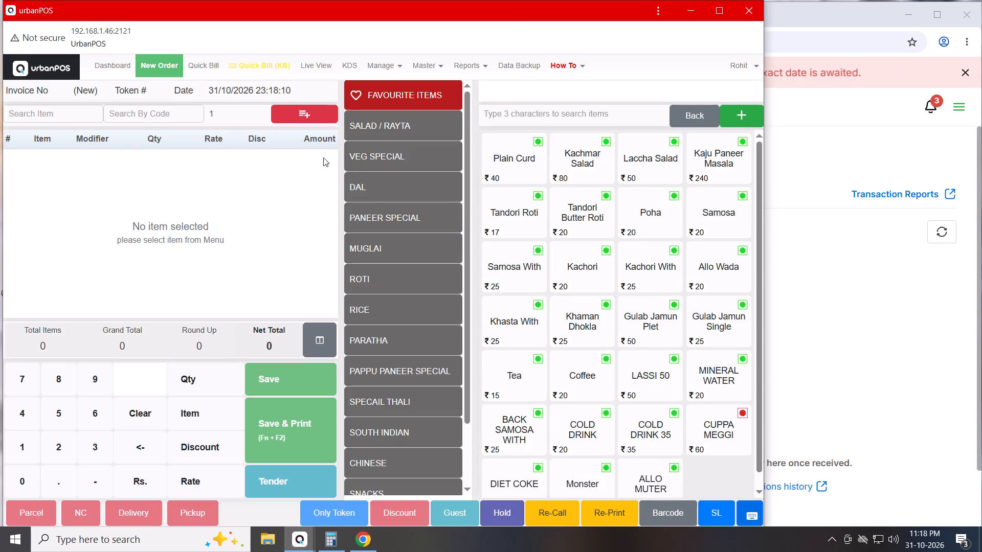
# Enter an order of one Jeera Ric Haf and two Tandori Roti (code 0001), and save and print the bill.
pyautogui.click(54, 103)
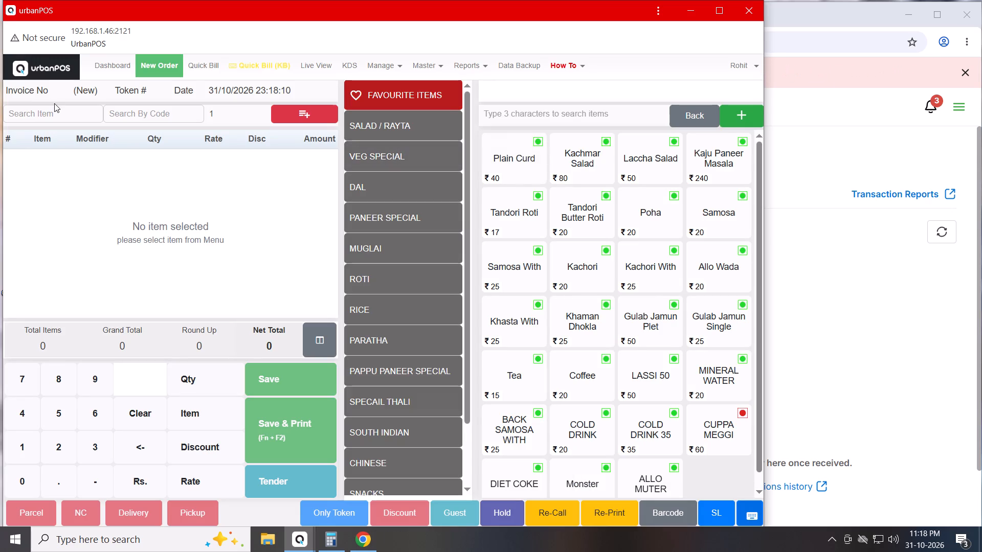
pyautogui.click(47, 112)
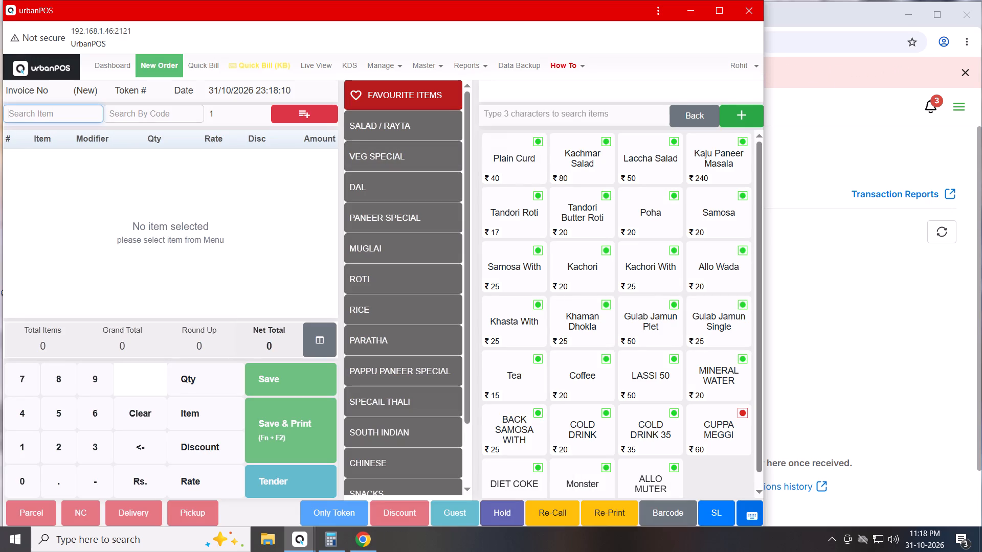
pyautogui.write('HAF')
pyautogui.press('Down')
pyautogui.press('Down')
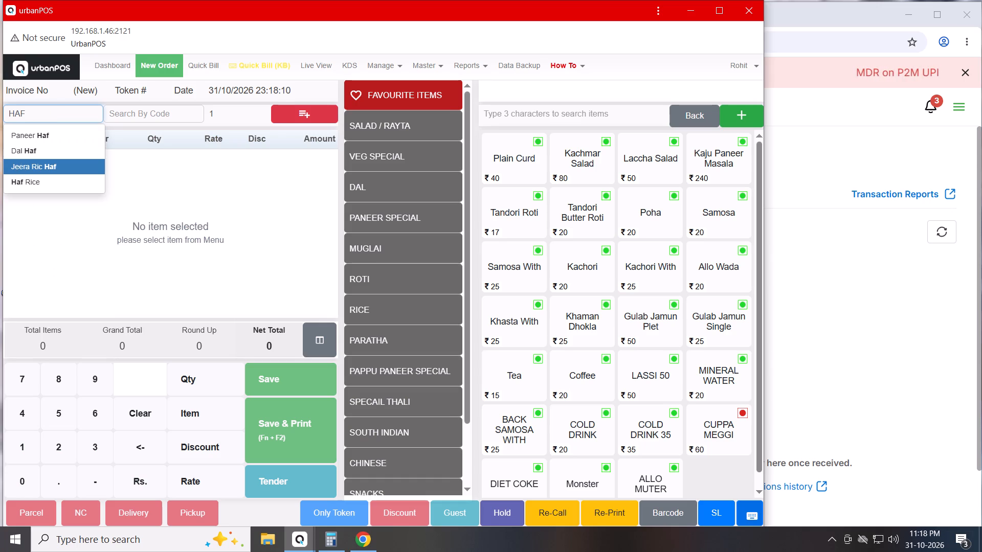
pyautogui.press('Return')
pyautogui.press('Return')
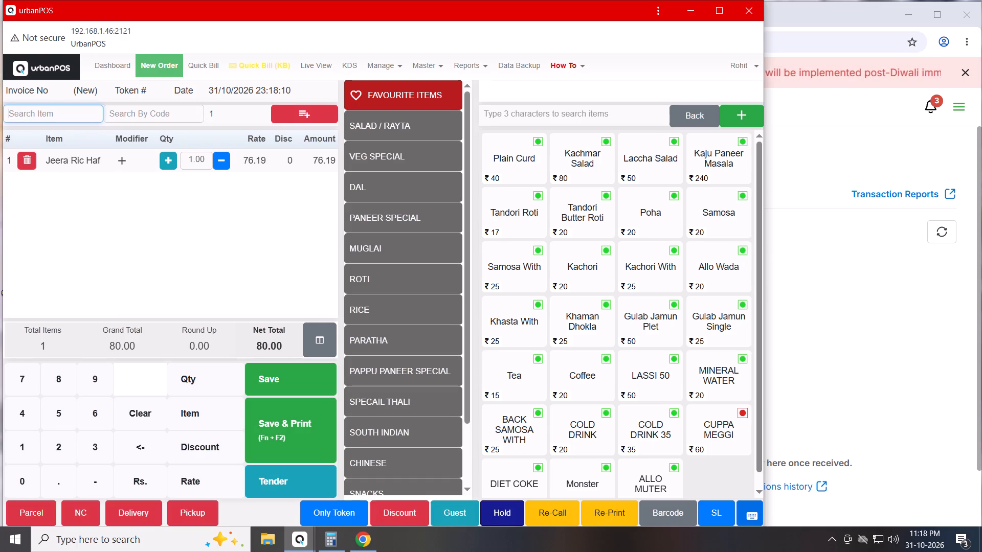
pyautogui.write('0001')
pyautogui.press('Return')
pyautogui.press('2')
pyautogui.press('Return')
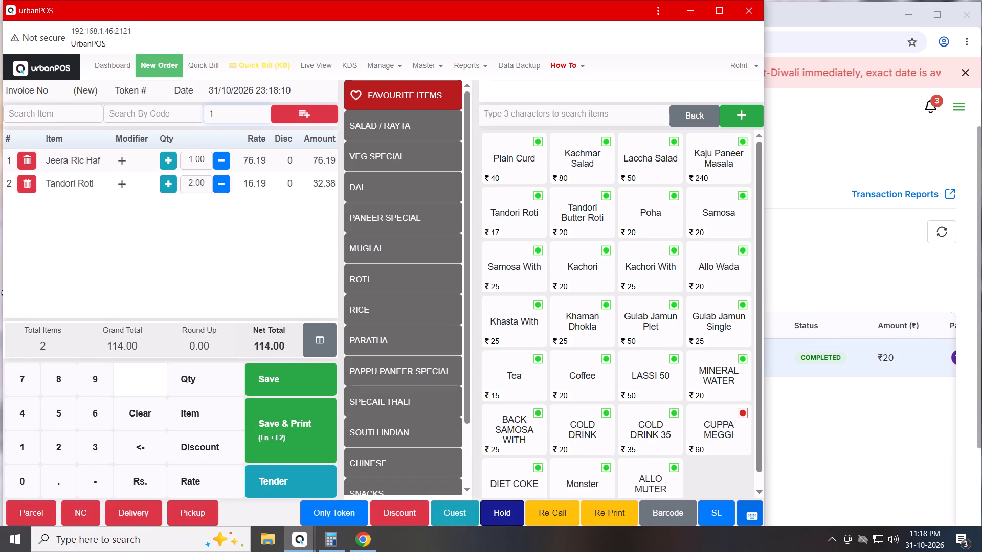
pyautogui.press('F2')
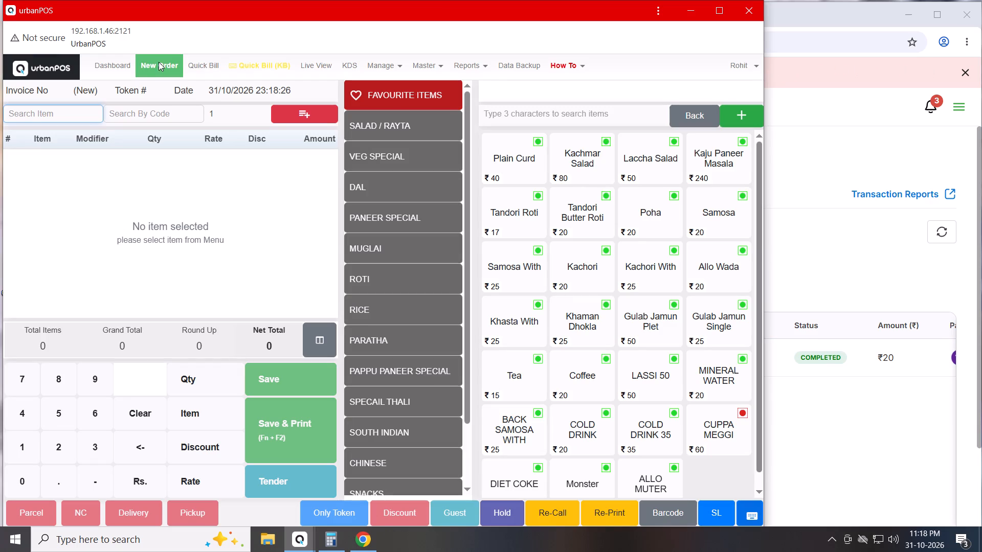
# Enter an order of four Poha and two Samosa, and save and print the bill.
pyautogui.click(632, 210)
pyautogui.doubleClick(635, 209)
pyautogui.click(668, 206)
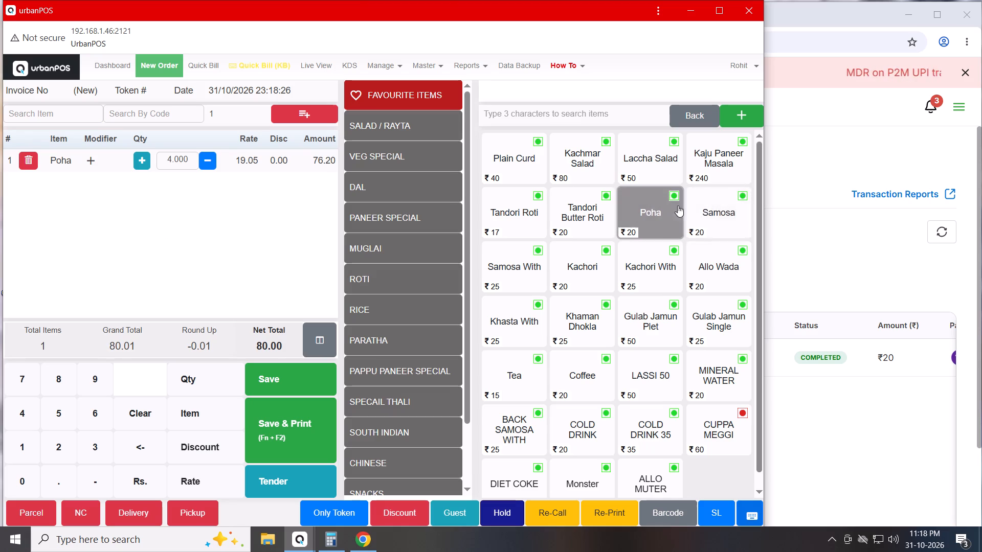
pyautogui.doubleClick(698, 201)
pyautogui.click(155, 248)
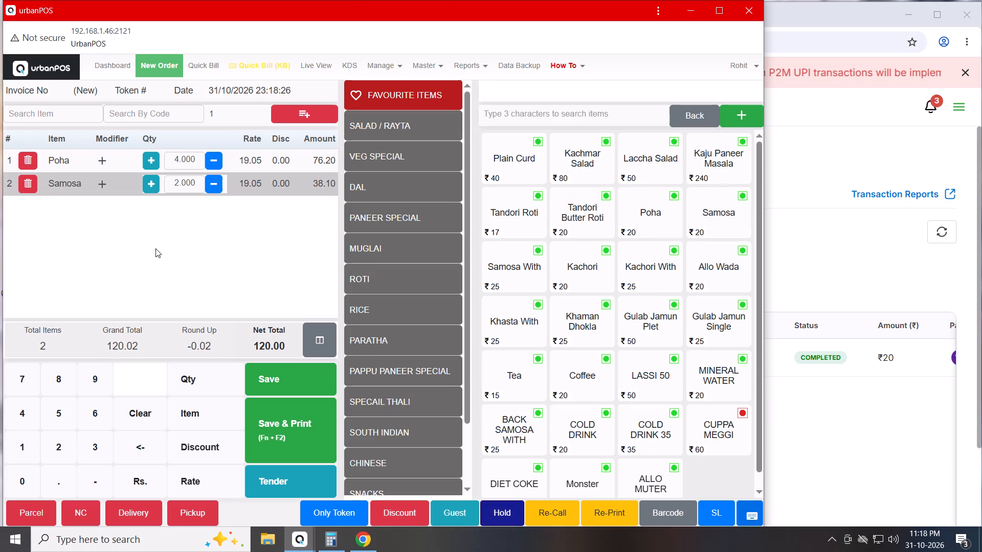
pyautogui.press('F2')
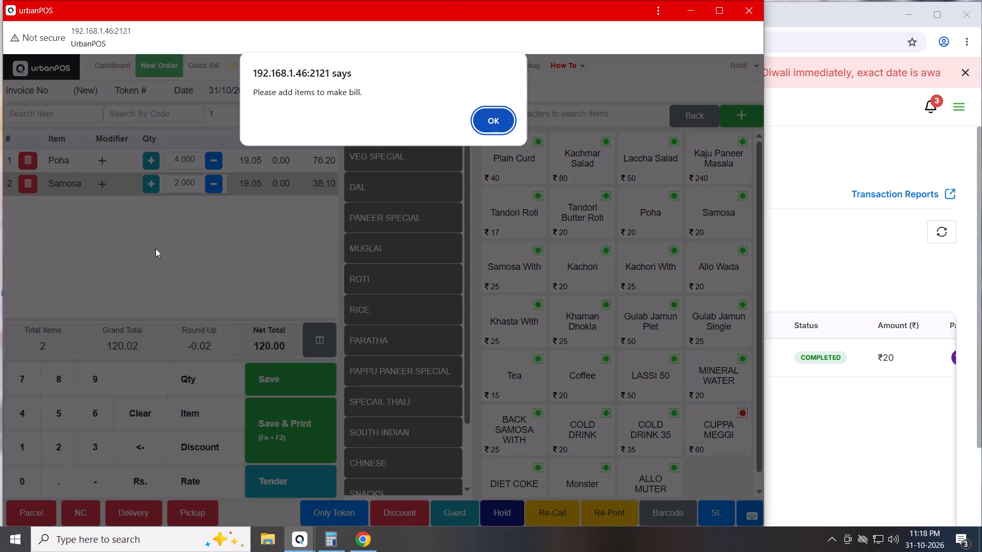
pyautogui.press('Return')
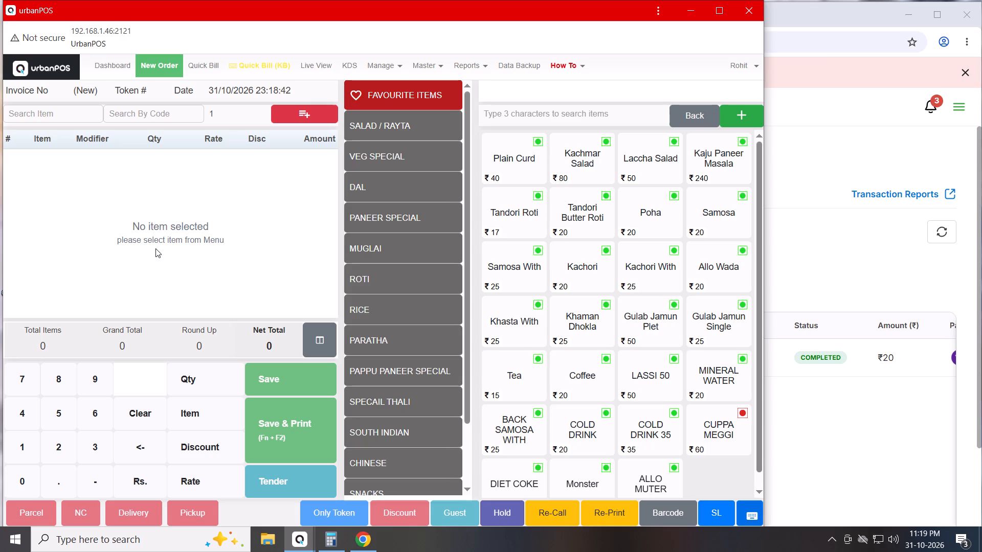
# Enter an order of one Dal Fry and one Mineral Water, and save and print the bill.
pyautogui.click(15, 118)
pyautogui.write('DAL F')
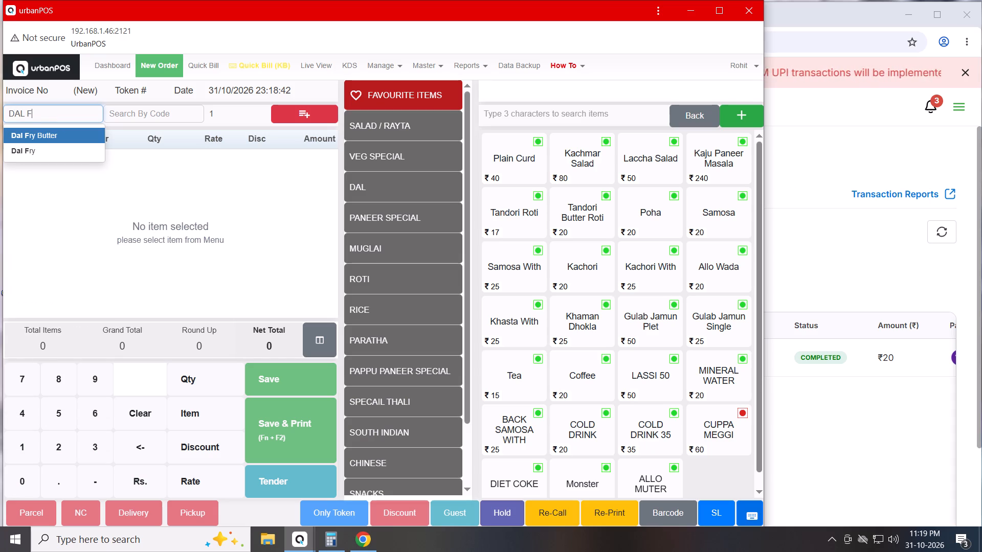
pyautogui.press('Down')
pyautogui.press('Return')
pyautogui.press('Return')
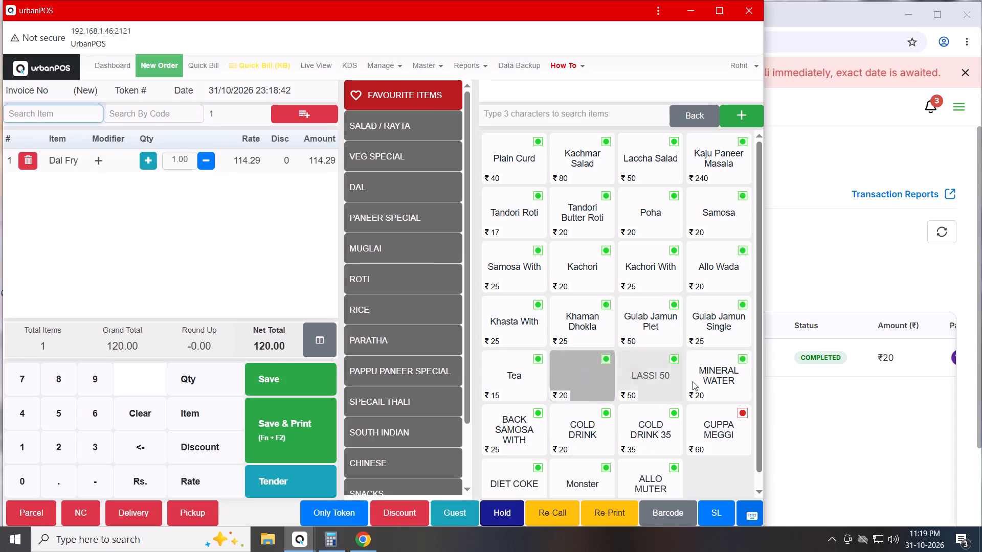
pyautogui.click(716, 383)
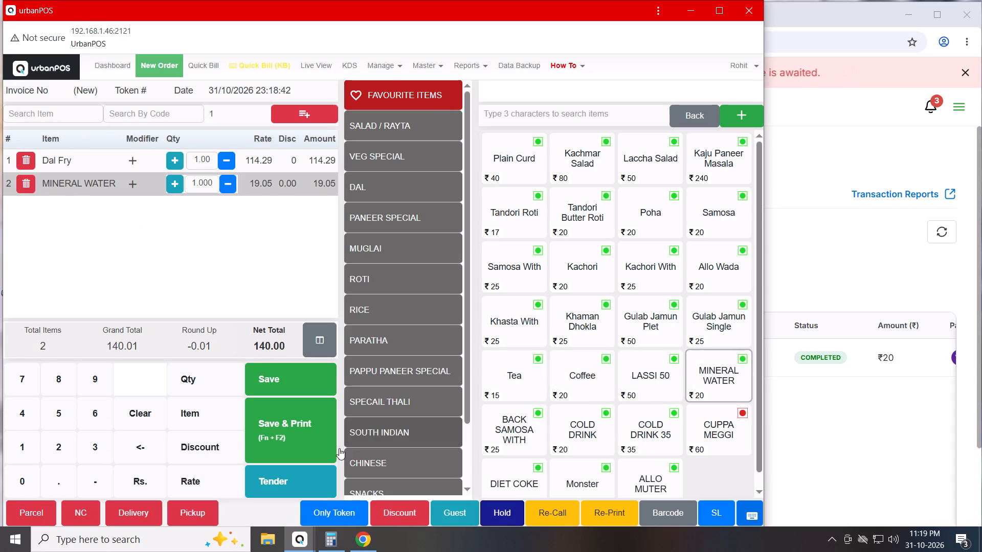
pyautogui.click(316, 429)
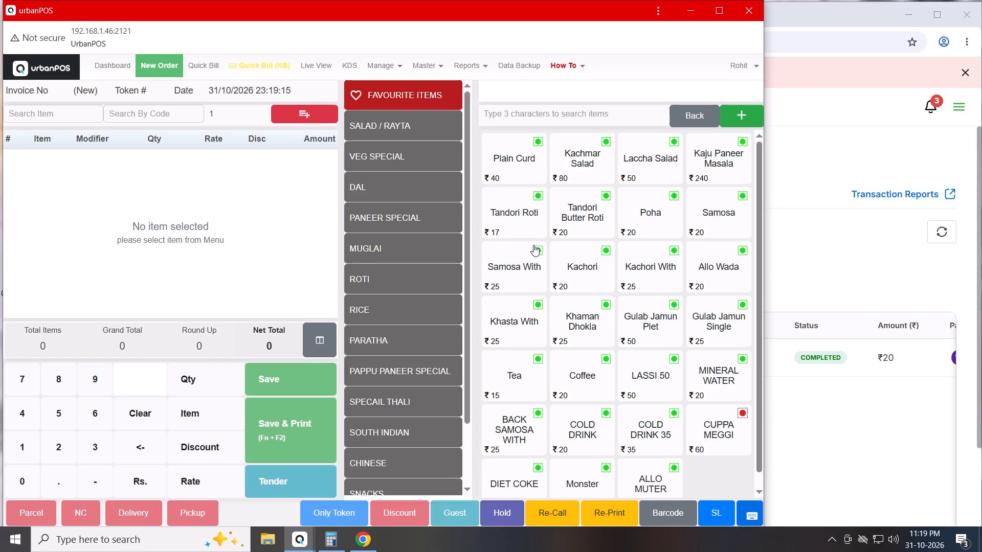
# Enter an order of one Poha, removing the mistakenly added Laccha Salad, and save and print the bill.
pyautogui.click(654, 181)
pyautogui.click(648, 189)
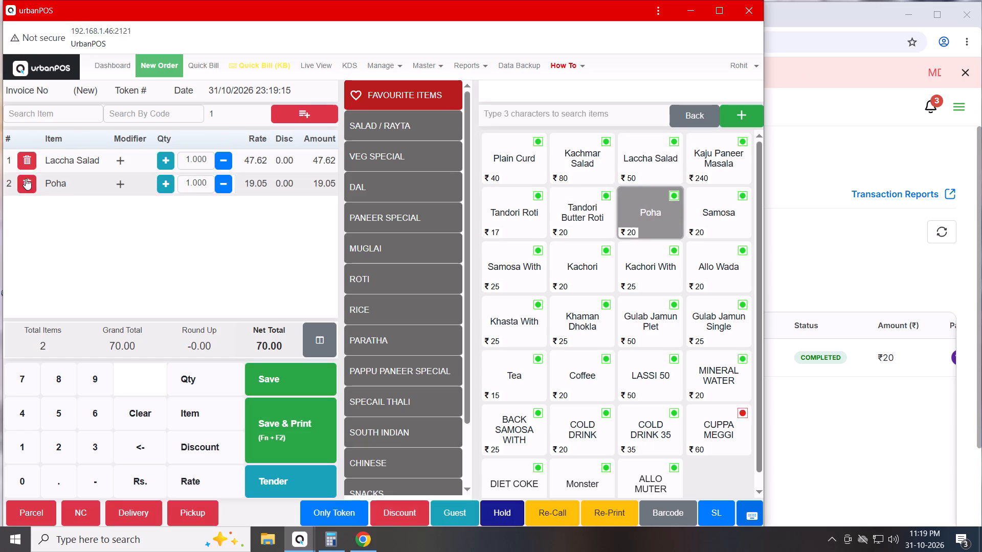
pyautogui.click(32, 162)
pyautogui.press('F2')
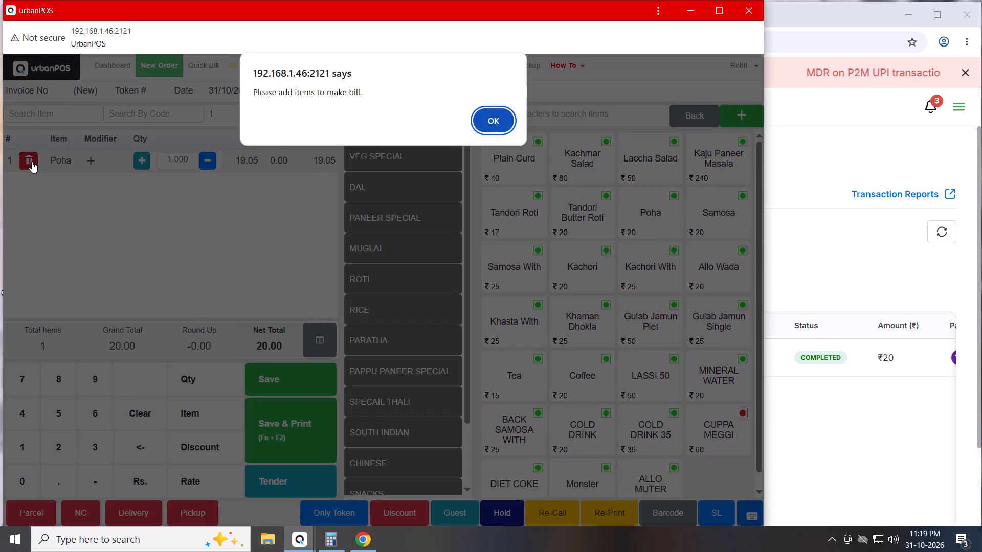
pyautogui.press('Return')
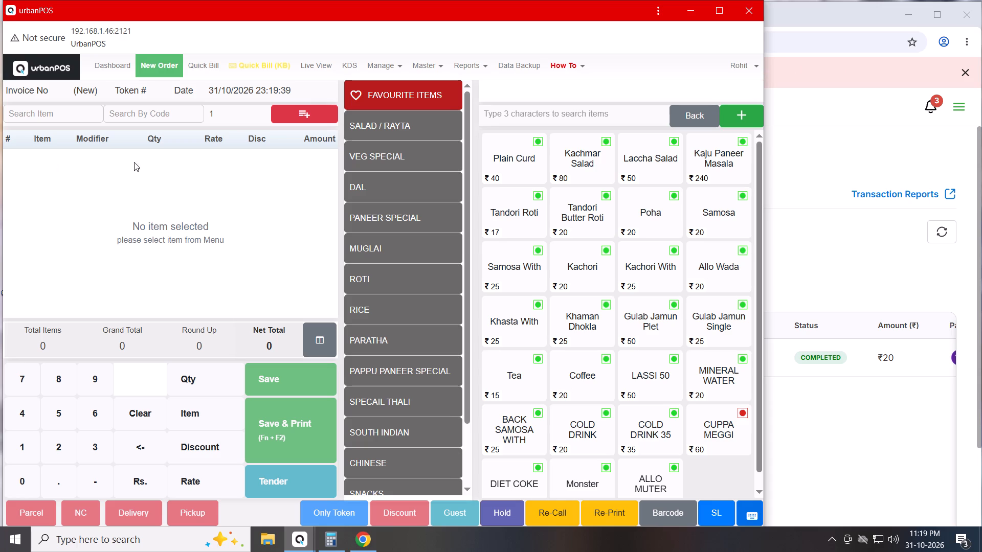
# Enter an order of one Tea, and save and print the bill.
pyautogui.click(496, 363)
pyautogui.press('F2')
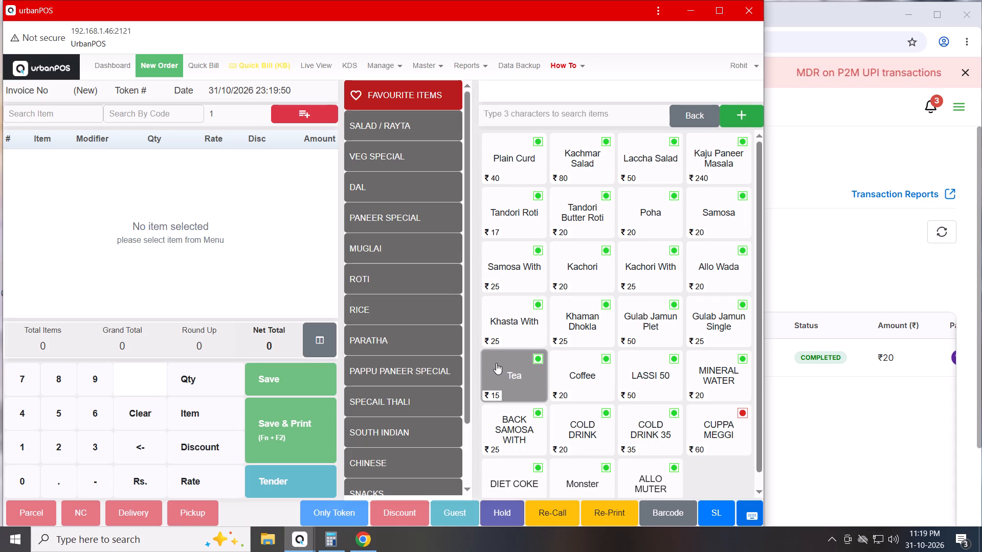
# Enter an order of one Back Samosa With and one ₹20 Cold Drink, and save and print the bill.
pyautogui.click(535, 418)
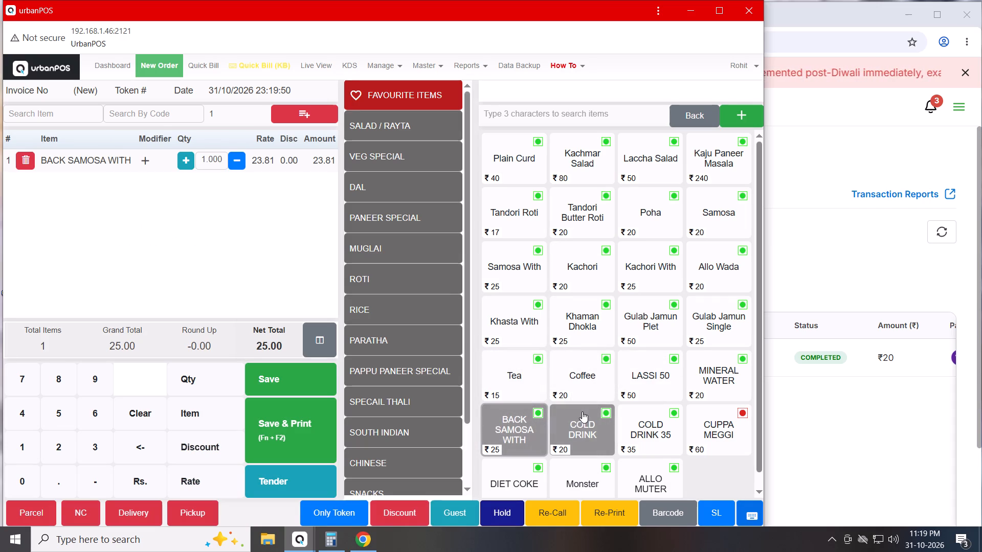
pyautogui.click(582, 410)
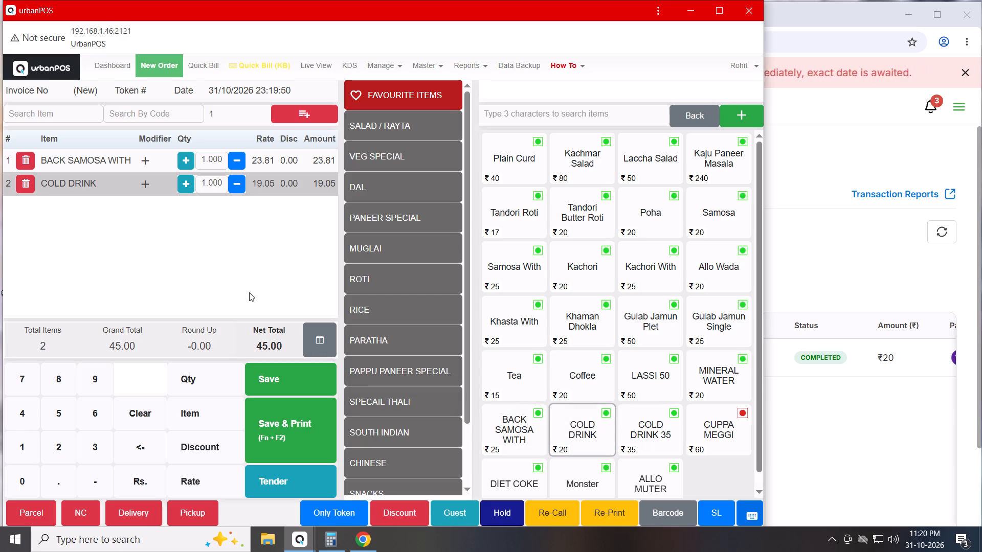
pyautogui.click(306, 443)
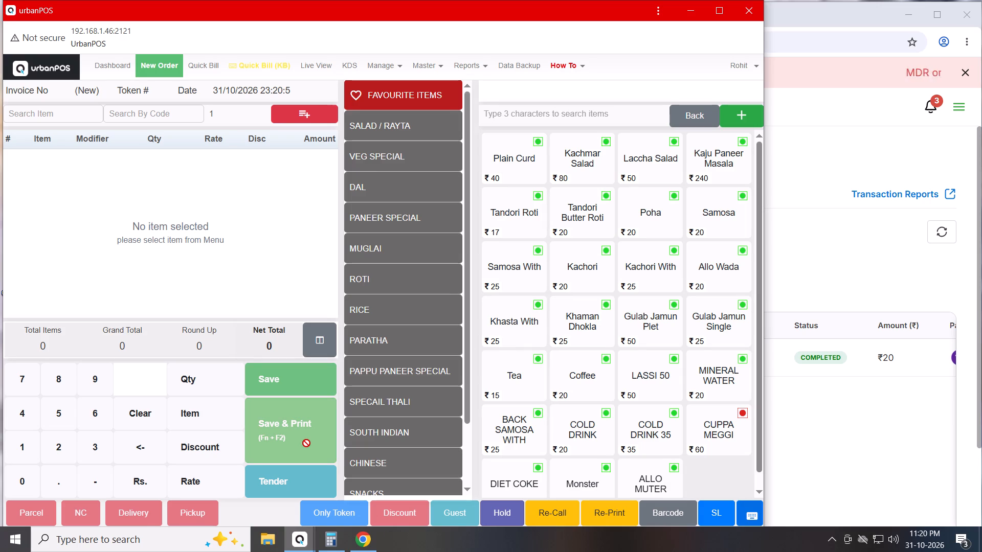
# Enter another order of one Tea, and save and print the bill.
pyautogui.click(517, 387)
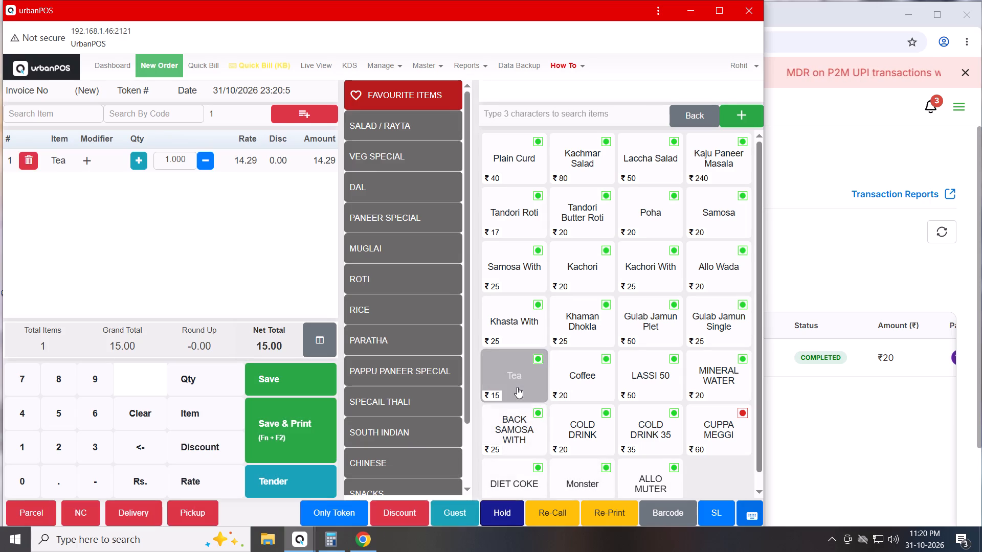
pyautogui.press('F2')
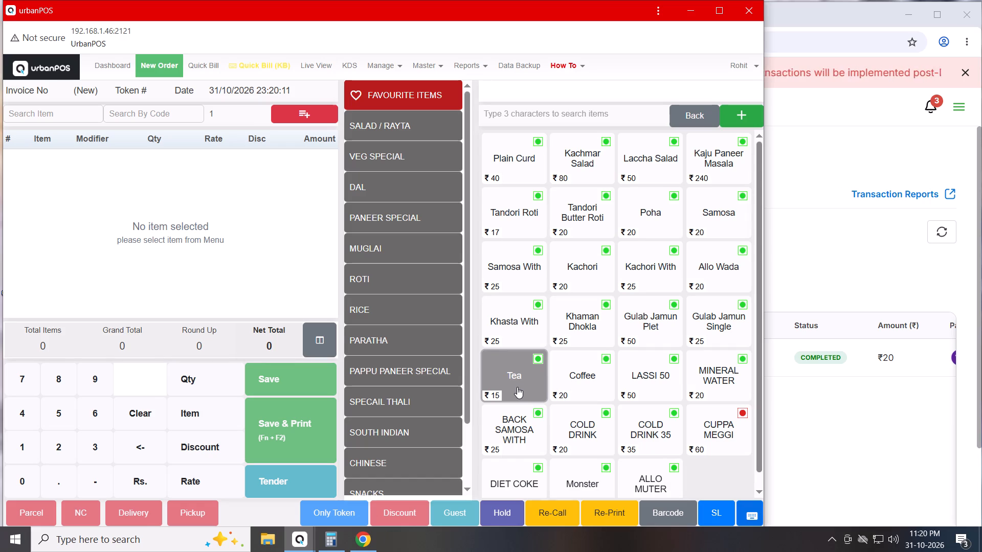
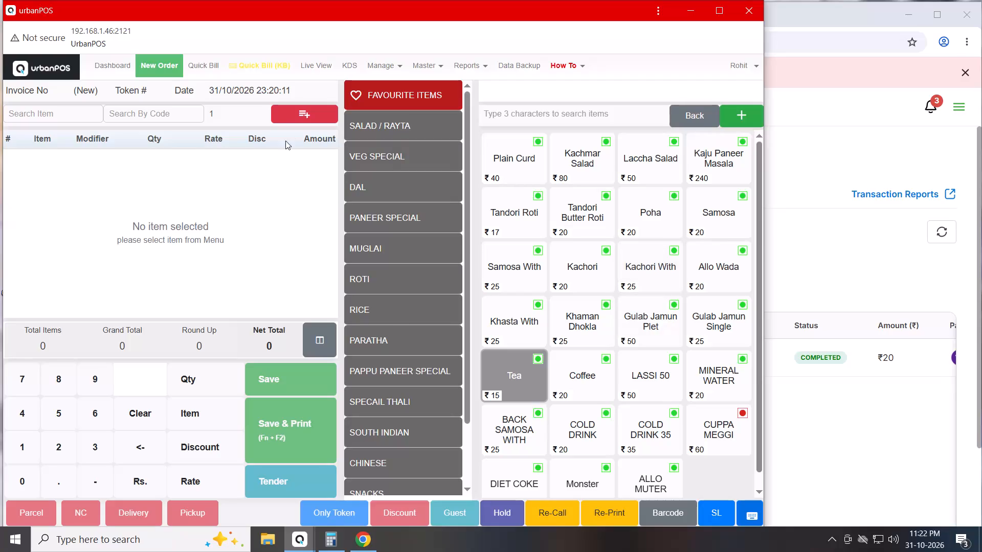
# Enter an order of two Cold Coffe 50 (code 5050), one Mineral Water (006) and one Tea (1), and save and print the bill.
pyautogui.click(181, 107)
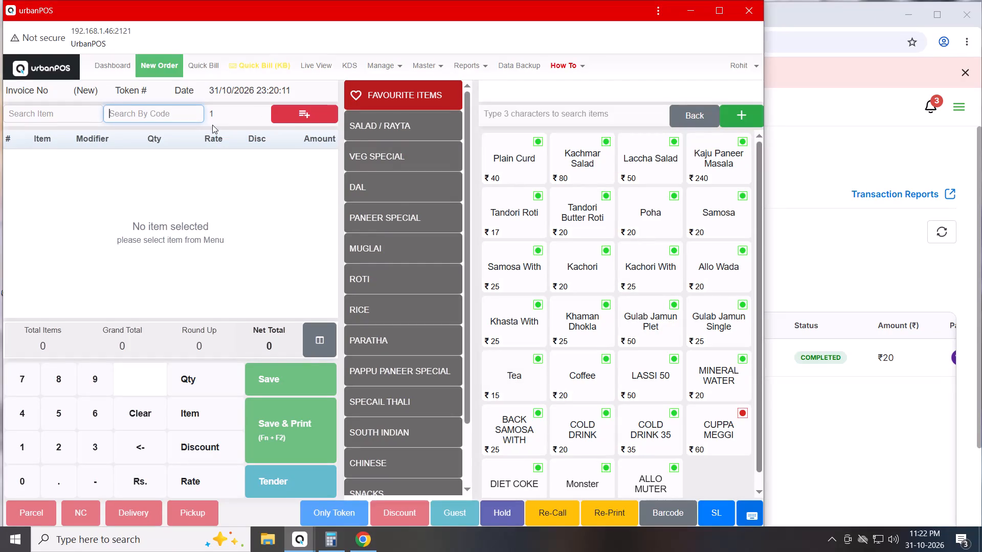
pyautogui.write('5050')
pyautogui.press('Return')
pyautogui.write('32')
pyautogui.press('BackSpace')
pyautogui.press('BackSpace')
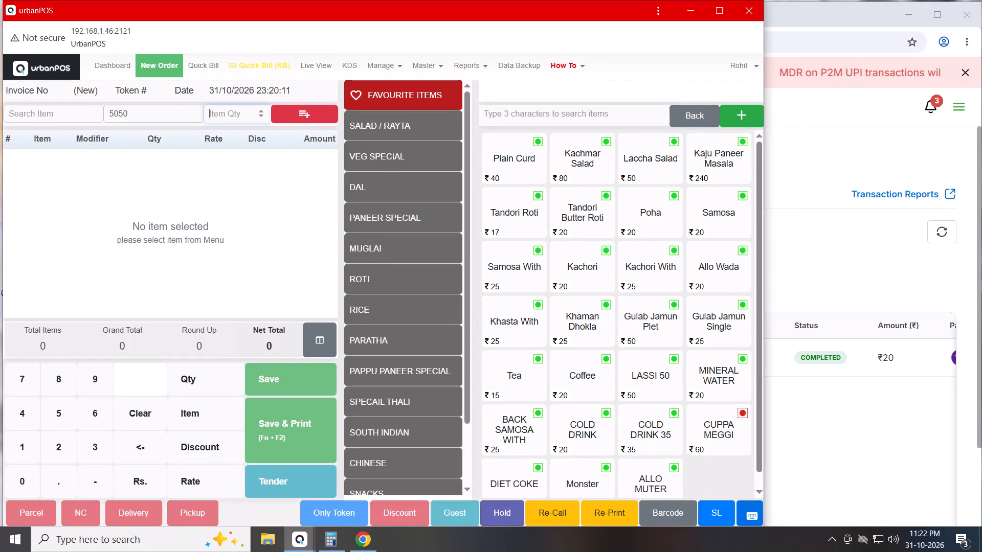
pyautogui.press('2')
pyautogui.press('Return')
pyautogui.write('006')
pyautogui.press('Return')
pyautogui.press('Return')
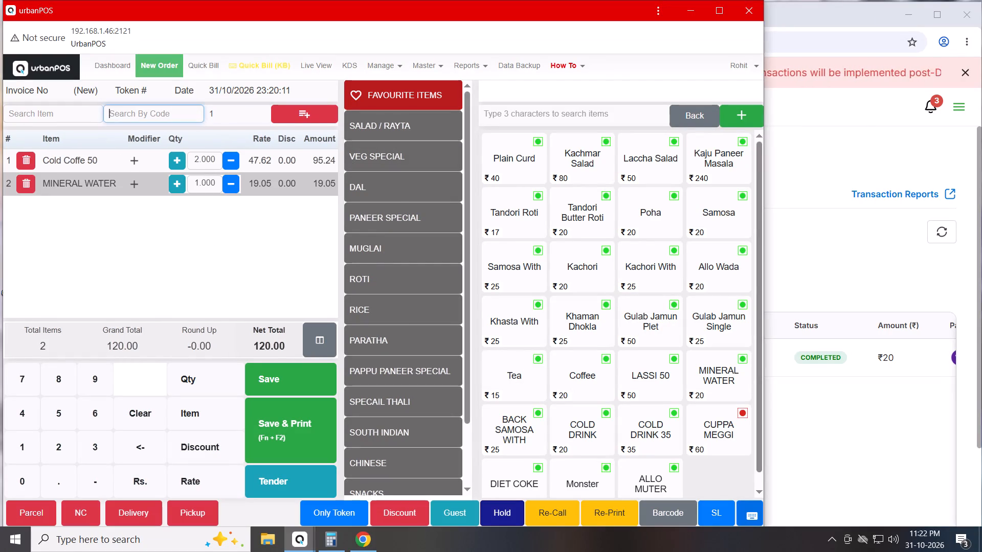
pyautogui.press('1')
pyautogui.press('Return')
pyautogui.press('Return')
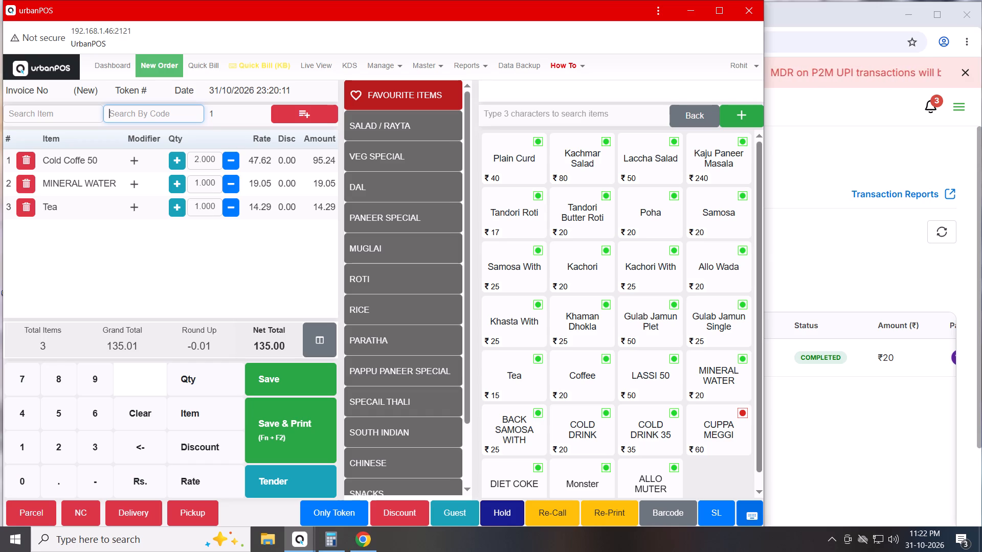
pyautogui.press('F2')
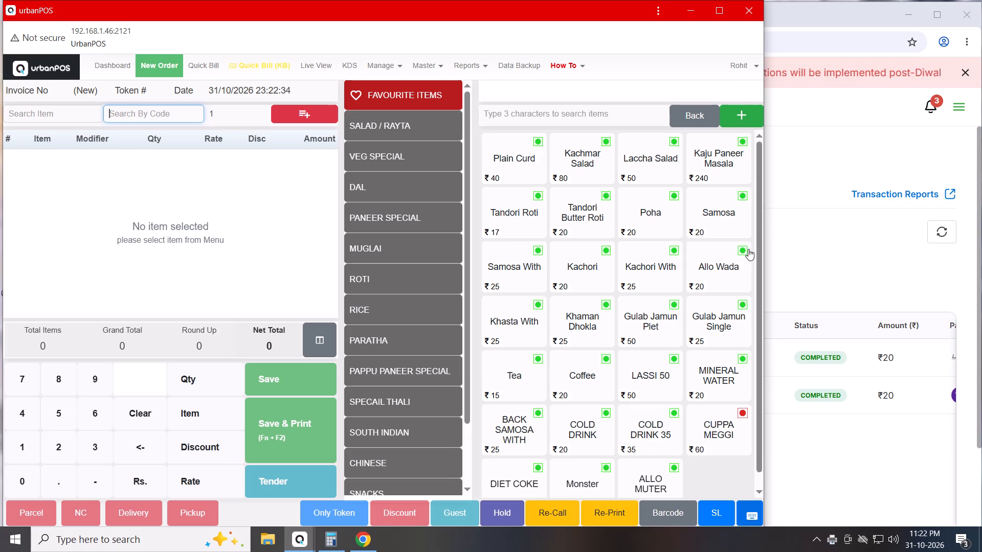
# Enter a ₹20 Cold Drink order, and save and print the bill.
pyautogui.doubleClick(590, 408)
pyautogui.press('F2')
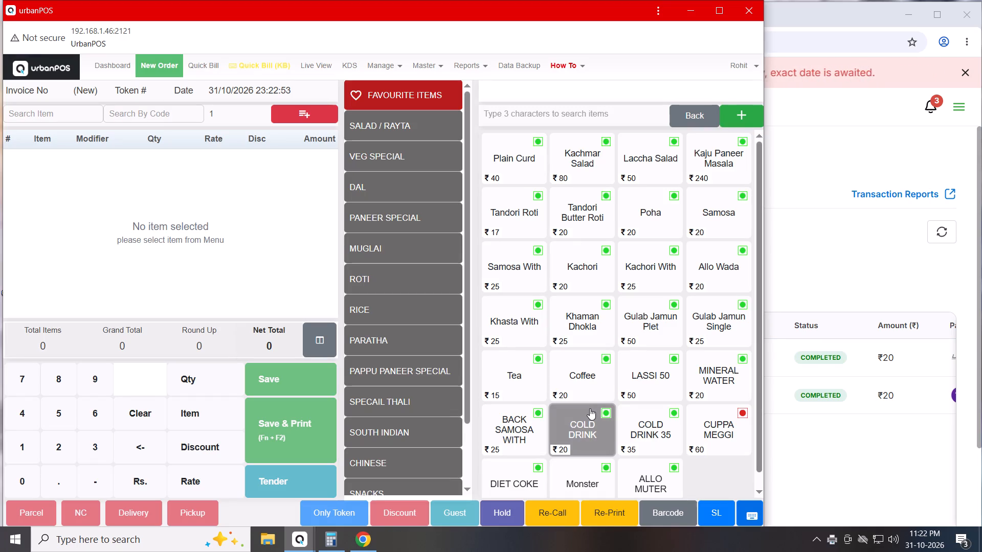
# Add the ₹20 Cold Drink to another new order.
pyautogui.click(590, 408)
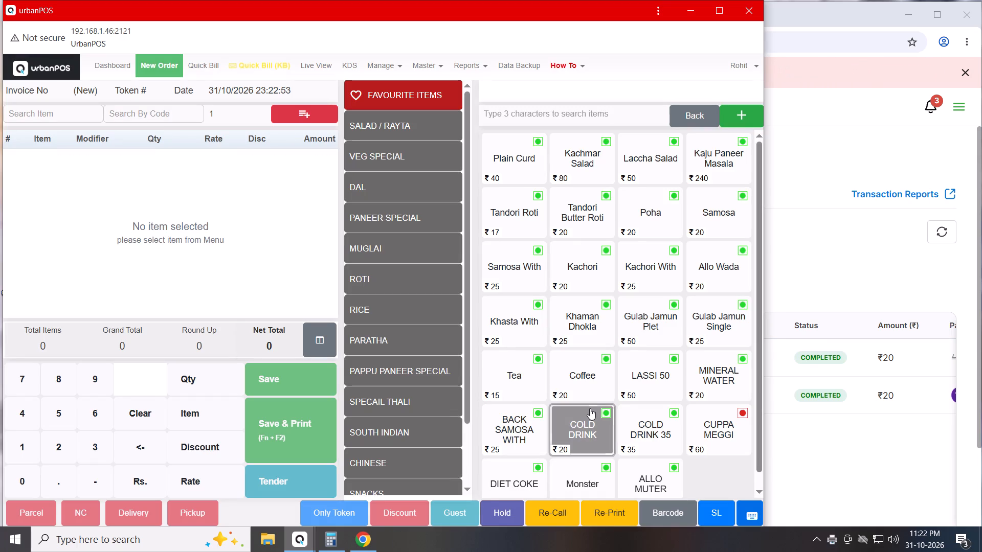
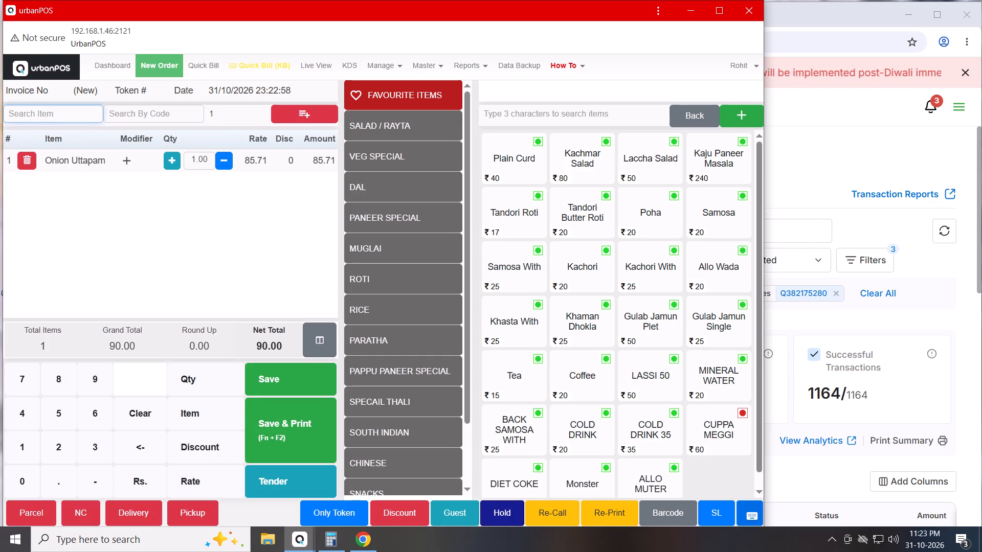
# Save the Onion Uttapam order and print its bill.
pyautogui.press('F2')
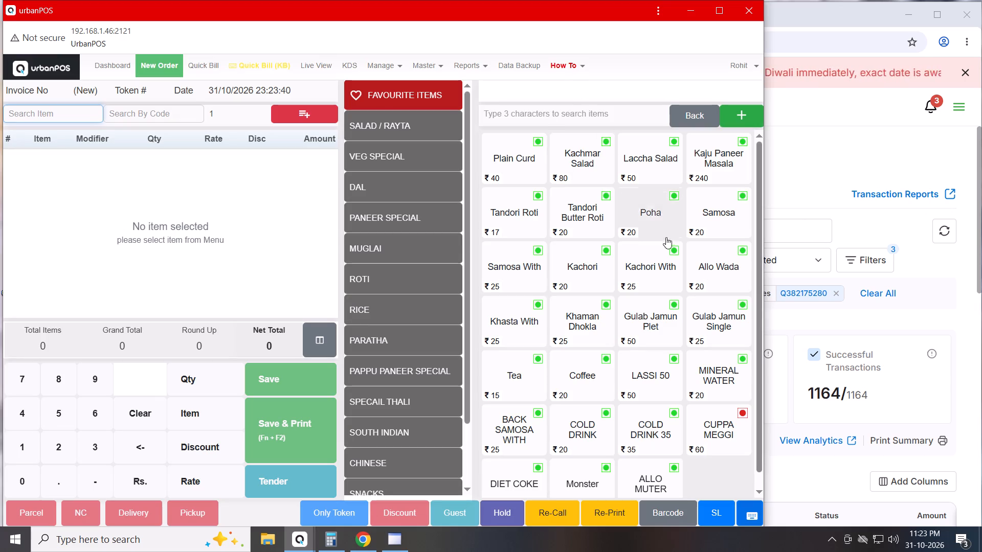
# Enter an order of one Kachori at ₹20, and save and print the bill.
pyautogui.doubleClick(555, 278)
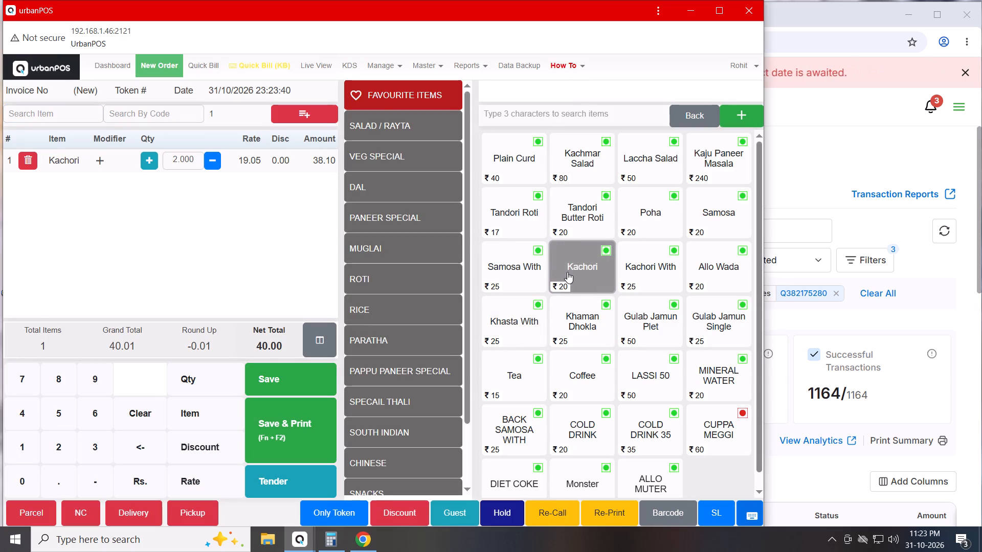
pyautogui.click(210, 167)
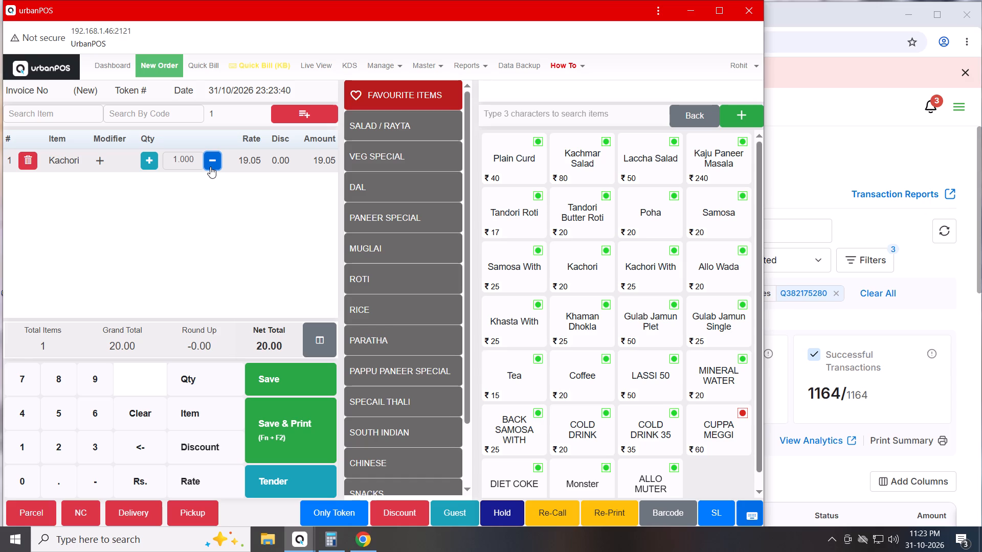
pyautogui.press('F2')
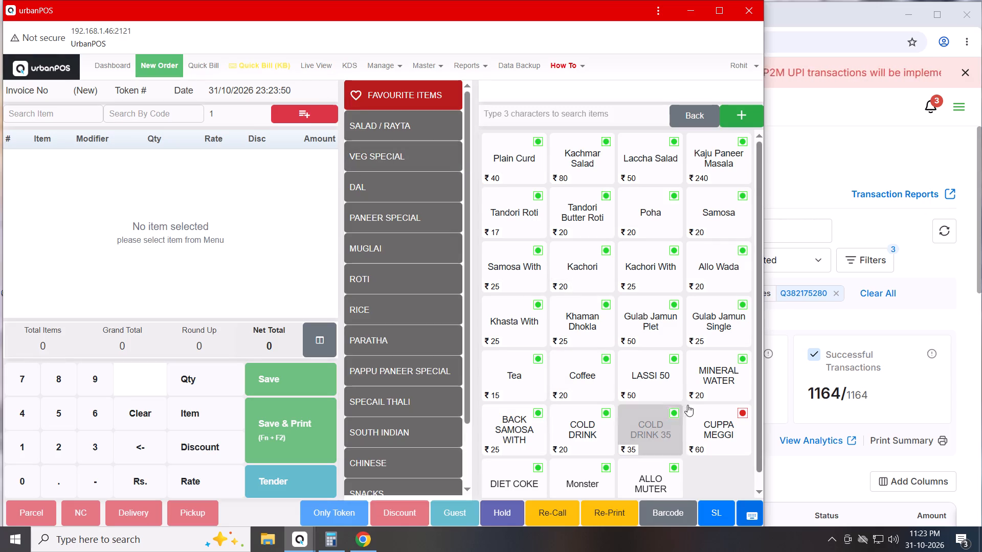
# Enter an order of one Mineral Water at ₹20, and save and print the bill.
pyautogui.click(702, 390)
pyautogui.press('F2')
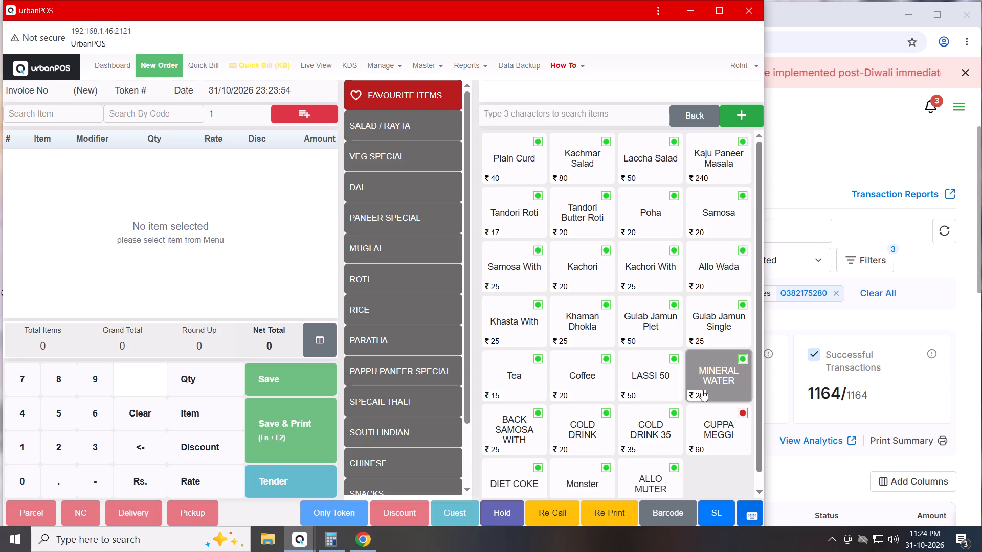
# Look through the menu categories for the next order's item.
pyautogui.scroll(-4, 575, 338)
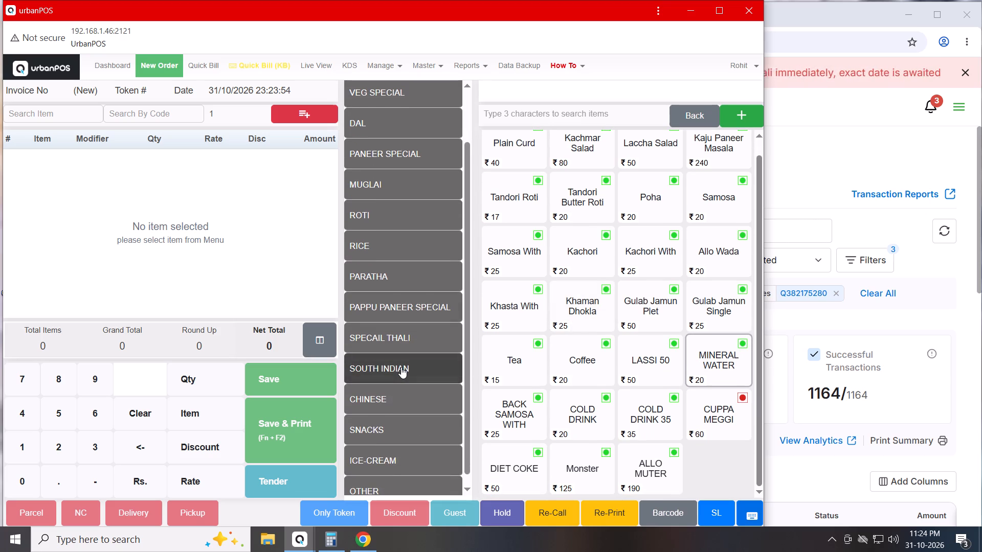
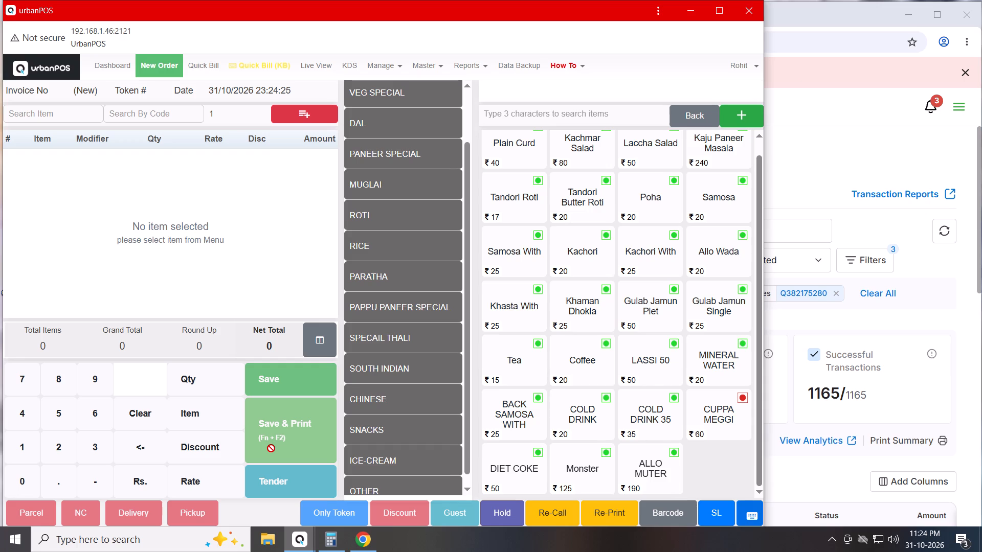
# Add one Samosa With at ₹25 to the new order.
pyautogui.scroll(2, 613, 284)
pyautogui.scroll(-2, 612, 285)
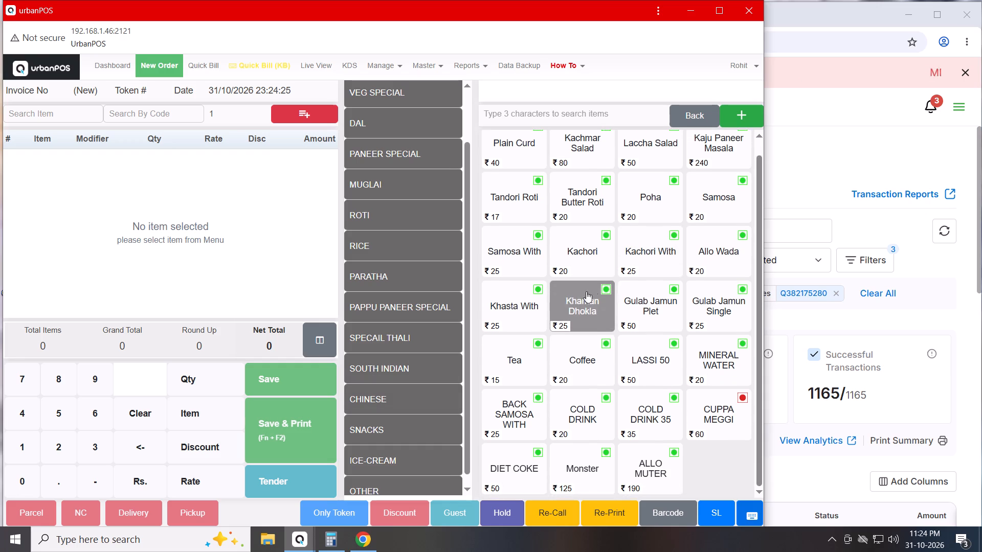
pyautogui.scroll(2, 583, 292)
pyautogui.scroll(2, 579, 241)
pyautogui.click(521, 277)
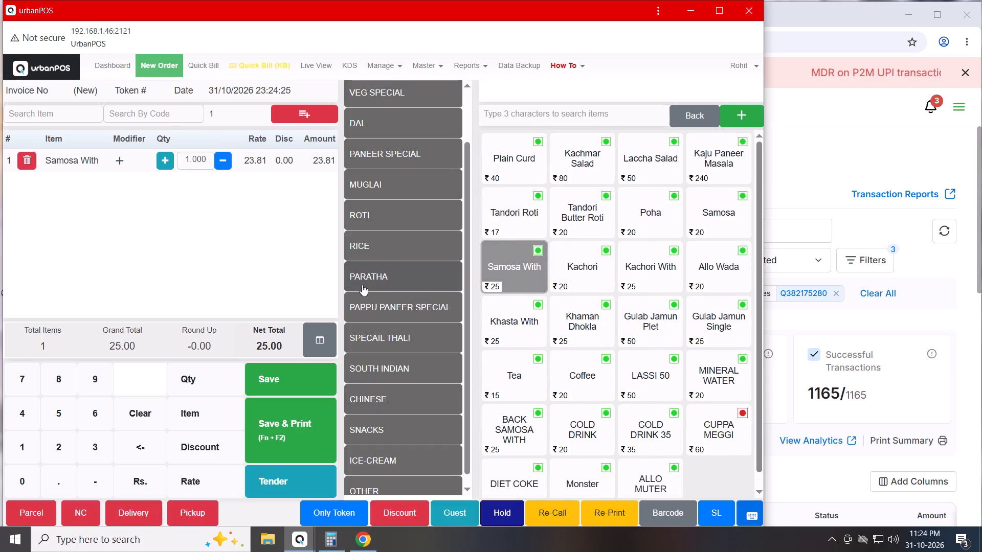
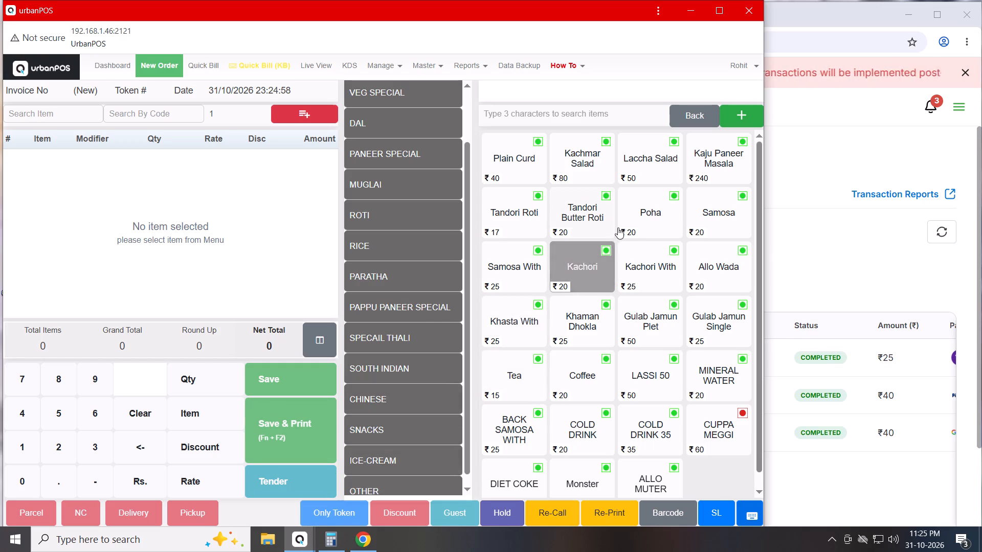
# Create an order for one Allo Paratha, then save it and print the bill.
pyautogui.click(15, 103)
pyautogui.click(14, 108)
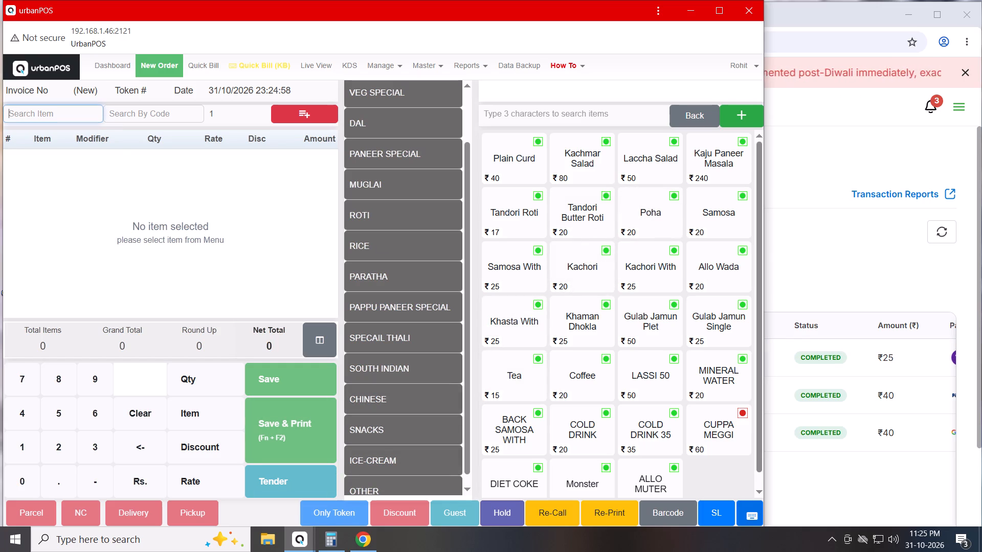
pyautogui.write('ALLO [')
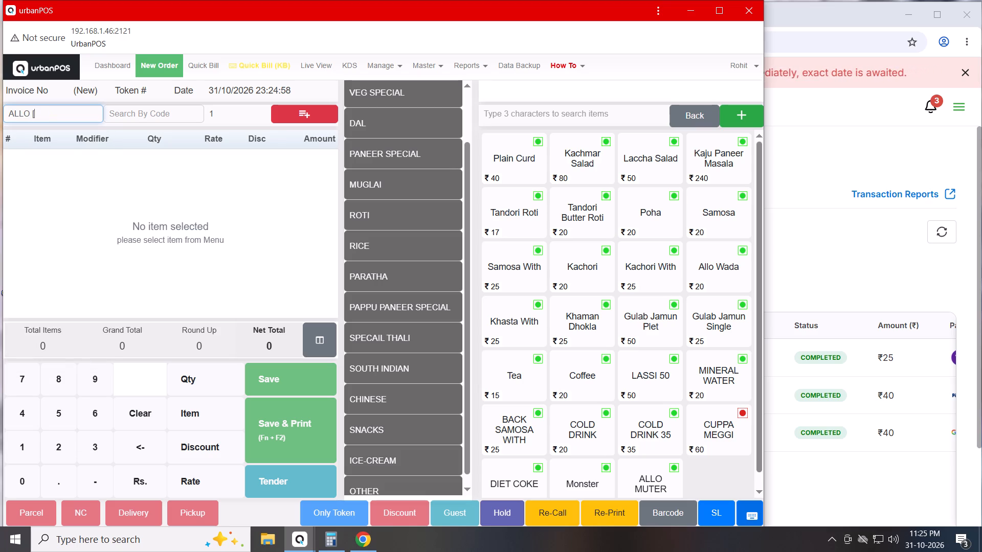
pyautogui.press('BackSpace')
pyautogui.press('p')
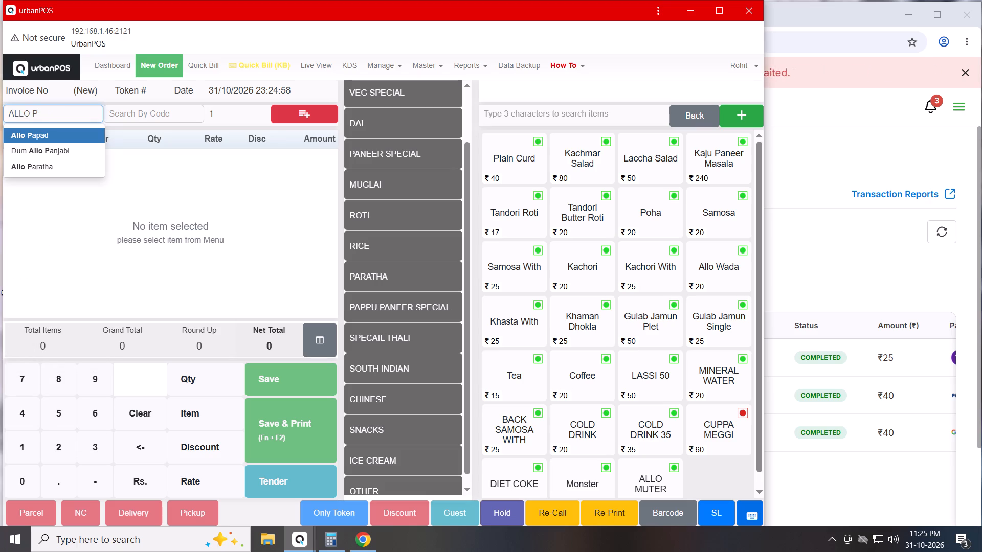
pyautogui.press('Up')
pyautogui.press('Return')
pyautogui.press('Return')
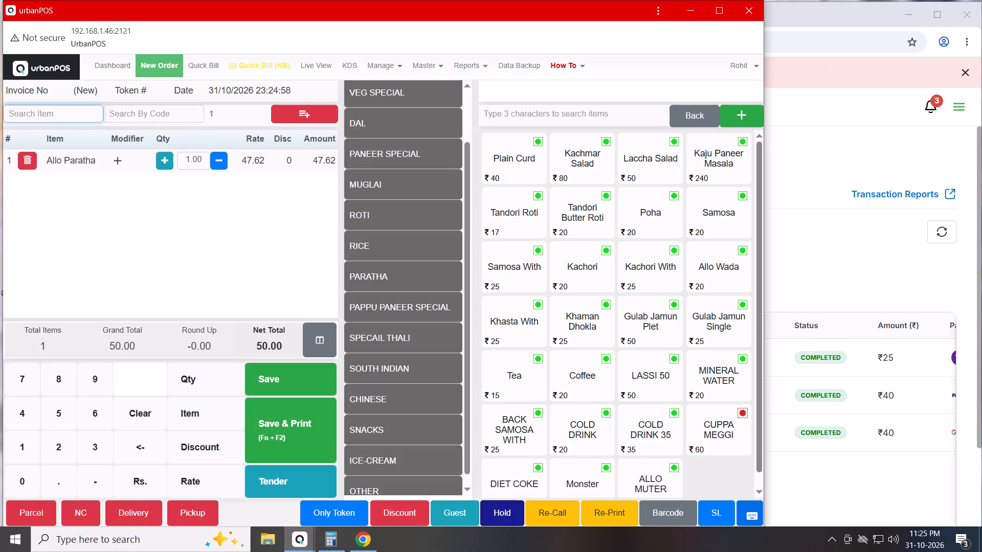
pyautogui.press('F2')
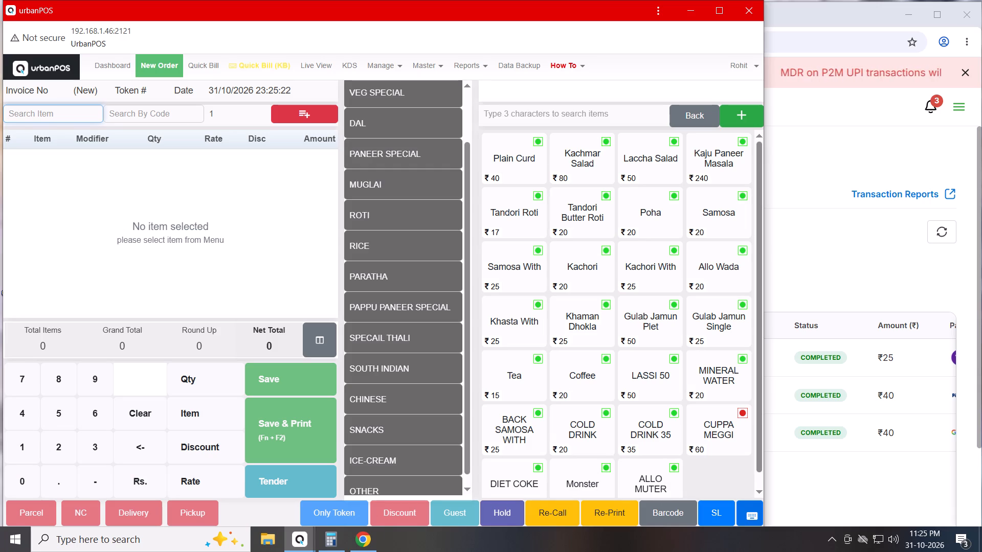
# Create an order for one Idli Sambhar and one Coffee, then save it and print the bill.
pyautogui.write('IDLI S')
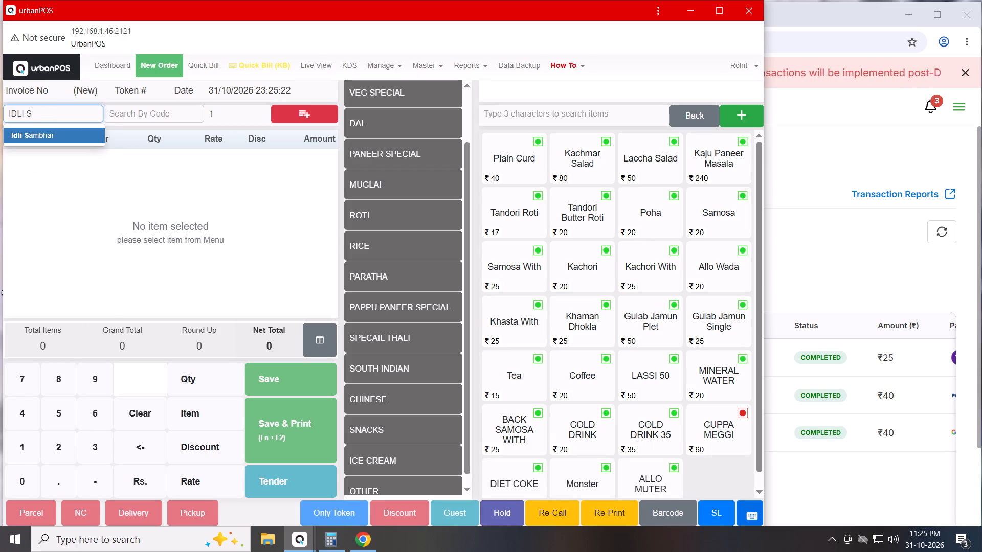
pyautogui.press('Return')
pyautogui.press('Return')
pyautogui.write('FFE')
pyautogui.press('Down')
pyautogui.press('Return')
pyautogui.press('Return')
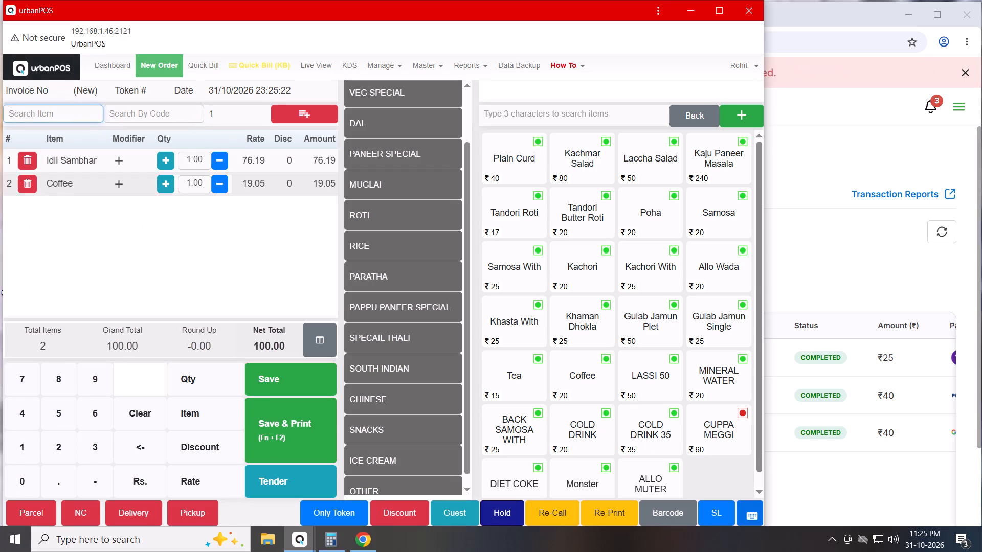
pyautogui.press('F2')
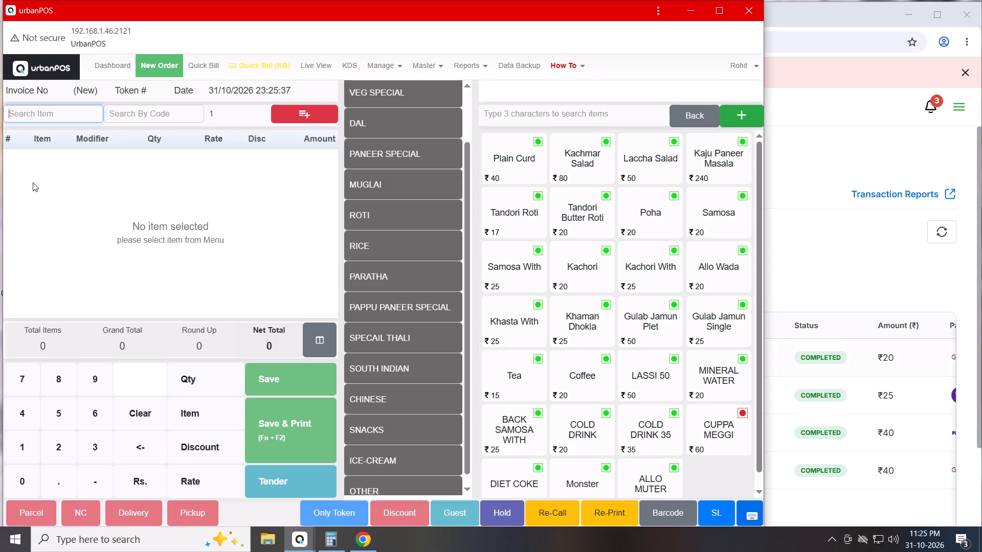
# Bill one ₹20 Cold Drink as a new order, saving and printing it.
pyautogui.click(583, 433)
pyautogui.press('F2')
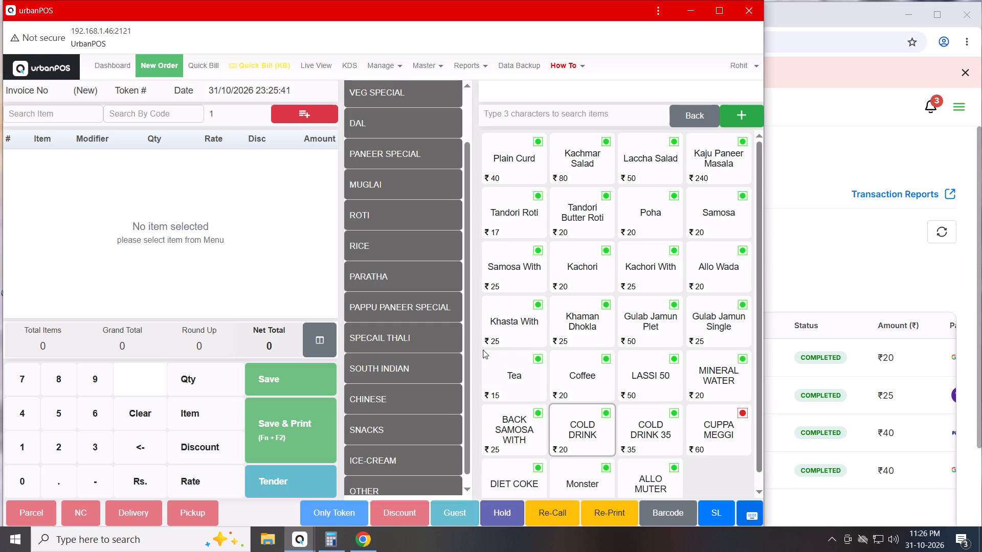
# Bill one Poha at ₹20 as a new order, saving and printing it.
pyautogui.click(642, 218)
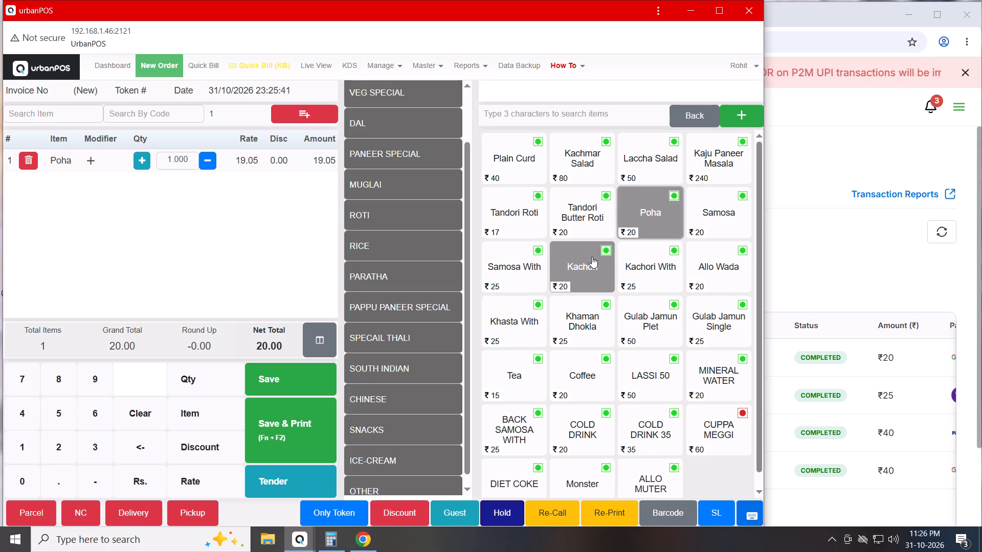
pyautogui.press('F2')
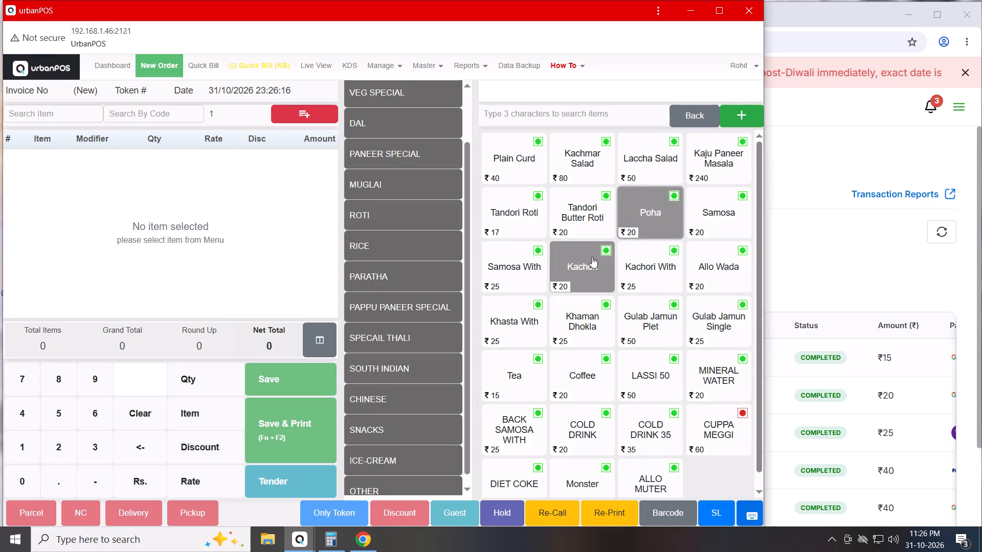
# Bill one Tea at ₹15 as a new order, saving and printing it.
pyautogui.scroll(2, 592, 257)
pyautogui.click(533, 375)
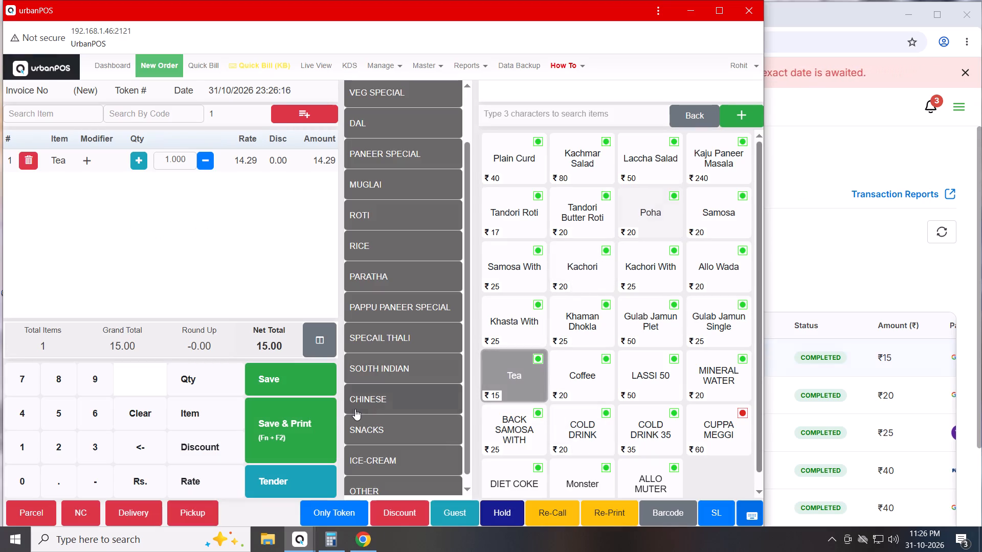
pyautogui.click(329, 408)
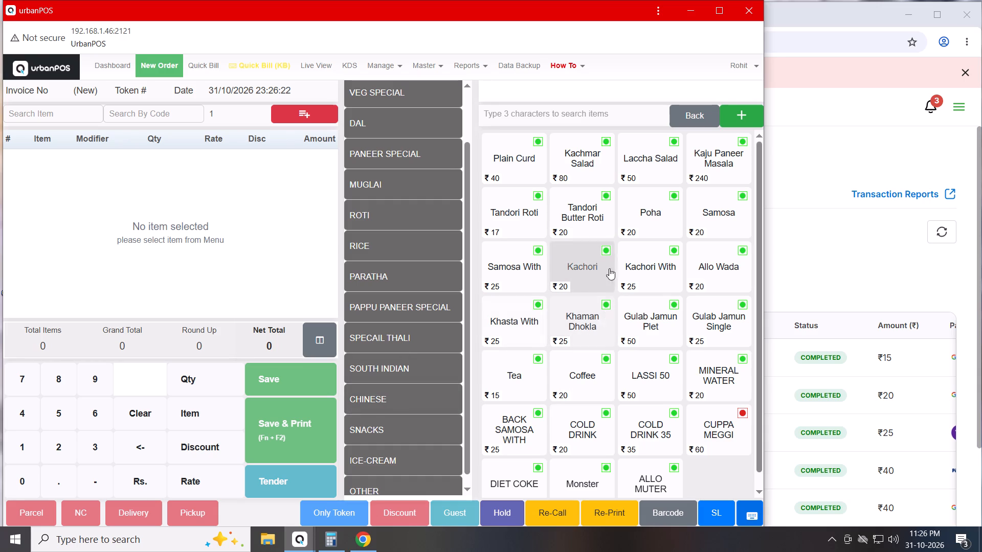
# Bill one Mineral Water at ₹20 as a new order, saving and printing it.
pyautogui.click(706, 371)
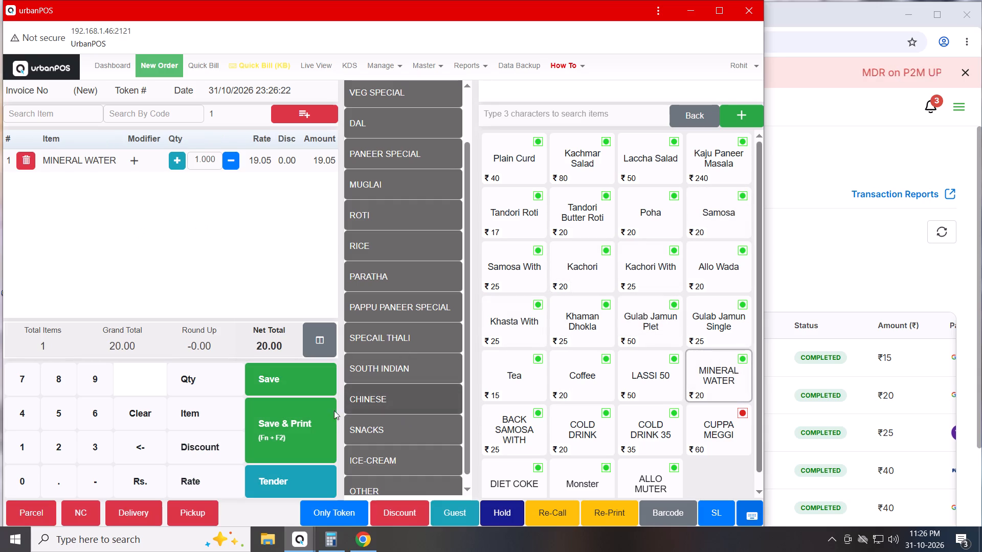
pyautogui.click(305, 410)
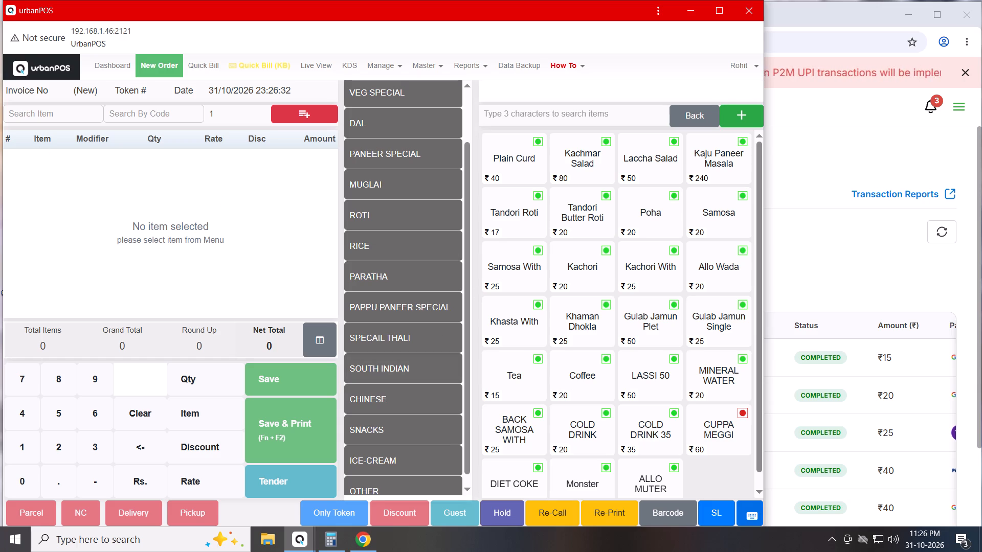
# Create an order for one Painaple using item code 1131, then save it and print the bill.
pyautogui.click(114, 119)
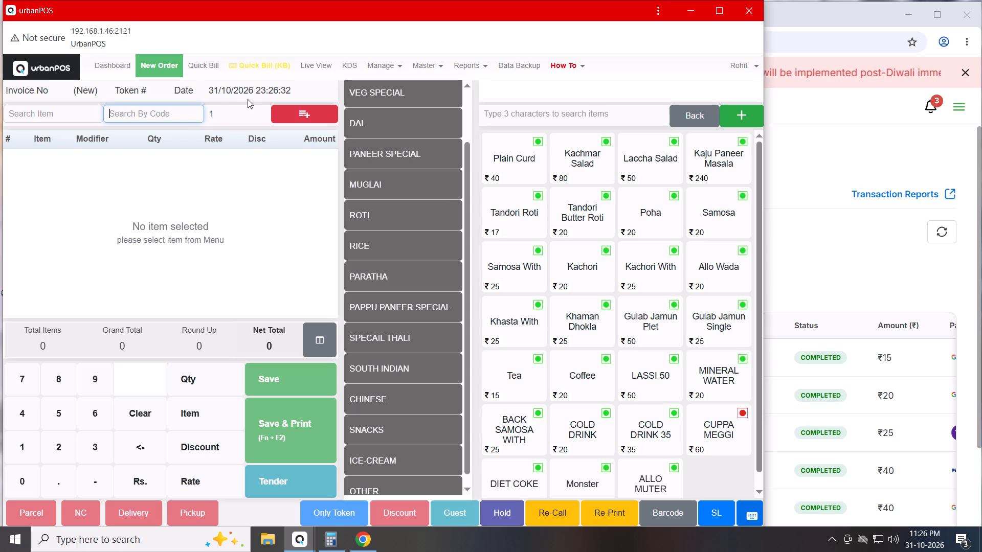
pyautogui.write('1131')
pyautogui.press('Return')
pyautogui.press('Return')
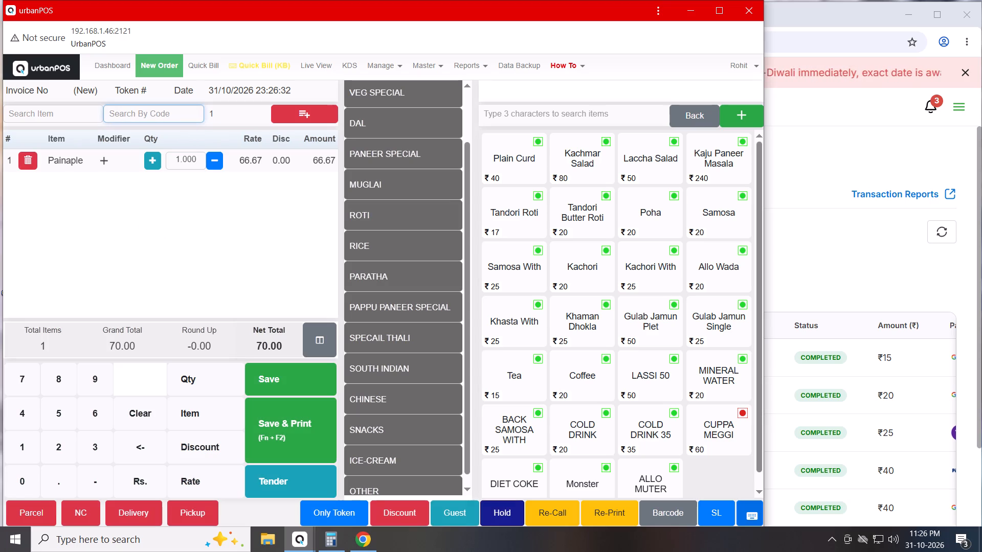
pyautogui.press('F2')
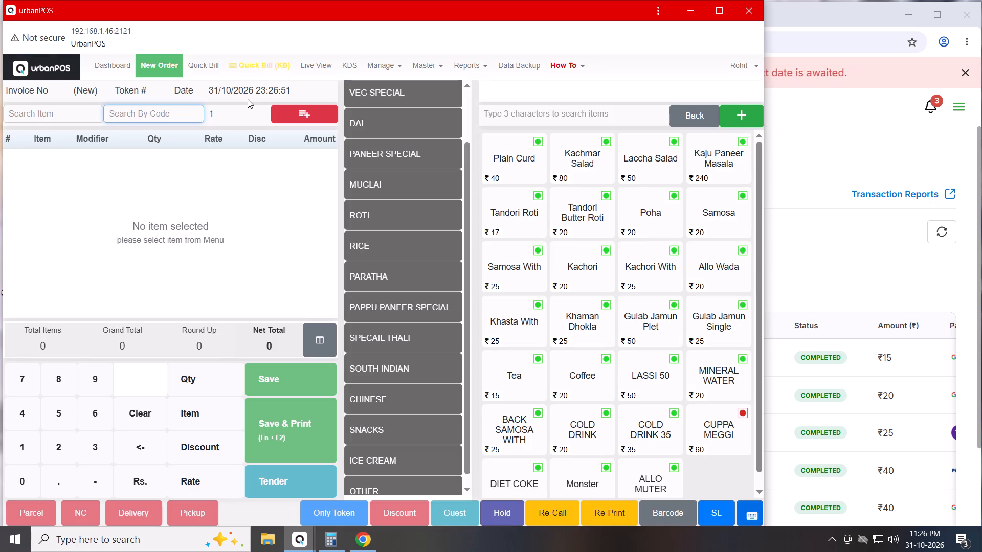
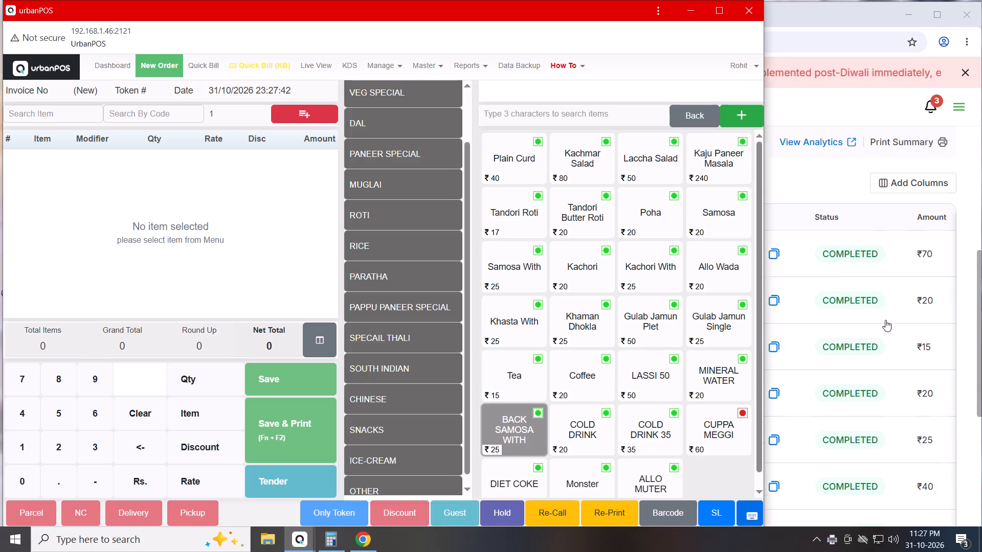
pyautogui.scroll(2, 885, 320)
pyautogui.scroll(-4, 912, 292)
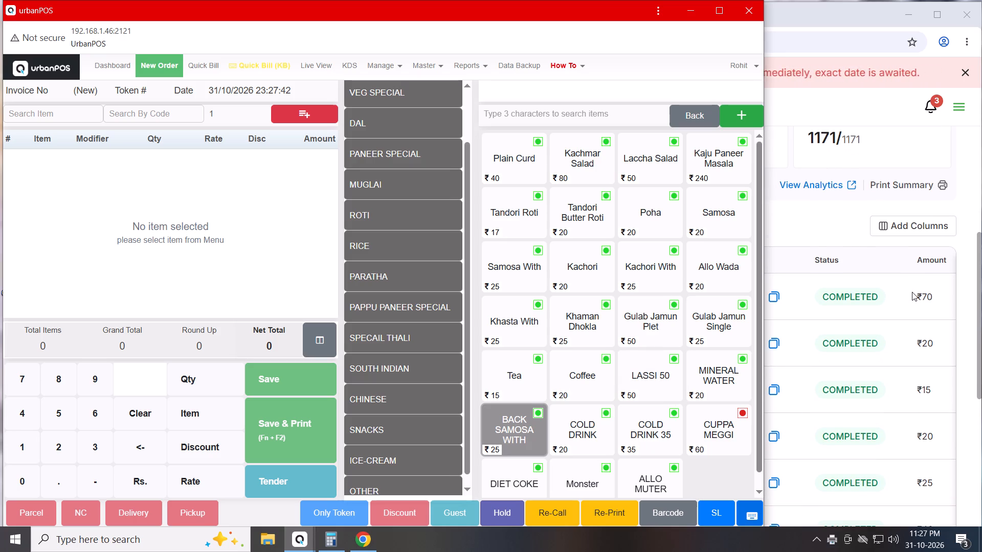
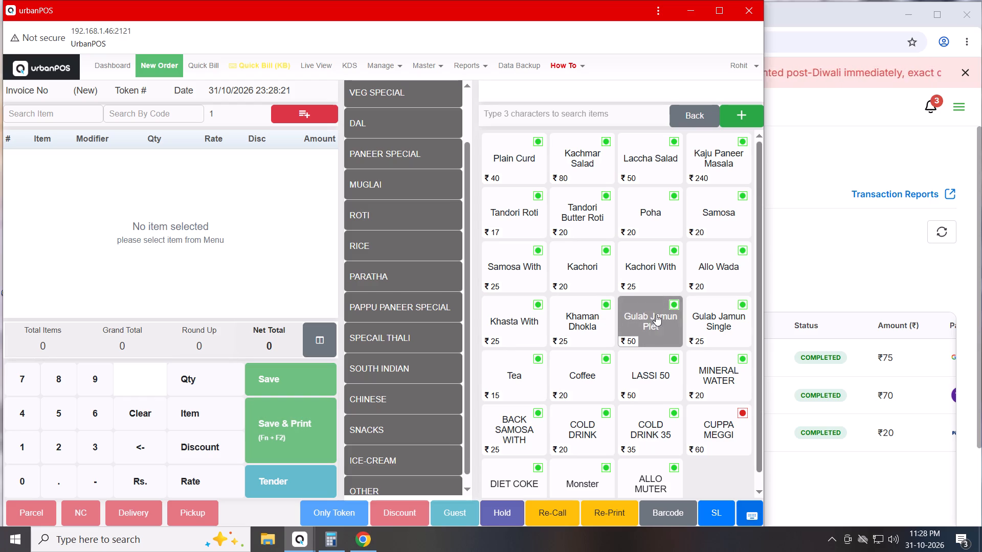
# Enter an order for 2 Indian Thali and 1 Mineral Water, then save and print the bill.
pyautogui.click(76, 119)
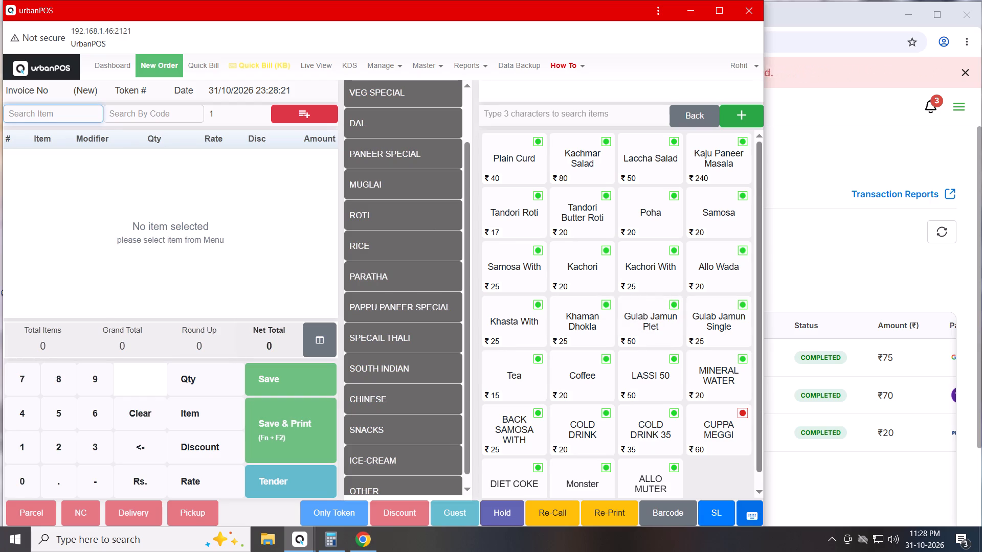
pyautogui.write('IND')
pyautogui.press('Down')
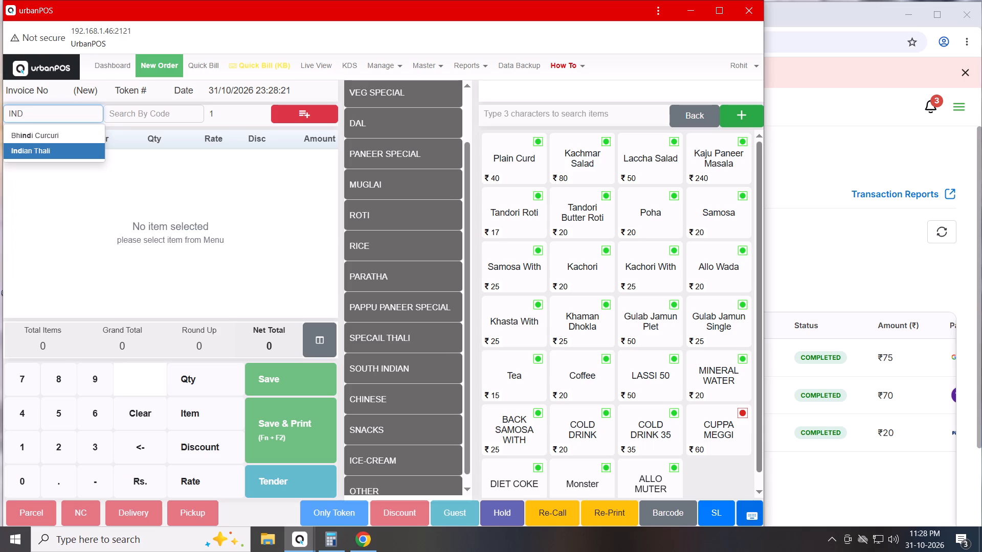
pyautogui.press('Return')
pyautogui.press('Return')
pyautogui.write('006')
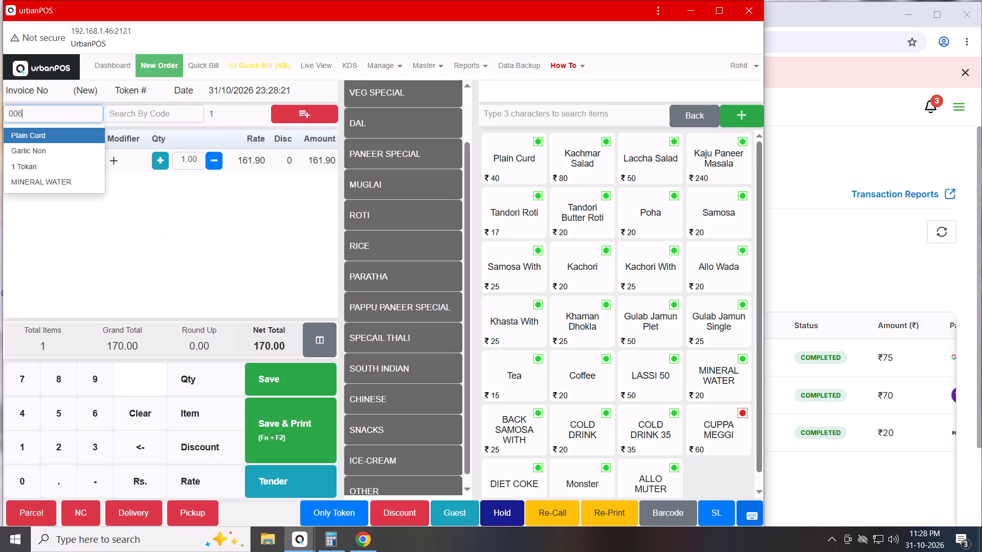
pyautogui.press('Up')
pyautogui.press('Return')
pyautogui.press('Return')
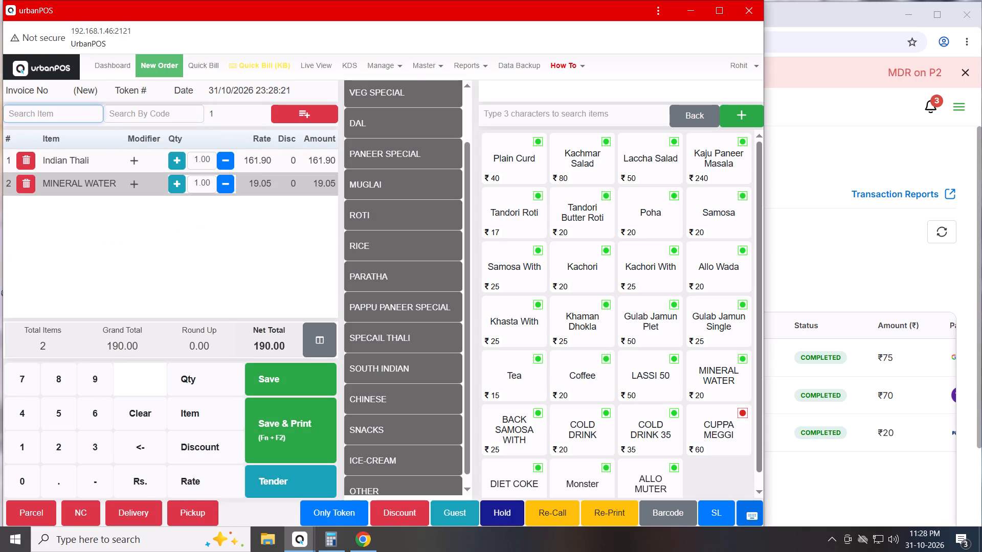
pyautogui.click(177, 158)
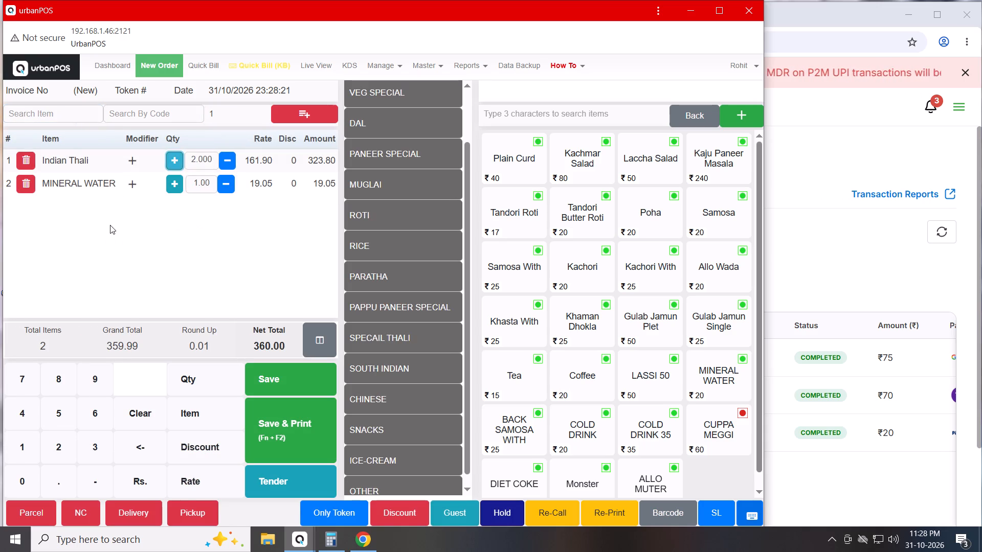
pyautogui.press('F2')
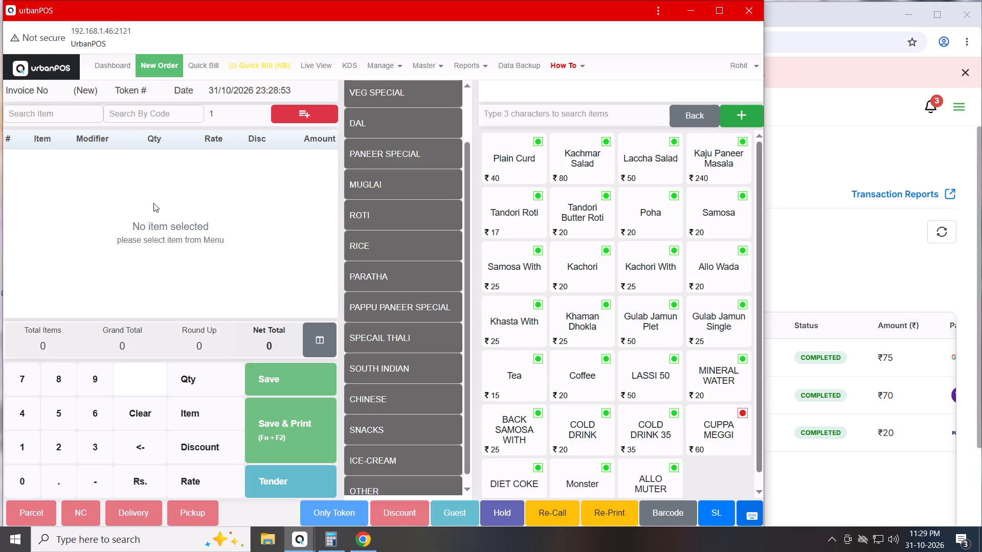
# Enter an order for 1 Poha, then save and print the bill.
pyautogui.click(654, 218)
pyautogui.click(302, 412)
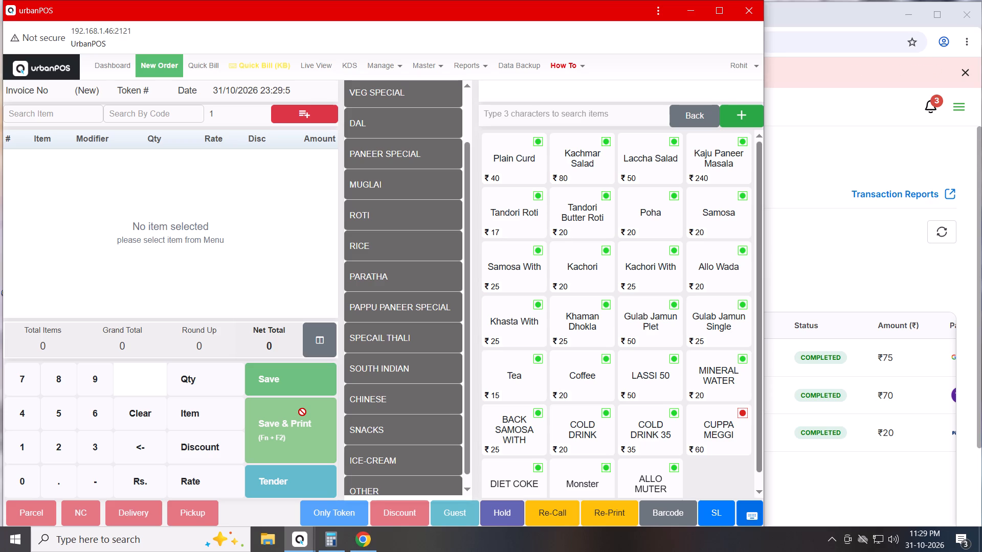
# Enter an order for 2 Tea, then save and print the bill.
pyautogui.tripleClick(499, 372)
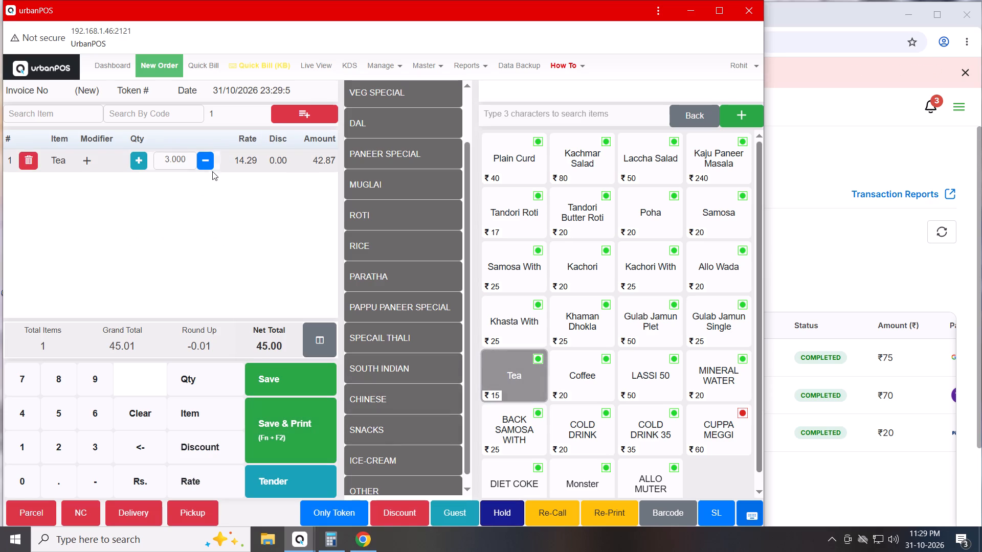
pyautogui.click(211, 166)
pyautogui.press('F2')
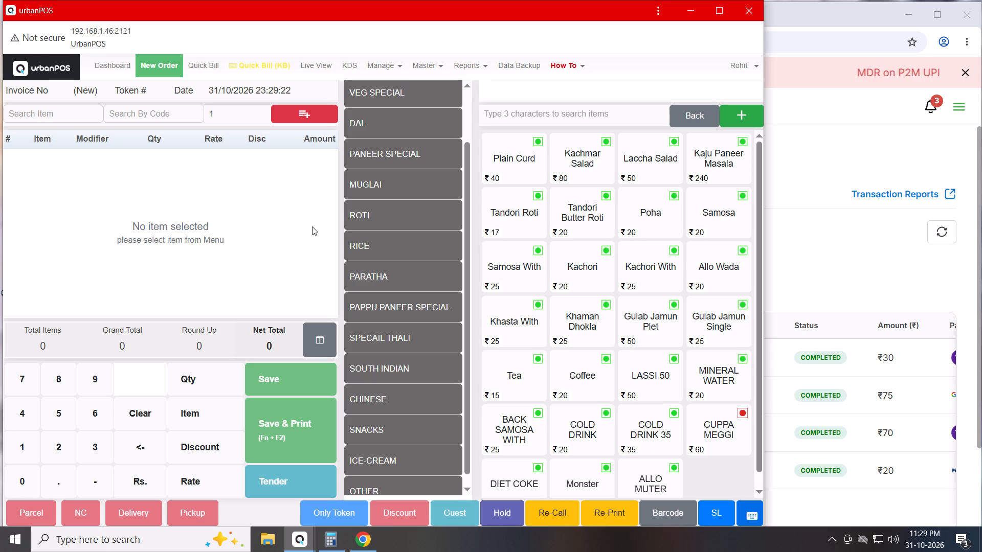
# Bill a new order of 1 Poha, saving and printing it.
pyautogui.click(661, 217)
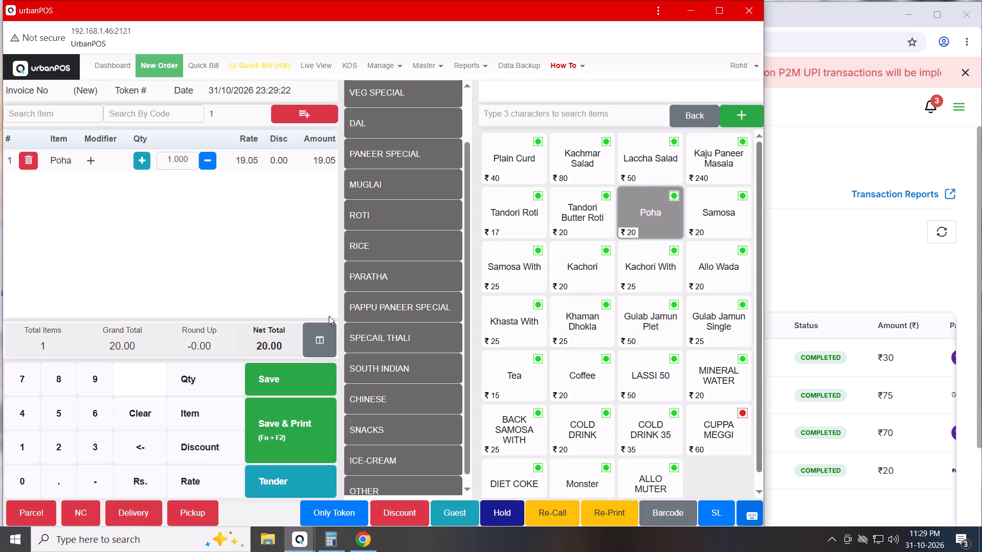
pyautogui.click(317, 406)
# Enter an order for 1 Tea and 1 Coffee, then save and print the bill.
pyautogui.click(509, 369)
pyautogui.click(570, 380)
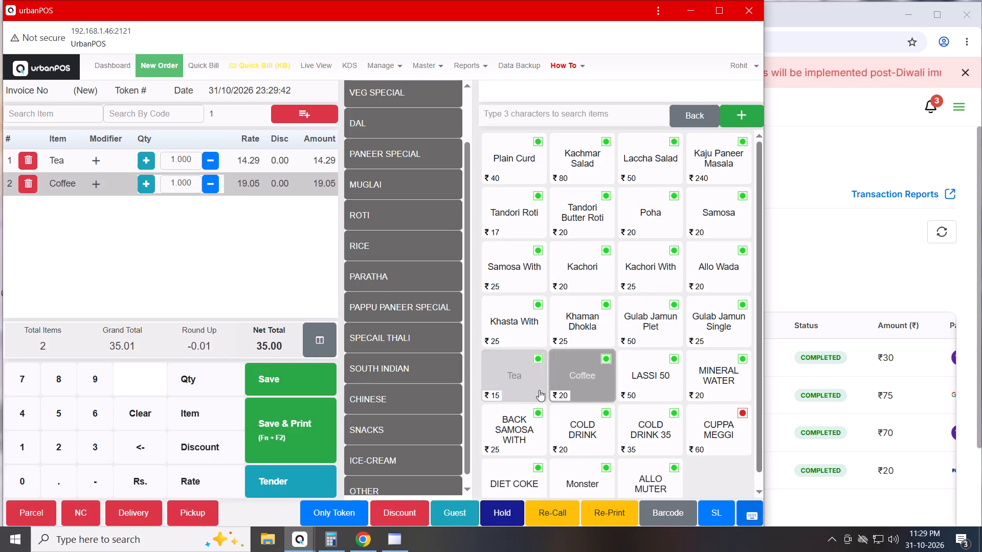
pyautogui.click(314, 414)
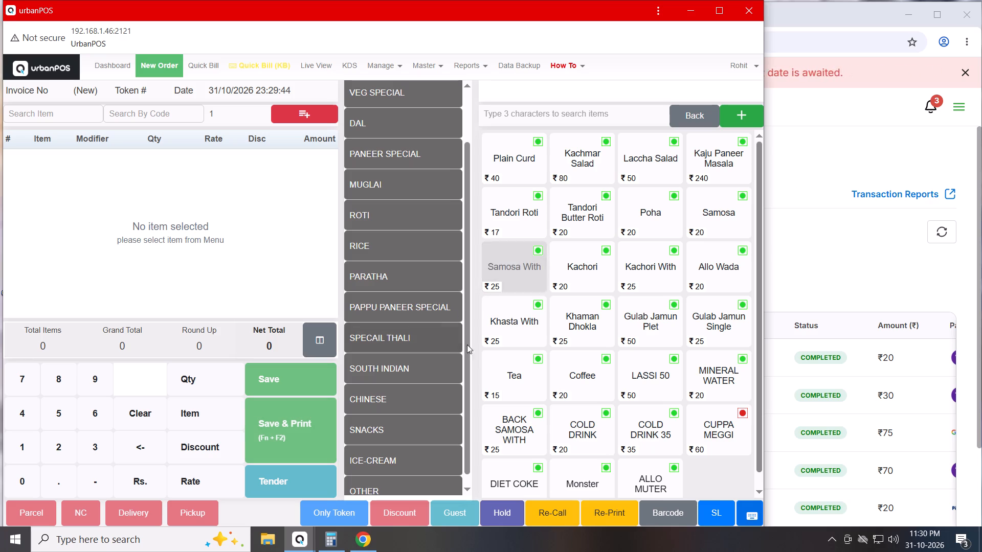
# Enter an order for 1 Tea, then save and print the bill.
pyautogui.doubleClick(498, 357)
pyautogui.click(202, 162)
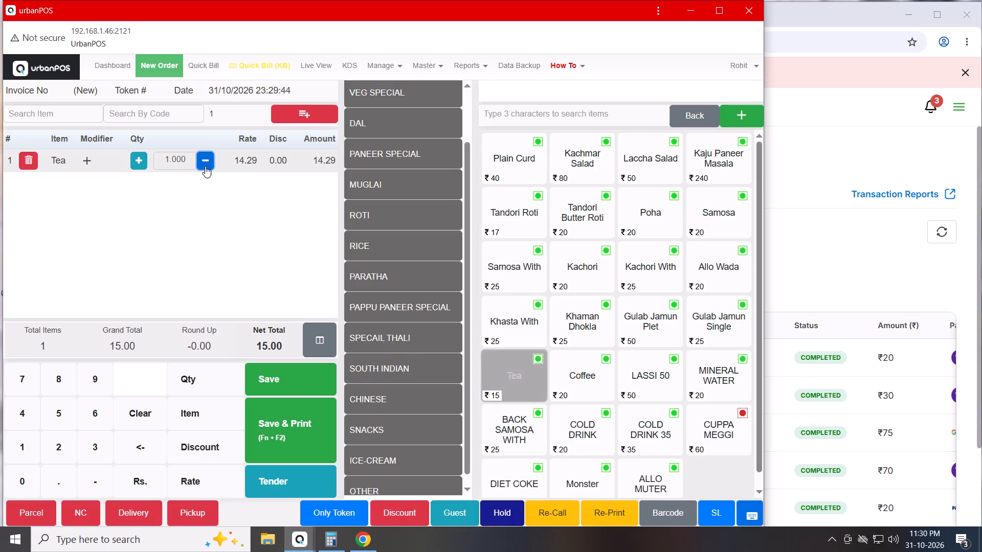
pyautogui.click(310, 456)
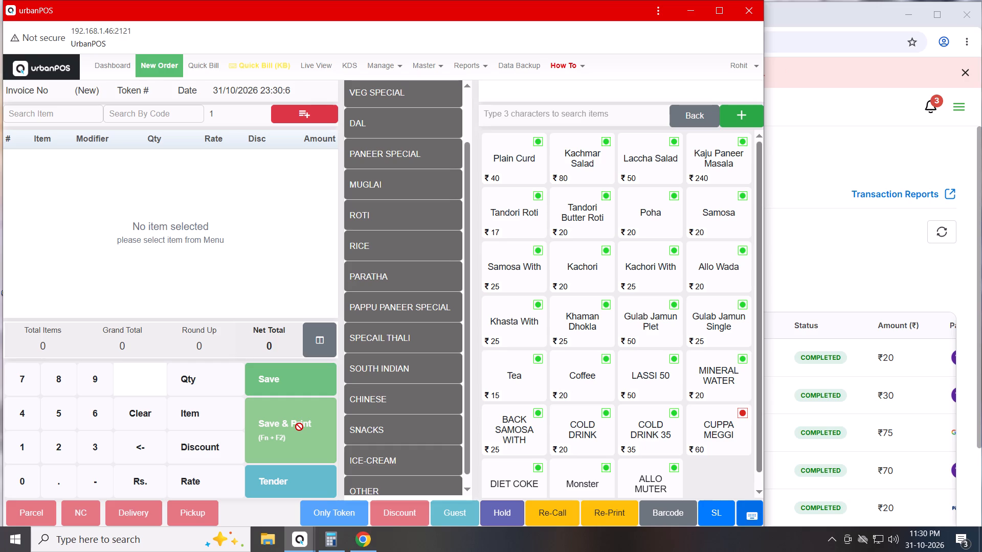
# Enter another order for 1 Poha, then save and print the bill.
pyautogui.scroll(3, 319, 437)
pyautogui.scroll(3, 531, 268)
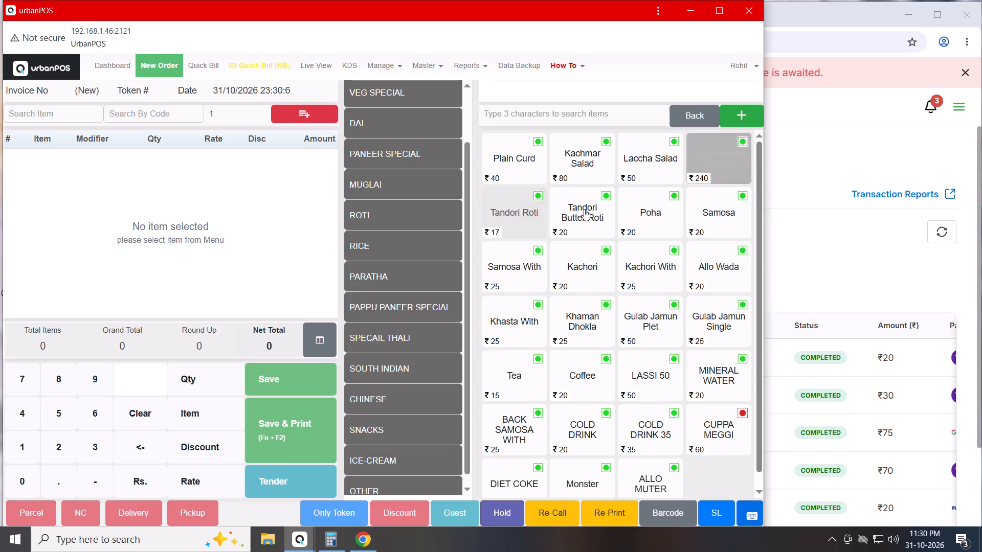
pyautogui.click(639, 218)
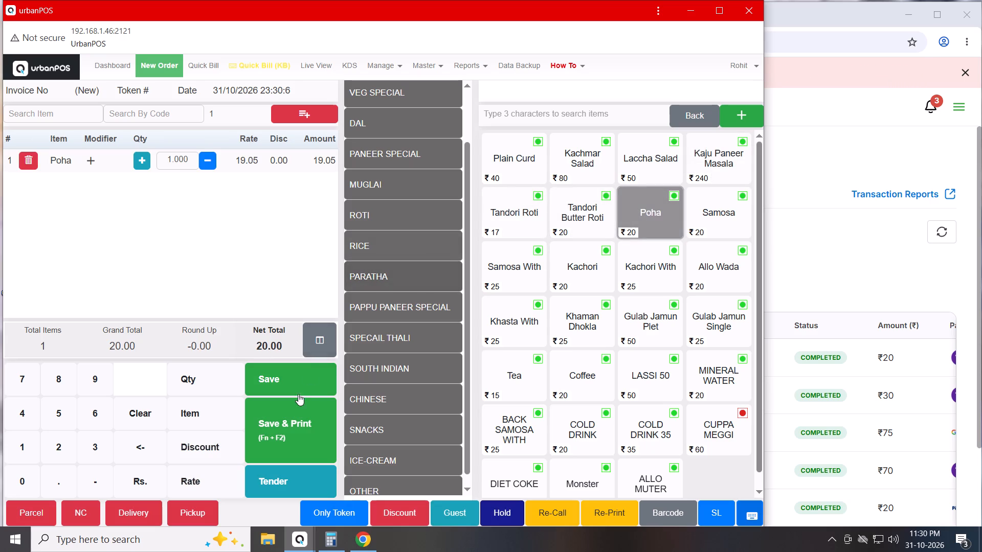
pyautogui.click(288, 412)
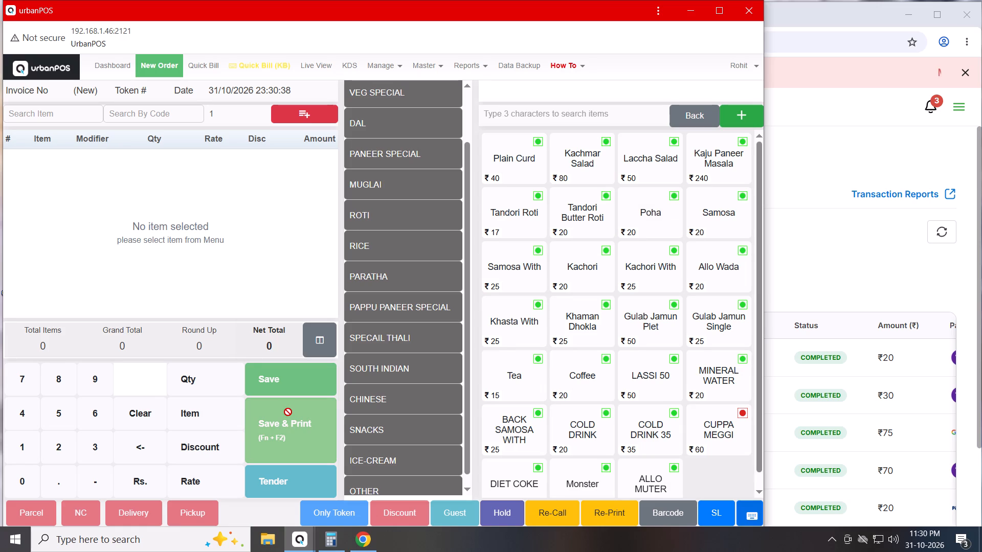
# Enter an order for 1 Back Samosa With and 1 Poha, without plain Samosa, then save and print the bill.
pyautogui.scroll(4, 587, 342)
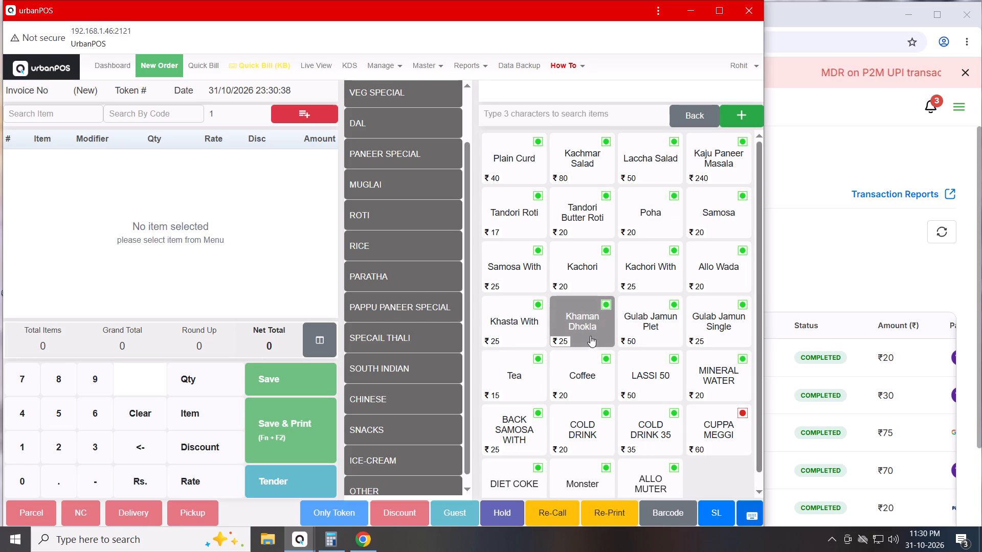
pyautogui.click(694, 224)
pyautogui.click(522, 436)
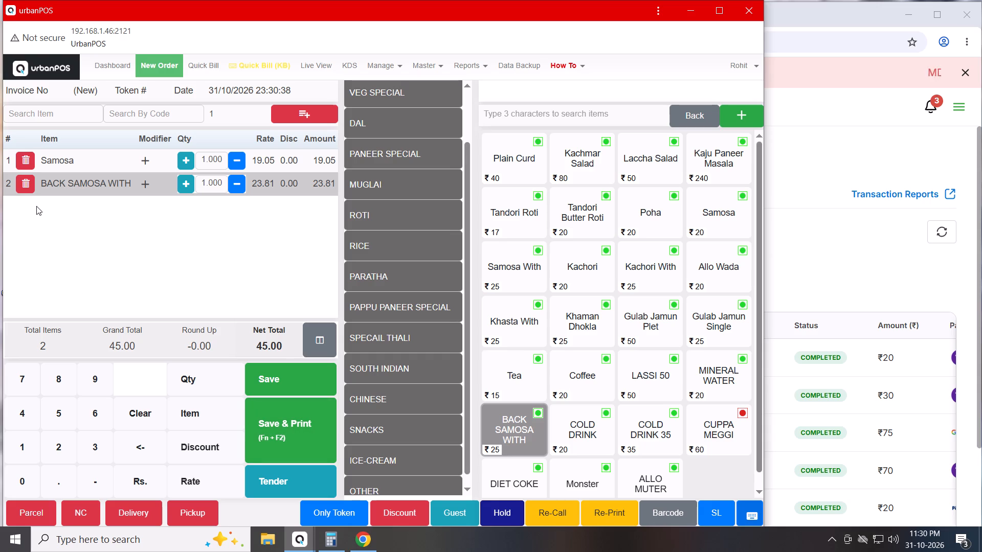
pyautogui.click(21, 157)
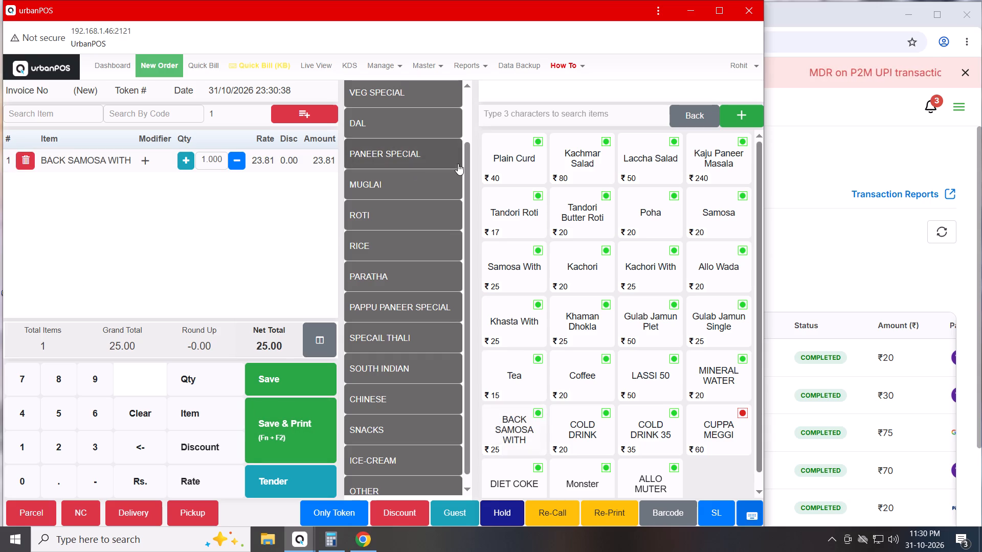
pyautogui.click(635, 213)
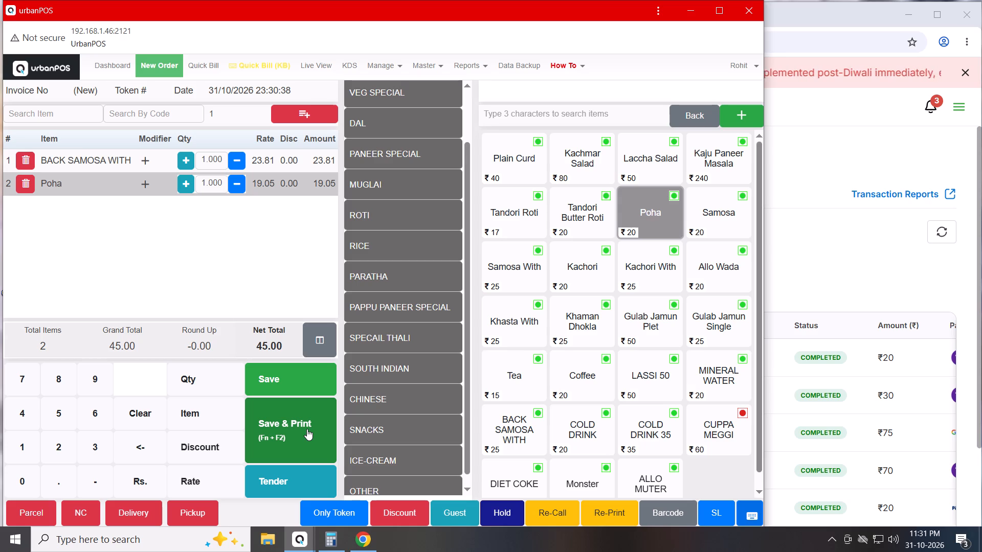
pyautogui.click(307, 429)
pyautogui.middleClick(307, 429)
pyautogui.click(307, 429)
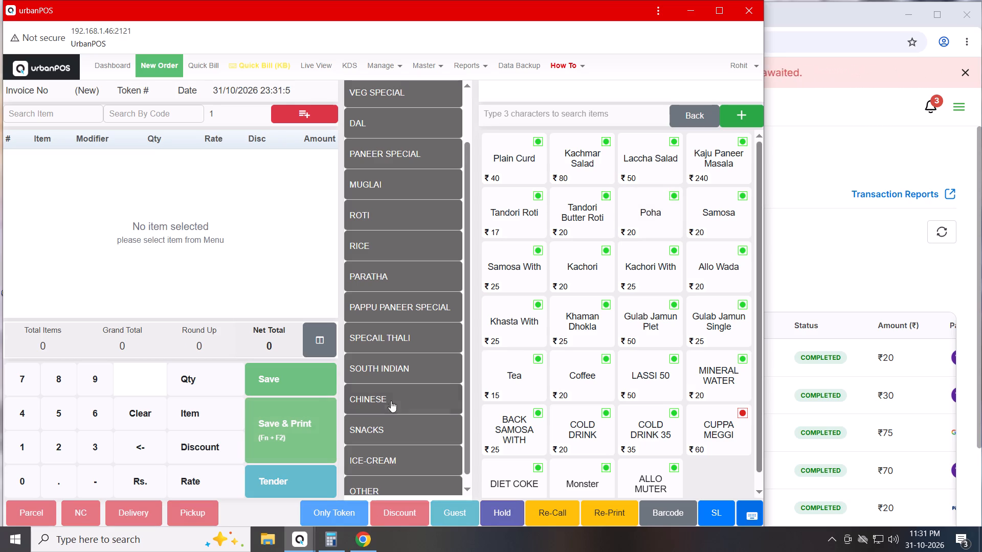
# Bill a new order of 1 Tea, saving and printing it.
pyautogui.click(493, 362)
pyautogui.click(272, 441)
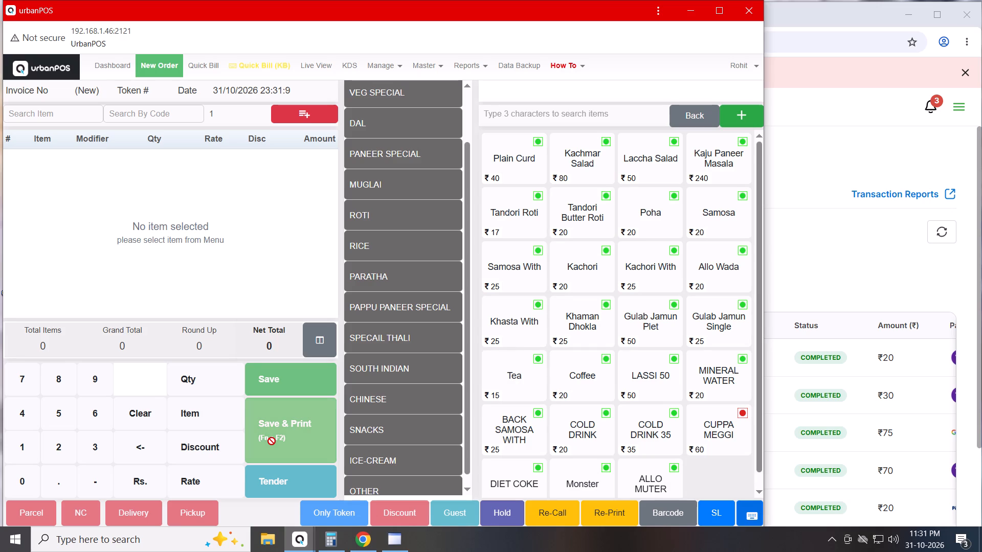
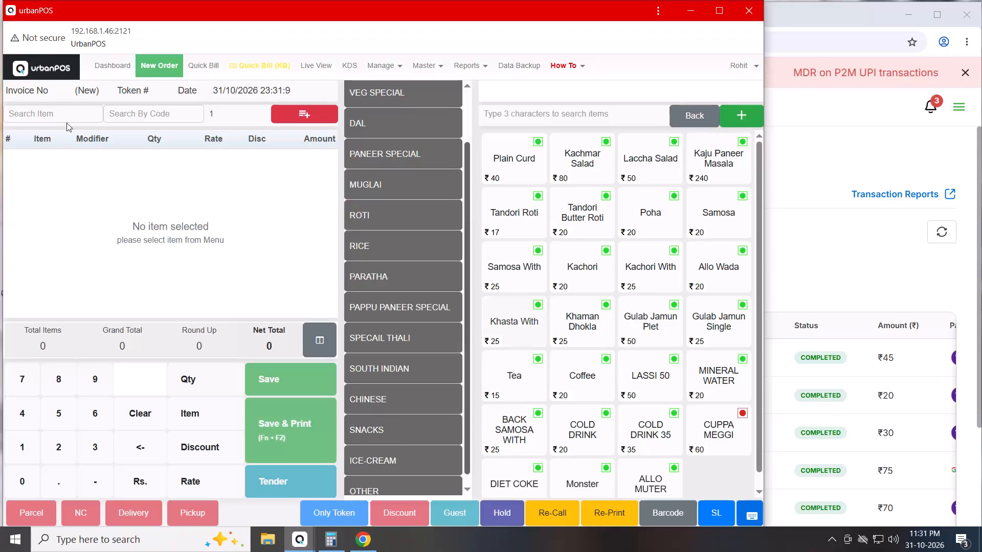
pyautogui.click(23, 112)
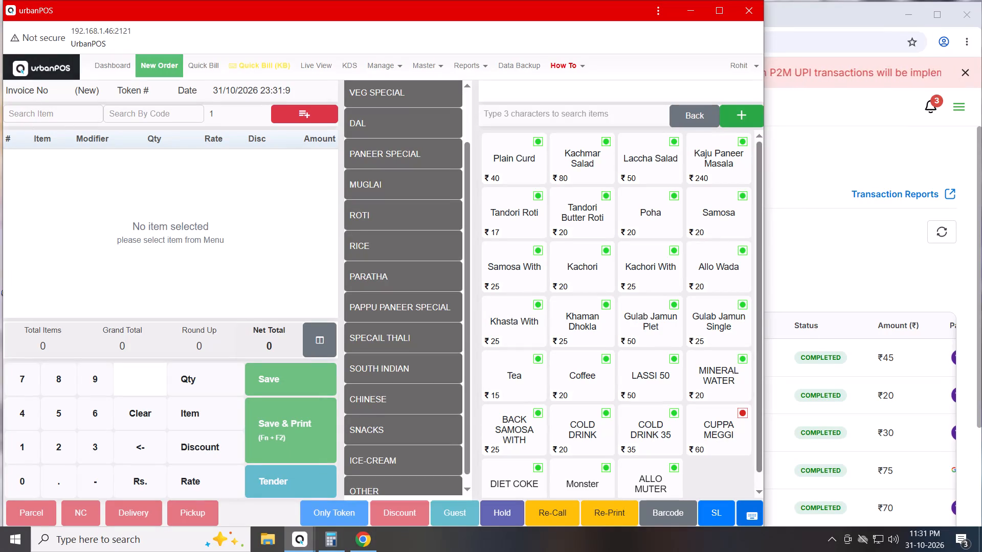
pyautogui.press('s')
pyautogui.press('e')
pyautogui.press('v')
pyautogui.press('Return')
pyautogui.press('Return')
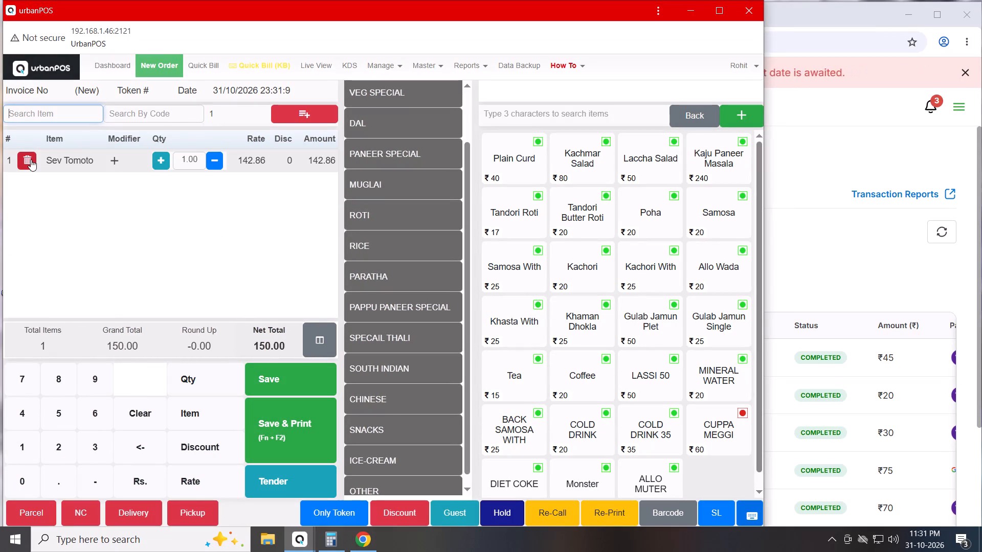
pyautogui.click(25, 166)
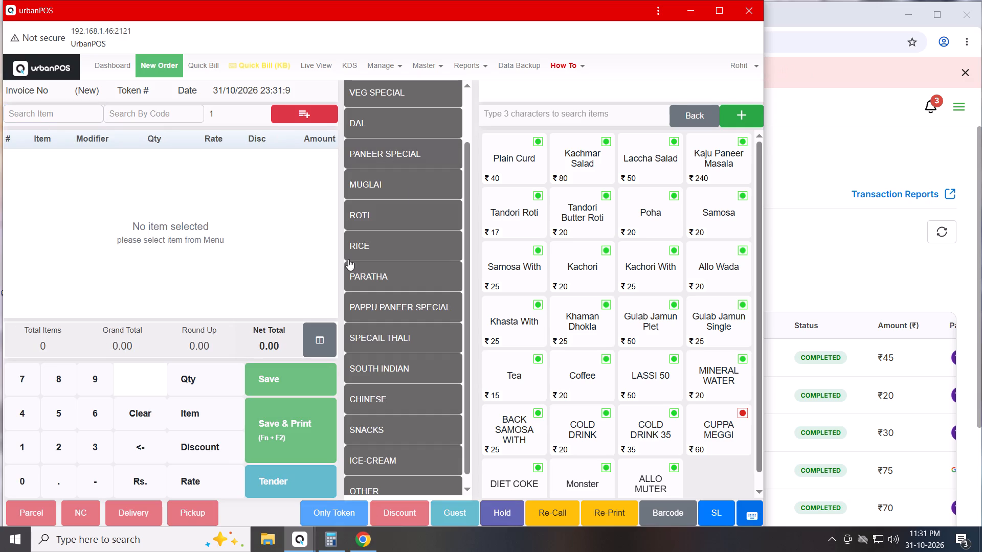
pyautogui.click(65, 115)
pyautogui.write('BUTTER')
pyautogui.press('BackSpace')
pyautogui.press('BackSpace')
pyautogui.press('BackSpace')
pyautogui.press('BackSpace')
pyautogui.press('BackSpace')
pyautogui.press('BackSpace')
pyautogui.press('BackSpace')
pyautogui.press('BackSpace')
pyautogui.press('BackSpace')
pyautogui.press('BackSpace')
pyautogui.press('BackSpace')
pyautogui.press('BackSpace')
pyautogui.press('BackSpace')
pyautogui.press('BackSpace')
# Enter an order for 1 Sev Tomoto and 5 Tandori Butter Roti, then save and print the bill.
pyautogui.write('SEV')
pyautogui.press('Return')
pyautogui.press('Return')
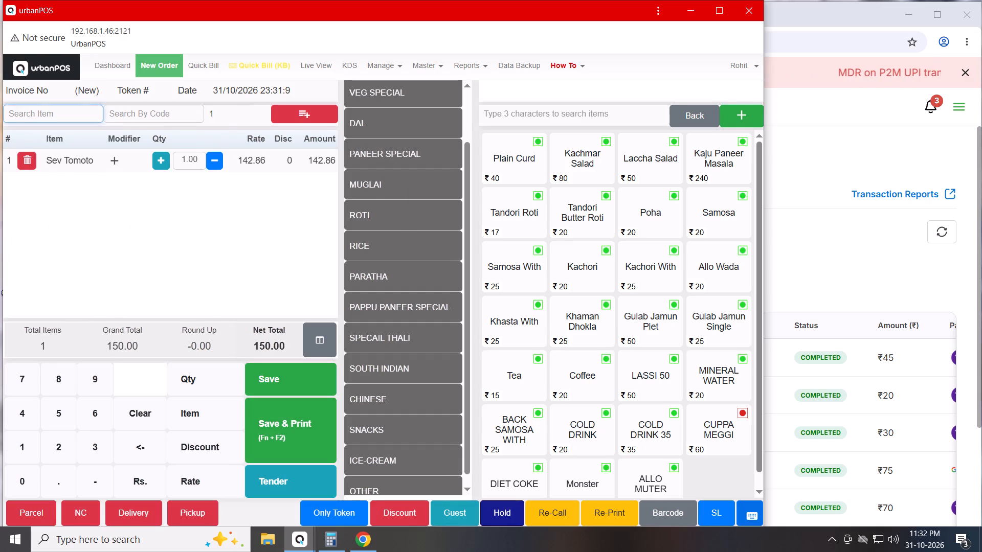
pyautogui.write('ROTI')
pyautogui.press('Up')
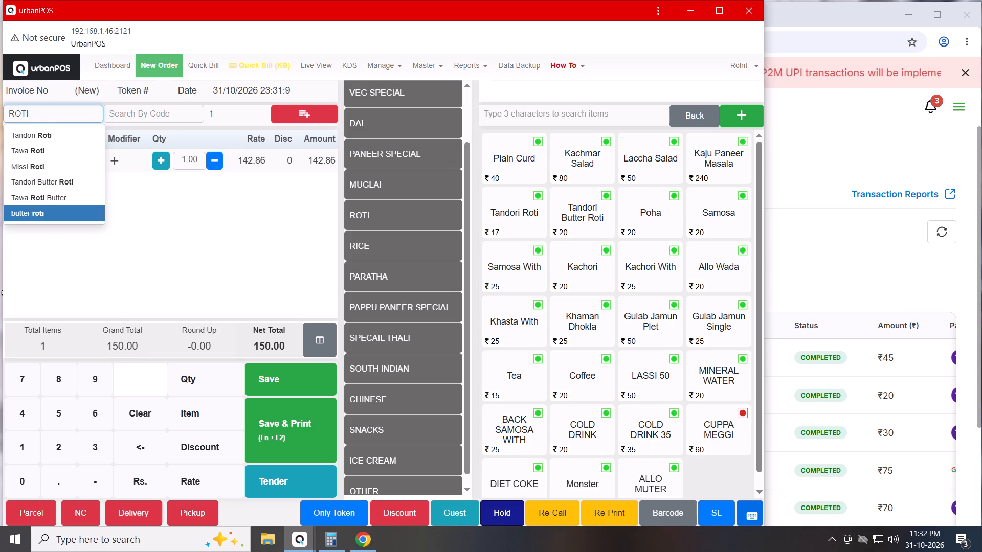
pyautogui.press('Up')
pyautogui.press('Up')
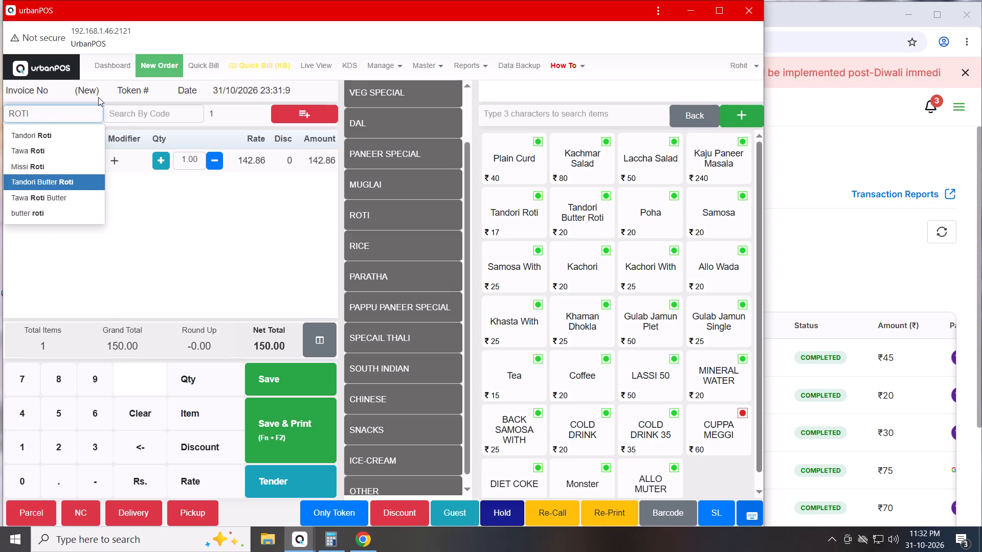
pyautogui.press('Return')
pyautogui.press('5')
pyautogui.press('Return')
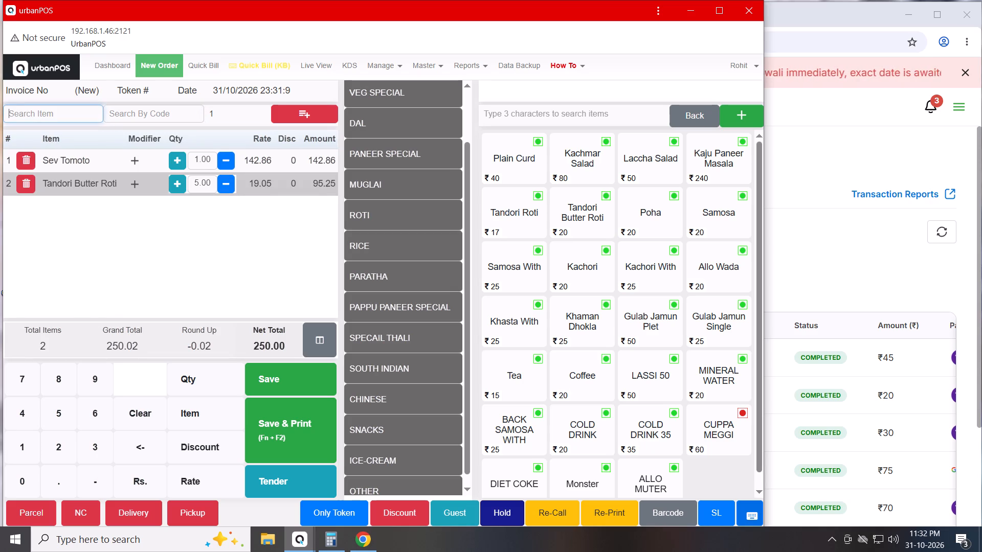
pyautogui.press('F2')
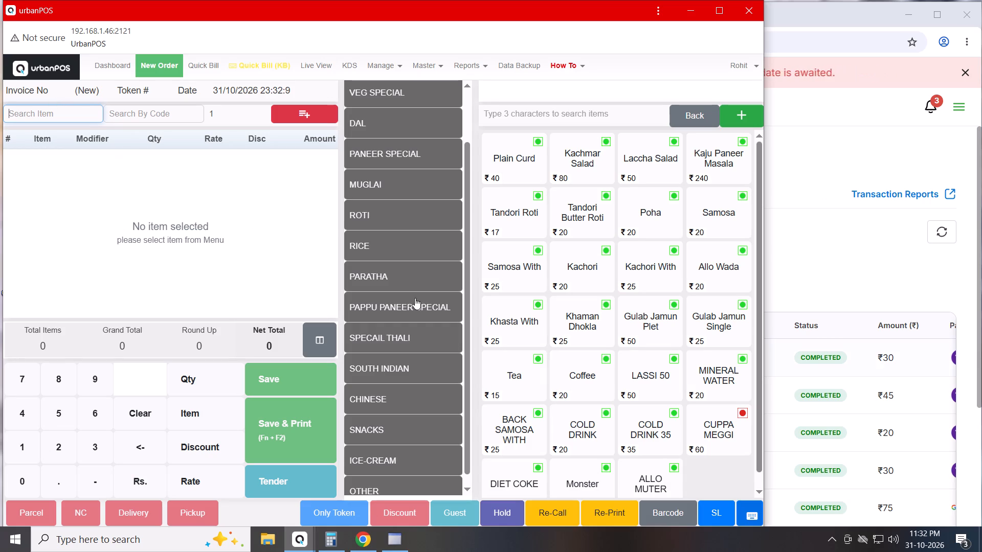
# Bill a new order of 2 Tea, saving and printing it.
pyautogui.doubleClick(527, 374)
pyautogui.press('F2')
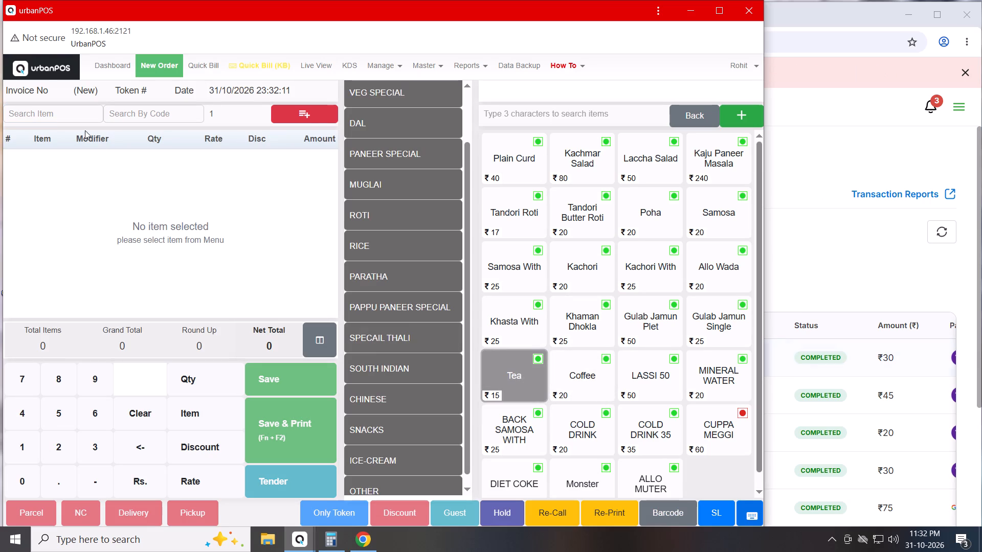
# Enter an order for 1 Butter Khichdi and 2 Tea, then save and print the bill.
pyautogui.click(75, 113)
pyautogui.write('BUTTER K')
pyautogui.press('Down')
pyautogui.press('Return')
pyautogui.press('Return')
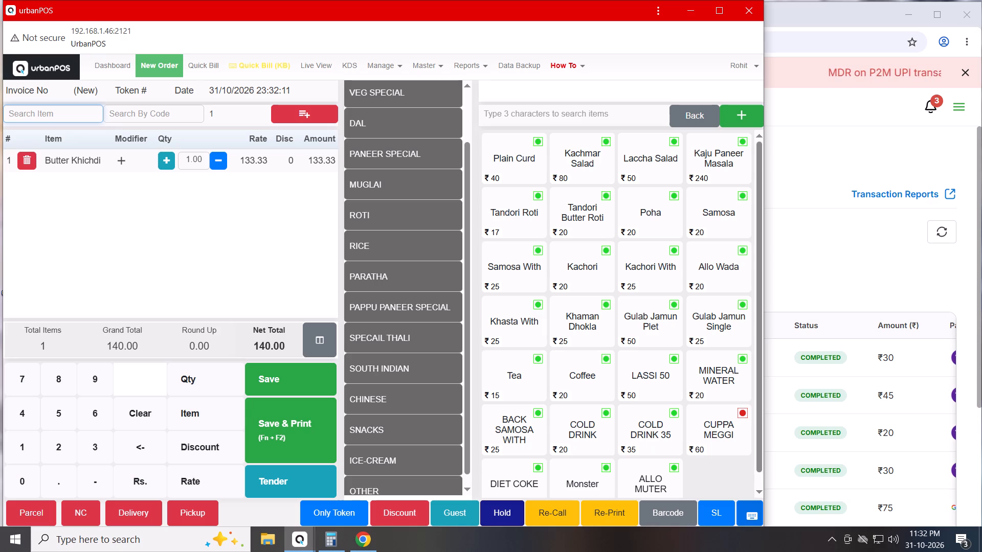
pyautogui.doubleClick(519, 375)
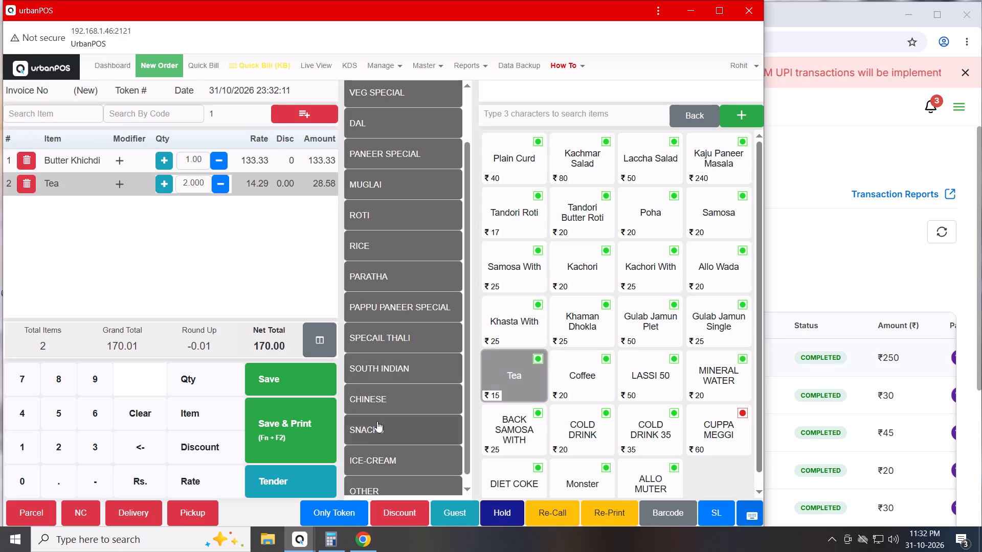
pyautogui.click(307, 427)
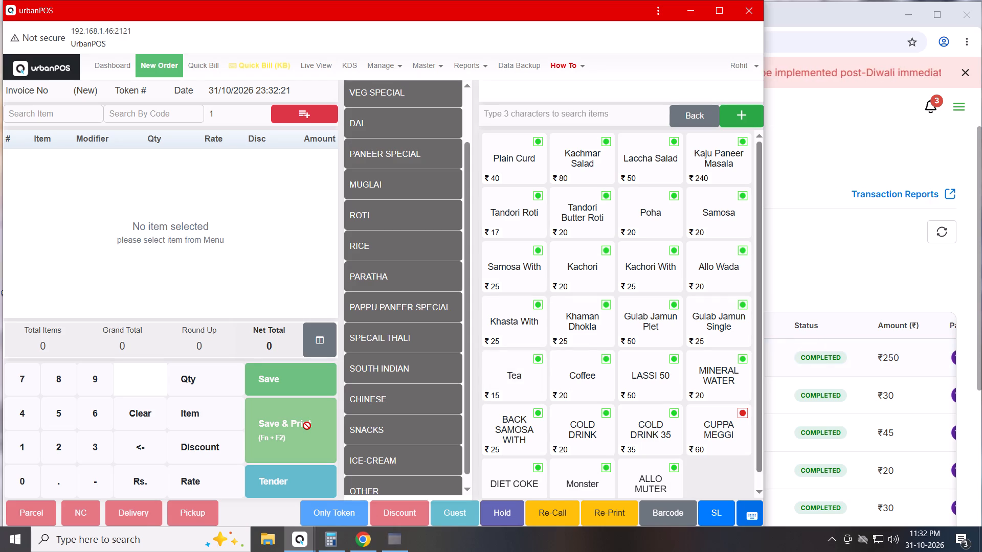
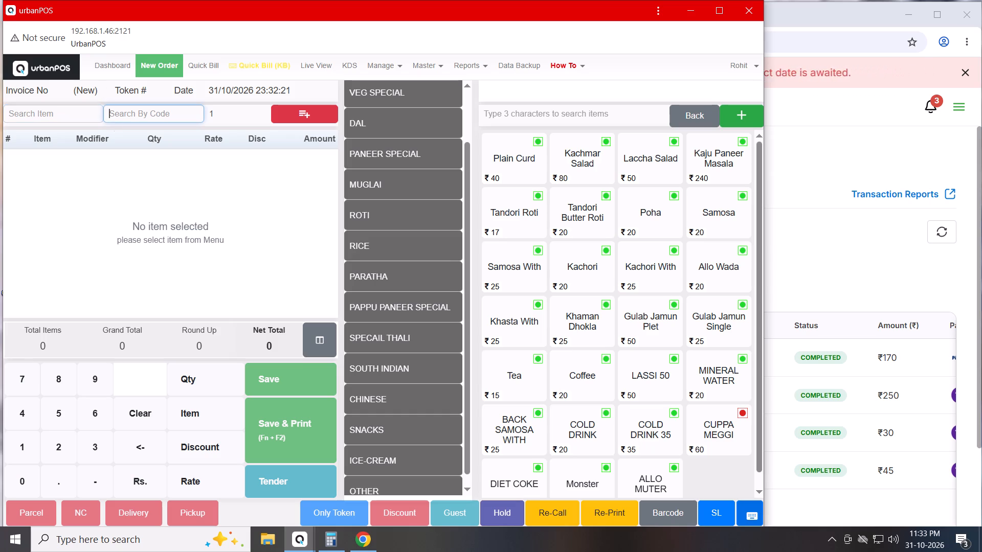
# Bill a new order of 1 Tea, saving and printing it.
pyautogui.click(19, 120)
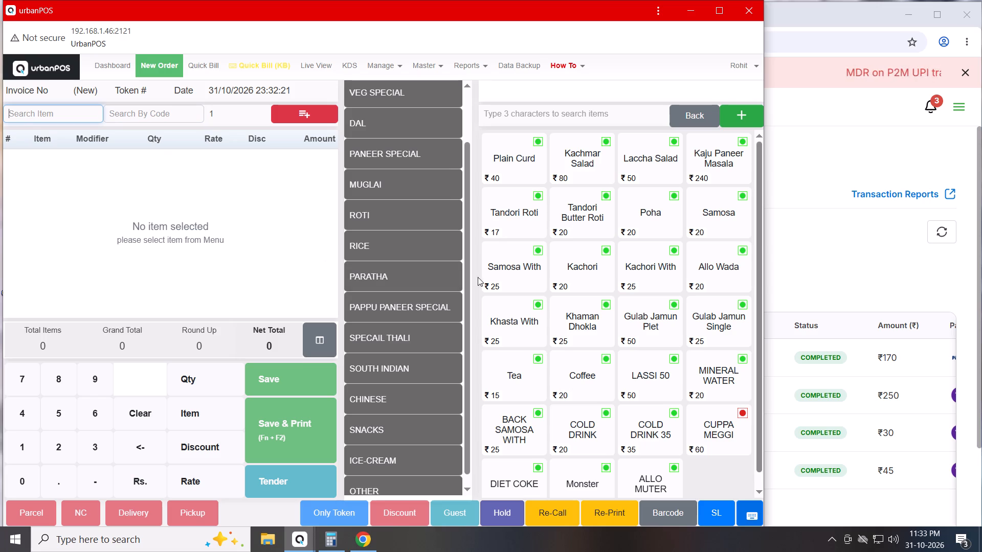
pyautogui.click(511, 366)
pyautogui.click(307, 424)
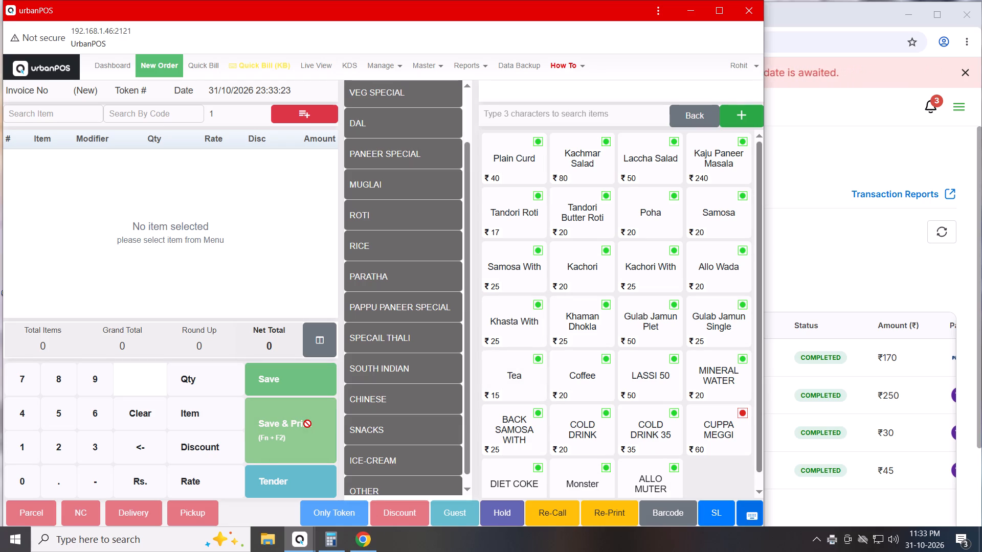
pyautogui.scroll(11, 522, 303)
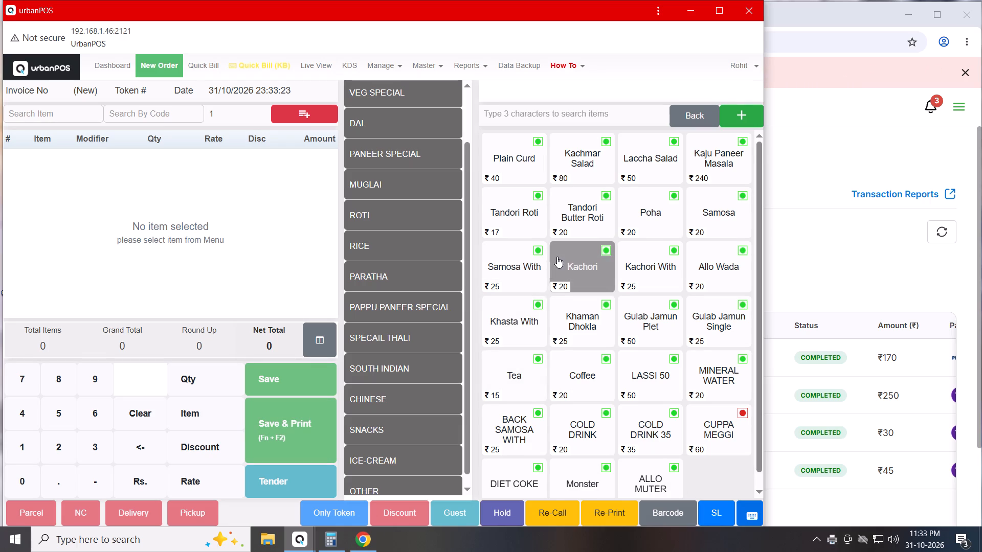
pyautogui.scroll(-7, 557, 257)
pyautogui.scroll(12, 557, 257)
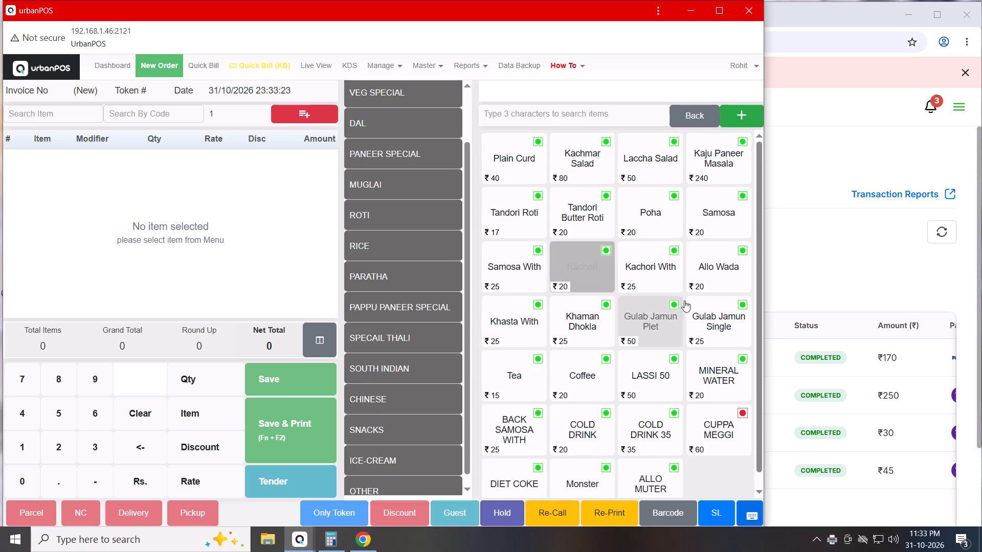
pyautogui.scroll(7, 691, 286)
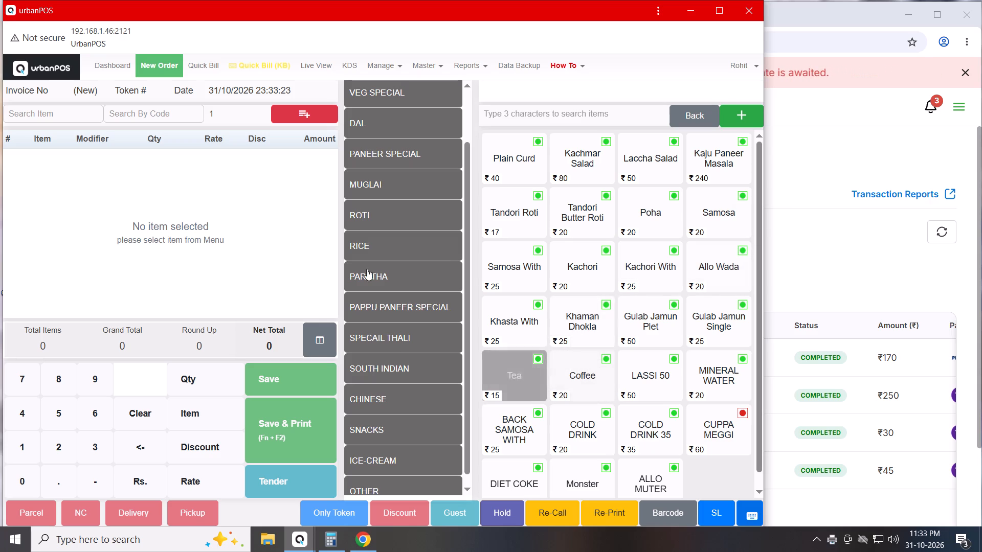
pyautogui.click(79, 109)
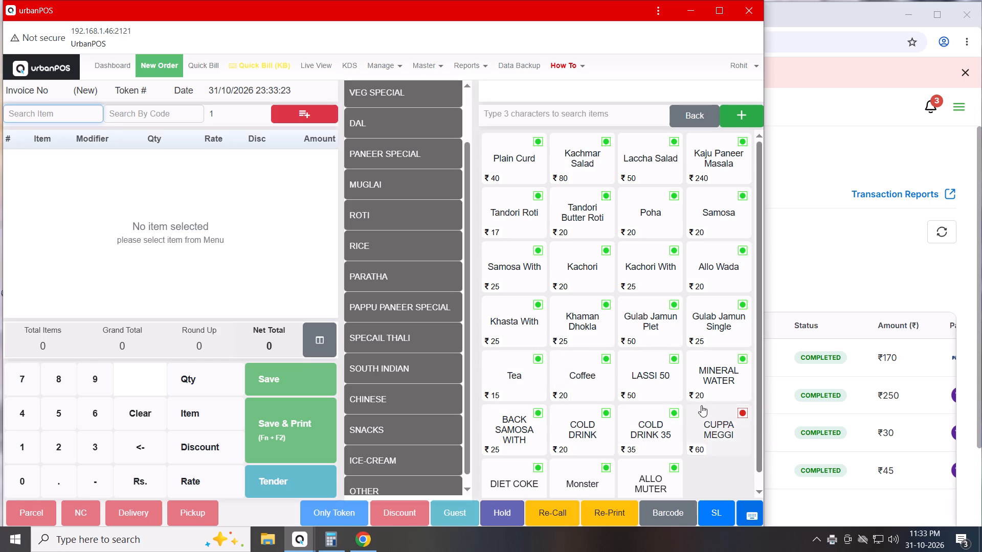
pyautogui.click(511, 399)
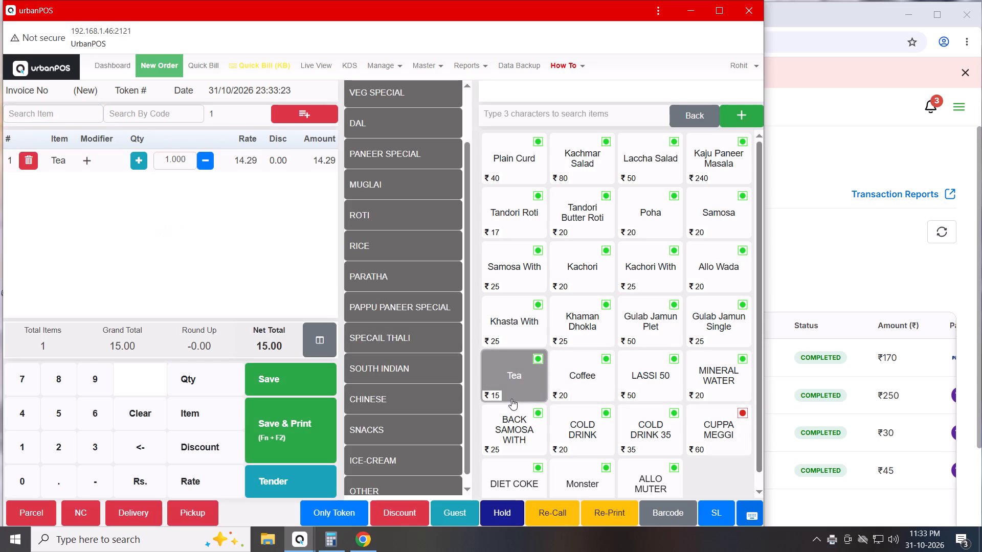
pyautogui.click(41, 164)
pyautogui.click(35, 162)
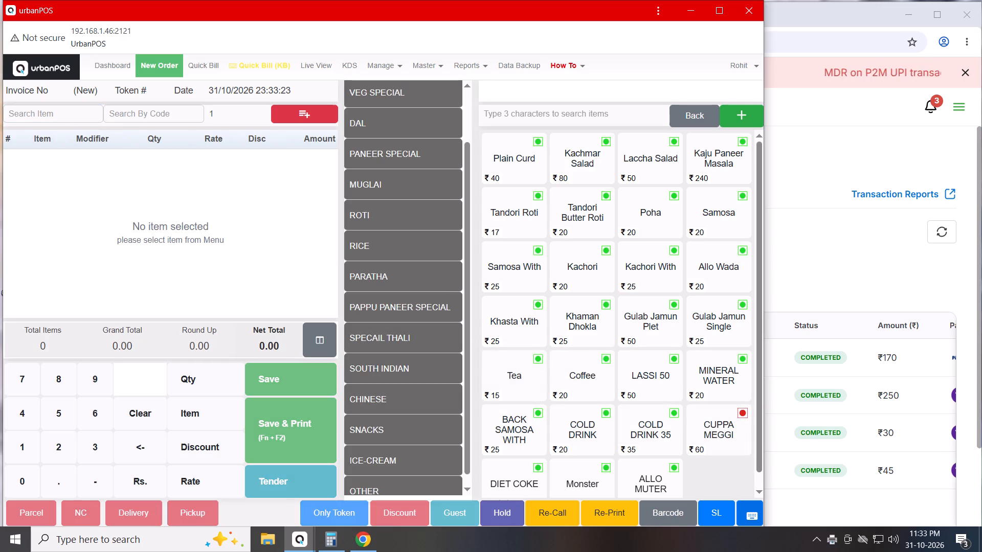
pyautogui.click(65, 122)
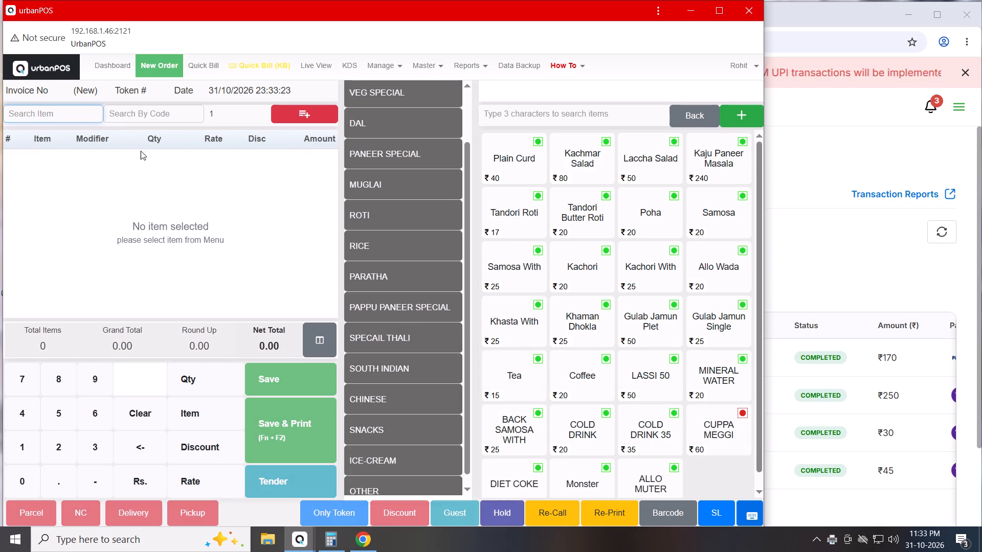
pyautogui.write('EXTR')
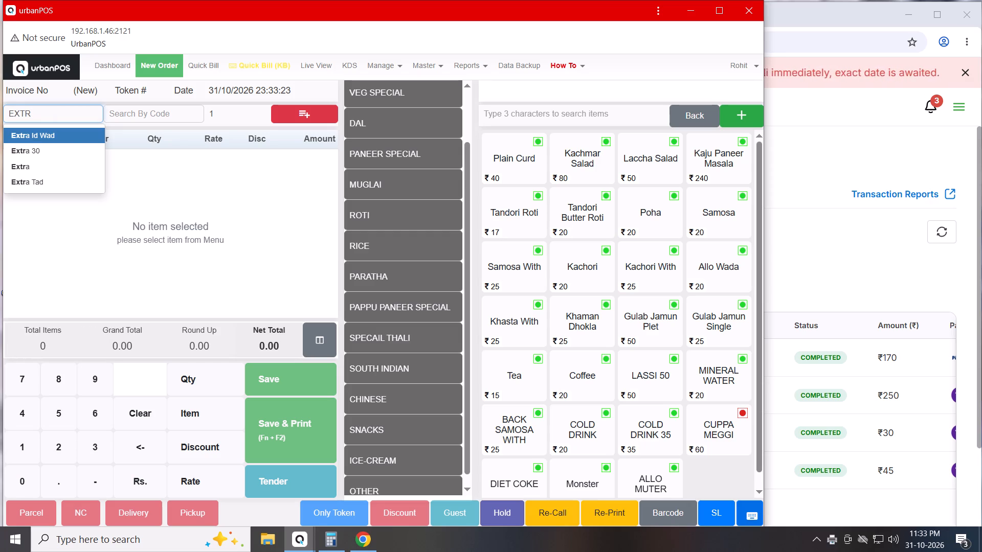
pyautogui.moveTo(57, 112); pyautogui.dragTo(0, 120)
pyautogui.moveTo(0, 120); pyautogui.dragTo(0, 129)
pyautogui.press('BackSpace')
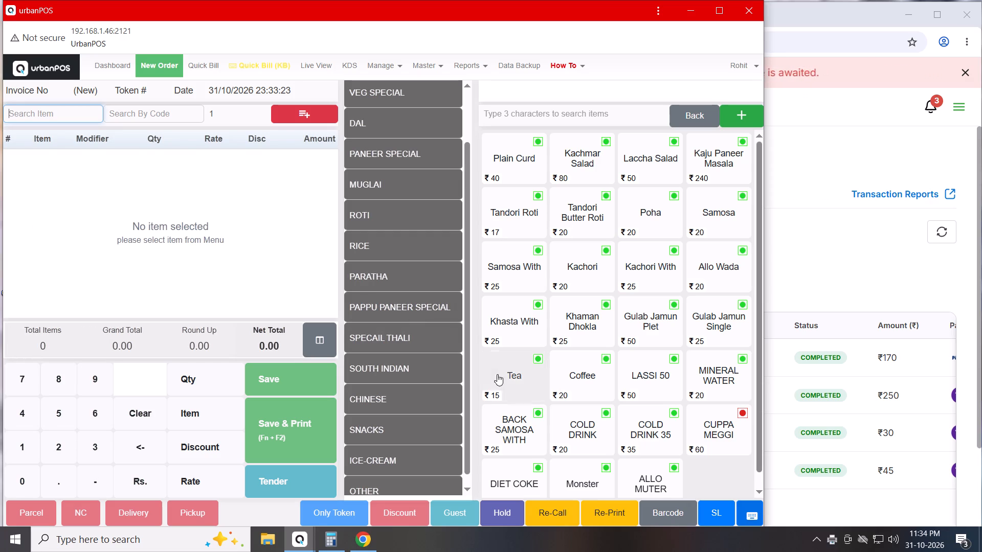
# Enter another order for 1 Tea, then save and print the bill.
pyautogui.click(498, 374)
pyautogui.press('F1')
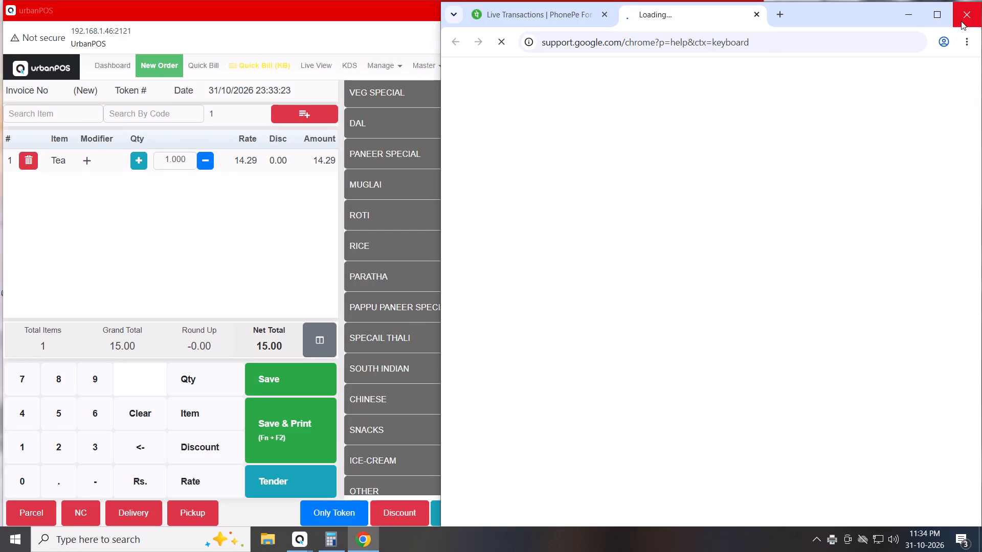
pyautogui.click(961, 21)
pyautogui.press('F2')
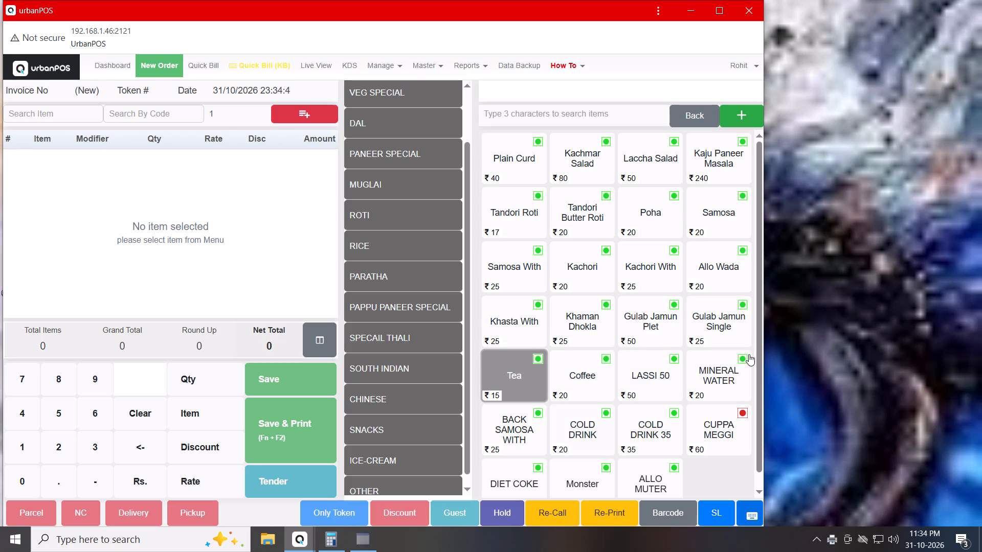
pyautogui.click(772, 342)
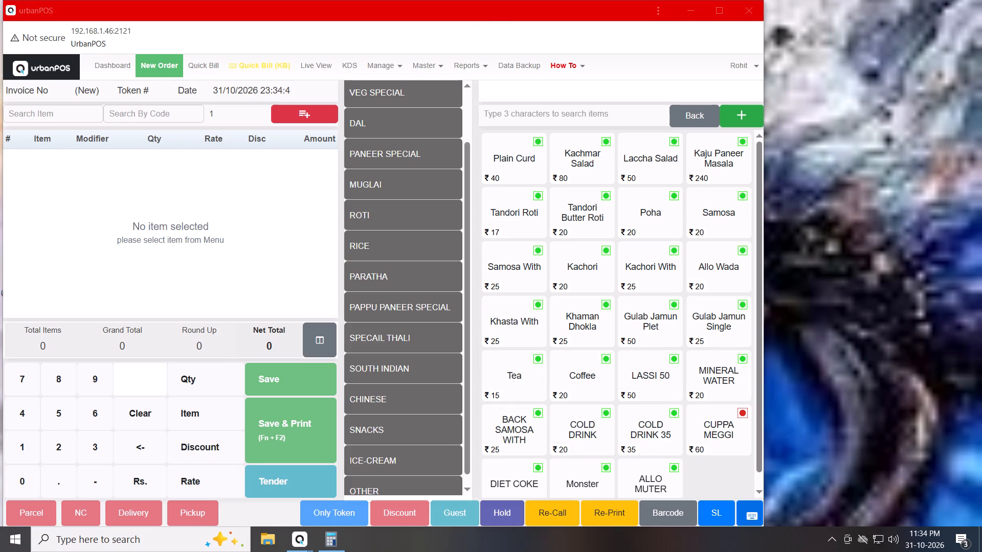
# Enter an order for 2 Coldrink N25 and 1 Mineral Water, then save and print the bill.
pyautogui.click(55, 124)
pyautogui.click(53, 117)
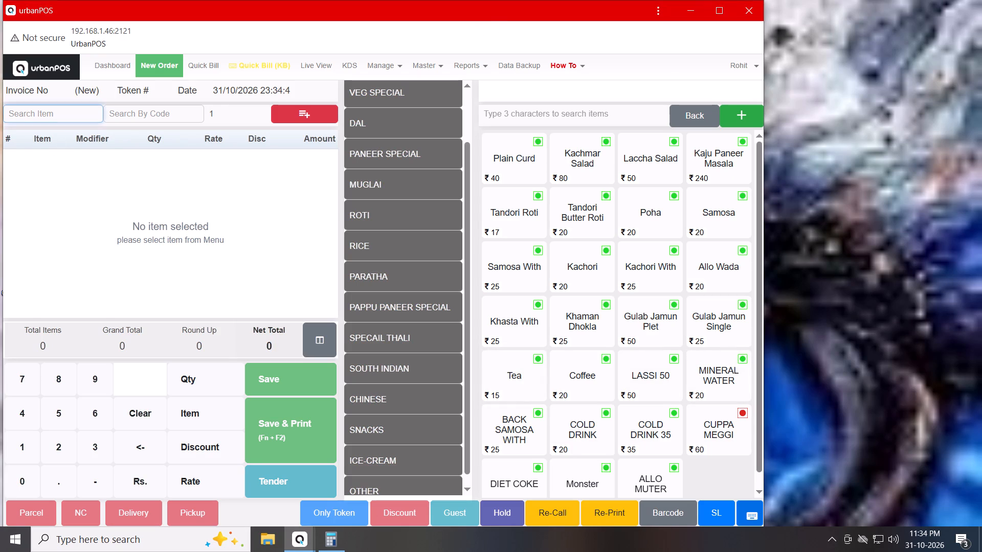
pyautogui.write('N25')
pyautogui.press('Return')
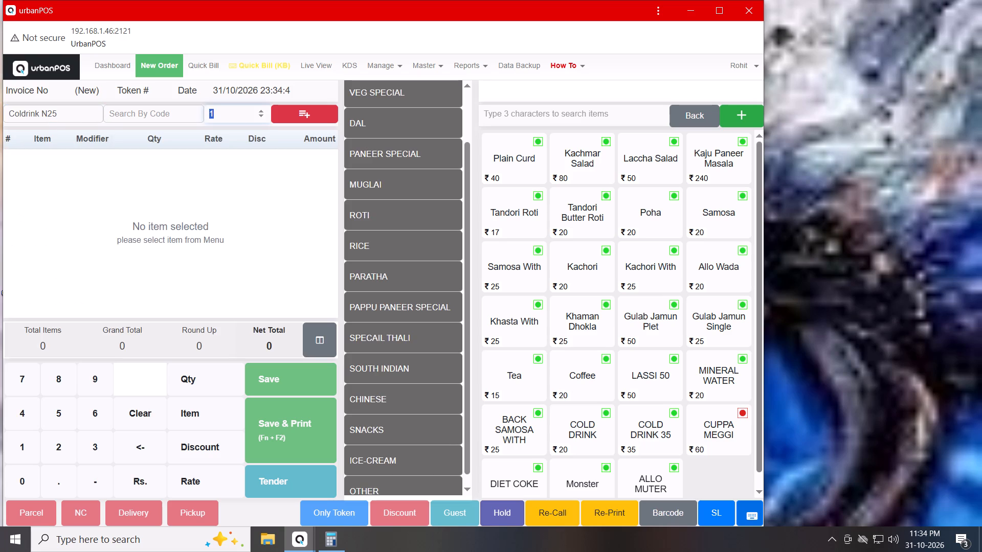
pyautogui.press('2')
pyautogui.press('Return')
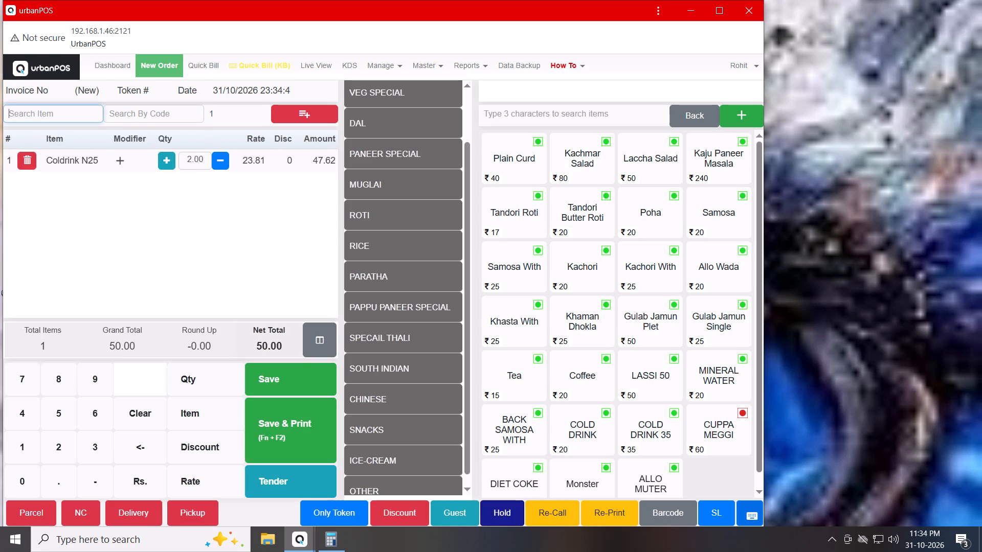
pyautogui.write('MIBN')
pyautogui.press('BackSpace')
pyautogui.press('BackSpace')
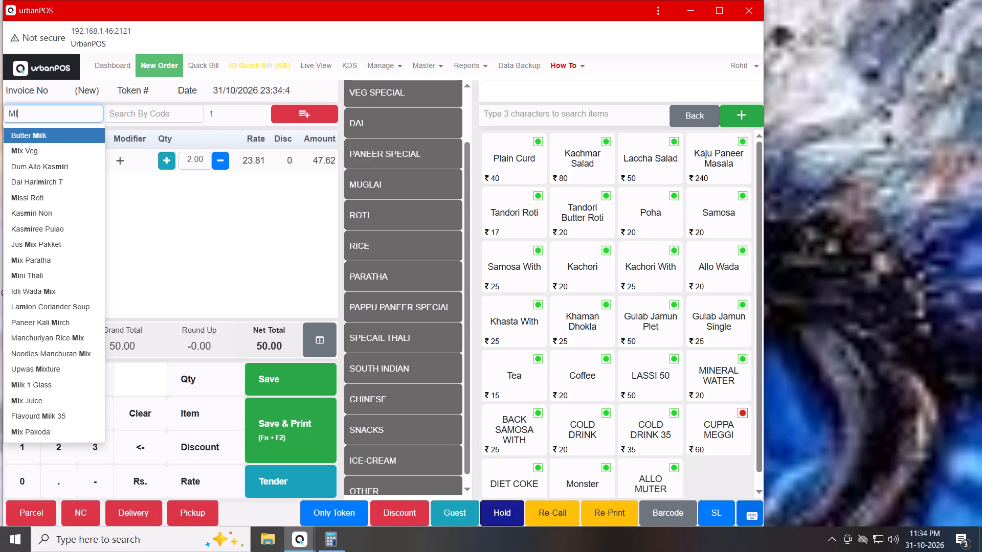
pyautogui.click(730, 381)
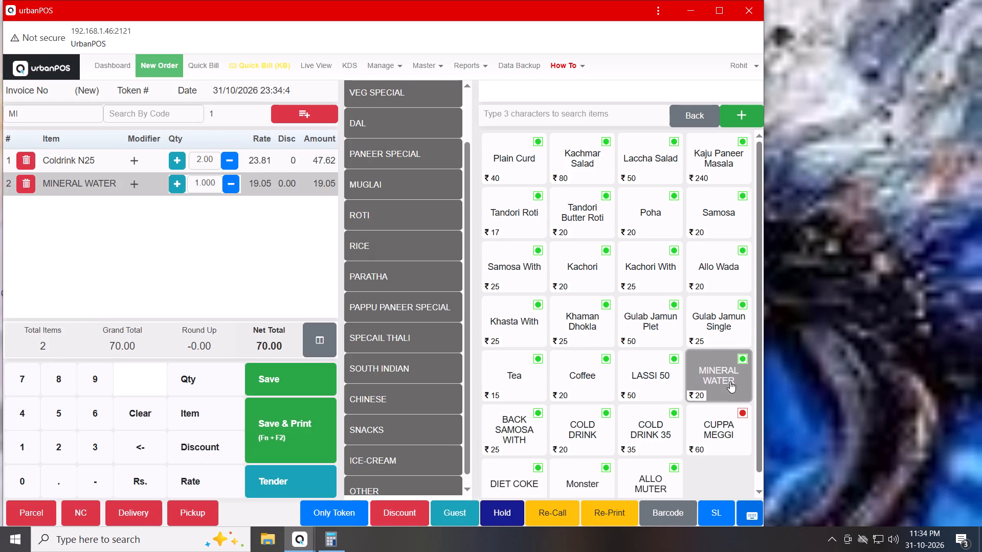
pyautogui.press('F2')
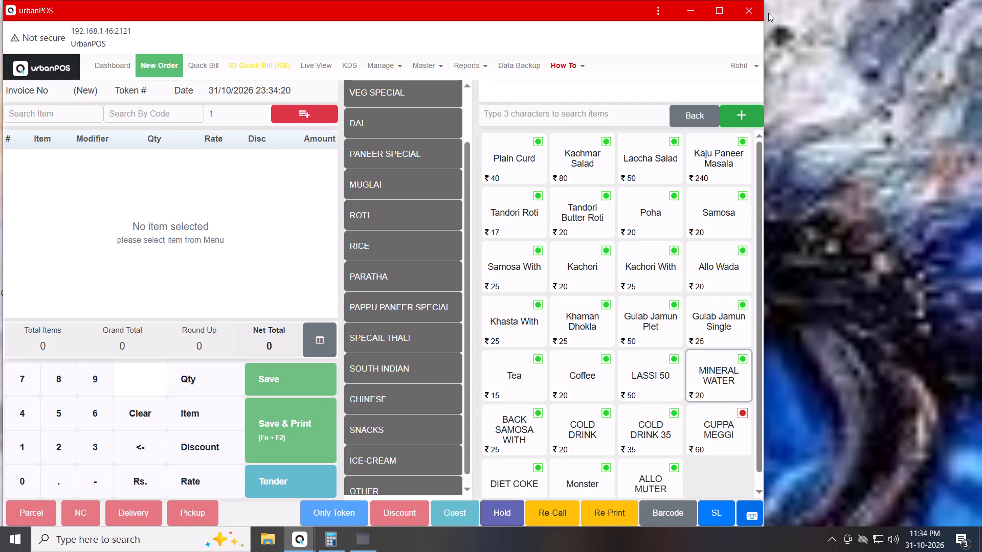
# Minimize the point-of-sale window, launch Google Chrome from the desktop and bring up its recent history.
pyautogui.click(699, 11)
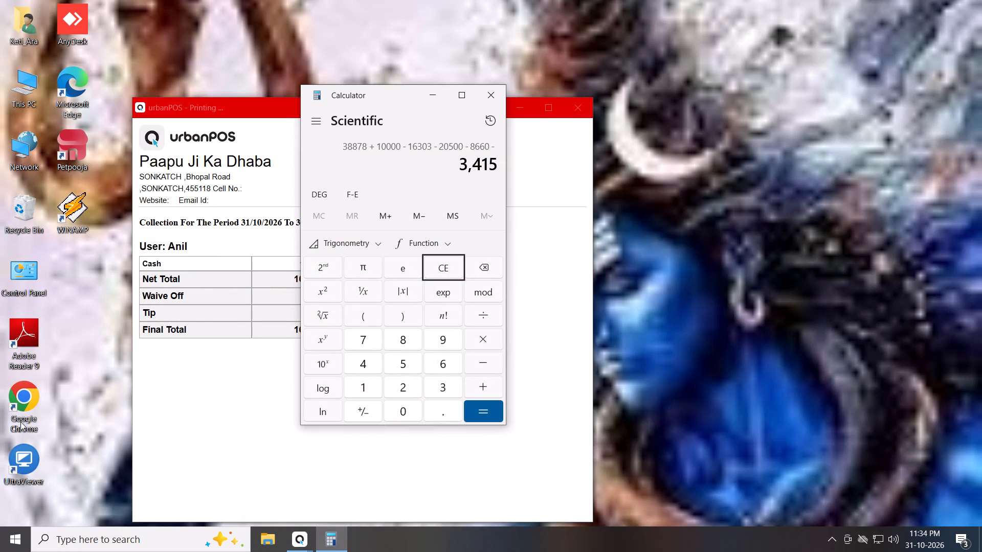
pyautogui.click(22, 420)
pyautogui.click(28, 421)
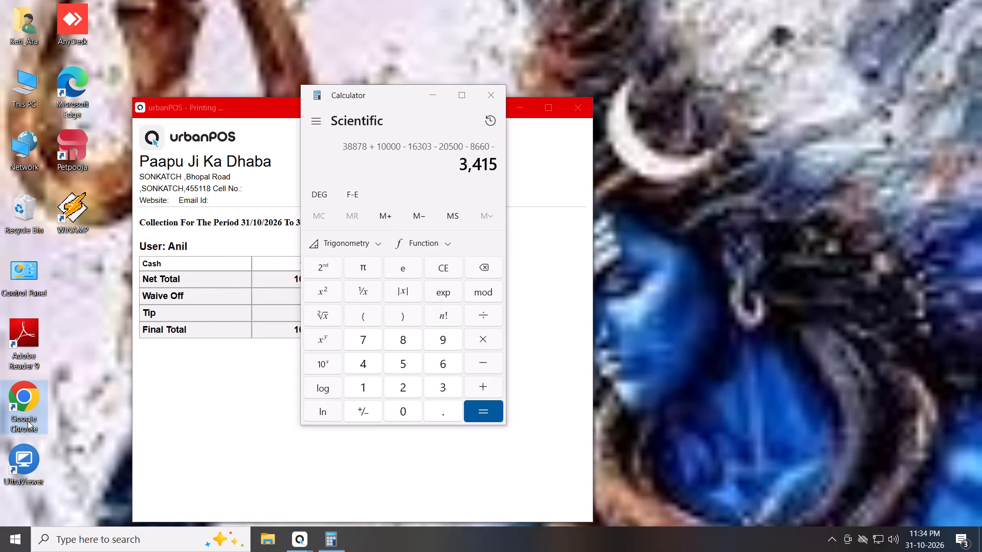
pyautogui.doubleClick(16, 390)
pyautogui.doubleClick(16, 390)
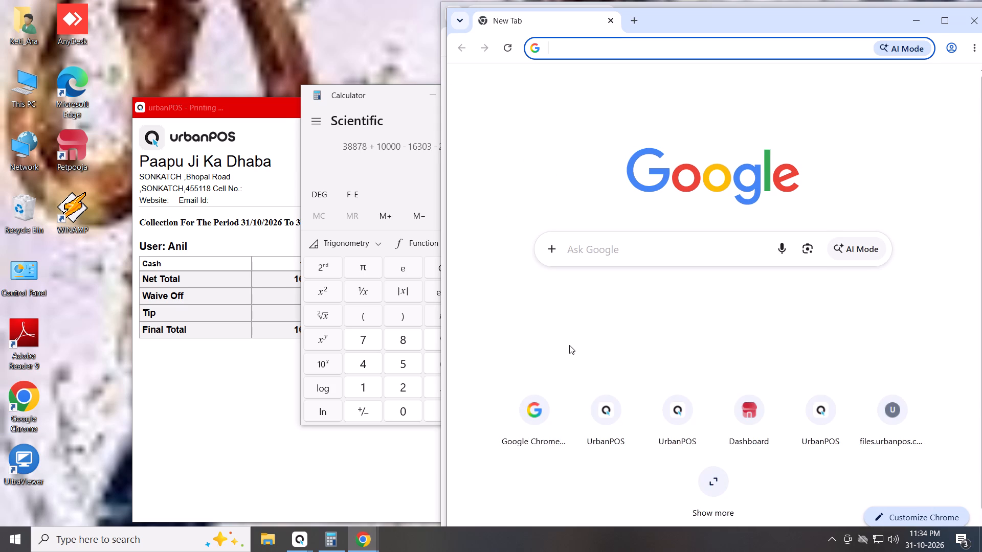
pyautogui.scroll(-1, 620, 323)
pyautogui.click(975, 52)
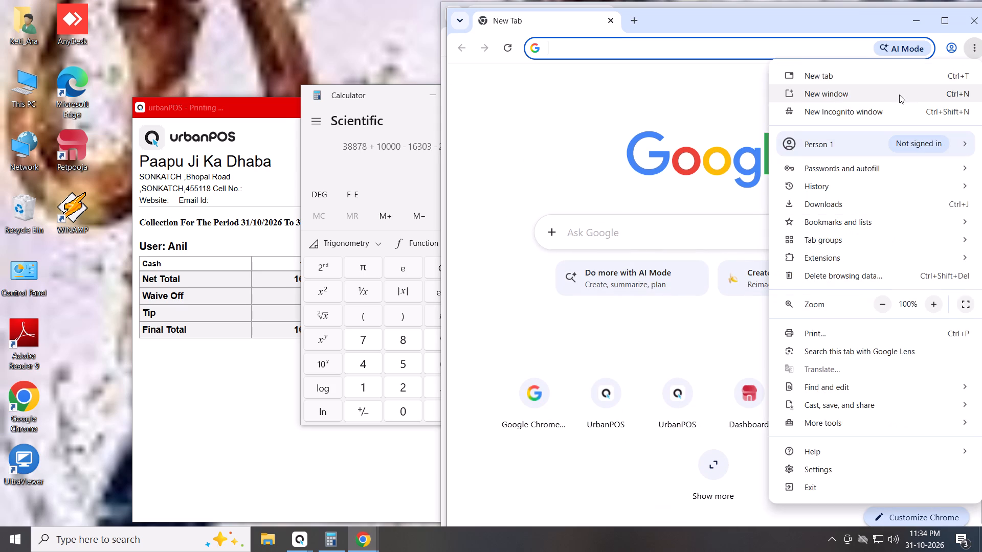
pyautogui.click(865, 185)
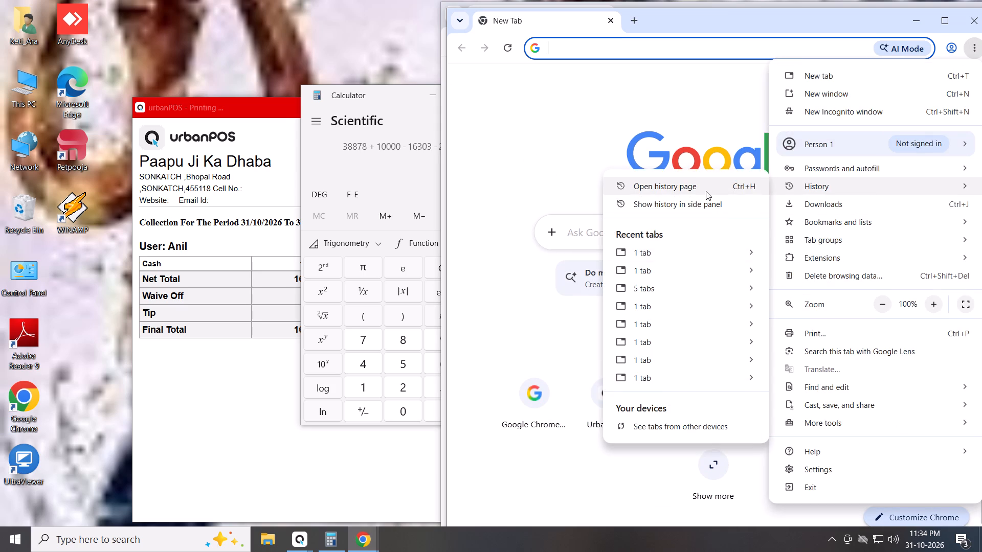
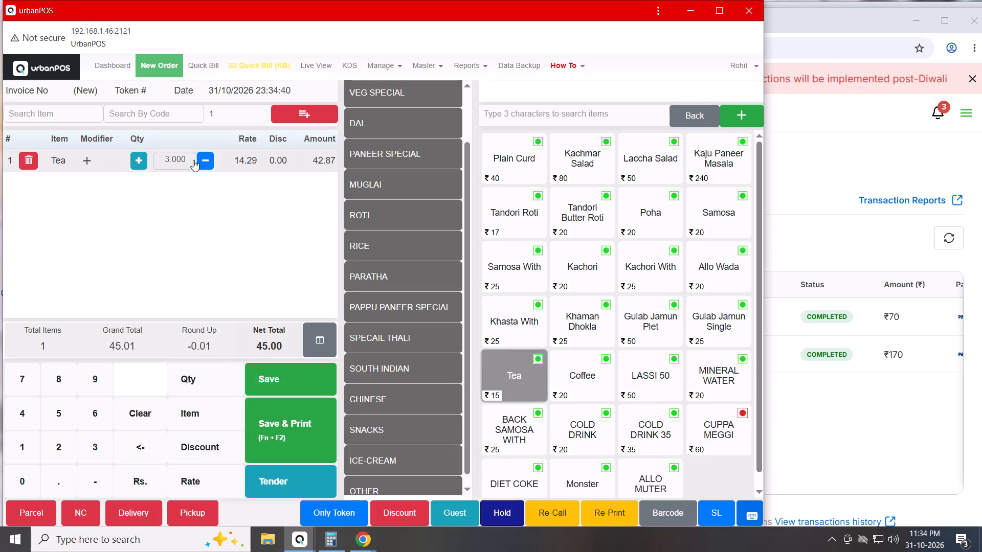
# Remove the Tea line from the current order.
pyautogui.click(34, 162)
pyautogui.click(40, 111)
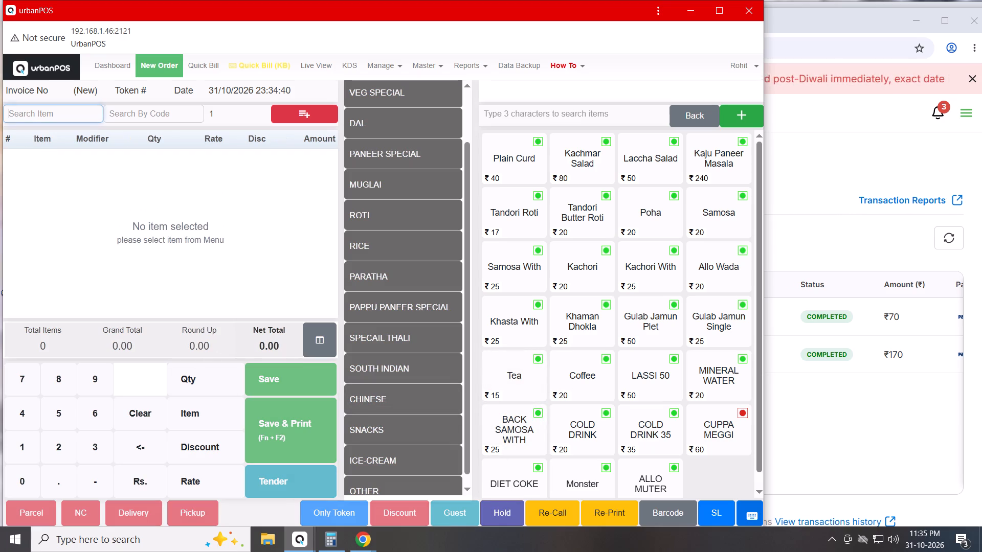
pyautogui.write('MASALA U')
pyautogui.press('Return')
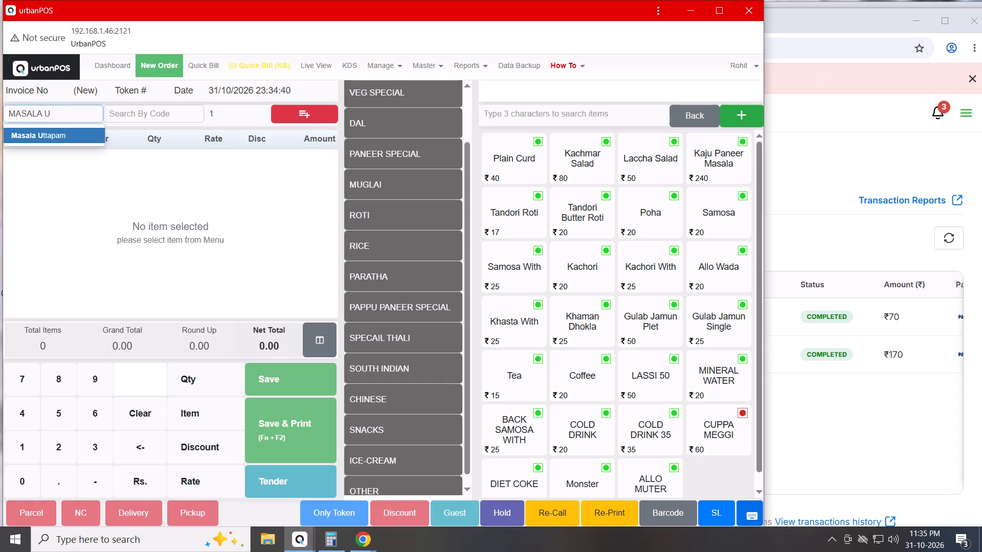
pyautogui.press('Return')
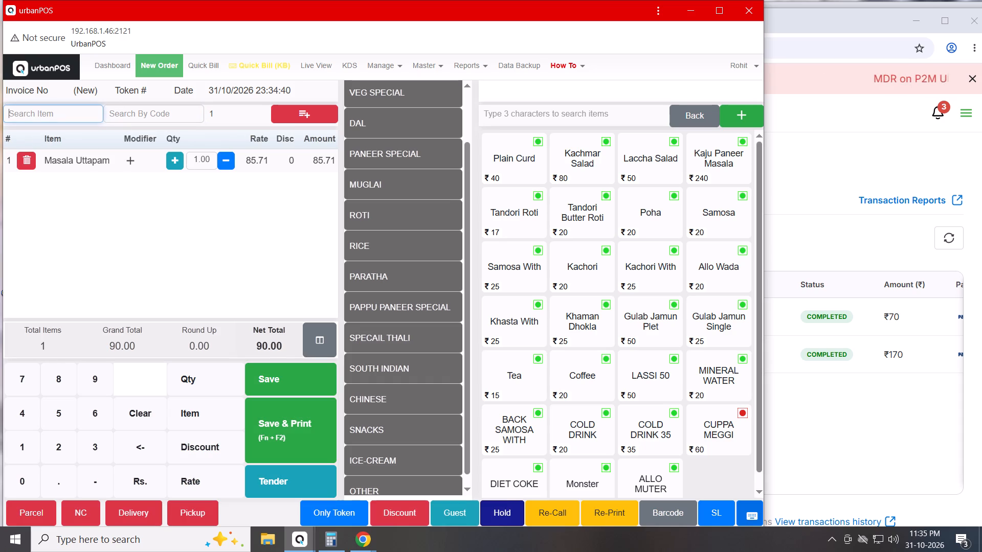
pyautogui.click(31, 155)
# Enter an order for 2 Tea, then save and print the bill.
pyautogui.doubleClick(532, 386)
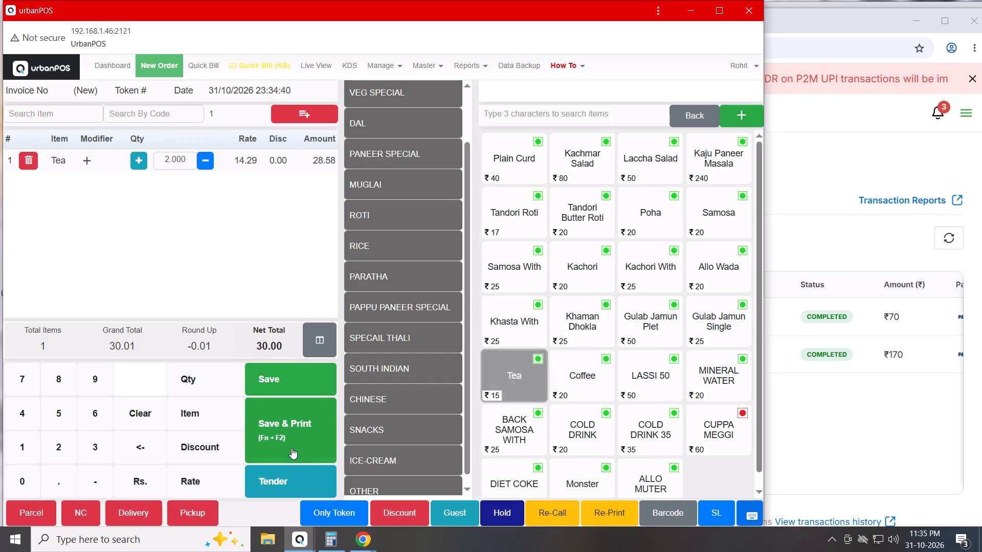
pyautogui.click(292, 448)
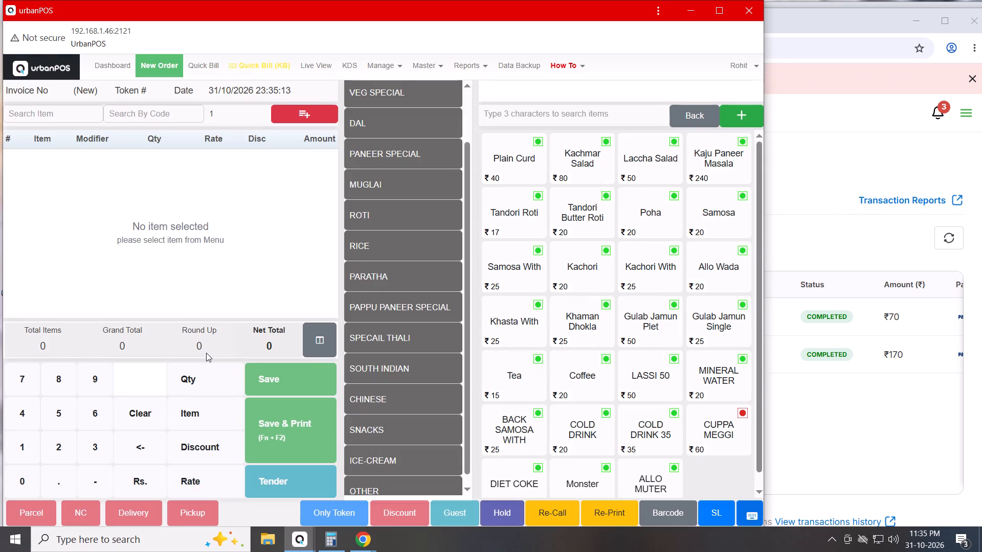
# Enter an order for 1 Masala Uttapam and 1 Kachori, then save and print the bill.
pyautogui.click(49, 112)
pyautogui.write('MASALA U')
pyautogui.press('Return')
pyautogui.press('Return')
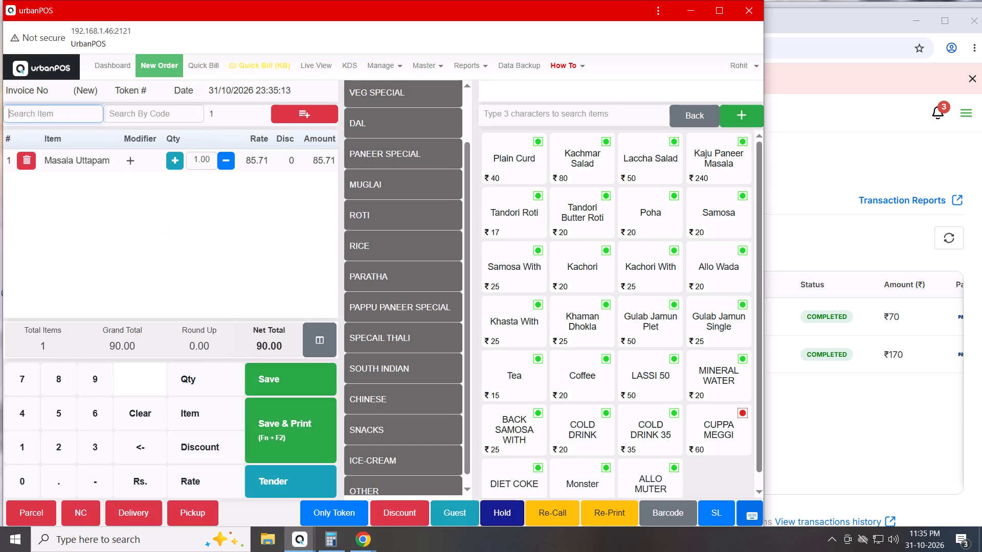
pyautogui.click(590, 263)
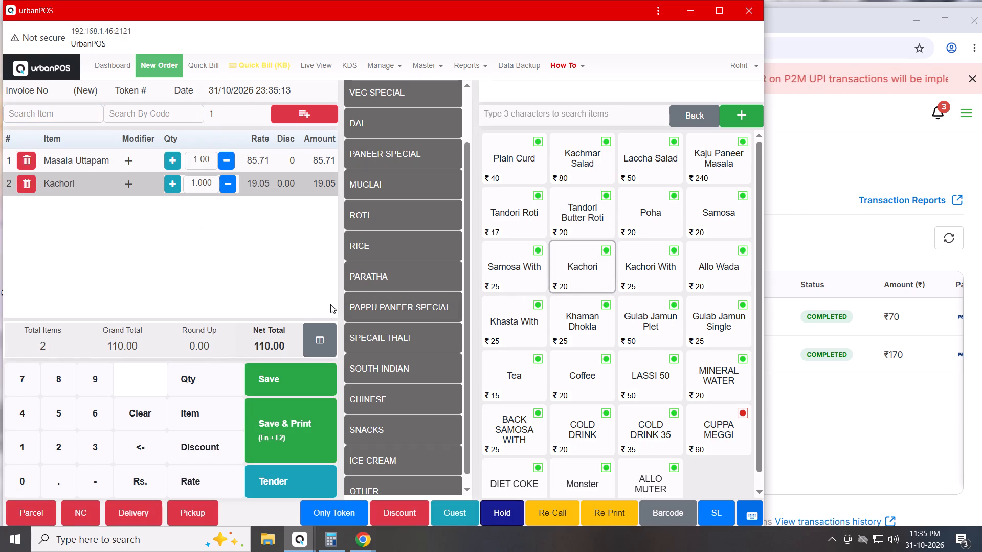
pyautogui.press('F2')
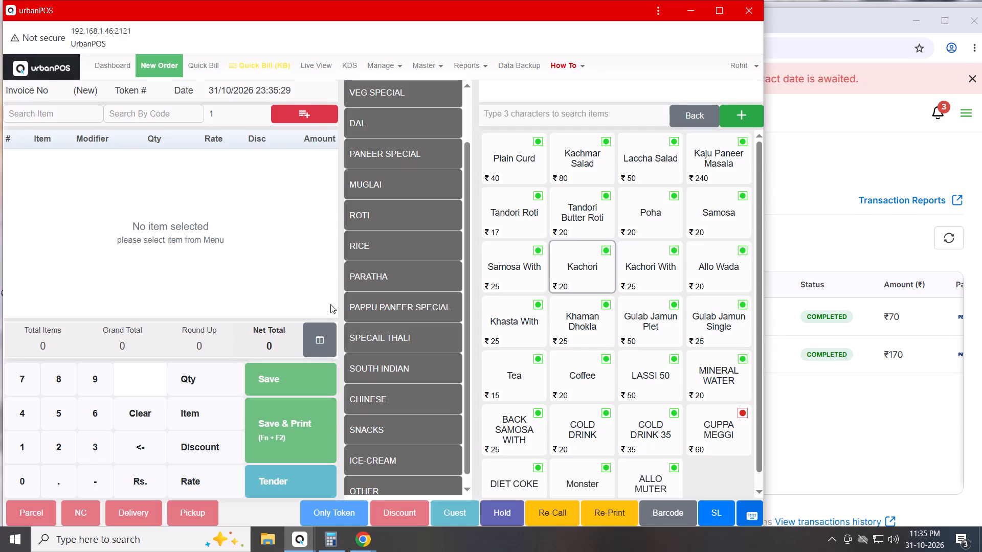
# Bill a new order of 1 Poha, saving and printing it.
pyautogui.click(636, 222)
pyautogui.click(325, 411)
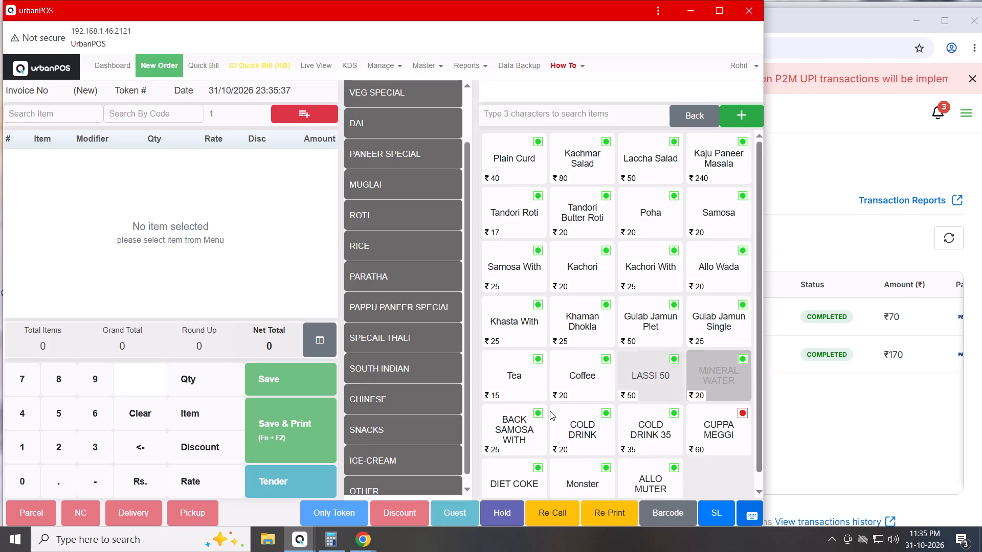
# Enter an order for 1 Kachori, then save and print the bill.
pyautogui.click(596, 258)
pyautogui.press('F2')
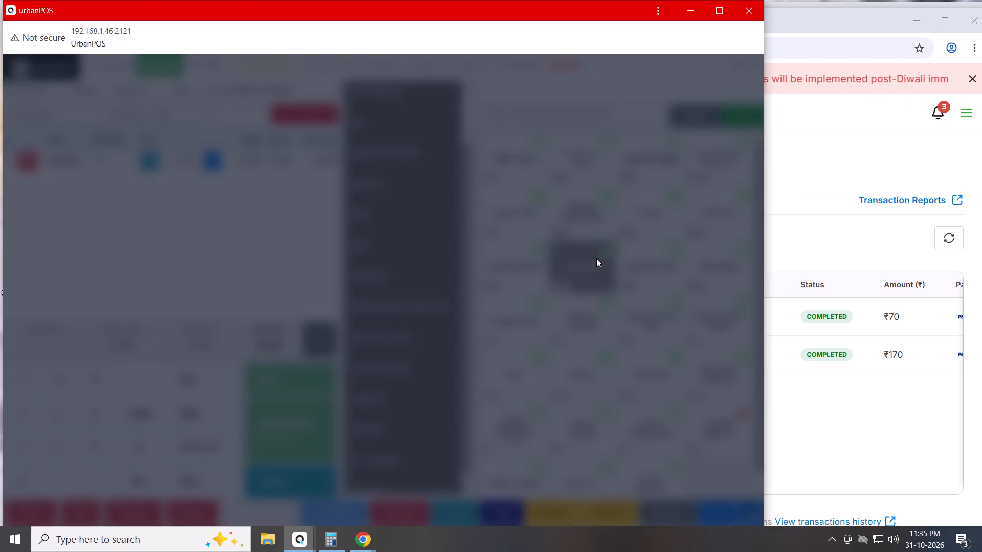
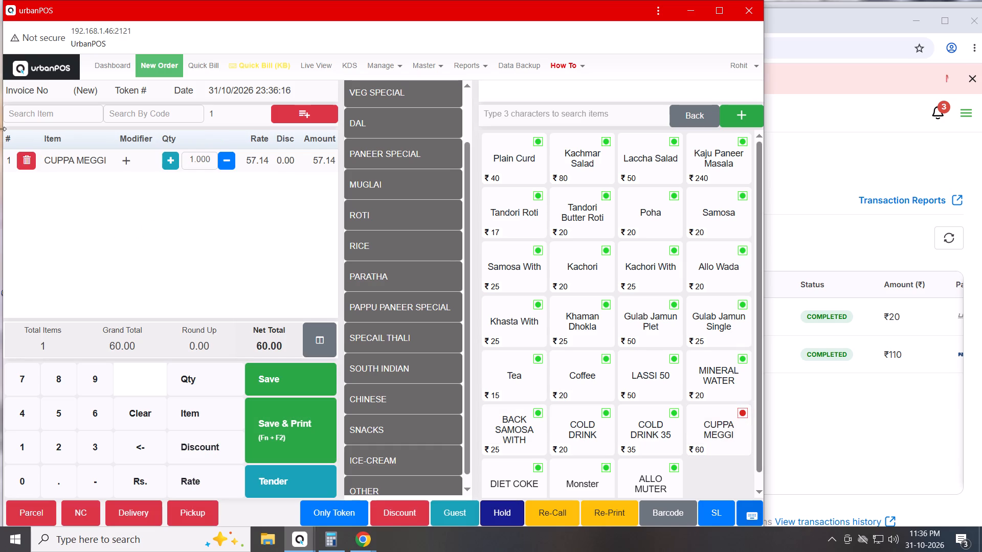
# Replace the Cuppa Meggi in the open order with 1 Mineral Water, then save and print the bill.
pyautogui.click(26, 155)
pyautogui.doubleClick(742, 361)
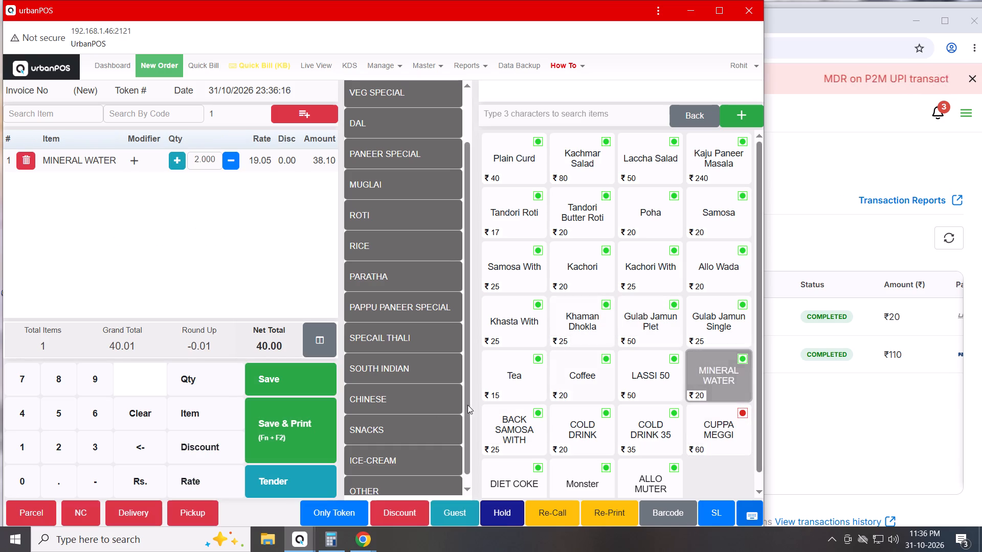
pyautogui.click(226, 160)
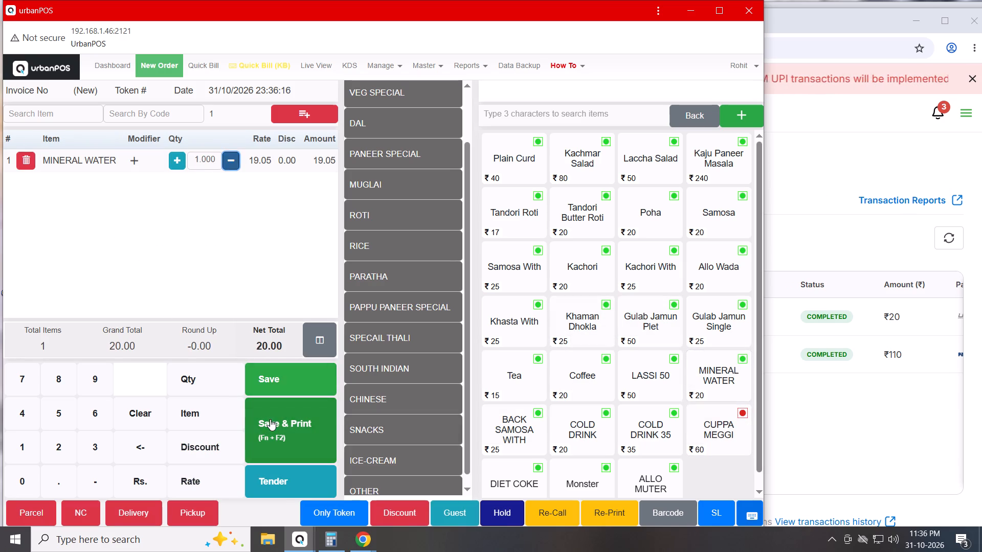
pyautogui.click(270, 419)
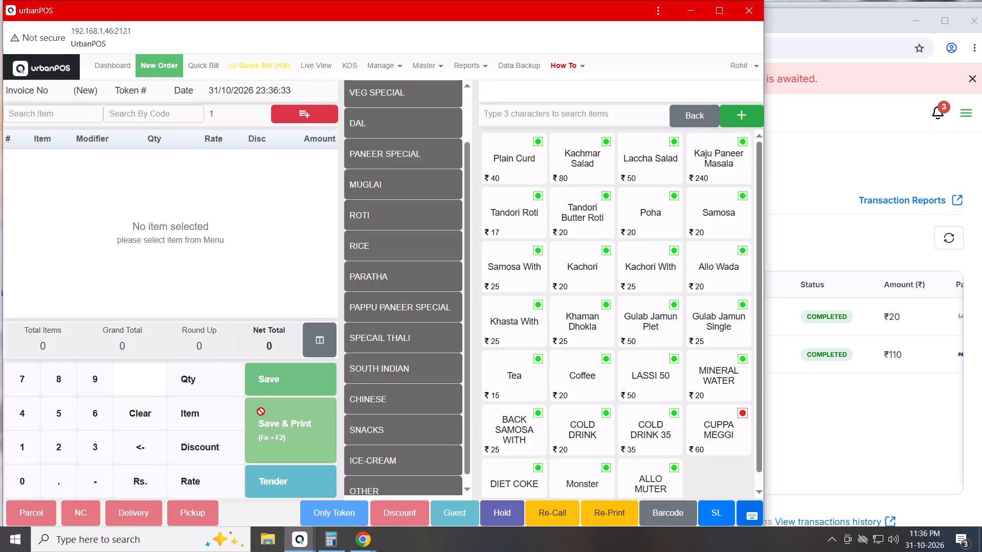
# Enter an order for 1 Kachori, then save and print the bill.
pyautogui.doubleClick(578, 269)
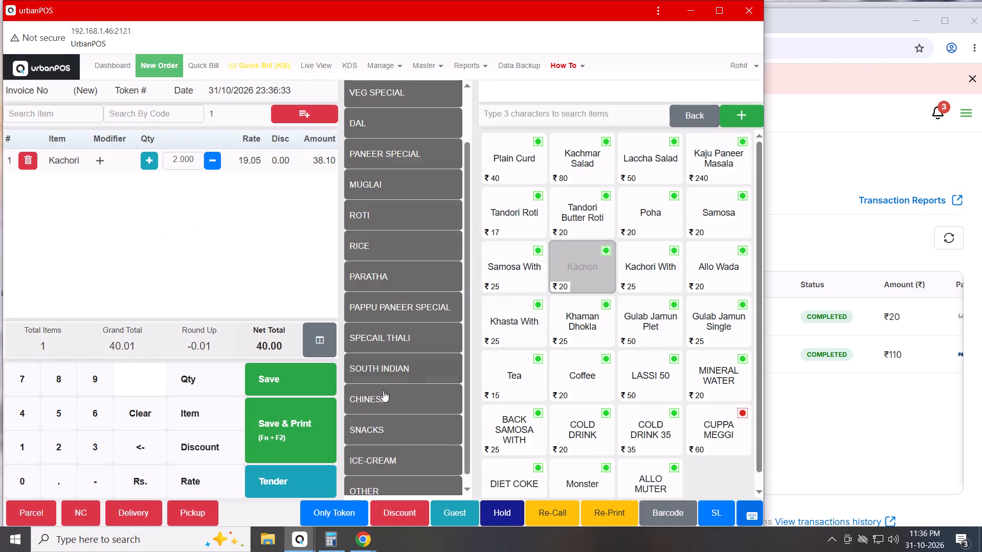
pyautogui.click(218, 156)
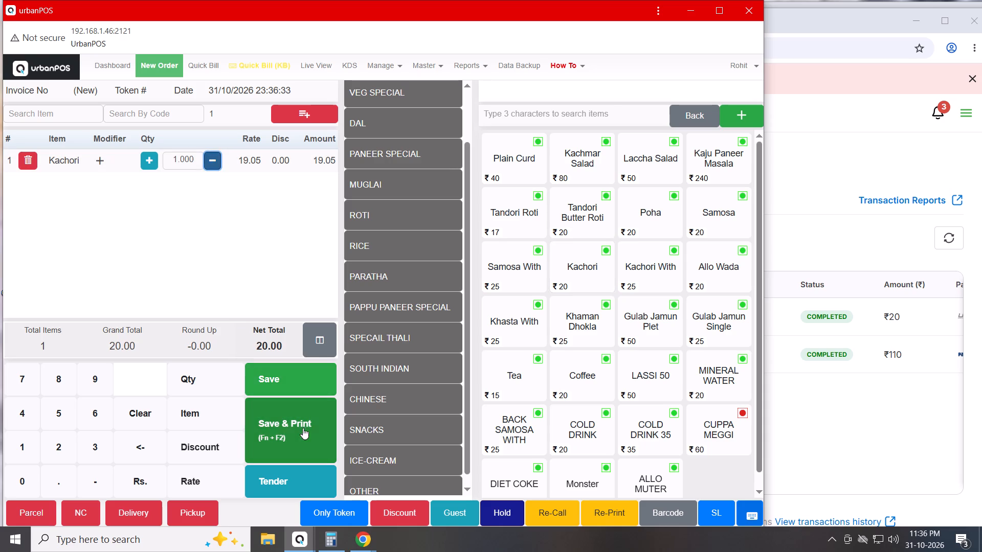
pyautogui.click(303, 428)
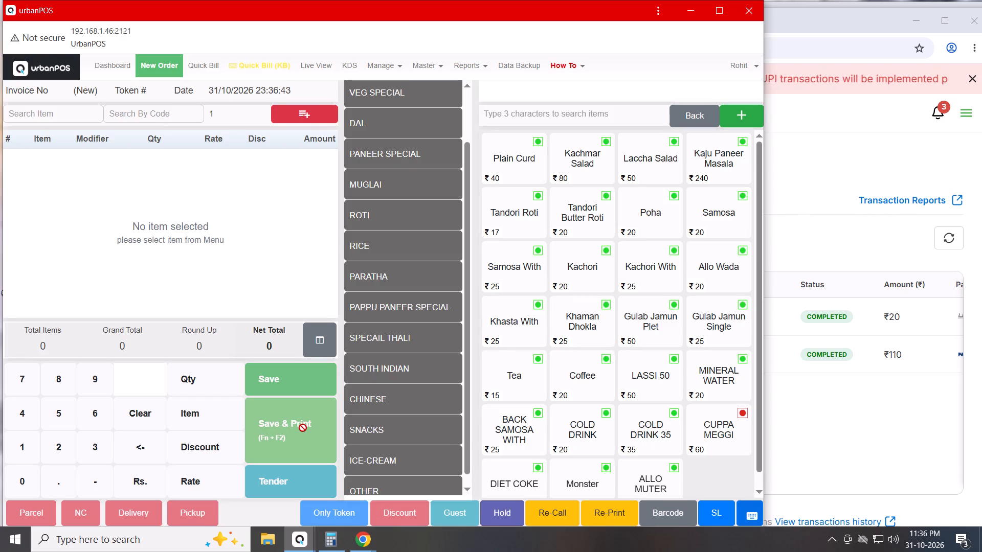
# Bill a new order of 1 Tea, saving and printing it.
pyautogui.click(485, 364)
pyautogui.click(314, 419)
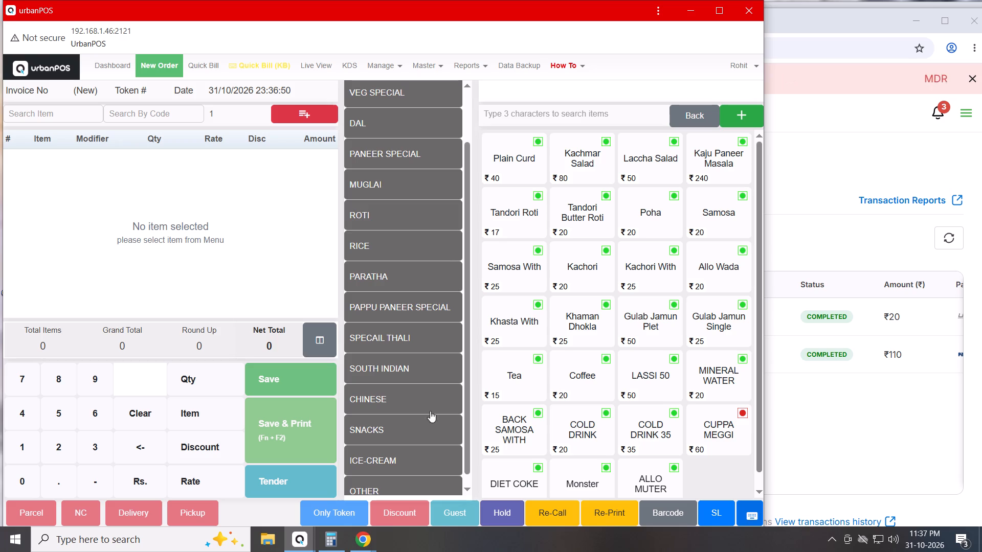
# Enter another order for 1 Tea, then save and print the bill.
pyautogui.scroll(7, 532, 302)
pyautogui.doubleClick(48, 112)
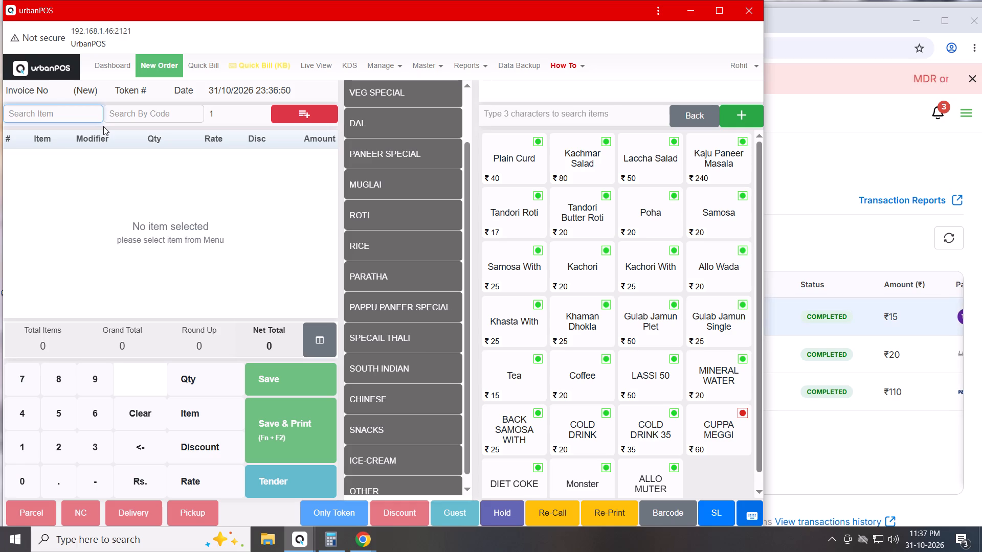
pyautogui.click(487, 370)
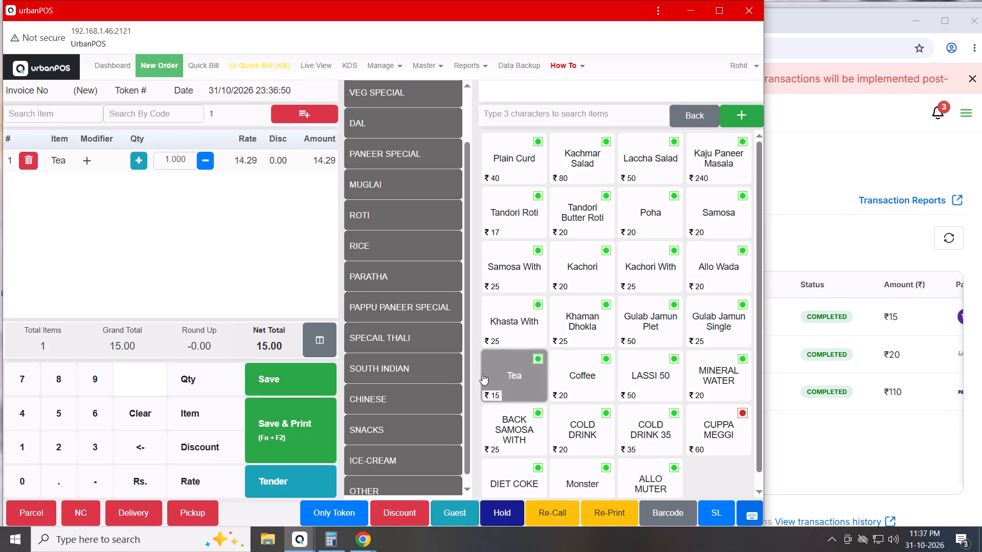
pyautogui.press('F2')
# Search the items for SPEC, add 1 Special Thali to the order, then save and print the bill.
pyautogui.click(88, 116)
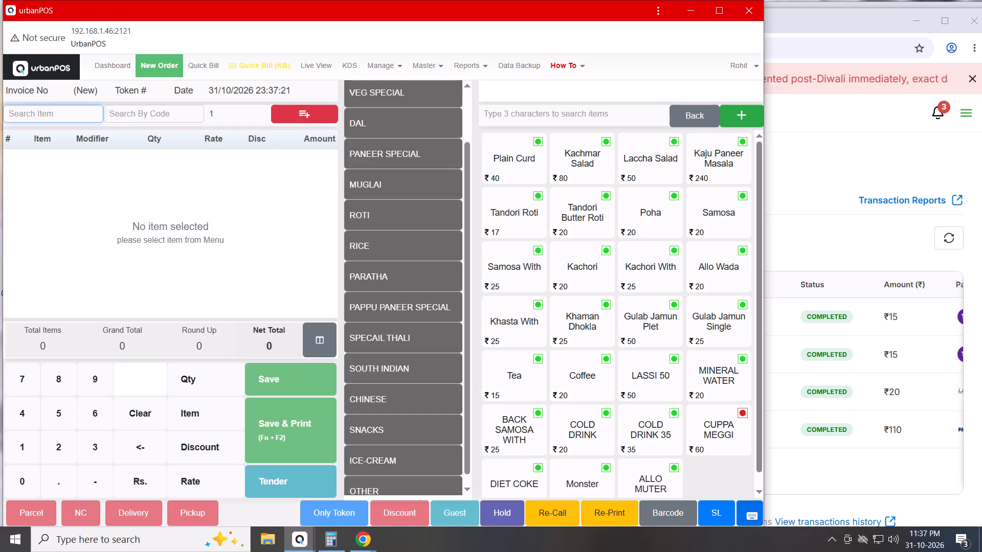
pyautogui.write('SPEC')
pyautogui.press('Up')
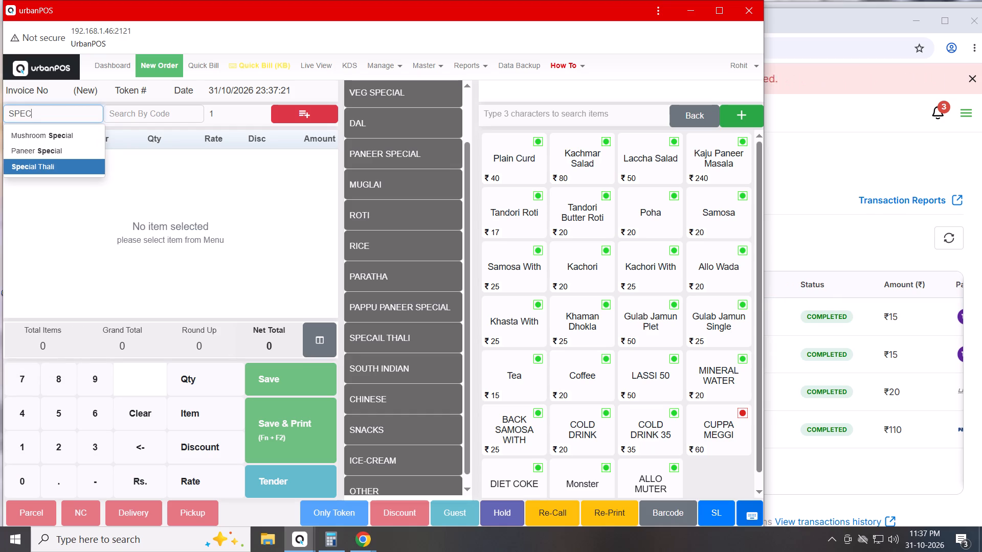
pyautogui.press('Return')
pyautogui.press('Return')
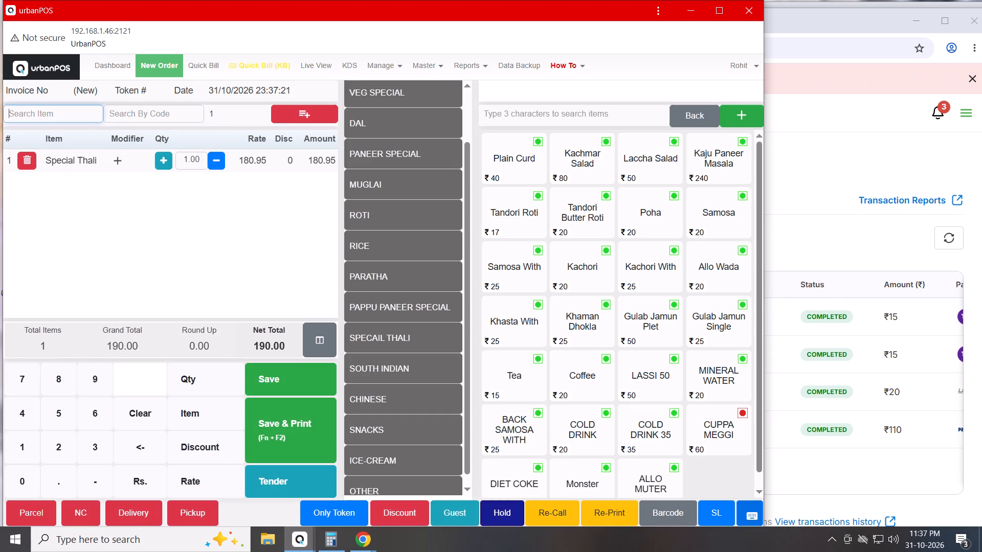
pyautogui.press('F2')
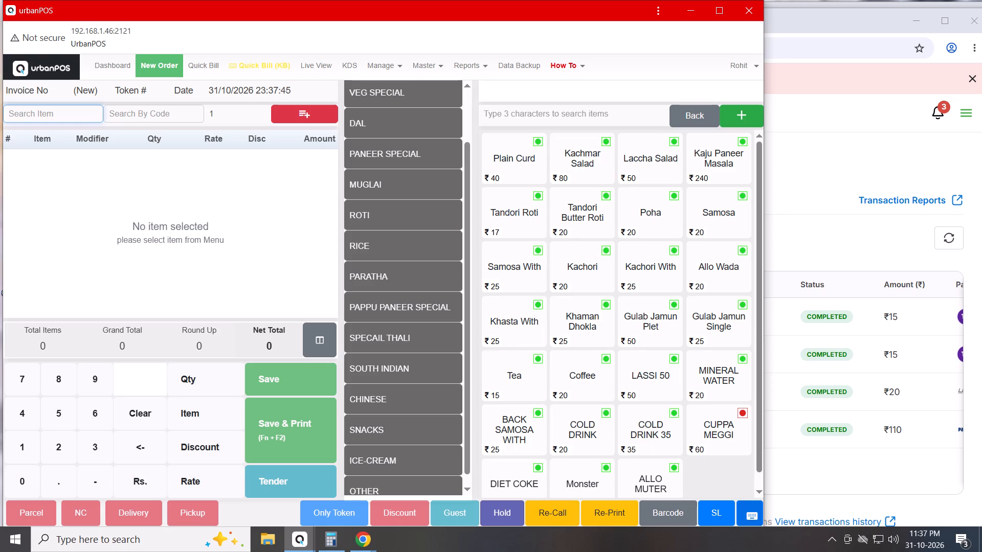
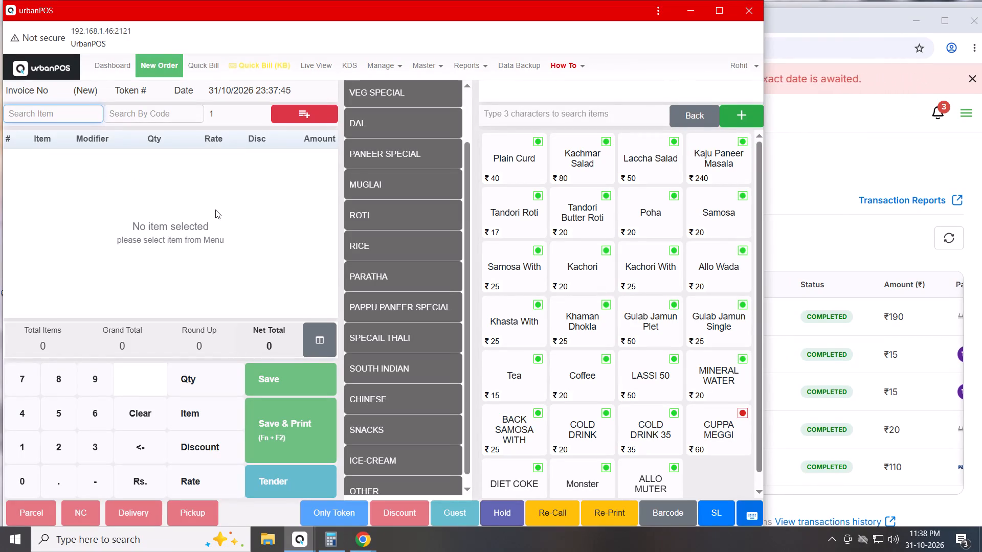
# Generate the summary collection report for 31/10/2026, filtered to user Rohit.
pyautogui.scroll(-3, 226, 203)
pyautogui.scroll(2, 226, 203)
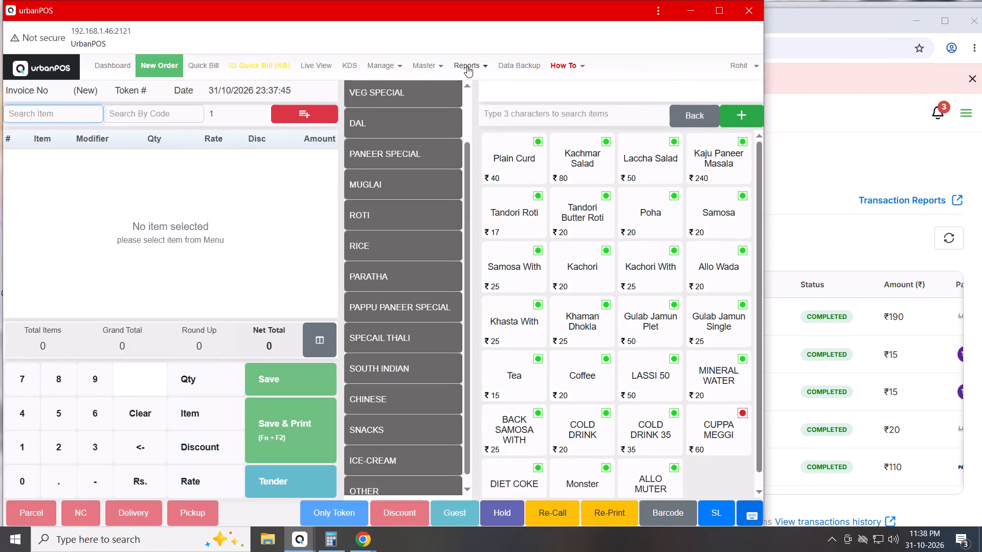
pyautogui.doubleClick(467, 66)
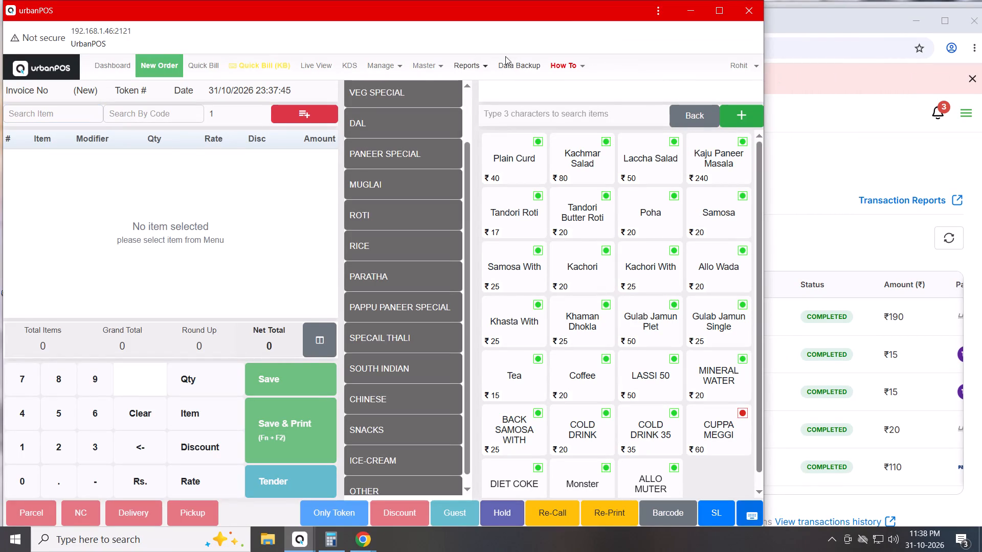
pyautogui.doubleClick(487, 60)
pyautogui.doubleClick(486, 62)
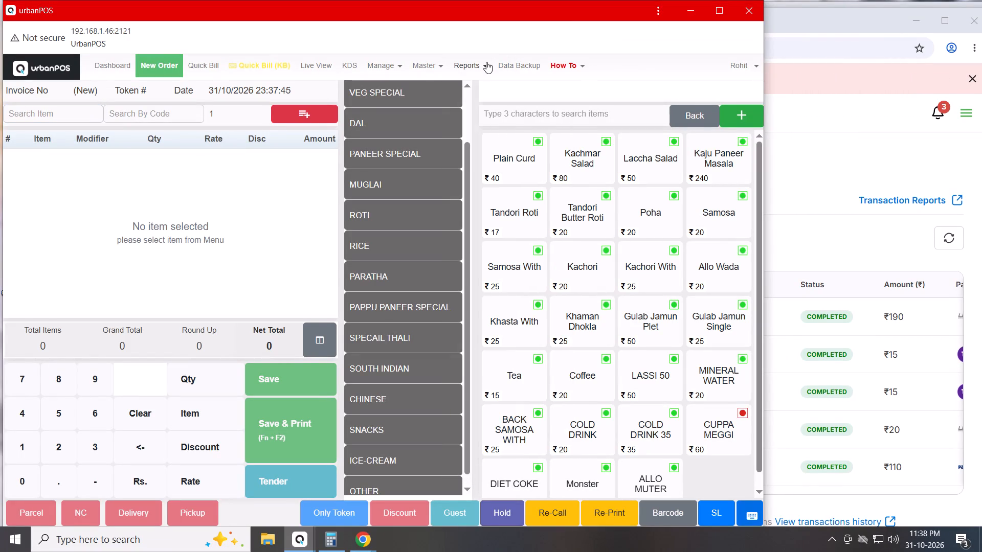
pyautogui.click(486, 62)
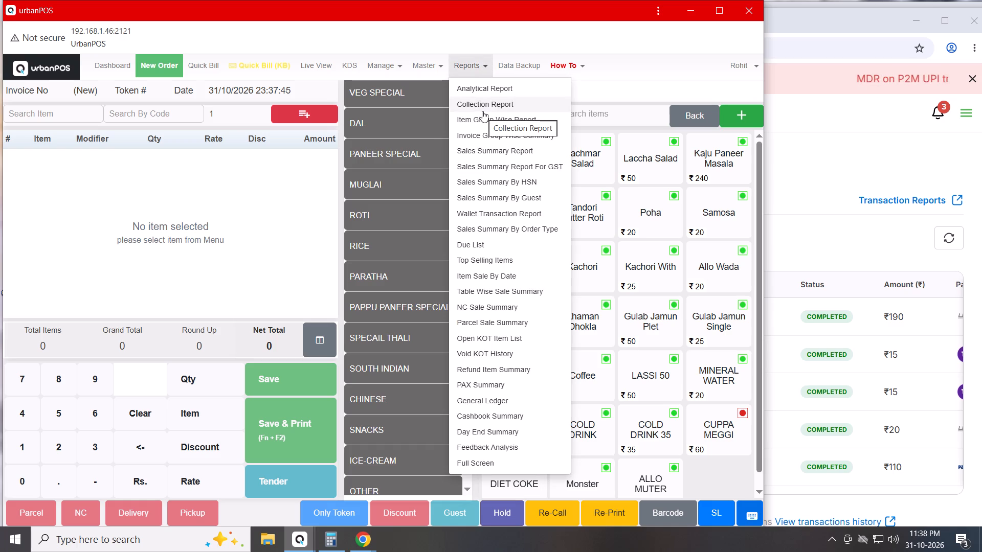
pyautogui.click(482, 111)
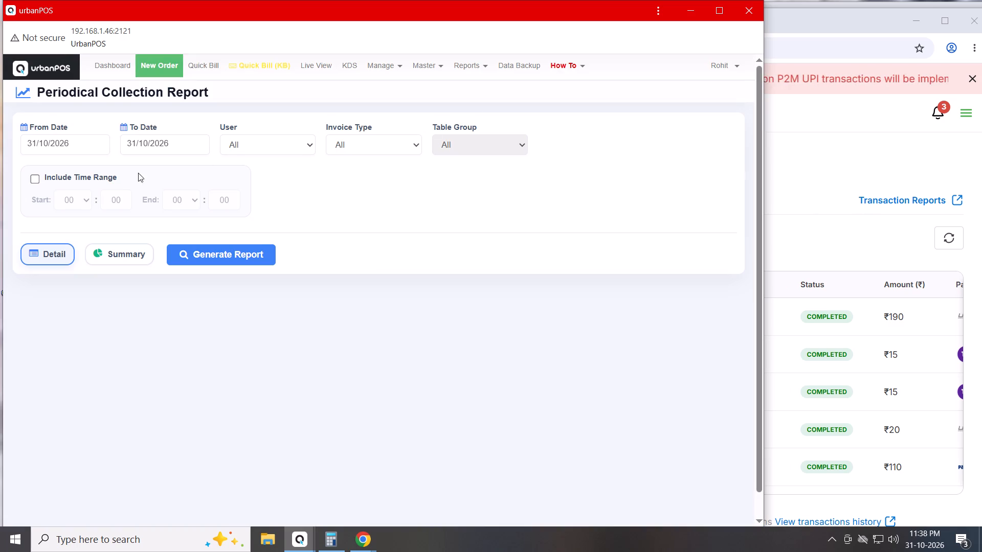
pyautogui.click(135, 247)
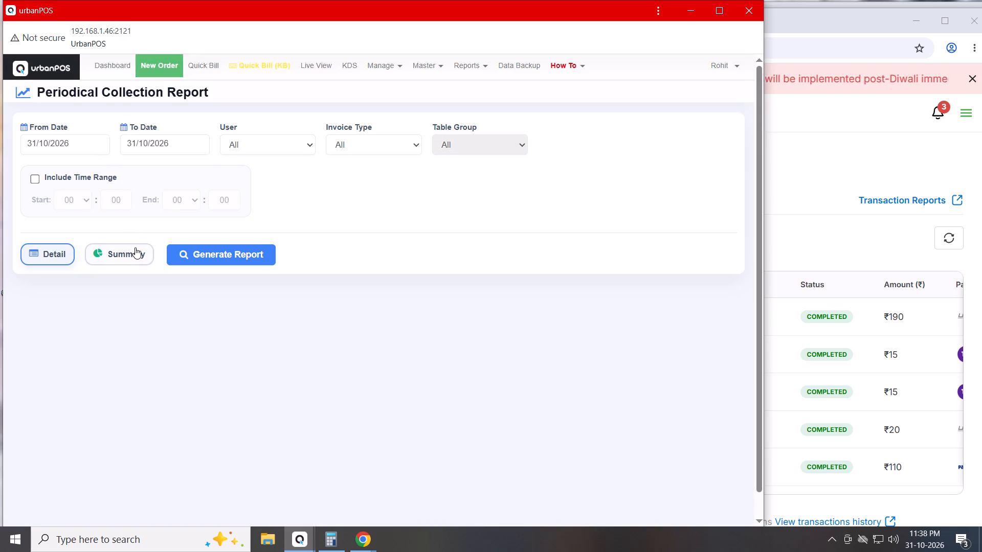
pyautogui.click(270, 141)
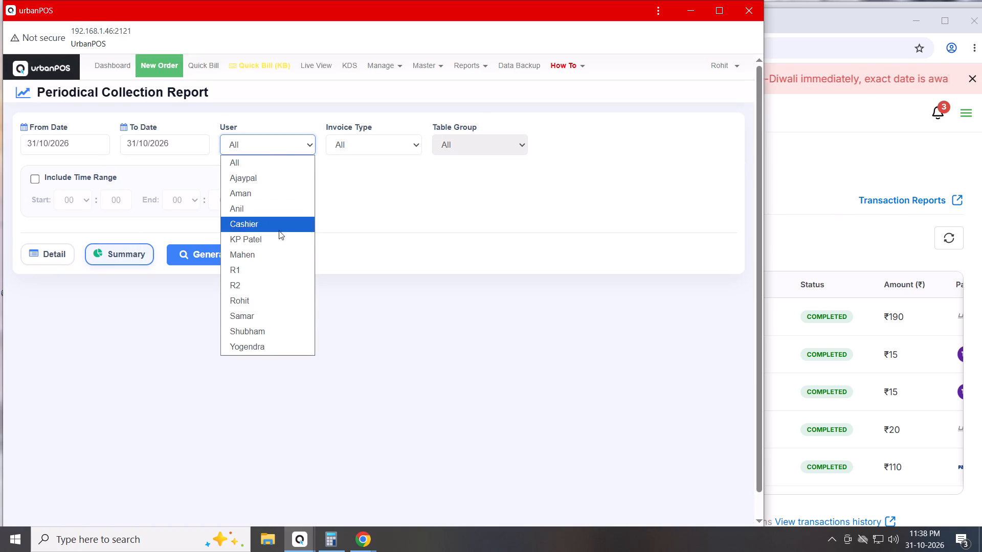
pyautogui.click(275, 297)
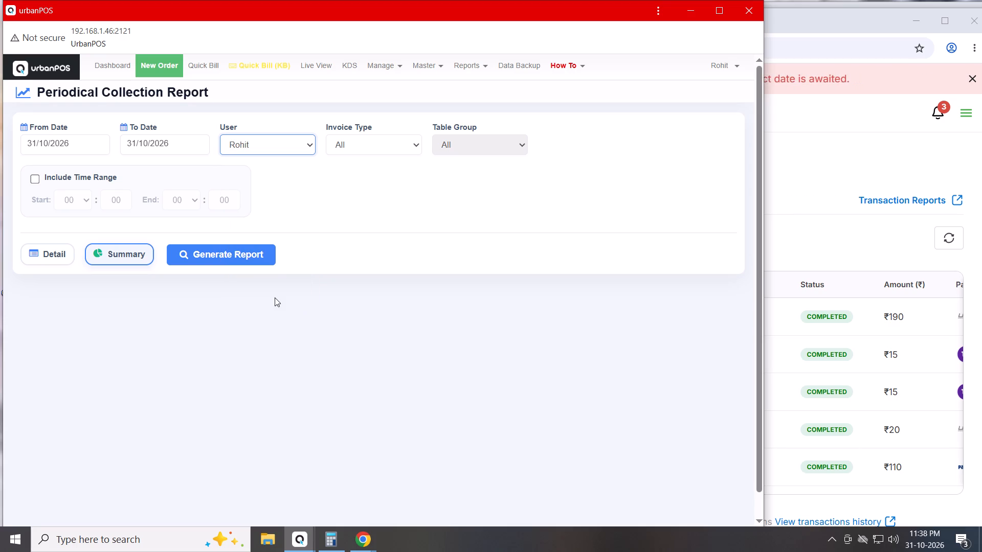
pyautogui.doubleClick(262, 264)
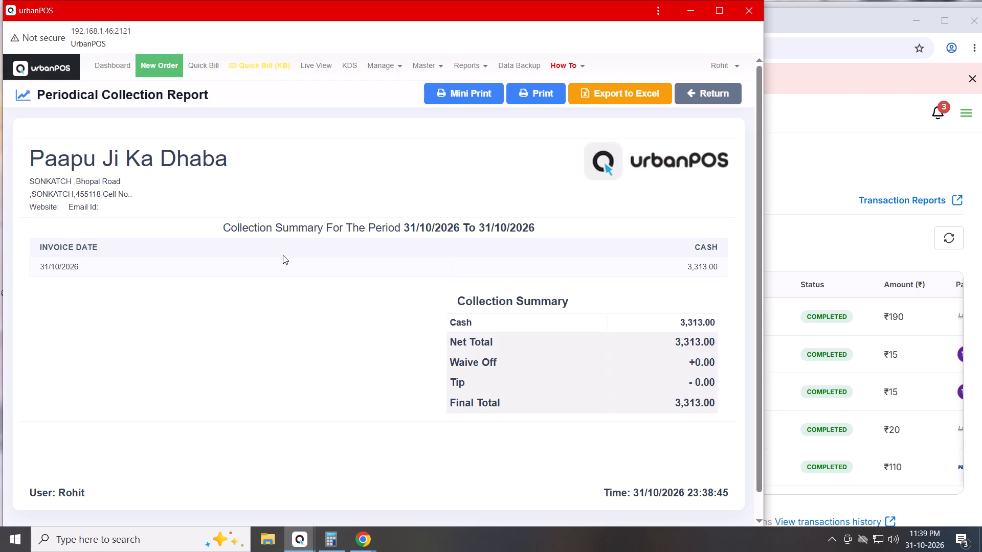
# Switch to Calculator, clear it, and add up 3313, 3415 and 16398.
pyautogui.doubleClick(330, 534)
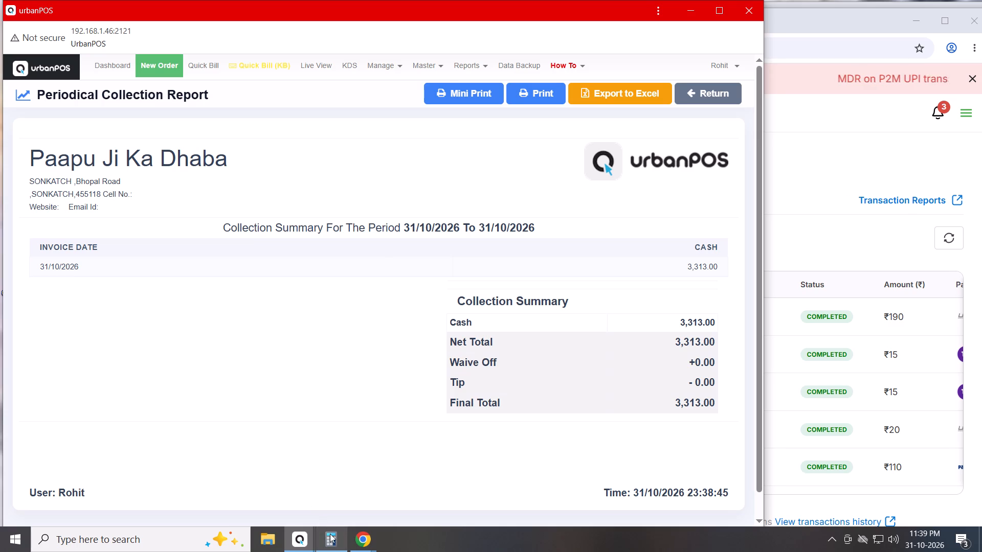
pyautogui.tripleClick(443, 267)
pyautogui.click(443, 267)
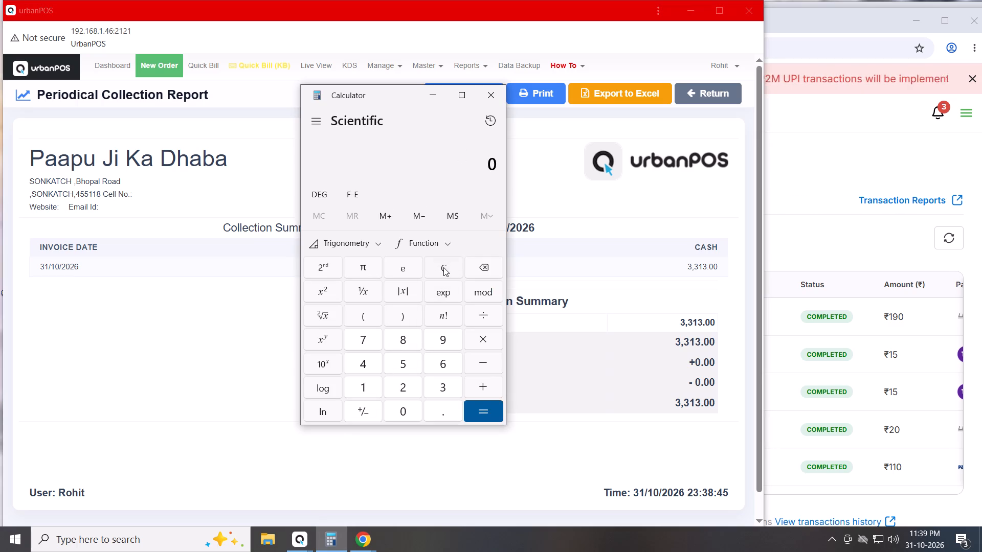
pyautogui.write('33')
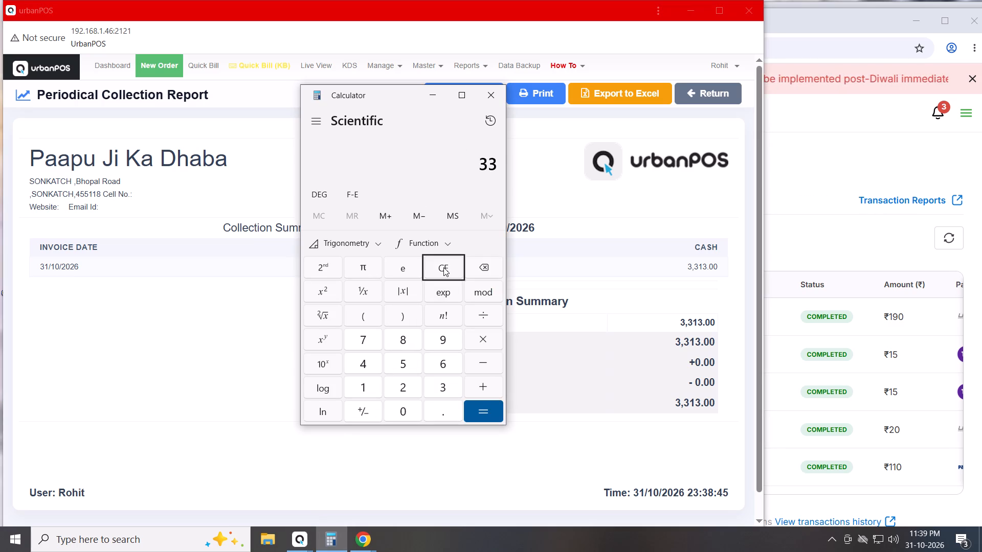
pyautogui.write('13')
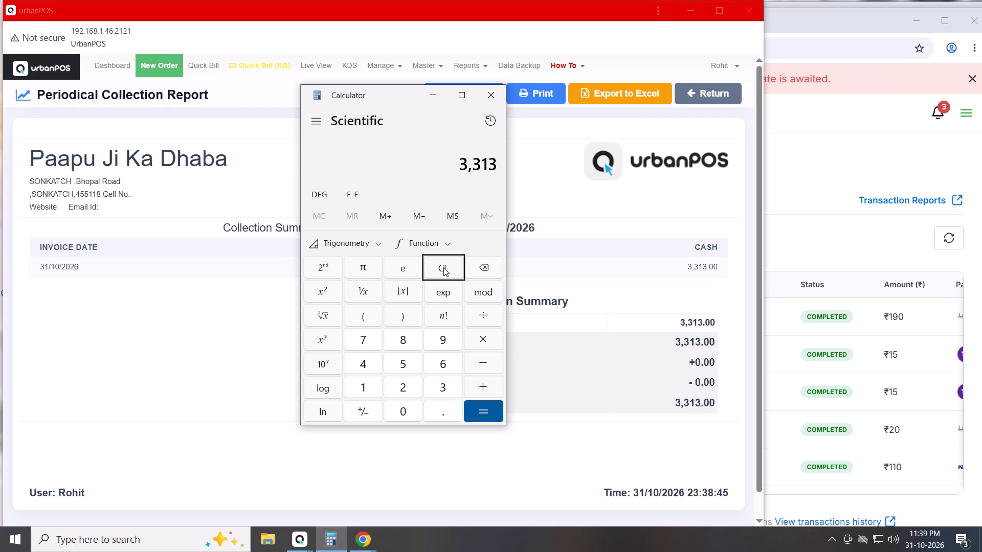
pyautogui.press('+')
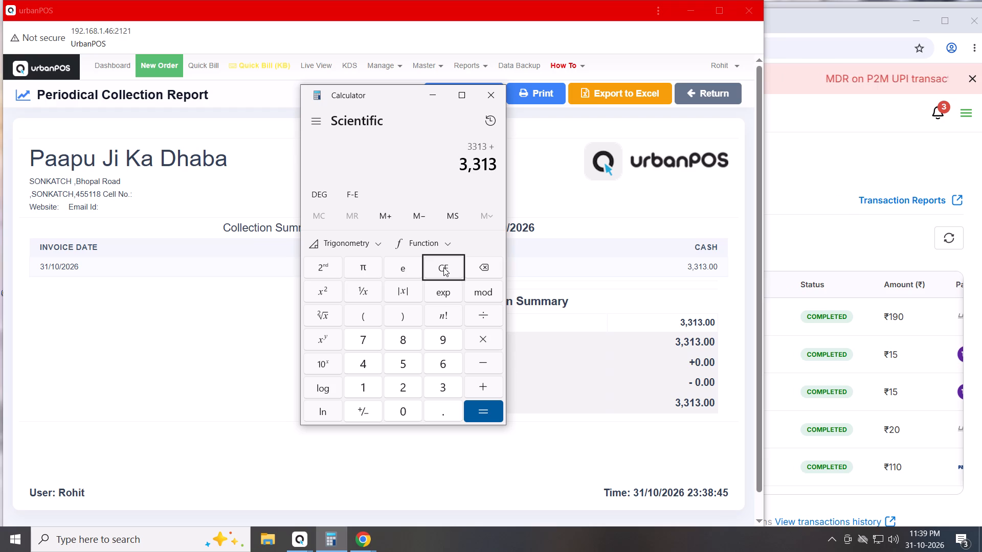
pyautogui.write('34')
pyautogui.write('15+')
pyautogui.write('+++++++++++++++++')
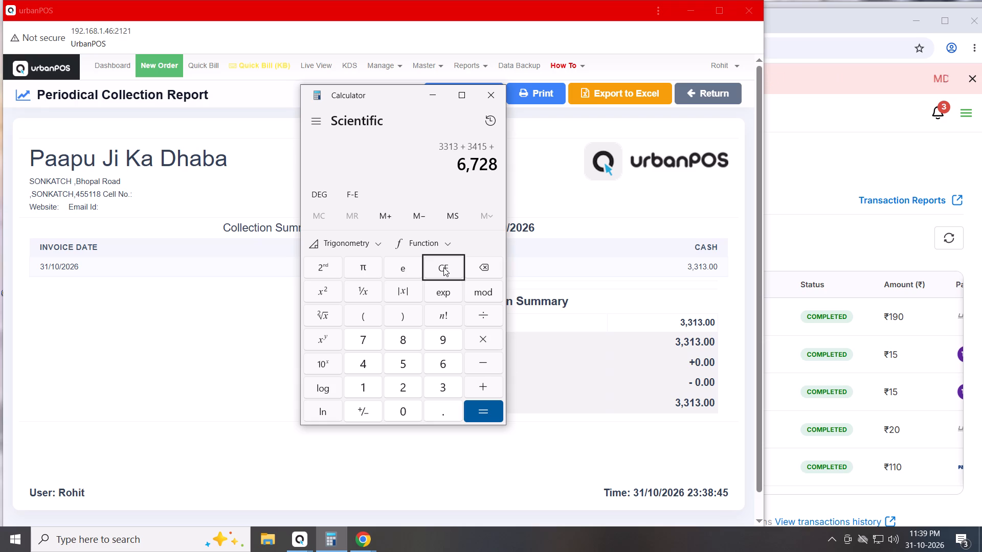
pyautogui.write('16')
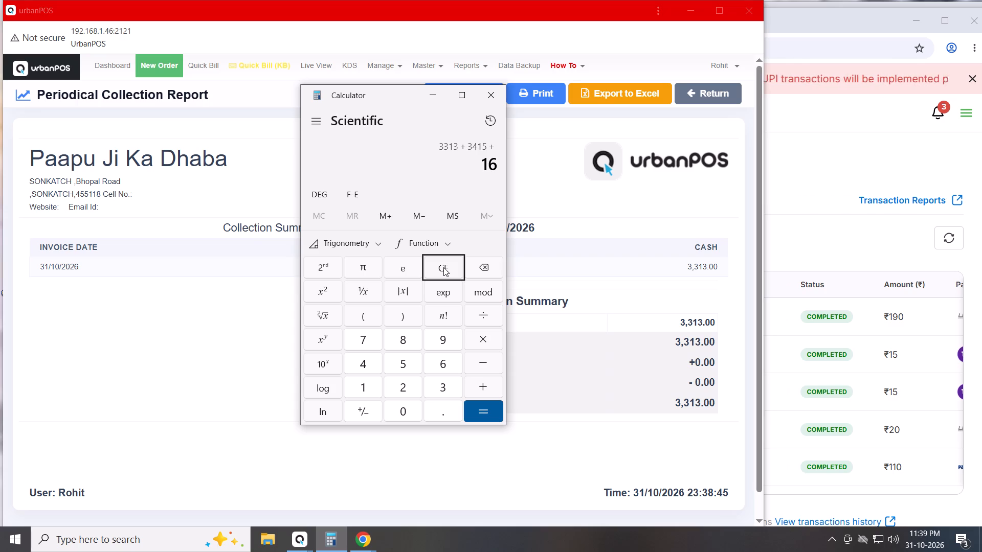
pyautogui.write('398')
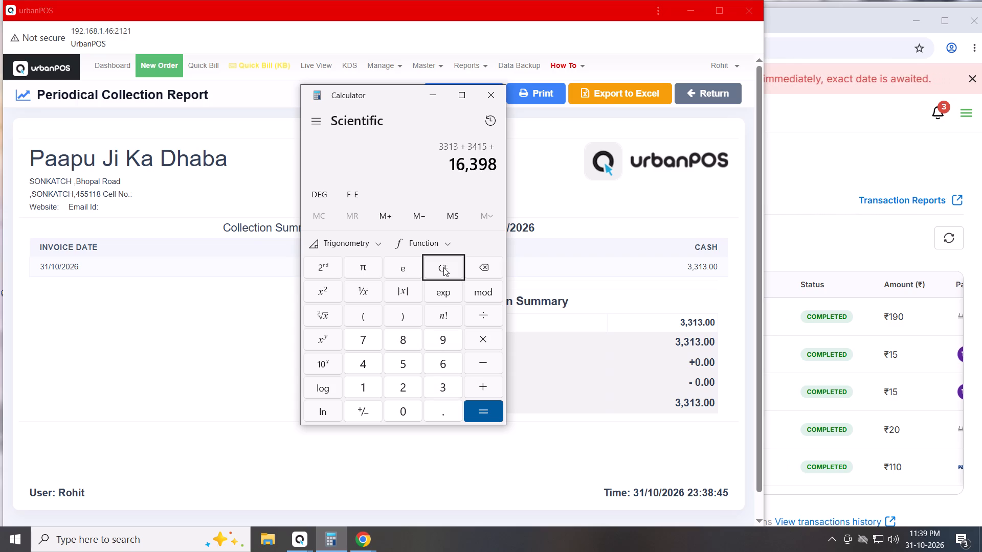
pyautogui.write('++++++++++++')
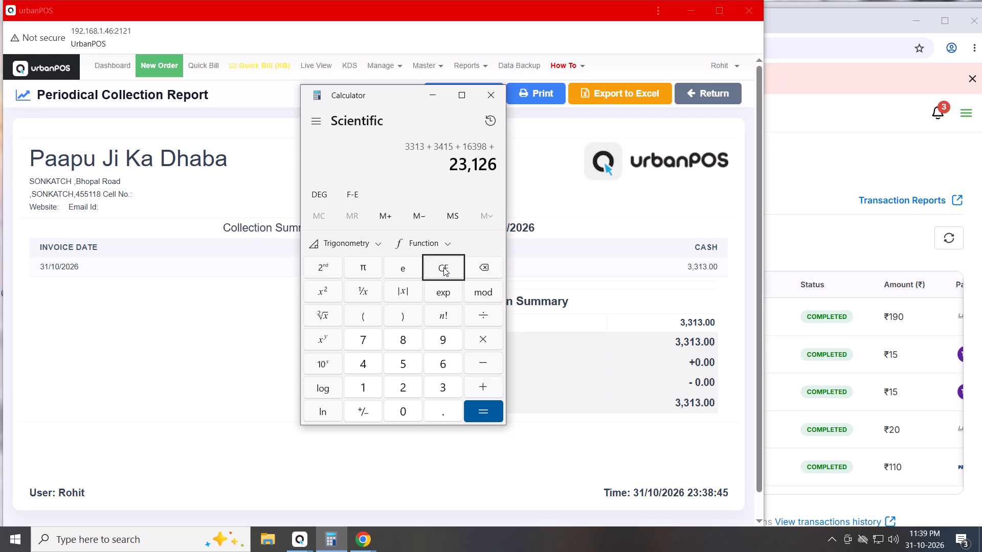
# Subtract 5850 from the running sum and continue with a further subtraction.
pyautogui.press('-')
pyautogui.write('58')
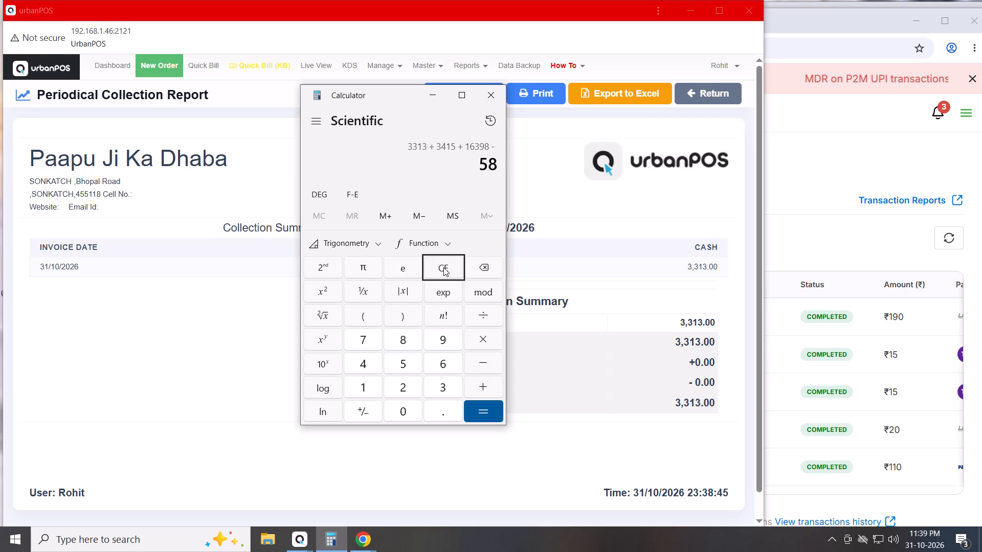
pyautogui.write('50')
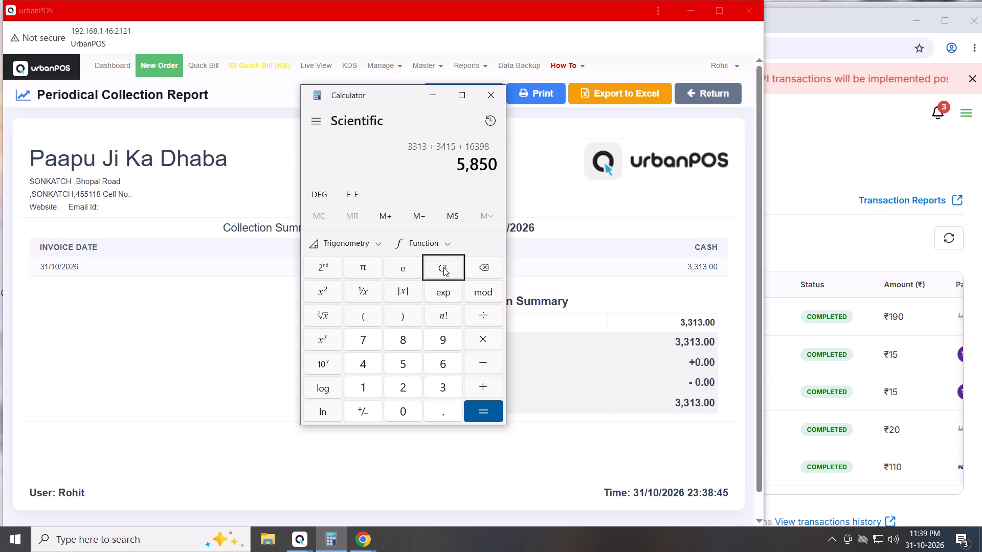
pyautogui.press('-')
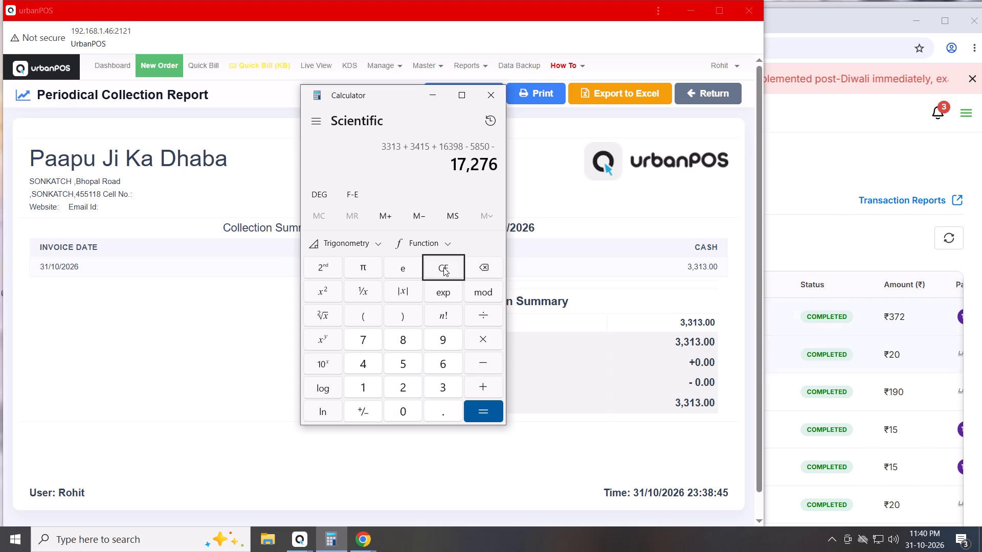
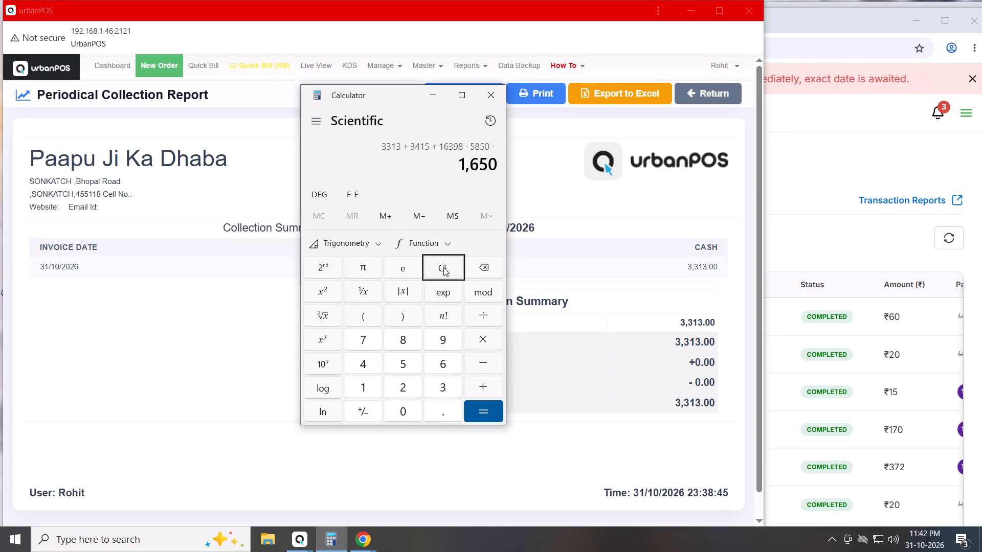
# Subtract the entered 1650 and a further 3700 from the running sum, and continue with another subtraction.
pyautogui.press('-')
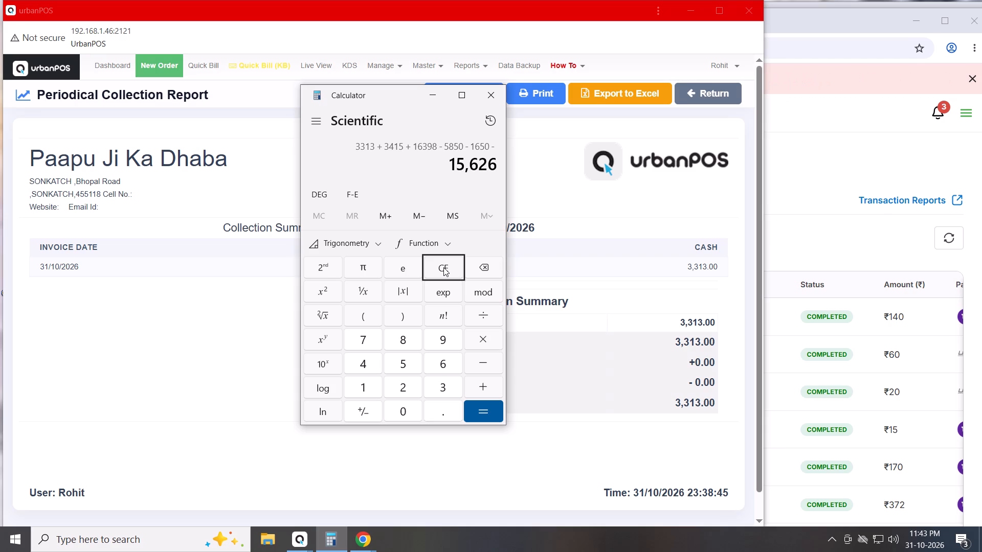
pyautogui.write('3700')
pyautogui.press('-')
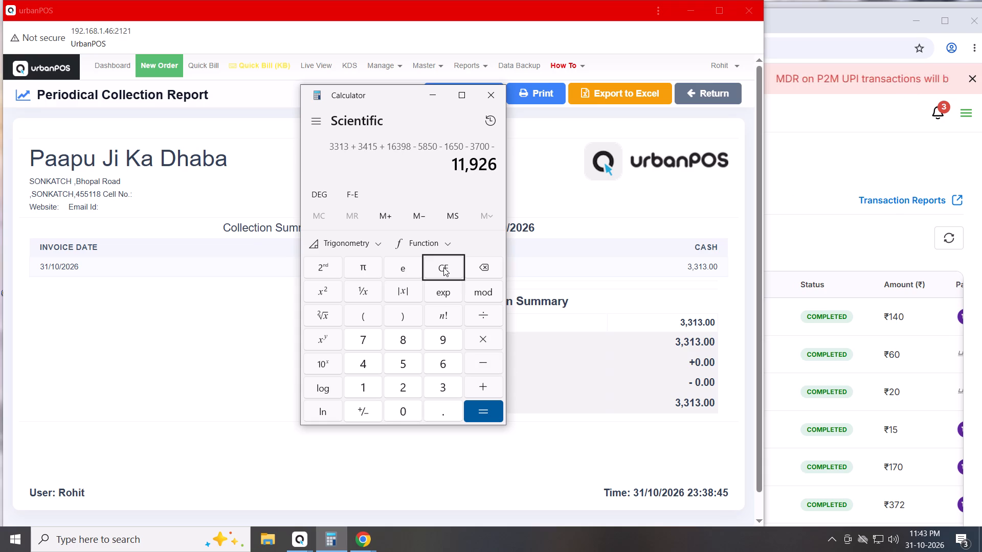
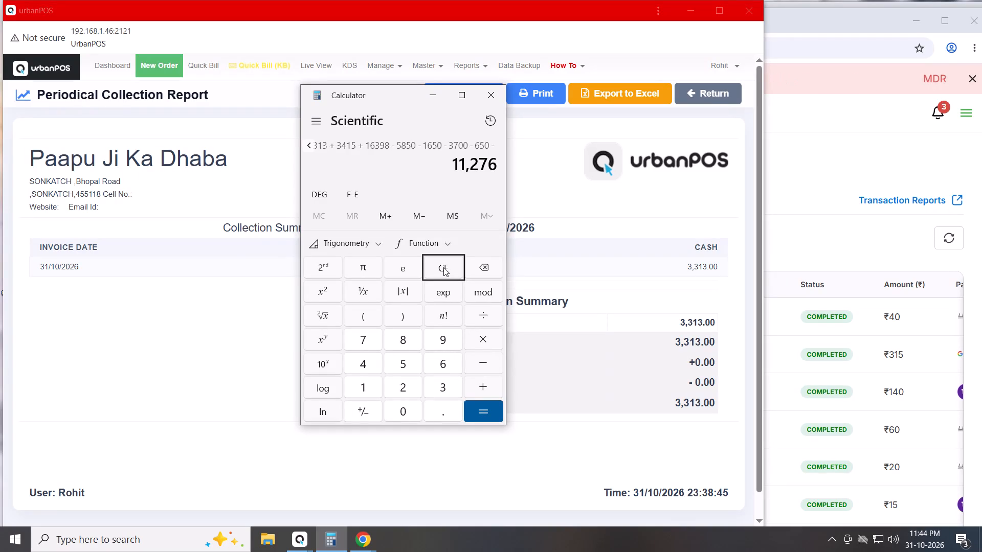
# Subtract 320, 160, 60, 10, 200, 50, 40, 20 and 20 from the running sum in the calculator.
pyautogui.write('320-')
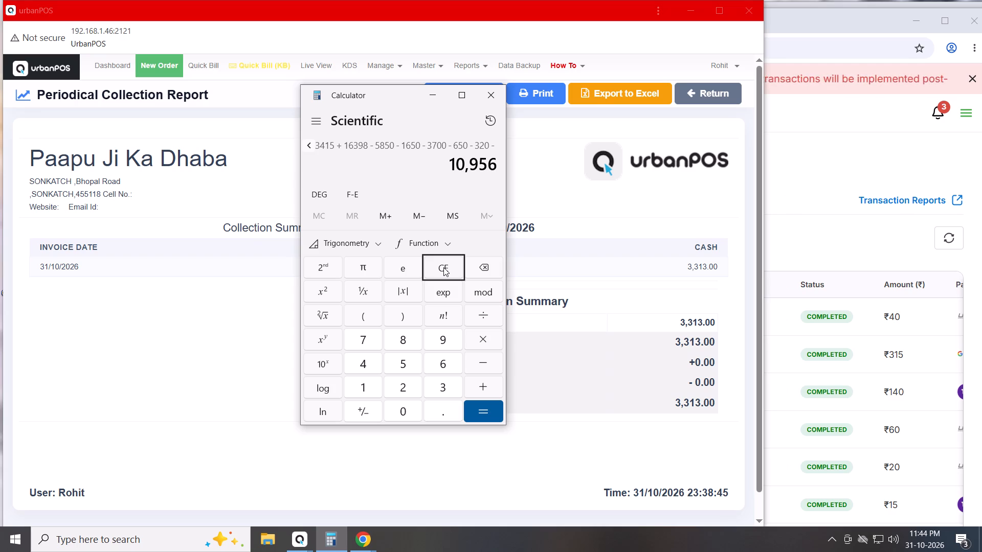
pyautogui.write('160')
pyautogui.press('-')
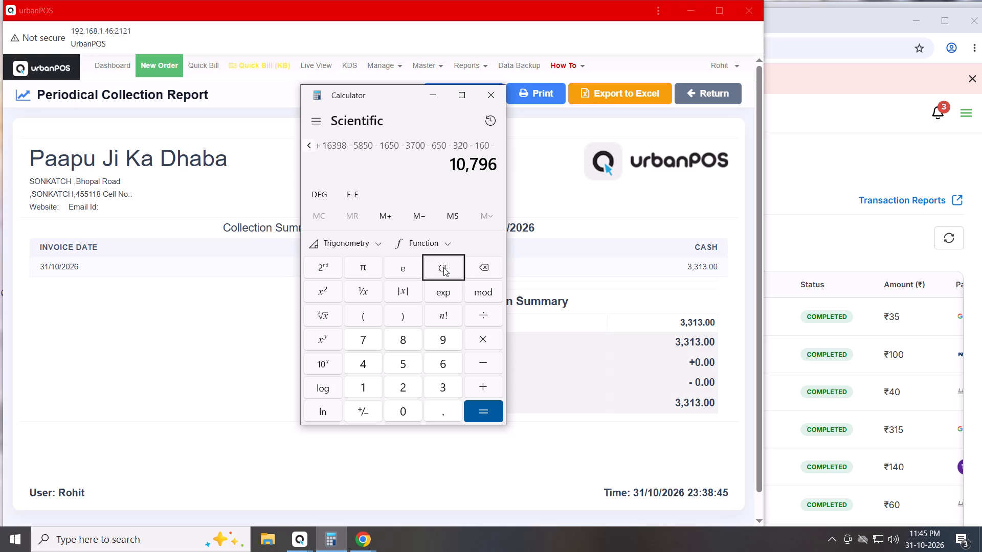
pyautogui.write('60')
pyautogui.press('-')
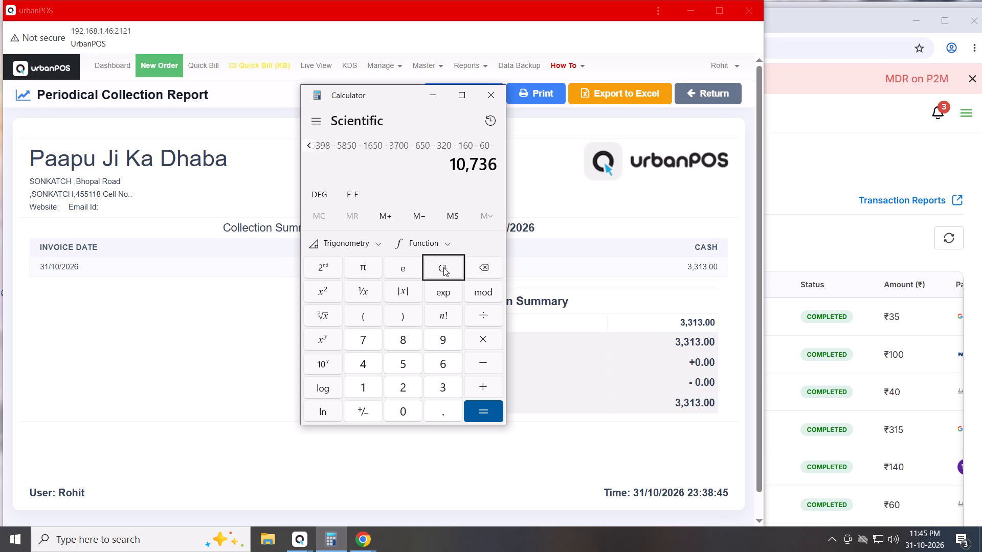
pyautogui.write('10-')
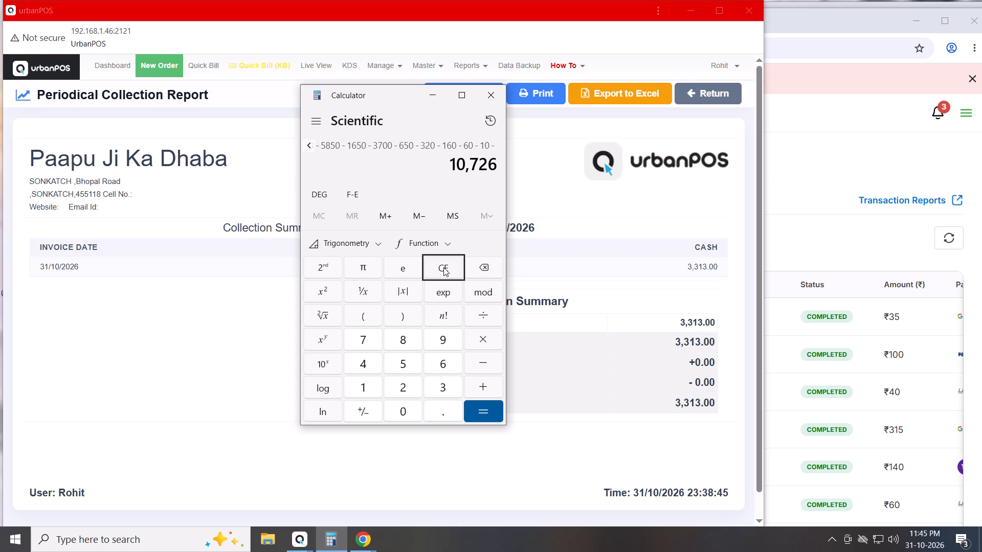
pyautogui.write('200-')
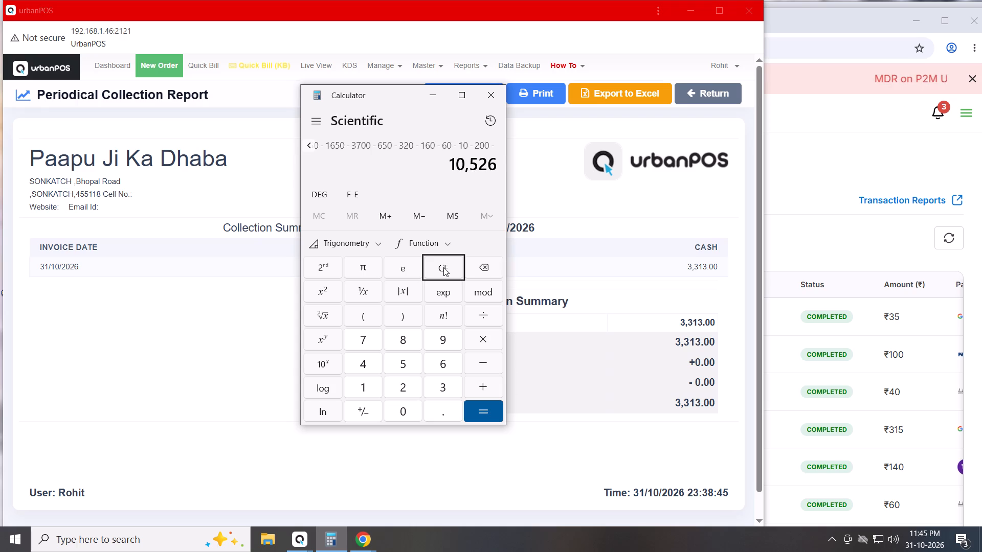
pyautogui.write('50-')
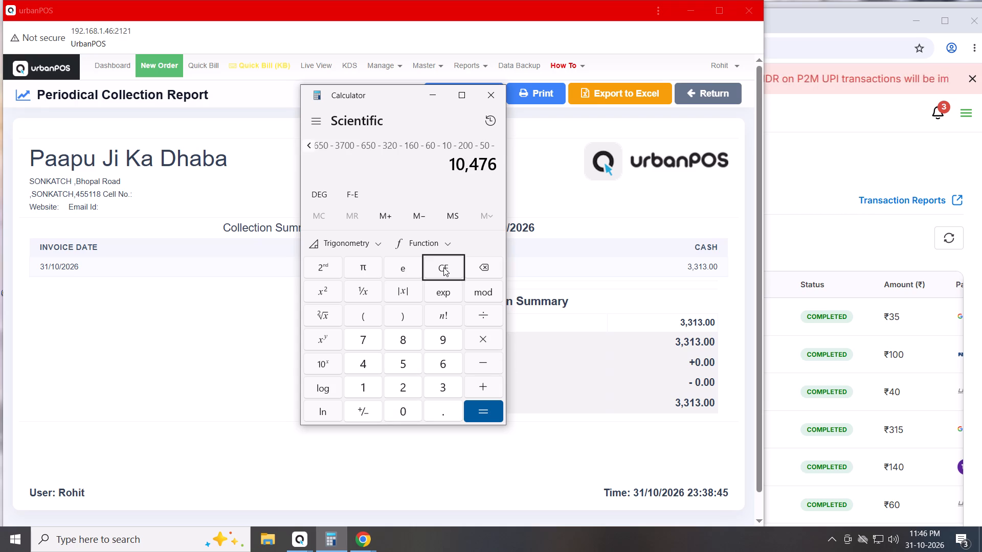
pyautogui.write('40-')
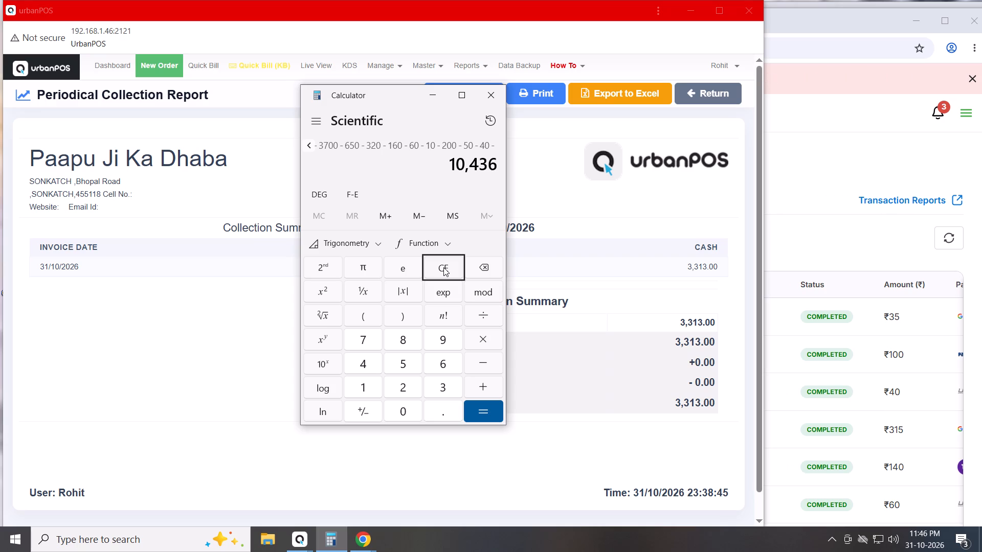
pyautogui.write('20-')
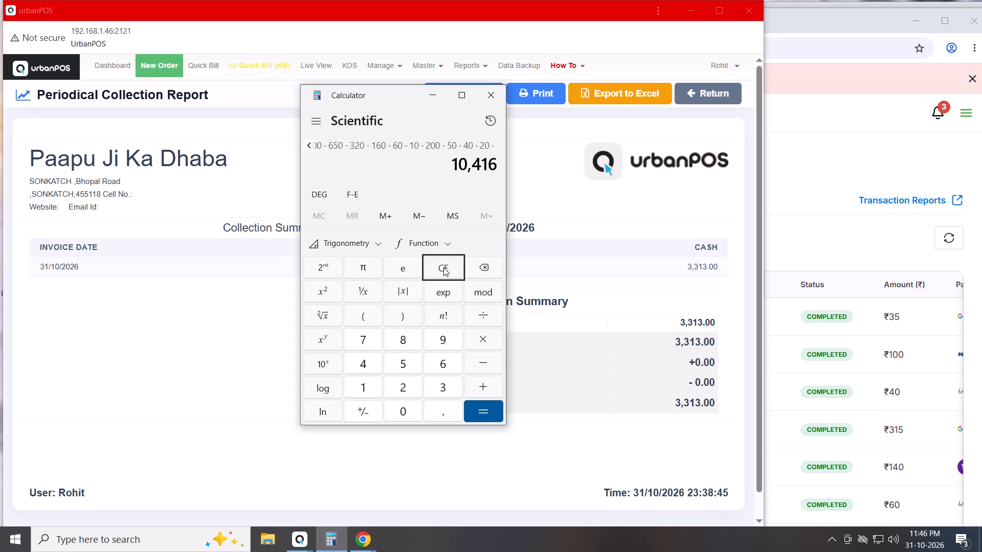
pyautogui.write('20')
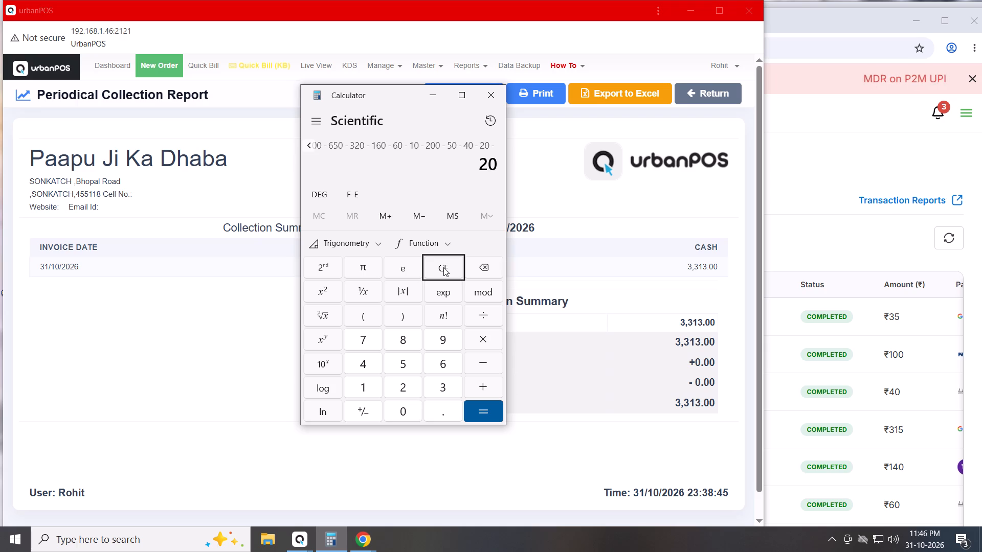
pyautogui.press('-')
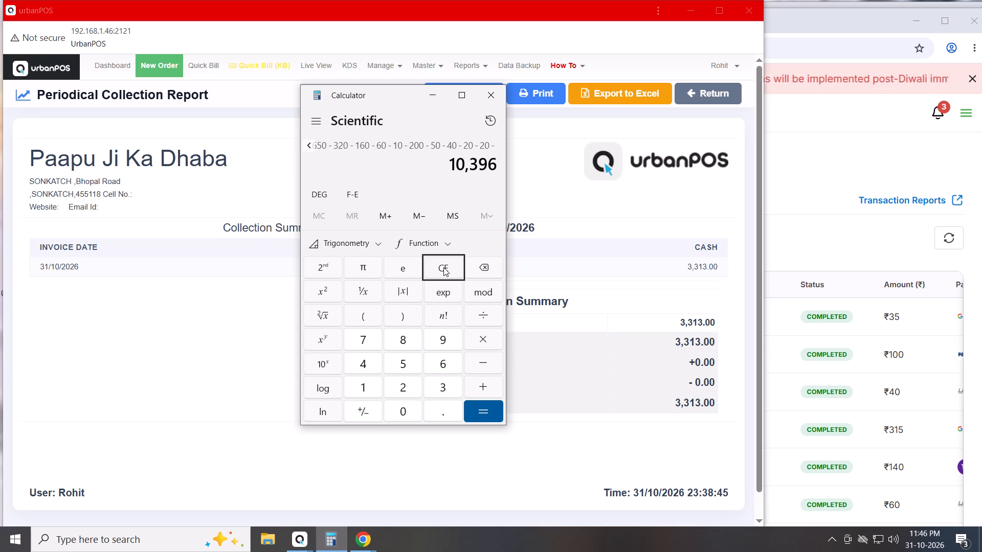
# Continue subtracting 40, 40, 25, 20, 15, 20, 70, 75, 30, 20, 45 and 30 from the running sum.
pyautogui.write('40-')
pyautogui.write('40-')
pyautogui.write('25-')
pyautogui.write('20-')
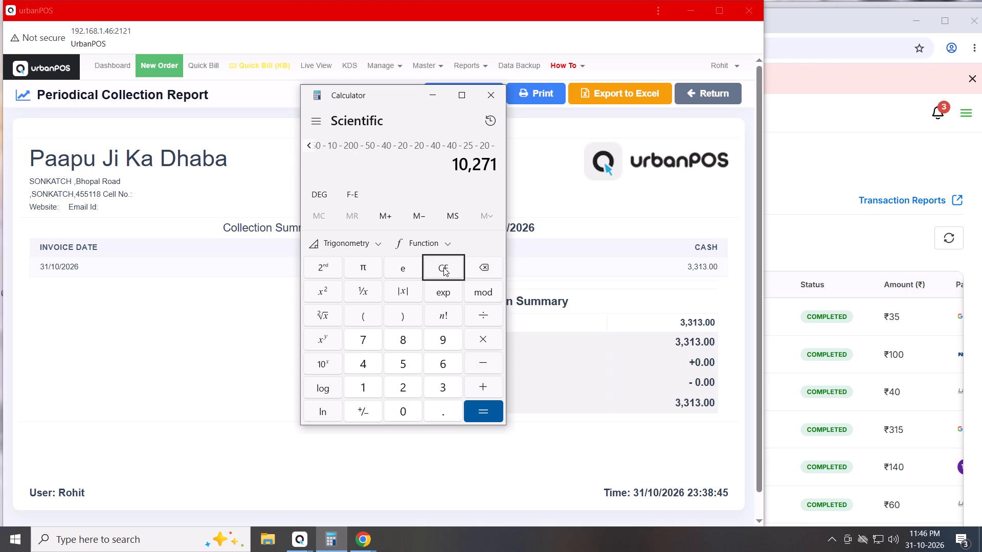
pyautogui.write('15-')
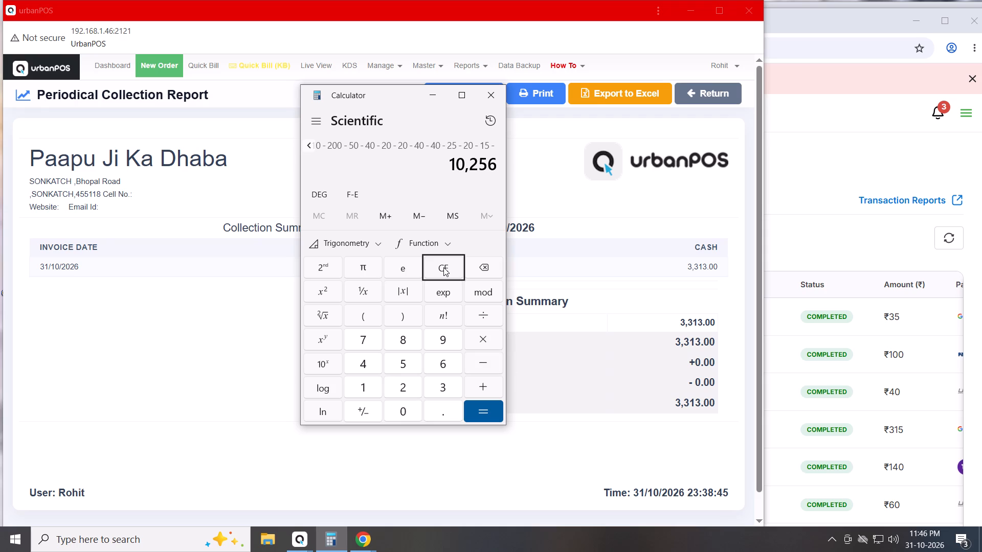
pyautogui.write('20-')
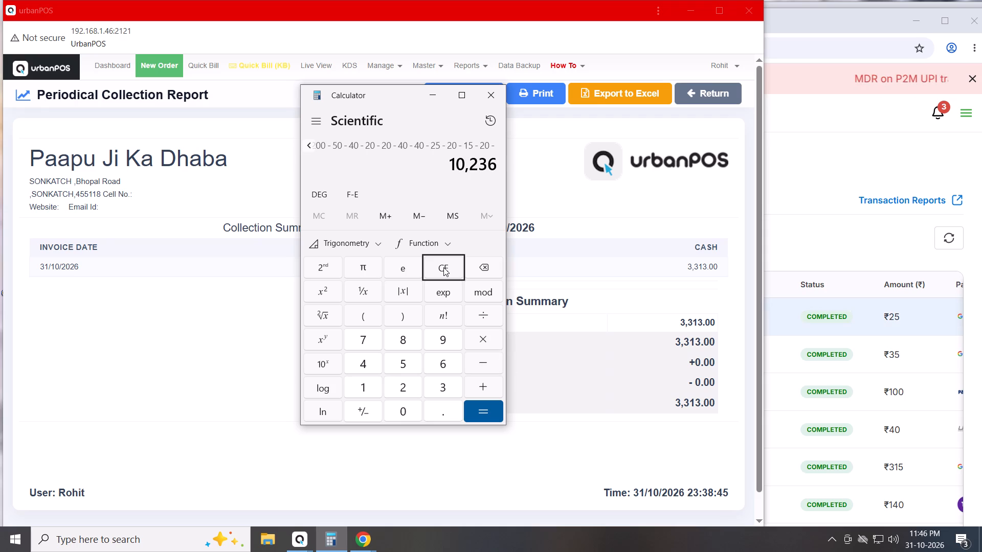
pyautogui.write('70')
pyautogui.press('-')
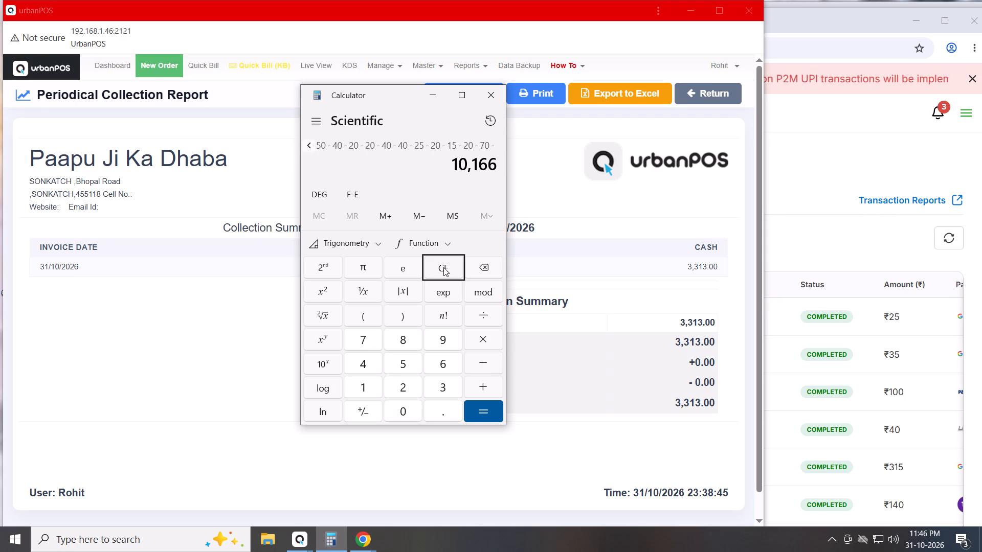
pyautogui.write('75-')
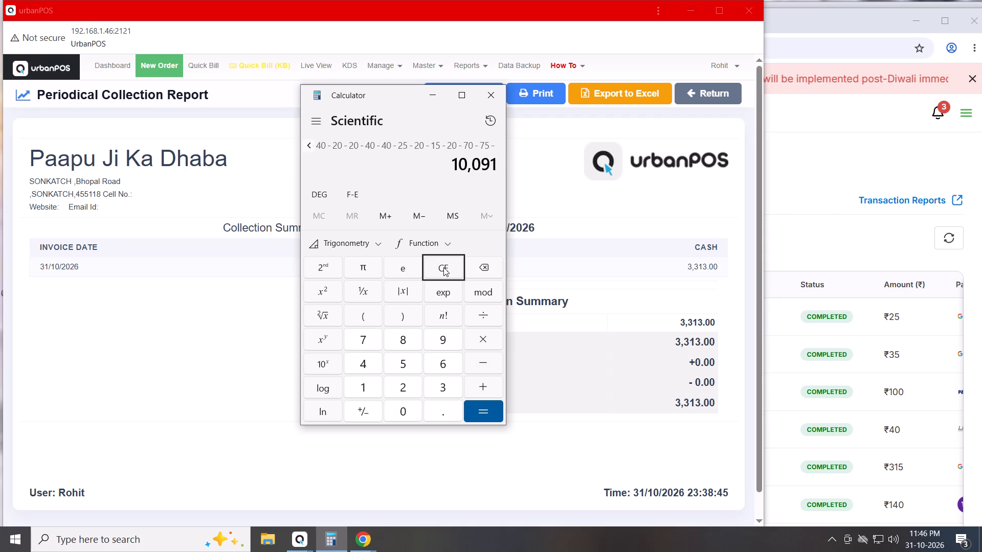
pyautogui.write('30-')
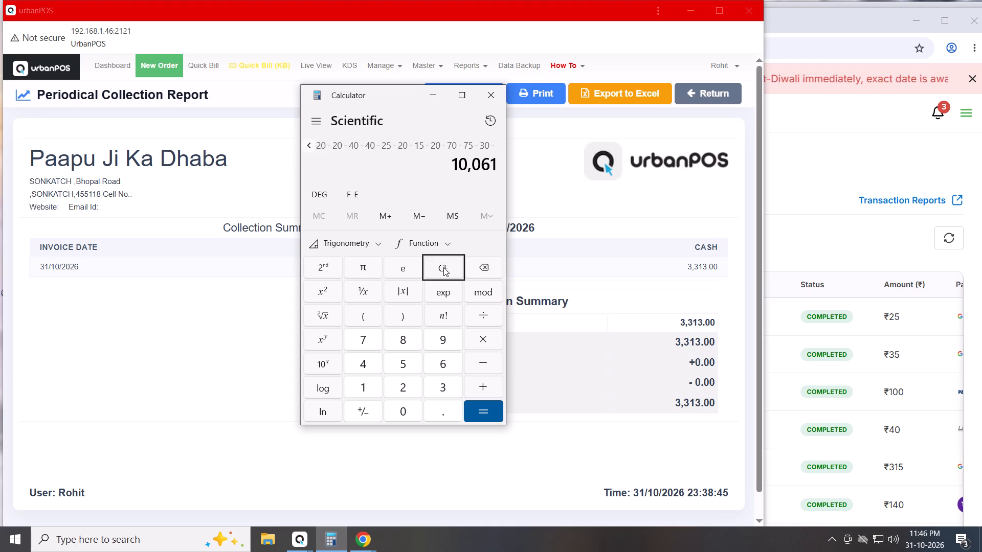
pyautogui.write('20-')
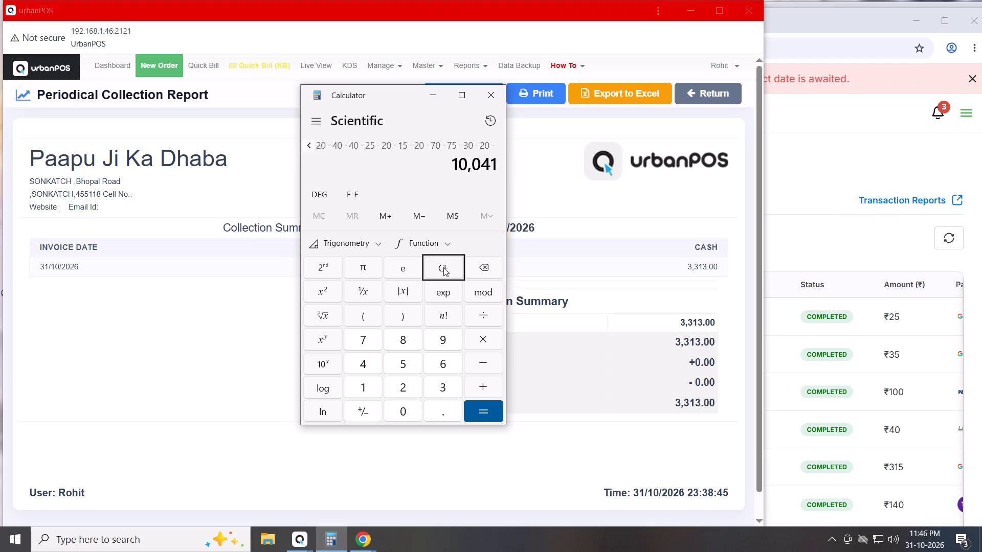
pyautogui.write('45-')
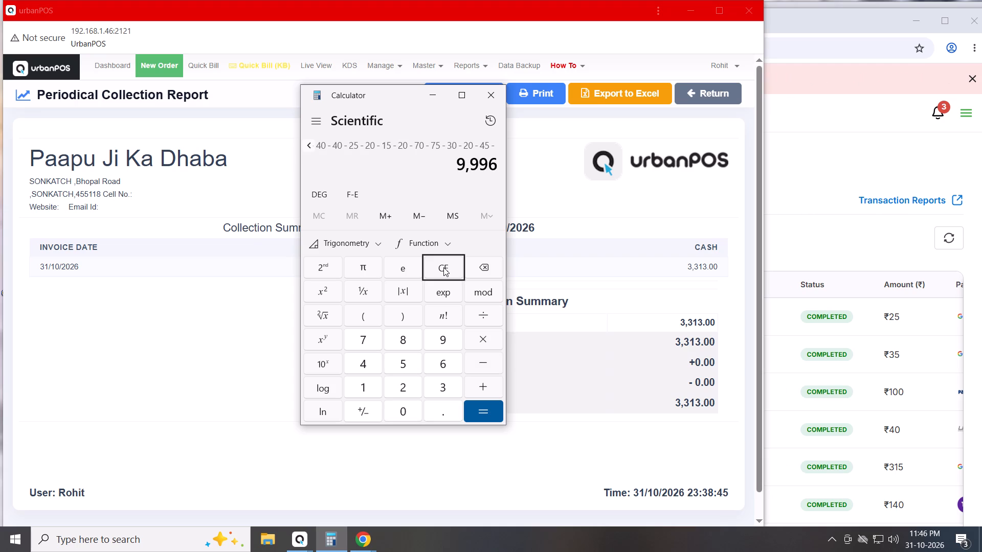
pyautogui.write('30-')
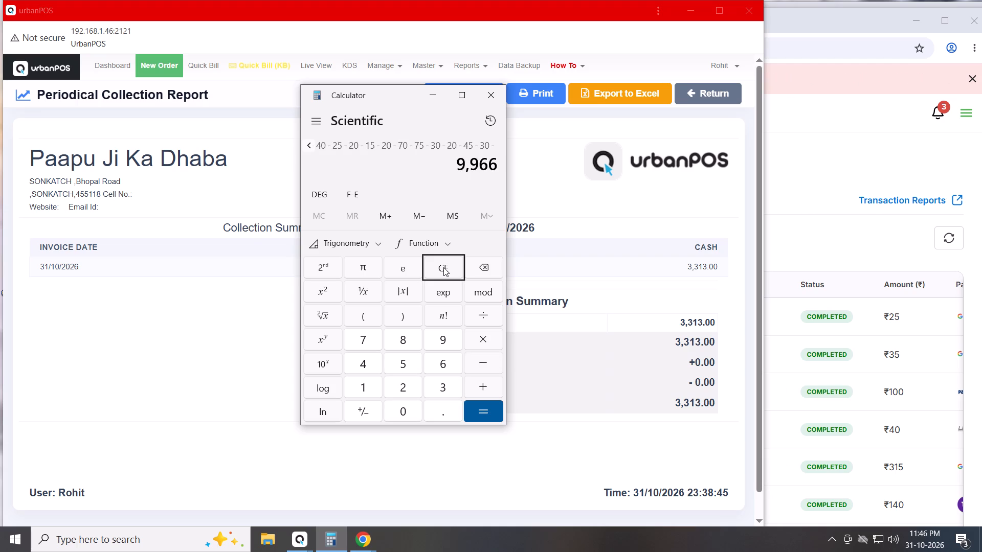
# Subtract the amounts 250, 170, 70, 110, 20, 15, 15 and 190 from the running sum.
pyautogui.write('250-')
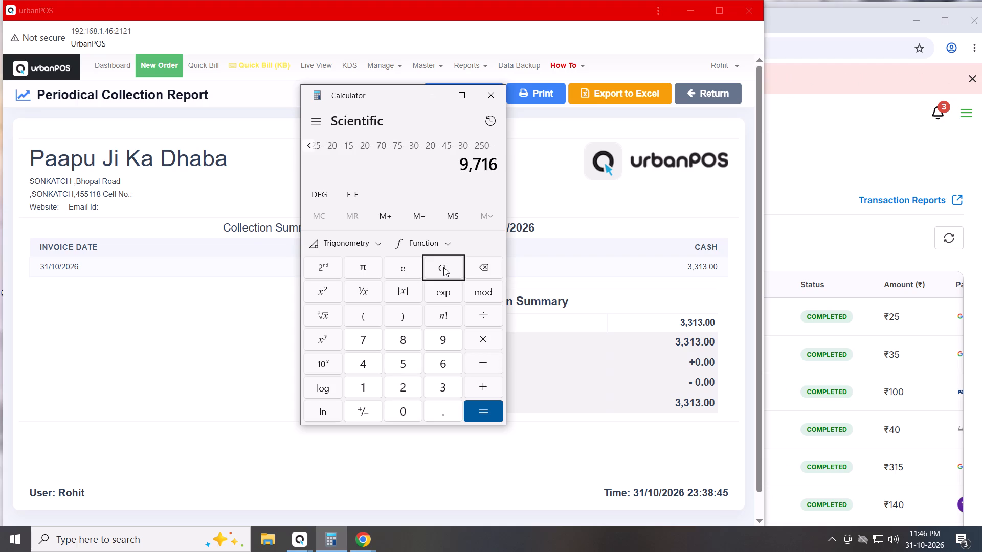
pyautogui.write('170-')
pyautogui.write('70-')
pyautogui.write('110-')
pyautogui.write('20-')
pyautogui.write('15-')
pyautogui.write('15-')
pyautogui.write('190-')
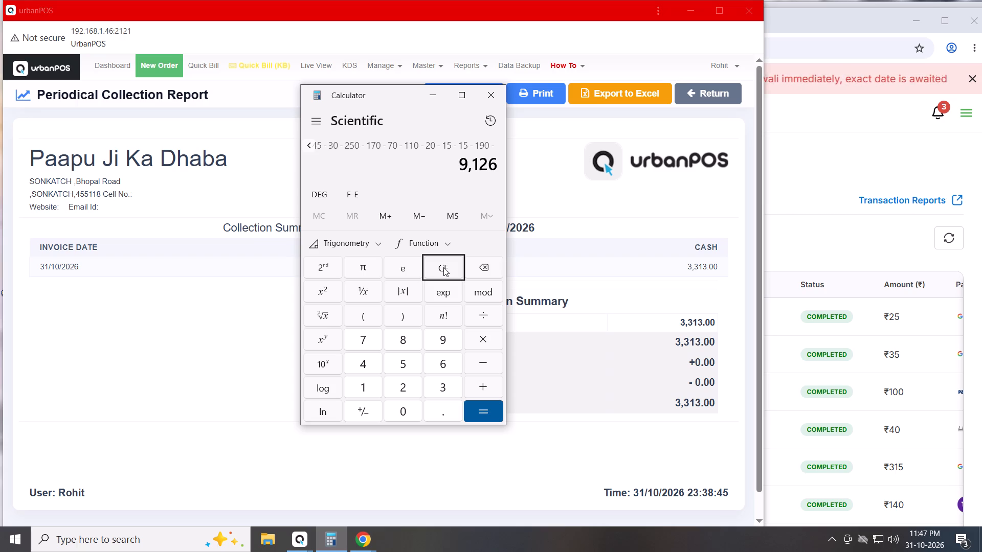
# Subtract the amounts 200, 980, 220, 280, 280, 1472, 360 and 220 from the running sum.
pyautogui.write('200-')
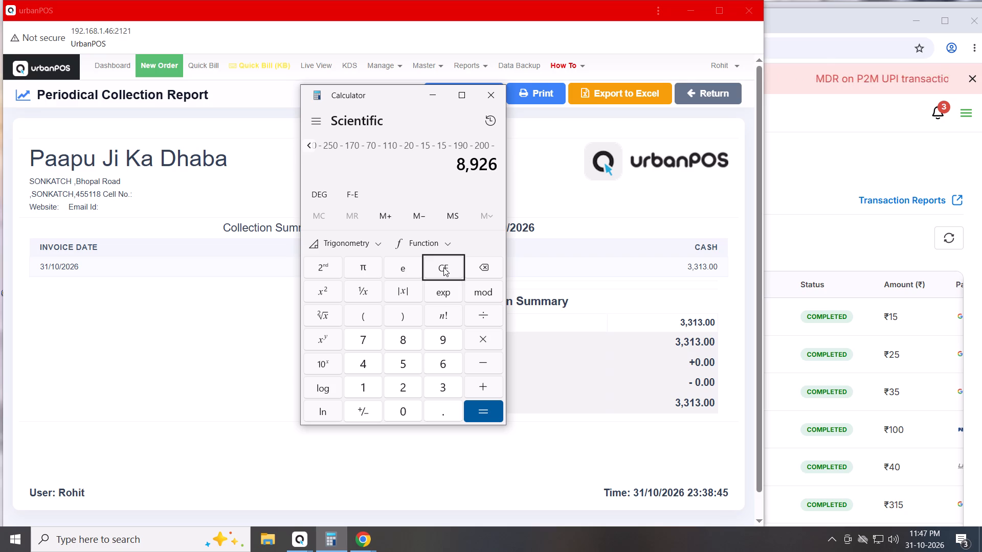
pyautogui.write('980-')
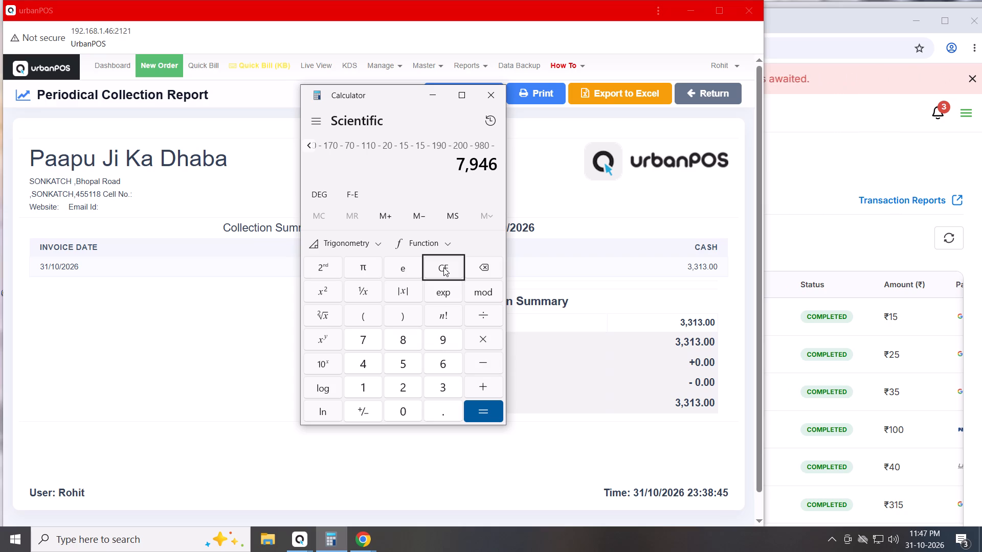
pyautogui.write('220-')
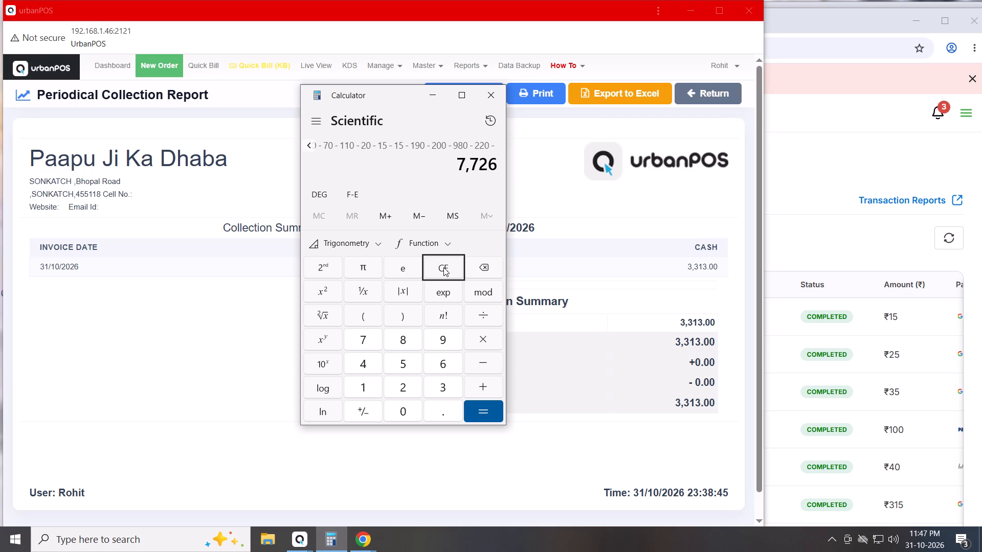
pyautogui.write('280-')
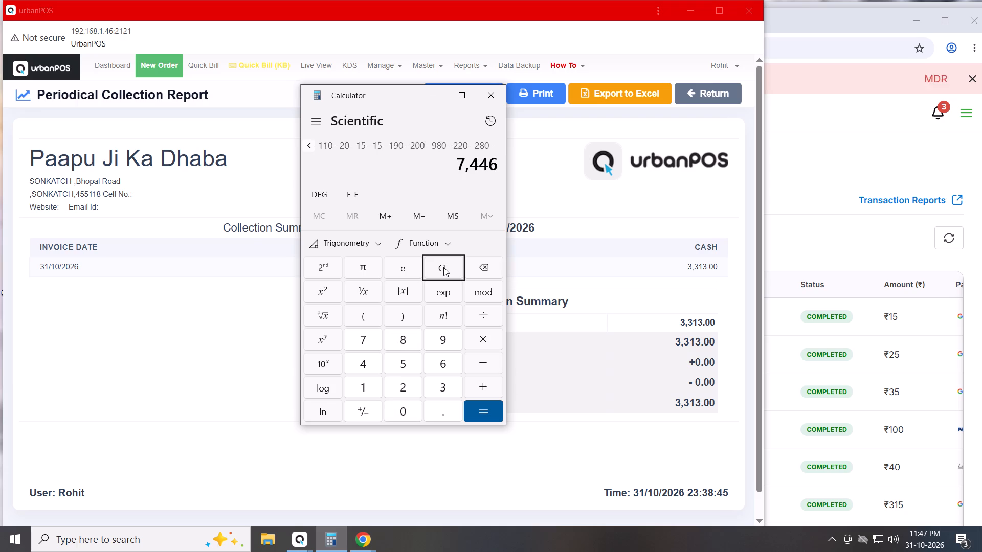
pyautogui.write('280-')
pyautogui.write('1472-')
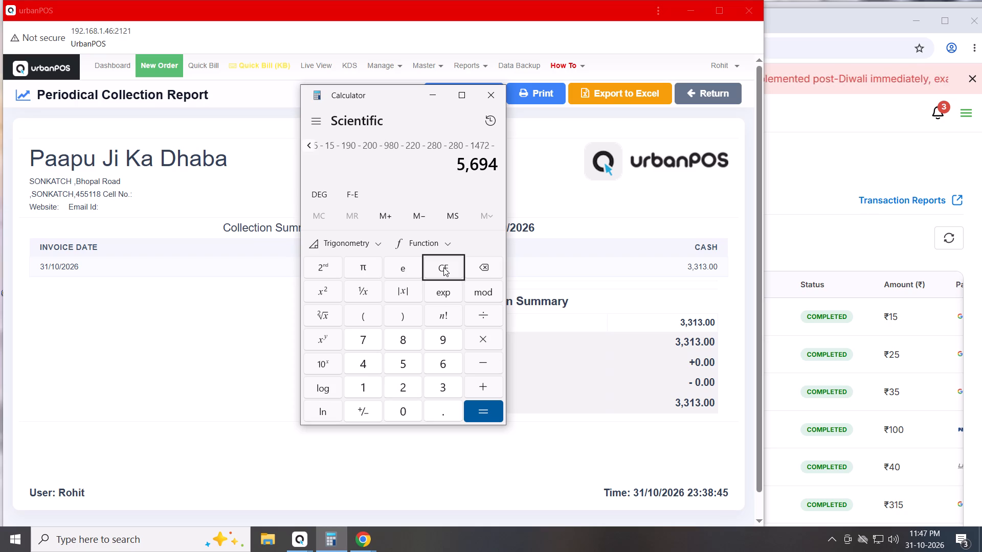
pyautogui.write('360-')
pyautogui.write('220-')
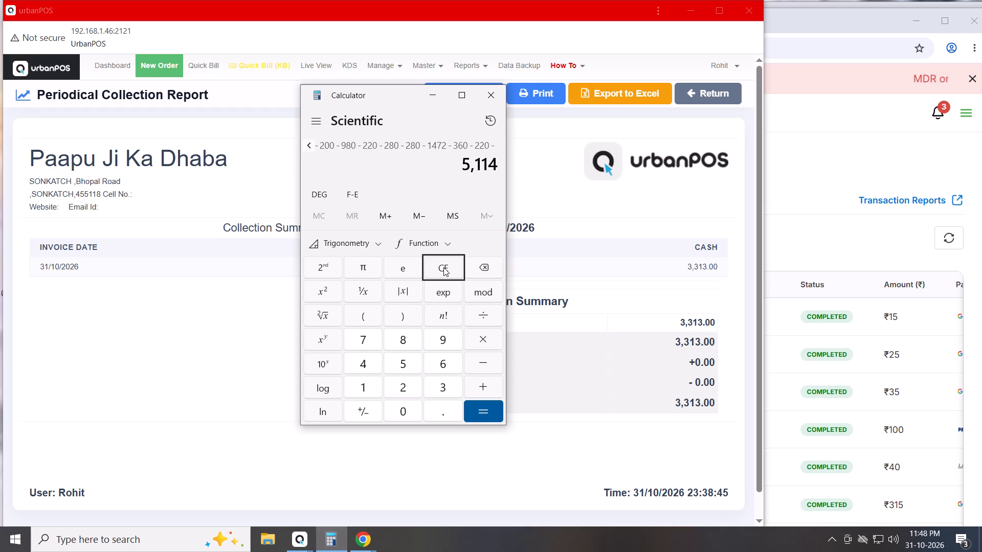
# Subtract 60, 700, 65, 42, 80, 900, 295, 140 and 1000 from the running sum and evaluate the calculation.
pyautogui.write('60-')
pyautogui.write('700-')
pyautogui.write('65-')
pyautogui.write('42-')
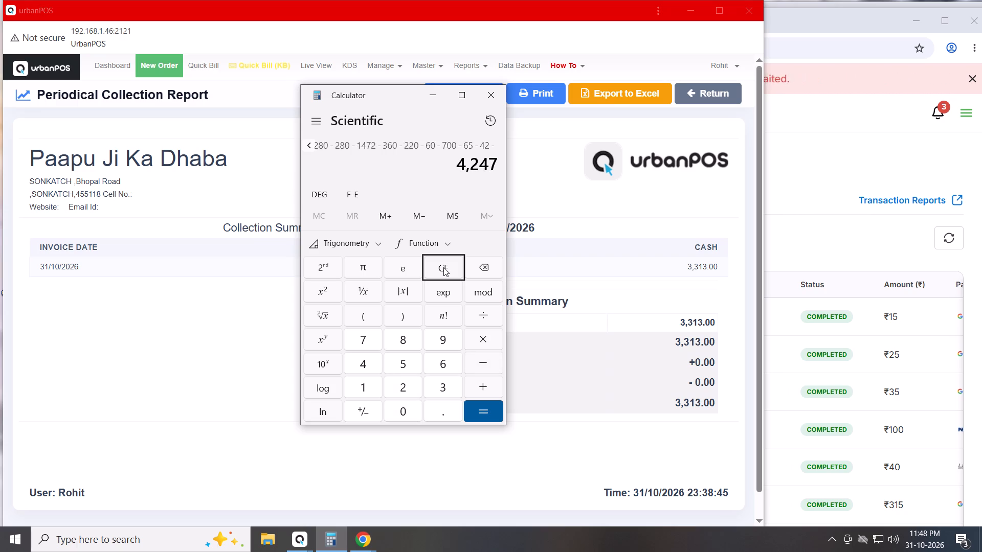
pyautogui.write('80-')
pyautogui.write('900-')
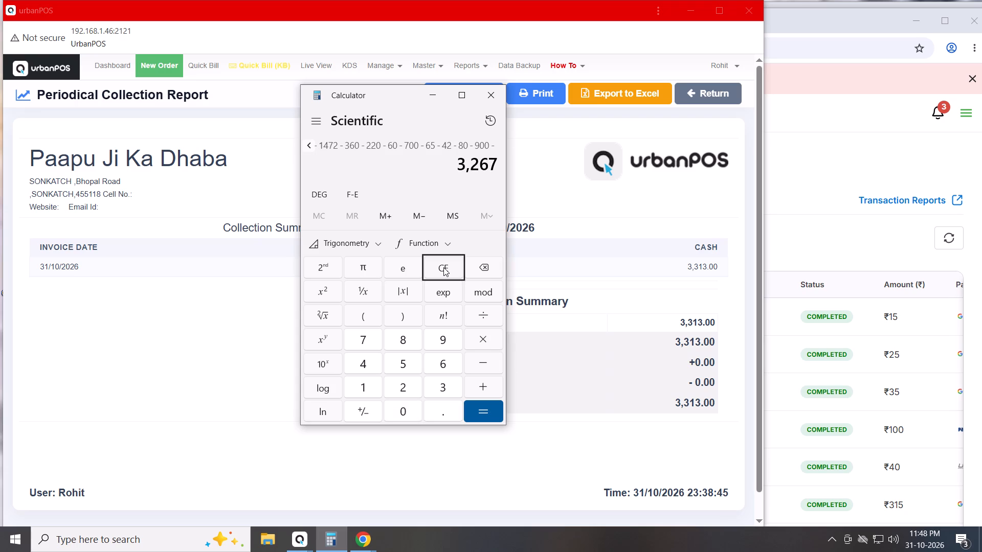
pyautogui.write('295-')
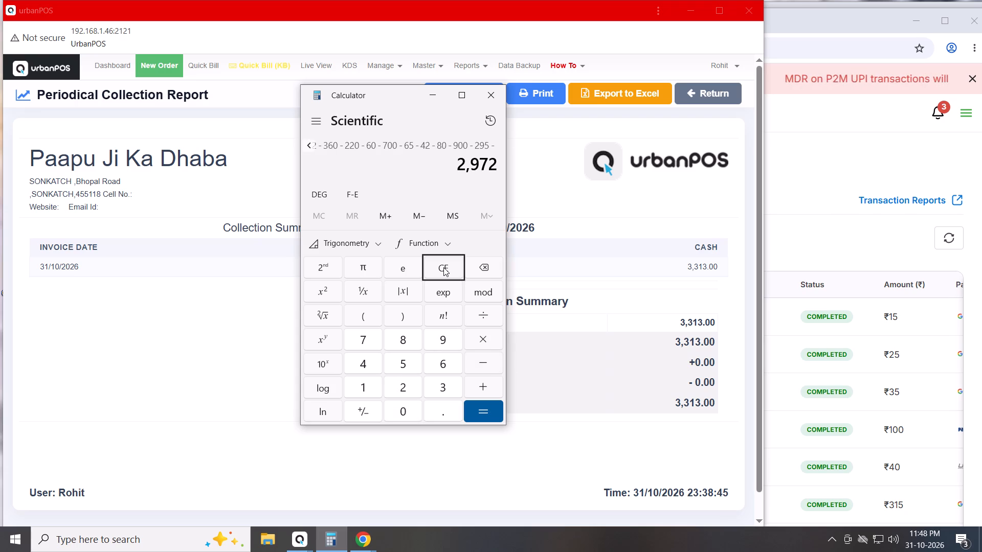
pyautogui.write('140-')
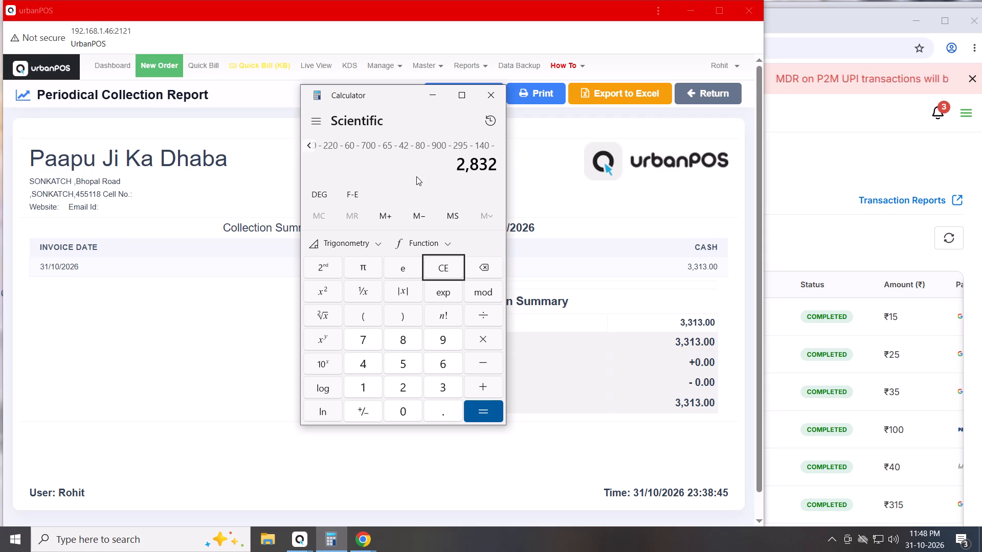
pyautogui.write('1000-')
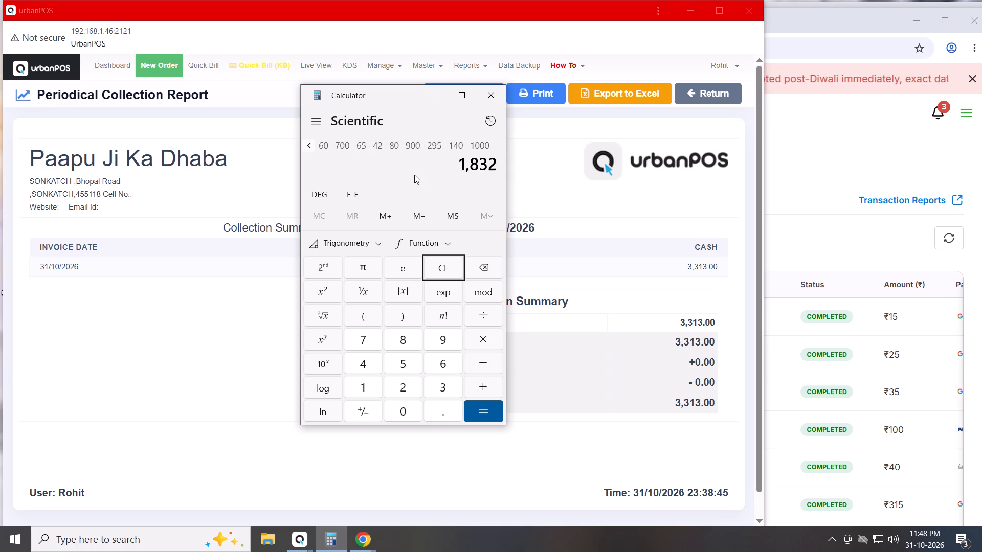
pyautogui.click(484, 413)
# Switch back to urbanPOS, open a quick bill, add 4 Tea using item code 1, and save and print it.
pyautogui.click(151, 355)
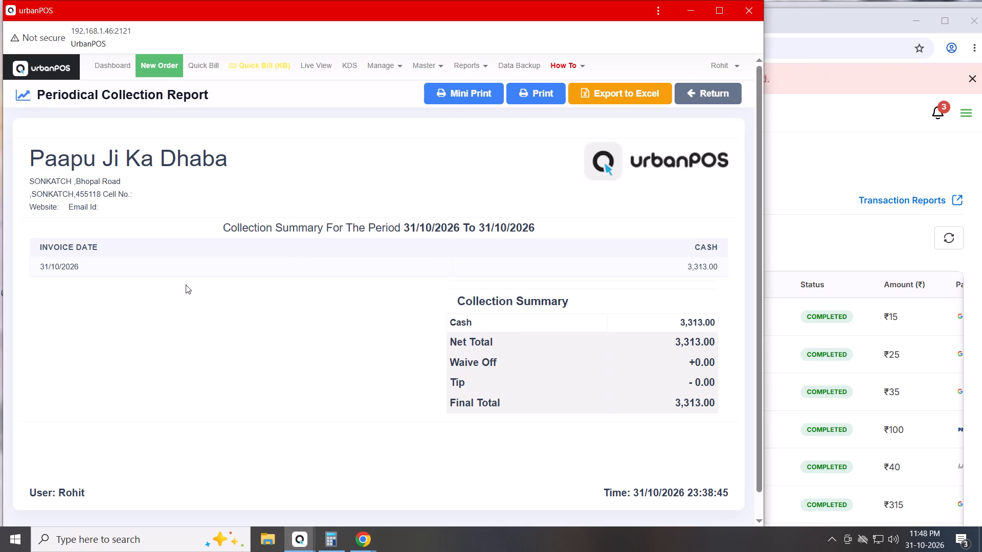
pyautogui.click(192, 68)
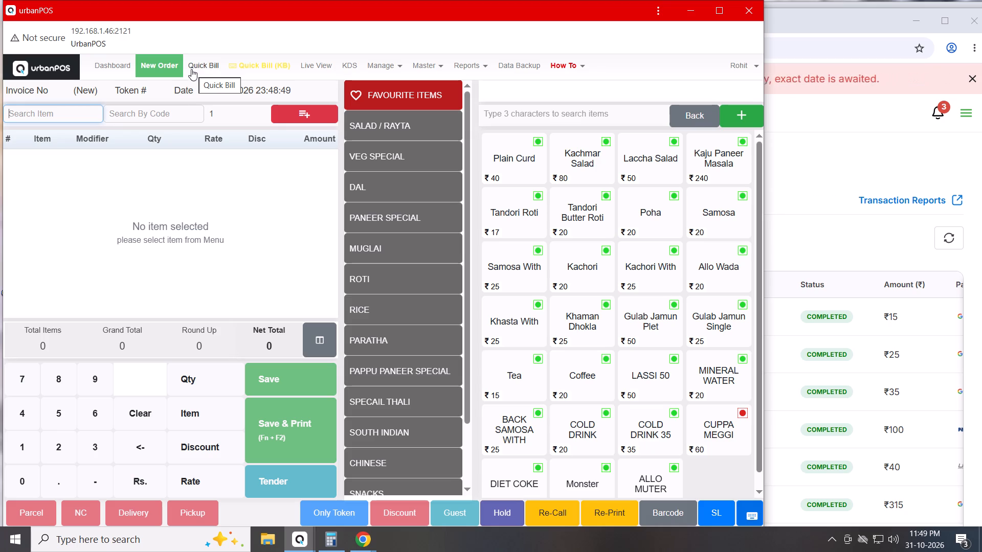
pyautogui.click(174, 112)
pyautogui.press('1')
pyautogui.press('Return')
pyautogui.press('4')
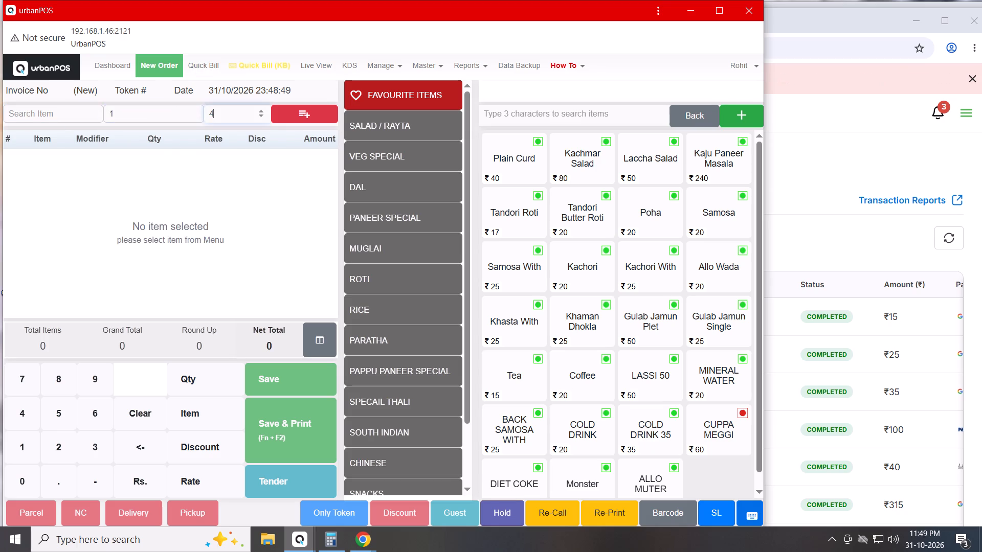
pyautogui.press('Return')
pyautogui.press('F2')
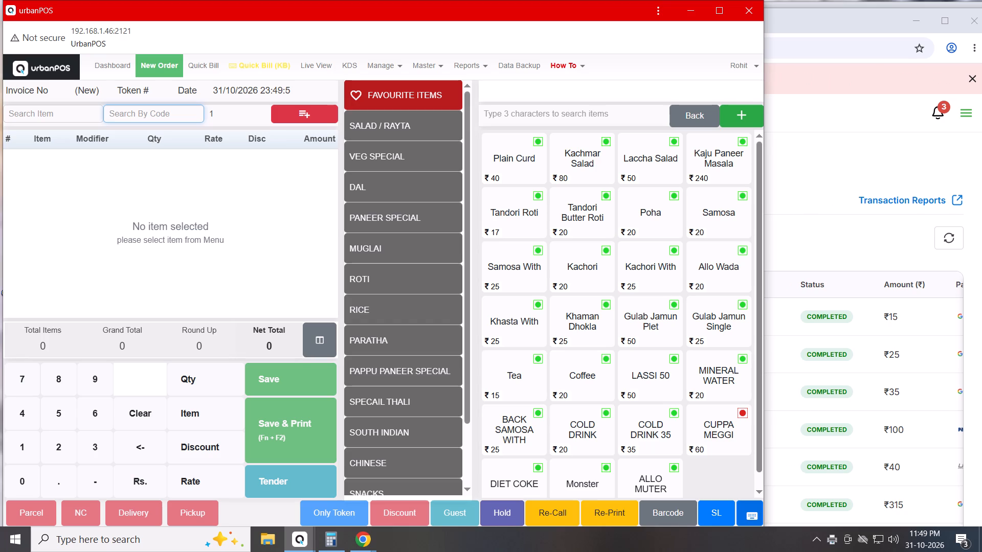
# Save and print two separate bills, each for 1 Tea entered with item code 1.
pyautogui.press('1')
pyautogui.press('Return')
pyautogui.press('Return')
pyautogui.press('F2')
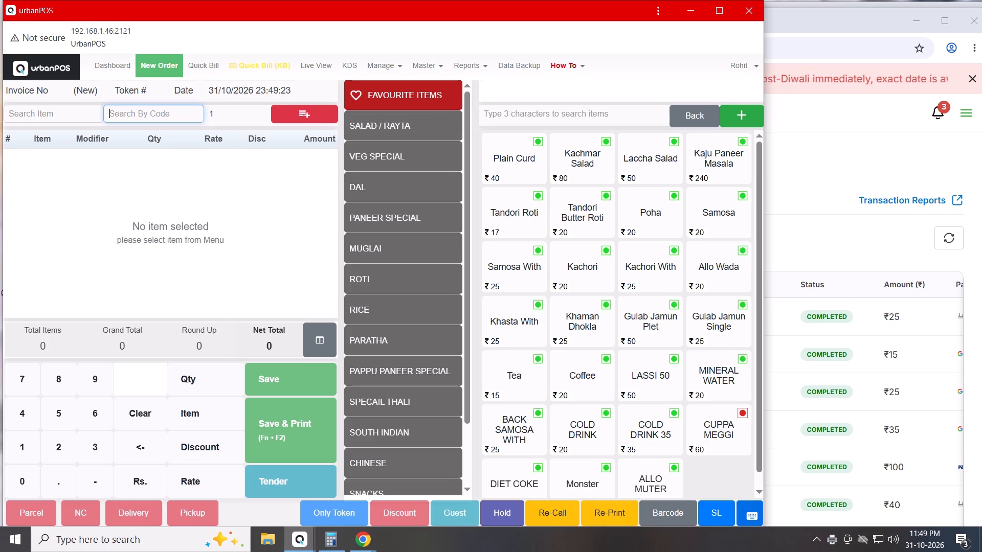
pyautogui.press('1')
pyautogui.press('Return')
pyautogui.press('Return')
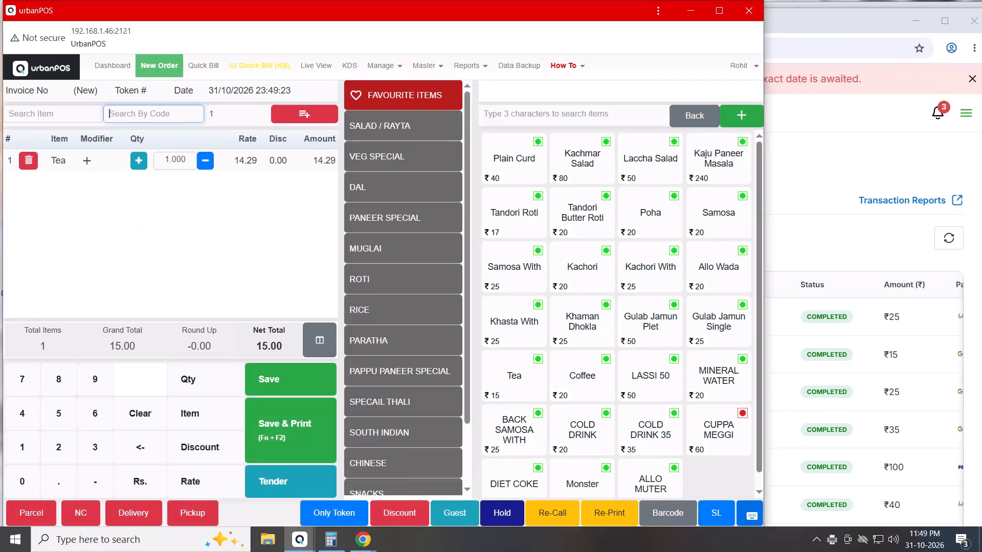
pyautogui.press('F2')
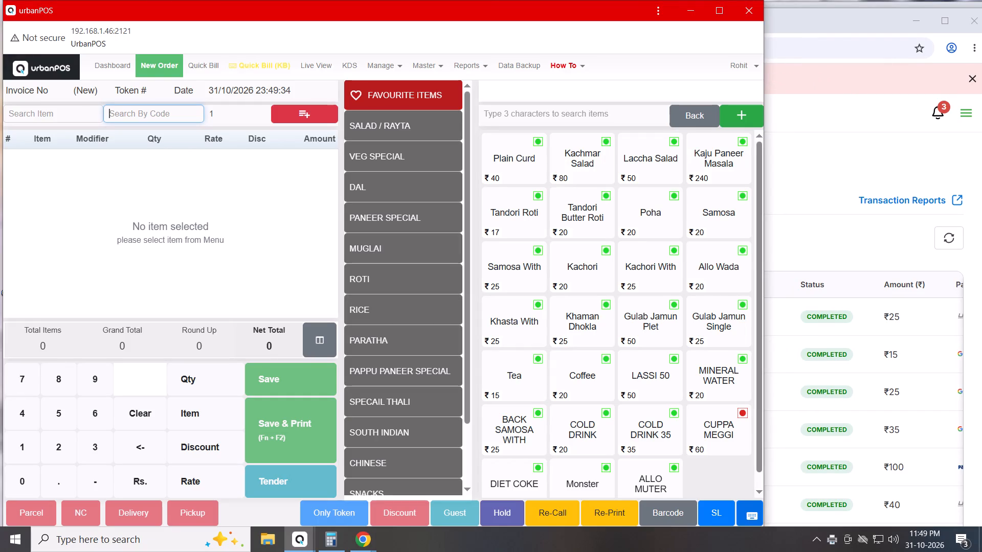
# Save and print another two separate bills, each for 1 Tea entered with item code 1.
pyautogui.press('1')
pyautogui.press('Return')
pyautogui.press('Return')
pyautogui.press('F2')
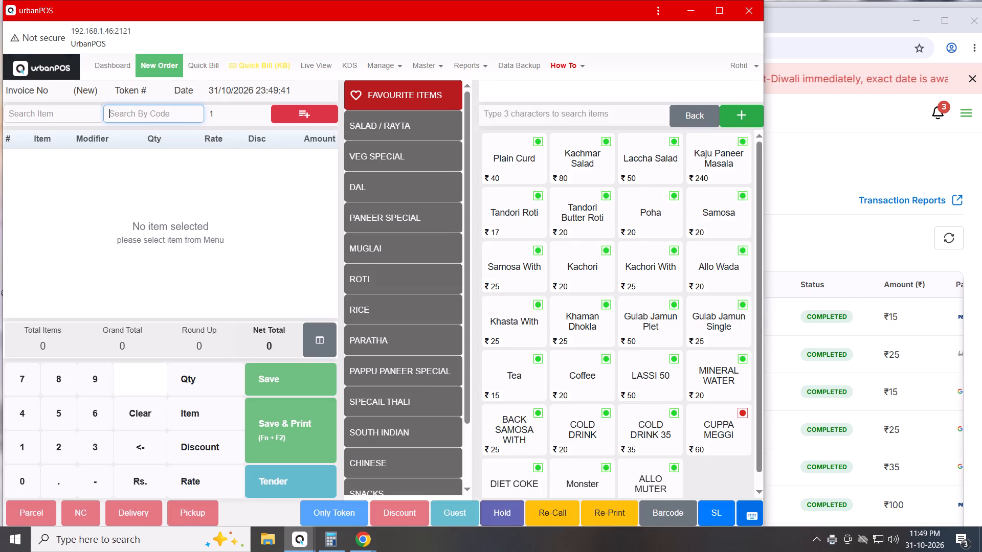
pyautogui.press('1')
pyautogui.press('Return')
pyautogui.press('Return')
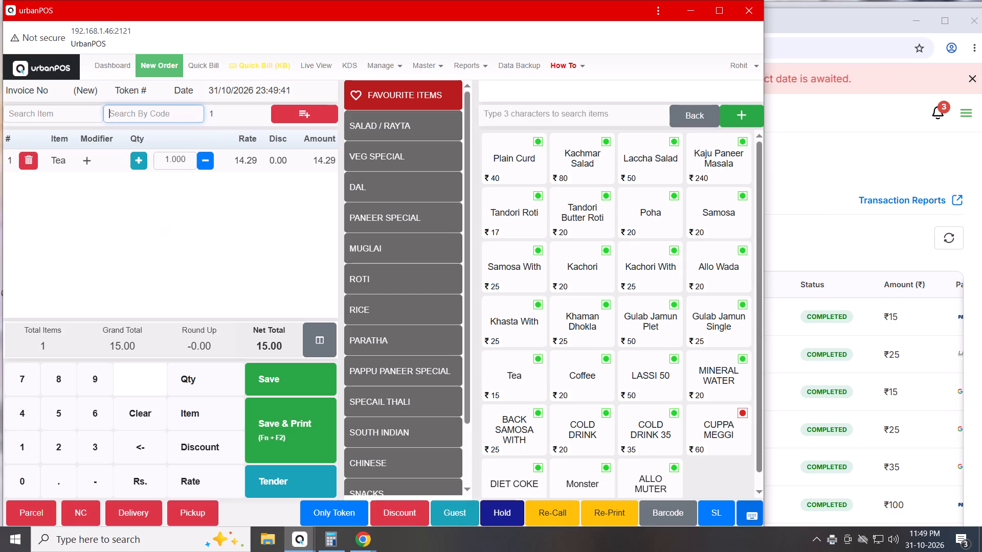
pyautogui.press('F2')
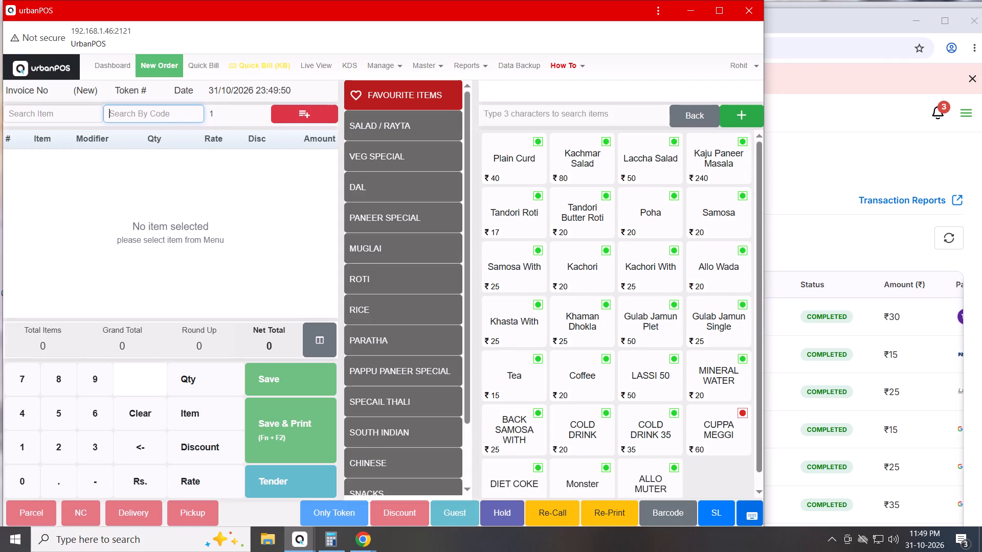
# Save and print a bill for 1 Mineral Water entered with item code 006.
pyautogui.write('006')
pyautogui.press('Return')
pyautogui.press('Return')
pyautogui.press('F2')
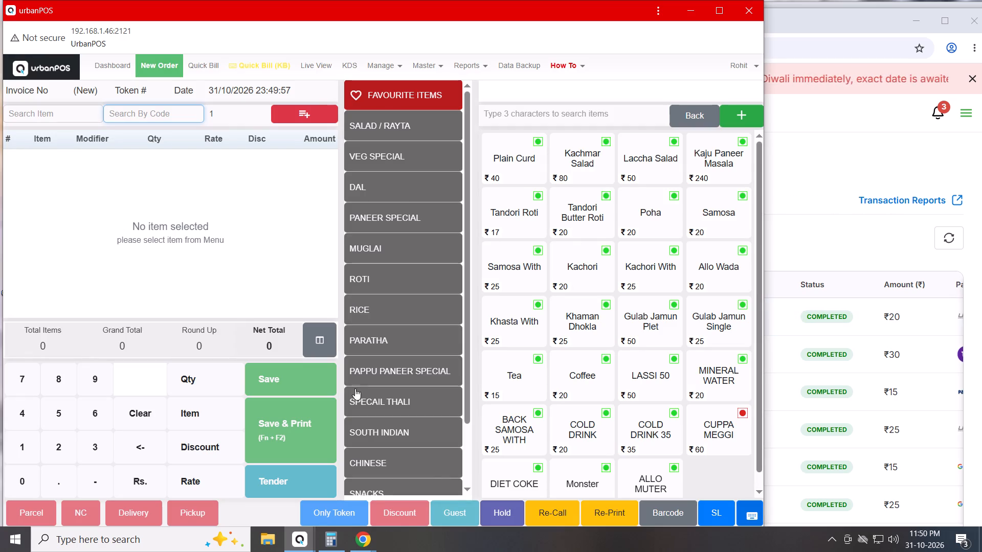
# Save and print a bill for 2 Back Samosa With and 1 Mineral Water, entering the water with item code 006.
pyautogui.click(500, 435)
pyautogui.click(500, 435)
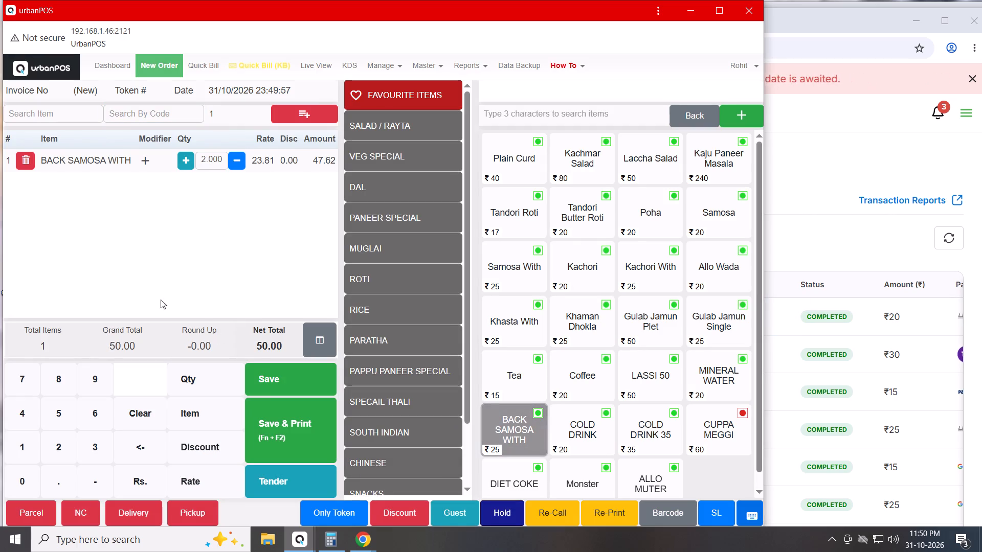
pyautogui.click(113, 246)
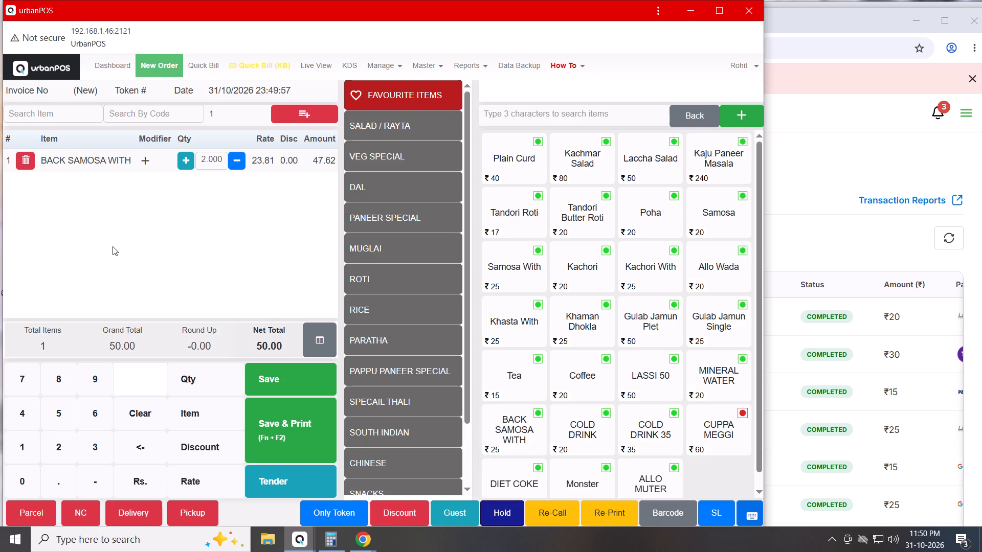
pyautogui.click(151, 119)
pyautogui.write('006')
pyautogui.press('Return')
pyautogui.press('Return')
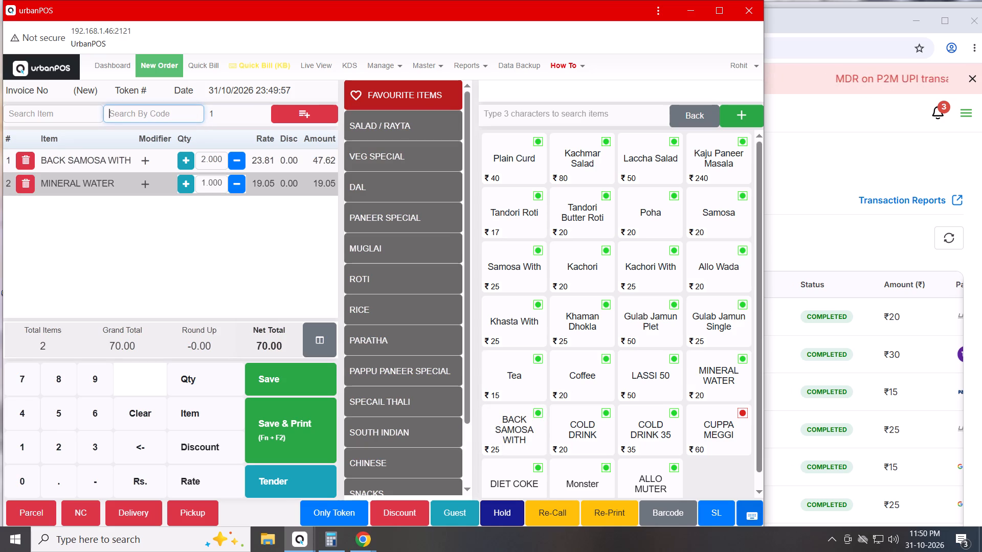
pyautogui.press('F2')
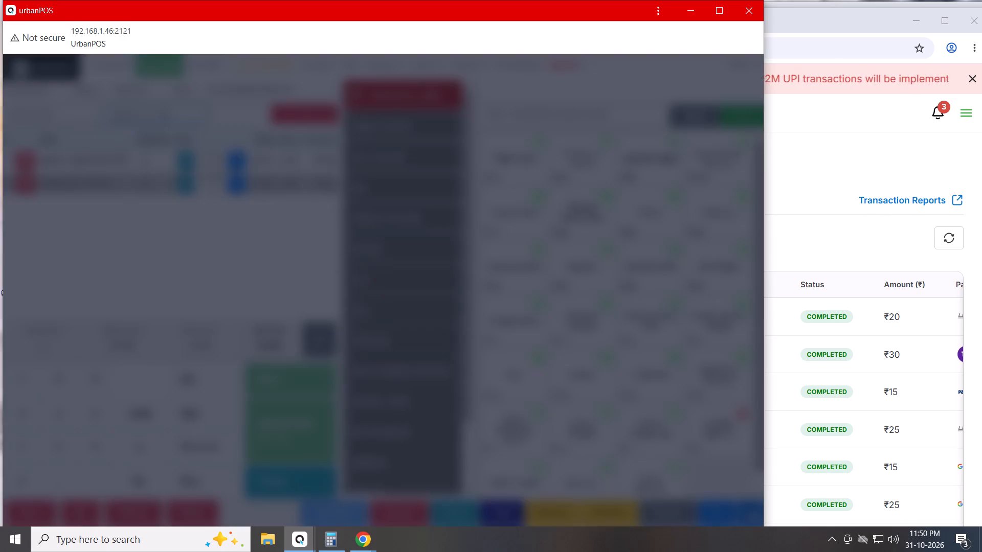
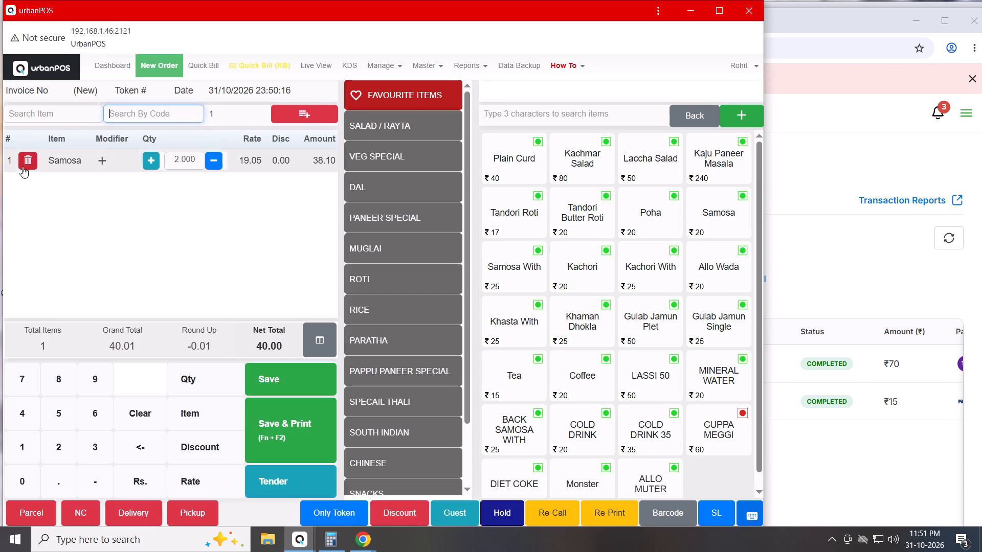
# Replace the Samosa line with 2 Samosa With, entered with item code 04, and save and print the bill.
pyautogui.click(22, 166)
pyautogui.click(154, 114)
pyautogui.write('04')
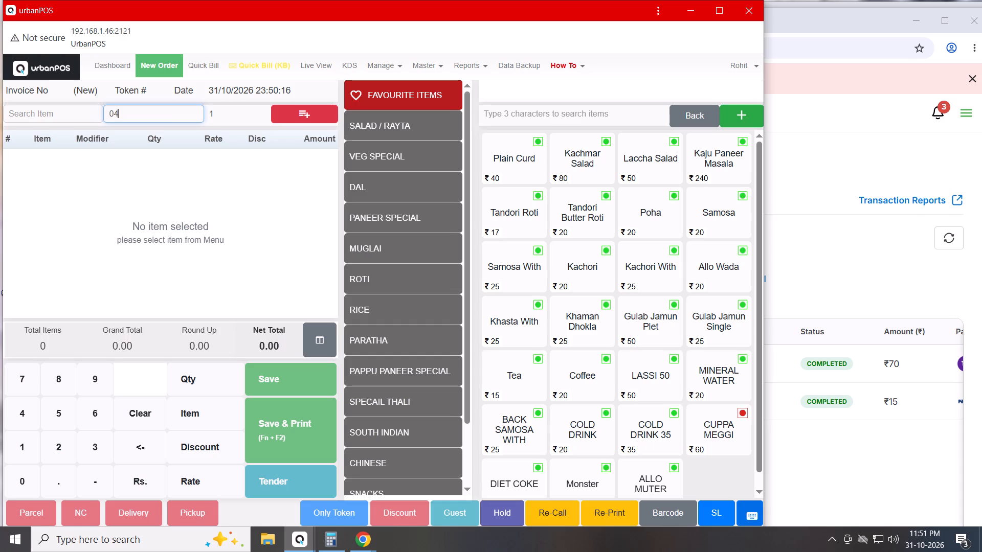
pyautogui.press('Return')
pyautogui.press('2')
pyautogui.press('Return')
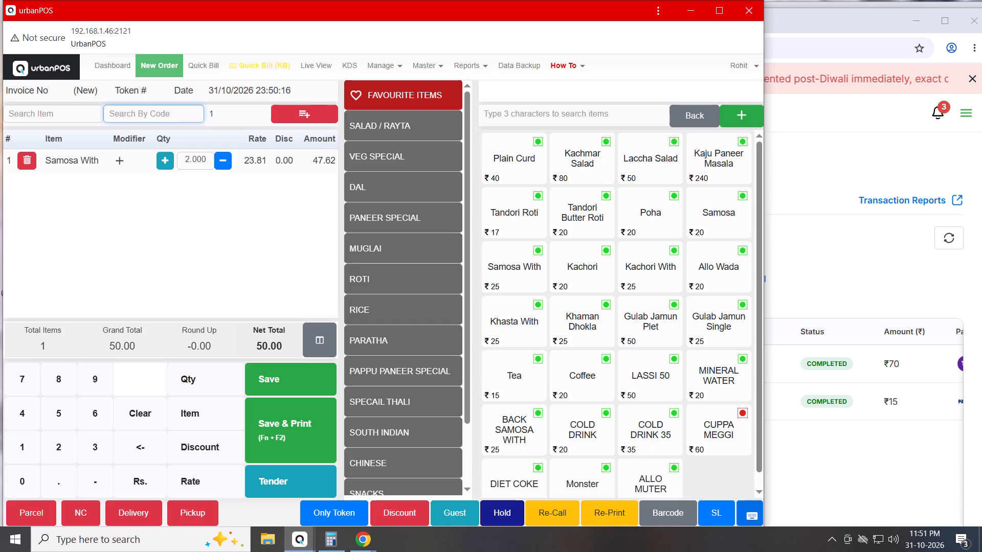
pyautogui.press('F2')
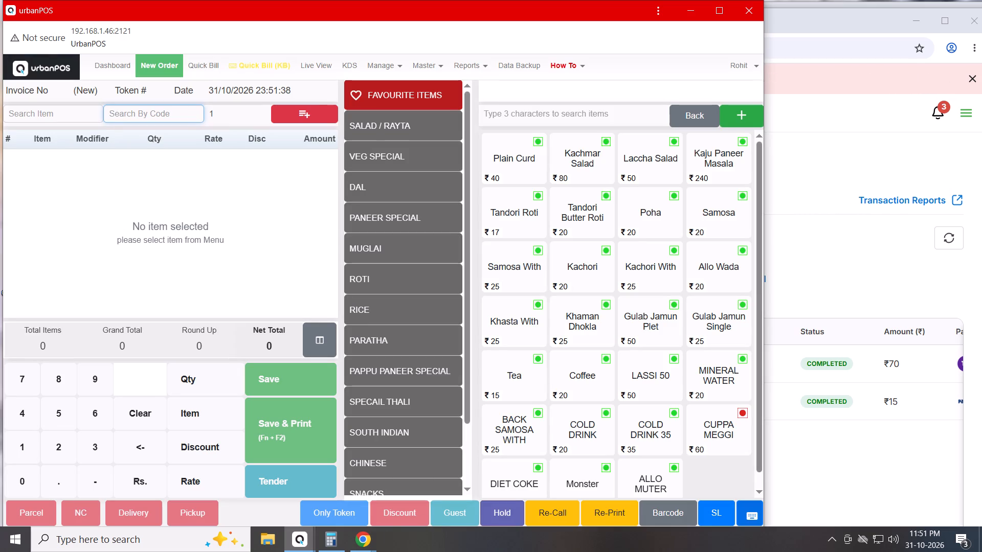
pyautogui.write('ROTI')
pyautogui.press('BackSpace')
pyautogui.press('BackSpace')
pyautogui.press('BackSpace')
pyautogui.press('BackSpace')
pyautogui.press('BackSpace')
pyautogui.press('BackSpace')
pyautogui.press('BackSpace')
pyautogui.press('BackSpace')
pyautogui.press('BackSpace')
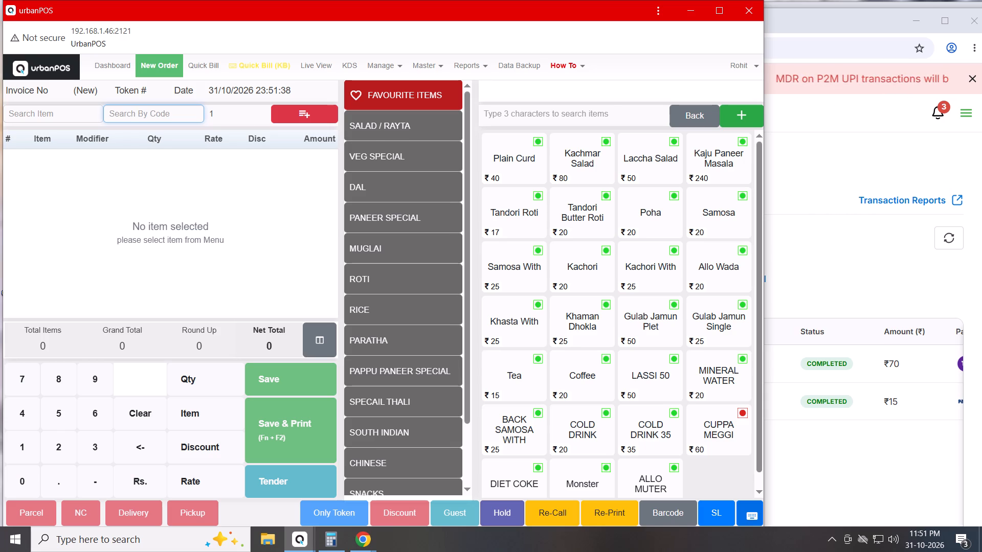
# Add 3 Tandori Butter Roti to the new bill, finding the item by searching its name for ROTI.
pyautogui.click(83, 122)
pyautogui.write('ROTI')
pyautogui.press('Down')
pyautogui.press('Down')
pyautogui.press('Down')
pyautogui.press('Return')
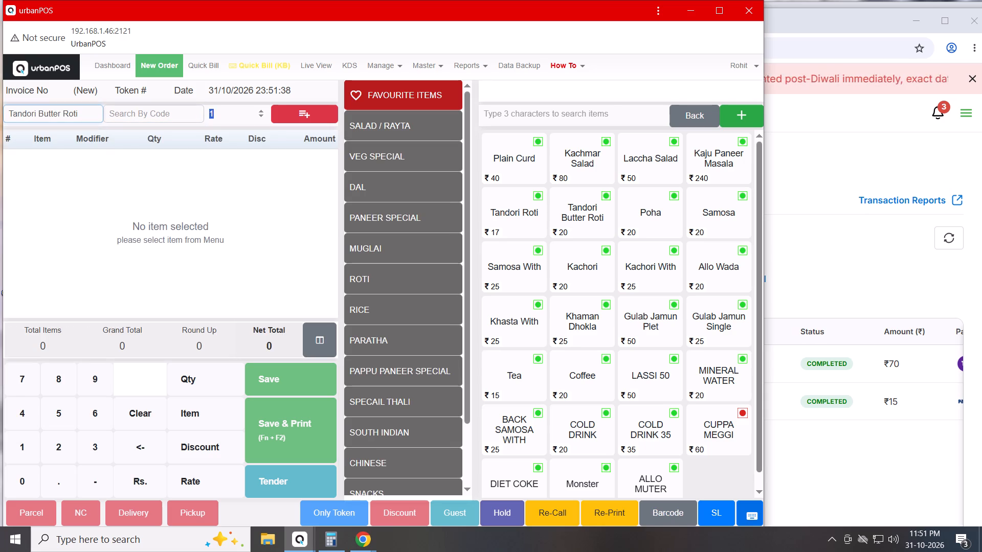
pyautogui.press('3')
pyautogui.press('Return')
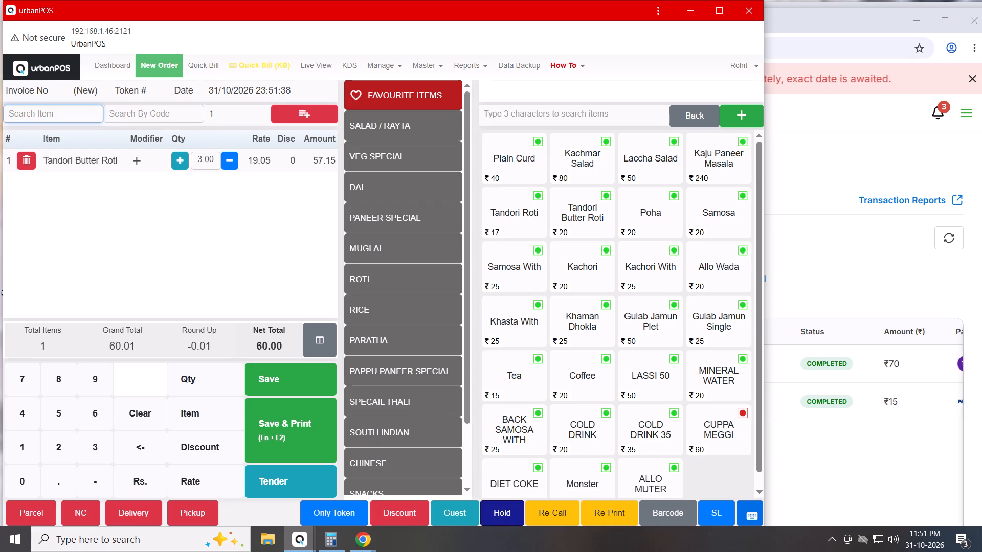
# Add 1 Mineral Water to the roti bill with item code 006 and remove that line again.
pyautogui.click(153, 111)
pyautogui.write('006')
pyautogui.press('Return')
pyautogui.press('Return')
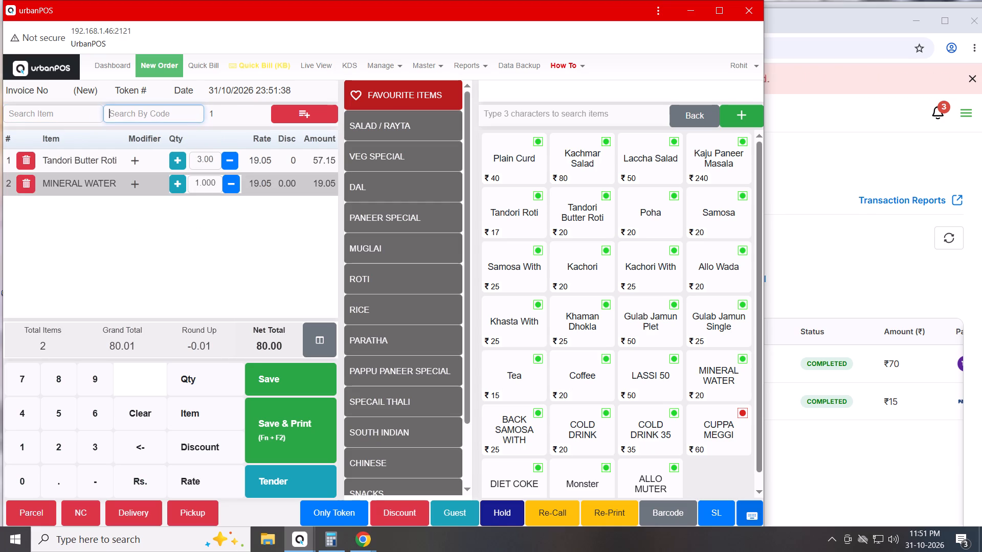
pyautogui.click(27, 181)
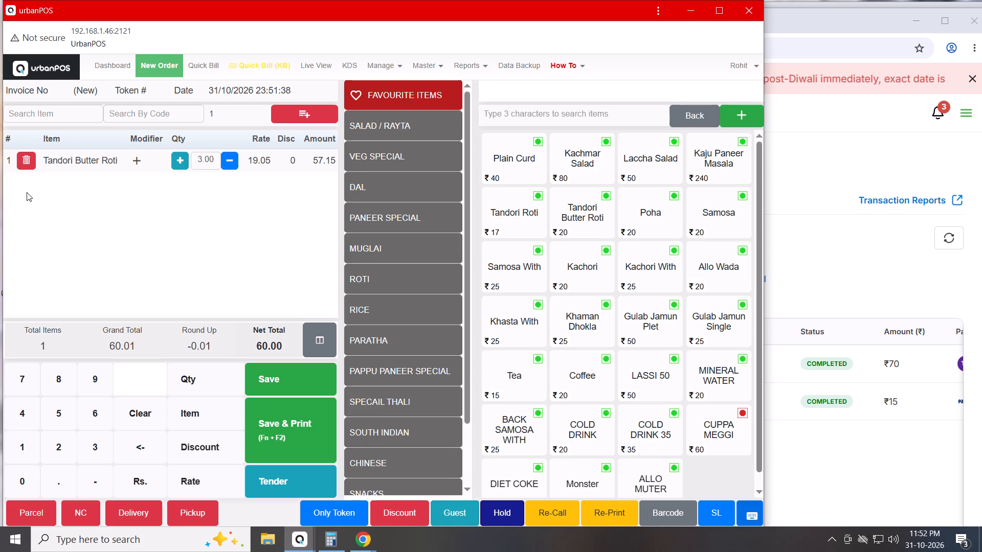
# Save and print the bill for 3 Tandori Butter Roti.
pyautogui.press('F2')
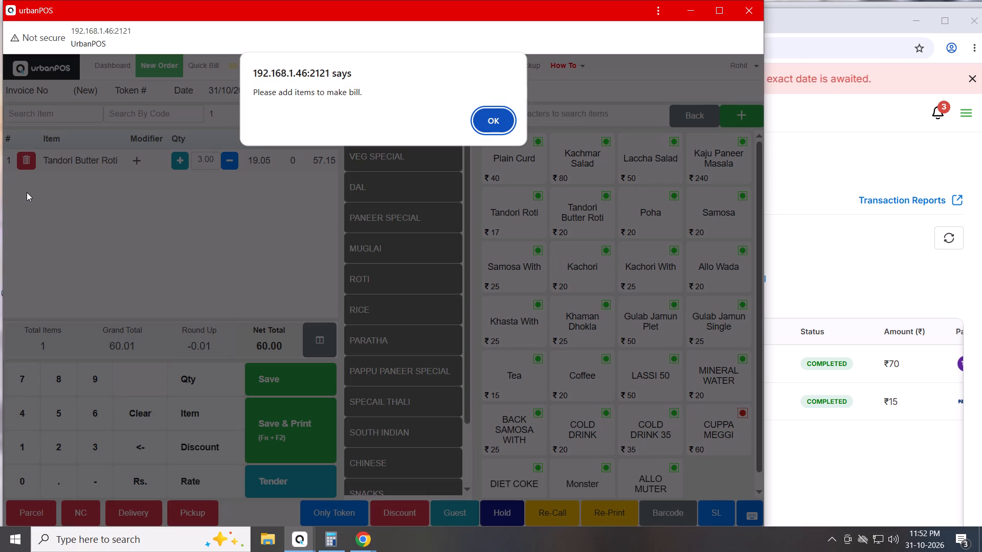
pyautogui.click(493, 123)
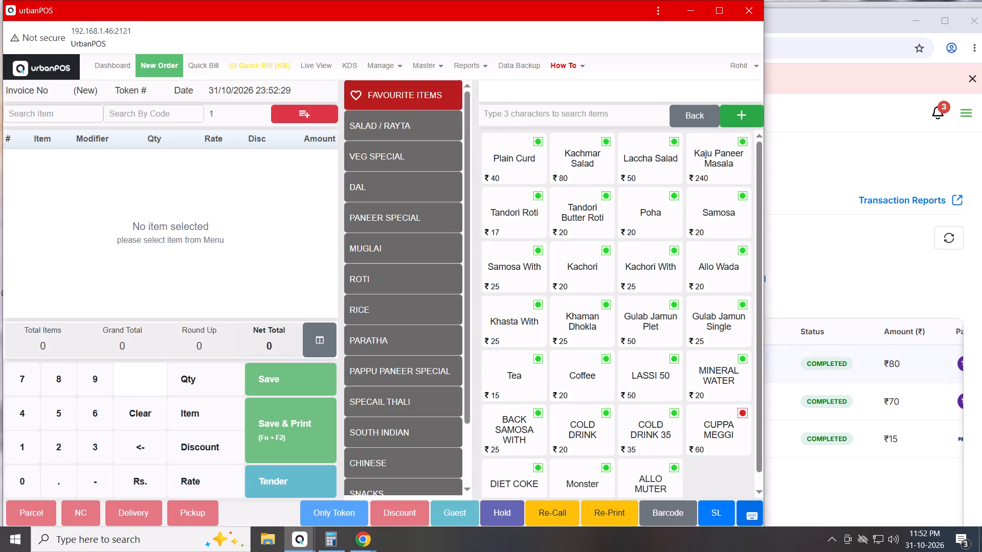
# Save and print a bill for 1 Mineral Water entered with item code 006.
pyautogui.click(164, 118)
pyautogui.write('006')
pyautogui.press('Return')
pyautogui.press('Return')
pyautogui.press('F2')
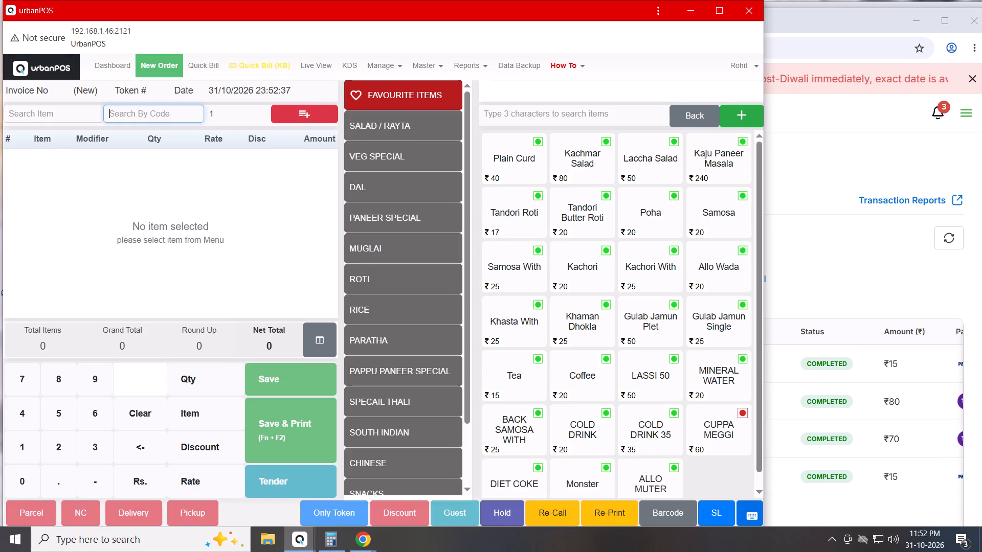
# Save and print a bill for 1 Tea entered with item code 1.
pyautogui.press('1')
pyautogui.press('Return')
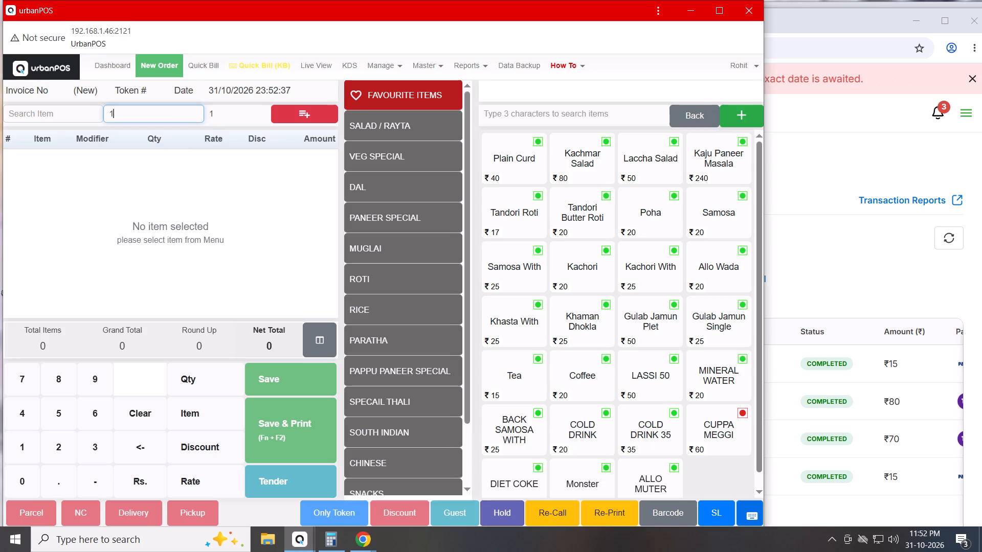
pyautogui.press('Return')
pyautogui.press('F2')
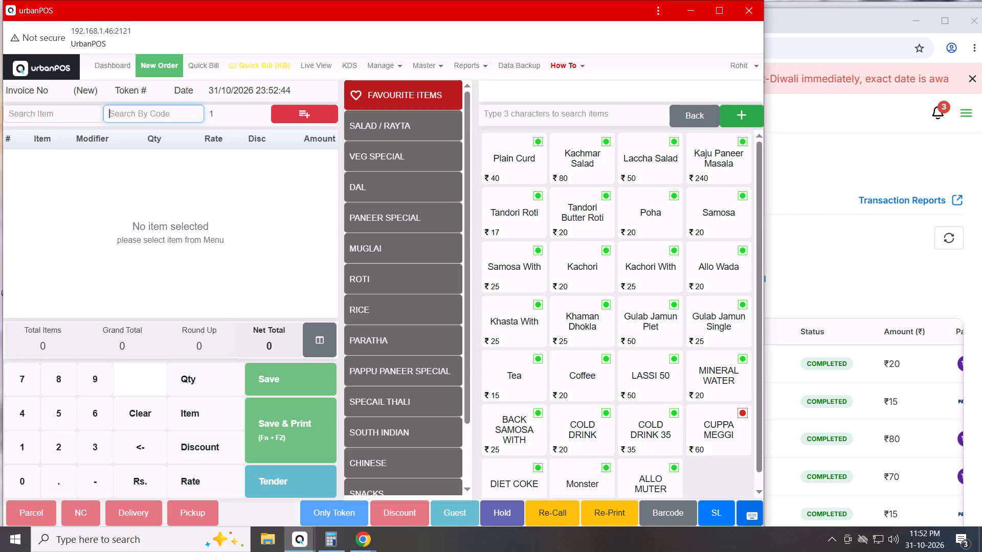
# Save and print a bill for a quantity of 1 of item code 02.
pyautogui.write('02')
pyautogui.press('Return')
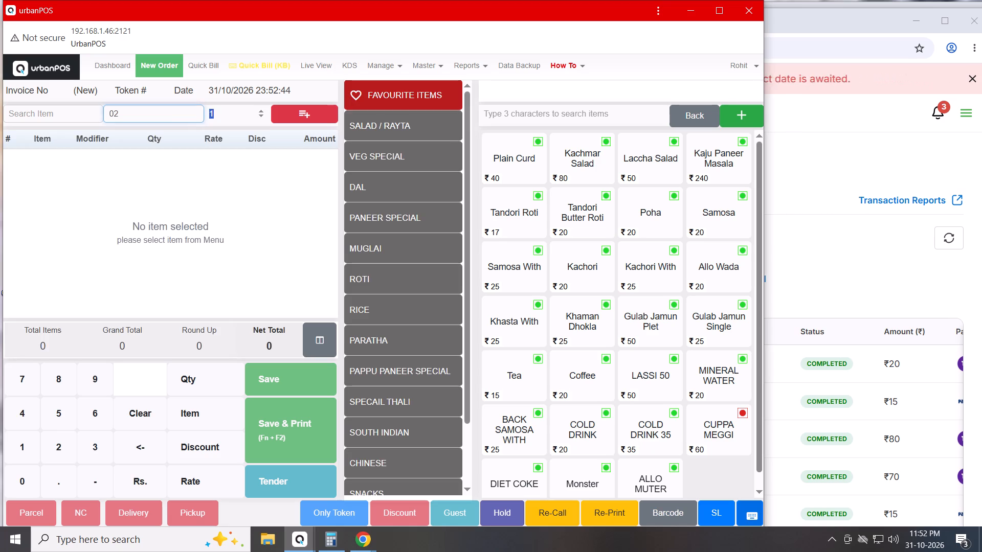
pyautogui.press('Return')
pyautogui.press('F2')
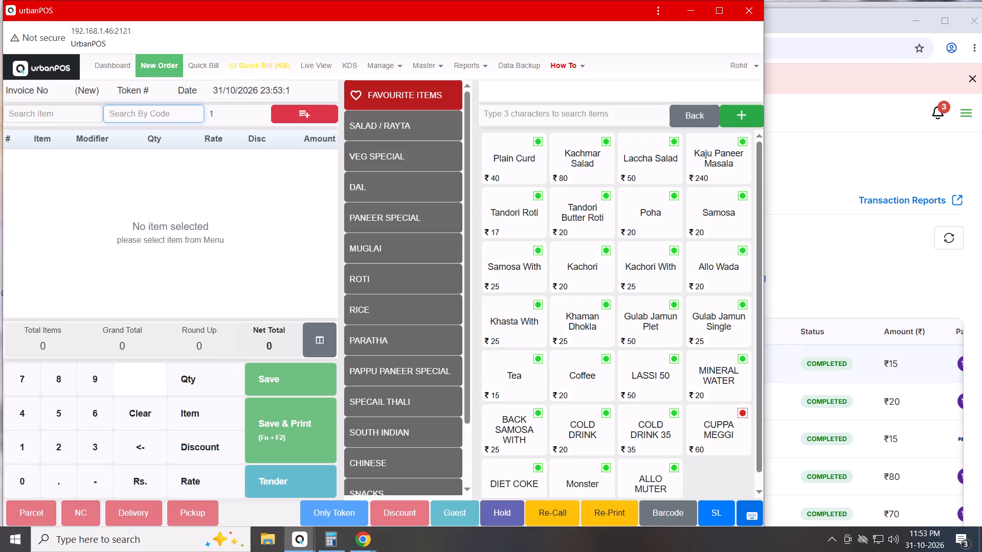
# Save and print another bill for 1 Tea entered with item code 1.
pyautogui.press('1')
pyautogui.press('Return')
pyautogui.press('Return')
pyautogui.press('F2')
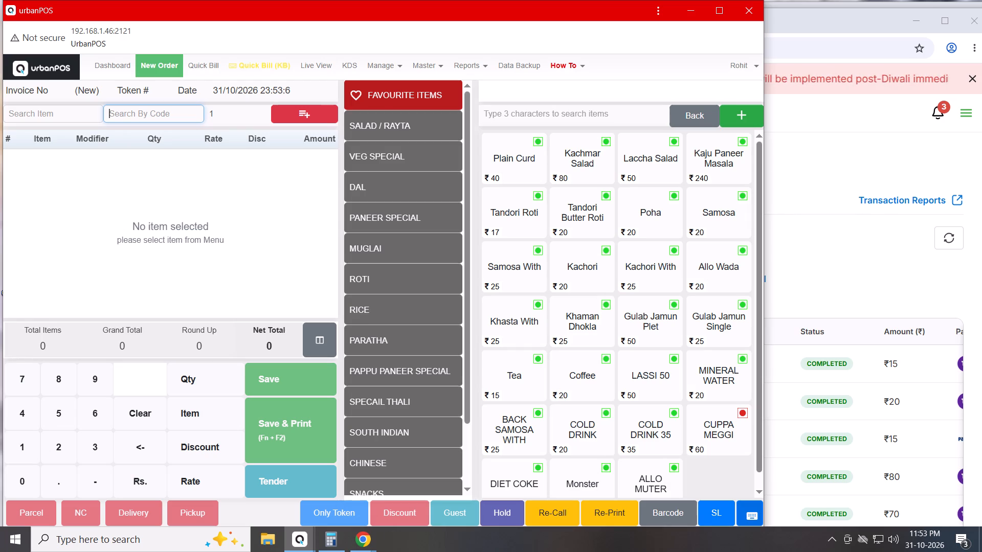
# Switch to Calculator, clear the old calculation, and subtract 1100, 350 and 200 from 1832.
pyautogui.click(330, 541)
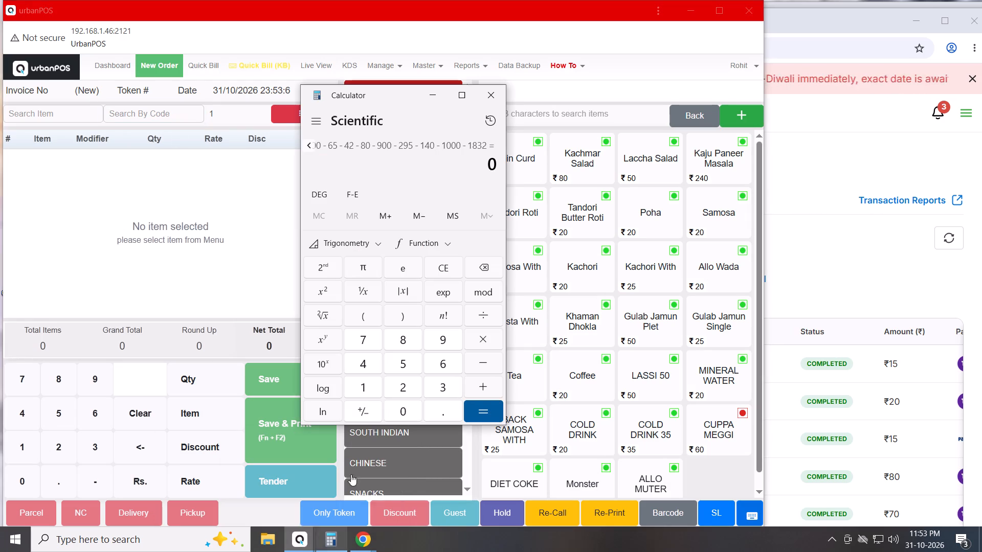
pyautogui.doubleClick(447, 267)
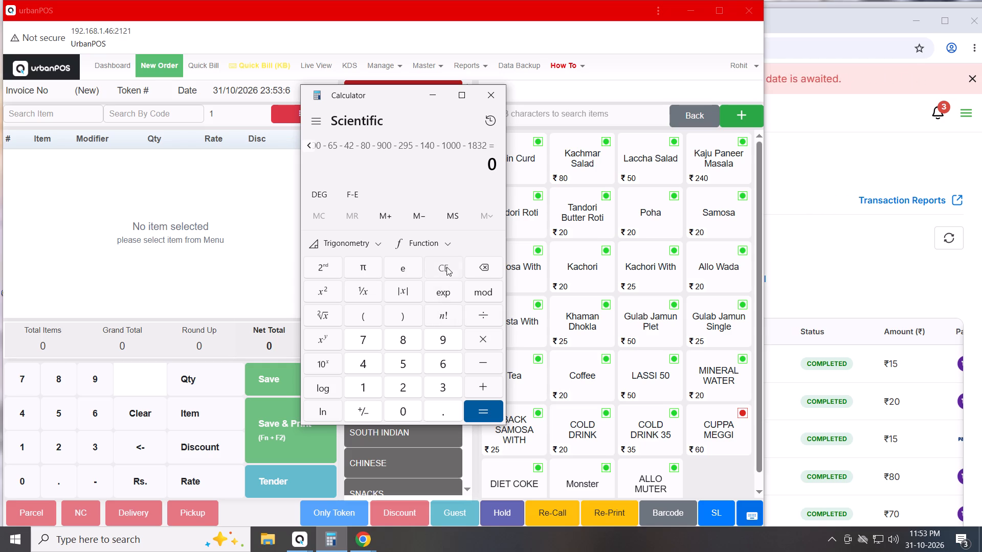
pyautogui.write('18')
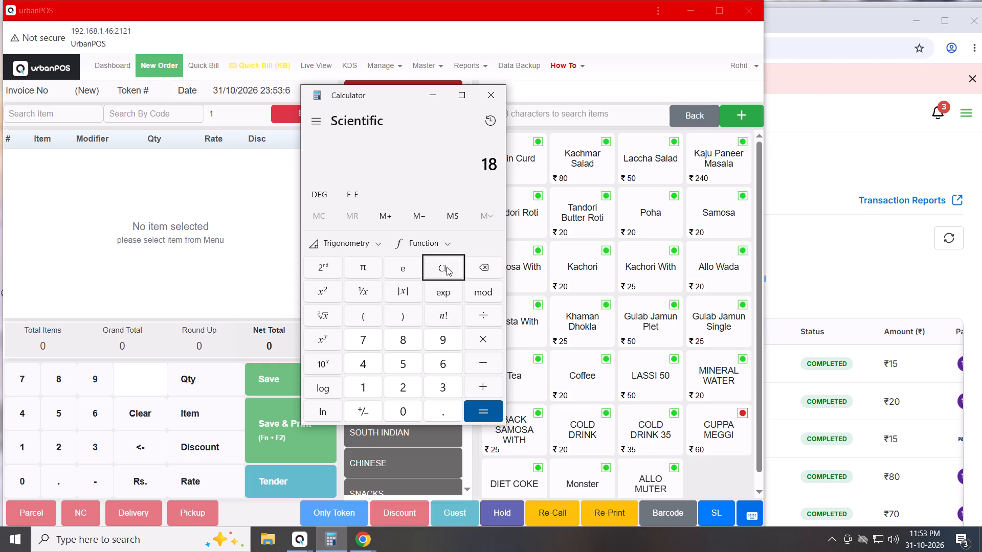
pyautogui.write('32')
pyautogui.write('-1100')
pyautogui.press('-')
pyautogui.write('350-')
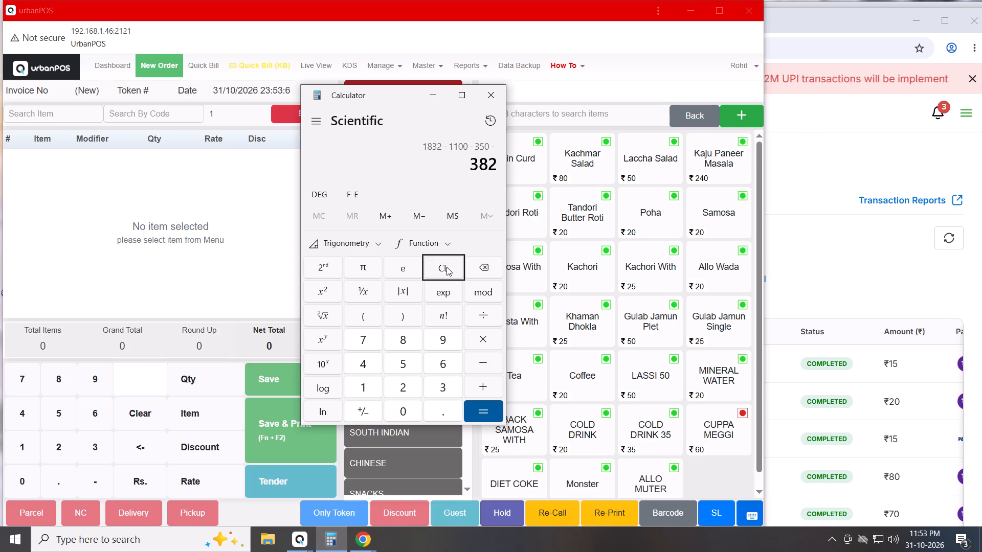
pyautogui.write('200-')
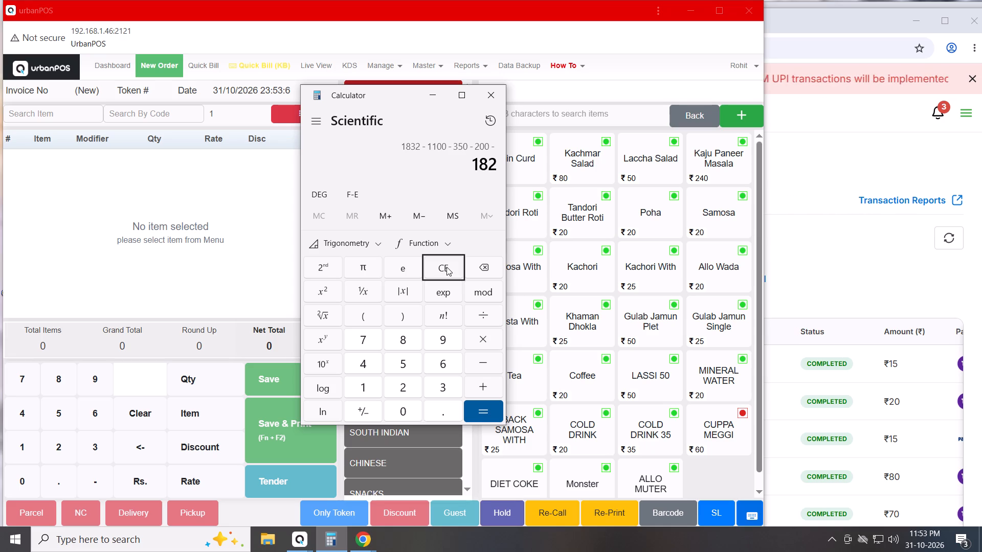
# Return to urbanPOS and save and print a bill for a quantity of 2 of item code 02.
pyautogui.click(180, 121)
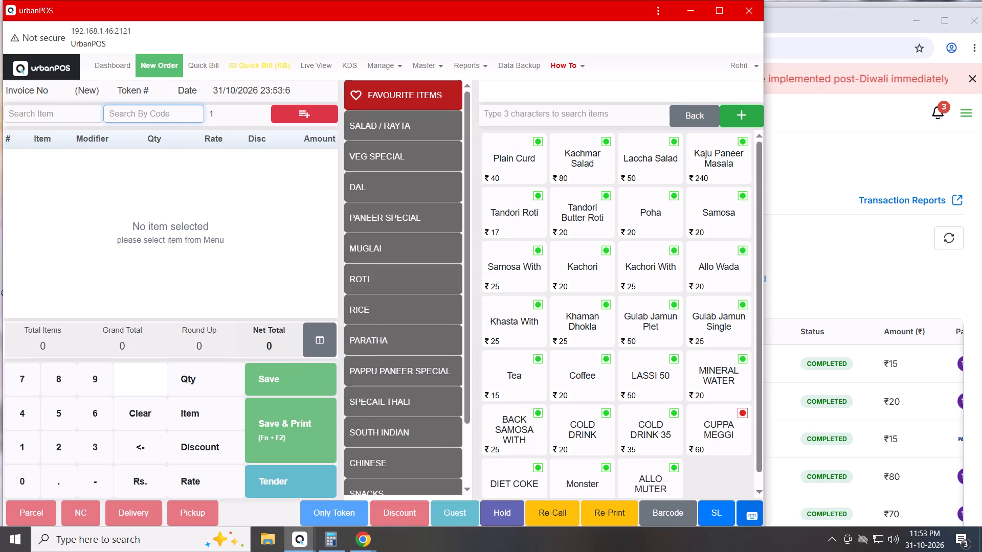
pyautogui.click(191, 114)
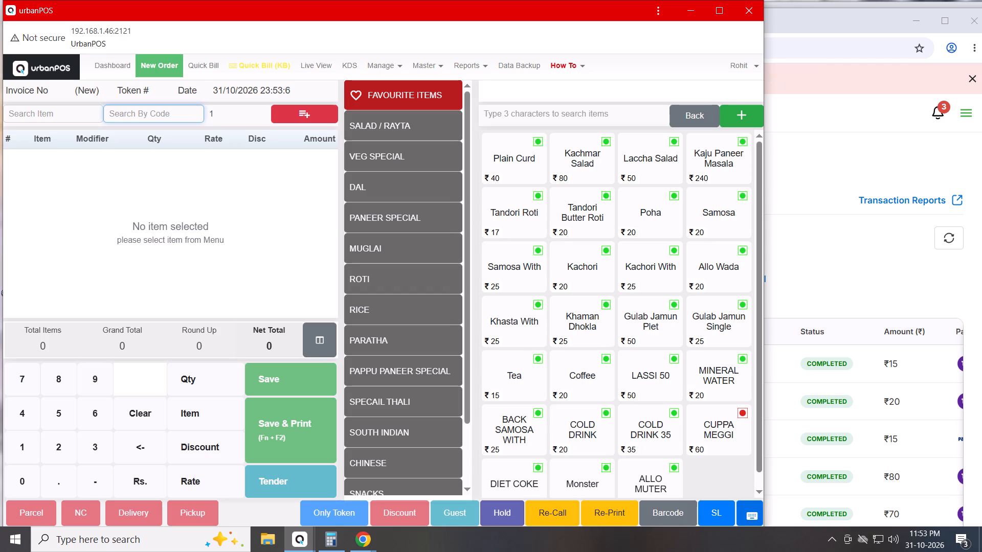
pyautogui.write('02')
pyautogui.press('Return')
pyautogui.press('2')
pyautogui.press('Return')
pyautogui.press('F2')
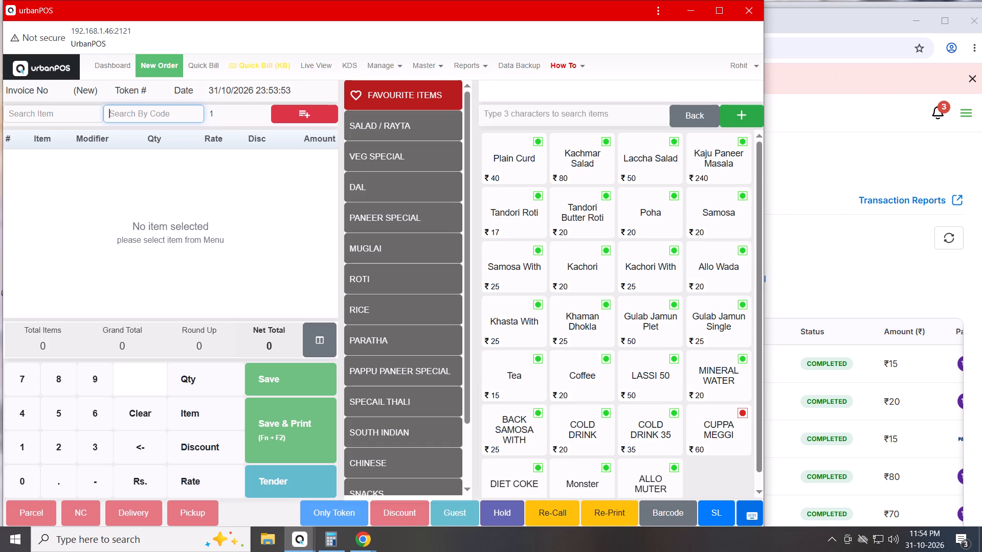
# Save and print a bill for a quantity of 1 of item code 05.
pyautogui.write('05')
pyautogui.press('Return')
pyautogui.press('Return')
pyautogui.press('F2')
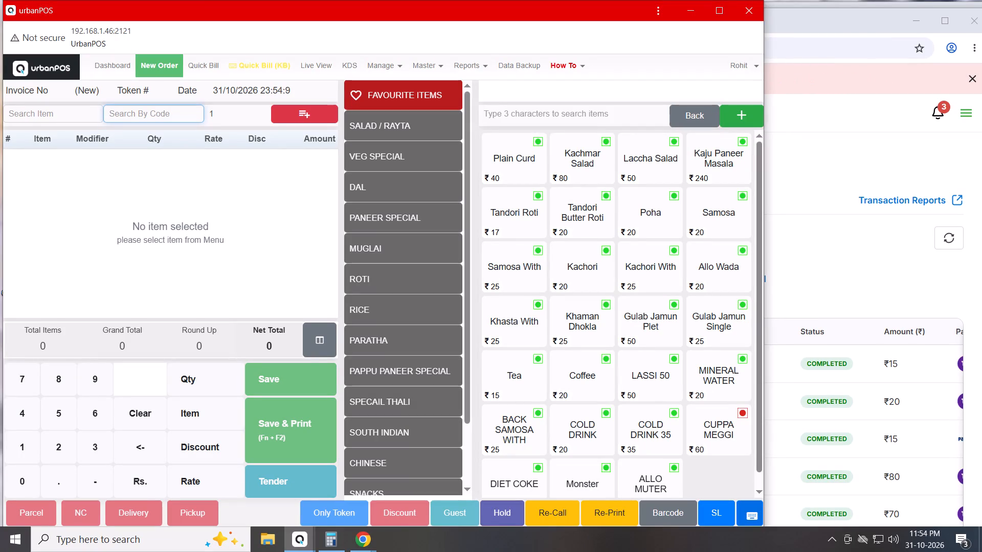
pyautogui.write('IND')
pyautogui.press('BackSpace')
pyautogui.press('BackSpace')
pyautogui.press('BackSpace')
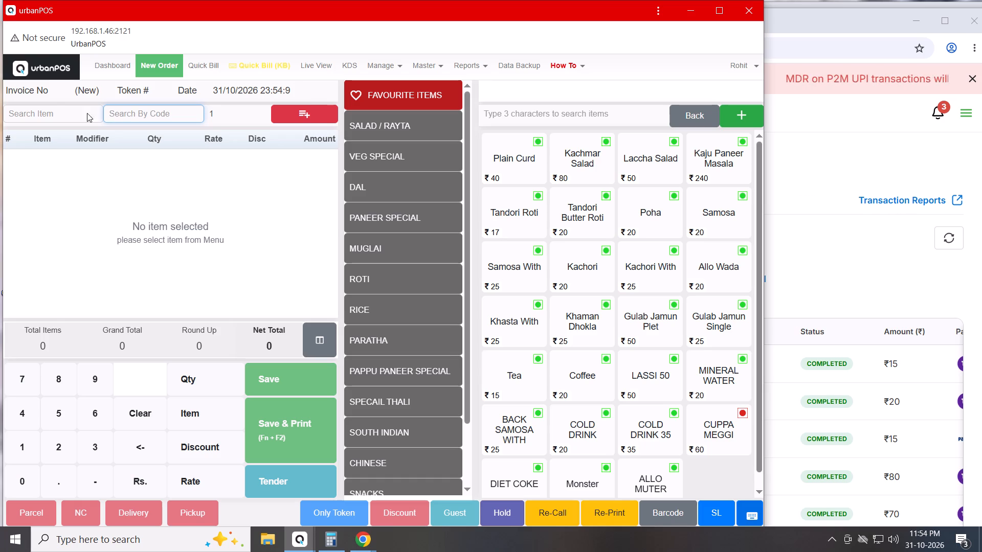
# Save and print a bill for 1 Indian Thali, finding the item by searching its name for IND.
pyautogui.click(59, 117)
pyautogui.write('IND')
pyautogui.press('Up')
pyautogui.press('Return')
pyautogui.press('Return')
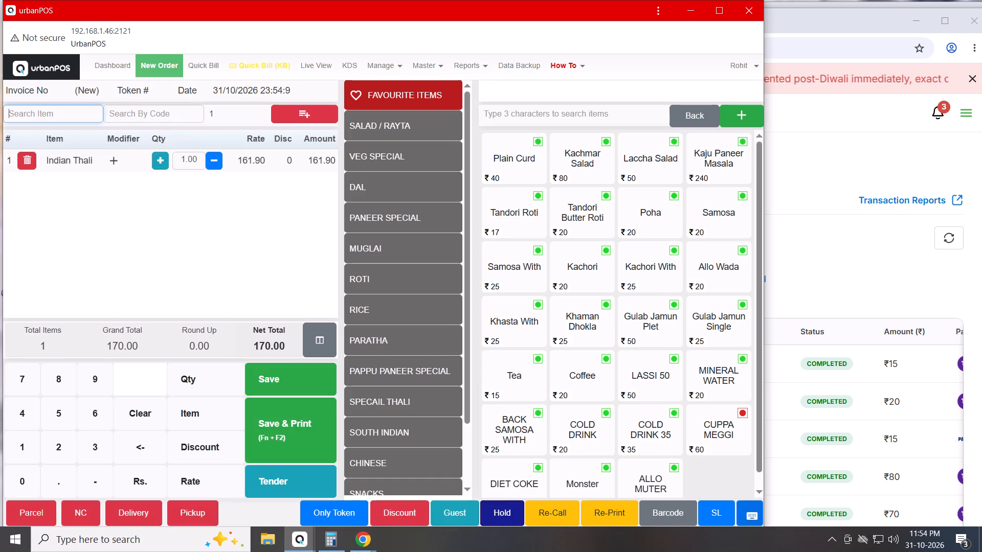
pyautogui.press('F2')
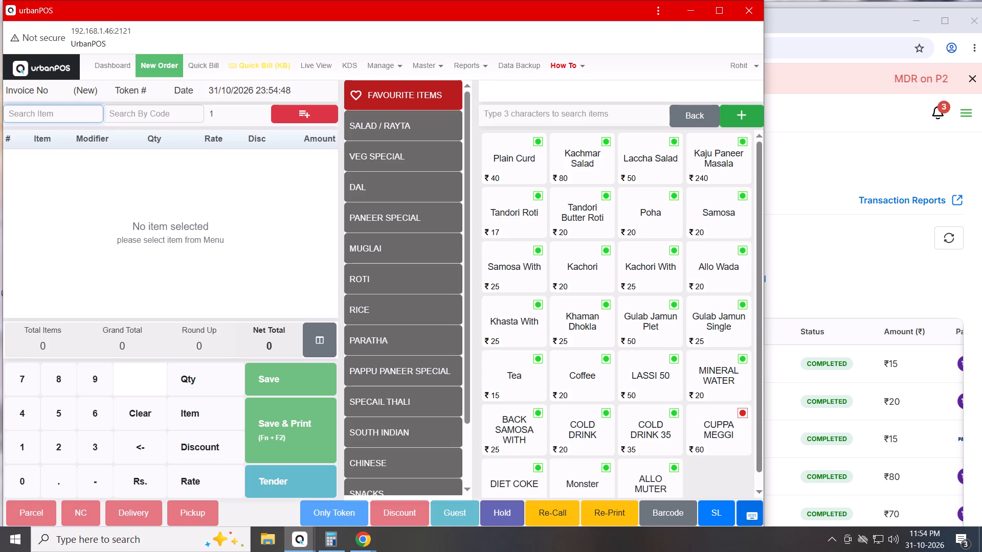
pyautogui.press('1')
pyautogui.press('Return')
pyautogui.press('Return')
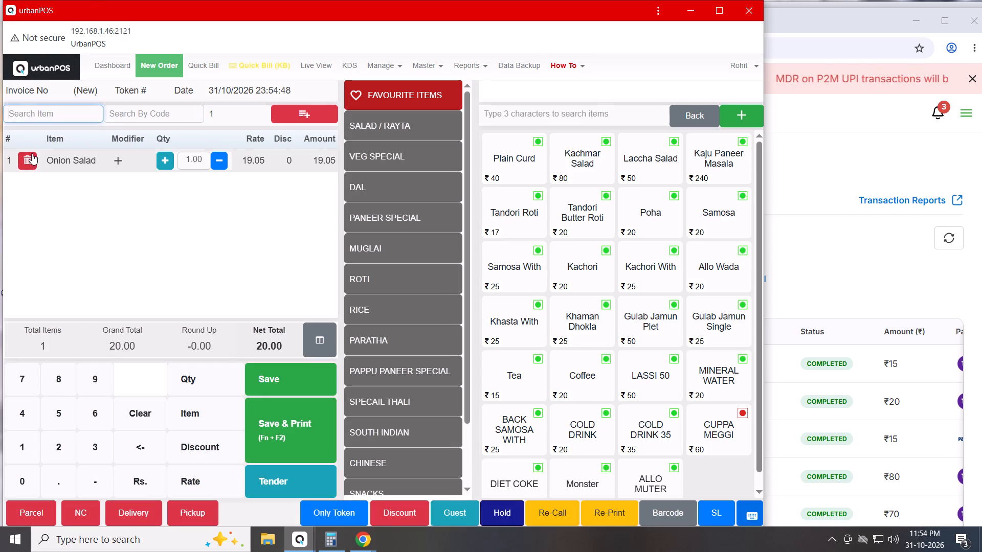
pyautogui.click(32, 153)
# Save and print a bill for 1 Tea entered with item code 1.
pyautogui.click(106, 112)
pyautogui.press('1')
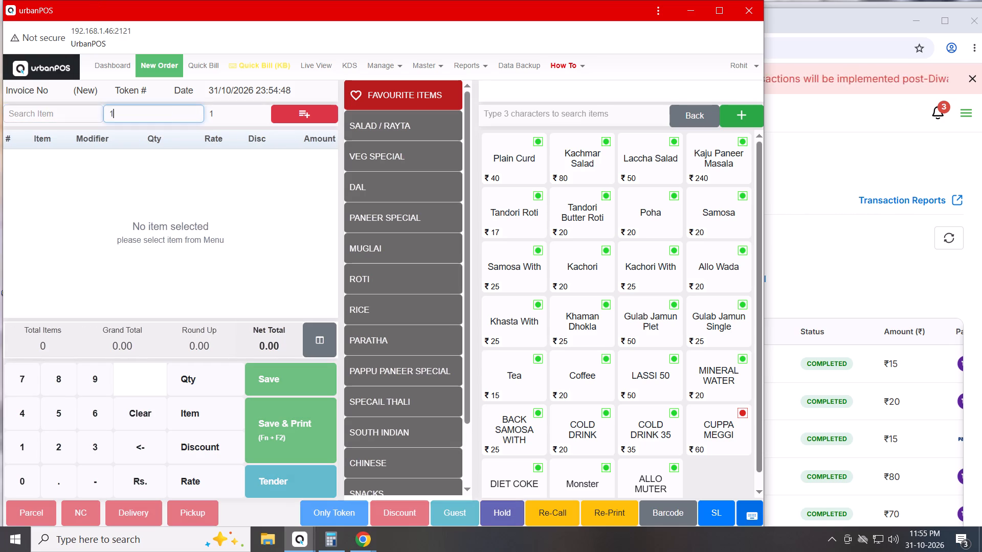
pyautogui.press('Return')
pyautogui.press('Return')
pyautogui.press('F2')
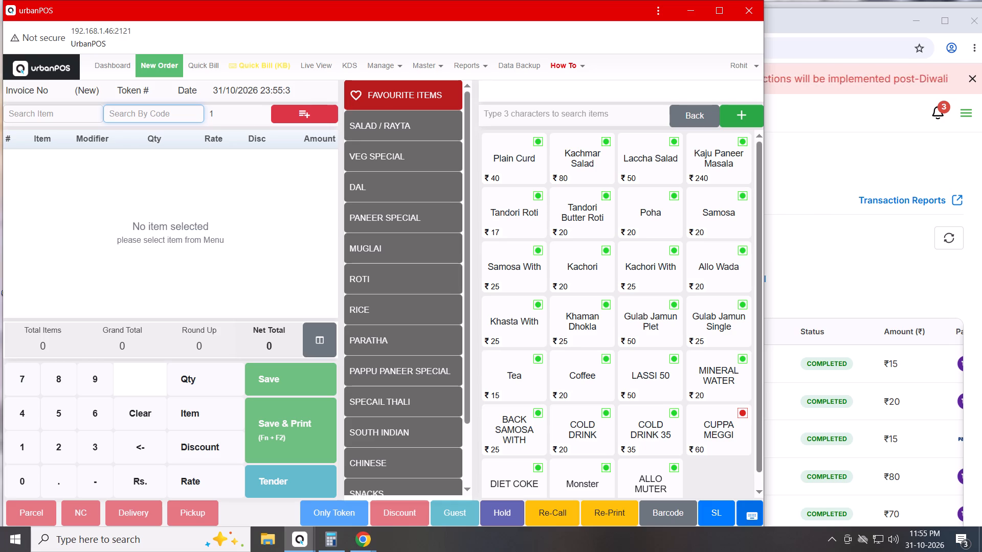
# Save and print a bill for 1 BACK SAMOSA WITH and 1 Anar Juice, finding the juice by searching its name for JUI.
pyautogui.click(502, 423)
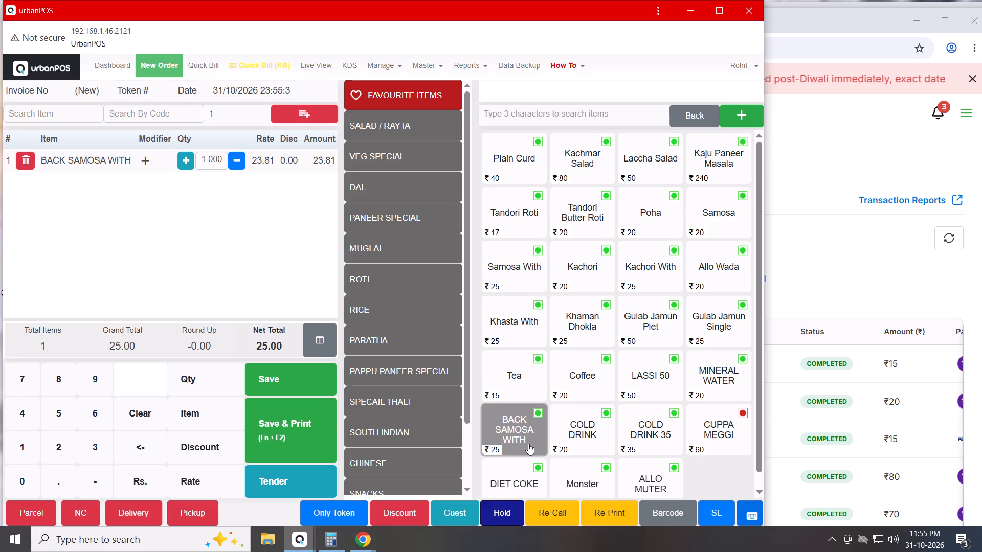
pyautogui.scroll(-2, 529, 441)
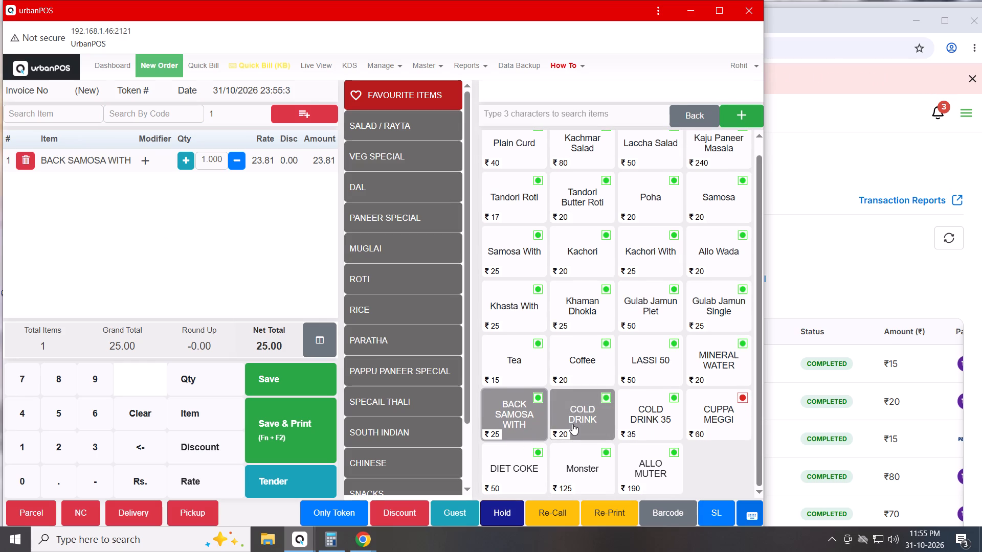
pyautogui.click(58, 110)
pyautogui.write('JUI')
pyautogui.press('Down')
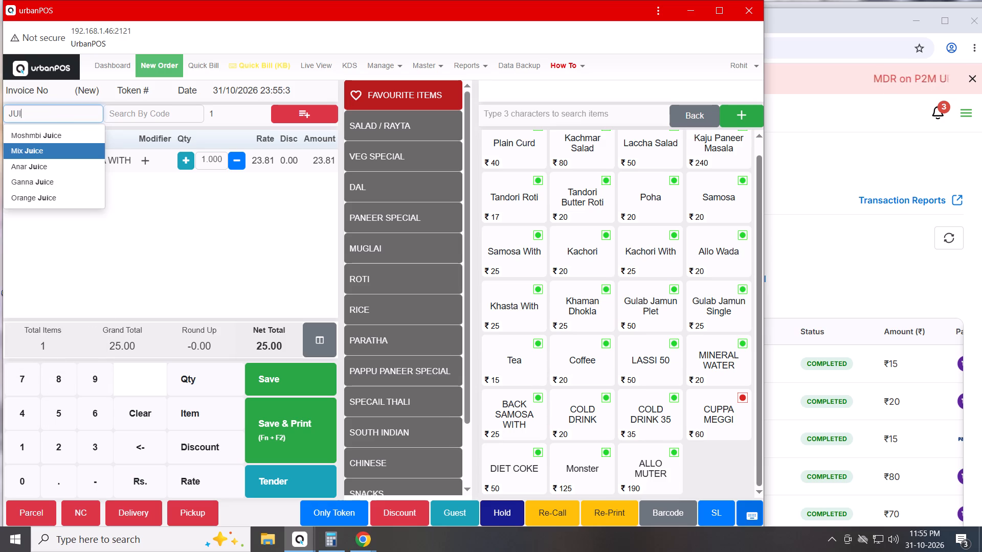
pyautogui.press('Down')
pyautogui.press('Return')
pyautogui.press('Return')
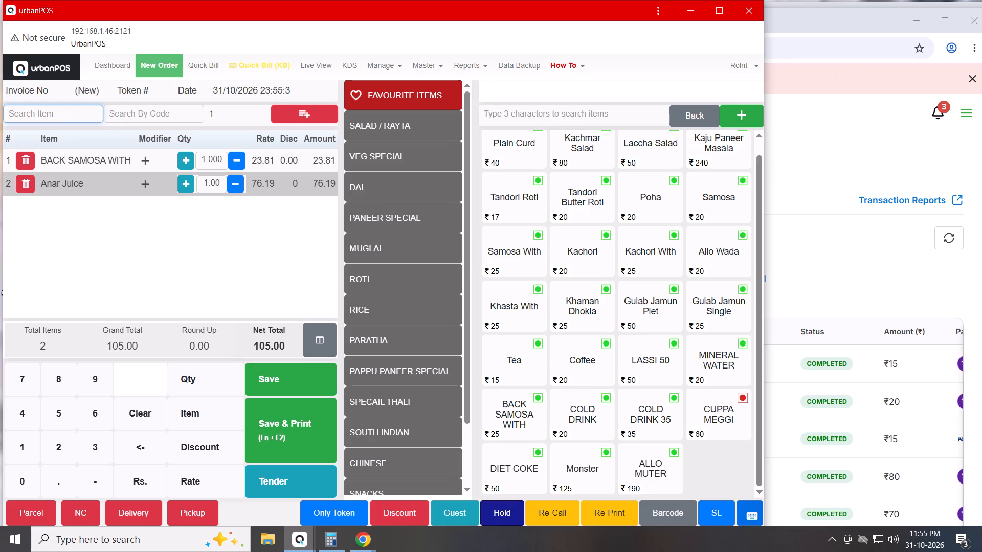
pyautogui.press('F2')
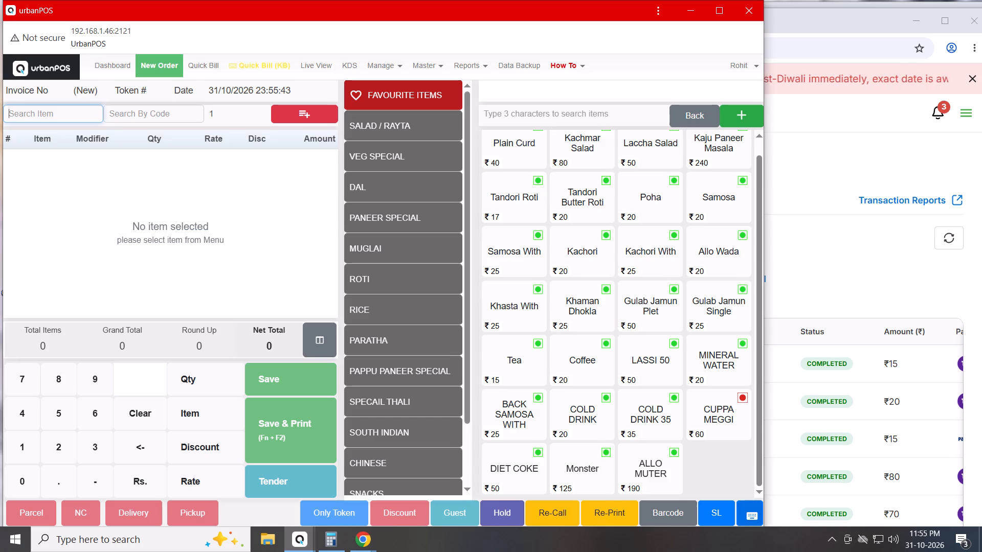
# Save and print a bill for a quantity of 1 of item code 120.
pyautogui.write('120')
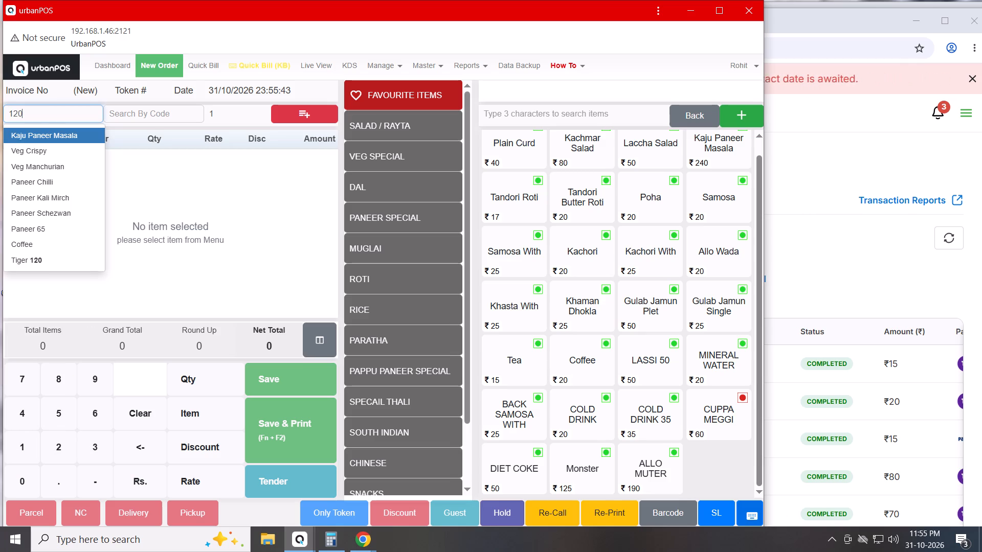
pyautogui.click(152, 118)
pyautogui.write('120')
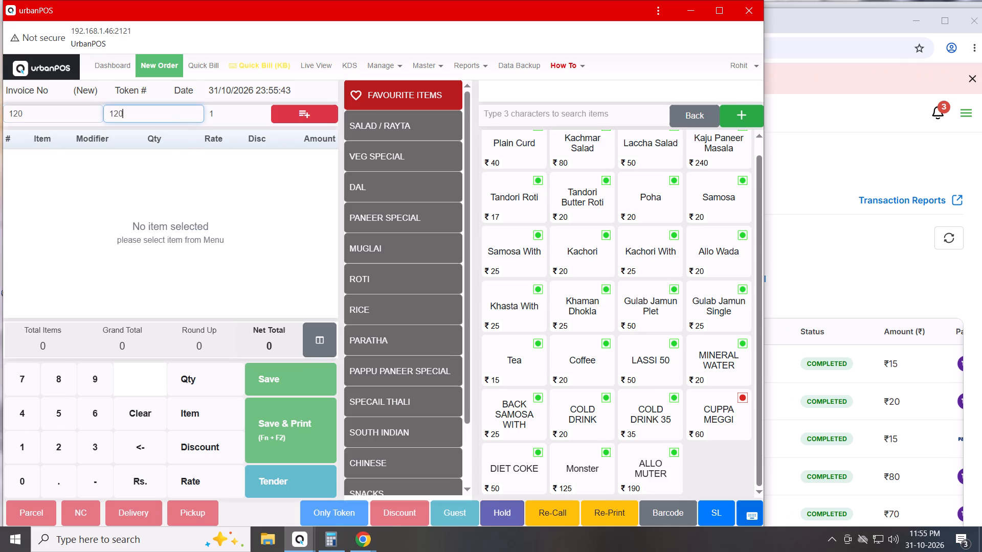
pyautogui.press('Return')
pyautogui.press('Return')
pyautogui.press('F2')
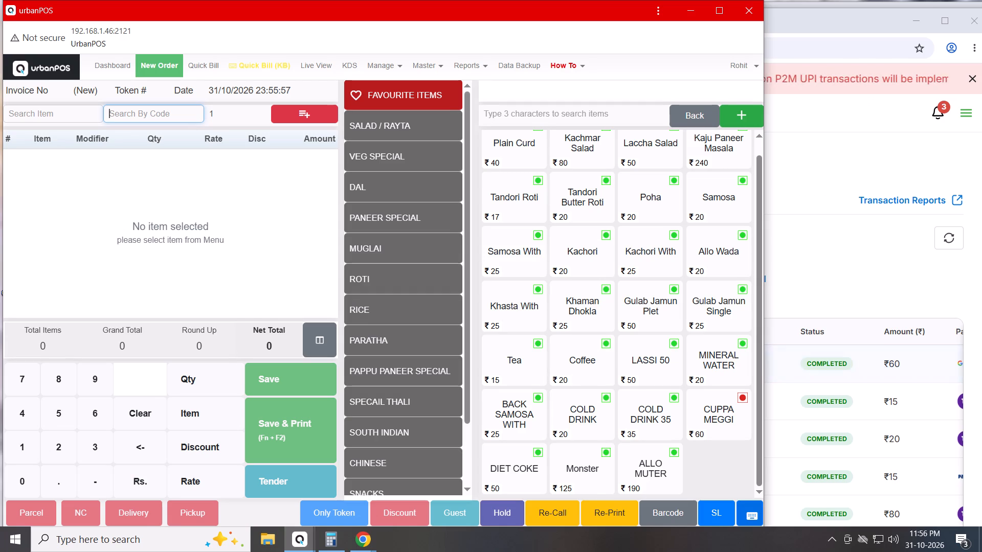
# Save and print a bill for 1 Idli Sambhar, found by searching its name for ID, and 1 Masala Dosa entered with item code 76.
pyautogui.click(86, 111)
pyautogui.write('ID')
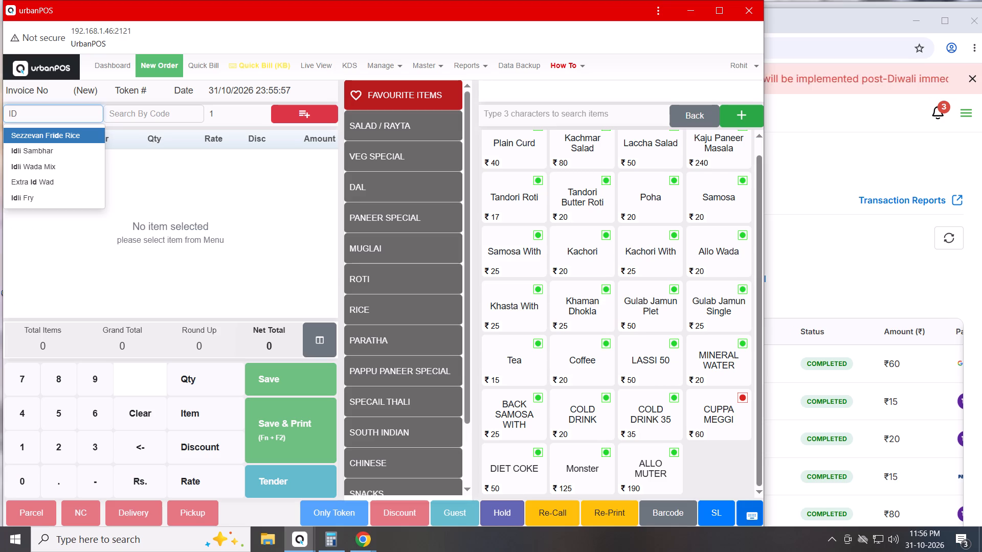
pyautogui.press('Down')
pyautogui.press('Down')
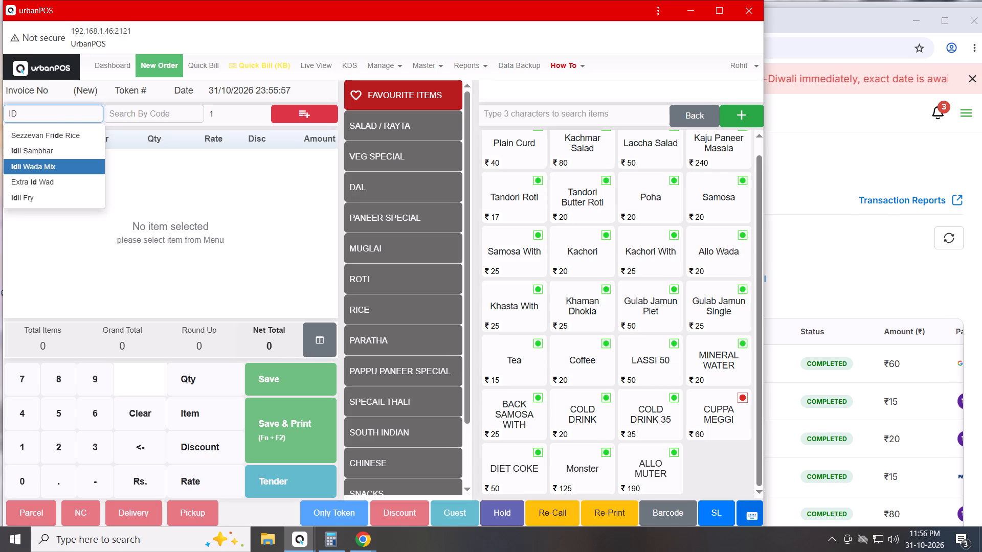
pyautogui.press('Up')
pyautogui.press('Return')
pyautogui.press('Return')
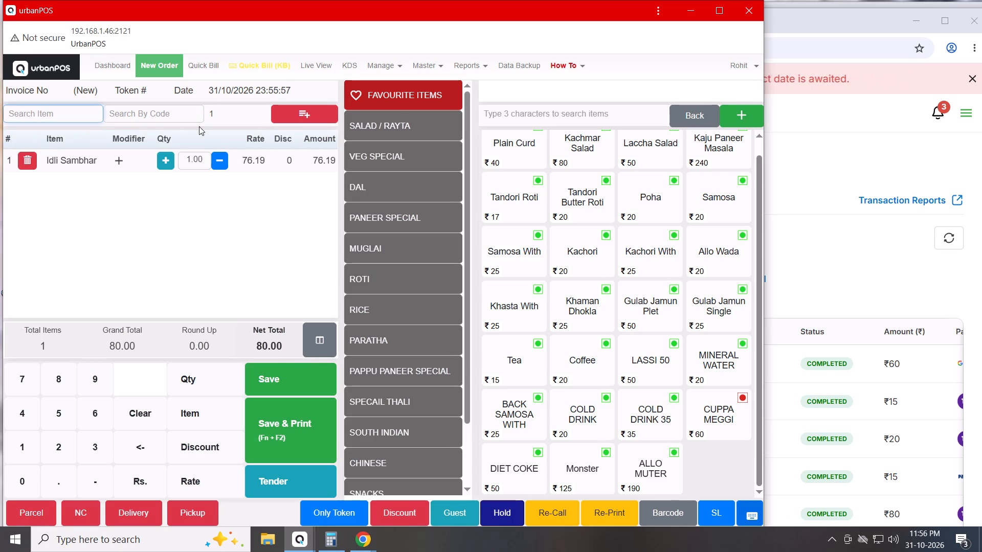
pyautogui.click(153, 111)
pyautogui.write('76')
pyautogui.press('Return')
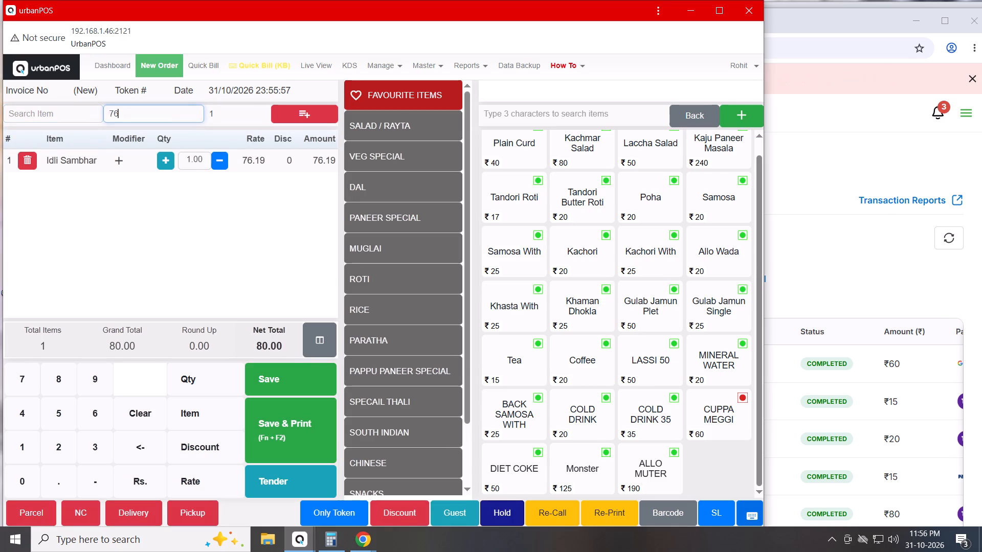
pyautogui.press('Return')
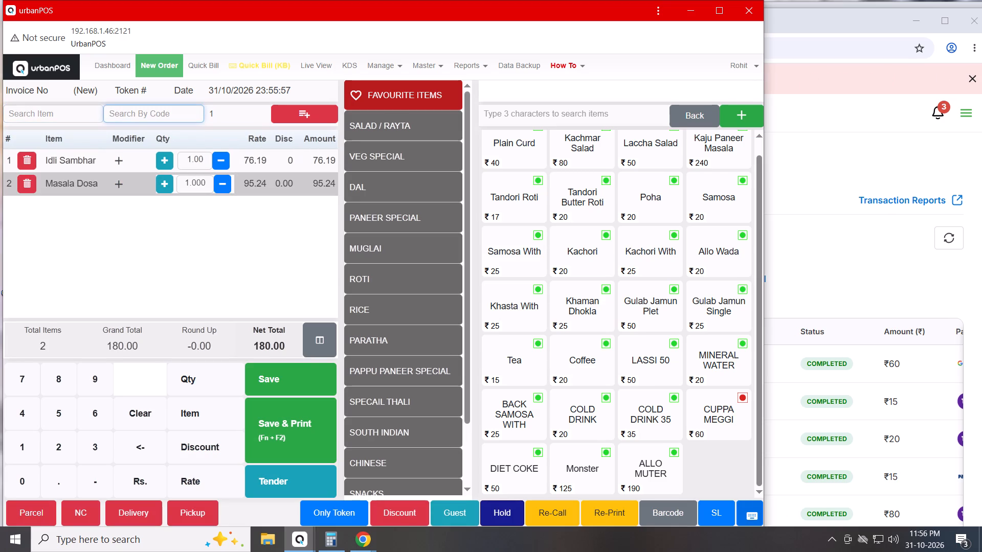
pyautogui.press('F2')
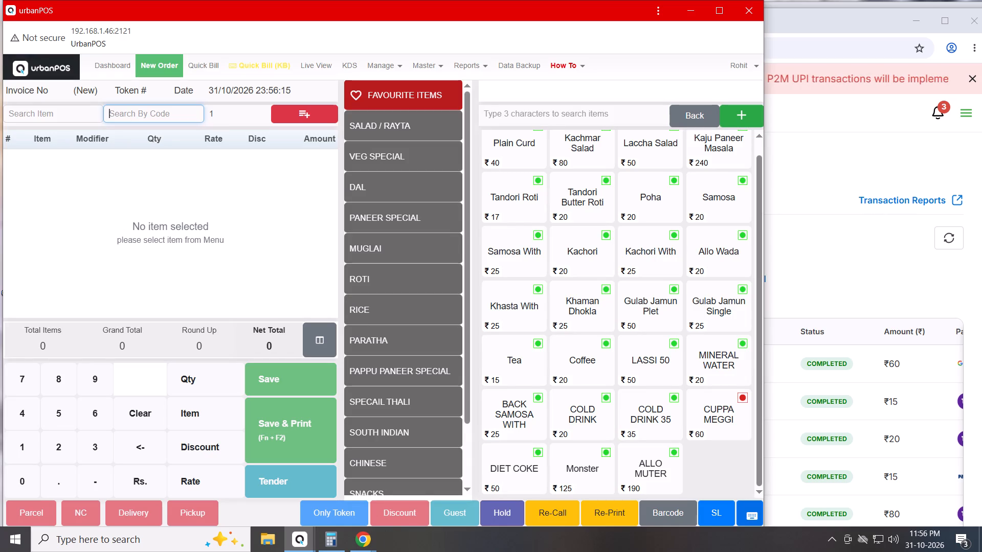
# Save and print a bill for 1 Paneer Tikka, finding the item by searching its name for TIK.
pyautogui.doubleClick(48, 114)
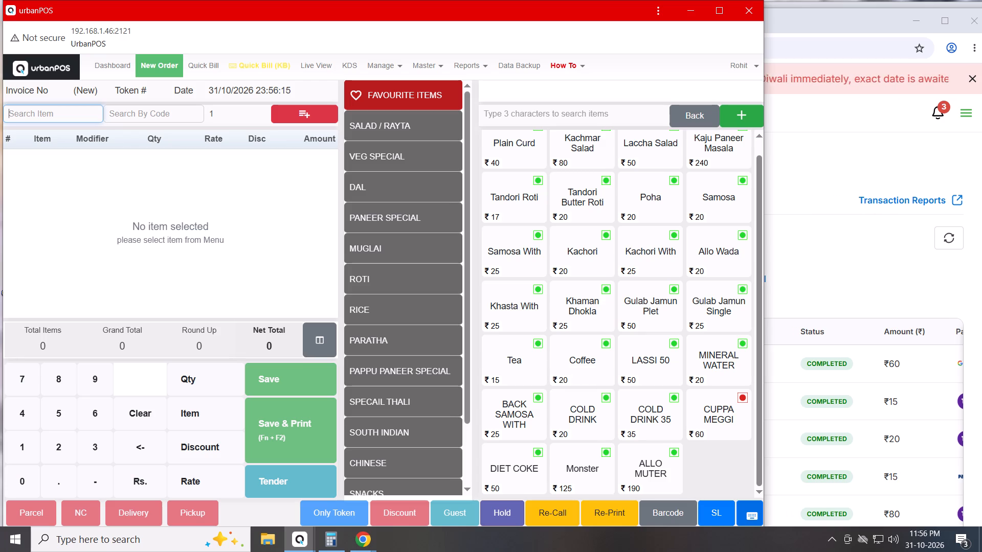
pyautogui.write('TIK')
pyautogui.press('Up')
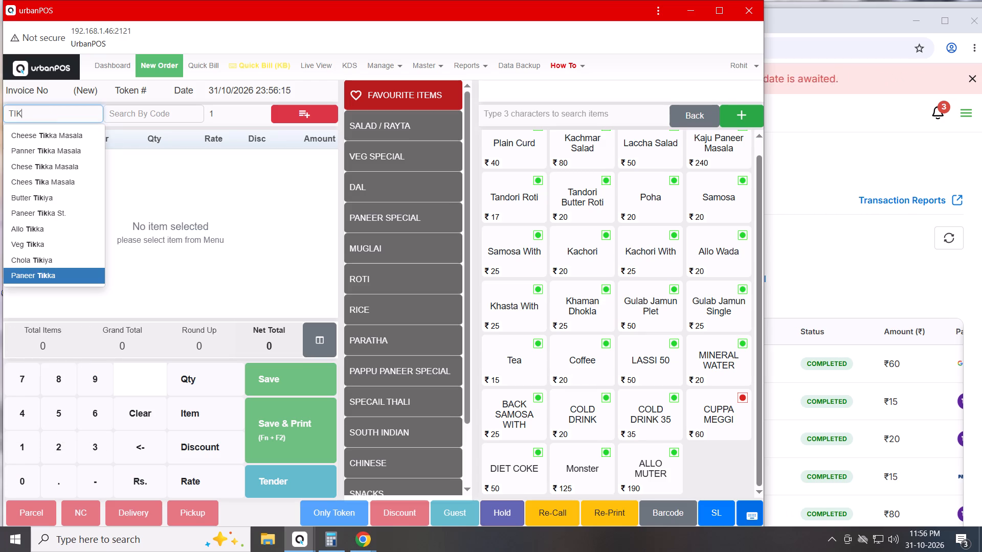
pyautogui.press('Up')
pyautogui.press('Up')
pyautogui.press('Up')
pyautogui.press('Up')
pyautogui.press('Up')
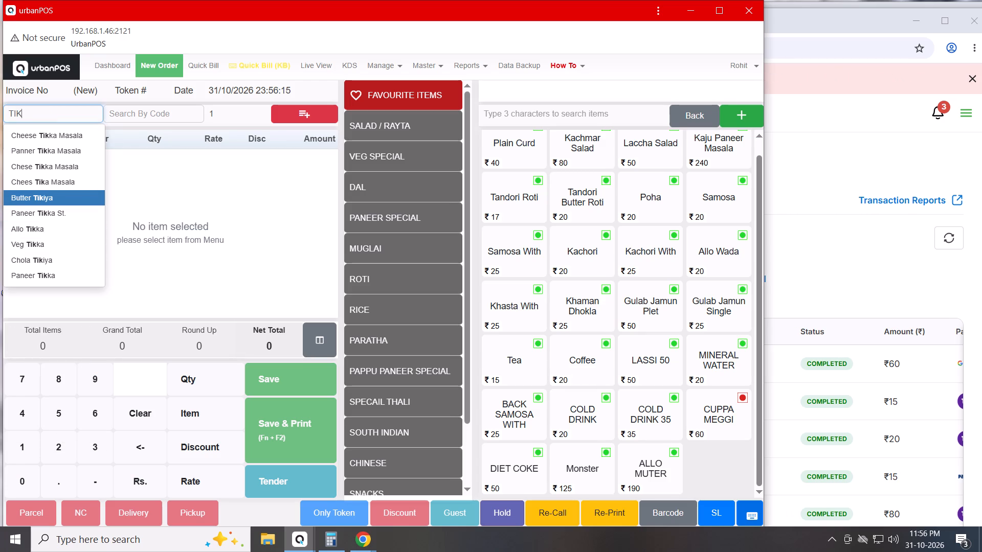
pyautogui.press('Down')
pyautogui.press('Down')
pyautogui.press('Down')
pyautogui.press('Down')
pyautogui.press('Down')
pyautogui.press('Return')
pyautogui.press('Return')
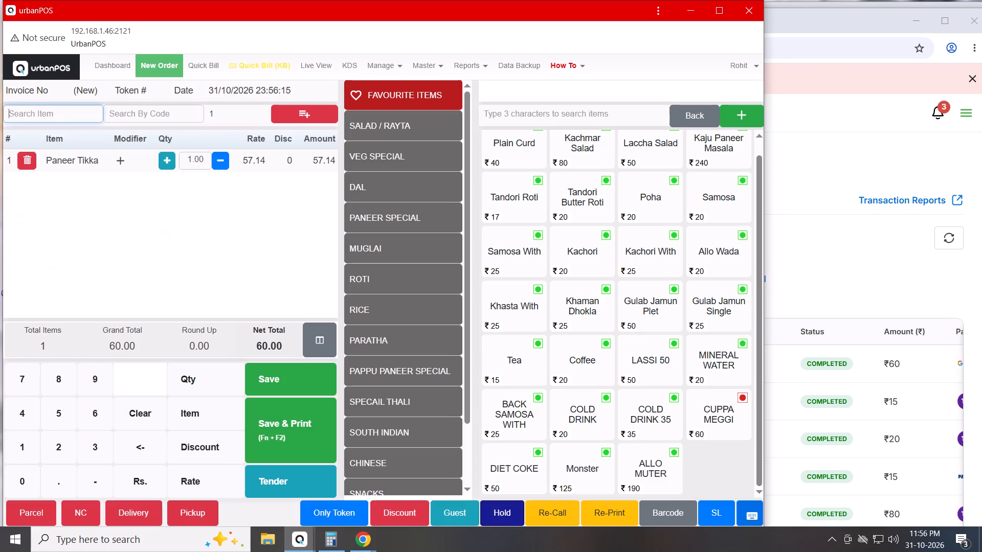
pyautogui.press('F2')
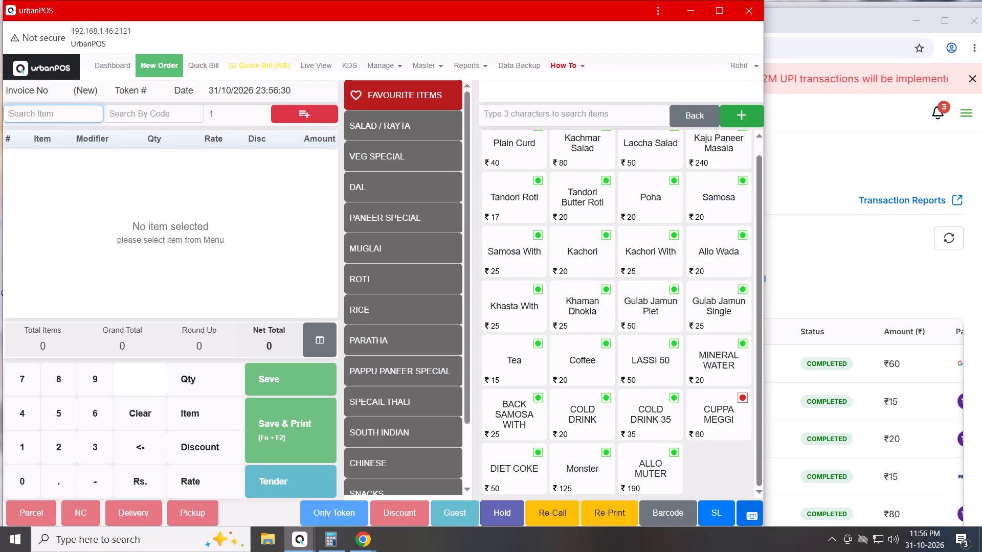
# Save and print a bill for a quantity of 1 of item code 02.
pyautogui.write('02')
pyautogui.click(180, 112)
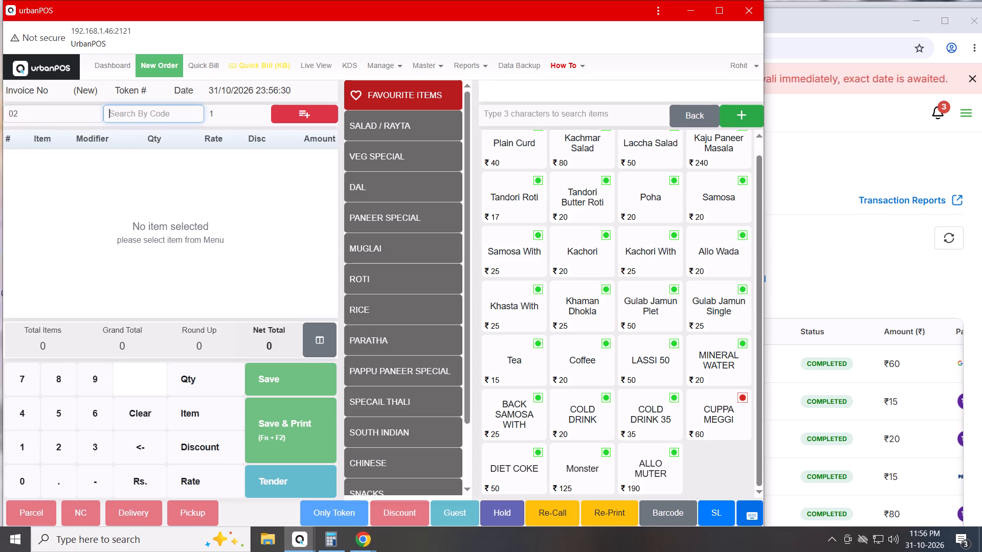
pyautogui.write('02')
pyautogui.press('Return')
pyautogui.press('Return')
pyautogui.press('F2')
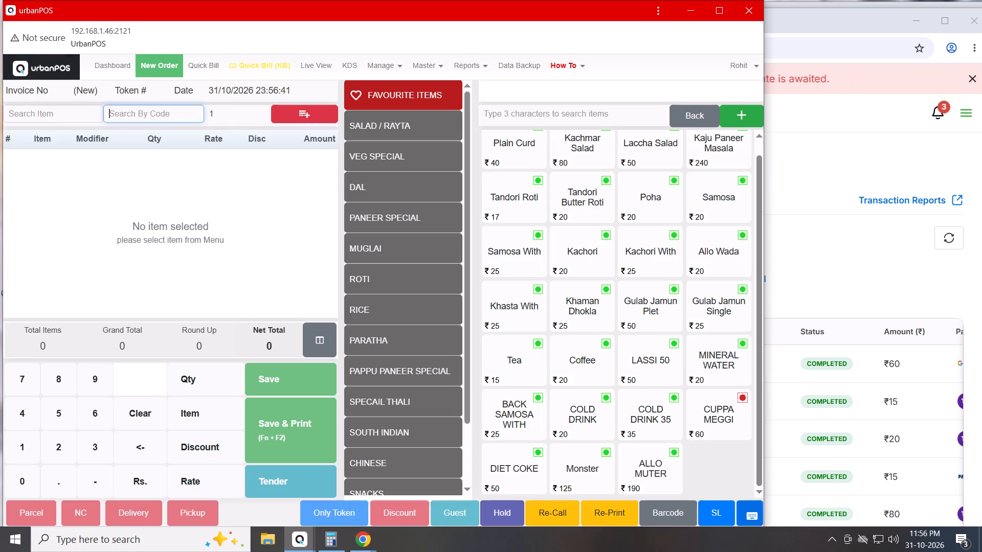
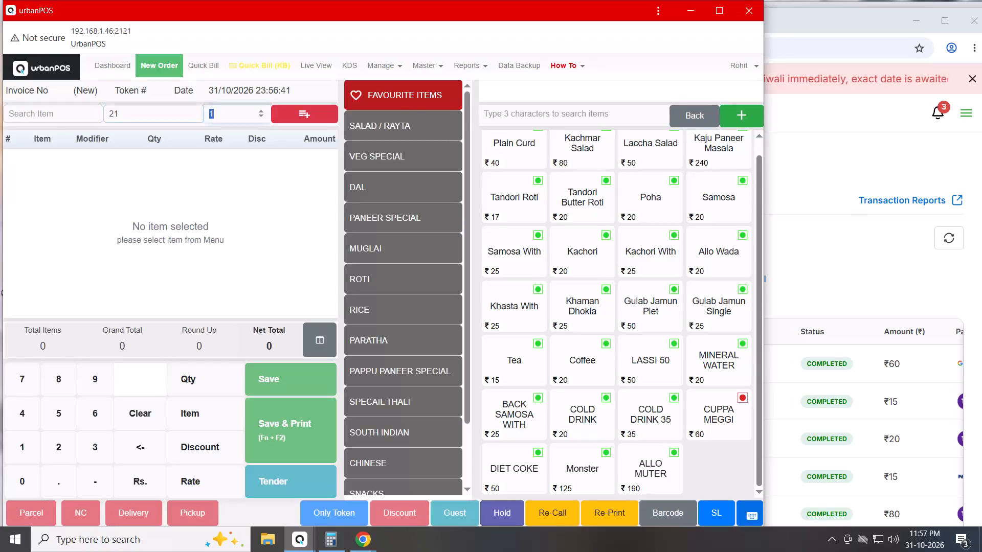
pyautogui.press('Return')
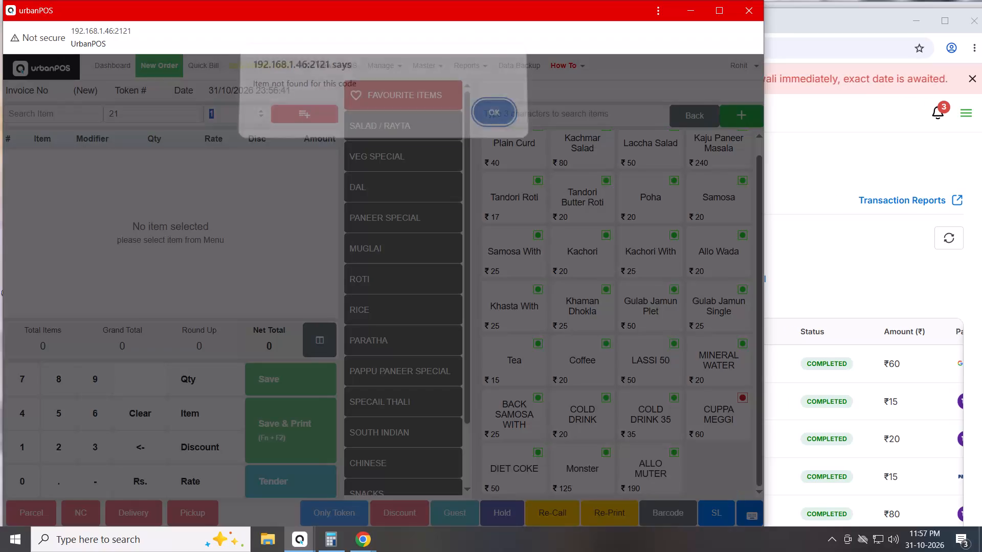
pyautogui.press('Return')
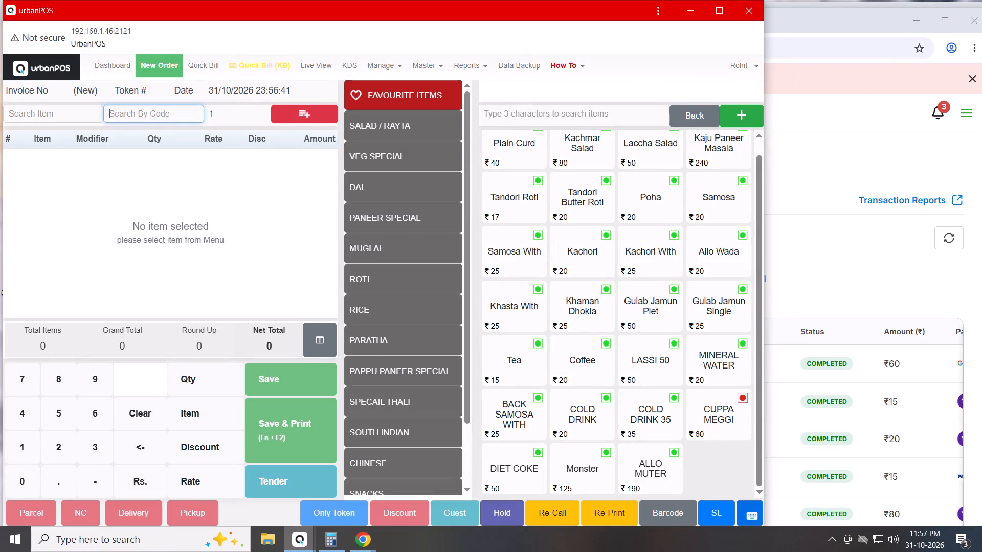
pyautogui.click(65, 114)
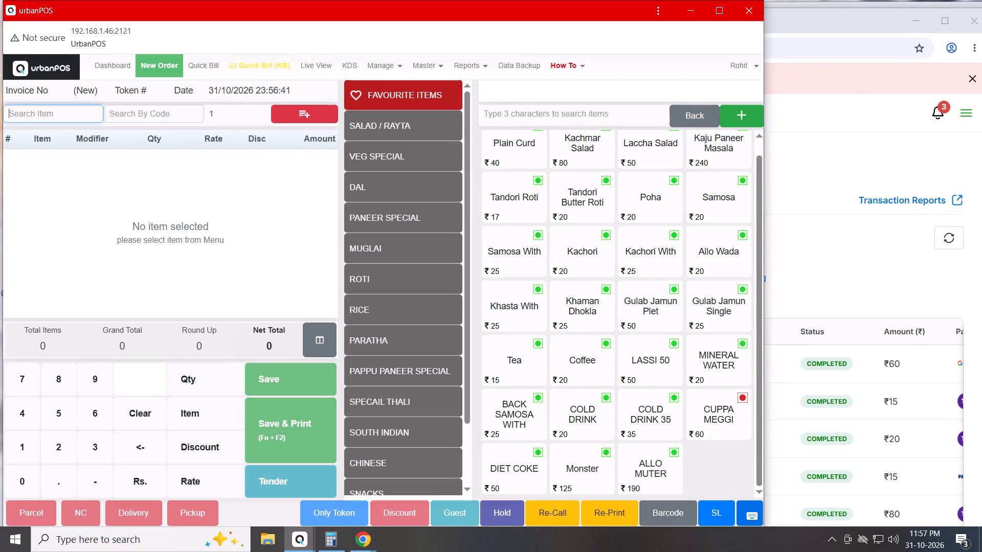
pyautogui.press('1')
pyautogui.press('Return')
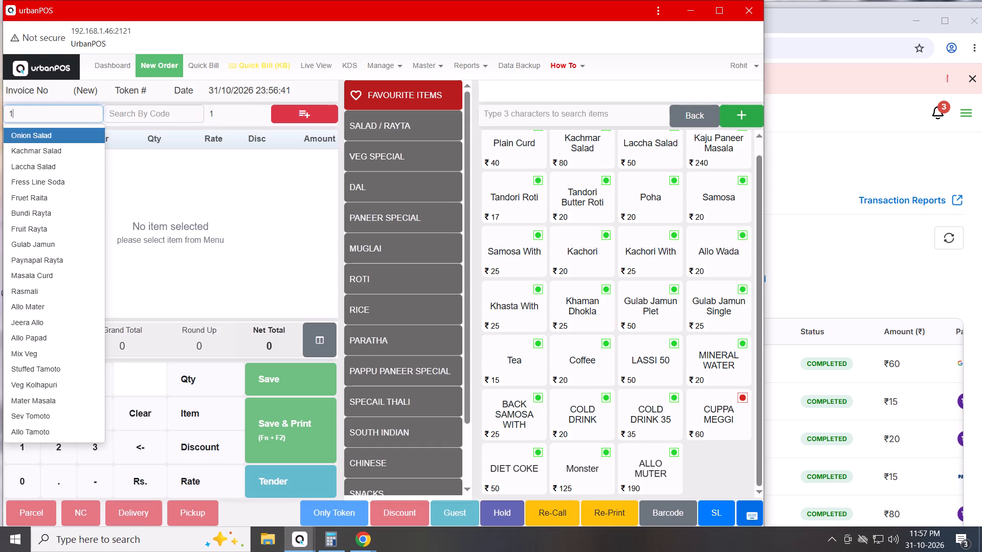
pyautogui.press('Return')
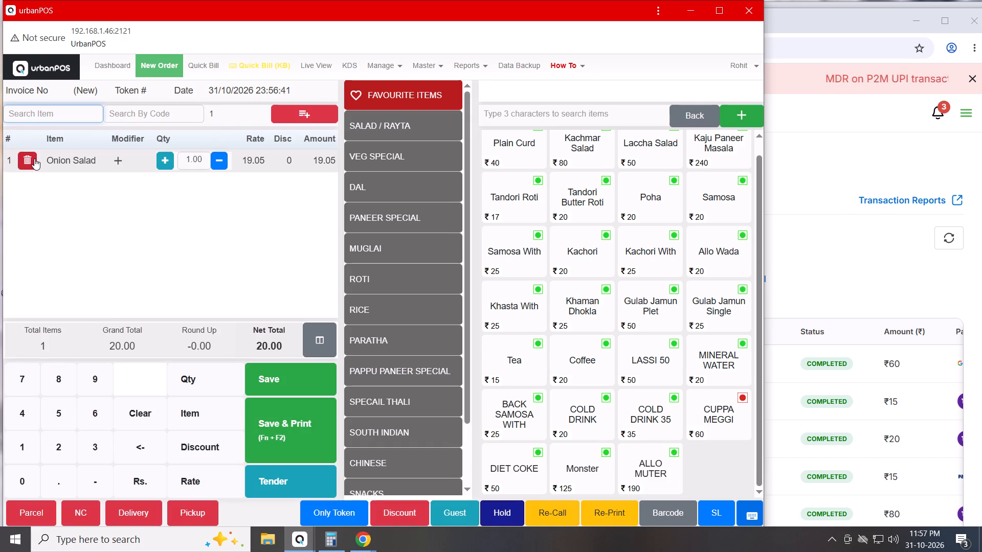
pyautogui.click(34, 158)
# Save and print a bill for a quantity of 1 of item code 1.
pyautogui.click(148, 117)
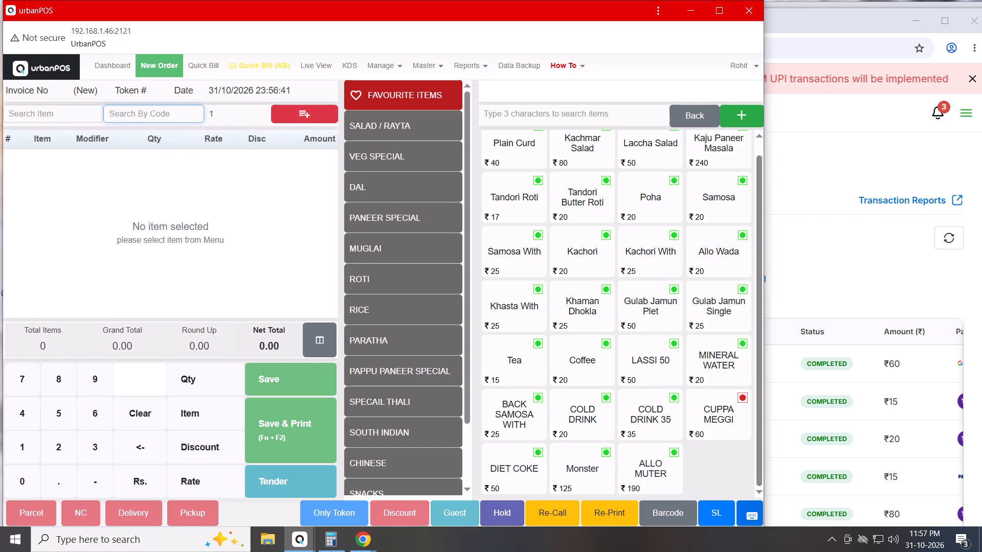
pyautogui.press('1')
pyautogui.press('Return')
pyautogui.press('Return')
pyautogui.press('F2')
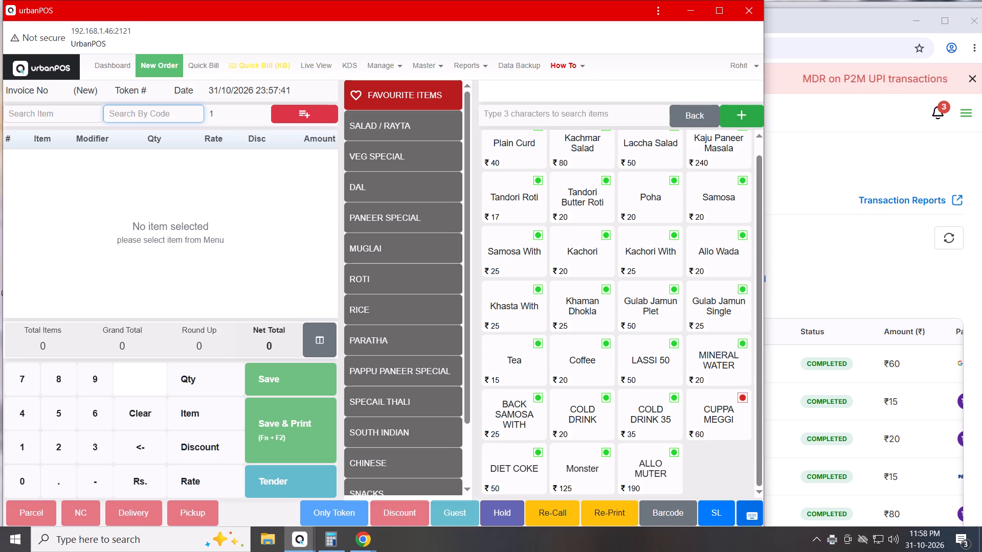
# Save and print a bill for 1 Indian Thali, found by searching IND, and 4 Tandori Roti, found by searching ROTI.
pyautogui.click(48, 109)
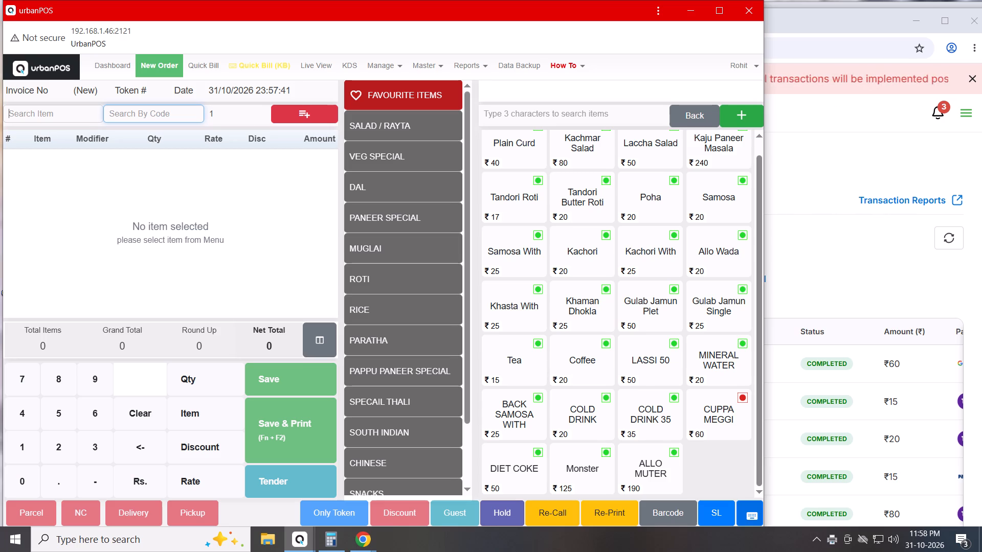
pyautogui.write('IND')
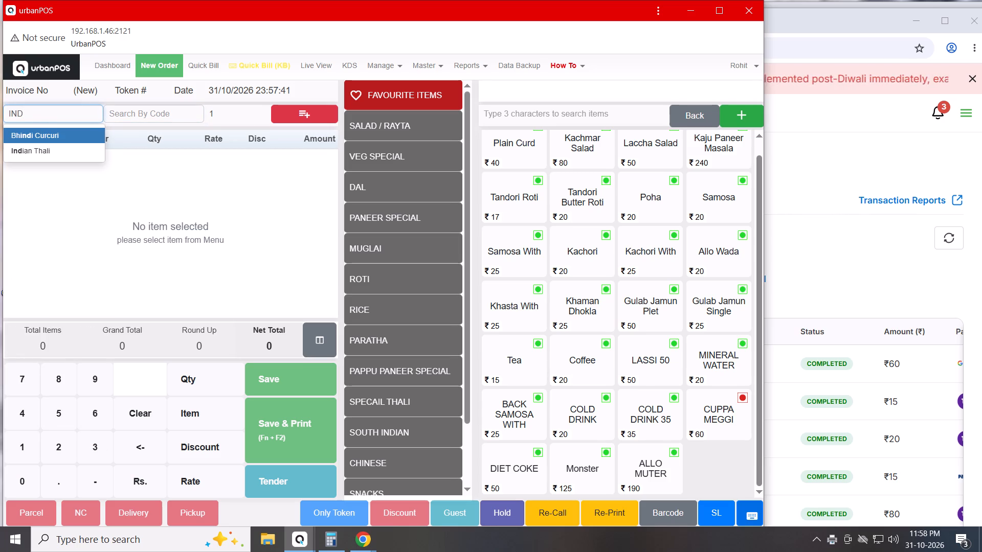
pyautogui.press('Down')
pyautogui.press('Return')
pyautogui.press('Return')
pyautogui.write('ROTI')
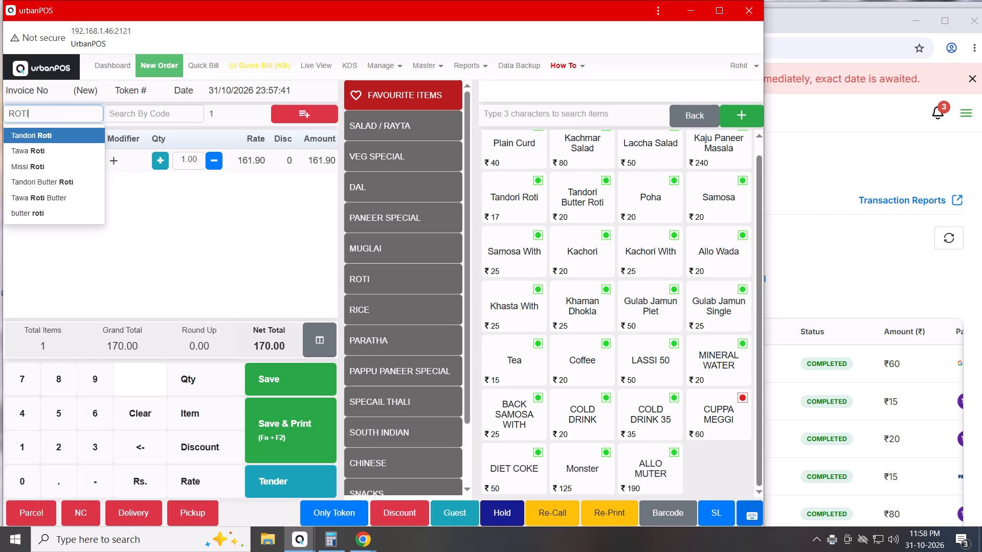
pyautogui.press('Return')
pyautogui.press('4')
pyautogui.press('Return')
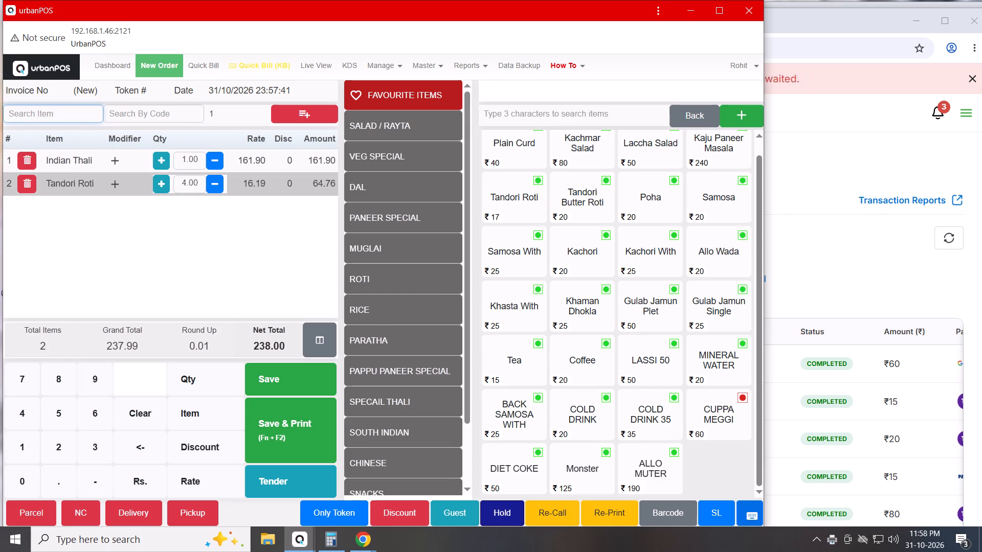
pyautogui.press('F2')
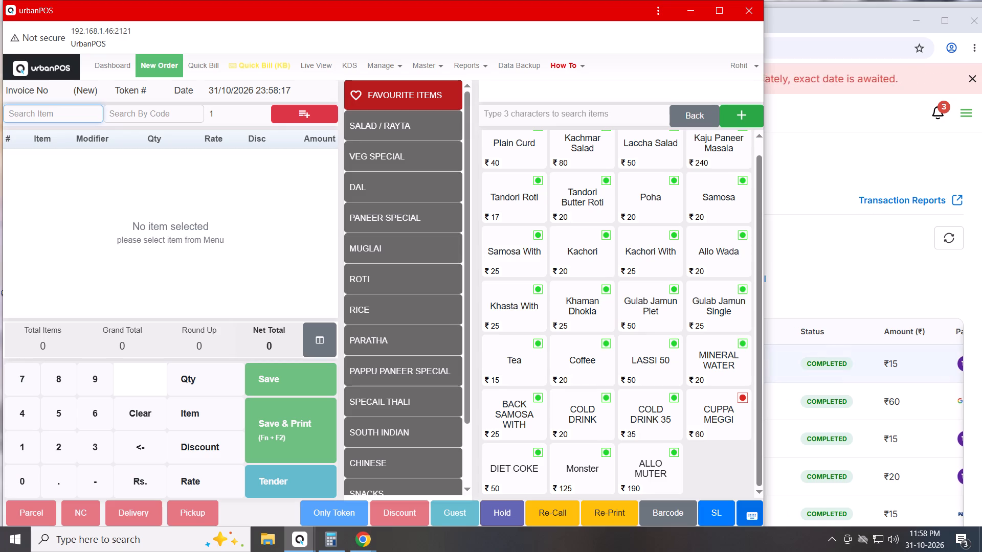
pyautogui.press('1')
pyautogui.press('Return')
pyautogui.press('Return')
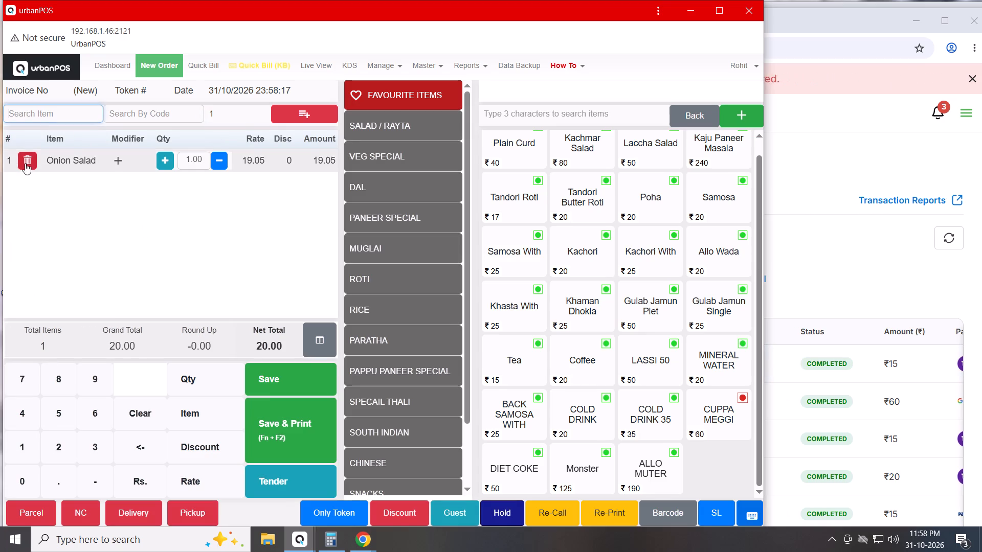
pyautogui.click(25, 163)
# Save and print a bill for 1 Tea, entered with item code 1.
pyautogui.click(143, 110)
pyautogui.press('1')
pyautogui.press('Return')
pyautogui.press('Return')
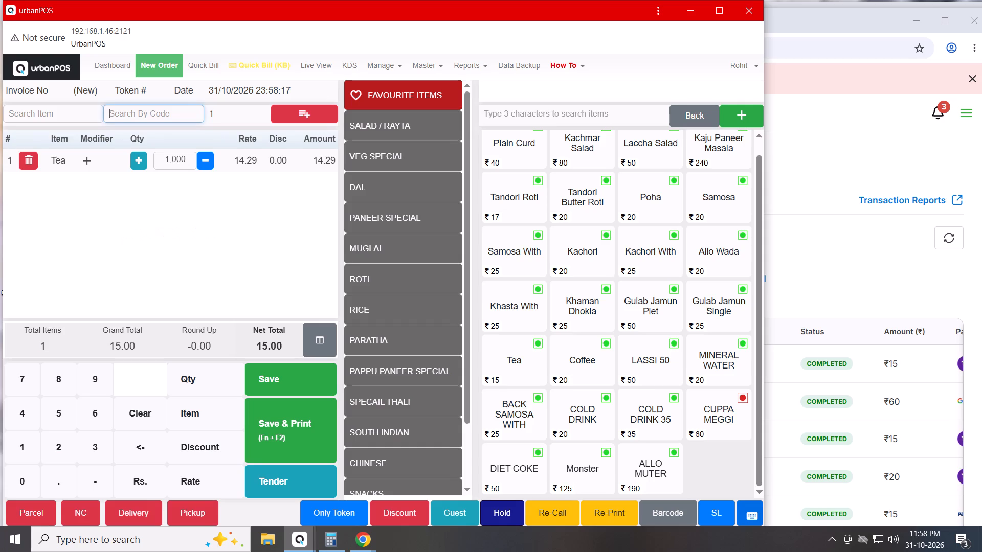
pyautogui.press('F2')
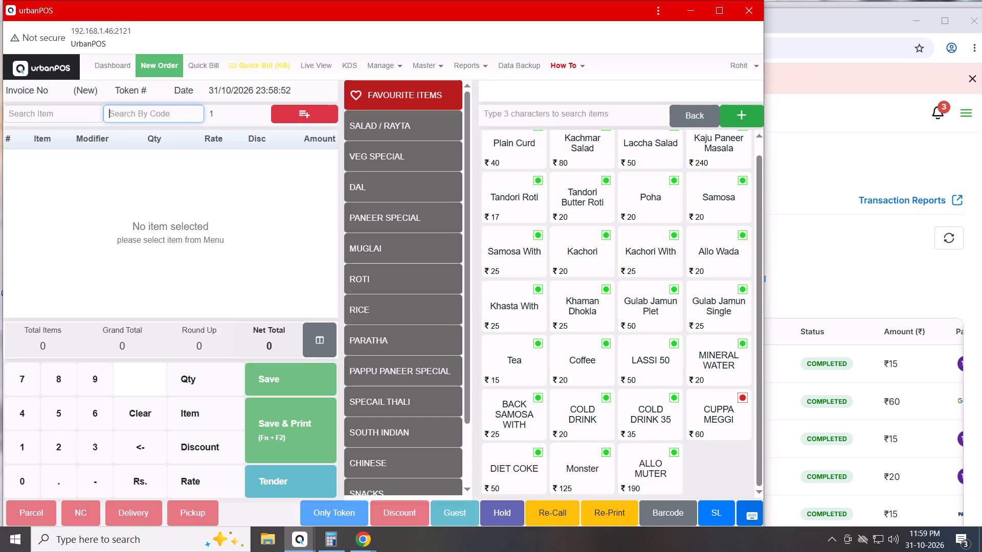
# Save and print a bill for 2 Tea, entered with item code 1.
pyautogui.press('1')
pyautogui.press('Return')
pyautogui.press('2')
pyautogui.press('Return')
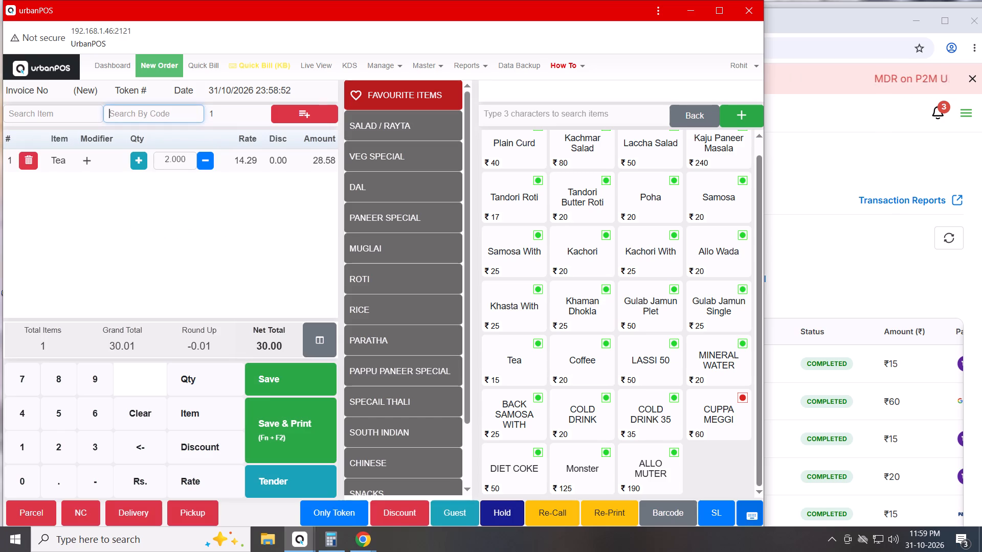
pyautogui.press('F2')
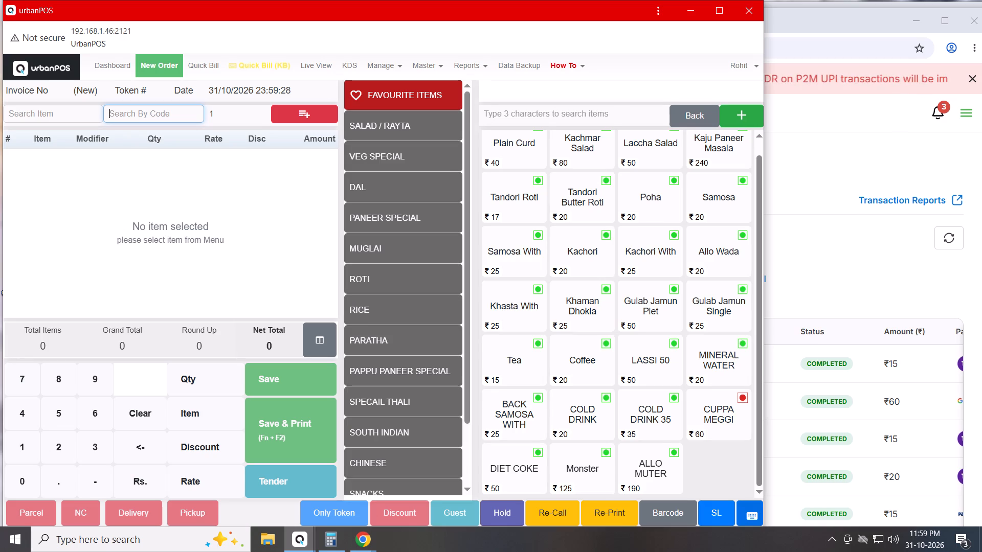
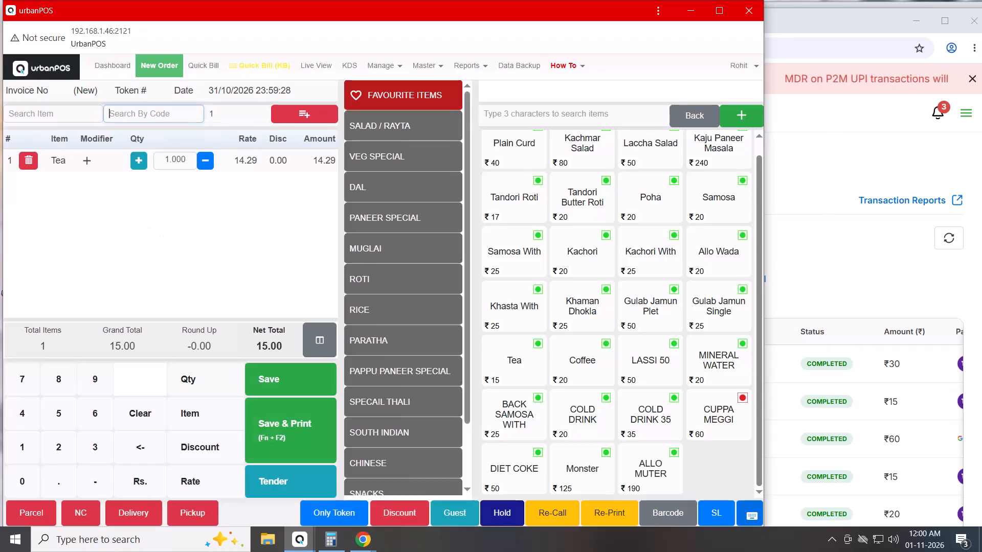
# Save and print the current bill for 1 Tea.
pyautogui.press('F2')
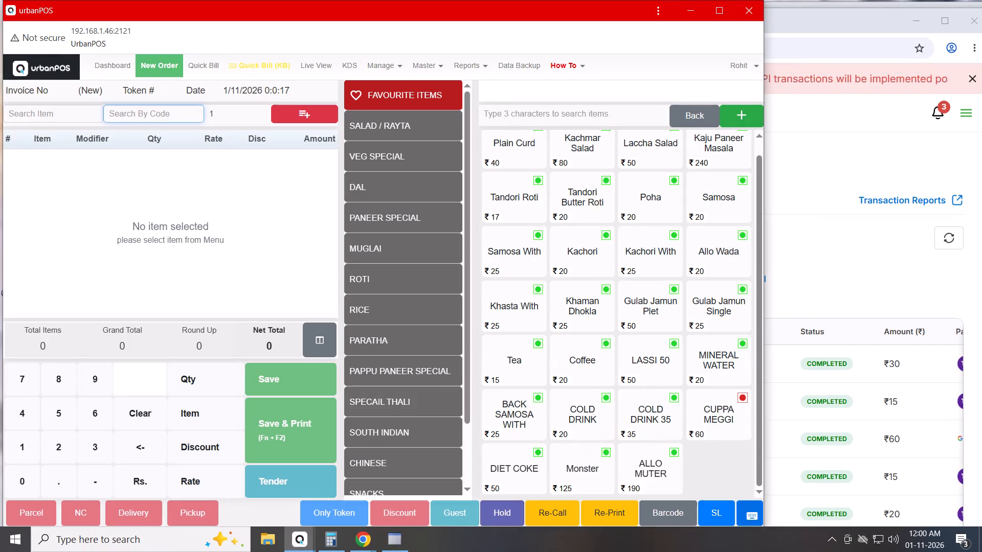
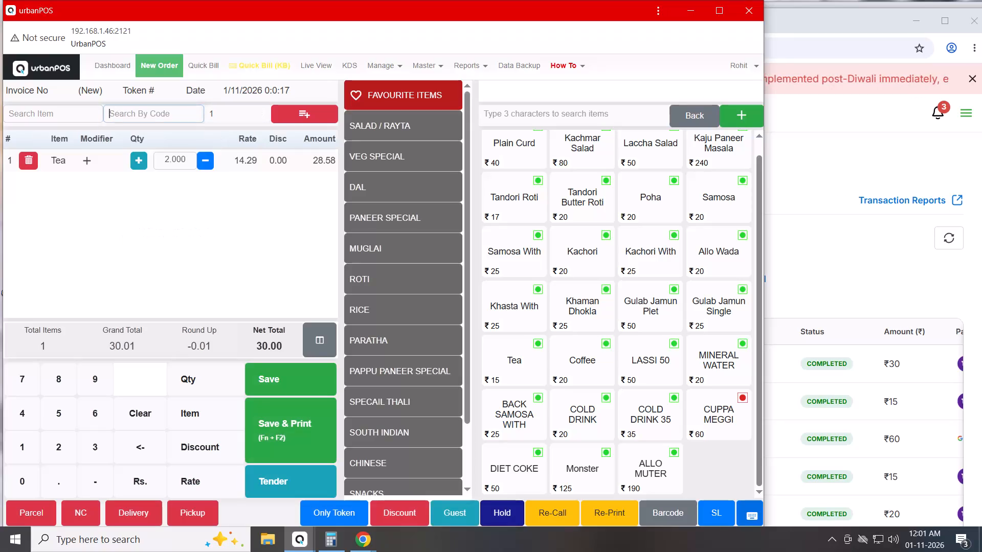
# Save and print the current bill for 2 Tea.
pyautogui.press('F2')
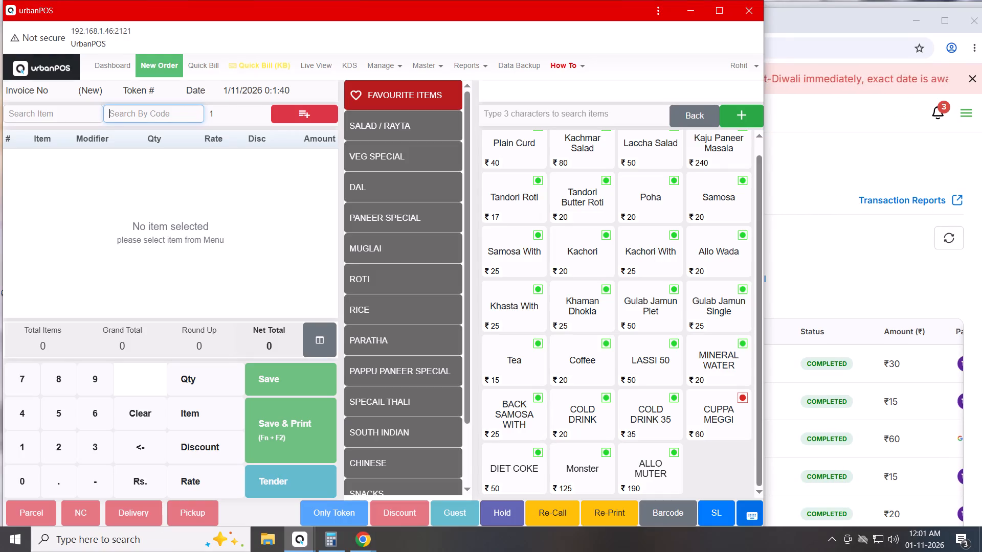
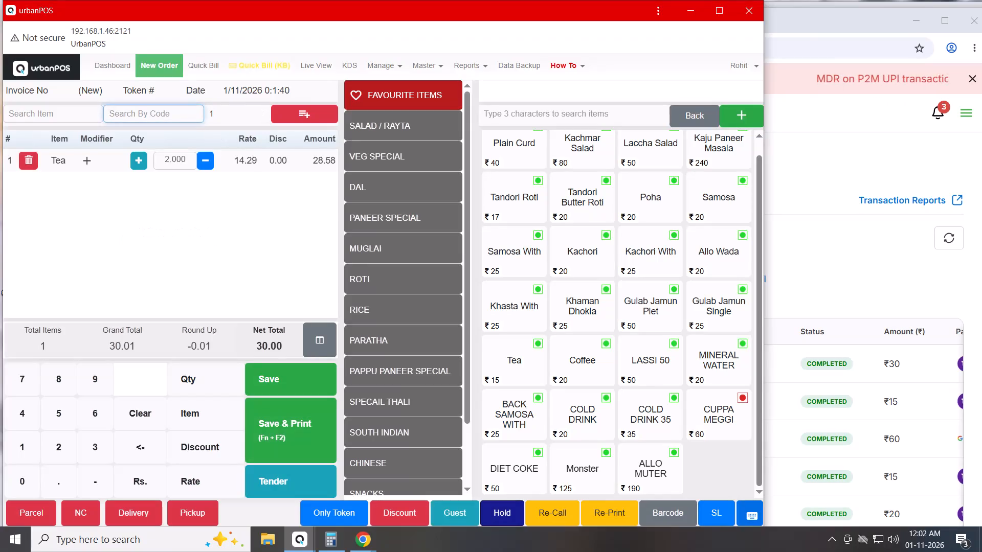
# Save and print the current bill for 2 Tea.
pyautogui.press('F2')
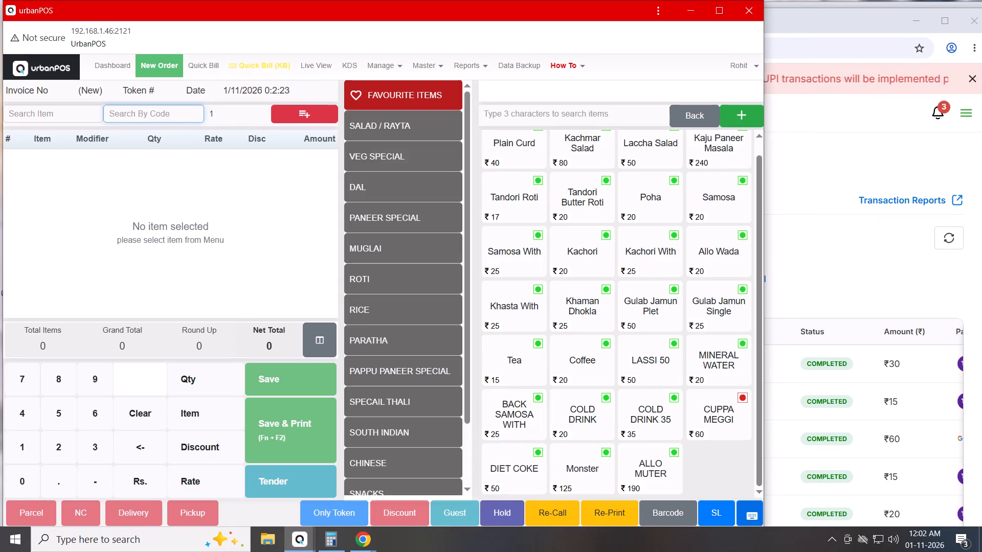
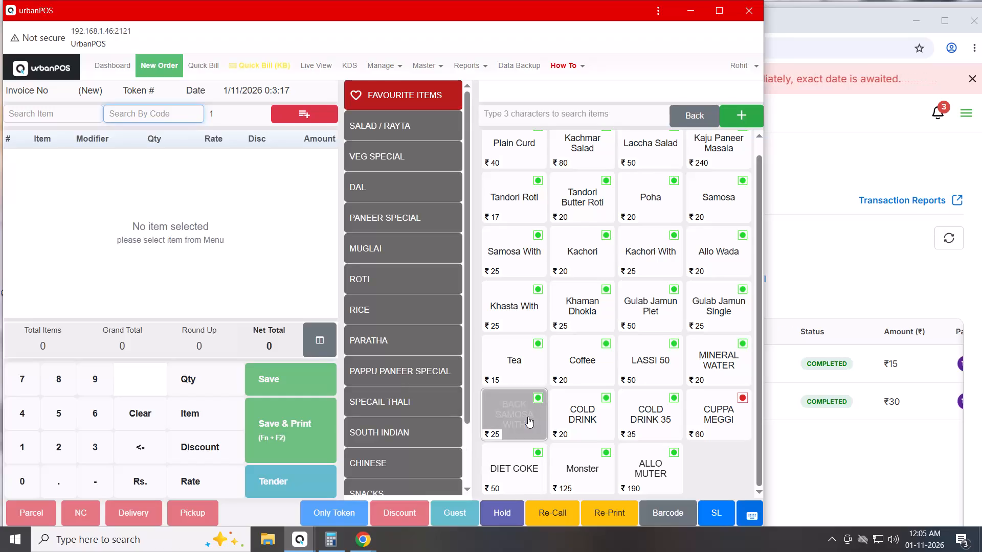
# Save and print the current bill with the Back Samosa With item.
pyautogui.click(284, 432)
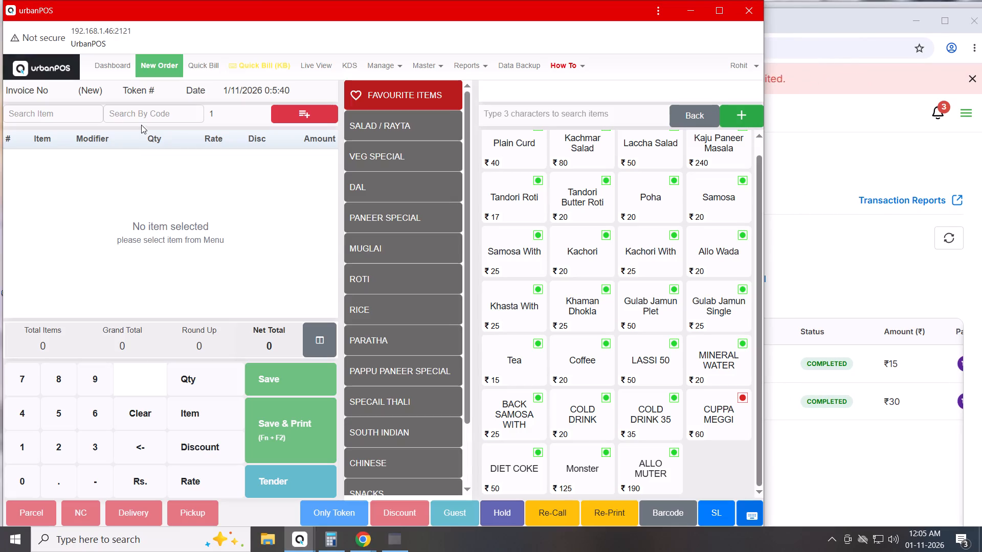
# Activate the item code search for entering the next bill.
pyautogui.doubleClick(147, 120)
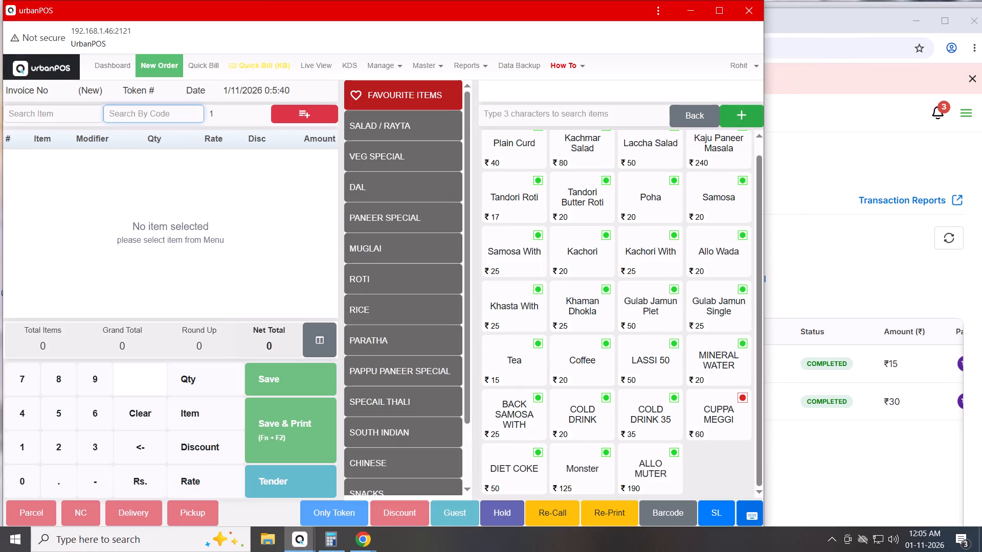
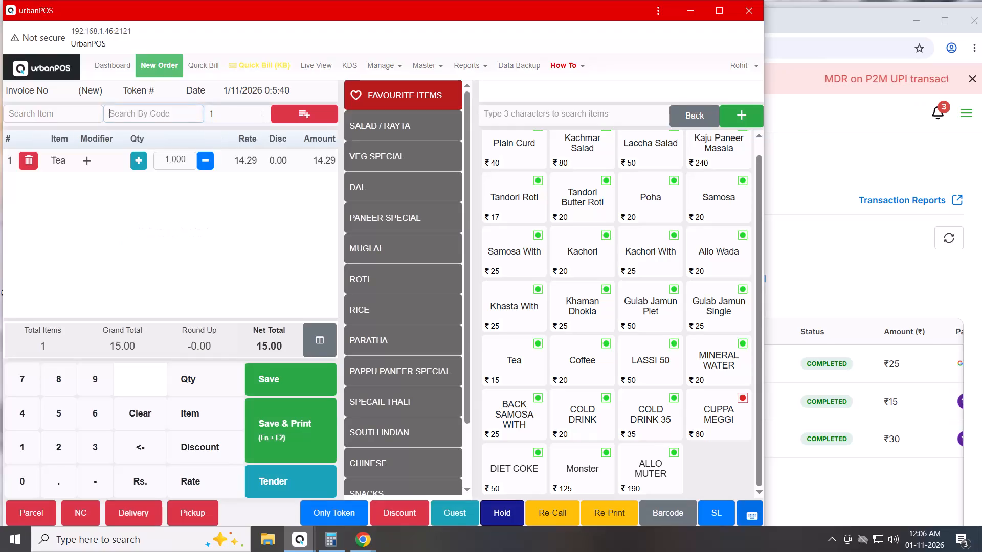
# Add one Poha by item code 2 to the bill with Tea, and save and print the bill.
pyautogui.write('2')
pyautogui.press('Return')
pyautogui.press('Return')
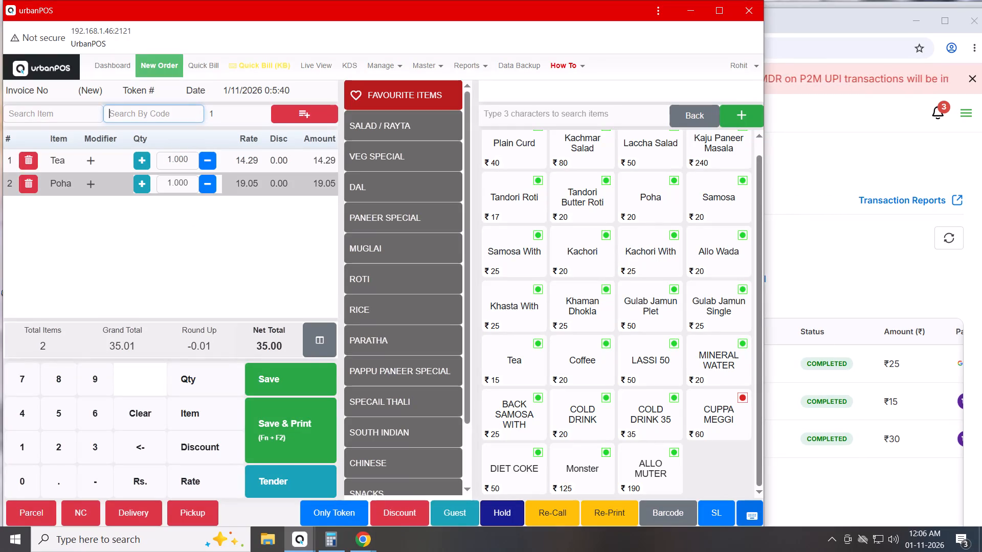
pyautogui.press('F2')
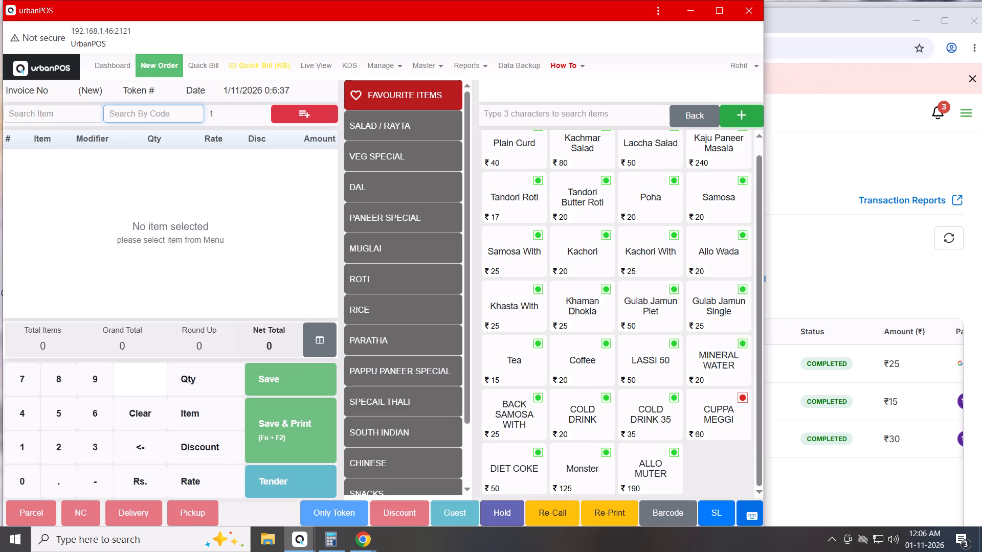
# Enter a new bill with three Tea (code 1) and one Poha (code 02), and save and print it.
pyautogui.press('1')
pyautogui.press('Return')
pyautogui.press('3')
pyautogui.press('Return')
pyautogui.write('02')
pyautogui.press('Return')
pyautogui.press('Return')
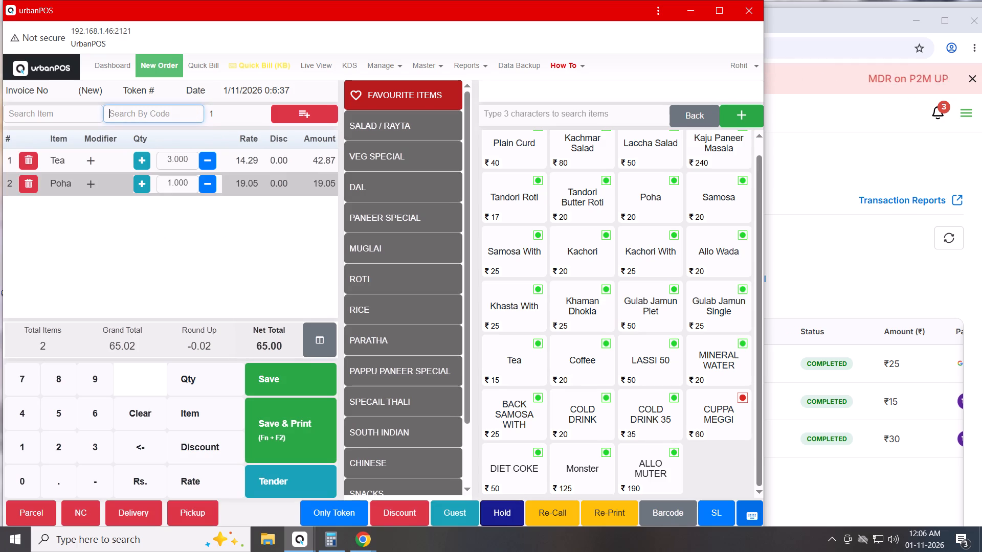
pyautogui.press('F2')
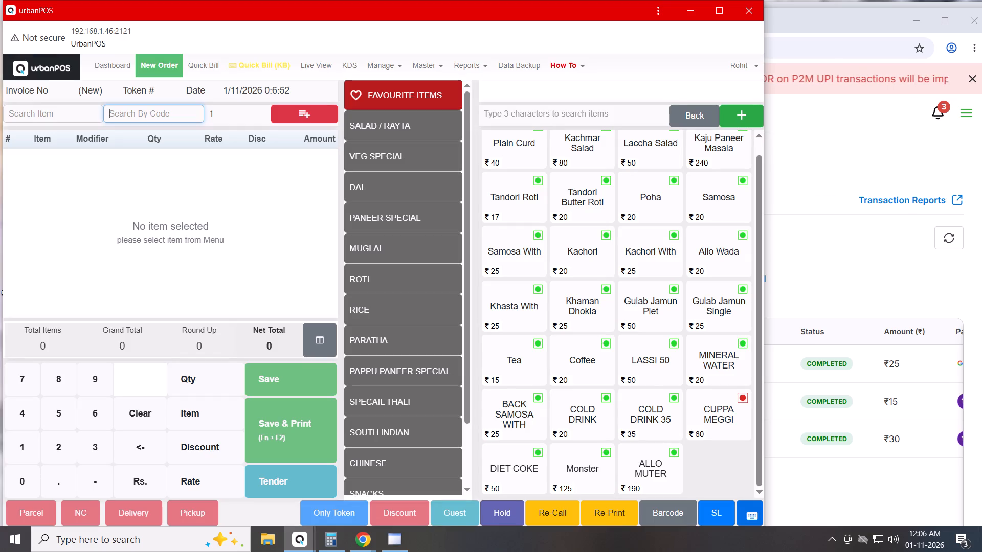
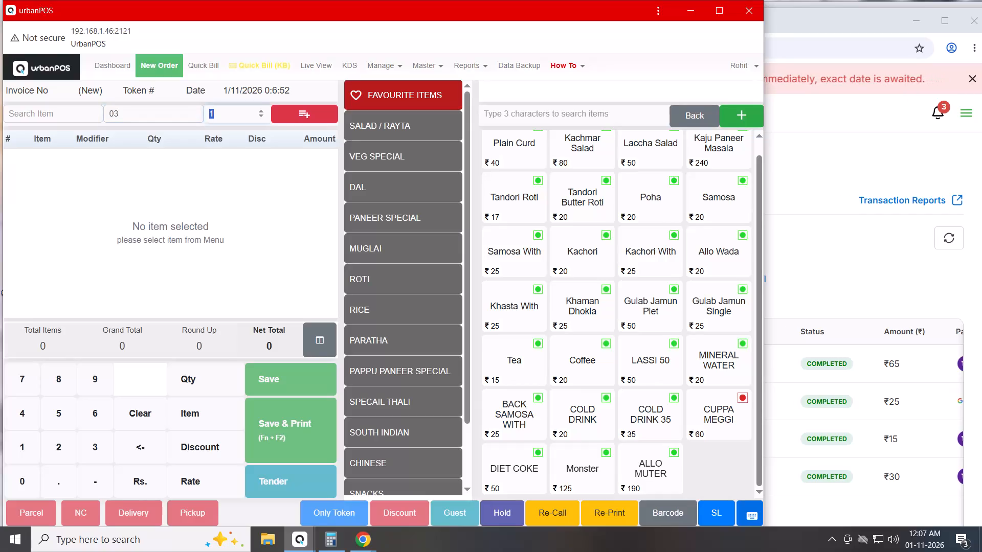
# Enter two Samosa (code 03) and one Poha (code 02) on the new bill, and save and print it.
pyautogui.press('2')
pyautogui.press('Return')
pyautogui.write('02')
pyautogui.press('Return')
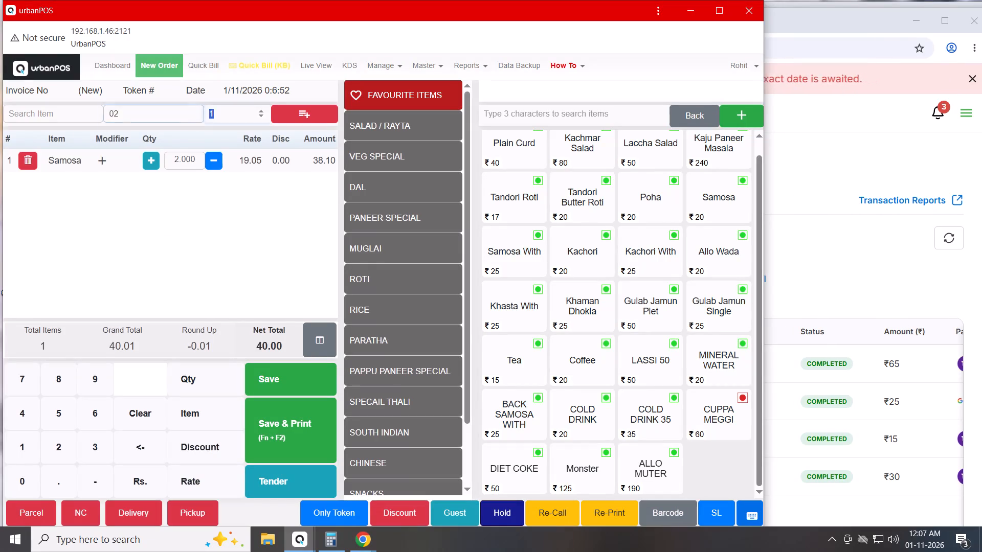
pyautogui.press('Return')
pyautogui.press('F2')
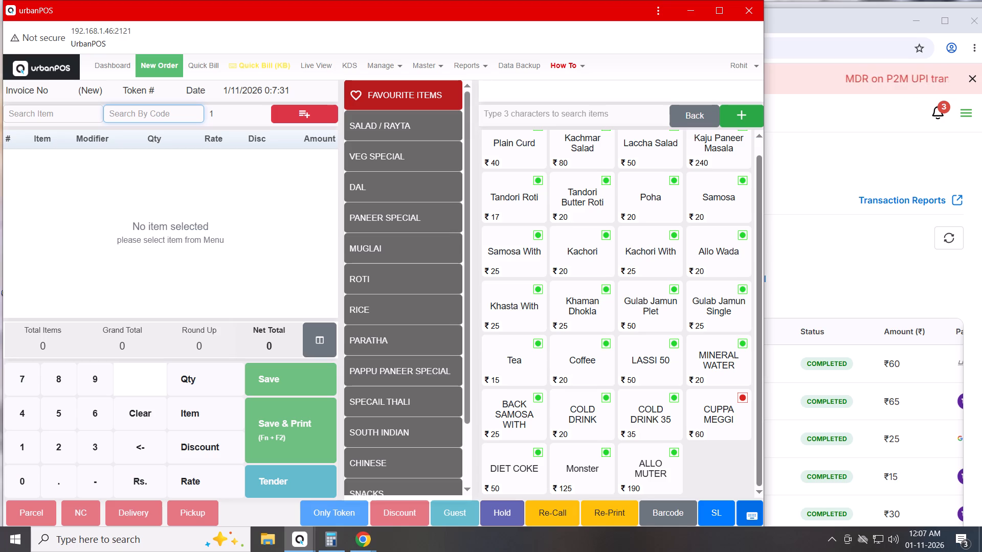
# Enter a new bill with one Allo Wada, and save and print it.
pyautogui.click(716, 263)
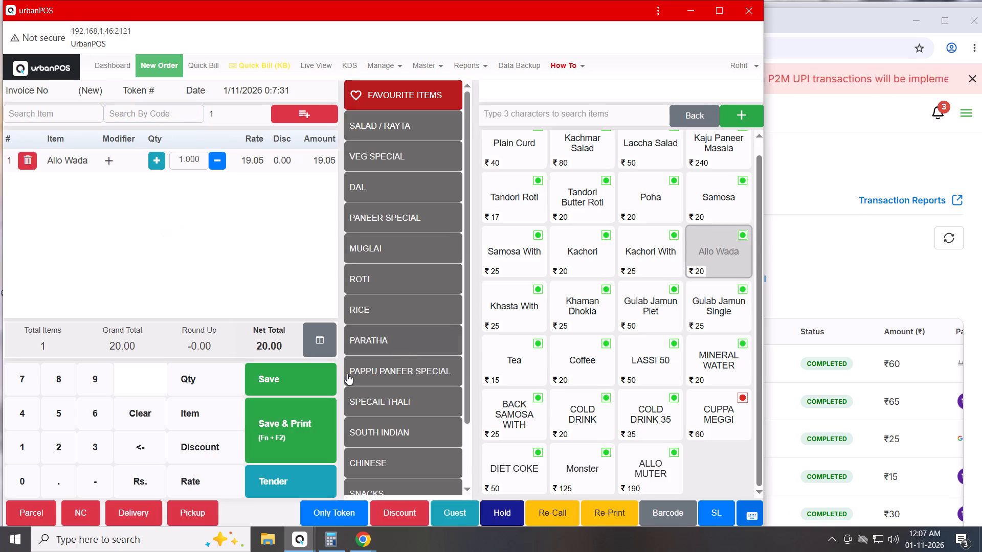
pyautogui.click(273, 435)
# Enter a new bill with two Samosa by item code 03, and save and print it.
pyautogui.click(154, 118)
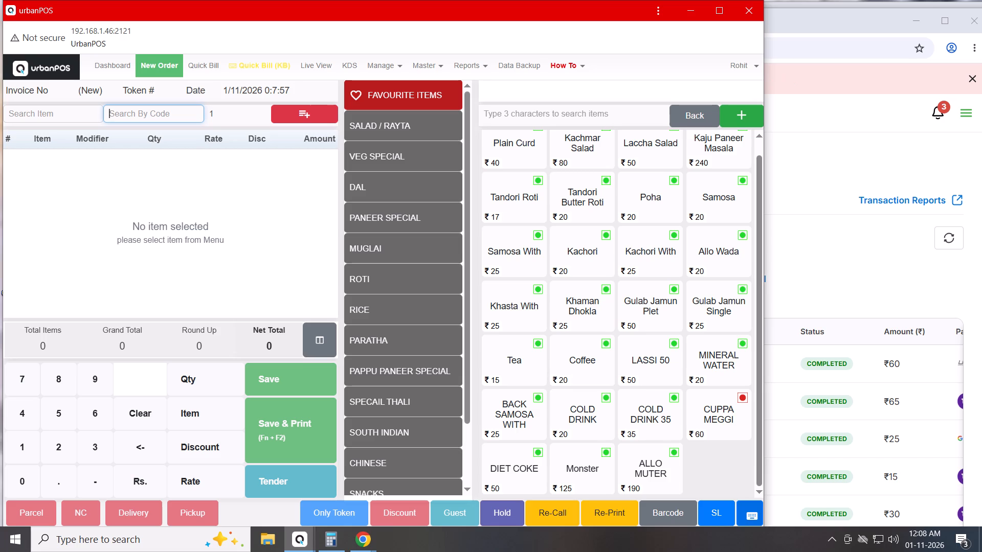
pyautogui.write('03')
pyautogui.press('Return')
pyautogui.press('2')
pyautogui.press('Return')
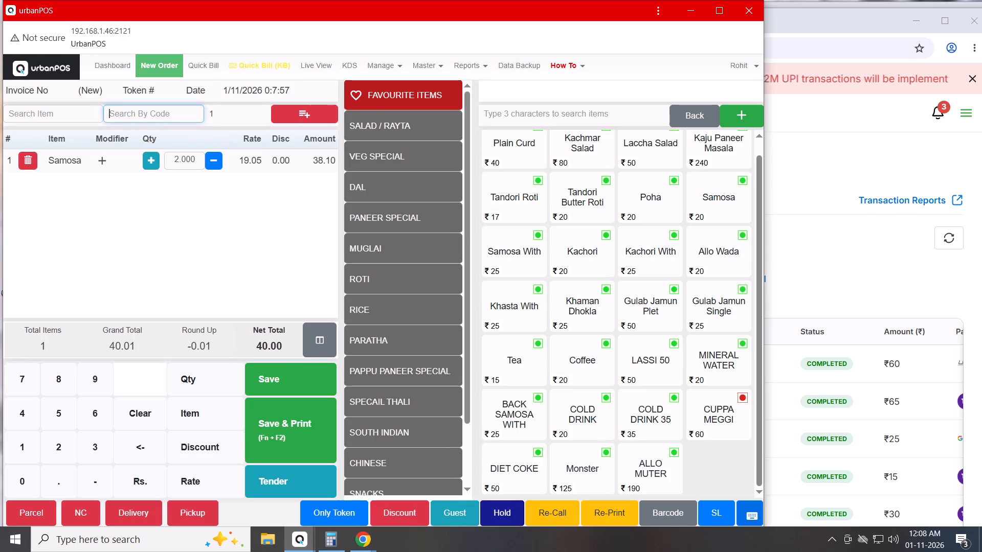
pyautogui.press('F2')
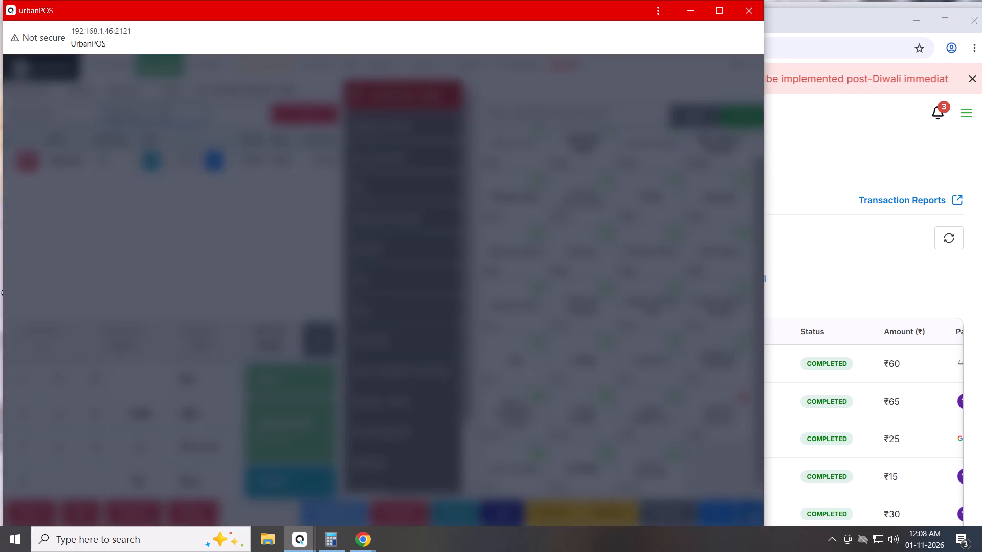
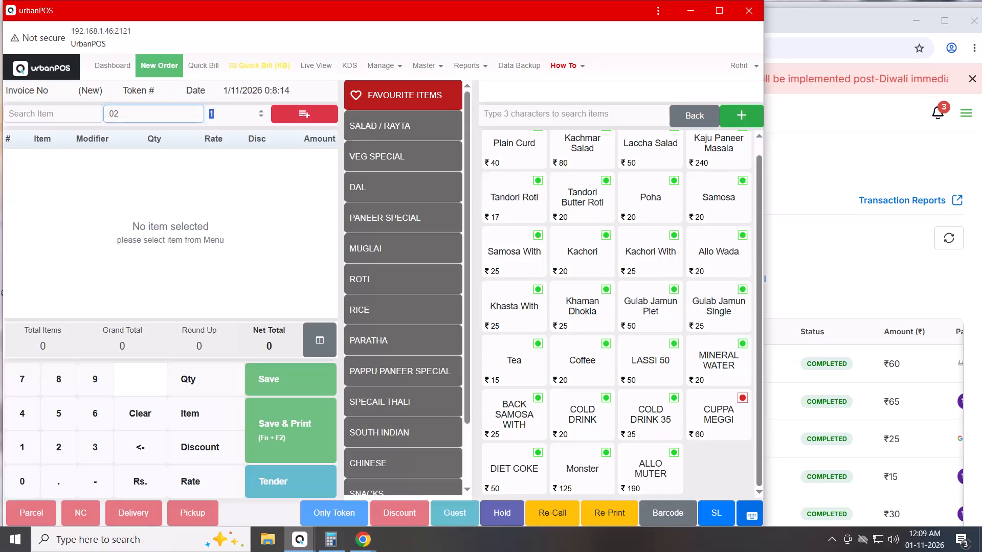
# Add one Poha (code 02) to the current bill, and save and print it.
pyautogui.press('Return')
pyautogui.press('F2')
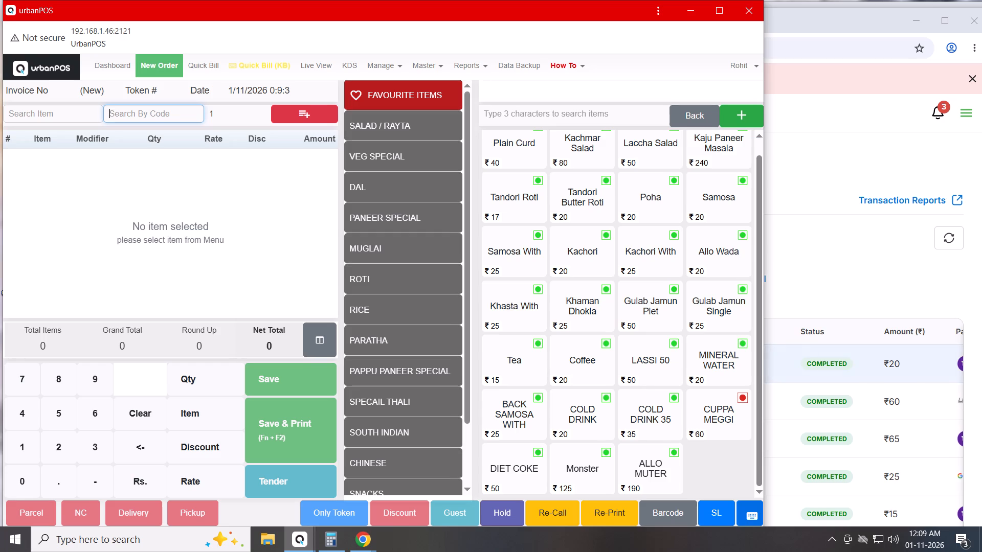
# Enter a new bill with five Poha by item code 02, and save and print it.
pyautogui.write('02')
pyautogui.press('Return')
pyautogui.press('5')
pyautogui.press('Return')
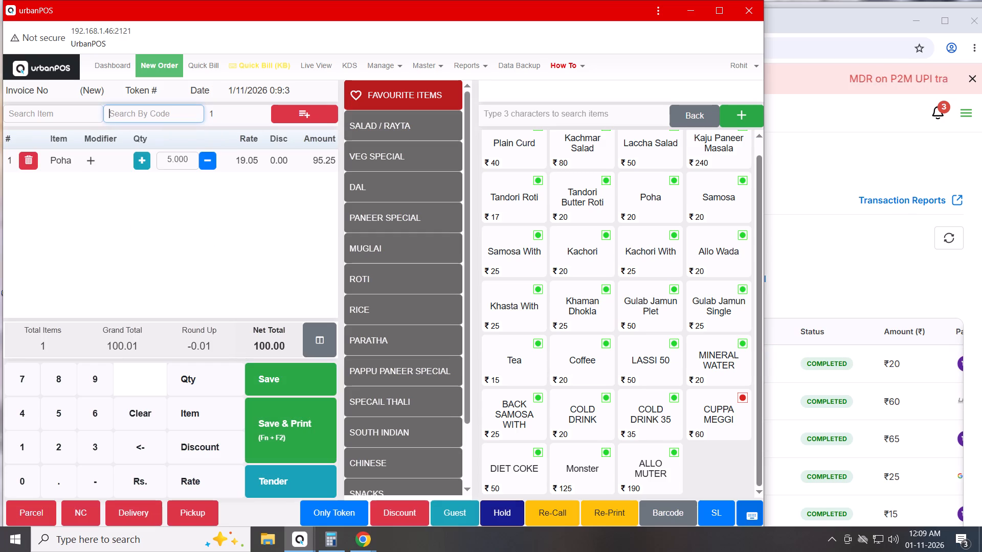
pyautogui.press('F2')
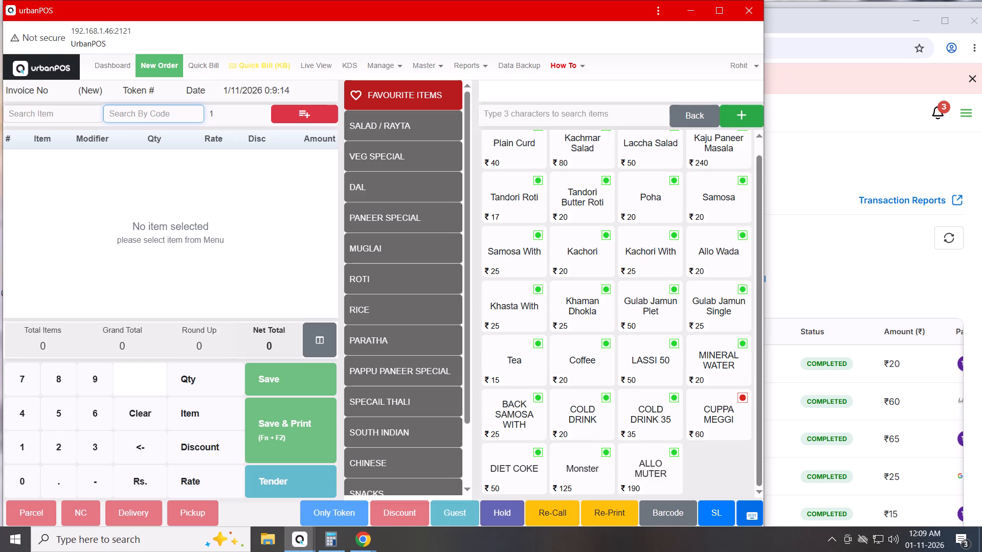
# Enter a new bill with three Poha by item code 02, and save and print it.
pyautogui.write('02')
pyautogui.press('Return')
pyautogui.press('3')
pyautogui.press('Return')
pyautogui.press('F2')
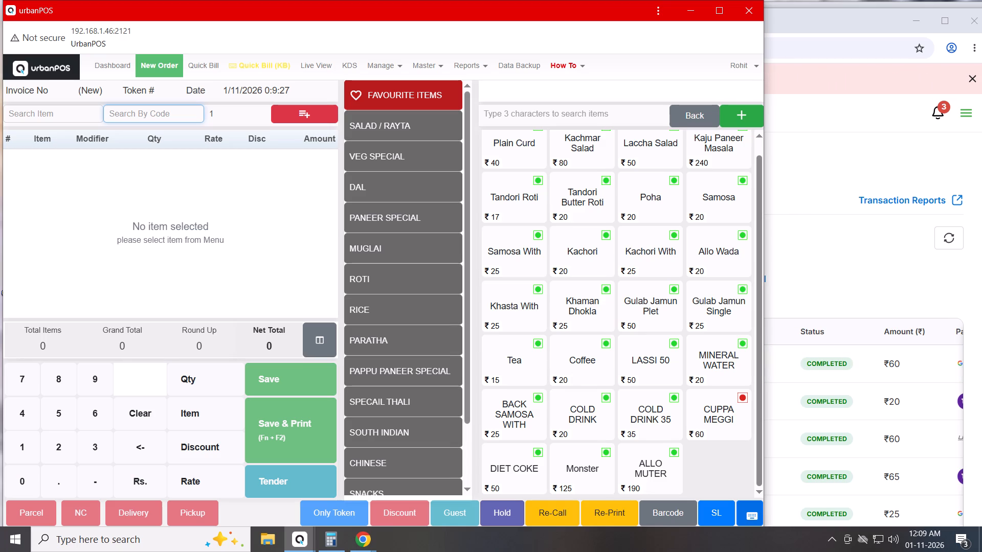
# Start entering the next customer's bill by item code.
pyautogui.click(187, 111)
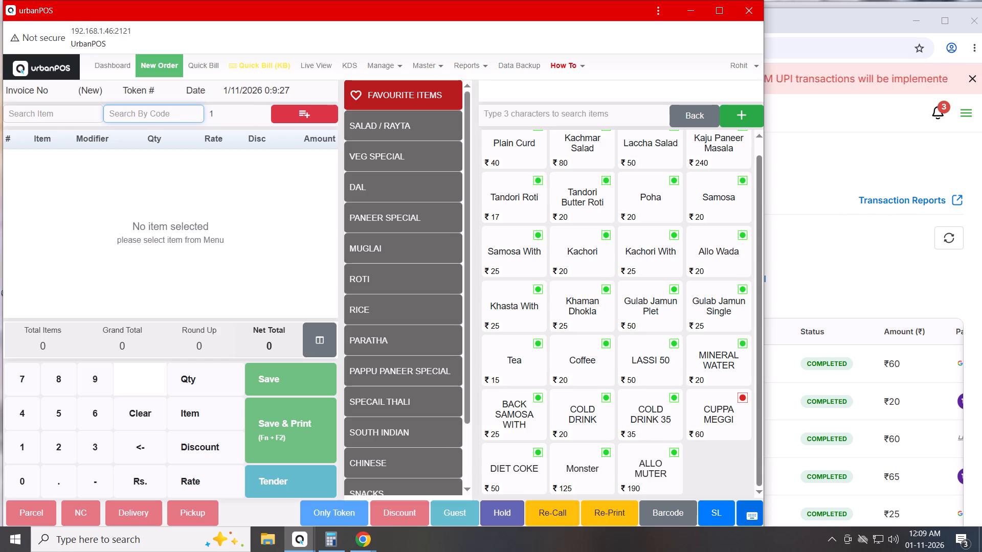
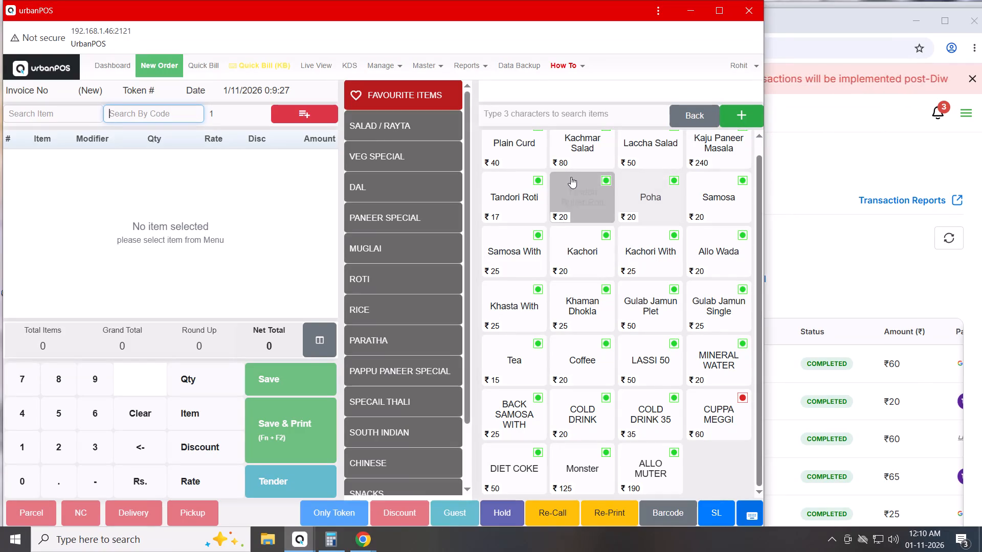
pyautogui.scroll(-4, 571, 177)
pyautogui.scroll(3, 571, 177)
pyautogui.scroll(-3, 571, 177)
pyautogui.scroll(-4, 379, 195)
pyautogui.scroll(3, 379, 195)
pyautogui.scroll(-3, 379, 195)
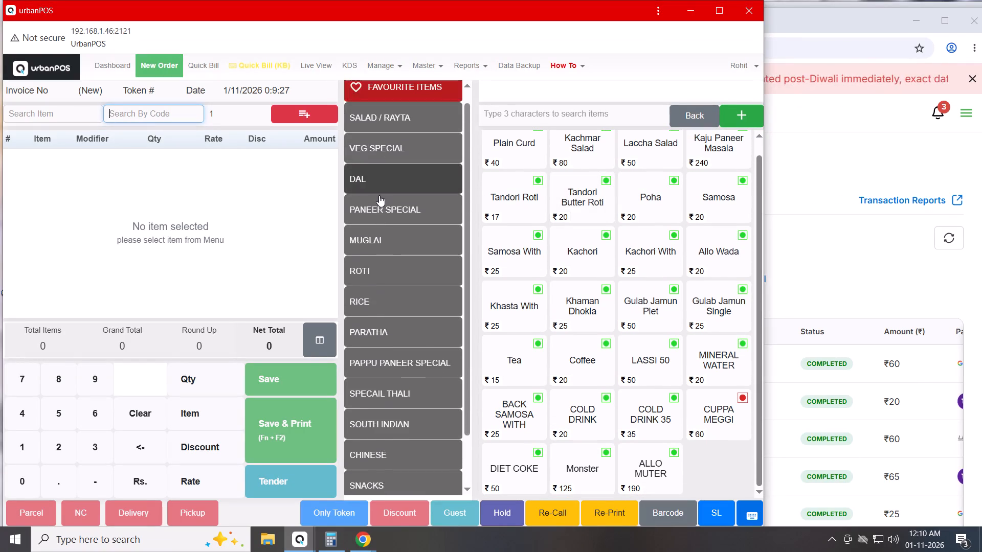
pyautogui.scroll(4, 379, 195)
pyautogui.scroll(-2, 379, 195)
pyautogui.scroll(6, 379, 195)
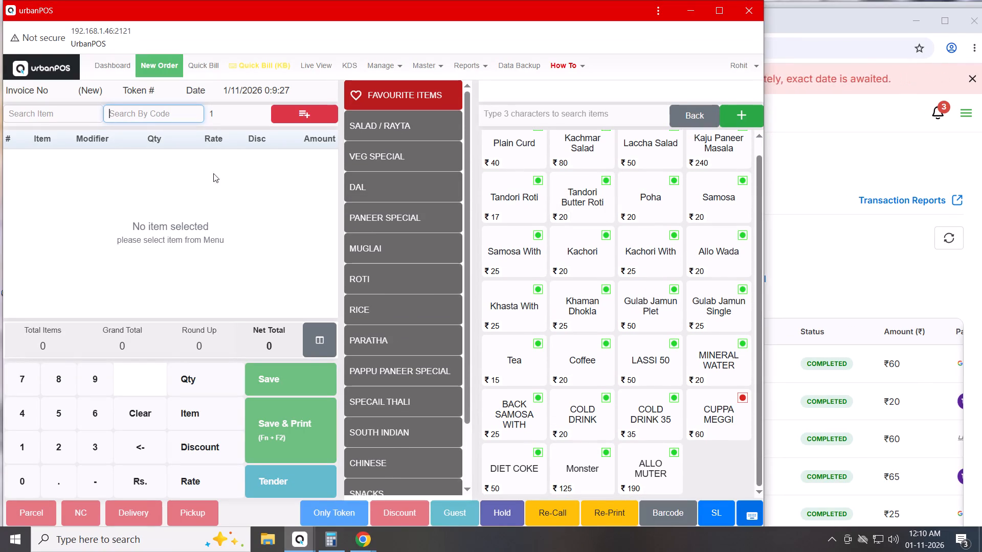
# Enter a new bill with one Poha by item code 02, and save and print it.
pyautogui.click(176, 108)
pyautogui.click(188, 113)
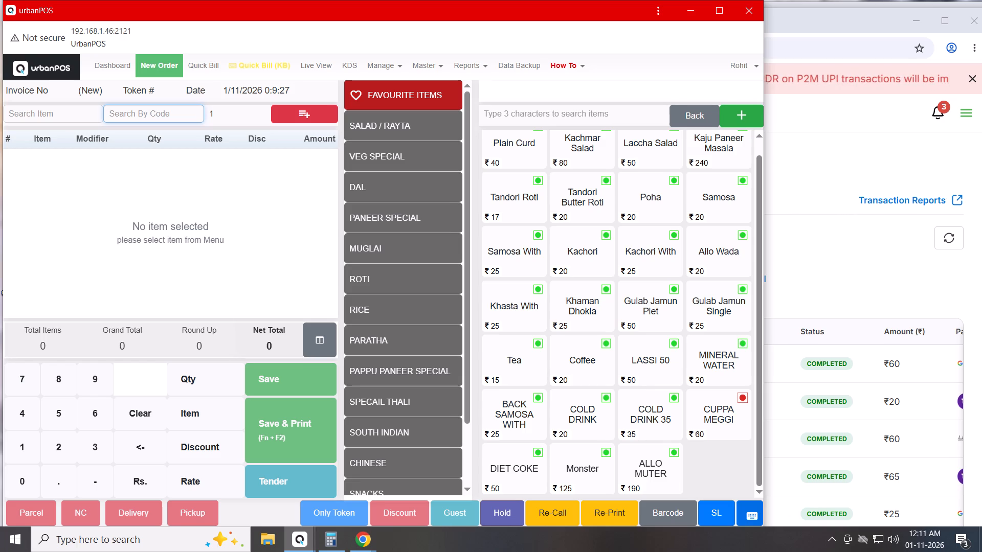
pyautogui.write('02')
pyautogui.press('Return')
pyautogui.press('Return')
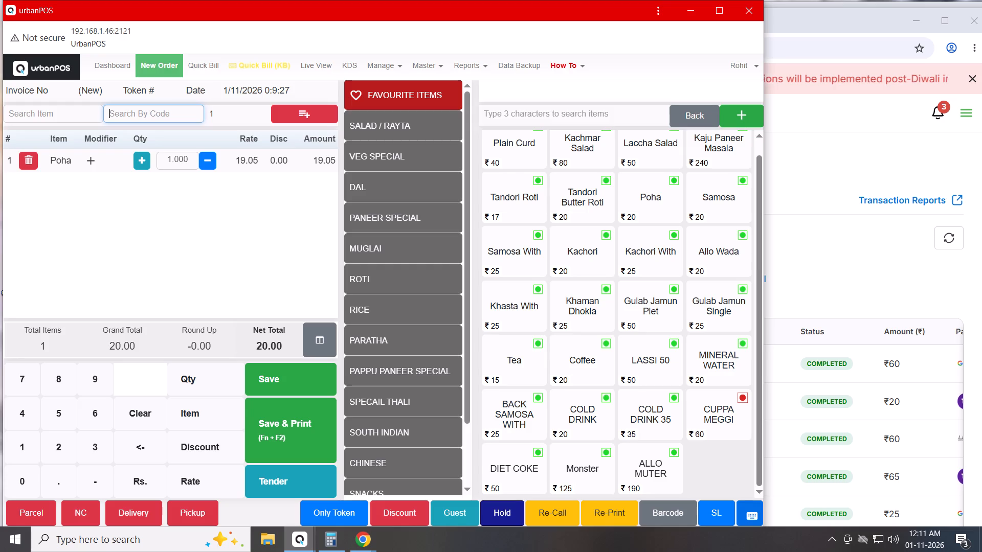
pyautogui.press('F2')
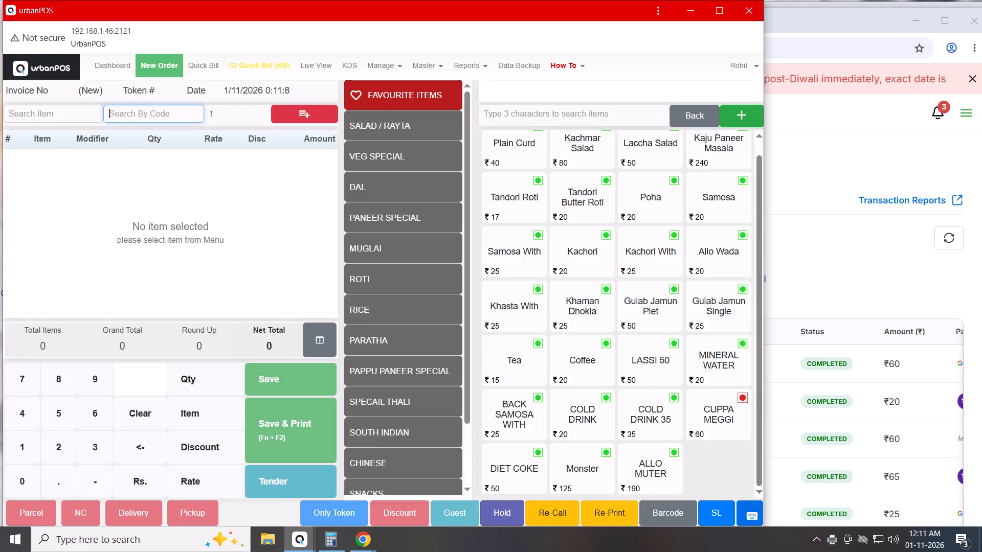
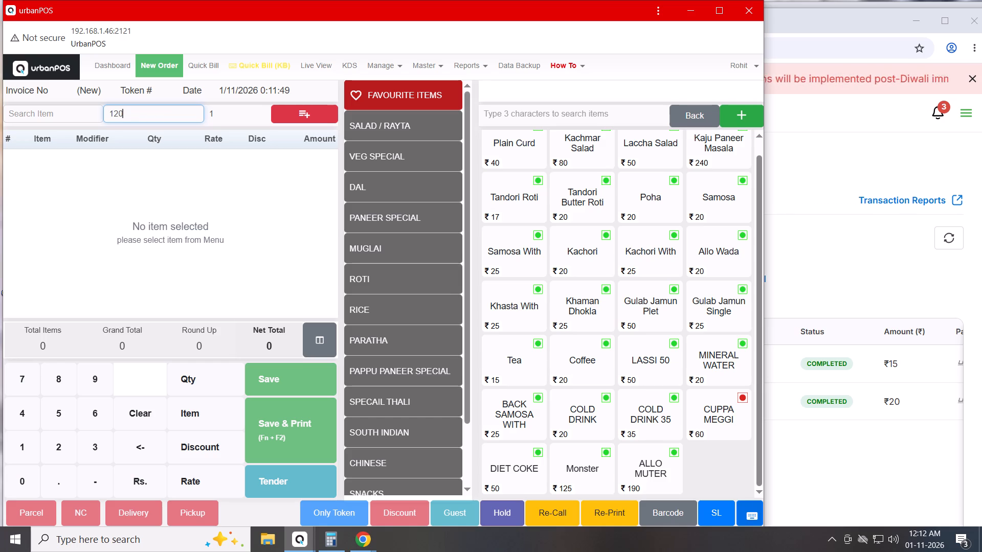
# Add one item with code 120 to the new bill, and save and print it.
pyautogui.press('Return')
pyautogui.press('Return')
pyautogui.press('F2')
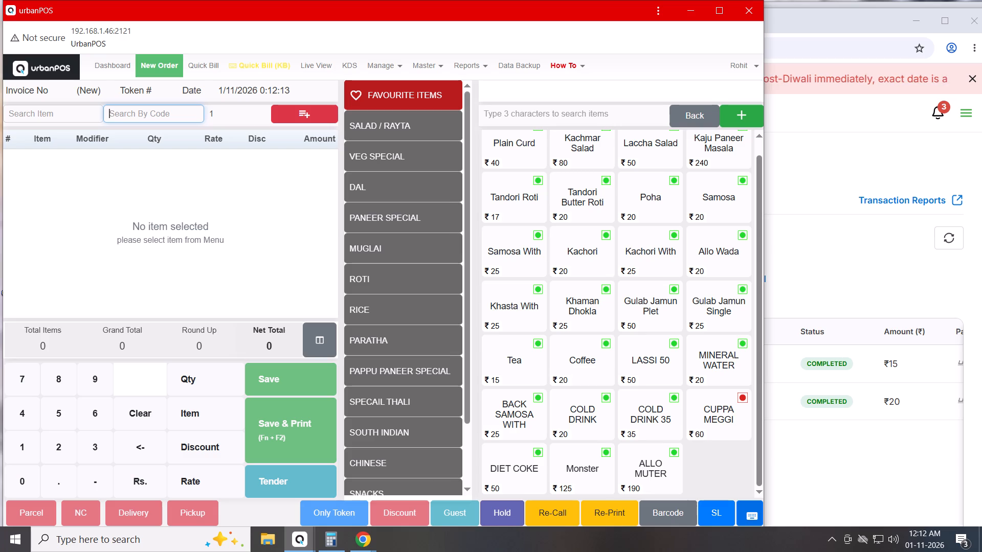
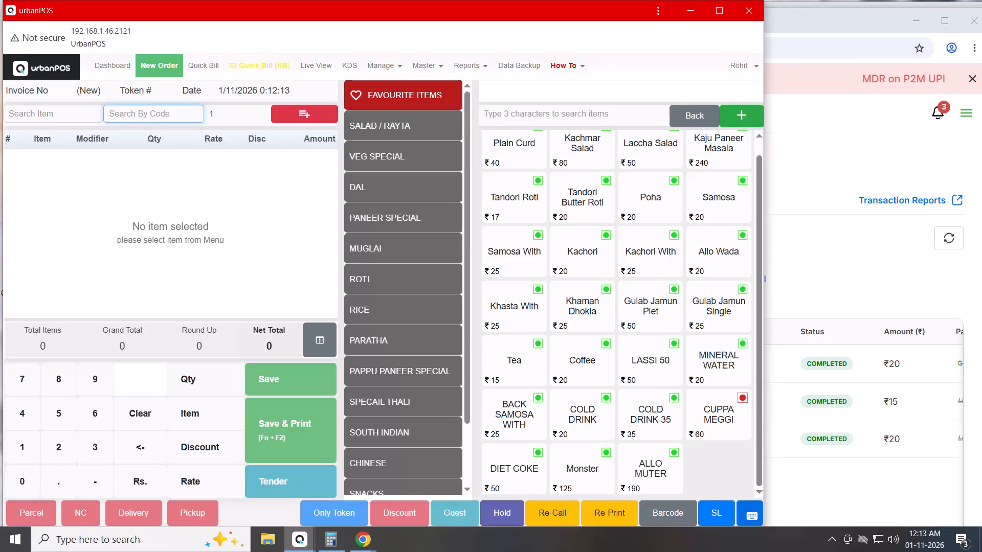
# Bill one Indian Thali and two Tandori Butter Roti on the new order, and save and print it.
pyautogui.click(60, 116)
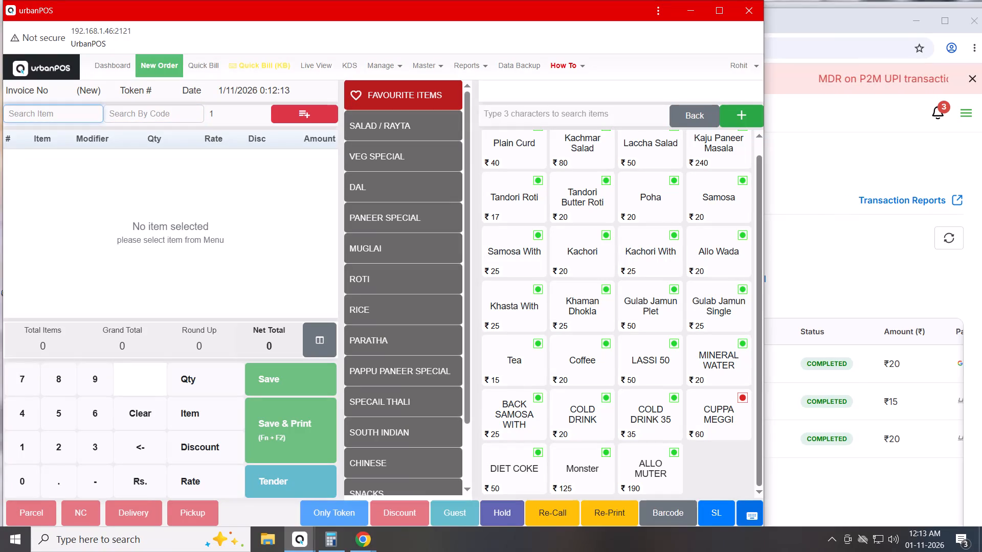
pyautogui.write('IND')
pyautogui.press('Up')
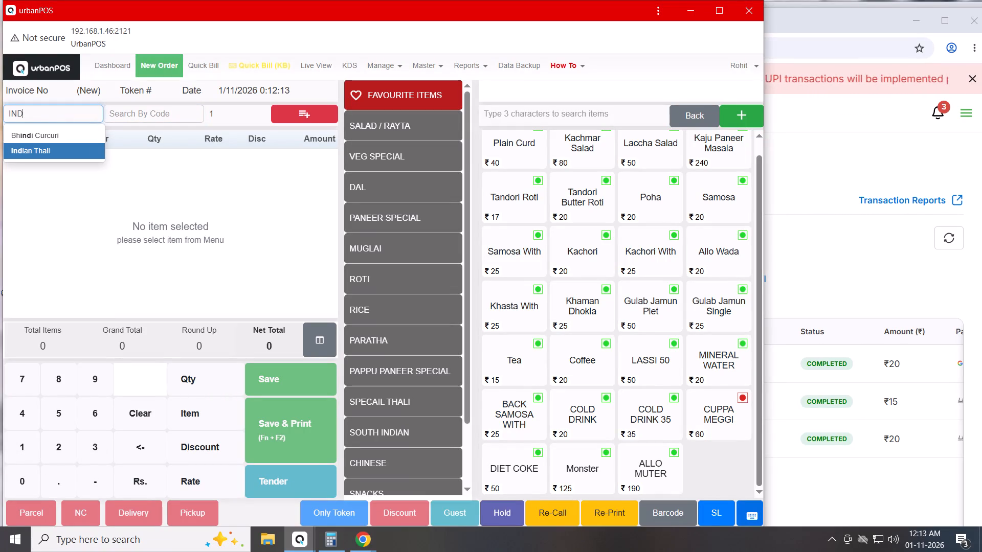
pyautogui.press('Return')
pyautogui.press('Return')
pyautogui.write('ROTI')
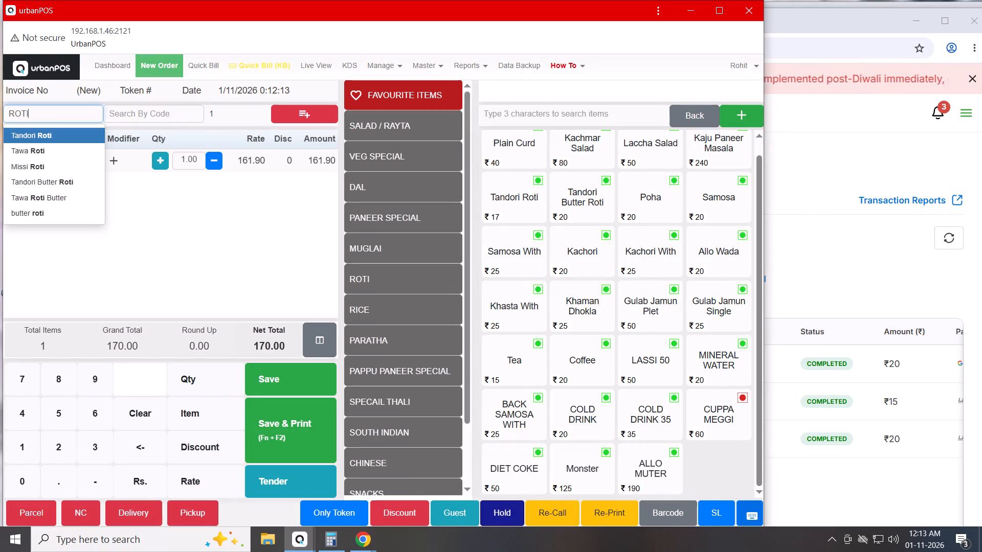
pyautogui.press('Down')
pyautogui.press('Down')
pyautogui.press('Down')
pyautogui.press('Return')
pyautogui.press('2')
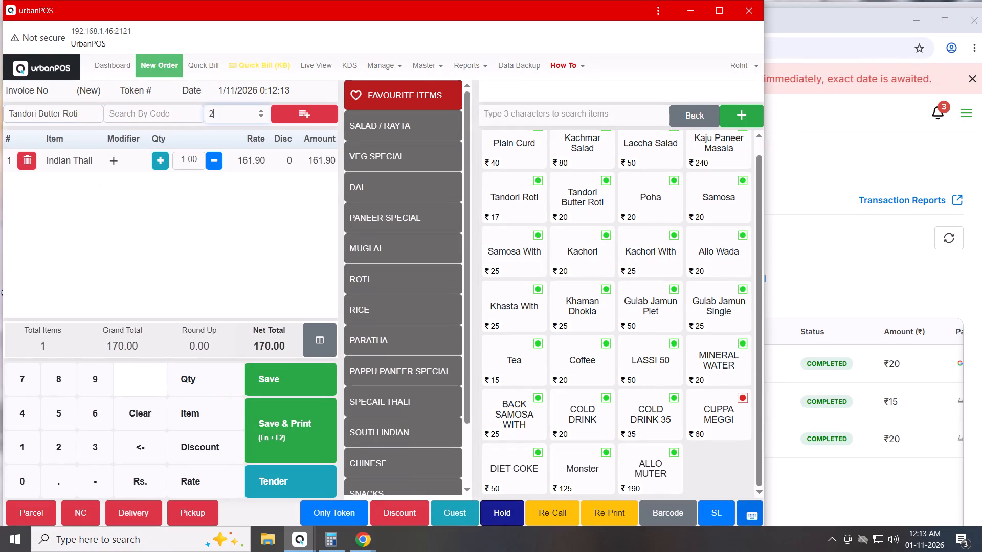
pyautogui.press('Return')
pyautogui.press('F2')
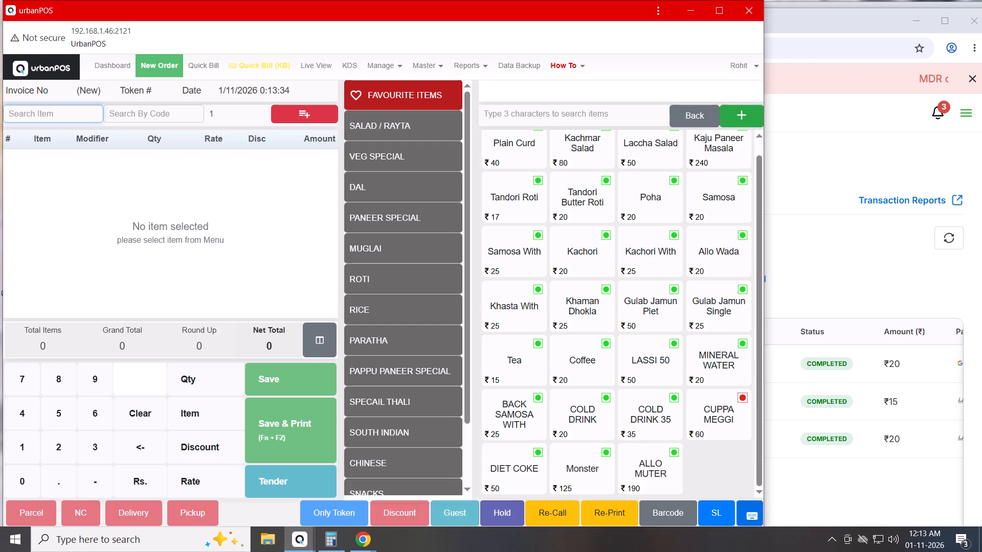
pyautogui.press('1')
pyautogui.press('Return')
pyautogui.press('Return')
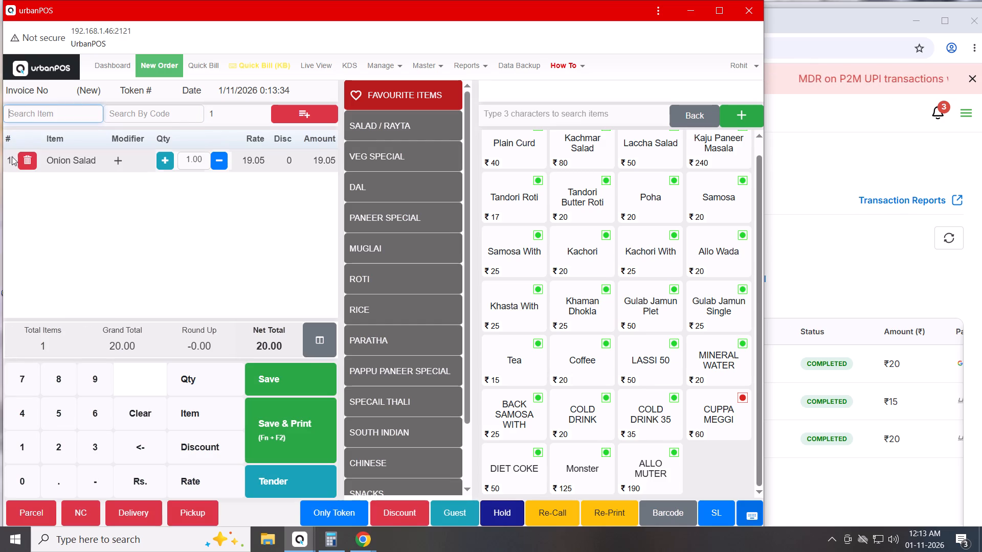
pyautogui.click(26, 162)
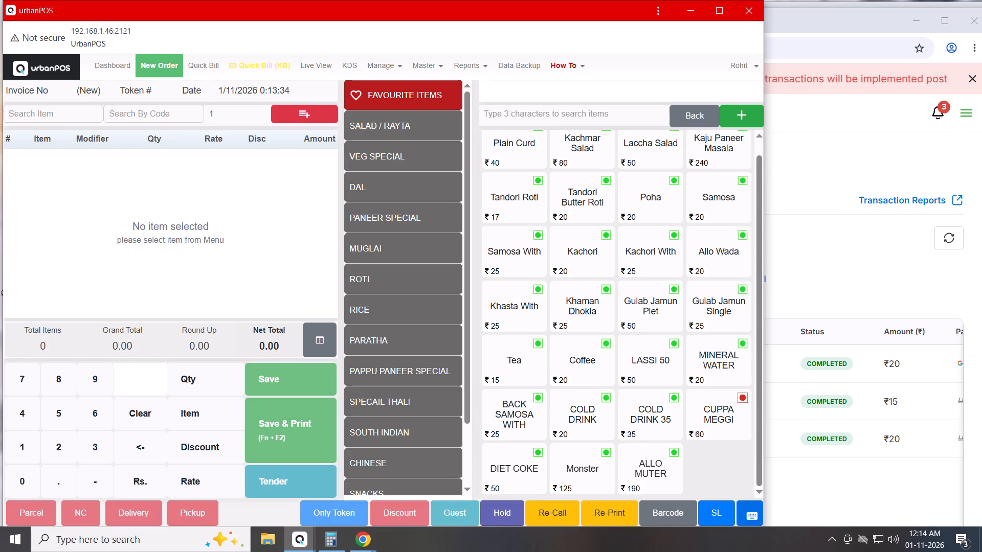
# Add one Tea with code 1 to the empty order, and save and print the bill.
pyautogui.click(172, 121)
pyautogui.press('1')
pyautogui.press('Return')
pyautogui.press('Return')
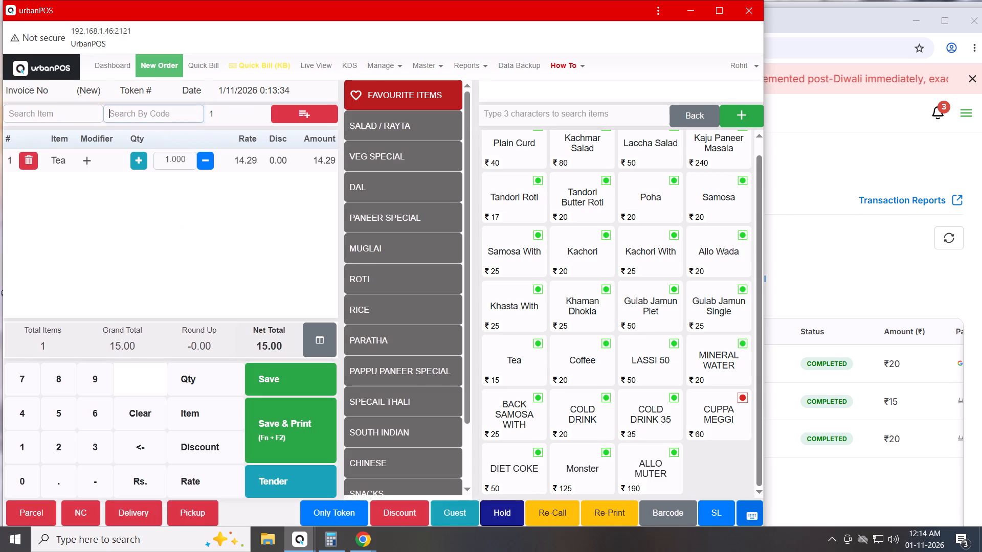
pyautogui.press('F2')
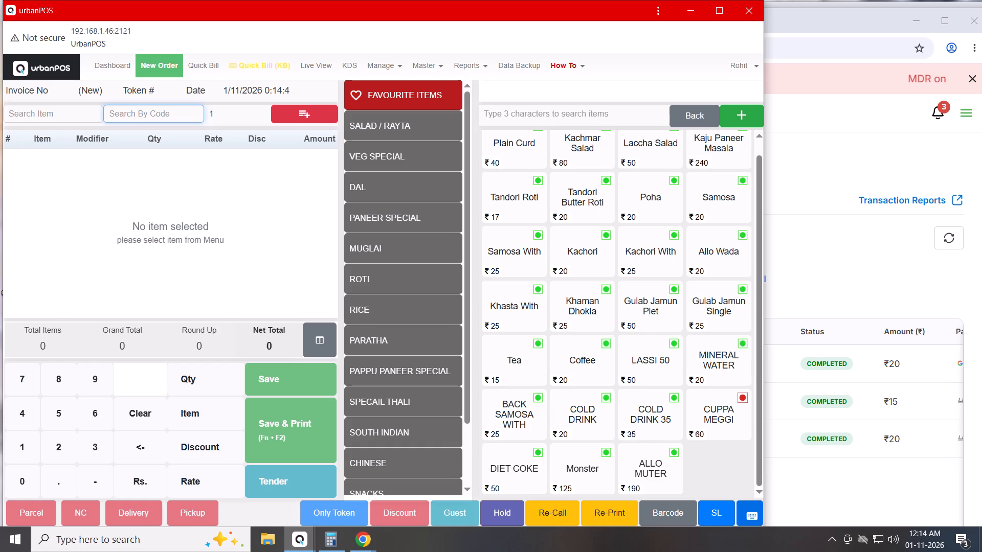
# Bill one Kachori with code 05 and two Gulab Jamun Single, and save and print the order.
pyautogui.write('05')
pyautogui.press('Return')
pyautogui.press('Return')
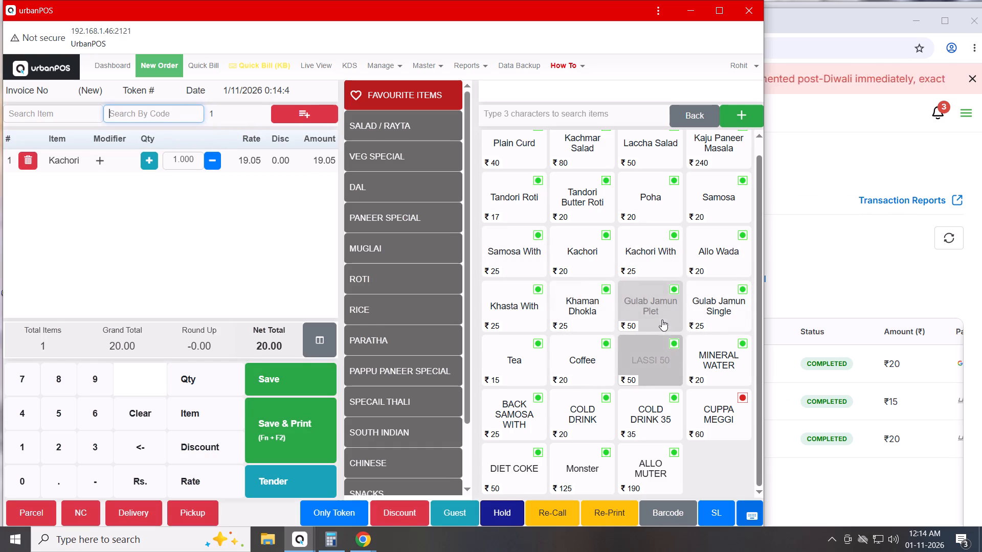
pyautogui.click(703, 305)
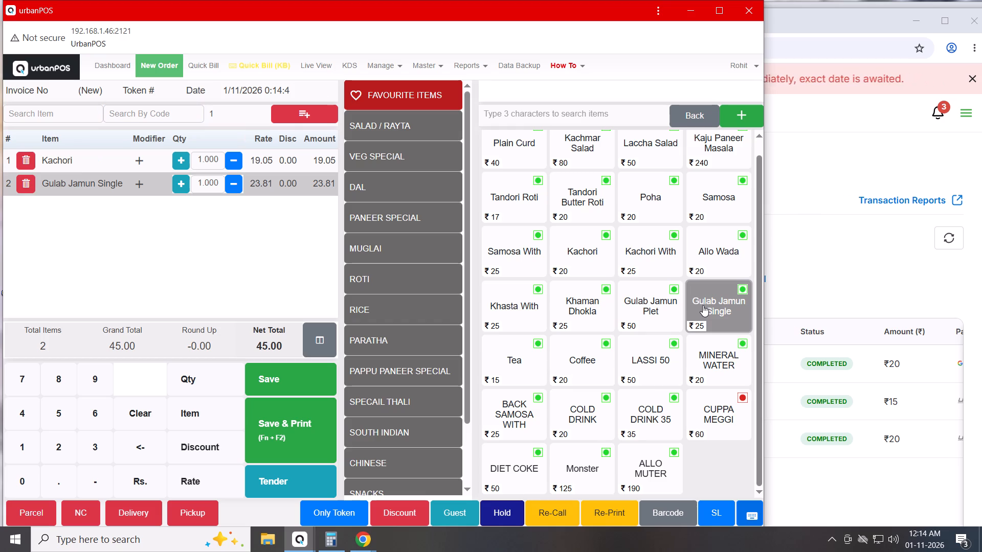
pyautogui.click(703, 305)
pyautogui.click(69, 271)
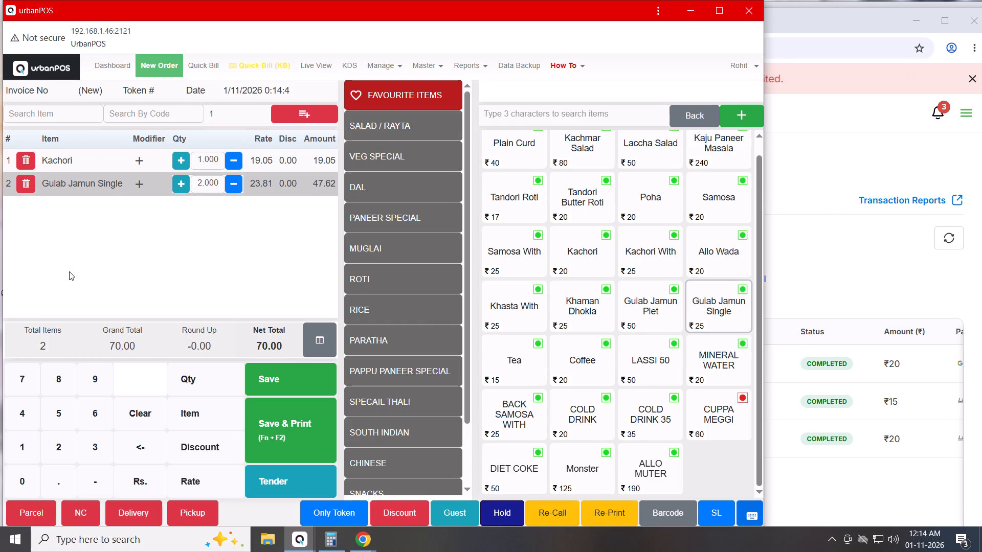
pyautogui.click(301, 423)
# Bill one Samosa With (code 04), one Tea (code 1) and one Poha (code 02), and save and print the order.
pyautogui.click(134, 114)
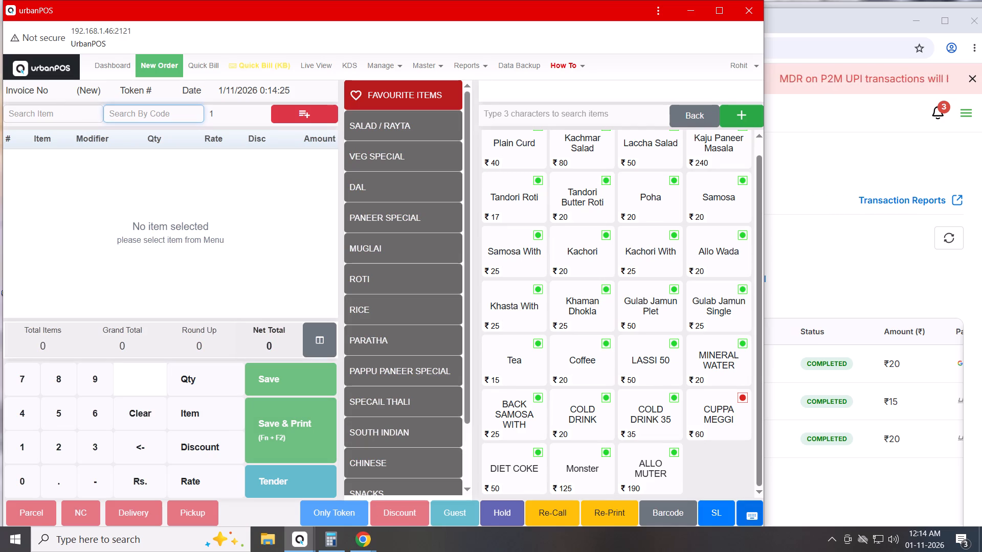
pyautogui.write('04')
pyautogui.press('Return')
pyautogui.press('Return')
pyautogui.press('1')
pyautogui.press('Return')
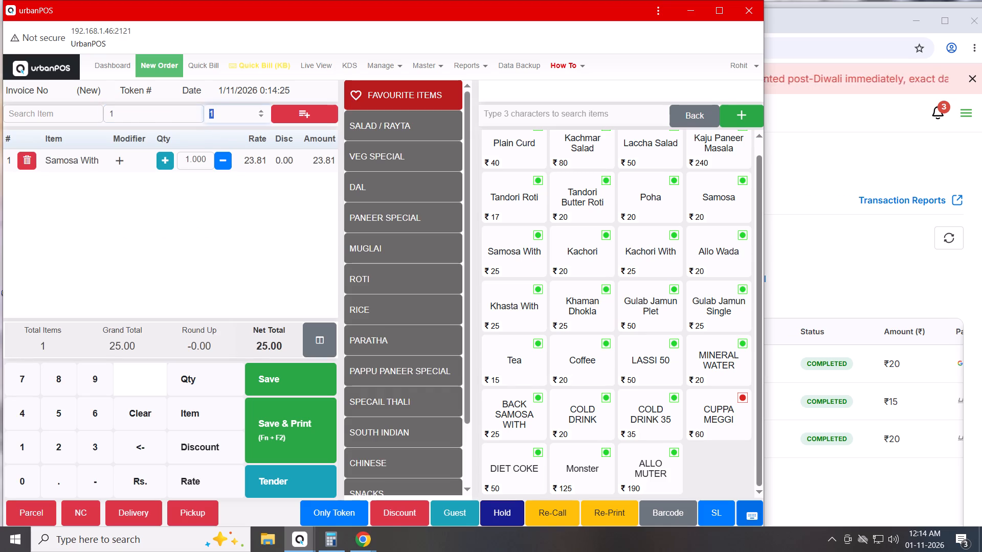
pyautogui.press('Return')
pyautogui.write('02')
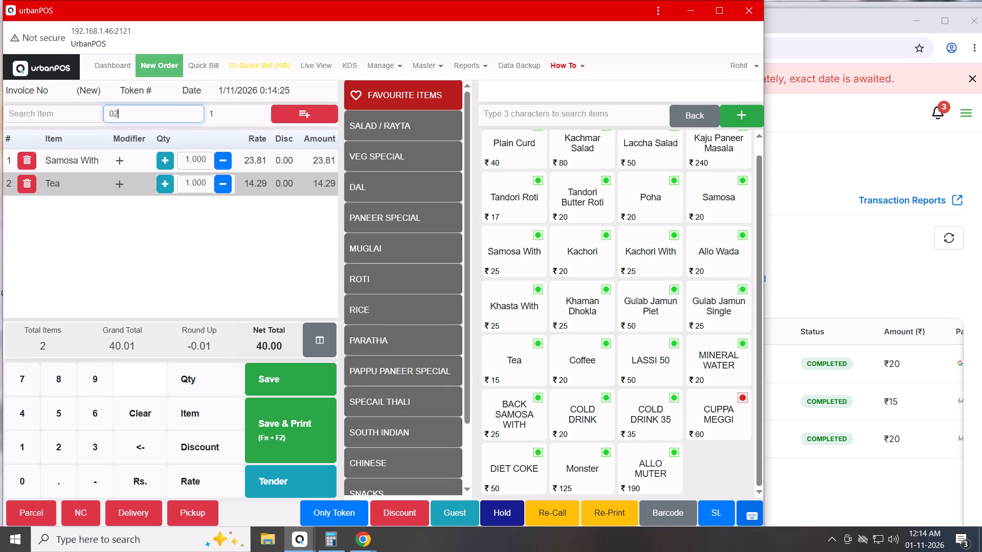
pyautogui.press('Return')
pyautogui.press('Return')
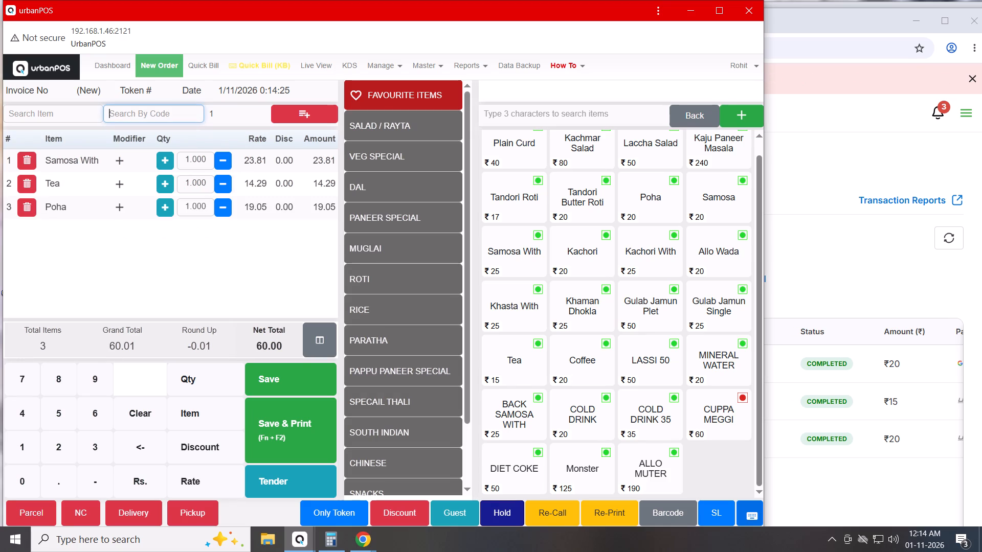
pyautogui.press('F2')
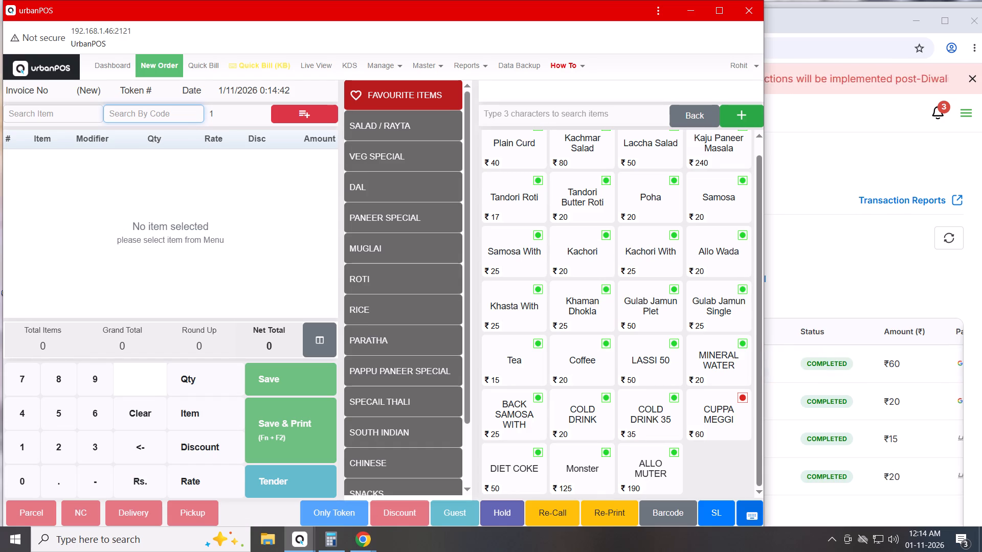
# Add one Tea with code 1 to a new bill, and save and print it.
pyautogui.press('1')
pyautogui.press('Return')
pyautogui.press('Return')
pyautogui.press('F2')
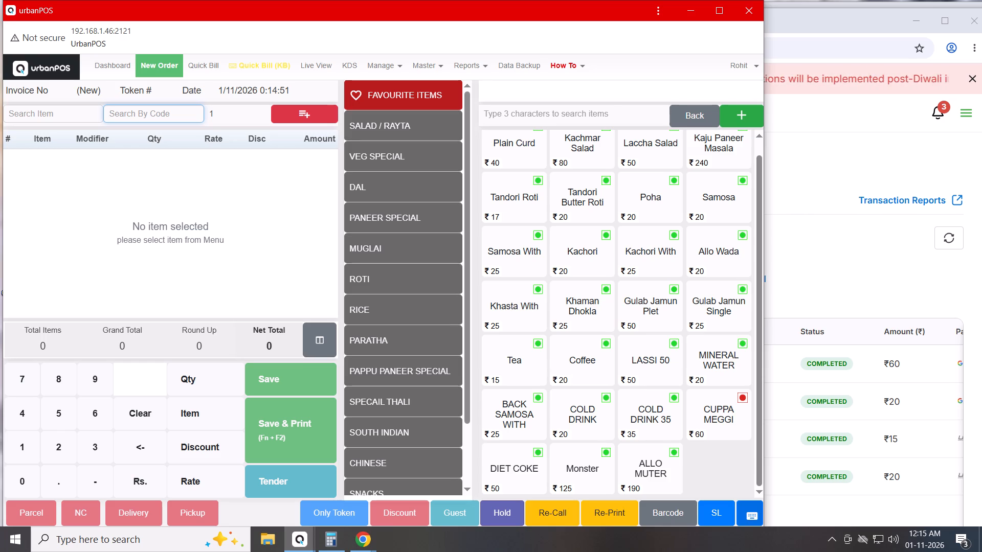
# Bill two Teas (code 1), one Coldrink 200ml and one Gulab Jamun Single, and save and print the order.
pyautogui.press('1')
pyautogui.press('Return')
pyautogui.press('2')
pyautogui.press('Return')
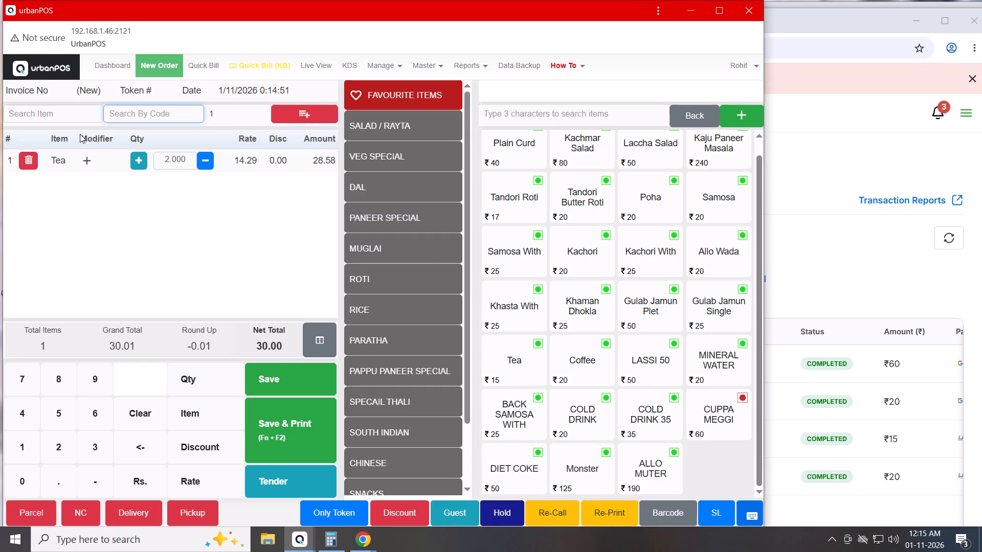
pyautogui.click(79, 112)
pyautogui.write('200')
pyautogui.press('Return')
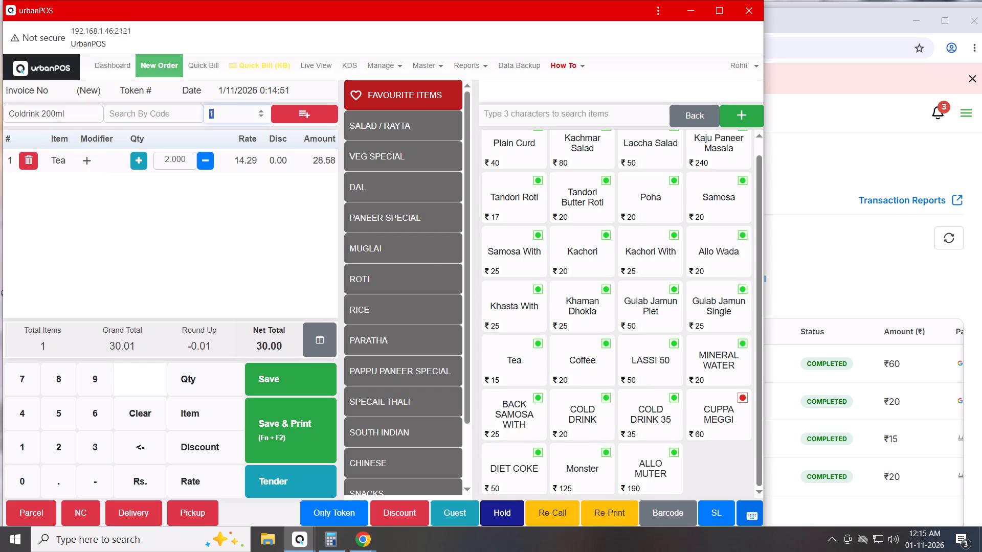
pyautogui.press('Return')
pyautogui.click(704, 309)
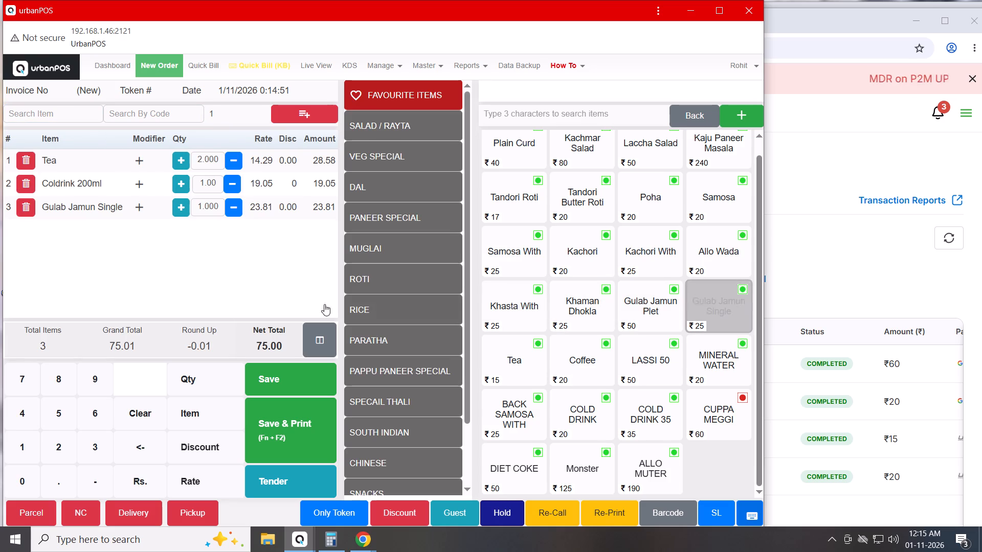
pyautogui.click(225, 289)
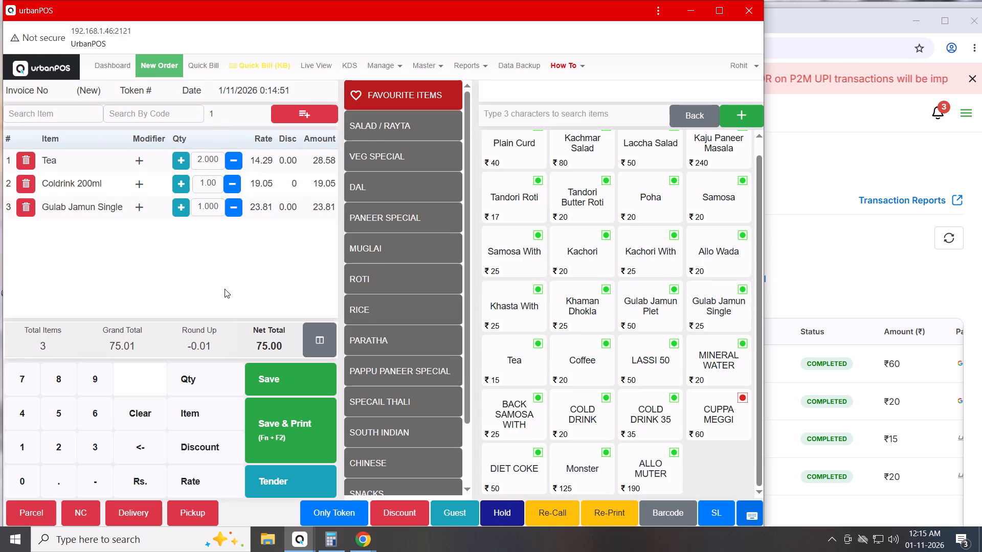
pyautogui.click(282, 442)
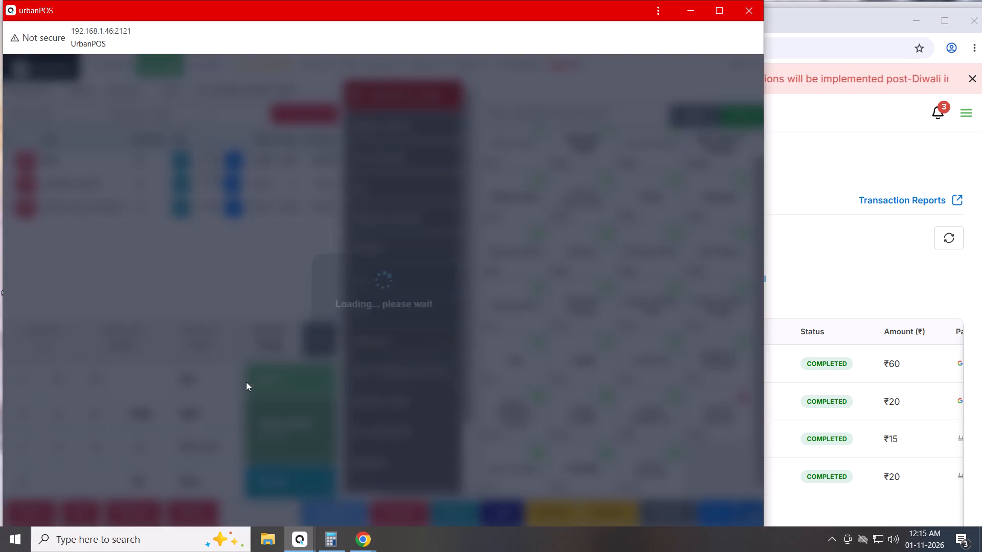
# Add one item with code 006 to the new bill, and save and print it.
pyautogui.click(147, 118)
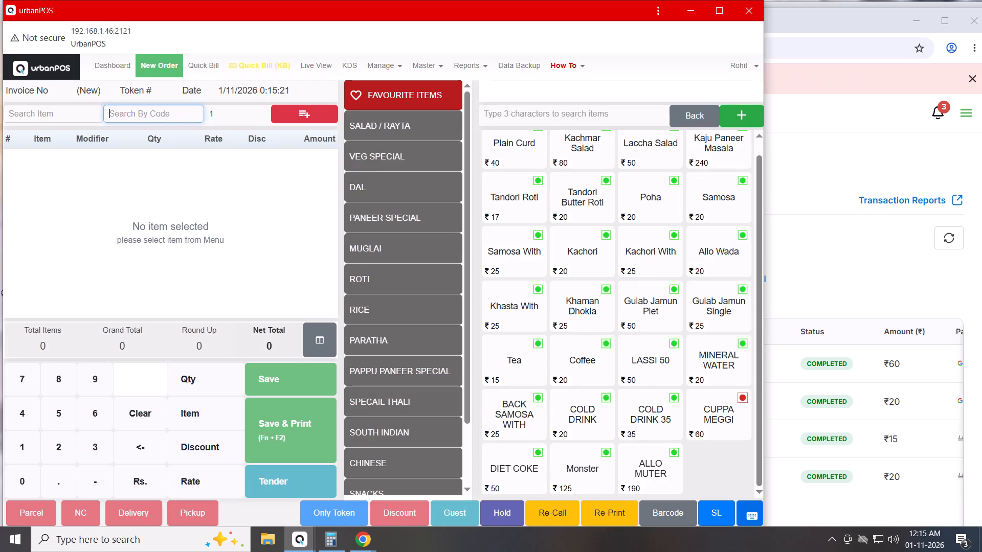
pyautogui.write('006')
pyautogui.press('Return')
pyautogui.press('Return')
pyautogui.press('F2')
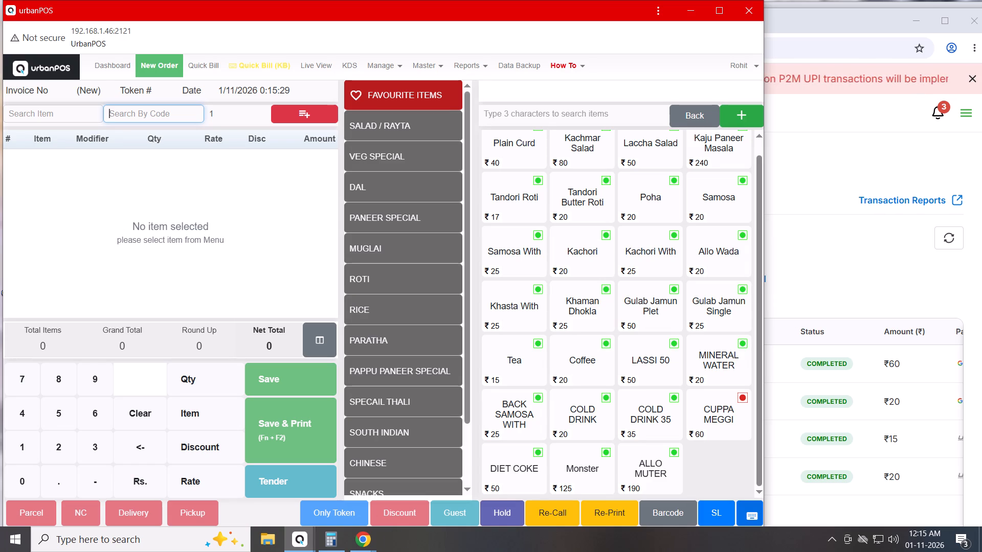
# Bill one Tea with code 1 on a new order, and save and print it.
pyautogui.press('1')
pyautogui.press('Return')
pyautogui.press('Return')
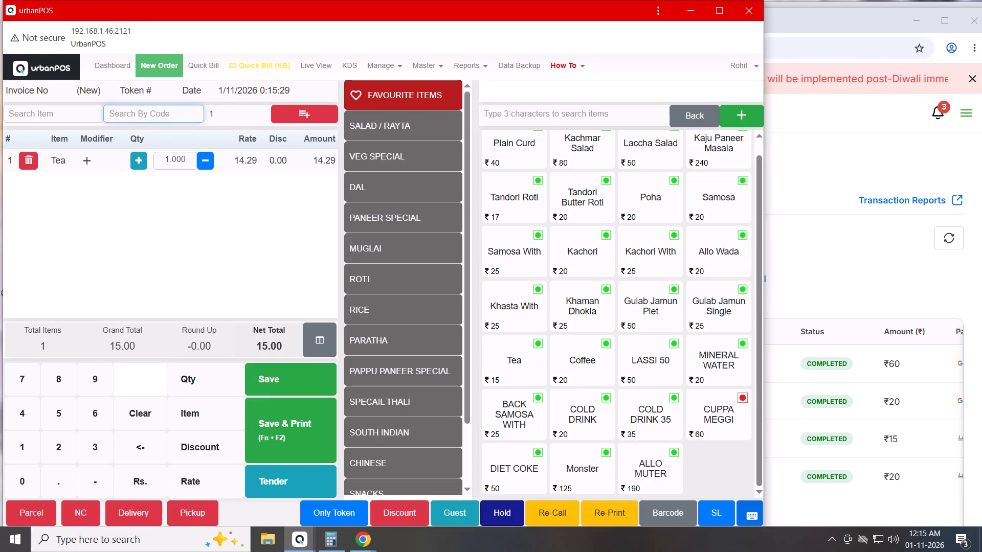
pyautogui.press('F2')
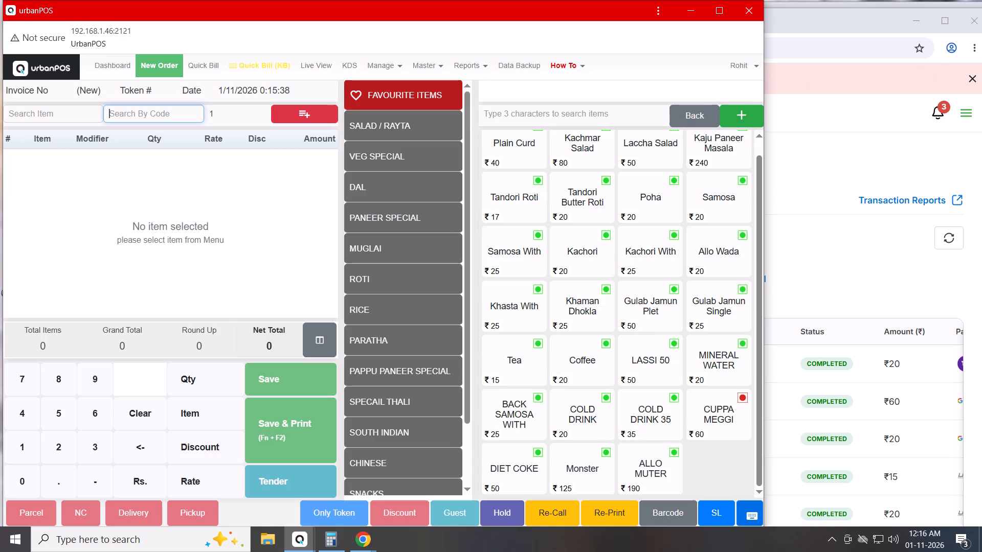
# Bill one Poha with code 02 on a new order, and save and print it.
pyautogui.write('02')
pyautogui.press('Return')
pyautogui.press('Return')
pyautogui.press('F2')
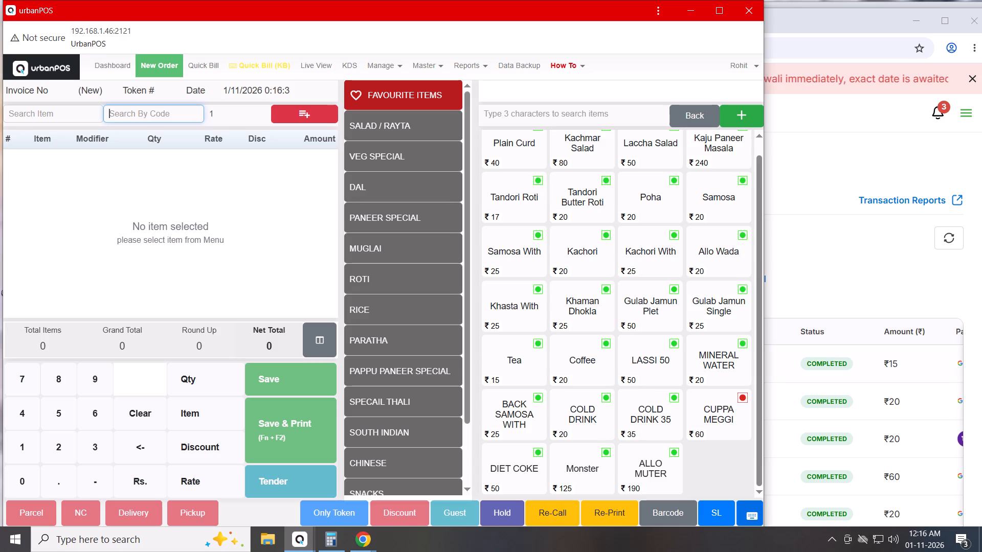
# Enter a new bill for one Tea with code 1, and save and print it.
pyautogui.press('1')
pyautogui.press('Return')
pyautogui.press('Return')
pyautogui.press('F2')
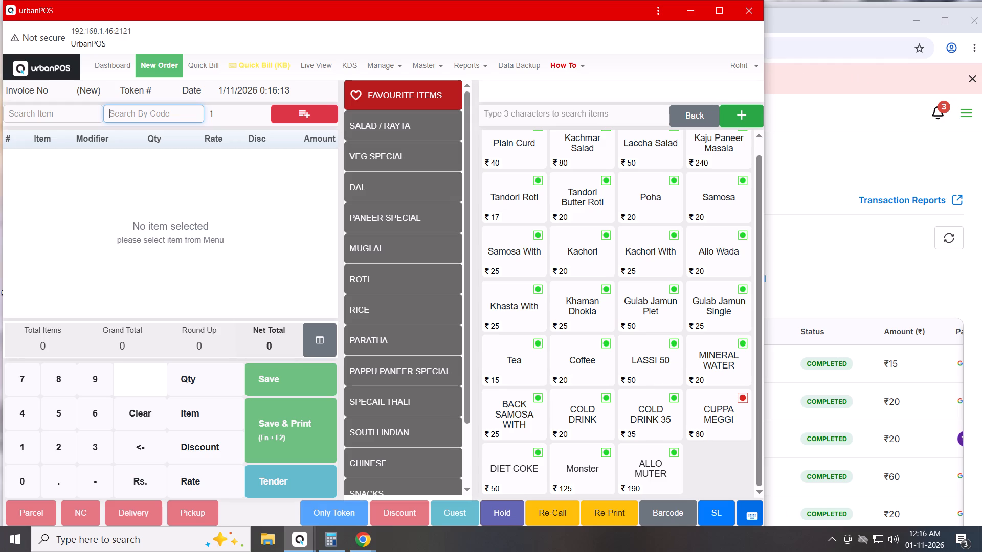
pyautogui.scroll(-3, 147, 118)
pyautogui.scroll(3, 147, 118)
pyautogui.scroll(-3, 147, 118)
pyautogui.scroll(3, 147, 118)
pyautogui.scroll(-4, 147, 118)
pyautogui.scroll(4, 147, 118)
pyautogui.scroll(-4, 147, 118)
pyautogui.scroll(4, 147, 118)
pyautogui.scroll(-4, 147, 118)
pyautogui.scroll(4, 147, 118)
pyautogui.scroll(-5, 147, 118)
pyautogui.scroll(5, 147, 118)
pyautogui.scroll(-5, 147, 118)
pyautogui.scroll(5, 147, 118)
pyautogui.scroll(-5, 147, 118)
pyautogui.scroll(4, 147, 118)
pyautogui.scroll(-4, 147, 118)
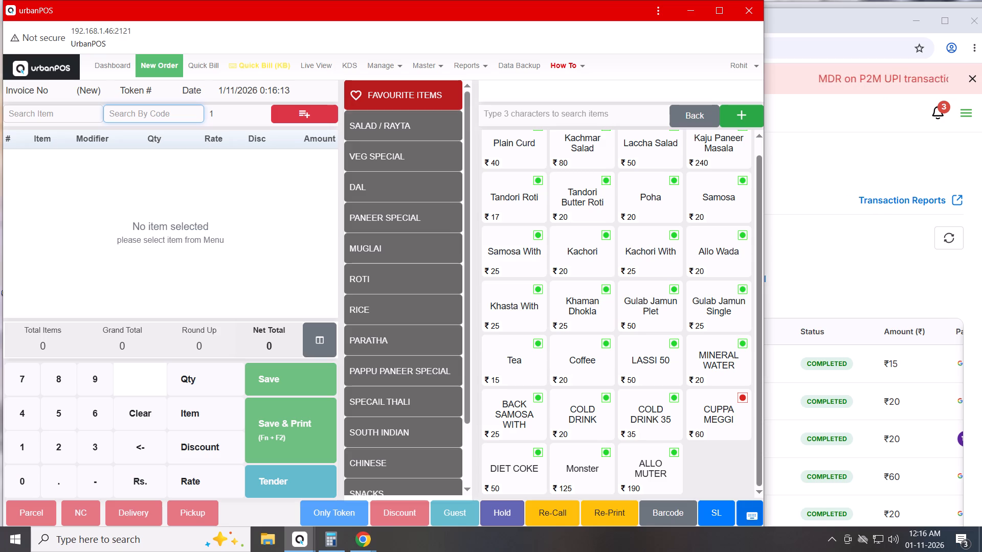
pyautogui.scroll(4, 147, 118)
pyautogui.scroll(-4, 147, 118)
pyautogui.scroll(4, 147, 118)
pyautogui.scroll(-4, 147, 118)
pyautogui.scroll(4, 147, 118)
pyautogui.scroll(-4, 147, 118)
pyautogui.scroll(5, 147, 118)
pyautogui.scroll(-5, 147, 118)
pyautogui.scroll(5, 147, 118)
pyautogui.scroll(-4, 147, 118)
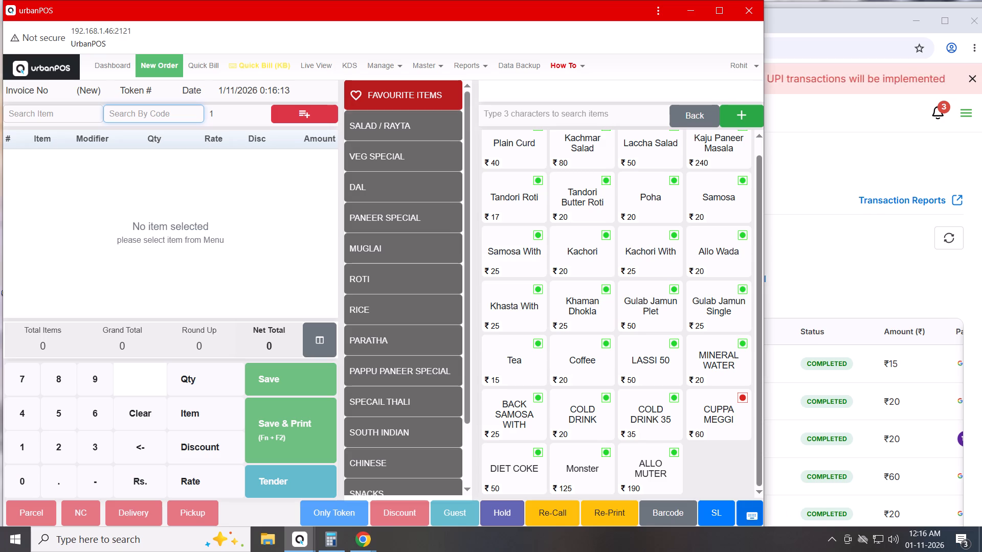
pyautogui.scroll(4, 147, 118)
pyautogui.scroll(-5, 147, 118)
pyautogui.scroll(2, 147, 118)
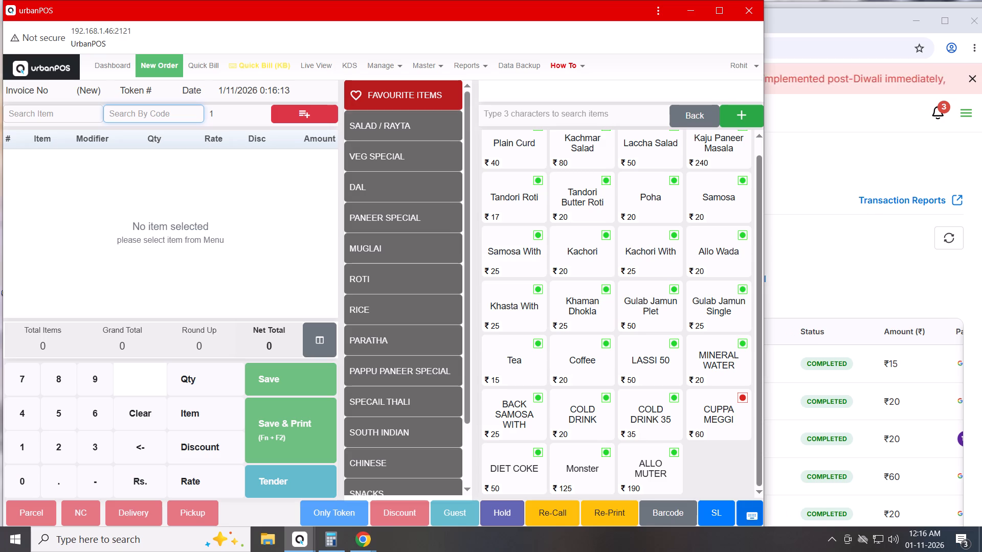
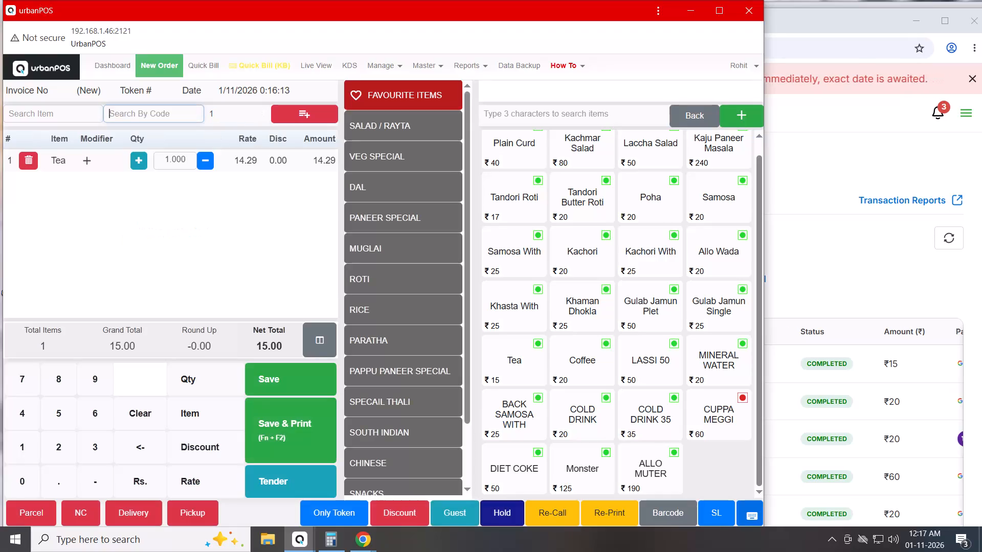
# Save and print the open bill for one Tea.
pyautogui.press('F2')
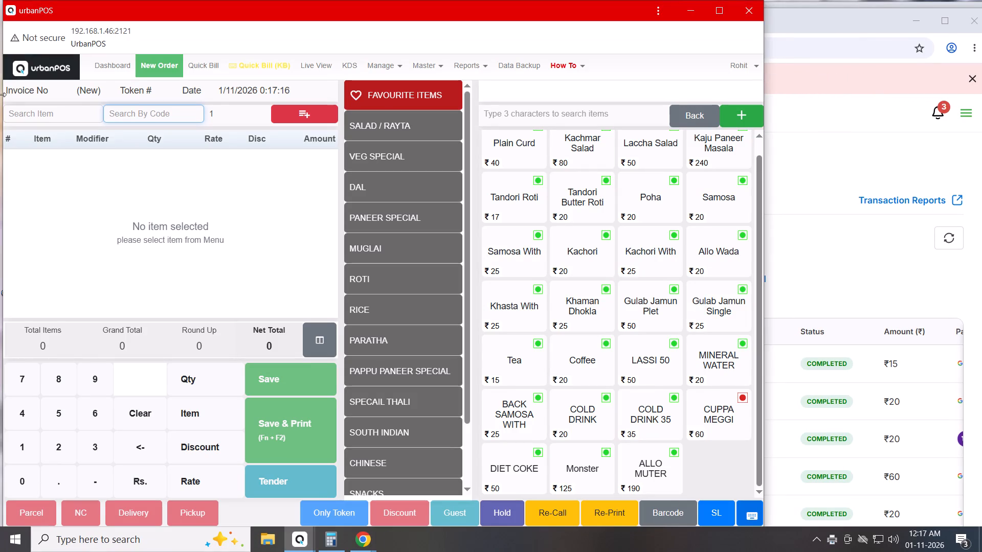
# Search the items by name for SPE and add Special Thali with quantity 2 to the new bill.
pyautogui.click(41, 118)
pyautogui.write('SEP')
pyautogui.press('BackSpace')
pyautogui.press('BackSpace')
pyautogui.press('BackSpace')
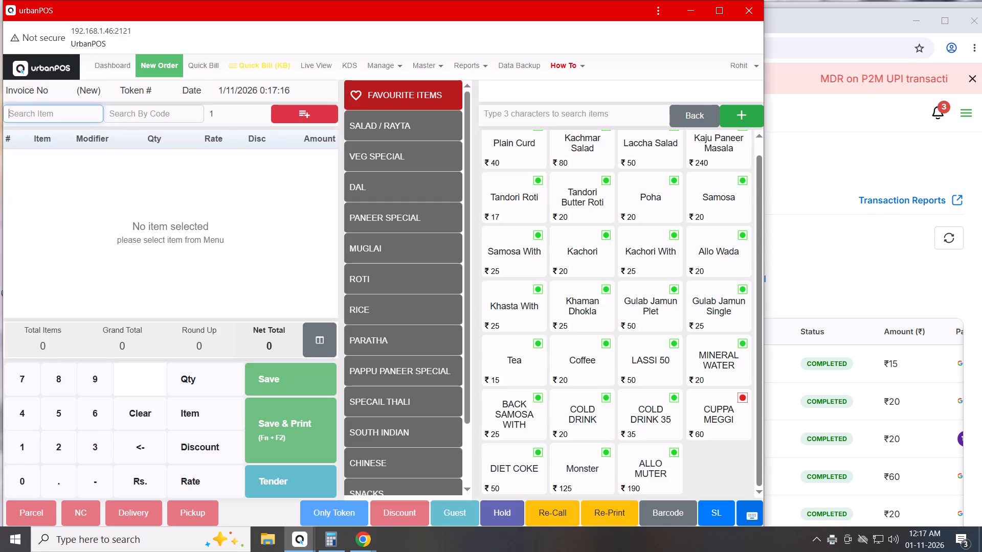
pyautogui.press('BackSpace')
pyautogui.press('BackSpace')
pyautogui.write('SPE')
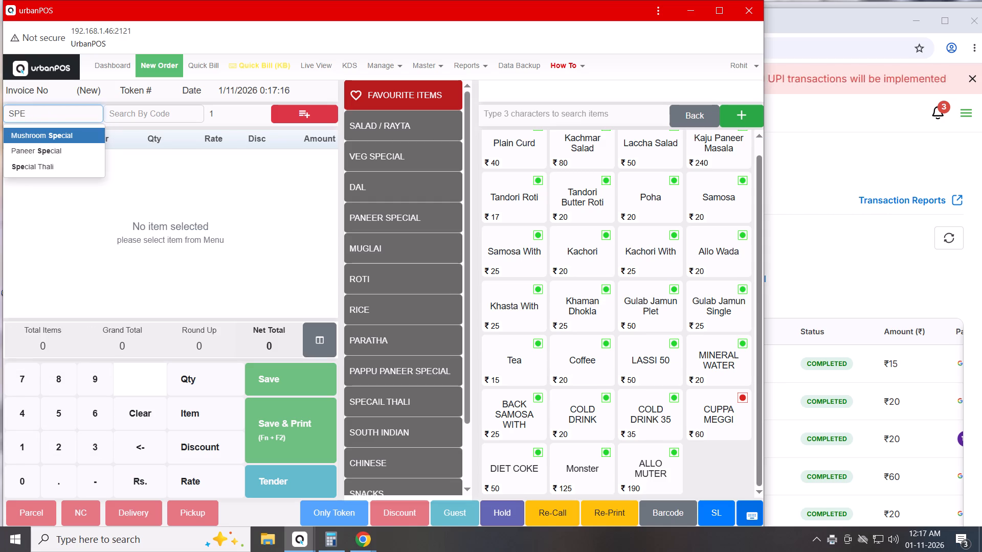
pyautogui.press('Down')
pyautogui.press('Down')
pyautogui.press('Return')
pyautogui.press('2')
pyautogui.press('Return')
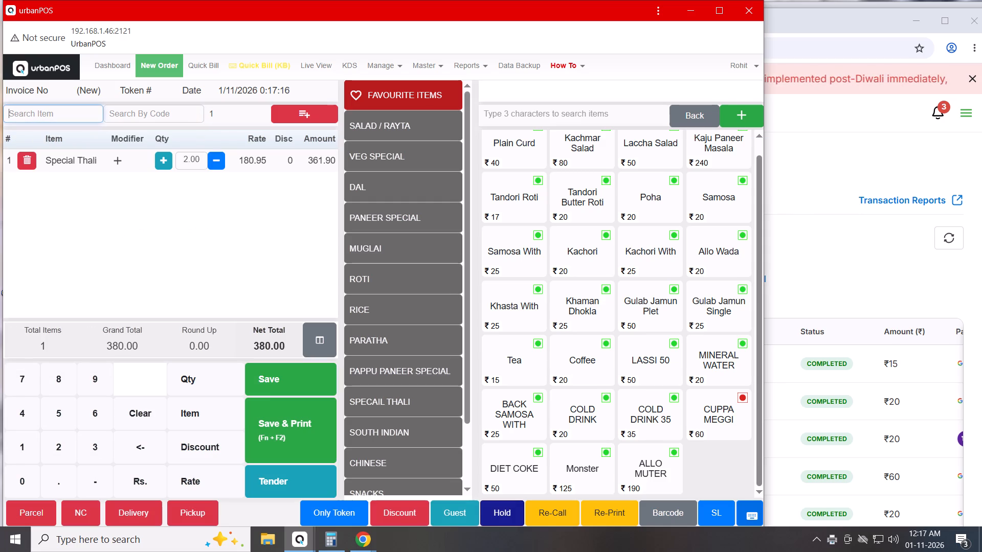
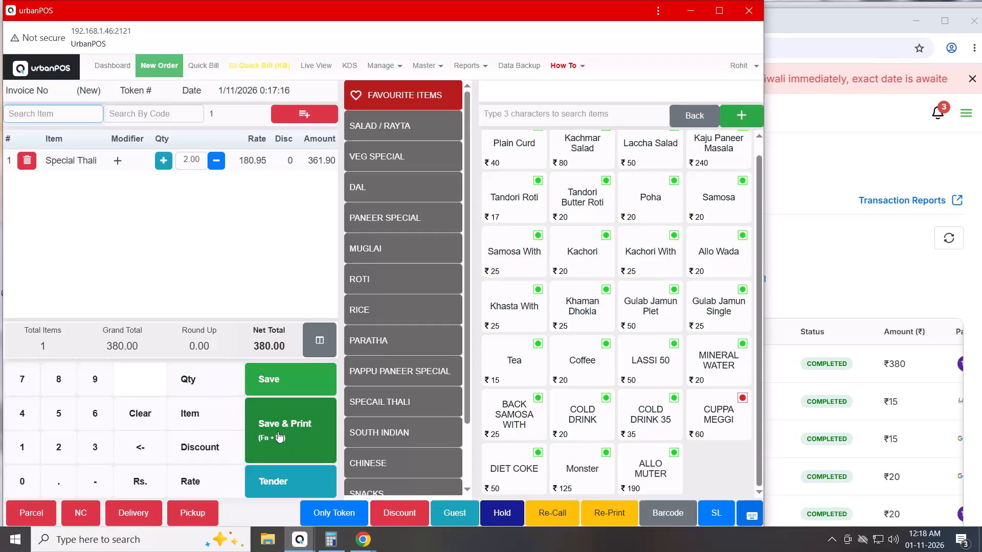
# Save and print the open bill for two Special Thali.
pyautogui.click(278, 431)
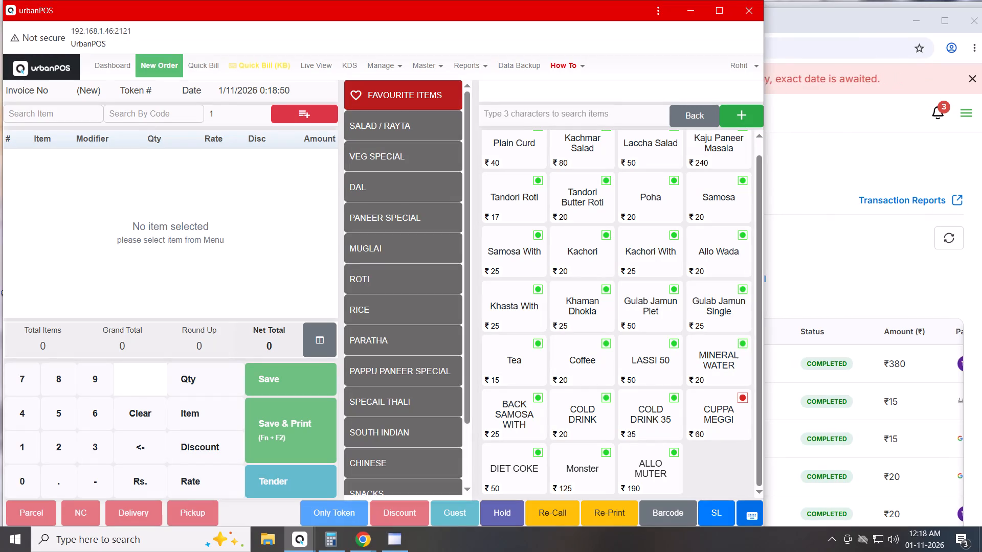
# Add the item with code 1 in quantity 2 to a new bill, and save and print it.
pyautogui.click(141, 112)
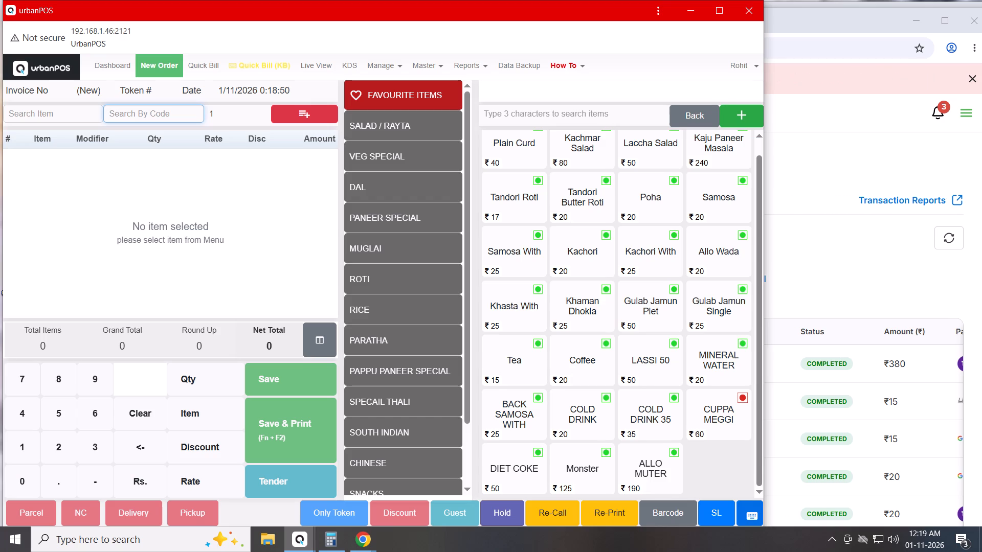
pyautogui.press('1')
pyautogui.press('Return')
pyautogui.press('2')
pyautogui.press('Return')
pyautogui.press('F2')
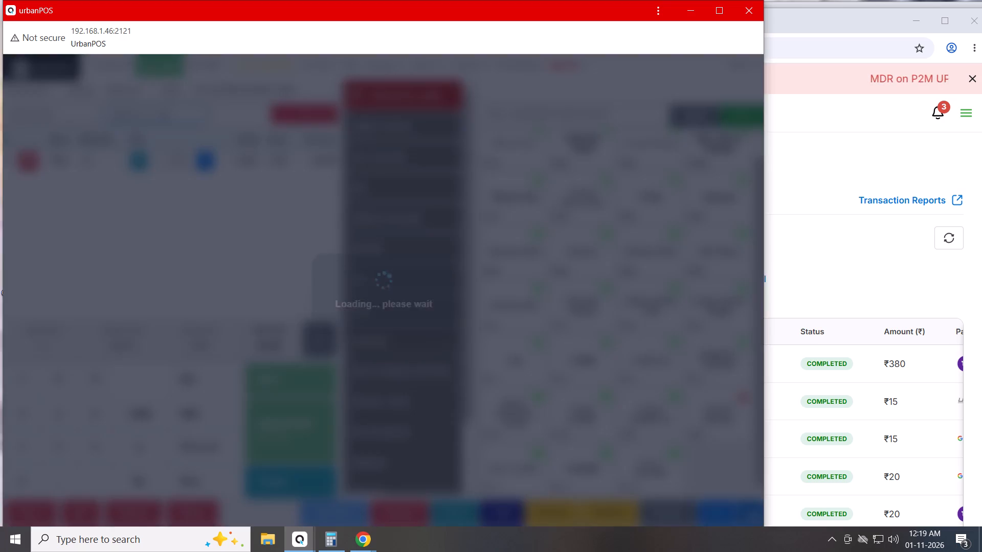
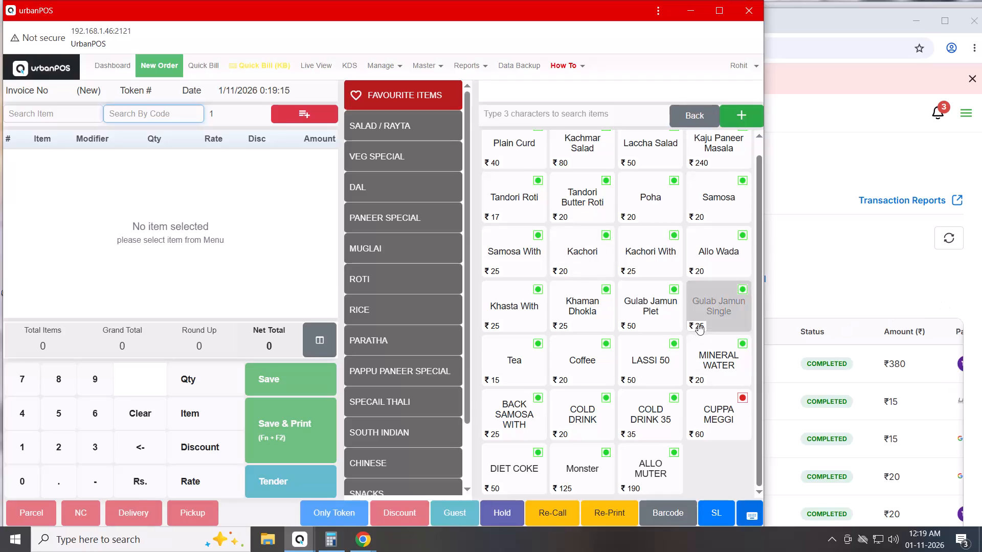
# Add one Gulab Jamun Single to a new bill, and save and print it.
pyautogui.middleClick(701, 315)
pyautogui.click(701, 315)
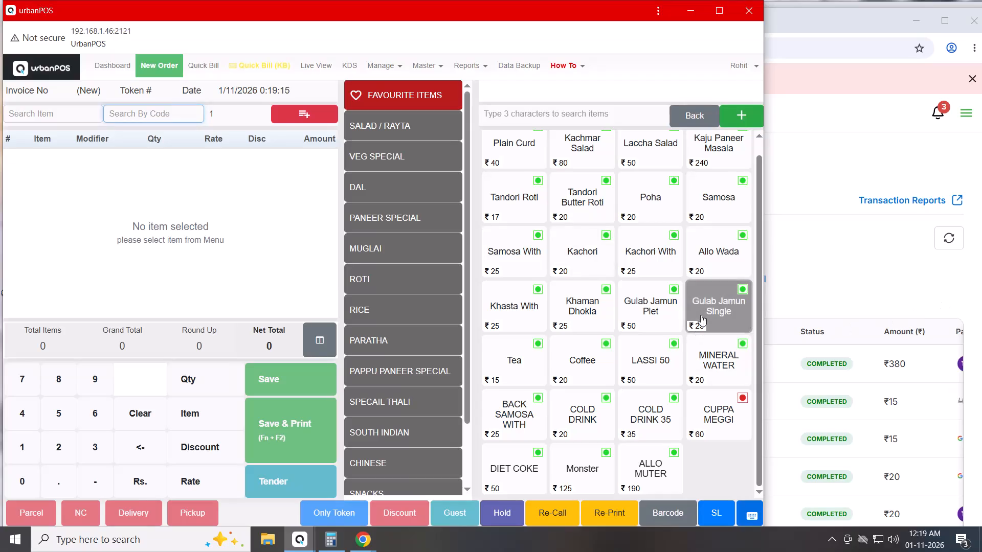
pyautogui.click(730, 318)
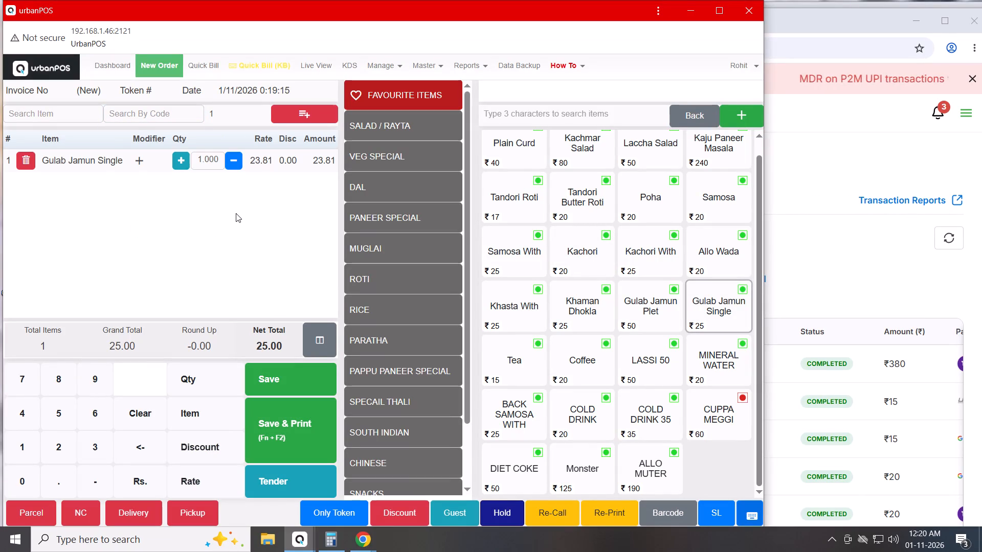
pyautogui.press('F2')
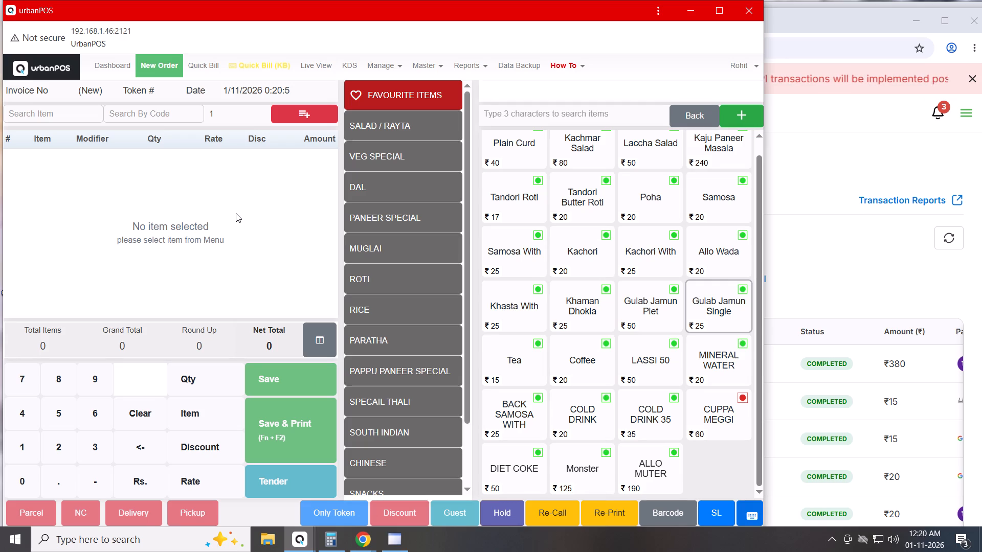